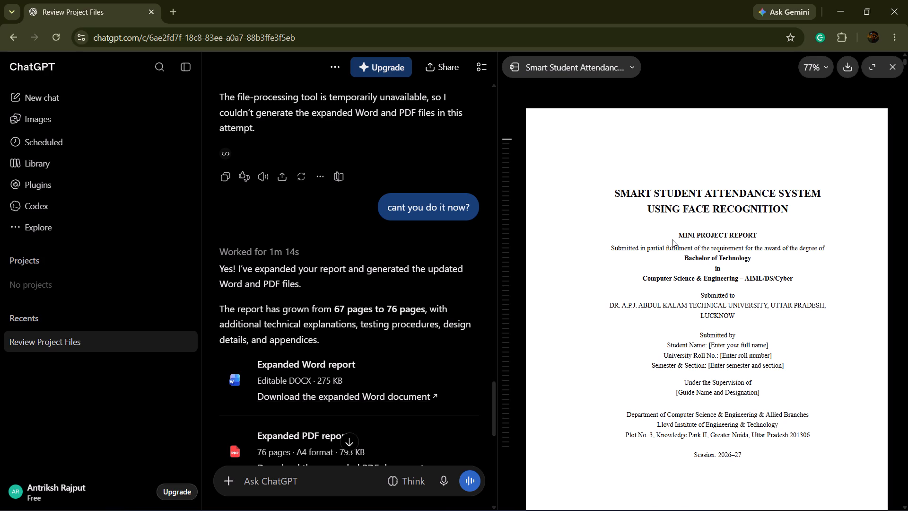
{"action": "left_click", "coordinate": [852, 72]}
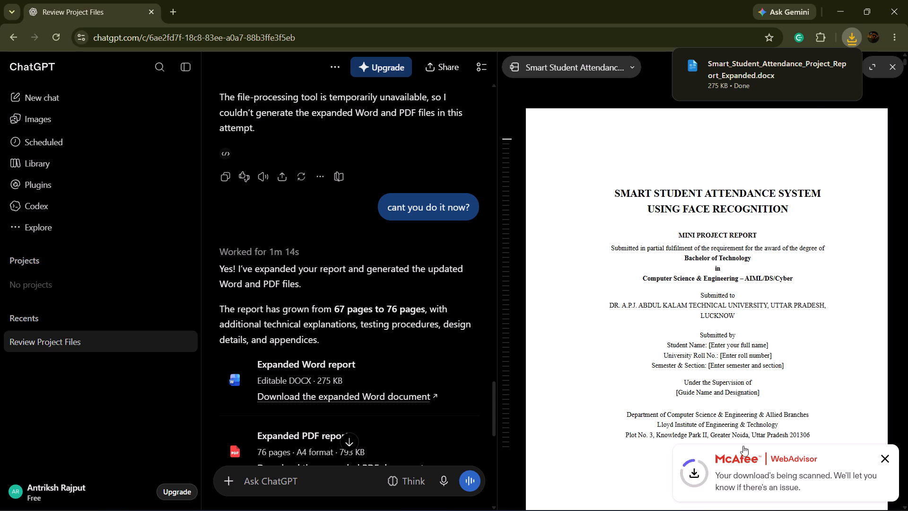
{"action": "left_click", "coordinate": [883, 456]}
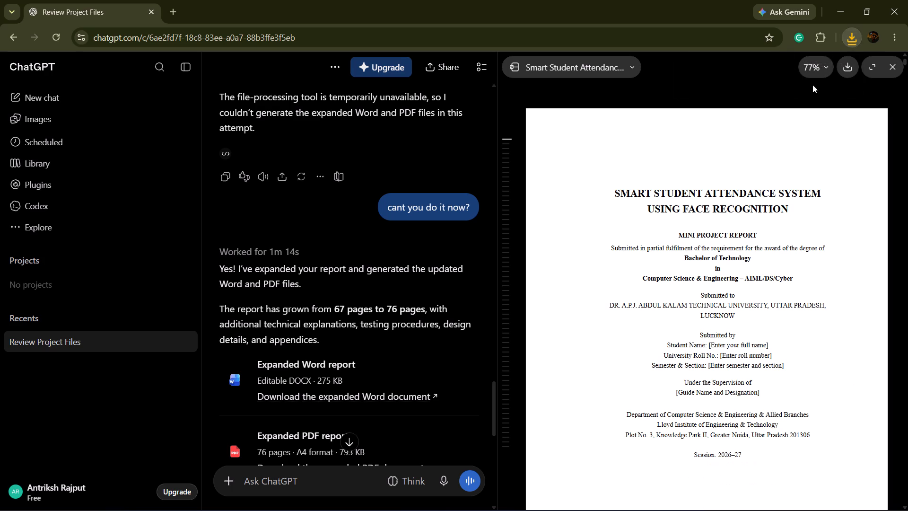
Open the downloaded expanded Smart Student Attendance report from the Downloads folder in LibreOffice Writer.
{"action": "left_click", "coordinate": [838, 5]}
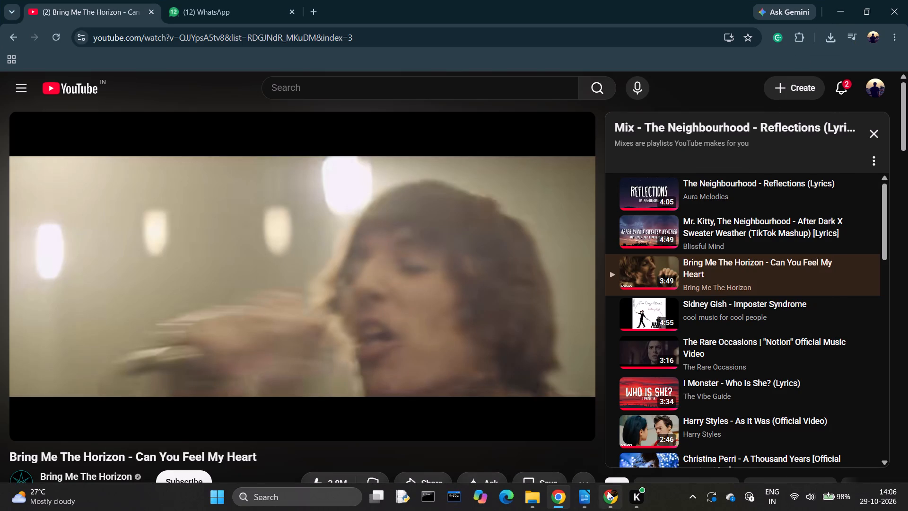
{"action": "left_click", "coordinate": [531, 500]}
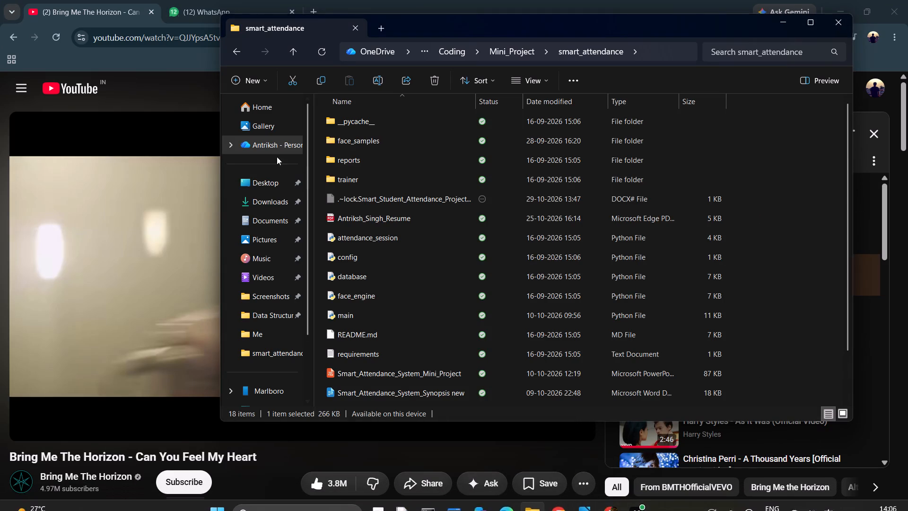
{"action": "left_click", "coordinate": [268, 201]}
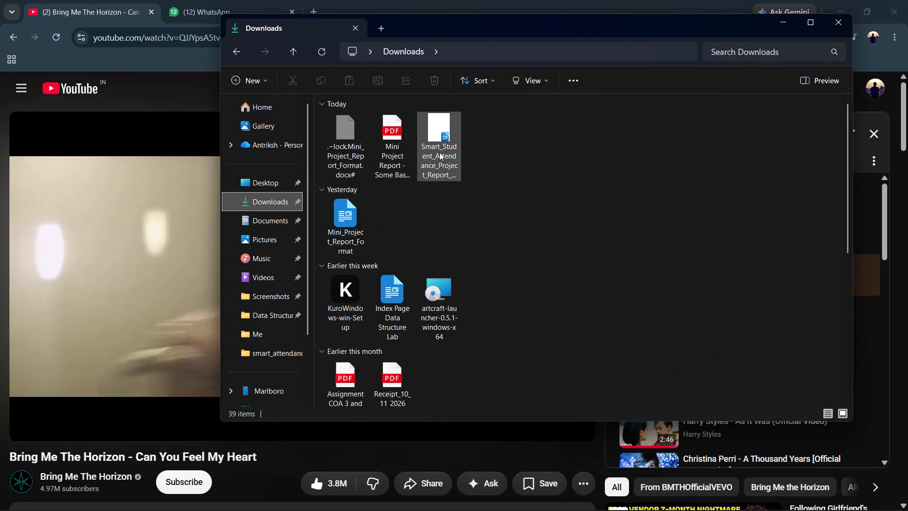
{"action": "left_click", "coordinate": [510, 216]}
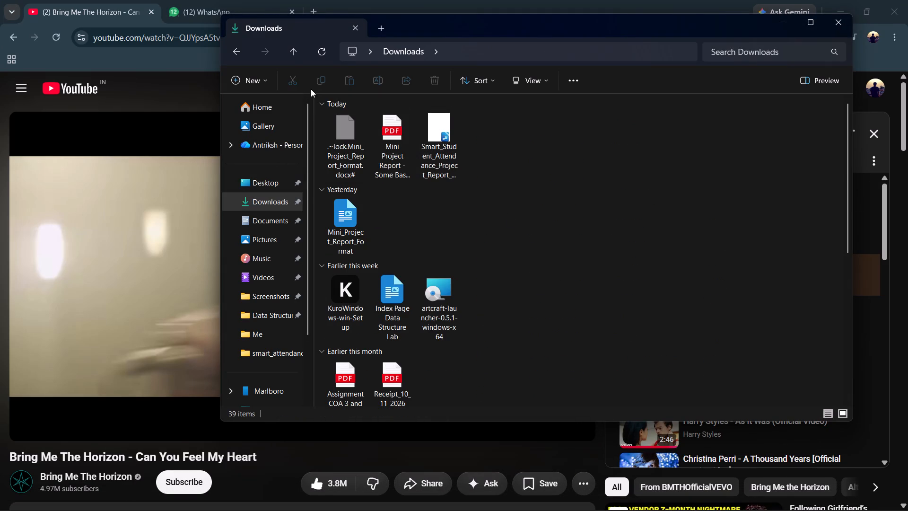
{"action": "scroll", "coordinate": [361, 126], "scroll_direction": "up", "scroll_amount": 2}
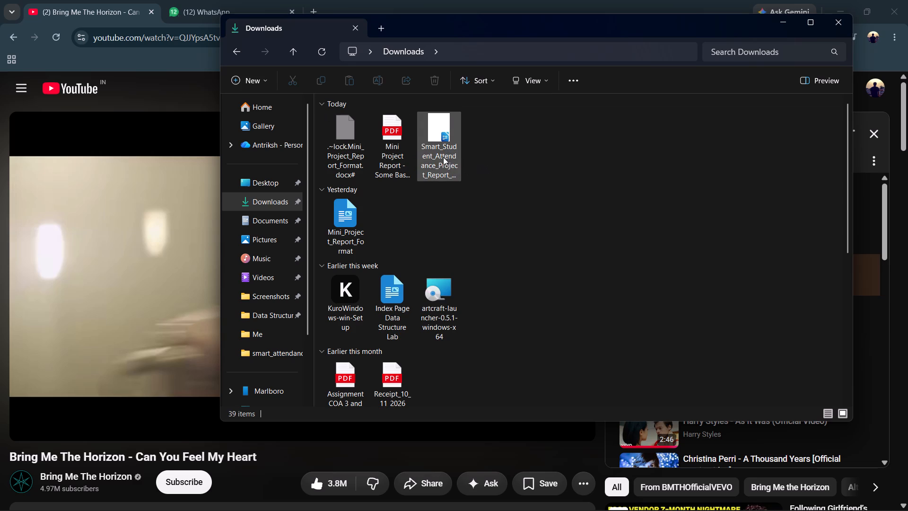
{"action": "double_click", "coordinate": [450, 145]}
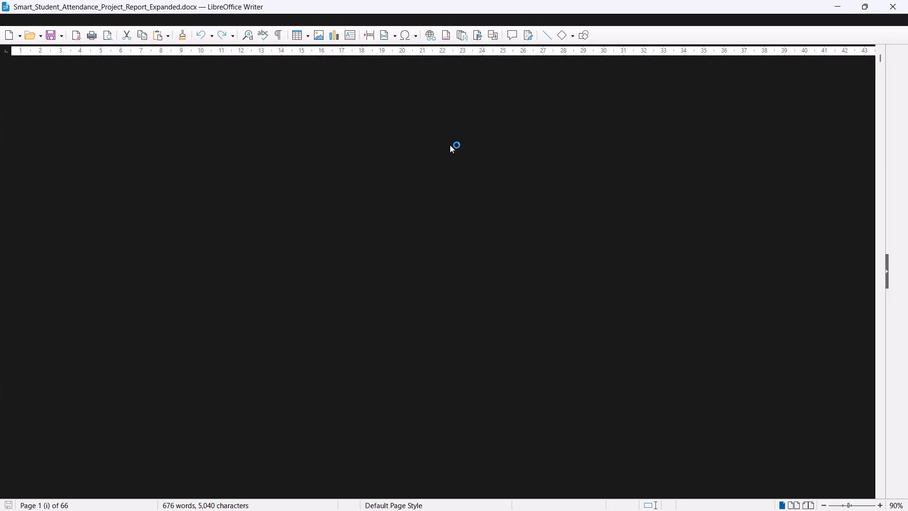
Look over the expanded report's opening pages and the end of Chapter 1 in the original Smart_Student_Attendance_Project_Report.docx.
{"action": "scroll", "coordinate": [453, 160], "scroll_direction": "down", "scroll_amount": 7}
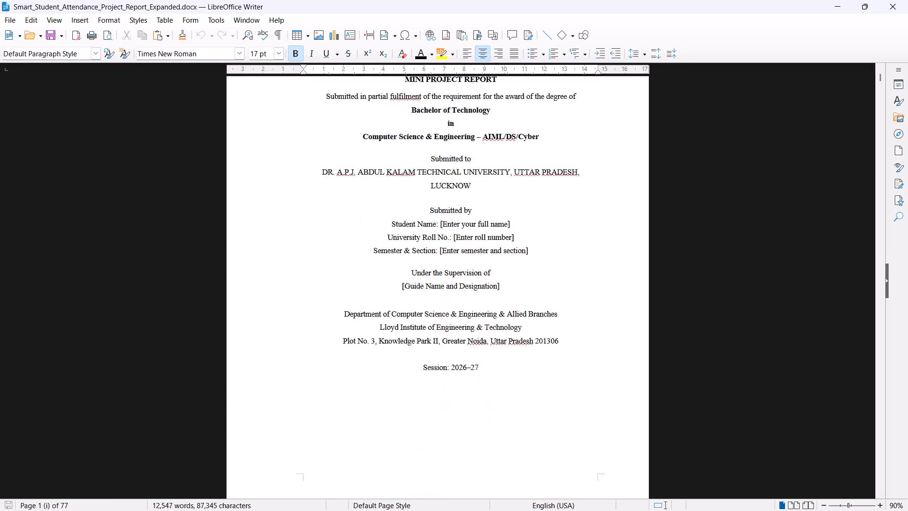
{"action": "scroll", "coordinate": [454, 164], "scroll_direction": "down", "scroll_amount": 20}
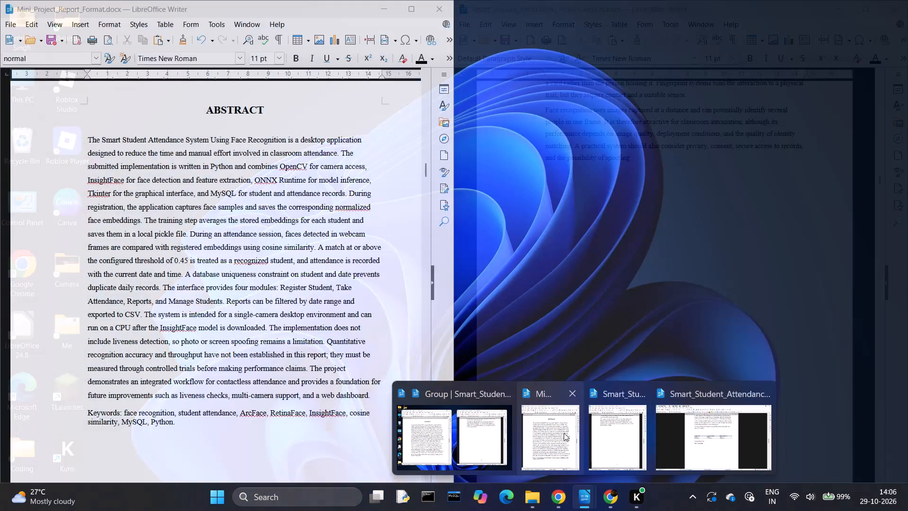
{"action": "left_click", "coordinate": [608, 429]}
{"action": "scroll", "coordinate": [634, 366], "scroll_direction": "up", "scroll_amount": 20}
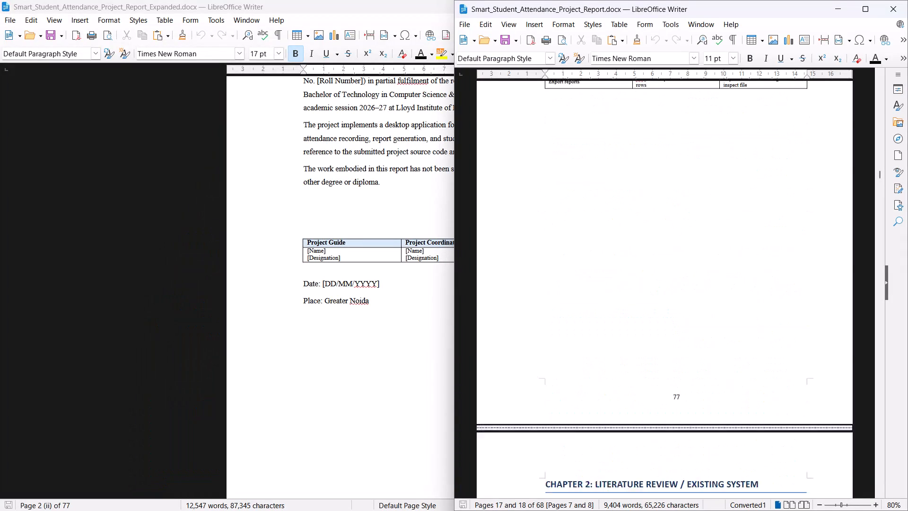
{"action": "scroll", "coordinate": [642, 354], "scroll_direction": "up", "scroll_amount": 18}
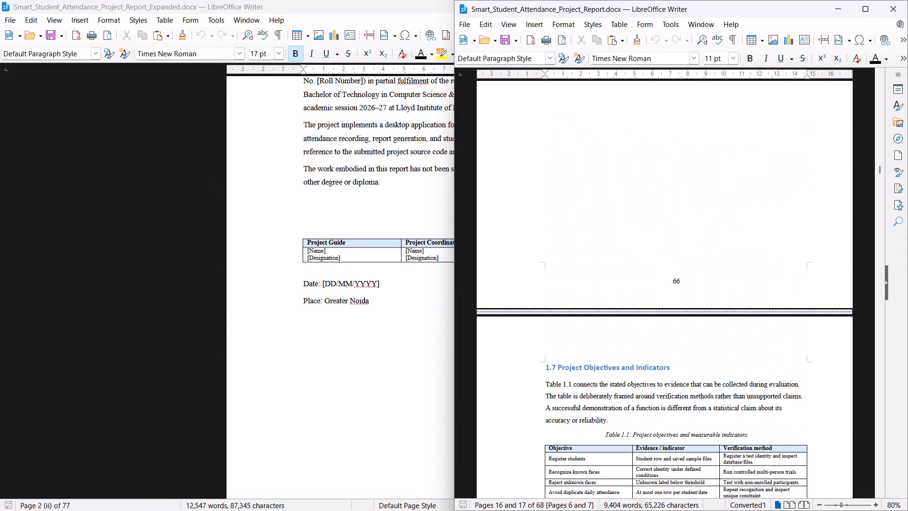
{"action": "scroll", "coordinate": [389, 360], "scroll_direction": "up", "scroll_amount": 1}
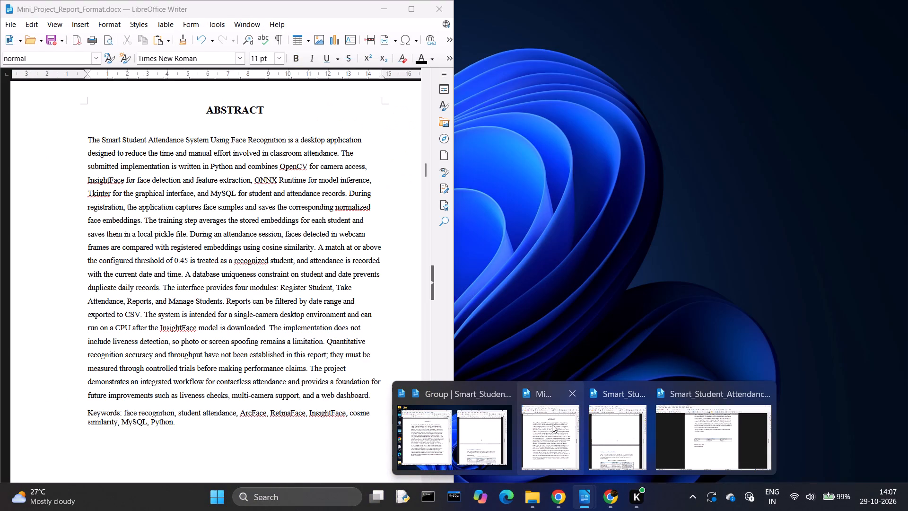
Close Mini_Project_Report_Format.docx without saving its changes.
{"action": "left_click", "coordinate": [571, 399]}
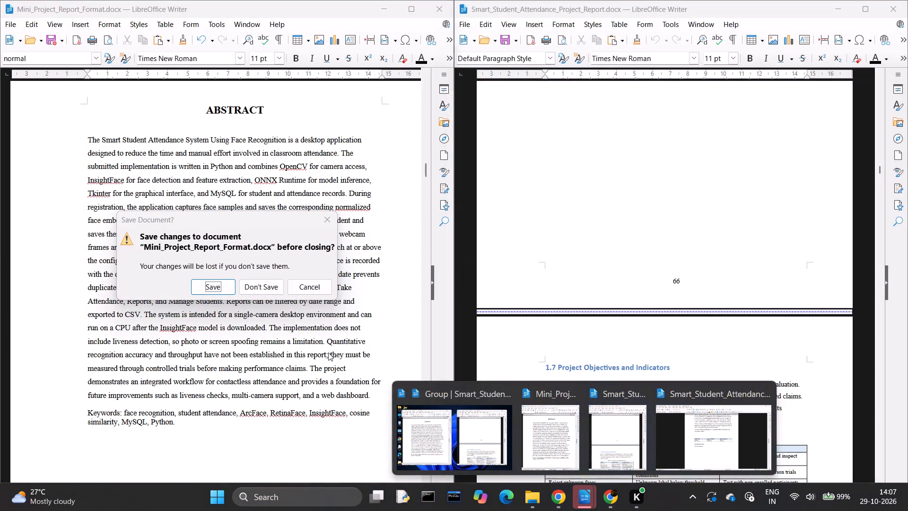
{"action": "left_click", "coordinate": [261, 287]}
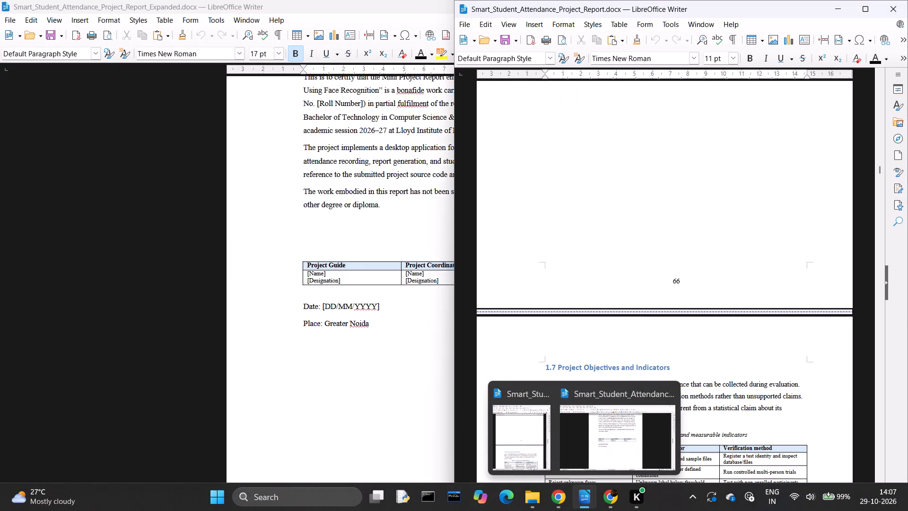
Arrange the original and expanded Smart Student Attendance reports side by side.
{"action": "left_click", "coordinate": [823, 40]}
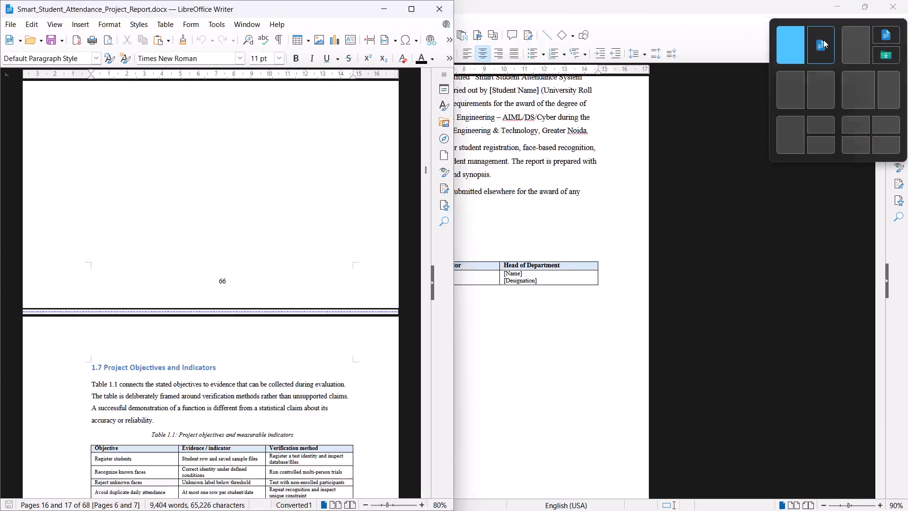
Review Chapter 1 of the original report, going back from section 1.7 to section 1.2 Motivation and Context.
{"action": "scroll", "coordinate": [302, 240], "scroll_direction": "up", "scroll_amount": 1}
{"action": "scroll", "coordinate": [298, 238], "scroll_direction": "down", "scroll_amount": 3}
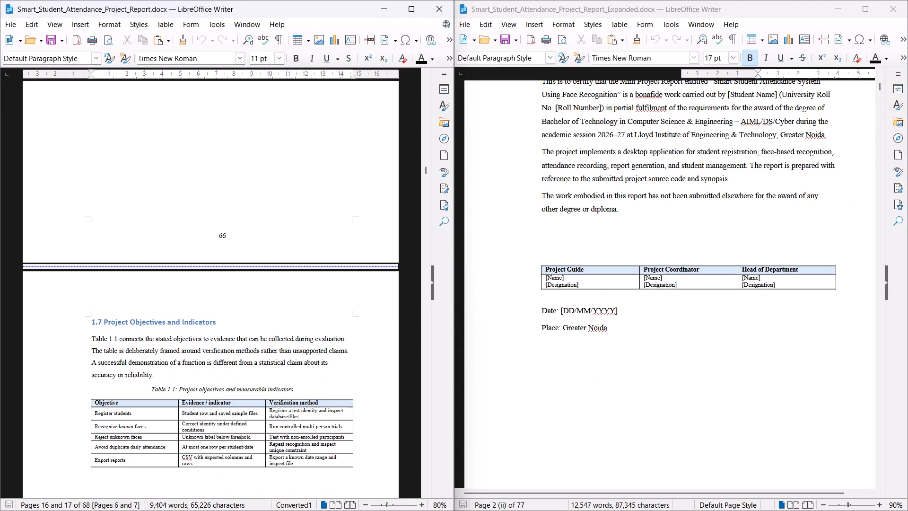
{"action": "scroll", "coordinate": [292, 234], "scroll_direction": "up", "scroll_amount": 20}
{"action": "scroll", "coordinate": [292, 234], "scroll_direction": "up", "scroll_amount": 1}
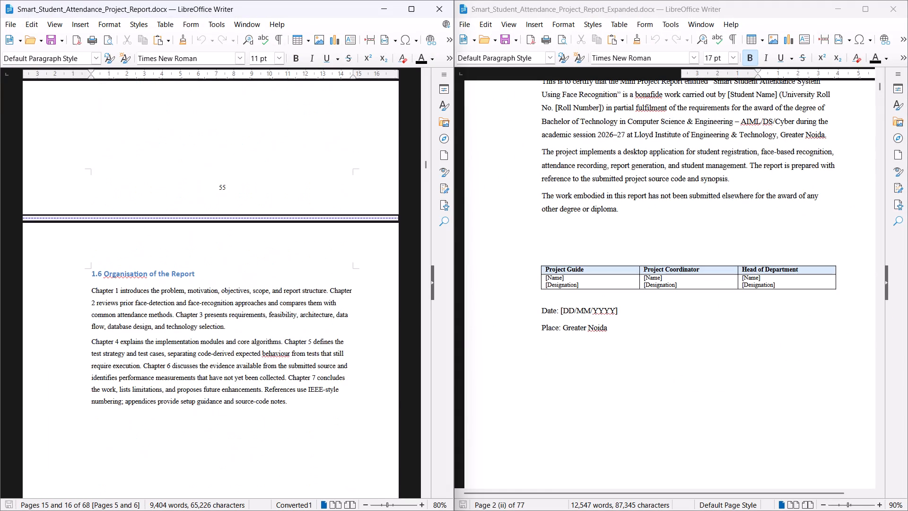
{"action": "scroll", "coordinate": [292, 227], "scroll_direction": "up", "scroll_amount": 20}
{"action": "scroll", "coordinate": [292, 227], "scroll_direction": "up", "scroll_amount": 5}
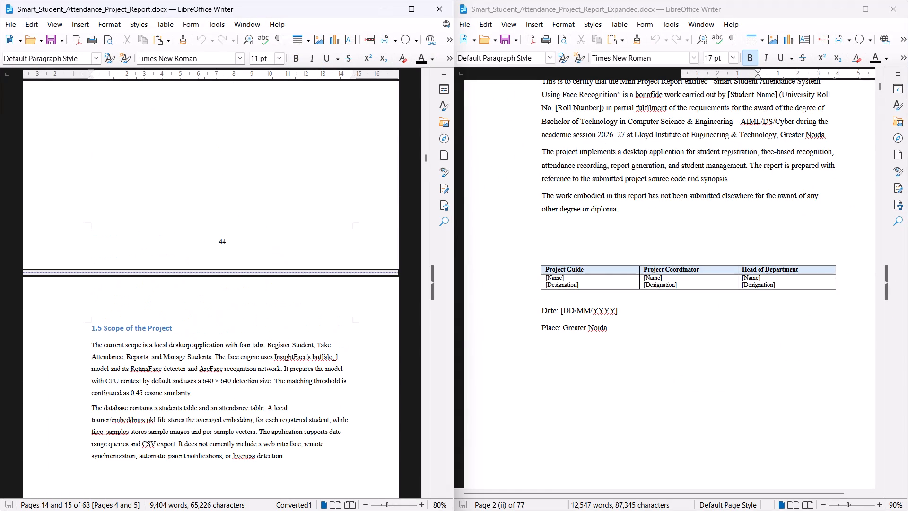
{"action": "scroll", "coordinate": [730, 284], "scroll_direction": "up", "scroll_amount": 5}
{"action": "scroll", "coordinate": [727, 284], "scroll_direction": "down", "scroll_amount": 2}
{"action": "scroll", "coordinate": [331, 258], "scroll_direction": "up", "scroll_amount": 2}
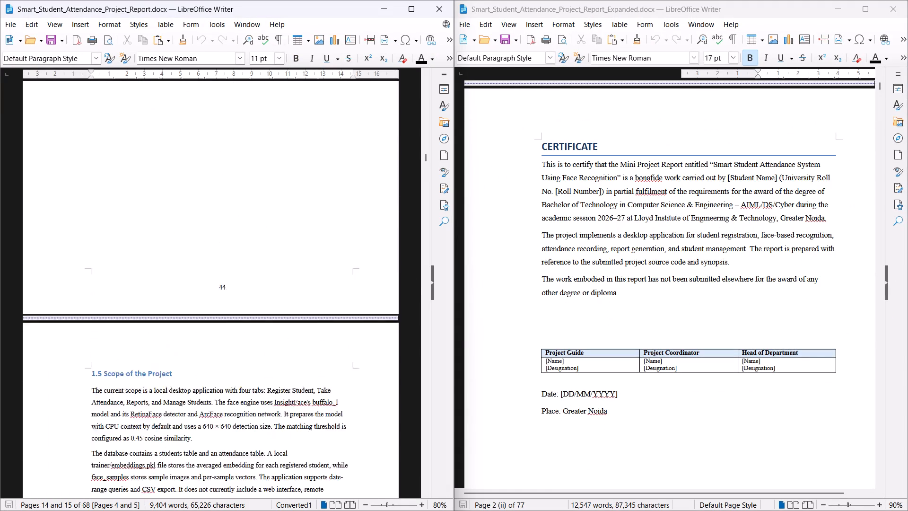
{"action": "scroll", "coordinate": [331, 258], "scroll_direction": "up", "scroll_amount": 20}
{"action": "scroll", "coordinate": [331, 255], "scroll_direction": "up", "scroll_amount": 4}
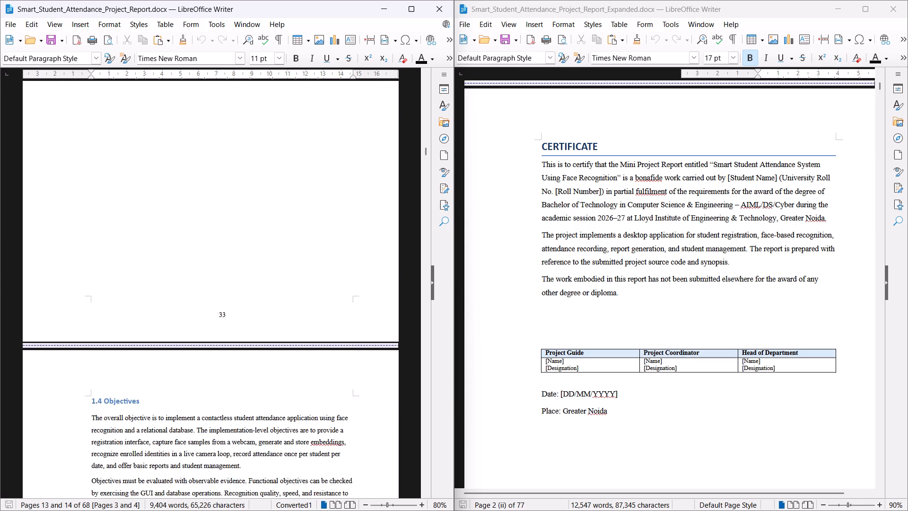
{"action": "scroll", "coordinate": [330, 254], "scroll_direction": "up", "scroll_amount": 20}
{"action": "scroll", "coordinate": [330, 254], "scroll_direction": "up", "scroll_amount": 8}
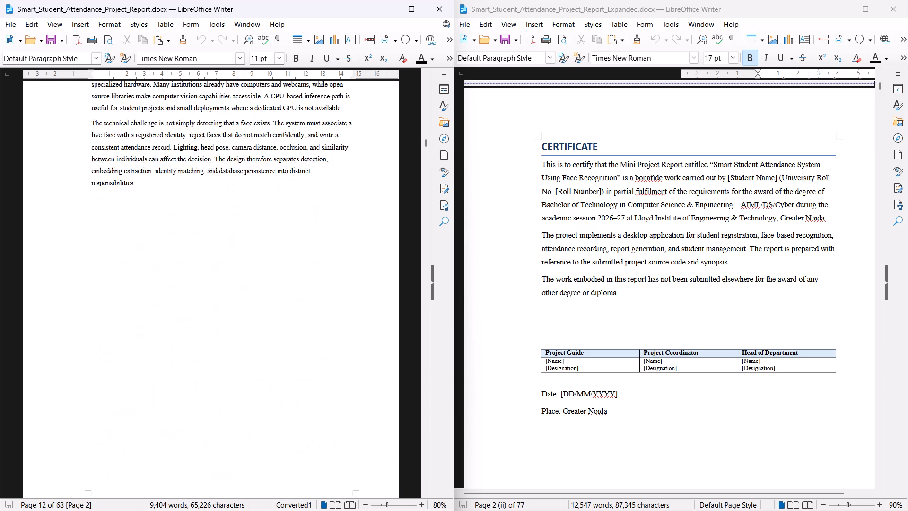
{"action": "scroll", "coordinate": [330, 252], "scroll_direction": "up", "scroll_amount": 17}
{"action": "scroll", "coordinate": [329, 250], "scroll_direction": "down", "scroll_amount": 13}
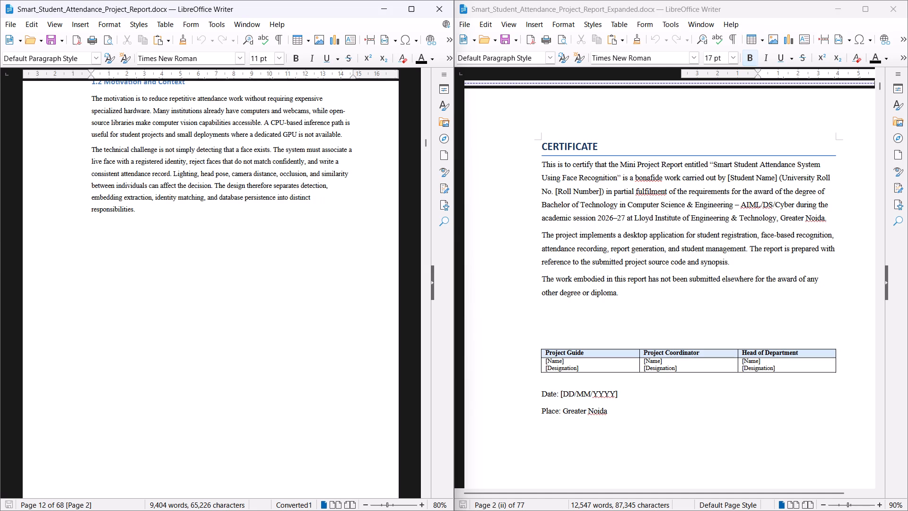
{"action": "scroll", "coordinate": [361, 163], "scroll_direction": "down", "scroll_amount": 2}
{"action": "scroll", "coordinate": [345, 160], "scroll_direction": "up", "scroll_amount": 5}
Look through the expanded report's front matter, from the Certificate page to the start of Chapter 1.
{"action": "scroll", "coordinate": [778, 184], "scroll_direction": "down", "scroll_amount": 18}
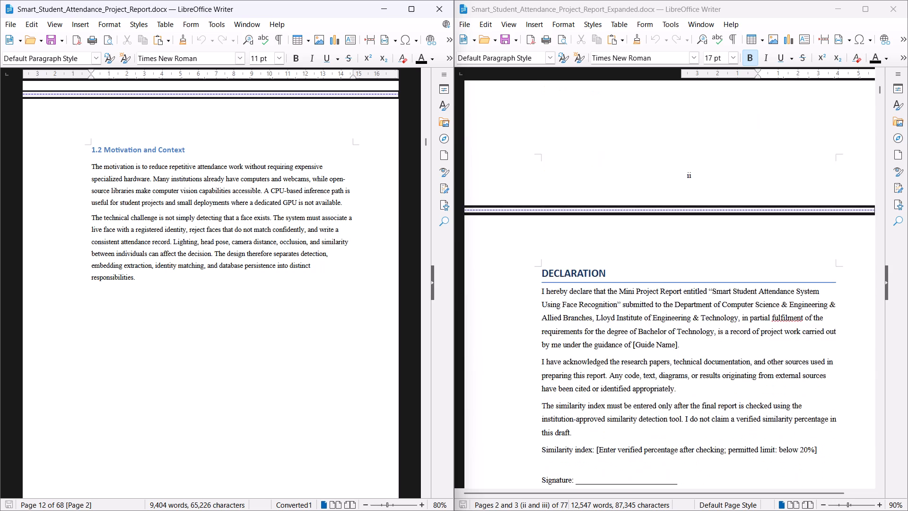
{"action": "scroll", "coordinate": [782, 185], "scroll_direction": "down", "scroll_amount": 6}
{"action": "scroll", "coordinate": [774, 152], "scroll_direction": "down", "scroll_amount": 18}
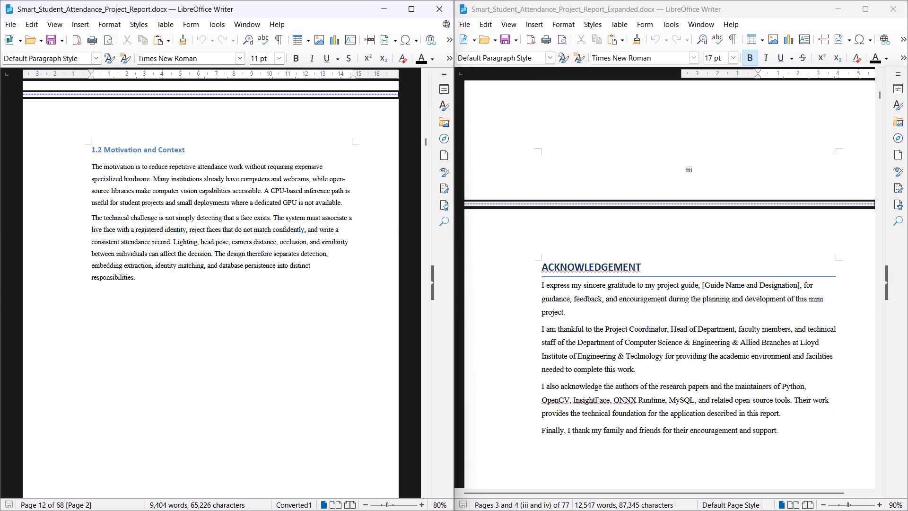
{"action": "scroll", "coordinate": [773, 155], "scroll_direction": "down", "scroll_amount": 9}
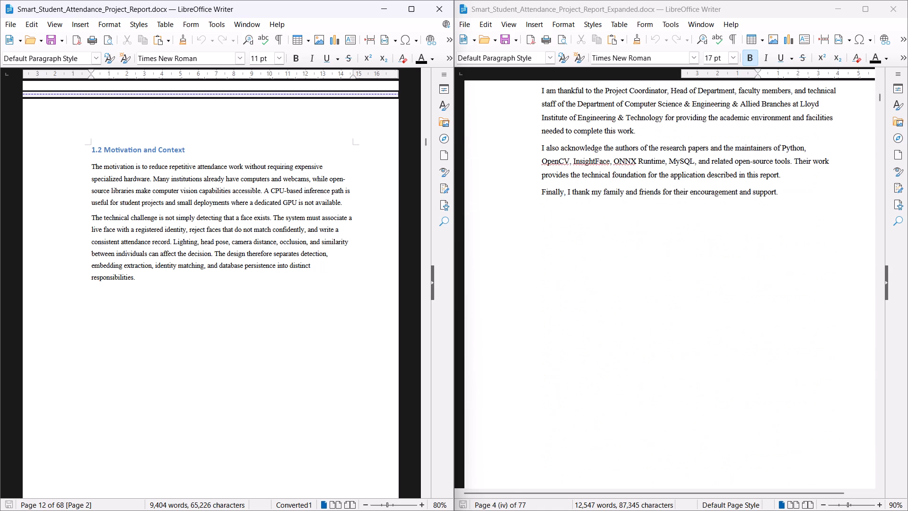
{"action": "scroll", "coordinate": [772, 157], "scroll_direction": "down", "scroll_amount": 14}
{"action": "scroll", "coordinate": [770, 160], "scroll_direction": "down", "scroll_amount": 16}
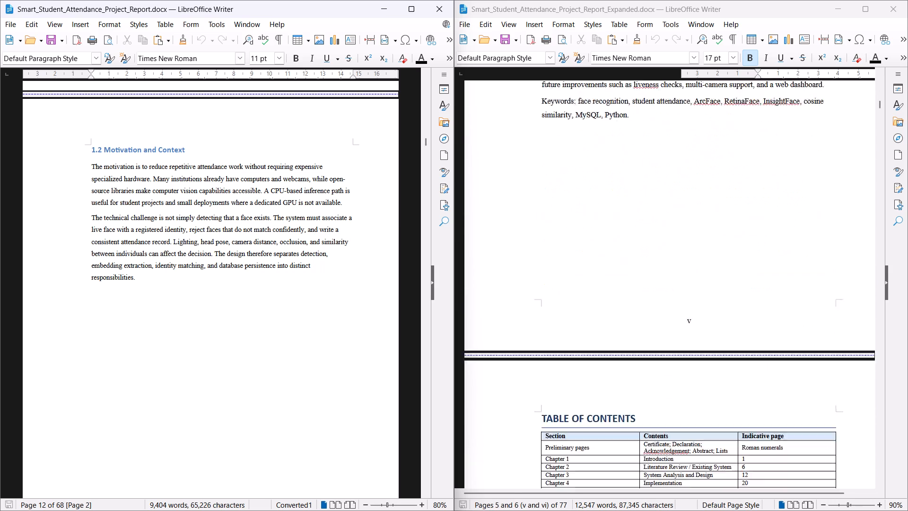
{"action": "scroll", "coordinate": [770, 160], "scroll_direction": "down", "scroll_amount": 20}
{"action": "scroll", "coordinate": [770, 160], "scroll_direction": "down", "scroll_amount": 20}
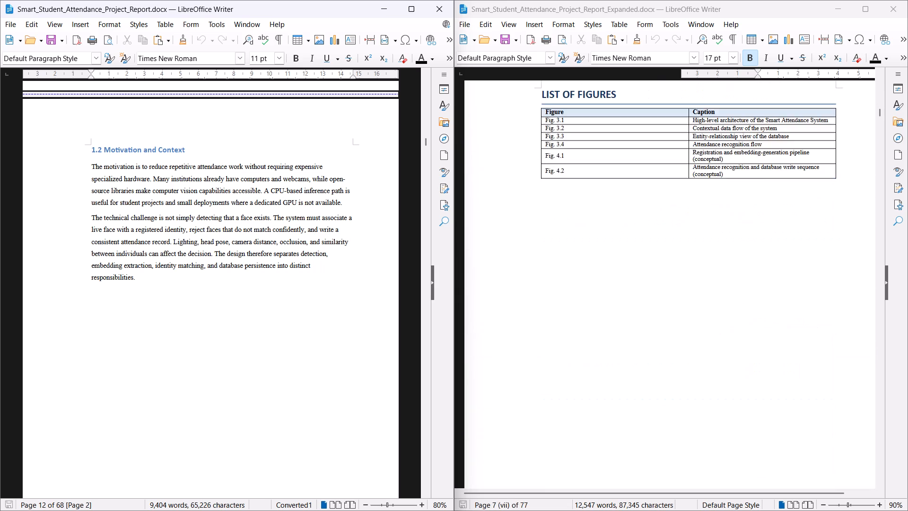
{"action": "scroll", "coordinate": [770, 159], "scroll_direction": "down", "scroll_amount": 20}
{"action": "scroll", "coordinate": [770, 159], "scroll_direction": "down", "scroll_amount": 20}
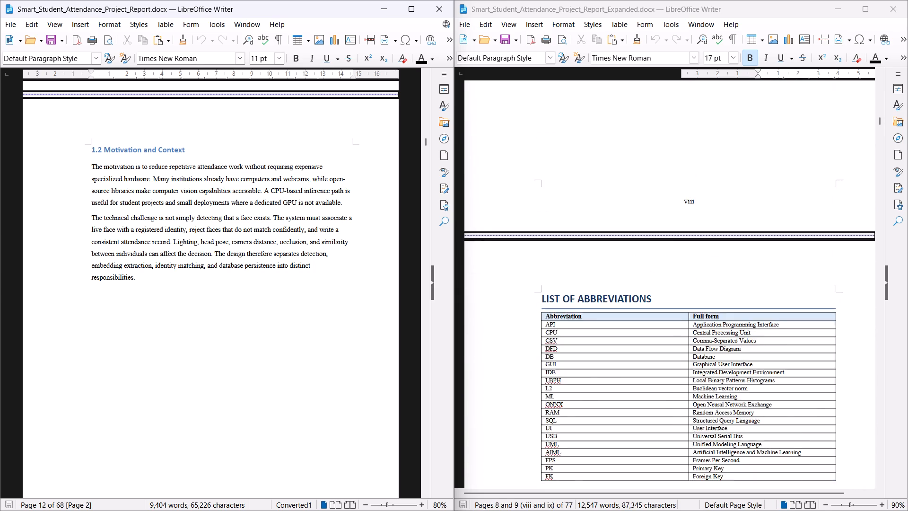
{"action": "scroll", "coordinate": [771, 155], "scroll_direction": "down", "scroll_amount": 20}
{"action": "scroll", "coordinate": [771, 155], "scroll_direction": "down", "scroll_amount": 1}
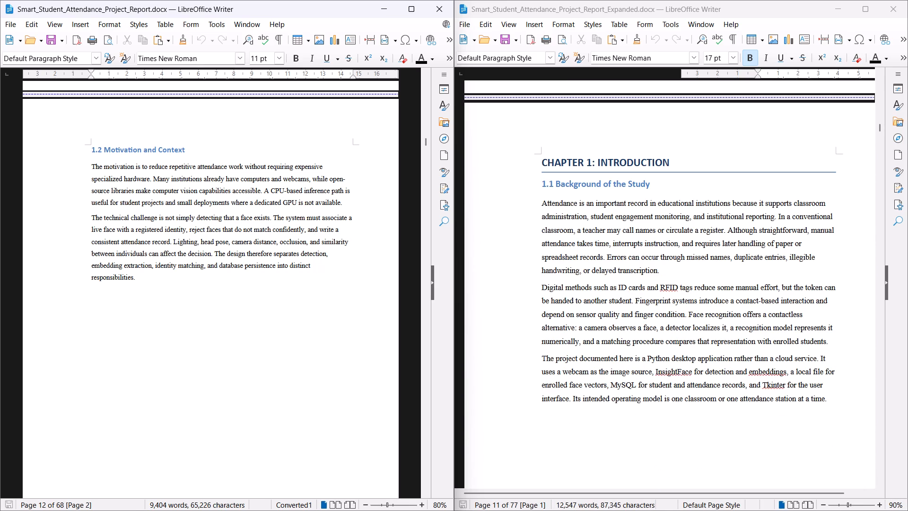
Compare sections 1.1 Background of the Study through 1.3 Problem Statement in the original and expanded reports.
{"action": "scroll", "coordinate": [313, 227], "scroll_direction": "up", "scroll_amount": 20}
{"action": "scroll", "coordinate": [313, 227], "scroll_direction": "up", "scroll_amount": 2}
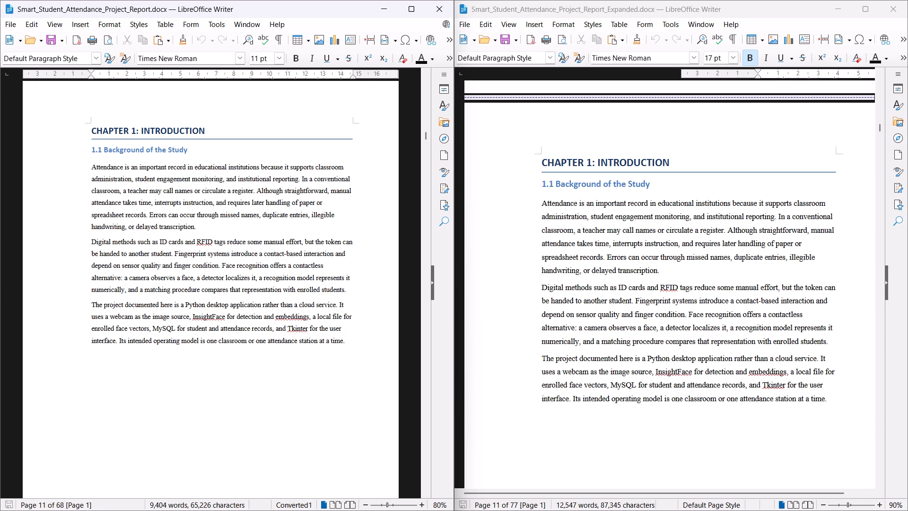
{"action": "scroll", "coordinate": [344, 199], "scroll_direction": "down", "scroll_amount": 16}
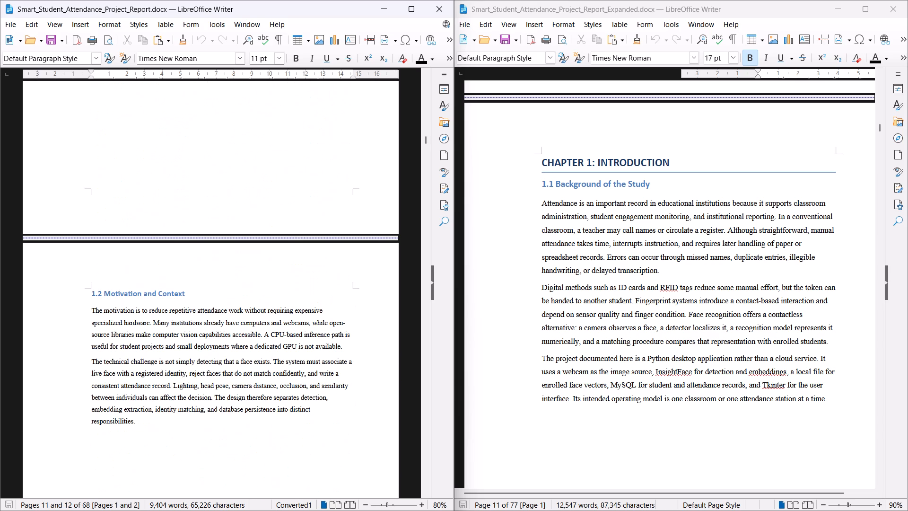
{"action": "scroll", "coordinate": [343, 199], "scroll_direction": "down", "scroll_amount": 10}
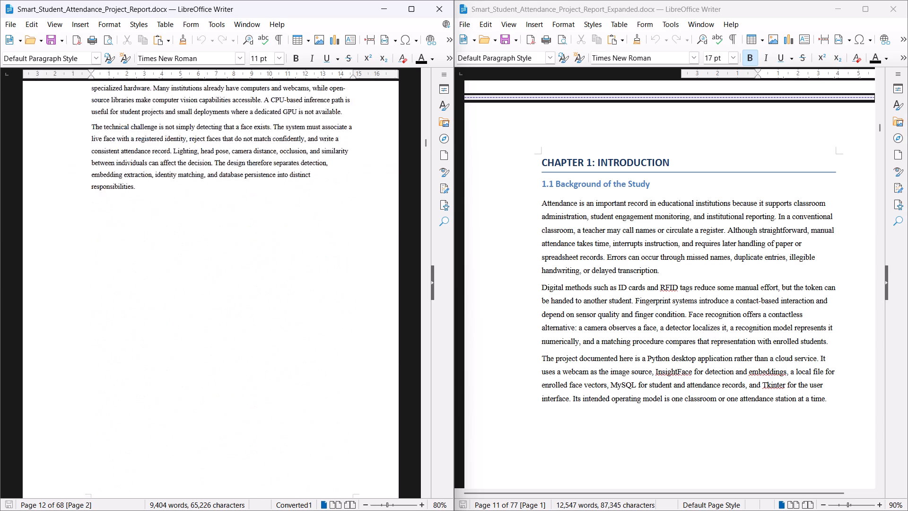
{"action": "scroll", "coordinate": [342, 198], "scroll_direction": "down", "scroll_amount": 13}
{"action": "scroll", "coordinate": [309, 206], "scroll_direction": "up", "scroll_amount": 2}
{"action": "scroll", "coordinate": [309, 206], "scroll_direction": "down", "scroll_amount": 7}
{"action": "scroll", "coordinate": [739, 238], "scroll_direction": "down", "scroll_amount": 18}
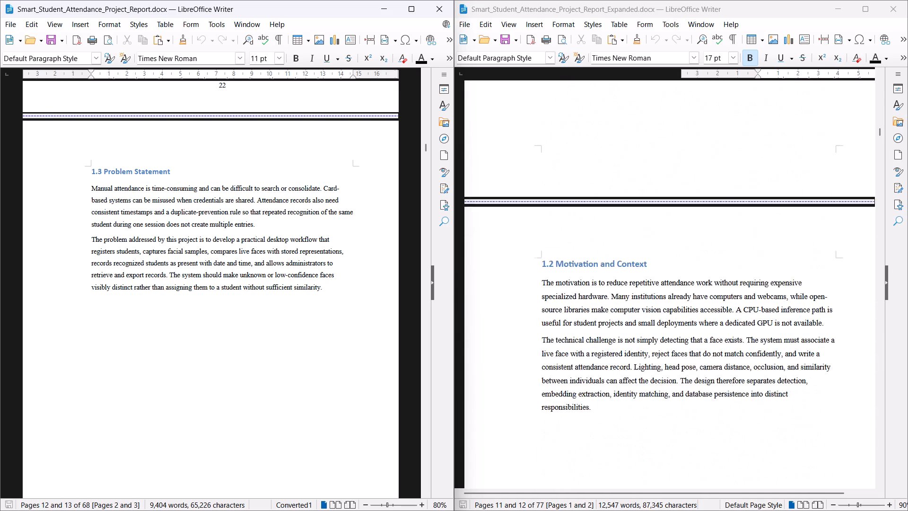
{"action": "scroll", "coordinate": [739, 238], "scroll_direction": "down", "scroll_amount": 11}
{"action": "scroll", "coordinate": [735, 237], "scroll_direction": "down", "scroll_amount": 17}
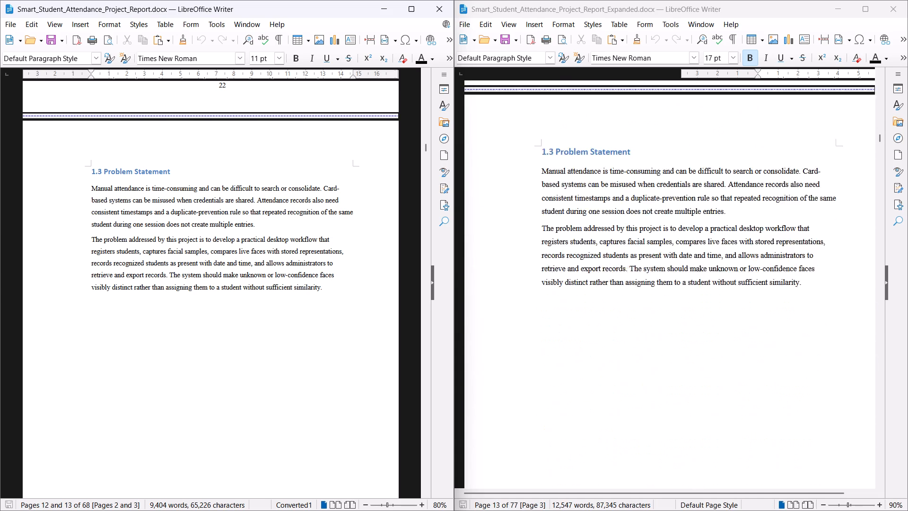
Compare sections 1.4 Objectives, 1.5 Scope of the Project and 1.6 Organisation of the Report across both reports.
{"action": "scroll", "coordinate": [735, 237], "scroll_direction": "down", "scroll_amount": 3}
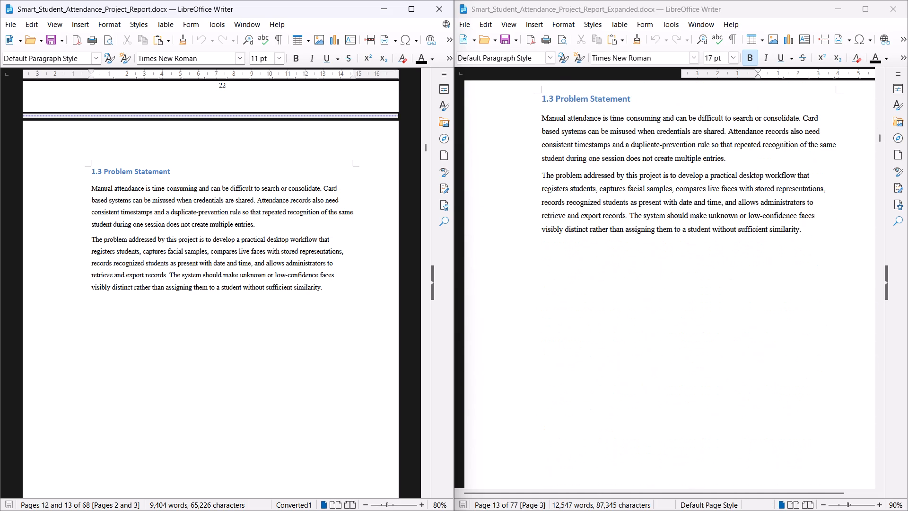
{"action": "scroll", "coordinate": [744, 236], "scroll_direction": "down", "scroll_amount": 11}
{"action": "scroll", "coordinate": [744, 236], "scroll_direction": "down", "scroll_amount": 11}
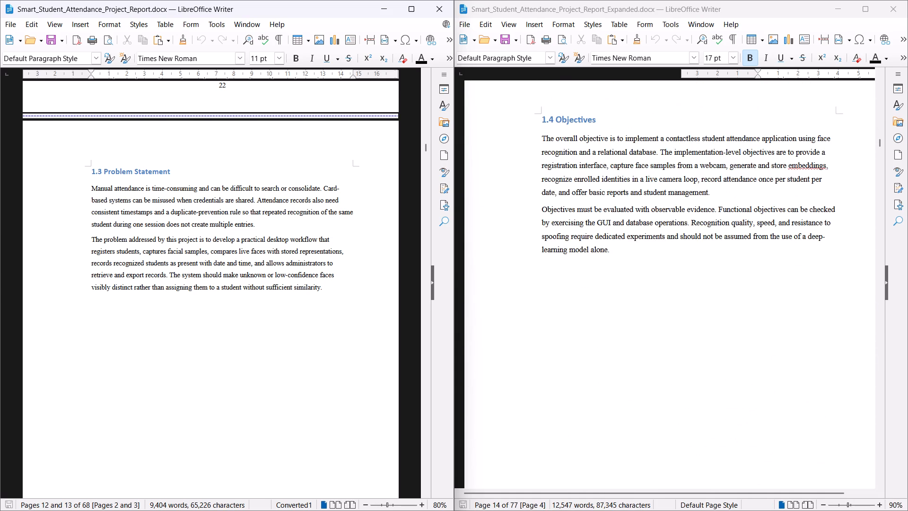
{"action": "scroll", "coordinate": [216, 254], "scroll_direction": "down", "scroll_amount": 20}
{"action": "scroll", "coordinate": [216, 254], "scroll_direction": "down", "scroll_amount": 2}
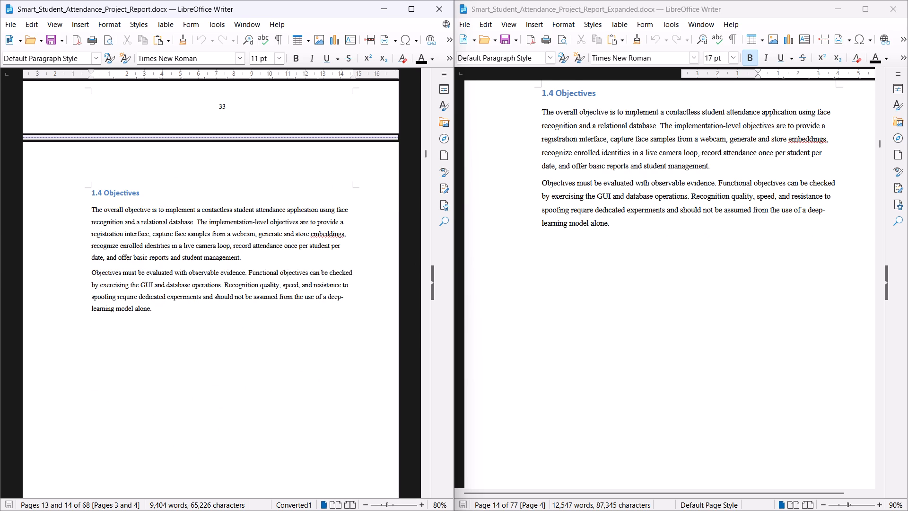
{"action": "scroll", "coordinate": [574, 267], "scroll_direction": "down", "scroll_amount": 20}
{"action": "scroll", "coordinate": [574, 267], "scroll_direction": "down", "scroll_amount": 2}
{"action": "scroll", "coordinate": [255, 287], "scroll_direction": "down", "scroll_amount": 7}
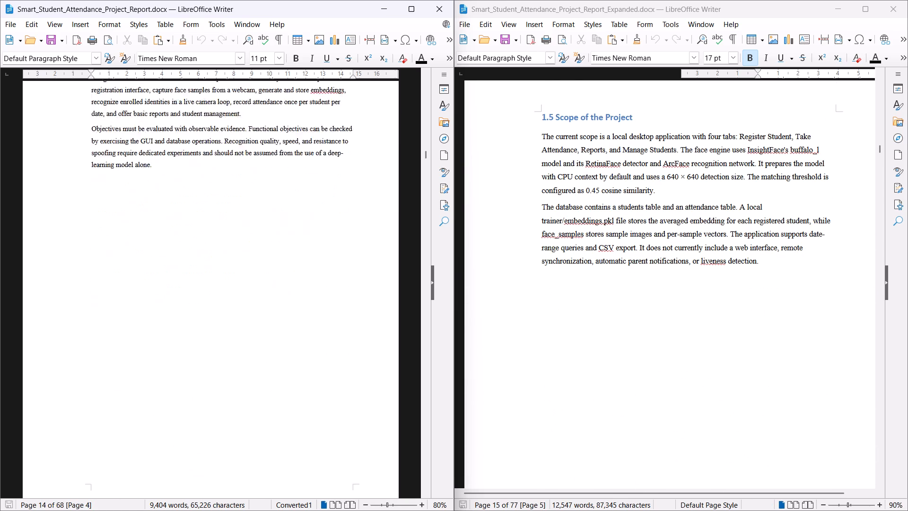
{"action": "scroll", "coordinate": [255, 287], "scroll_direction": "down", "scroll_amount": 18}
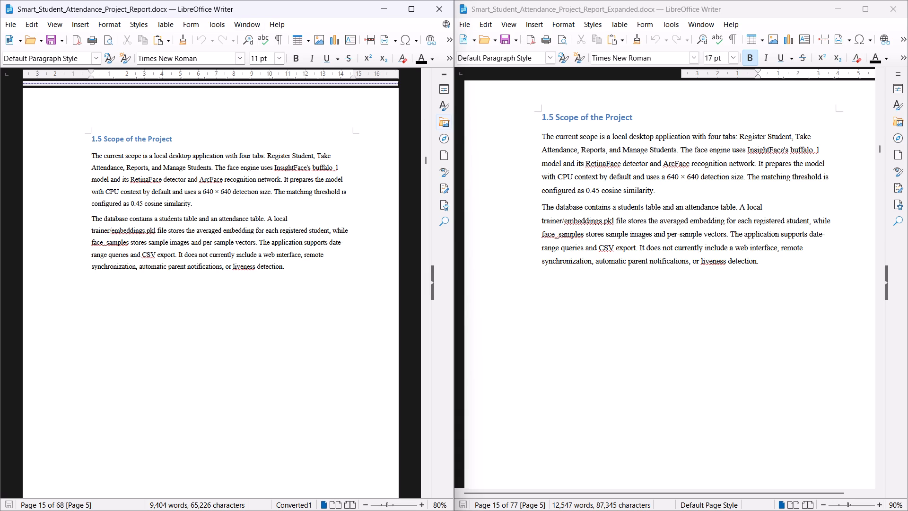
{"action": "scroll", "coordinate": [271, 169], "scroll_direction": "down", "scroll_amount": 20}
{"action": "scroll", "coordinate": [271, 169], "scroll_direction": "down", "scroll_amount": 1}
{"action": "scroll", "coordinate": [637, 168], "scroll_direction": "down", "scroll_amount": 5}
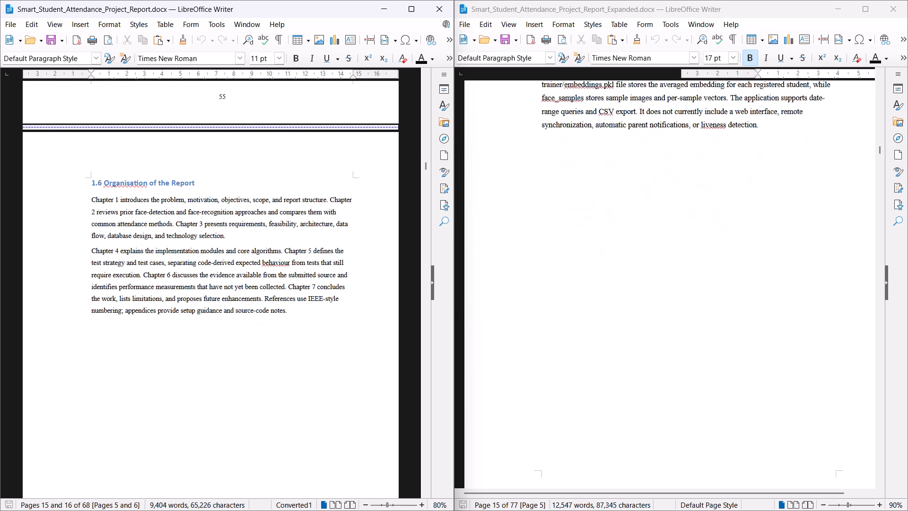
{"action": "scroll", "coordinate": [637, 168], "scroll_direction": "down", "scroll_amount": 16}
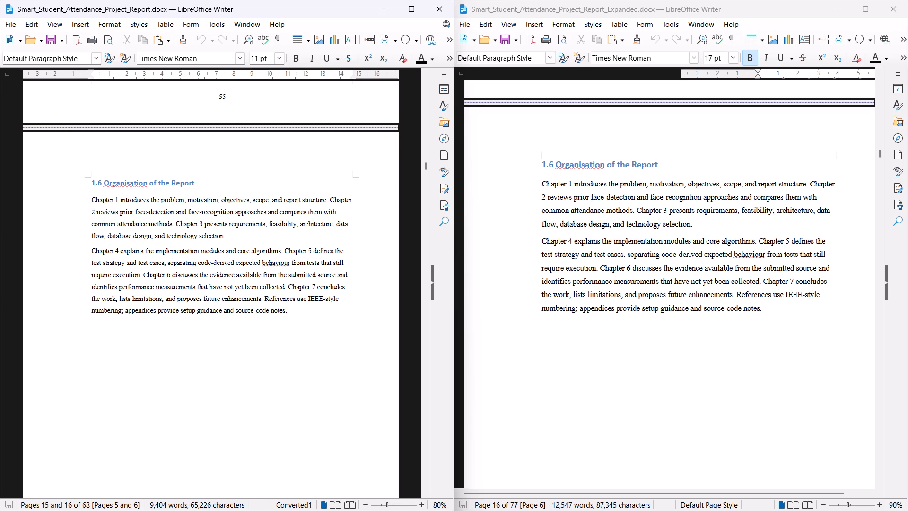
Compare section 1.7 and Table 1.1 in both reports, and read sections 1.8 and 1.9 in the expanded report.
{"action": "scroll", "coordinate": [621, 189], "scroll_direction": "down", "scroll_amount": 15}
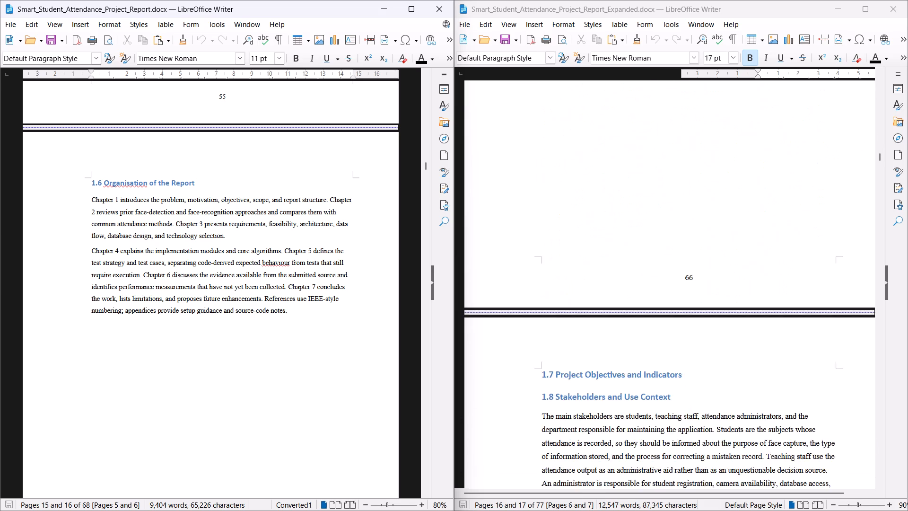
{"action": "scroll", "coordinate": [617, 178], "scroll_direction": "down", "scroll_amount": 12}
{"action": "scroll", "coordinate": [268, 176], "scroll_direction": "down", "scroll_amount": 7}
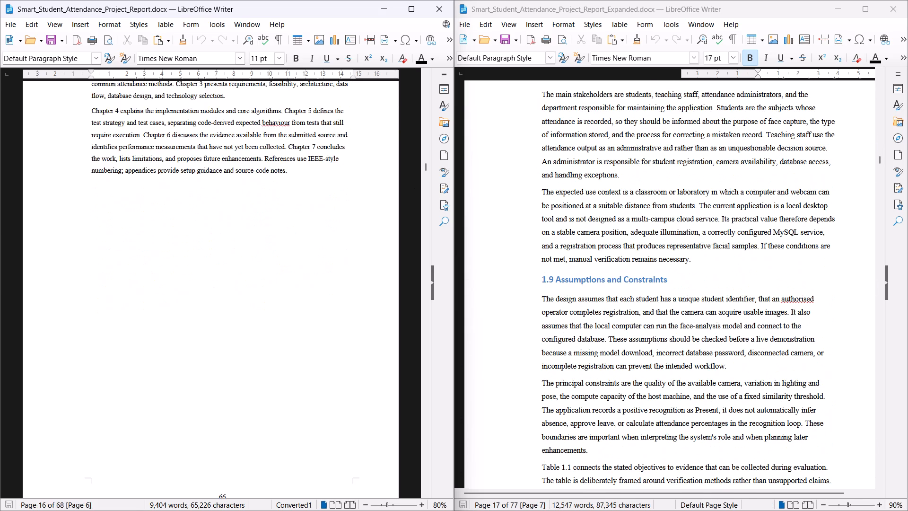
{"action": "scroll", "coordinate": [267, 173], "scroll_direction": "down", "scroll_amount": 14}
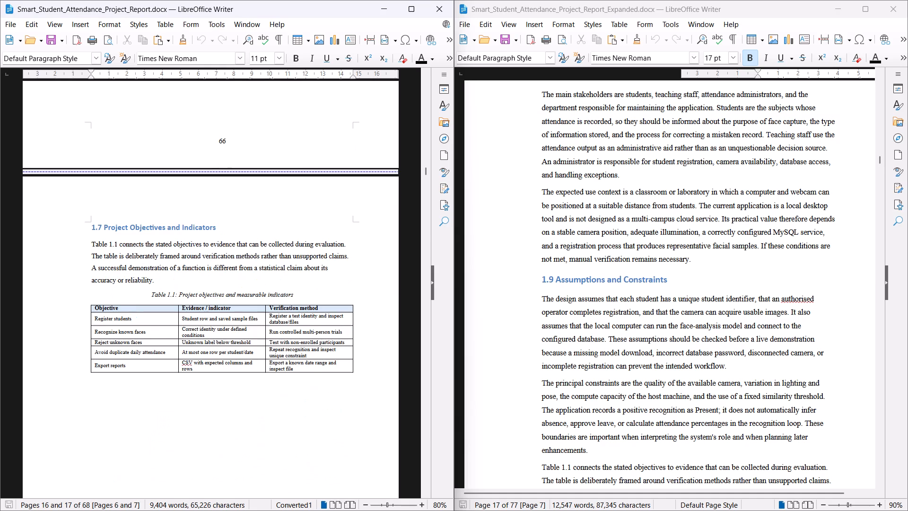
{"action": "scroll", "coordinate": [548, 187], "scroll_direction": "up", "scroll_amount": 3}
{"action": "scroll", "coordinate": [273, 184], "scroll_direction": "down", "scroll_amount": 3}
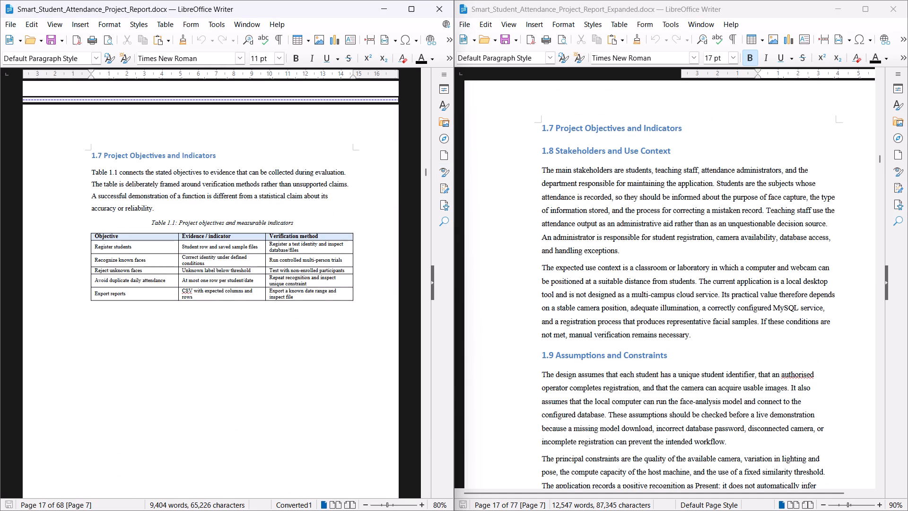
{"action": "scroll", "coordinate": [529, 174], "scroll_direction": "down", "scroll_amount": 14}
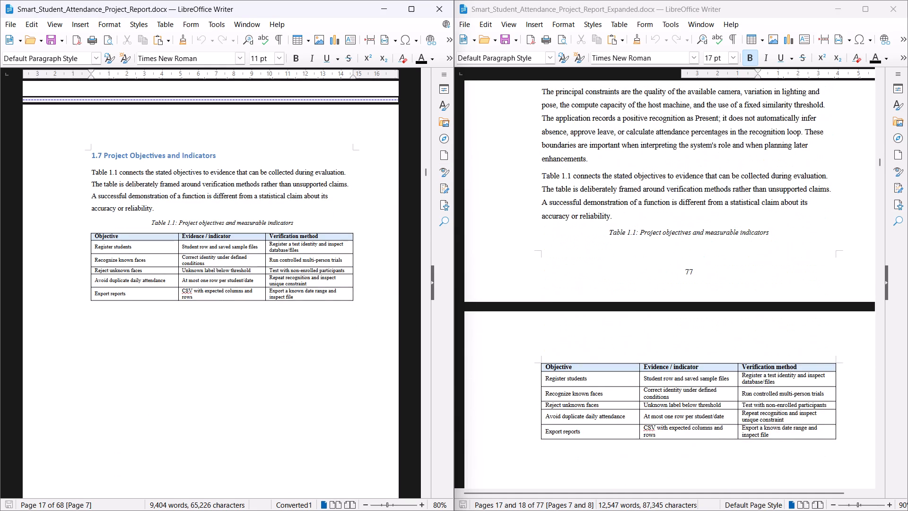
{"action": "scroll", "coordinate": [262, 197], "scroll_direction": "down", "scroll_amount": 20}
{"action": "scroll", "coordinate": [262, 197], "scroll_direction": "down", "scroll_amount": 3}
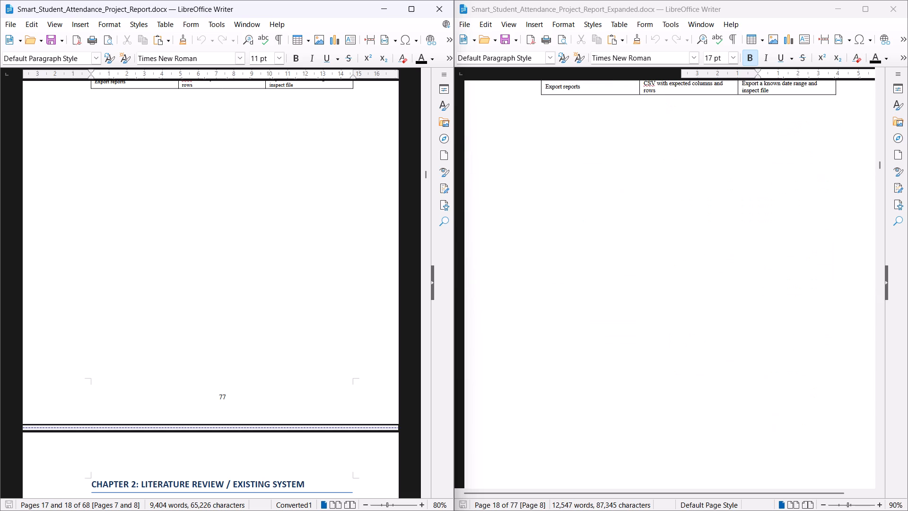
Compare Chapter 2 in both reports, from 2.1 Overview of Attendance Technologies to 2.4 FaceNet and Embedding-Based Recognition.
{"action": "scroll", "coordinate": [257, 203], "scroll_direction": "down", "scroll_amount": 13}
{"action": "scroll", "coordinate": [552, 202], "scroll_direction": "down", "scroll_amount": 4}
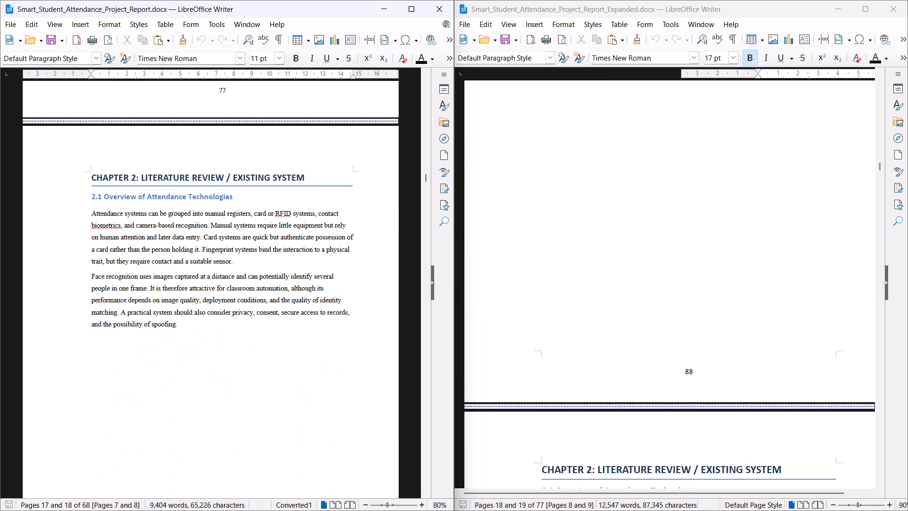
{"action": "scroll", "coordinate": [552, 202], "scroll_direction": "down", "scroll_amount": 12}
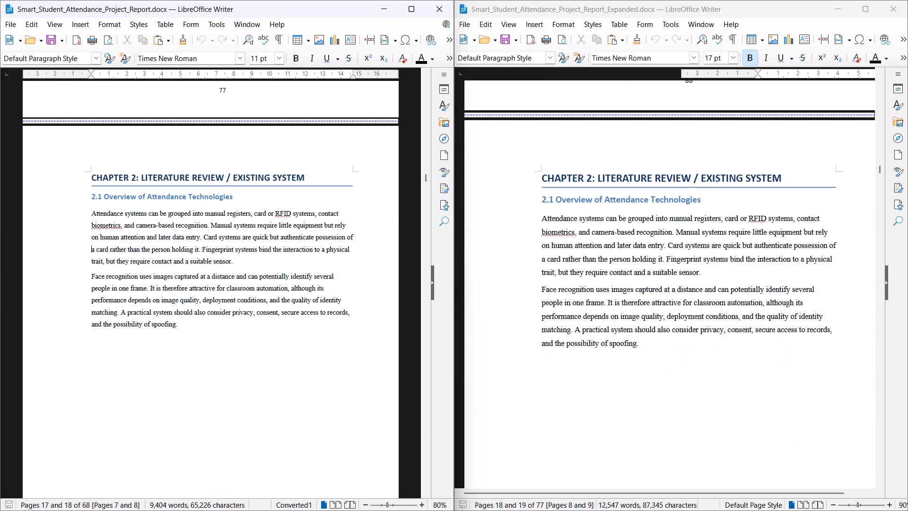
{"action": "scroll", "coordinate": [551, 204], "scroll_direction": "down", "scroll_amount": 4}
{"action": "scroll", "coordinate": [350, 226], "scroll_direction": "down", "scroll_amount": 2}
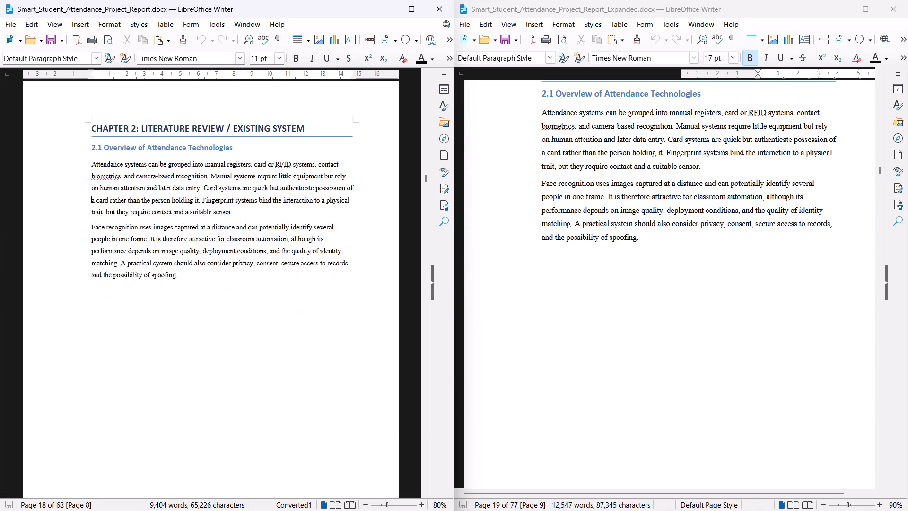
{"action": "scroll", "coordinate": [350, 226], "scroll_direction": "down", "scroll_amount": 19}
{"action": "scroll", "coordinate": [593, 204], "scroll_direction": "down", "scroll_amount": 13}
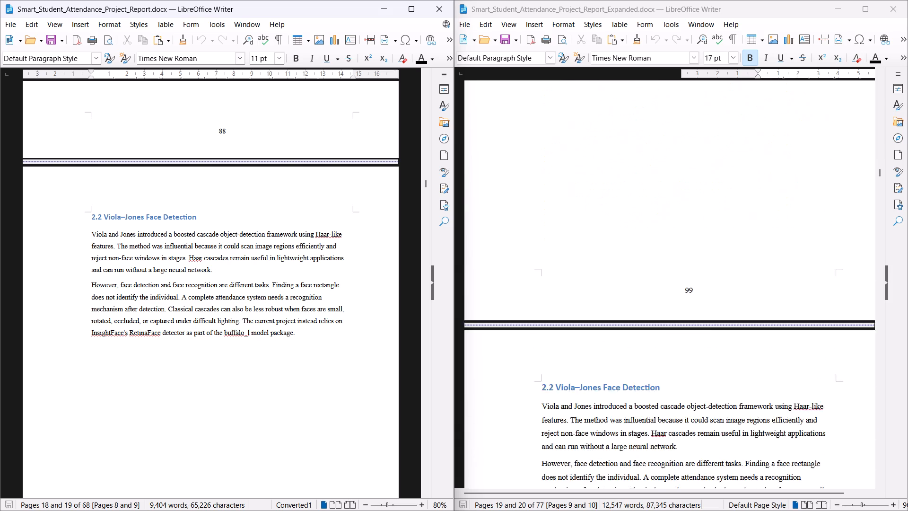
{"action": "scroll", "coordinate": [594, 208], "scroll_direction": "down", "scroll_amount": 3}
{"action": "scroll", "coordinate": [366, 221], "scroll_direction": "down", "scroll_amount": 4}
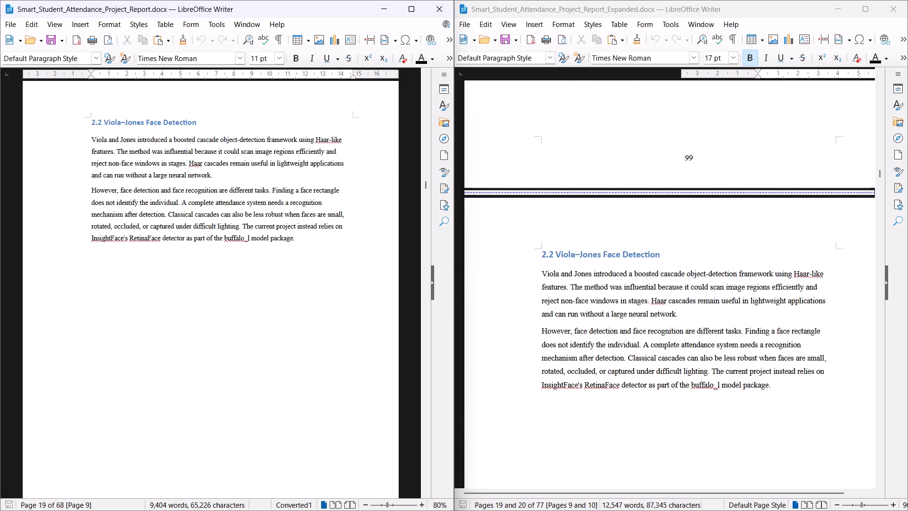
{"action": "scroll", "coordinate": [541, 224], "scroll_direction": "down", "scroll_amount": 20}
{"action": "scroll", "coordinate": [541, 224], "scroll_direction": "down", "scroll_amount": 8}
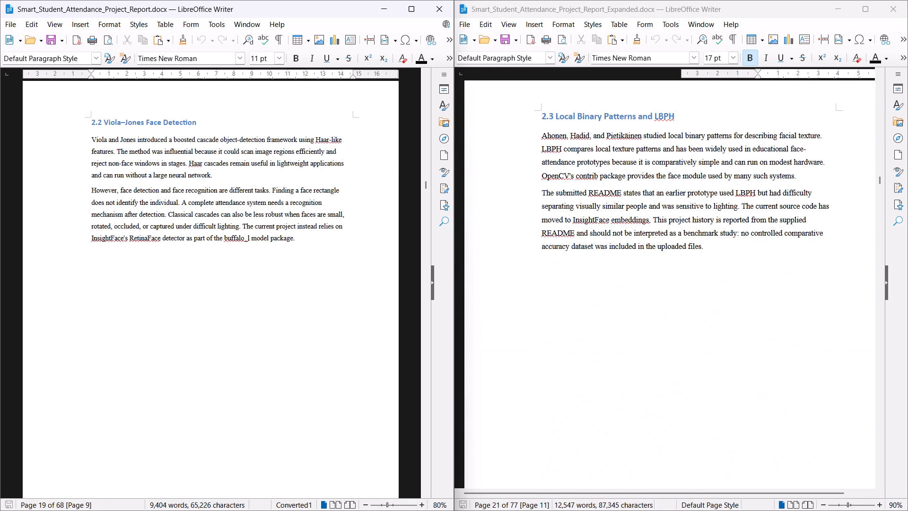
{"action": "scroll", "coordinate": [278, 228], "scroll_direction": "down", "scroll_amount": 20}
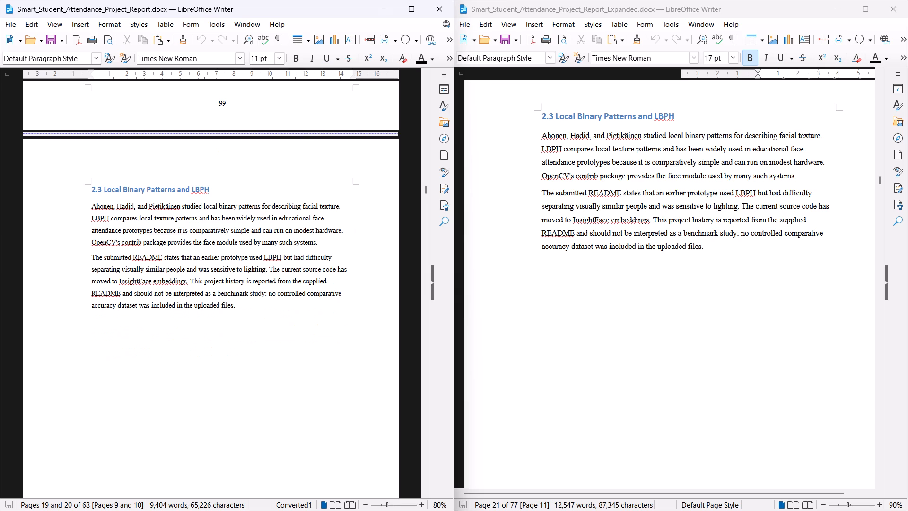
{"action": "scroll", "coordinate": [272, 222], "scroll_direction": "down", "scroll_amount": 20}
{"action": "scroll", "coordinate": [272, 222], "scroll_direction": "down", "scroll_amount": 2}
{"action": "scroll", "coordinate": [584, 227], "scroll_direction": "down", "scroll_amount": 7}
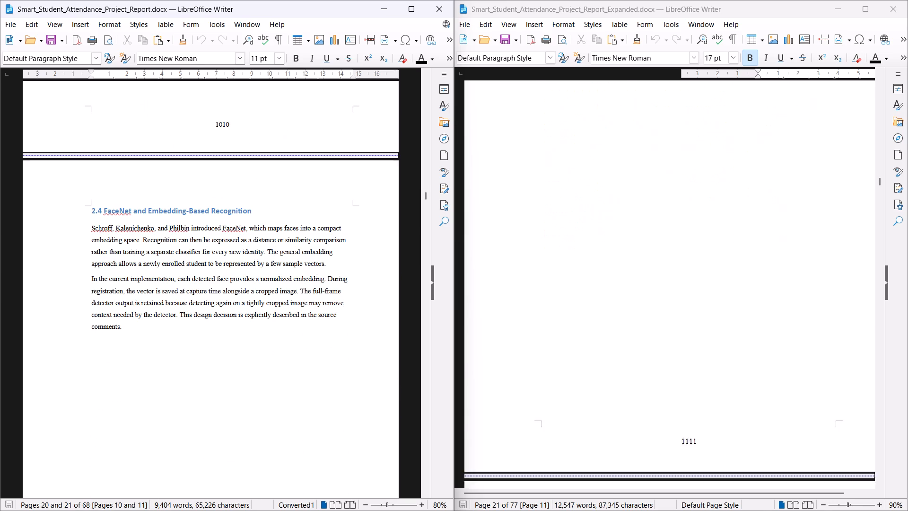
{"action": "scroll", "coordinate": [584, 227], "scroll_direction": "down", "scroll_amount": 12}
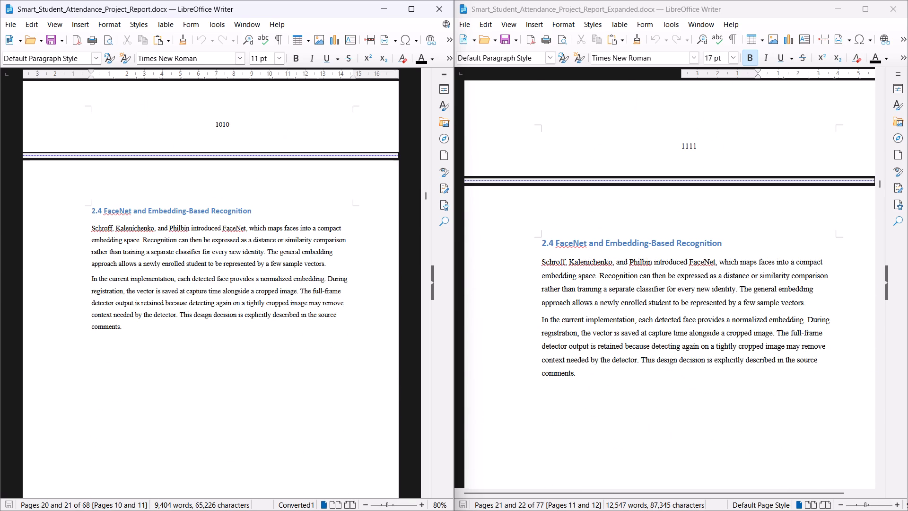
{"action": "scroll", "coordinate": [548, 224], "scroll_direction": "down", "scroll_amount": 4}
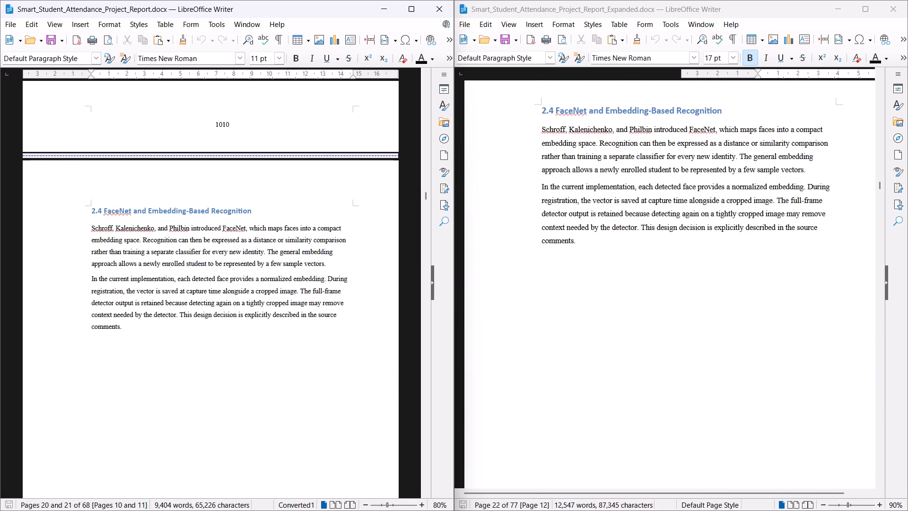
Check section 2.5 ArcFace in both reports and continue through the expanded report to Table 2.1 in section 2.8.
{"action": "scroll", "coordinate": [597, 243], "scroll_direction": "down", "scroll_amount": 18}
{"action": "scroll", "coordinate": [318, 248], "scroll_direction": "down", "scroll_amount": 9}
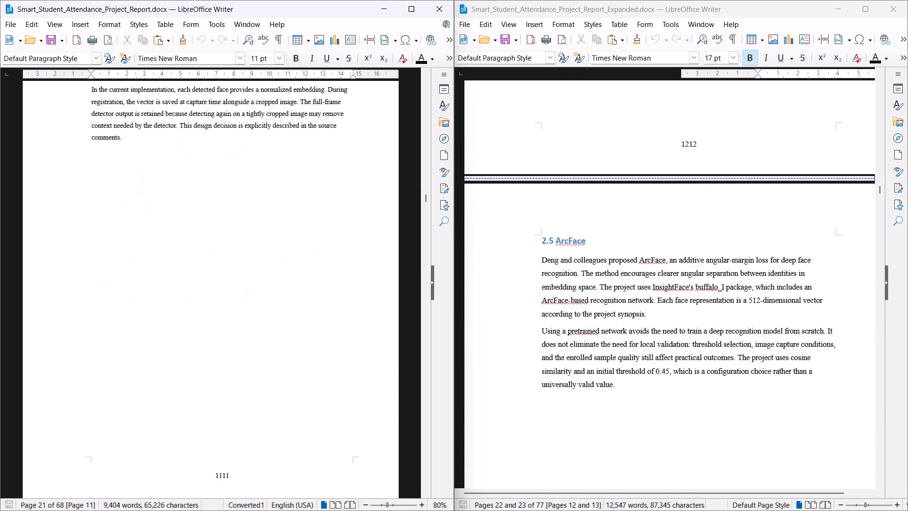
{"action": "scroll", "coordinate": [313, 242], "scroll_direction": "down", "scroll_amount": 20}
{"action": "scroll", "coordinate": [313, 242], "scroll_direction": "down", "scroll_amount": 15}
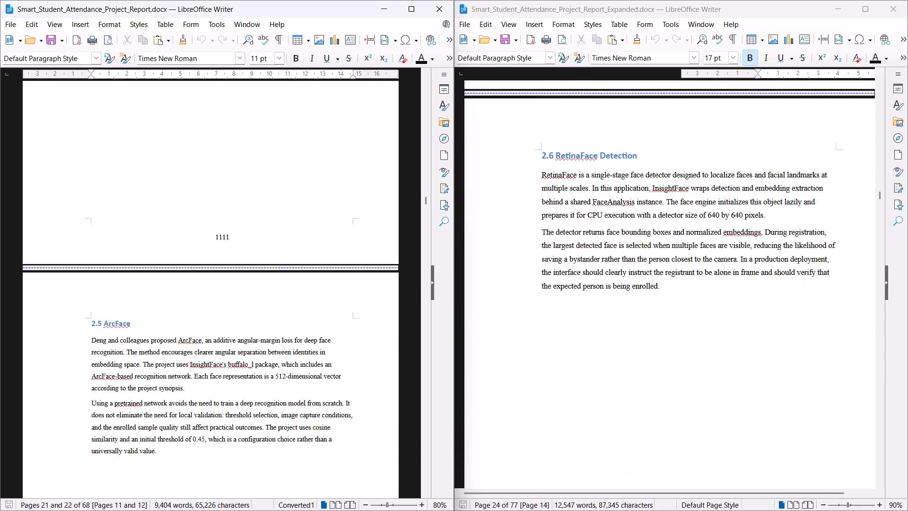
{"action": "scroll", "coordinate": [559, 186], "scroll_direction": "down", "scroll_amount": 15}
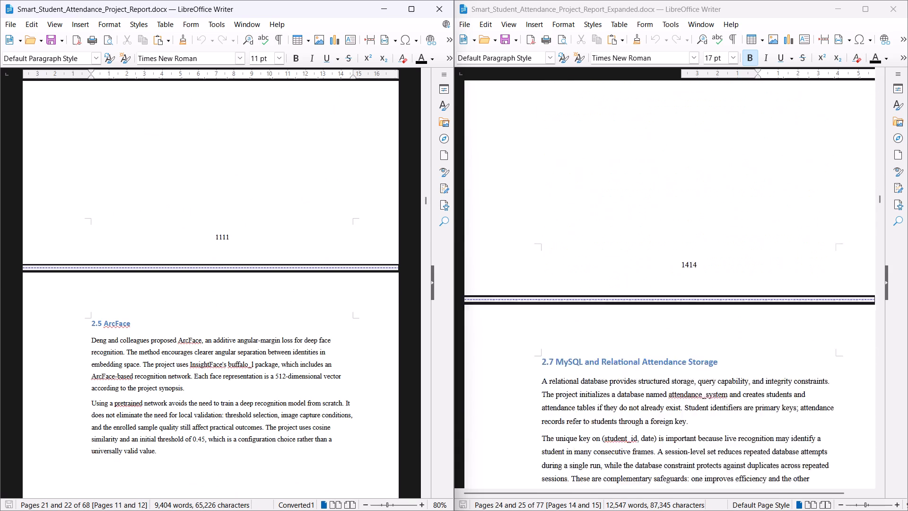
{"action": "scroll", "coordinate": [558, 198], "scroll_direction": "down", "scroll_amount": 7}
{"action": "scroll", "coordinate": [628, 206], "scroll_direction": "down", "scroll_amount": 13}
{"action": "scroll", "coordinate": [627, 206], "scroll_direction": "up", "scroll_amount": 1}
{"action": "scroll", "coordinate": [627, 206], "scroll_direction": "down", "scroll_amount": 4}
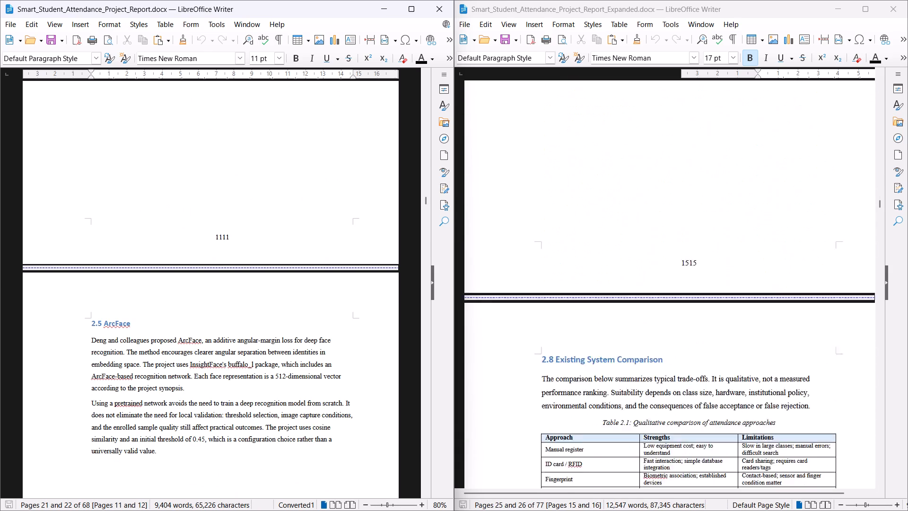
{"action": "scroll", "coordinate": [627, 206], "scroll_direction": "down", "scroll_amount": 4}
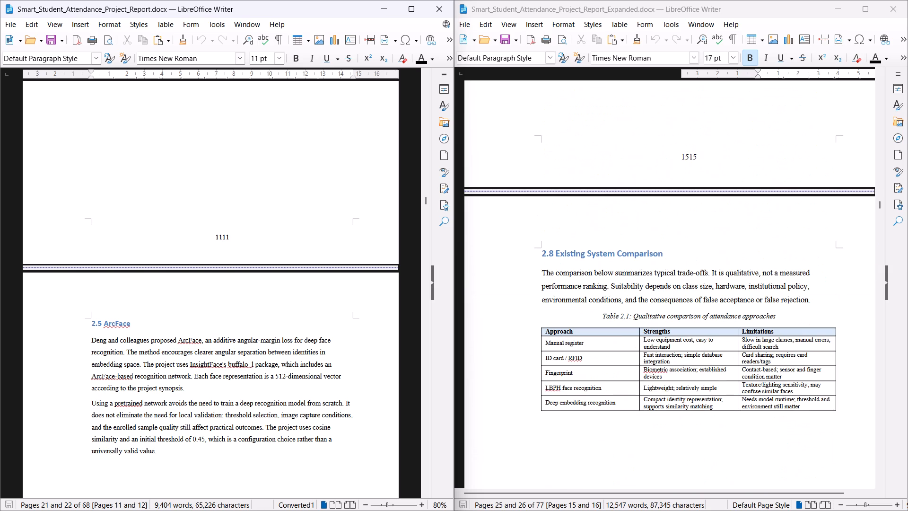
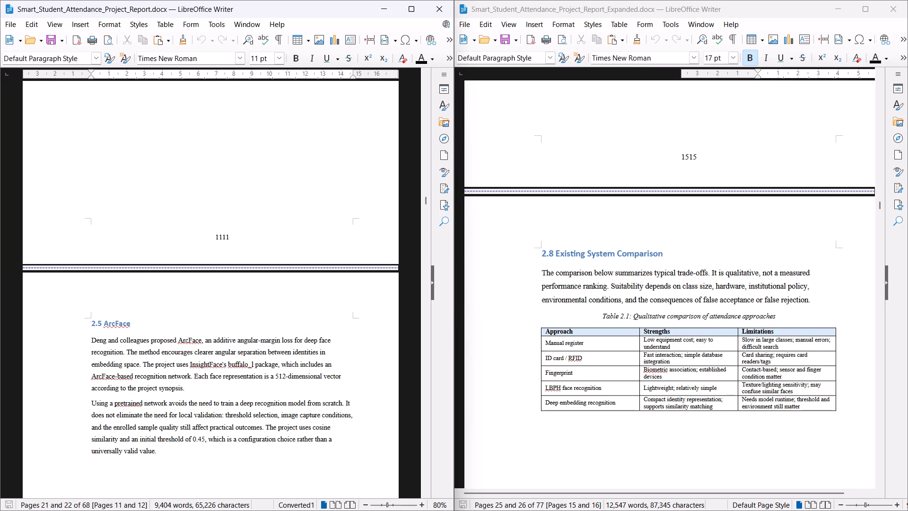
Read on through the original report from section 2.5 to 2.9, and compare section 2.8 and Table 2.1 in both reports.
{"action": "scroll", "coordinate": [564, 238], "scroll_direction": "down", "scroll_amount": 3}
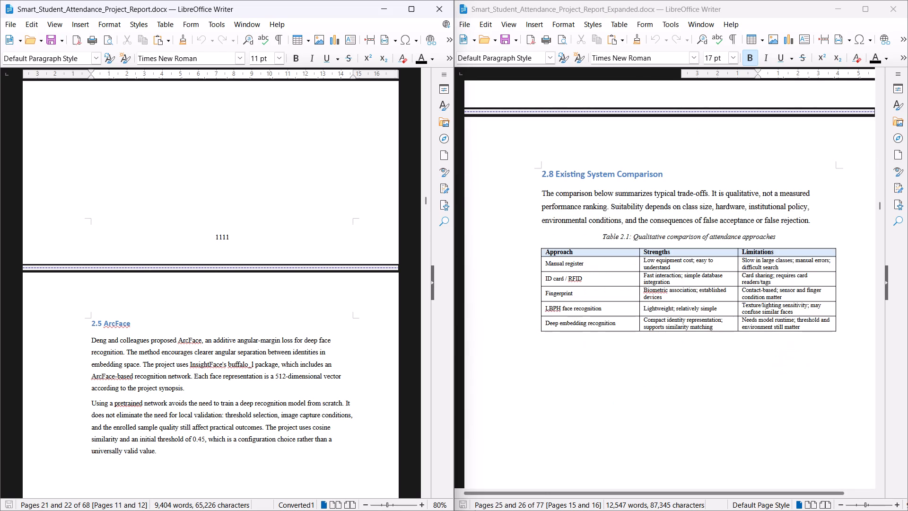
{"action": "scroll", "coordinate": [284, 333], "scroll_direction": "down", "scroll_amount": 4}
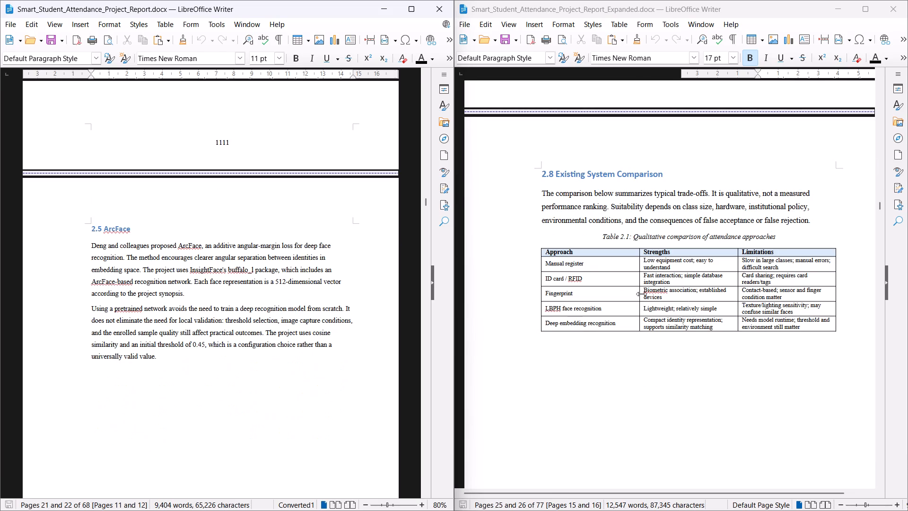
{"action": "scroll", "coordinate": [176, 278], "scroll_direction": "down", "scroll_amount": 15}
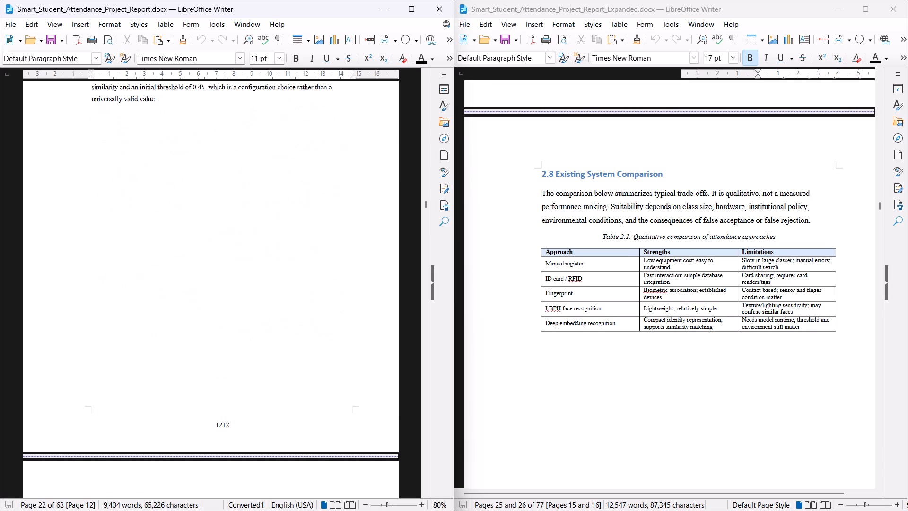
{"action": "scroll", "coordinate": [176, 278], "scroll_direction": "down", "scroll_amount": 8}
{"action": "scroll", "coordinate": [145, 279], "scroll_direction": "down", "scroll_amount": 20}
{"action": "scroll", "coordinate": [145, 279], "scroll_direction": "down", "scroll_amount": 1}
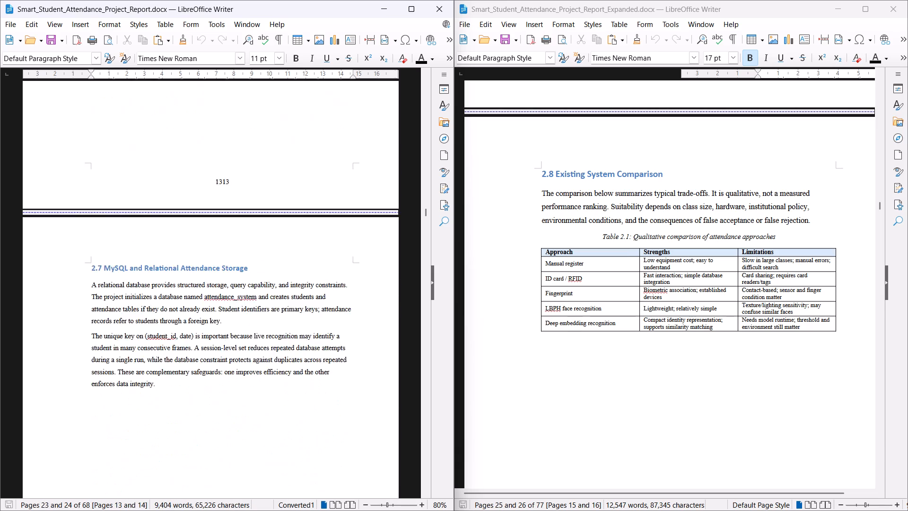
{"action": "scroll", "coordinate": [148, 275], "scroll_direction": "down", "scroll_amount": 5}
{"action": "scroll", "coordinate": [148, 275], "scroll_direction": "down", "scroll_amount": 20}
{"action": "scroll", "coordinate": [148, 275], "scroll_direction": "down", "scroll_amount": 2}
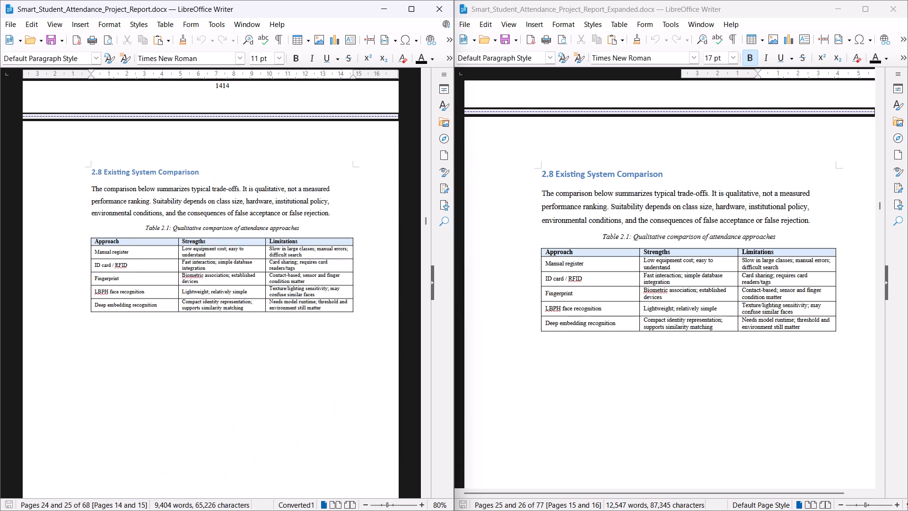
{"action": "scroll", "coordinate": [148, 274], "scroll_direction": "down", "scroll_amount": 18}
{"action": "scroll", "coordinate": [148, 274], "scroll_direction": "down", "scroll_amount": 5}
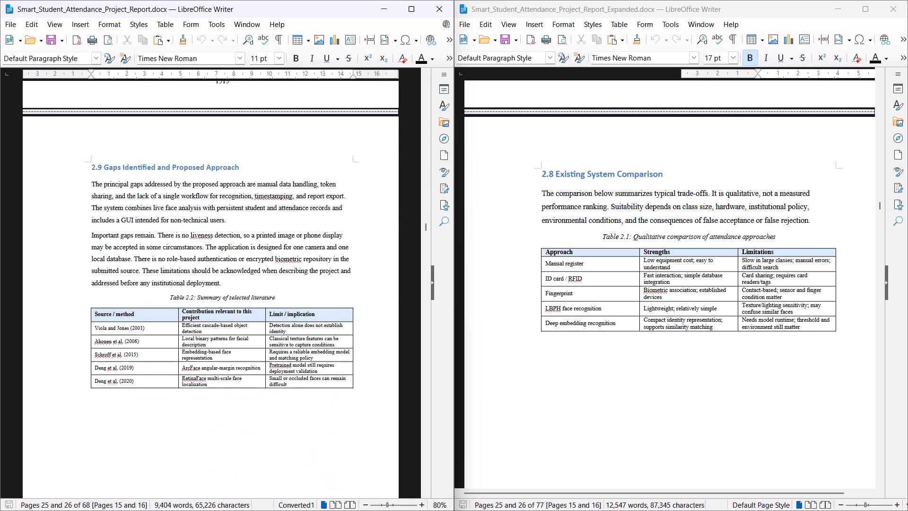
{"action": "scroll", "coordinate": [148, 274], "scroll_direction": "down", "scroll_amount": 18}
{"action": "scroll", "coordinate": [148, 274], "scroll_direction": "up", "scroll_amount": 13}
{"action": "scroll", "coordinate": [188, 272], "scroll_direction": "up", "scroll_amount": 2}
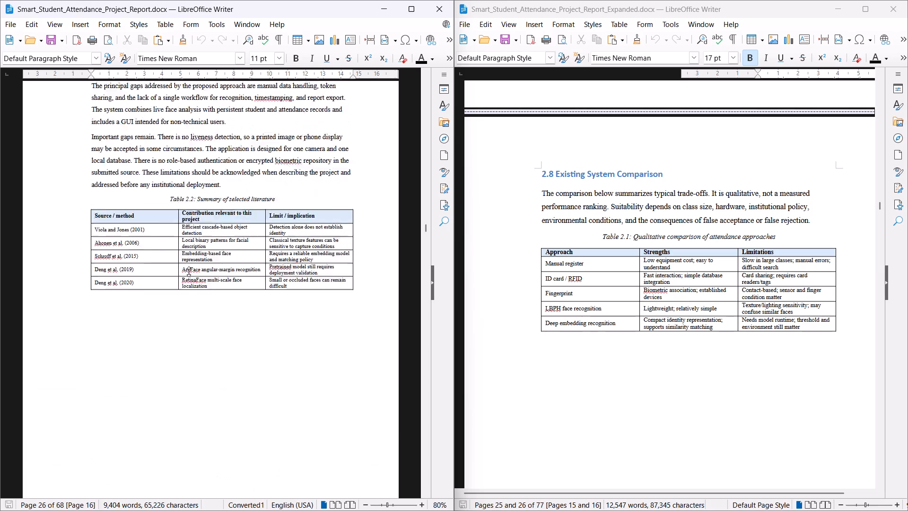
{"action": "scroll", "coordinate": [189, 272], "scroll_direction": "up", "scroll_amount": 19}
{"action": "scroll", "coordinate": [190, 271], "scroll_direction": "up", "scroll_amount": 4}
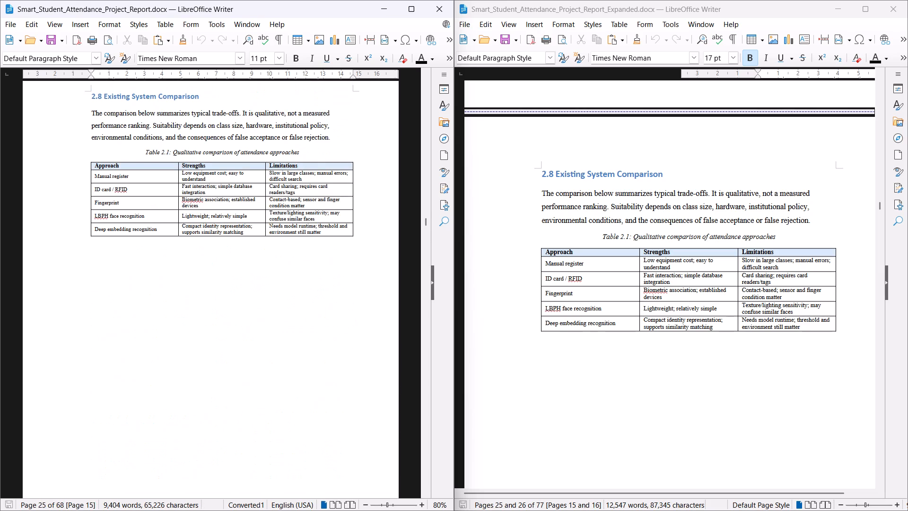
Check section 2.9 in both reports and read through sections 2.10 and 2.11 to Table 2.2 in the expanded report.
{"action": "scroll", "coordinate": [650, 267], "scroll_direction": "down", "scroll_amount": 5}
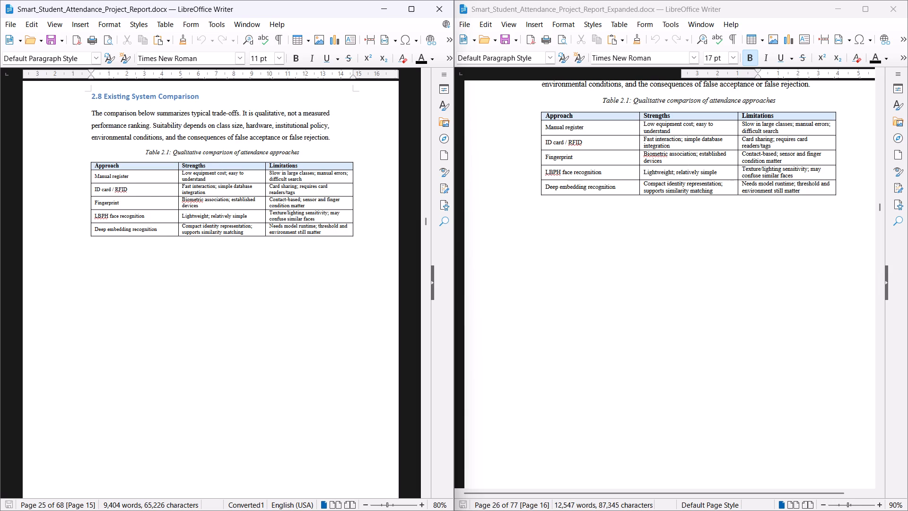
{"action": "scroll", "coordinate": [297, 220], "scroll_direction": "down", "scroll_amount": 20}
{"action": "scroll", "coordinate": [297, 220], "scroll_direction": "down", "scroll_amount": 2}
{"action": "scroll", "coordinate": [773, 289], "scroll_direction": "down", "scroll_amount": 3}
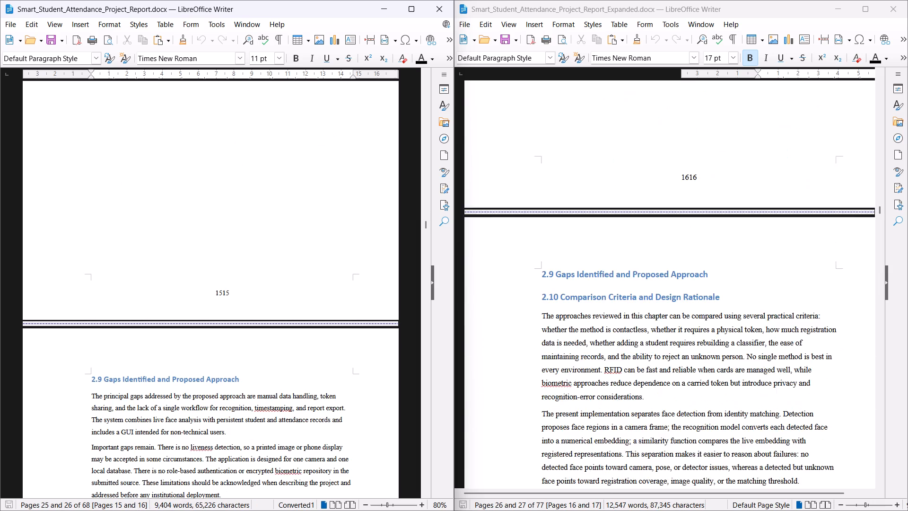
{"action": "scroll", "coordinate": [773, 289], "scroll_direction": "down", "scroll_amount": 4}
{"action": "scroll", "coordinate": [385, 232], "scroll_direction": "down", "scroll_amount": 10}
{"action": "scroll", "coordinate": [669, 235], "scroll_direction": "down", "scroll_amount": 4}
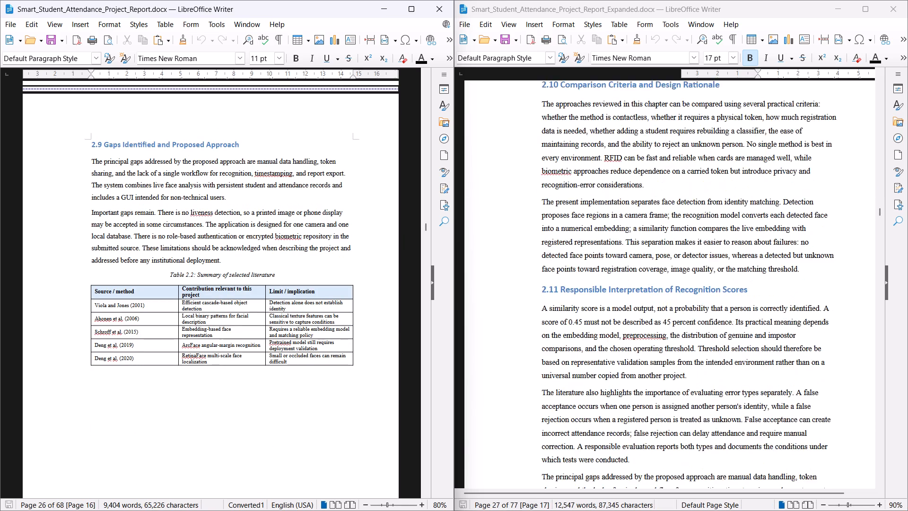
{"action": "scroll", "coordinate": [669, 235], "scroll_direction": "down", "scroll_amount": 14}
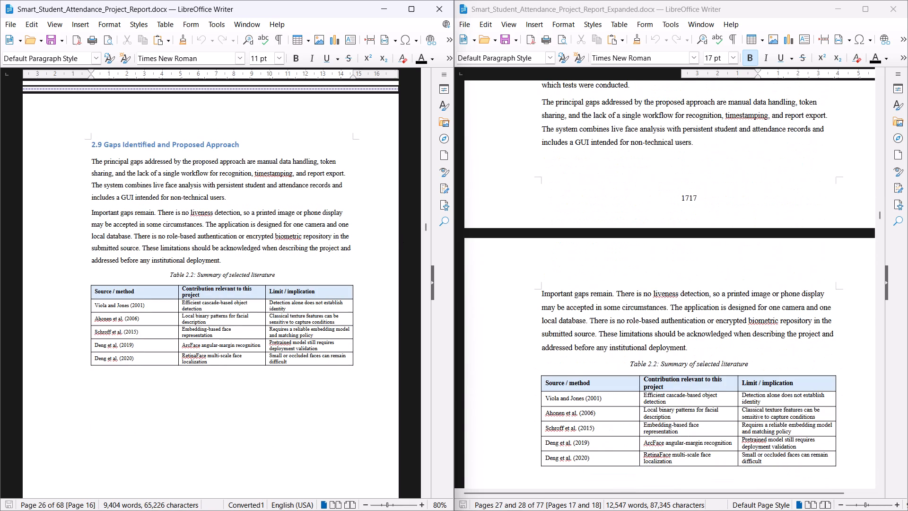
{"action": "scroll", "coordinate": [332, 226], "scroll_direction": "down", "scroll_amount": 10}
Recheck sections 2.9 to 2.11 in the expanded report against section 2.9 of the original, including Table 2.2 in both.
{"action": "scroll", "coordinate": [324, 225], "scroll_direction": "up", "scroll_amount": 15}
{"action": "scroll", "coordinate": [691, 264], "scroll_direction": "up", "scroll_amount": 5}
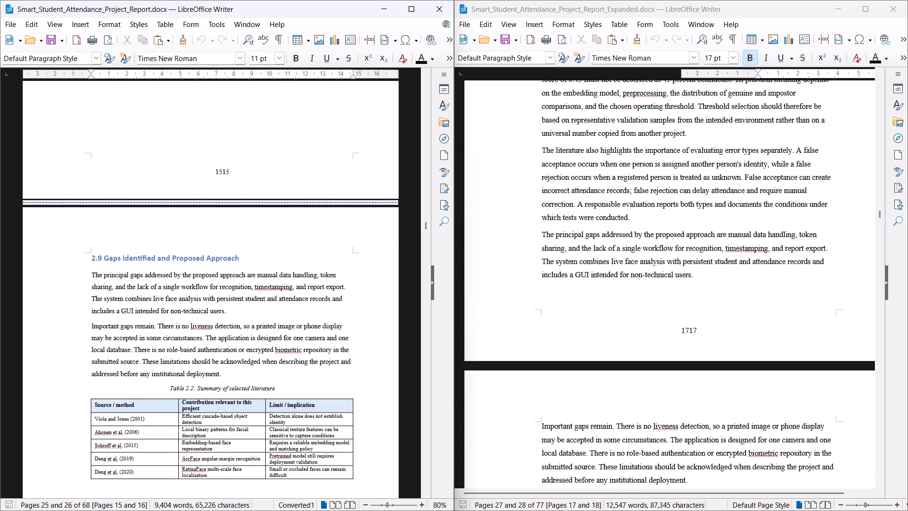
{"action": "scroll", "coordinate": [692, 263], "scroll_direction": "up", "scroll_amount": 9}
{"action": "scroll", "coordinate": [255, 269], "scroll_direction": "down", "scroll_amount": 3}
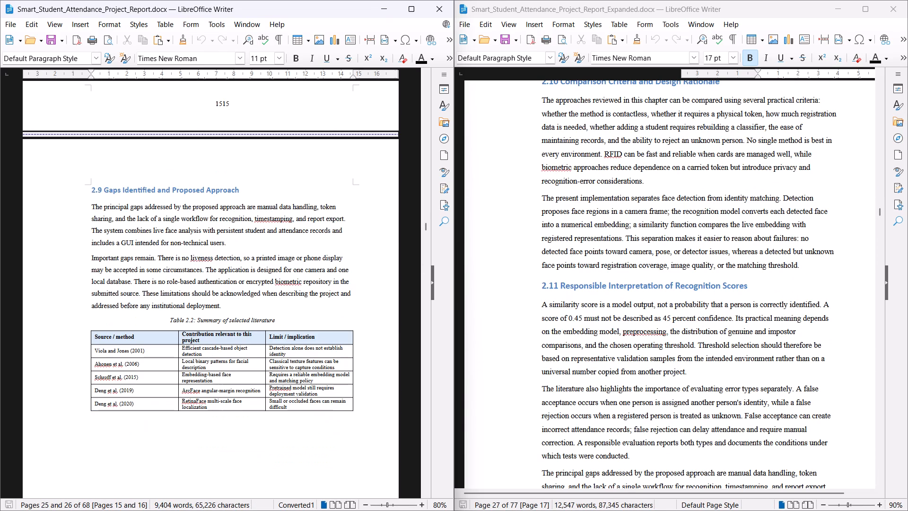
{"action": "scroll", "coordinate": [653, 252], "scroll_direction": "up", "scroll_amount": 1}
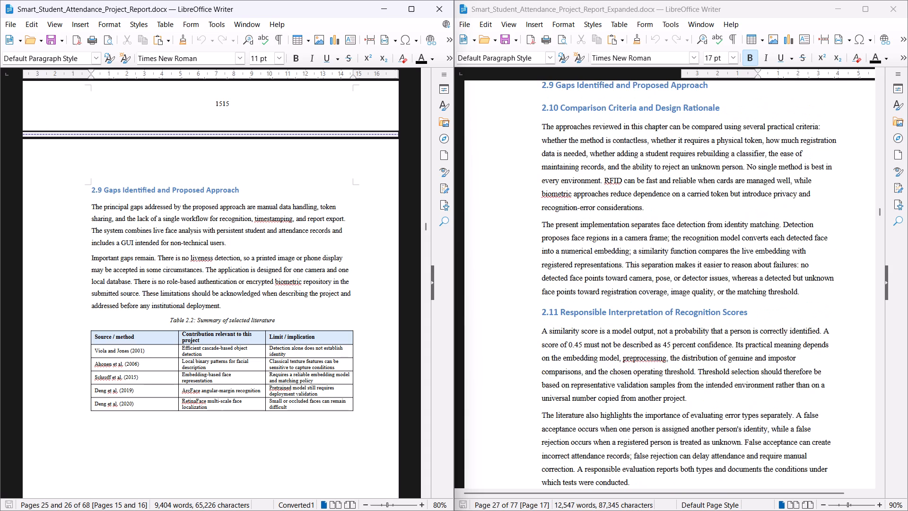
{"action": "scroll", "coordinate": [649, 219], "scroll_direction": "down", "scroll_amount": 4}
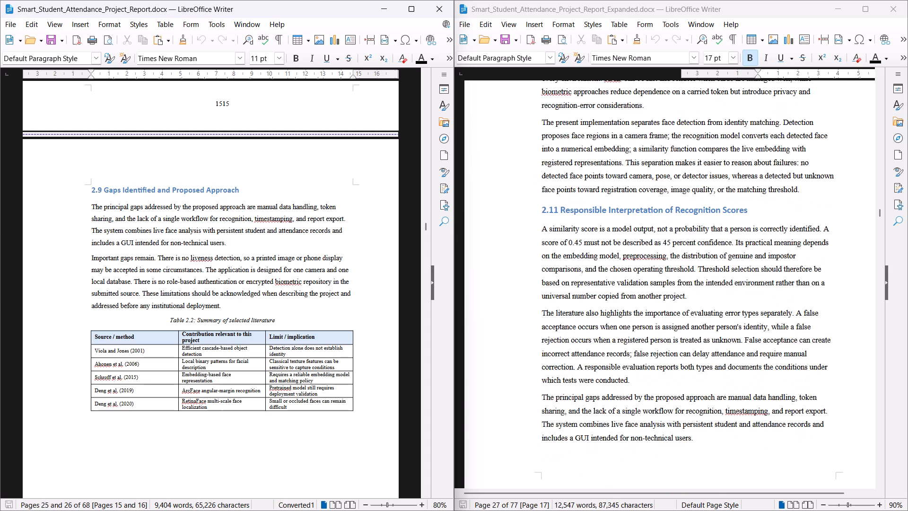
{"action": "scroll", "coordinate": [649, 219], "scroll_direction": "down", "scroll_amount": 17}
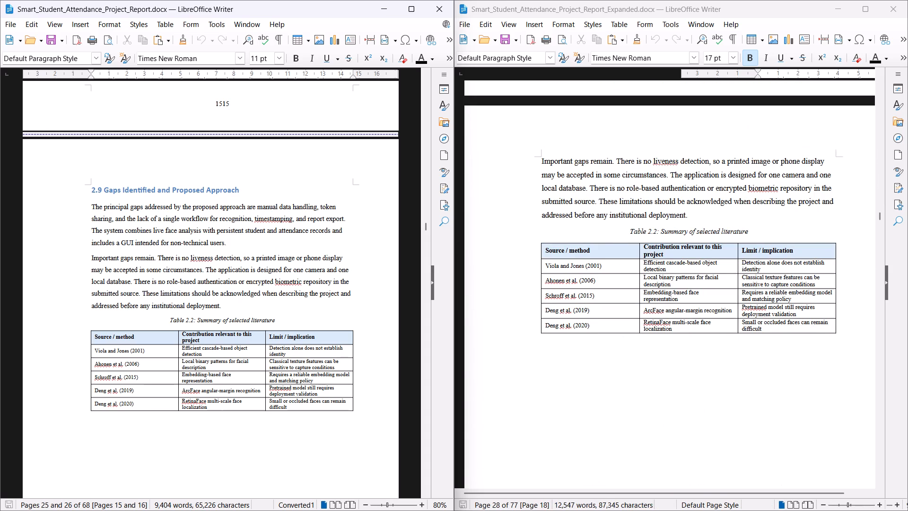
{"action": "scroll", "coordinate": [305, 267], "scroll_direction": "down", "scroll_amount": 4}
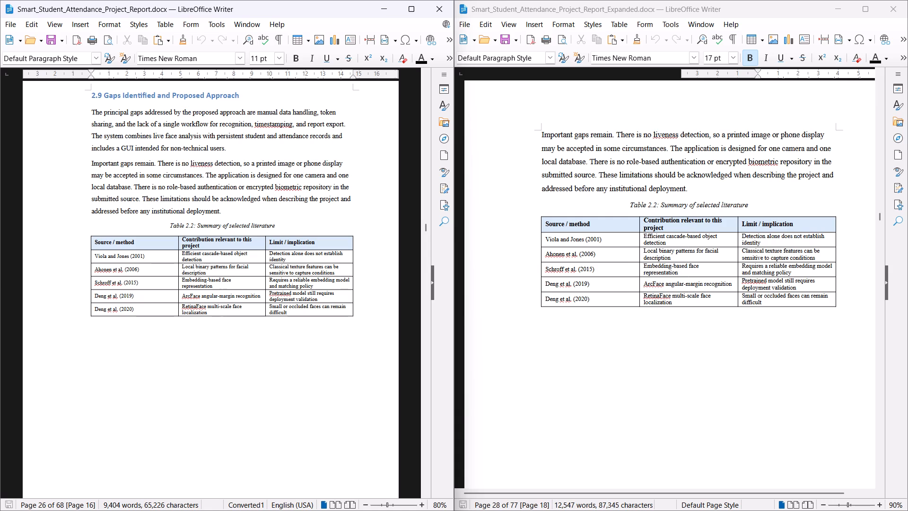
Compare the opening of Chapter 3 and section 3.1 Requirement Analysis in both reports.
{"action": "scroll", "coordinate": [605, 312], "scroll_direction": "down", "scroll_amount": 10}
{"action": "scroll", "coordinate": [607, 309], "scroll_direction": "up", "scroll_amount": 1}
{"action": "scroll", "coordinate": [609, 306], "scroll_direction": "down", "scroll_amount": 13}
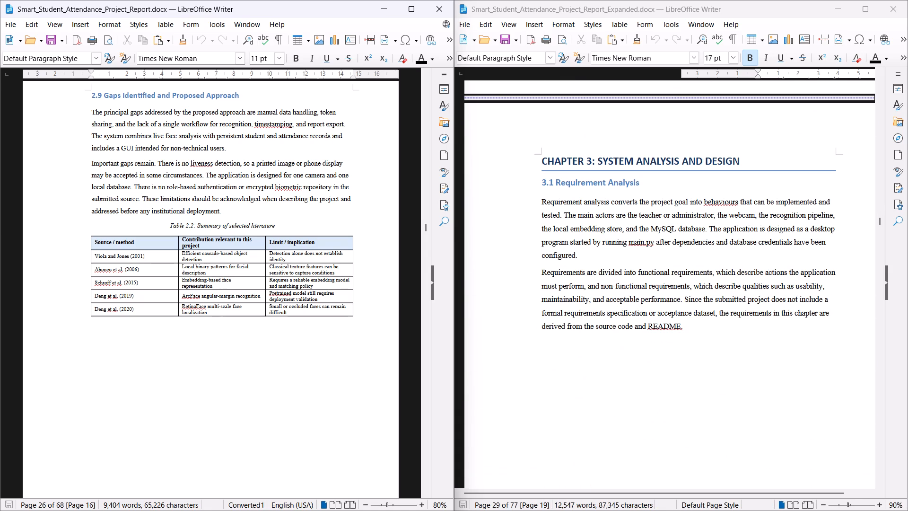
{"action": "scroll", "coordinate": [306, 303], "scroll_direction": "down", "scroll_amount": 20}
{"action": "scroll", "coordinate": [283, 291], "scroll_direction": "down", "scroll_amount": 2}
{"action": "scroll", "coordinate": [511, 273], "scroll_direction": "down", "scroll_amount": 4}
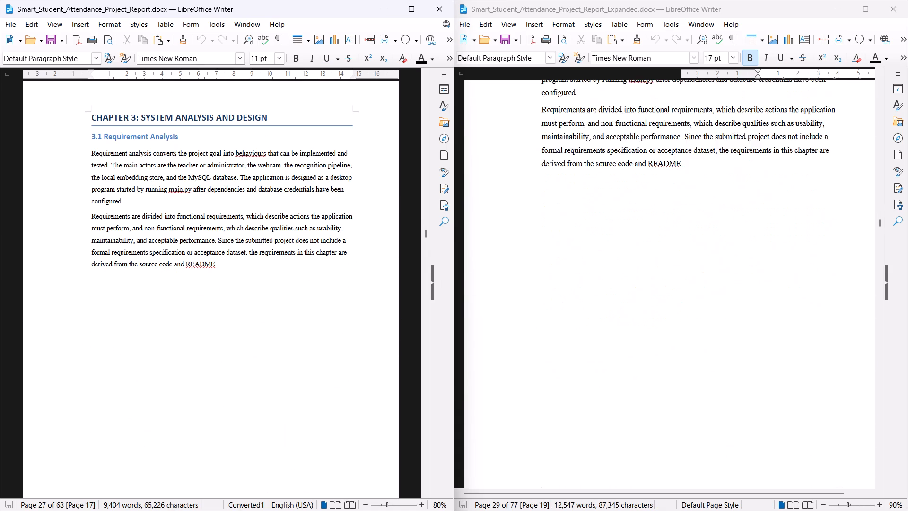
Compare section 3.1.1 Functional Requirements with Tables 3.1 and 3.2 in both reports.
{"action": "scroll", "coordinate": [511, 273], "scroll_direction": "down", "scroll_amount": 20}
{"action": "scroll", "coordinate": [321, 276], "scroll_direction": "down", "scroll_amount": 5}
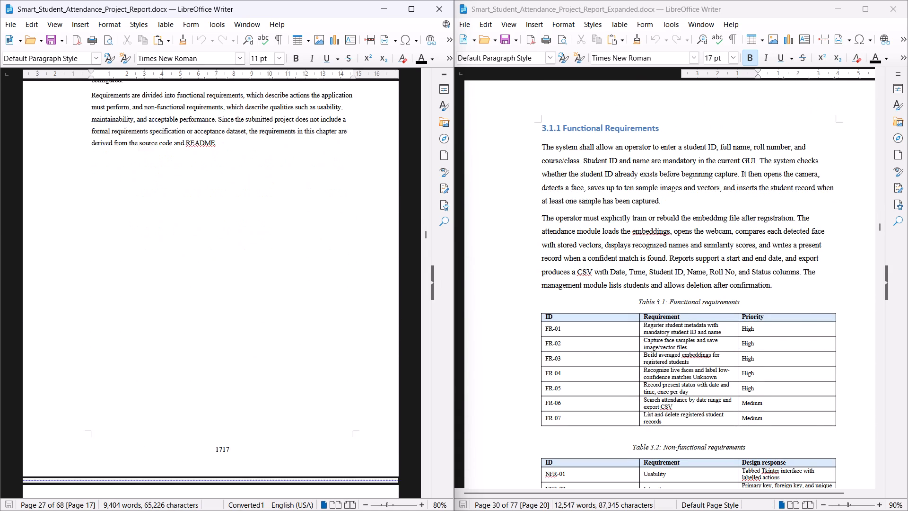
{"action": "scroll", "coordinate": [320, 276], "scroll_direction": "down", "scroll_amount": 9}
{"action": "scroll", "coordinate": [262, 277], "scroll_direction": "down", "scroll_amount": 8}
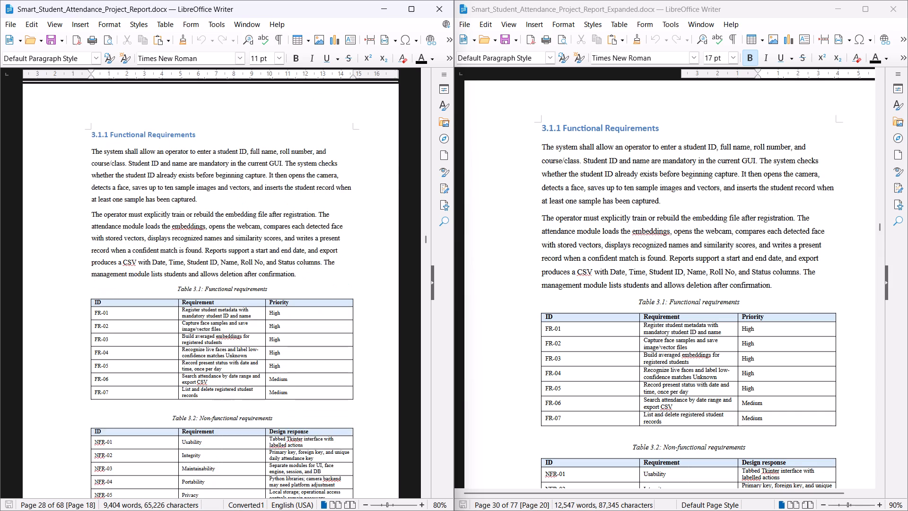
{"action": "scroll", "coordinate": [532, 231], "scroll_direction": "down", "scroll_amount": 2}
{"action": "scroll", "coordinate": [626, 270], "scroll_direction": "up", "scroll_amount": 1}
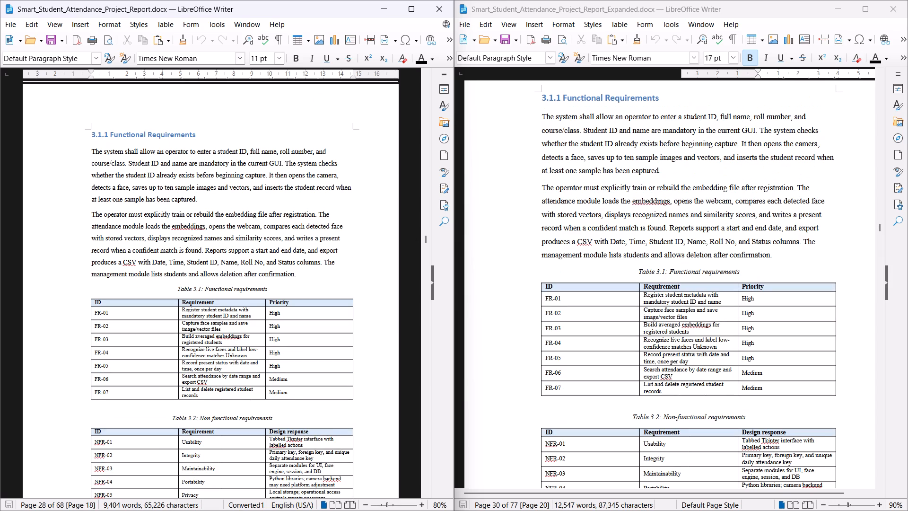
{"action": "scroll", "coordinate": [692, 152], "scroll_direction": "down", "scroll_amount": 4}
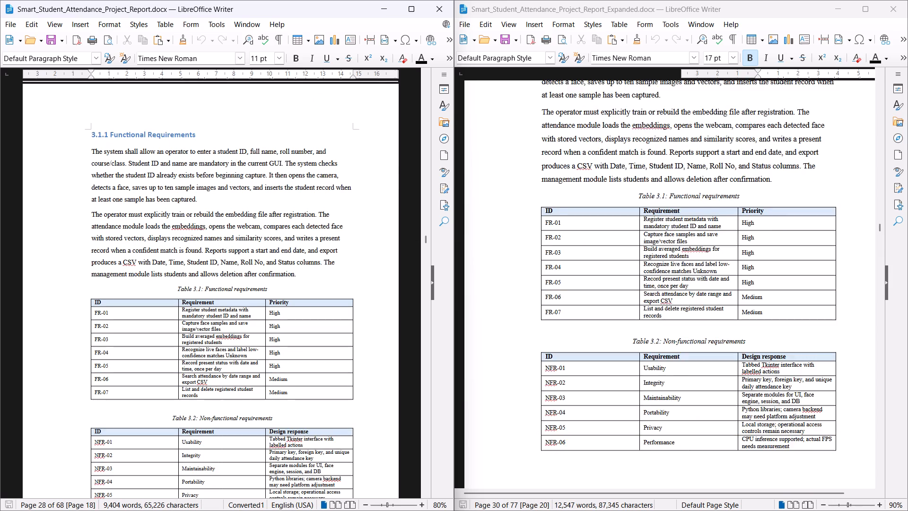
{"action": "scroll", "coordinate": [688, 164], "scroll_direction": "down", "scroll_amount": 16}
{"action": "scroll", "coordinate": [342, 215], "scroll_direction": "down", "scroll_amount": 12}
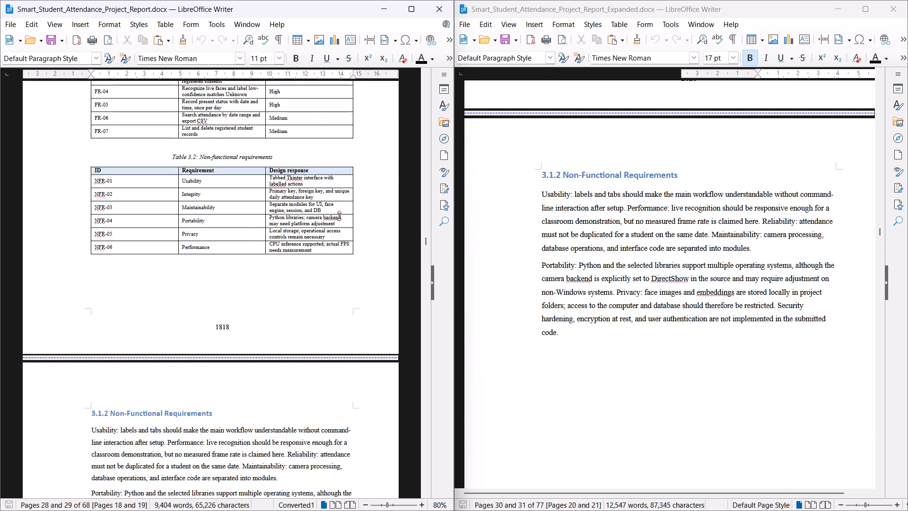
Compare sections 3.1.2 Non-Functional Requirements and 3.1.3 Hardware and Software Requirements, including Table 3.3, in both reports.
{"action": "scroll", "coordinate": [339, 216], "scroll_direction": "down", "scroll_amount": 9}
{"action": "scroll", "coordinate": [592, 226], "scroll_direction": "down", "scroll_amount": 2}
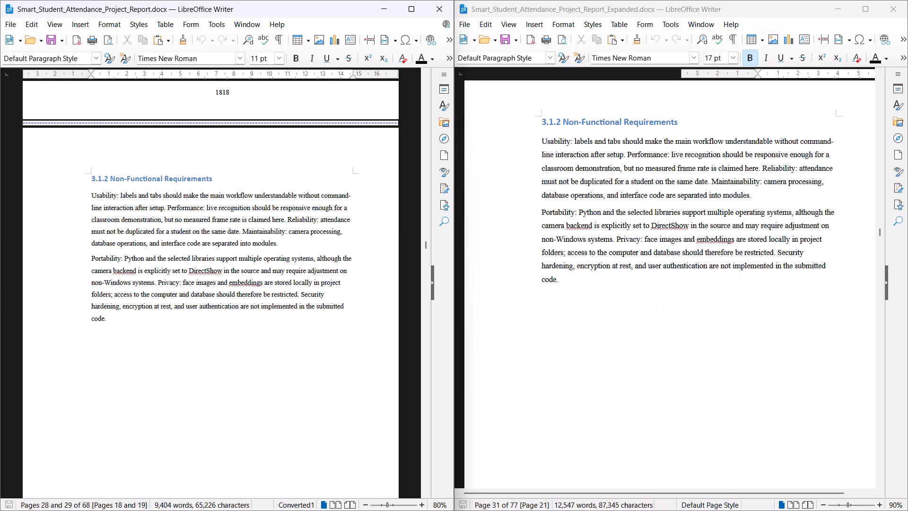
{"action": "scroll", "coordinate": [592, 226], "scroll_direction": "down", "scroll_amount": 20}
{"action": "scroll", "coordinate": [592, 226], "scroll_direction": "down", "scroll_amount": 2}
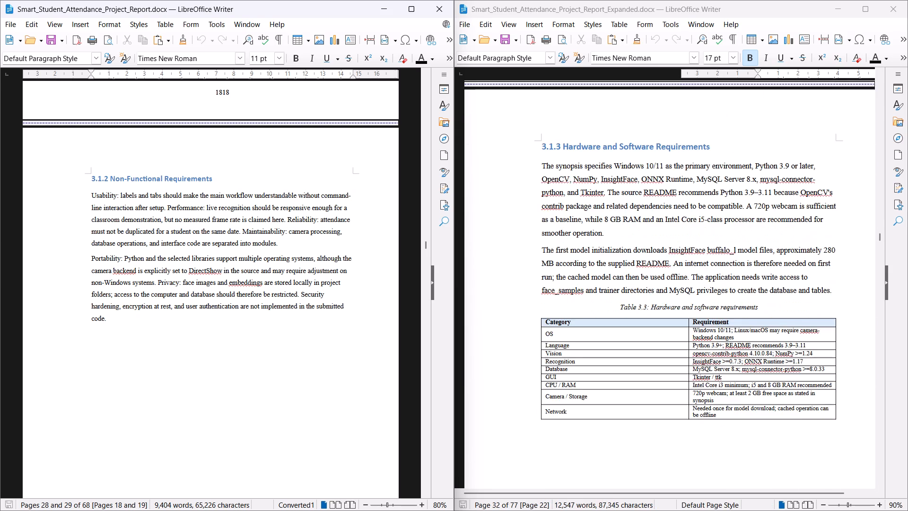
{"action": "scroll", "coordinate": [592, 226], "scroll_direction": "down", "scroll_amount": 2}
{"action": "scroll", "coordinate": [304, 210], "scroll_direction": "down", "scroll_amount": 18}
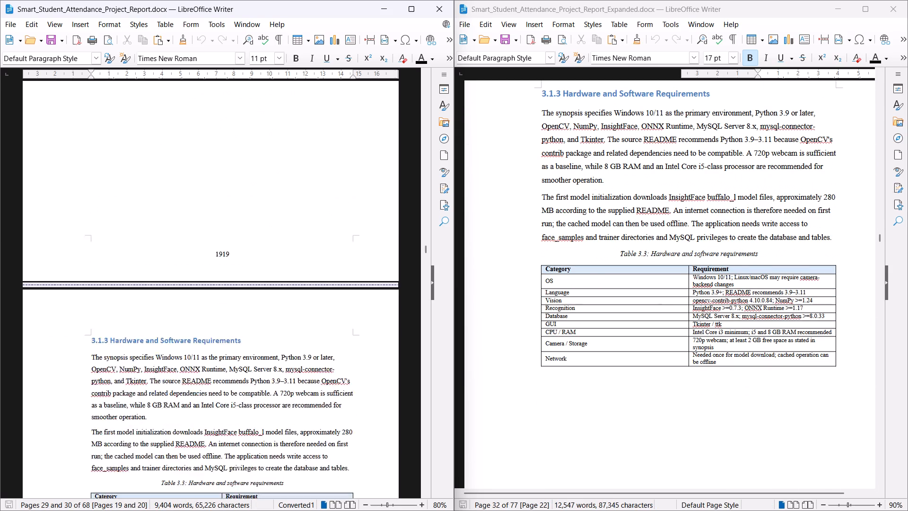
{"action": "scroll", "coordinate": [288, 216], "scroll_direction": "down", "scroll_amount": 6}
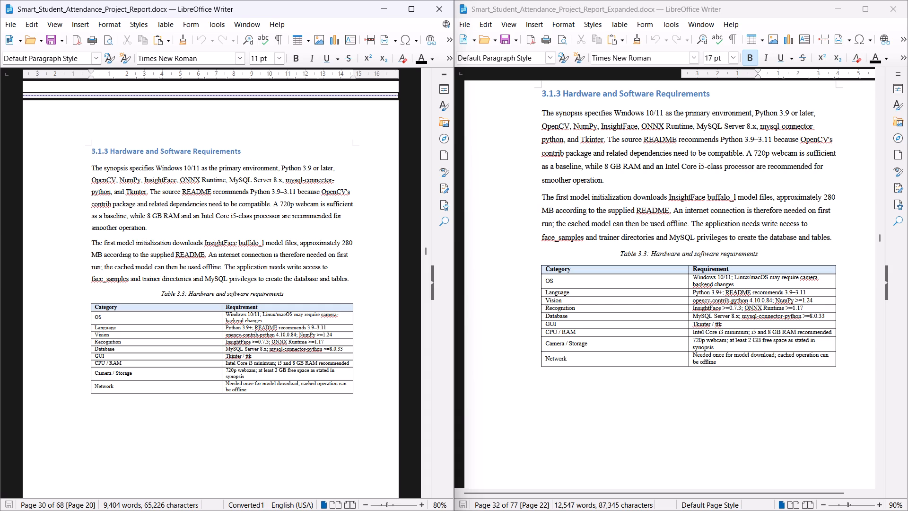
{"action": "scroll", "coordinate": [752, 170], "scroll_direction": "down", "scroll_amount": 5}
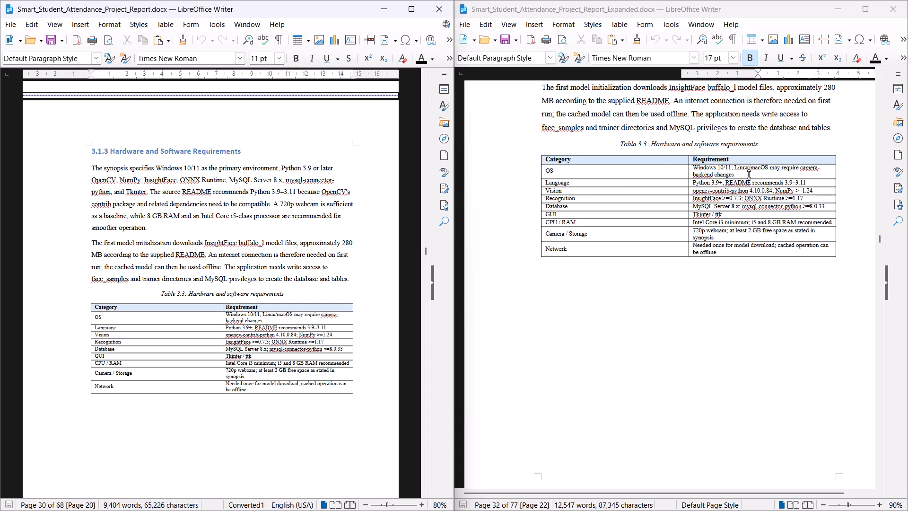
{"action": "scroll", "coordinate": [624, 202], "scroll_direction": "down", "scroll_amount": 5}
{"action": "scroll", "coordinate": [617, 206], "scroll_direction": "up", "scroll_amount": 5}
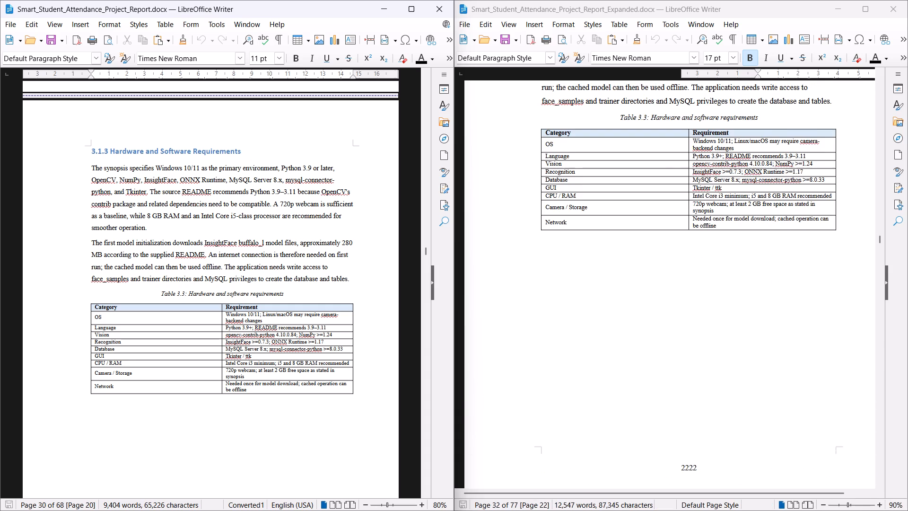
Compare section 3.2 Feasibility Study in both reports.
{"action": "scroll", "coordinate": [617, 206], "scroll_direction": "down", "scroll_amount": 8}
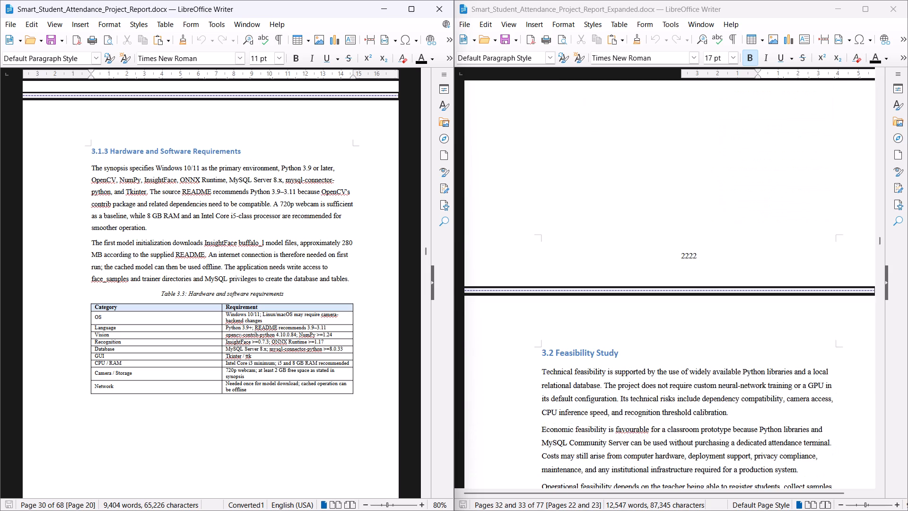
{"action": "scroll", "coordinate": [613, 206], "scroll_direction": "down", "scroll_amount": 5}
{"action": "scroll", "coordinate": [283, 190], "scroll_direction": "down", "scroll_amount": 15}
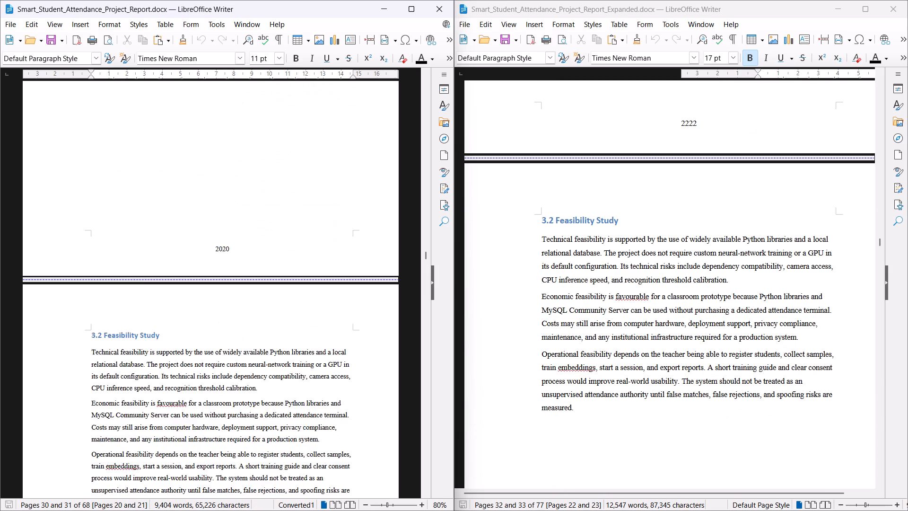
{"action": "scroll", "coordinate": [260, 190], "scroll_direction": "down", "scroll_amount": 8}
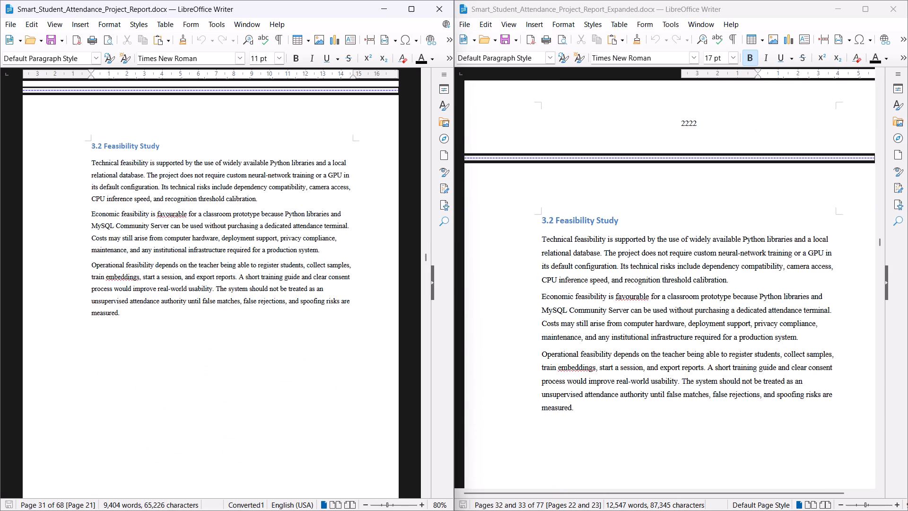
Compare section 3.2.1 Feasibility Summary, including Table 3.4, in both reports.
{"action": "scroll", "coordinate": [477, 182], "scroll_direction": "down", "scroll_amount": 17}
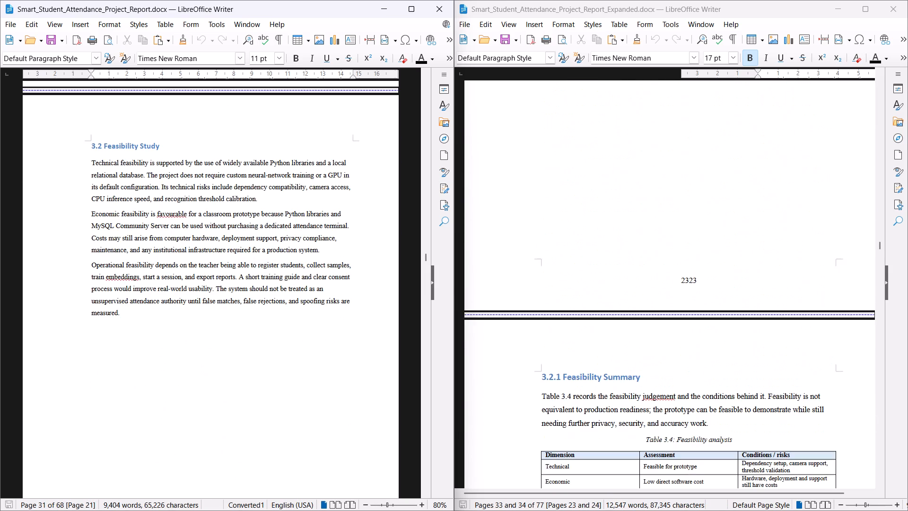
{"action": "scroll", "coordinate": [477, 184], "scroll_direction": "down", "scroll_amount": 14}
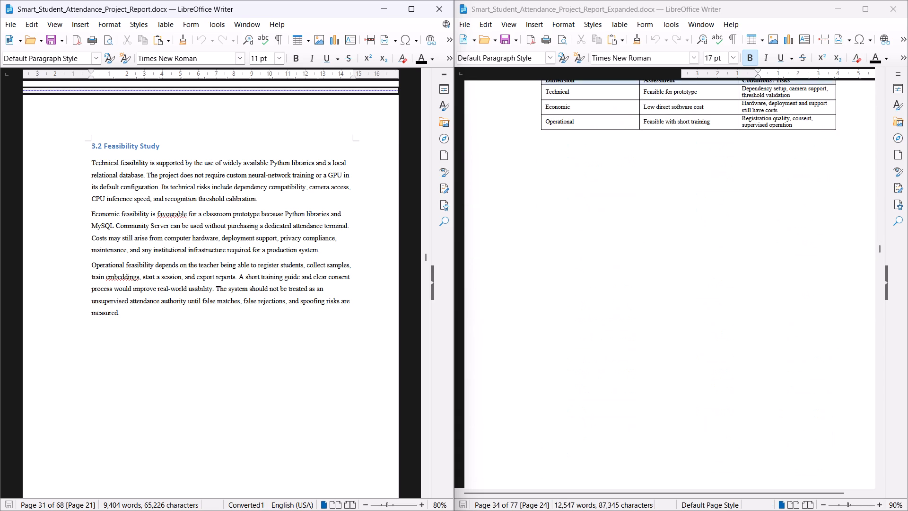
{"action": "scroll", "coordinate": [483, 182], "scroll_direction": "up", "scroll_amount": 5}
{"action": "scroll", "coordinate": [493, 182], "scroll_direction": "down", "scroll_amount": 10}
{"action": "scroll", "coordinate": [306, 192], "scroll_direction": "down", "scroll_amount": 5}
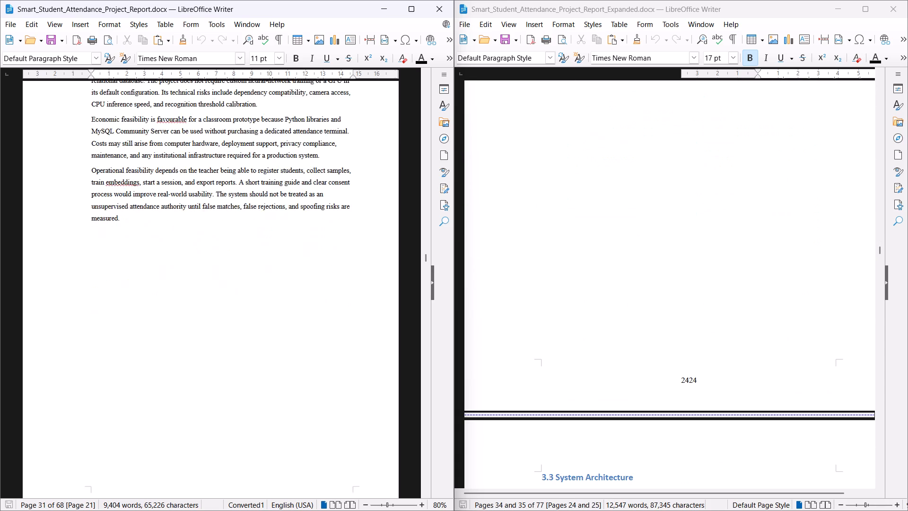
{"action": "scroll", "coordinate": [295, 192], "scroll_direction": "down", "scroll_amount": 12}
{"action": "scroll", "coordinate": [532, 185], "scroll_direction": "down", "scroll_amount": 10}
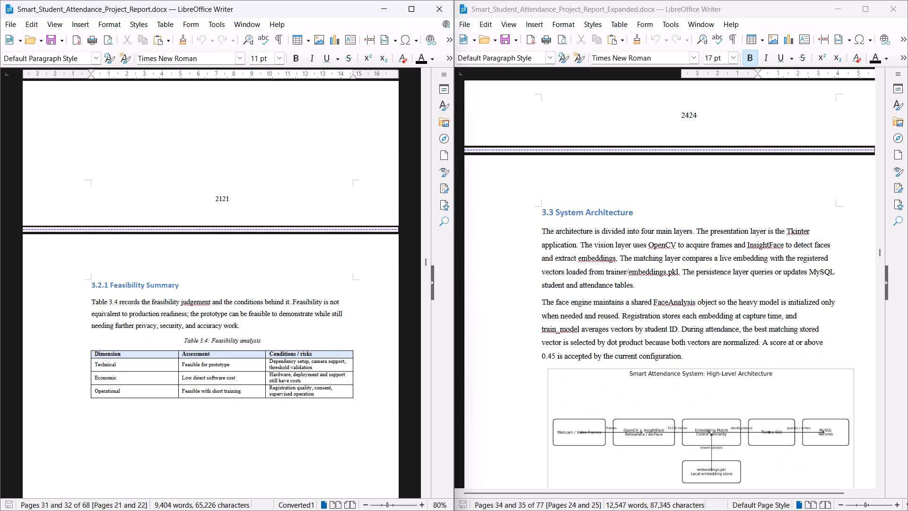
Compare section 3.3 System Architecture, including Fig. 3.1, in both reports.
{"action": "scroll", "coordinate": [358, 207], "scroll_direction": "down", "scroll_amount": 8}
{"action": "scroll", "coordinate": [356, 207], "scroll_direction": "down", "scroll_amount": 19}
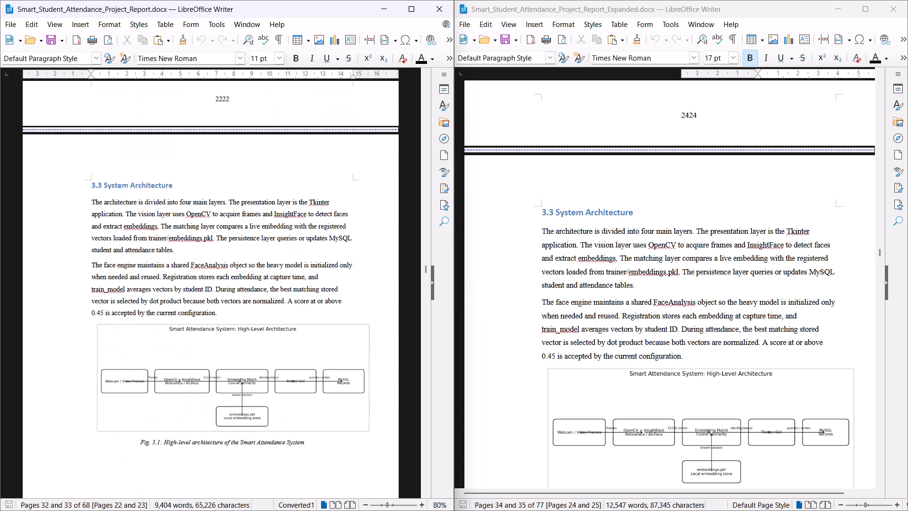
{"action": "scroll", "coordinate": [356, 207], "scroll_direction": "down", "scroll_amount": 4}
{"action": "scroll", "coordinate": [537, 199], "scroll_direction": "down", "scroll_amount": 14}
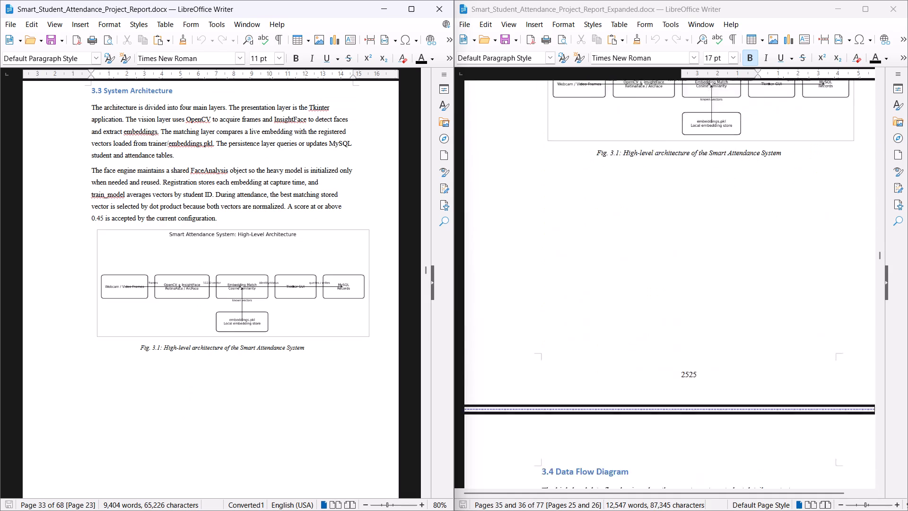
Compare sections 3.4 Data Flow Diagram and 3.4.1 Entity-Relationship Design, with their figures and Table 3.5, in both reports.
{"action": "scroll", "coordinate": [537, 199], "scroll_direction": "down", "scroll_amount": 7}
{"action": "scroll", "coordinate": [348, 195], "scroll_direction": "down", "scroll_amount": 20}
{"action": "scroll", "coordinate": [348, 195], "scroll_direction": "down", "scroll_amount": 1}
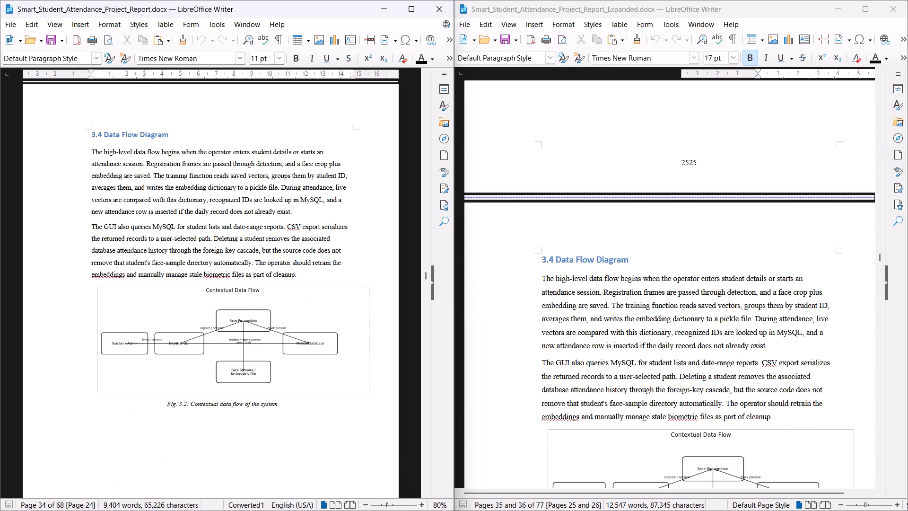
{"action": "scroll", "coordinate": [551, 190], "scroll_direction": "down", "scroll_amount": 9}
{"action": "scroll", "coordinate": [345, 206], "scroll_direction": "down", "scroll_amount": 19}
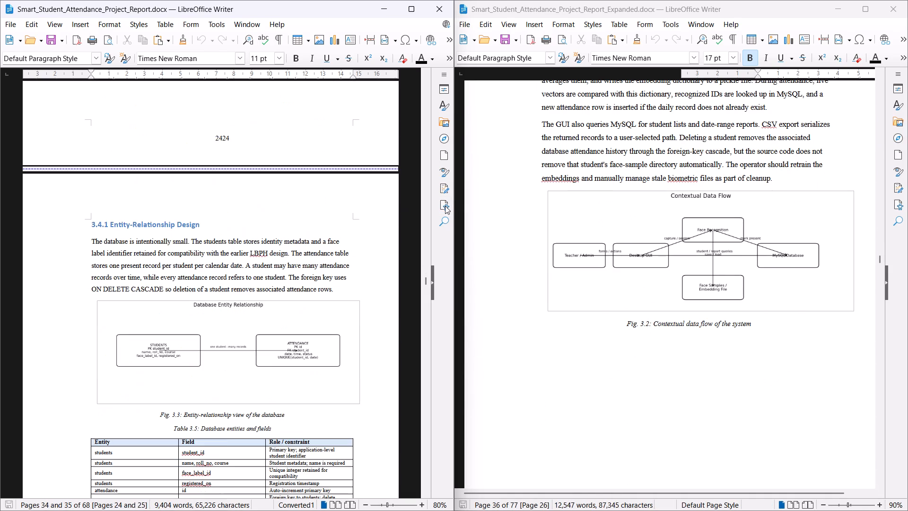
{"action": "scroll", "coordinate": [535, 206], "scroll_direction": "down", "scroll_amount": 18}
{"action": "scroll", "coordinate": [540, 209], "scroll_direction": "down", "scroll_amount": 4}
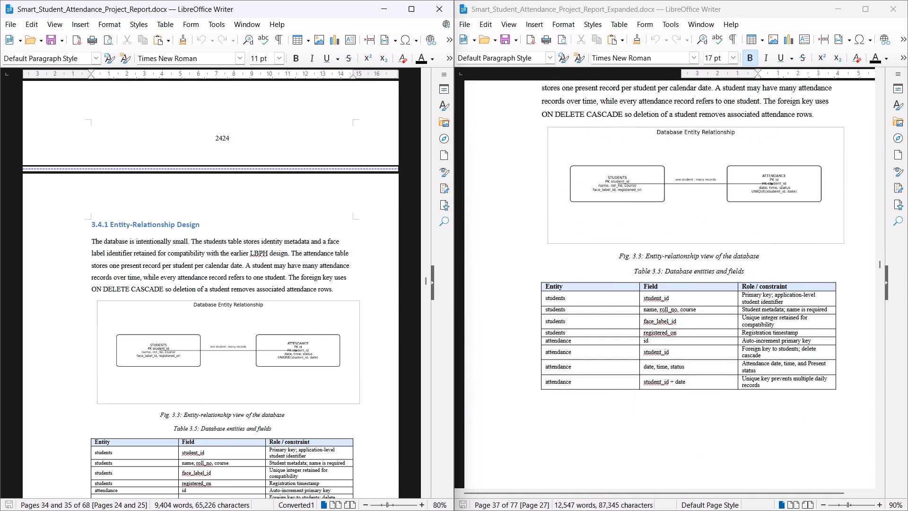
{"action": "scroll", "coordinate": [323, 263], "scroll_direction": "down", "scroll_amount": 4}
{"action": "scroll", "coordinate": [320, 264], "scroll_direction": "down", "scroll_amount": 18}
{"action": "scroll", "coordinate": [526, 261], "scroll_direction": "down", "scroll_amount": 4}
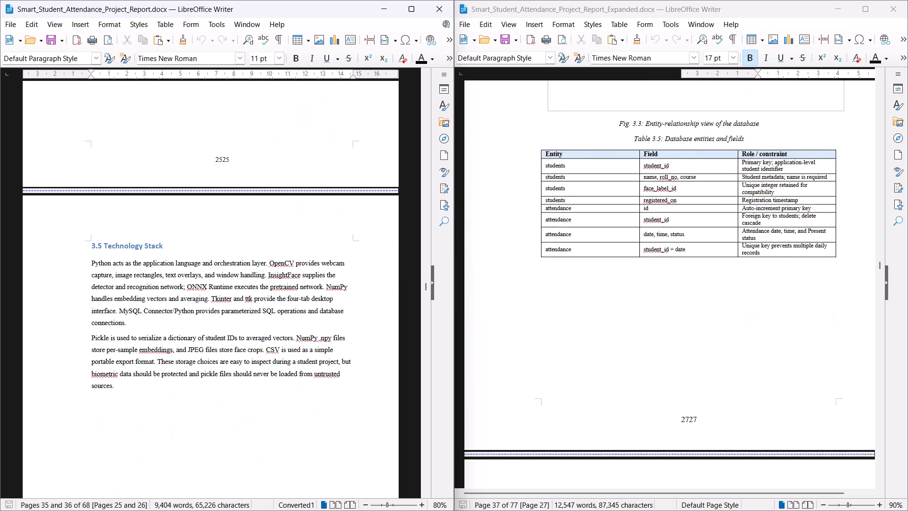
Compare section 3.5 Technology Stack in both reports and review sections 3.6 to 3.8 in the expanded report.
{"action": "scroll", "coordinate": [526, 261], "scroll_direction": "down", "scroll_amount": 16}
{"action": "scroll", "coordinate": [353, 276], "scroll_direction": "down", "scroll_amount": 7}
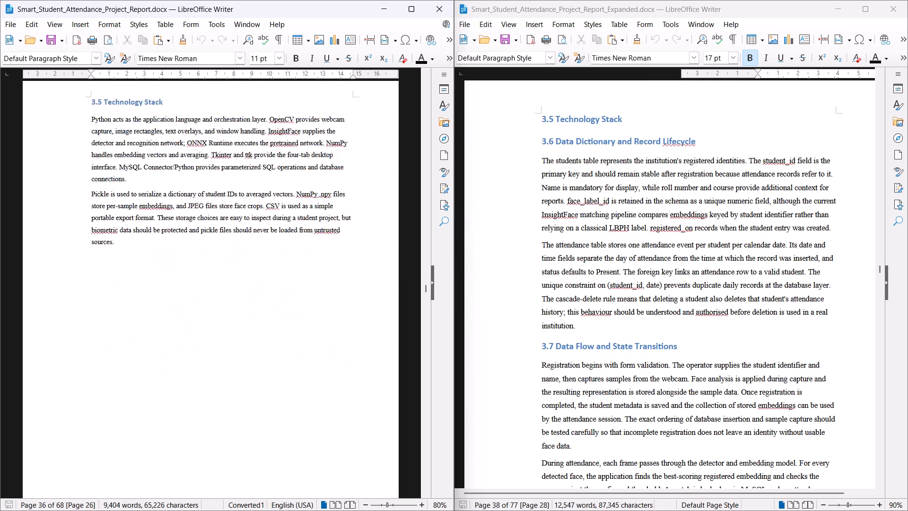
{"action": "scroll", "coordinate": [351, 276], "scroll_direction": "down", "scroll_amount": 1}
{"action": "scroll", "coordinate": [350, 276], "scroll_direction": "up", "scroll_amount": 3}
{"action": "scroll", "coordinate": [333, 282], "scroll_direction": "down", "scroll_amount": 11}
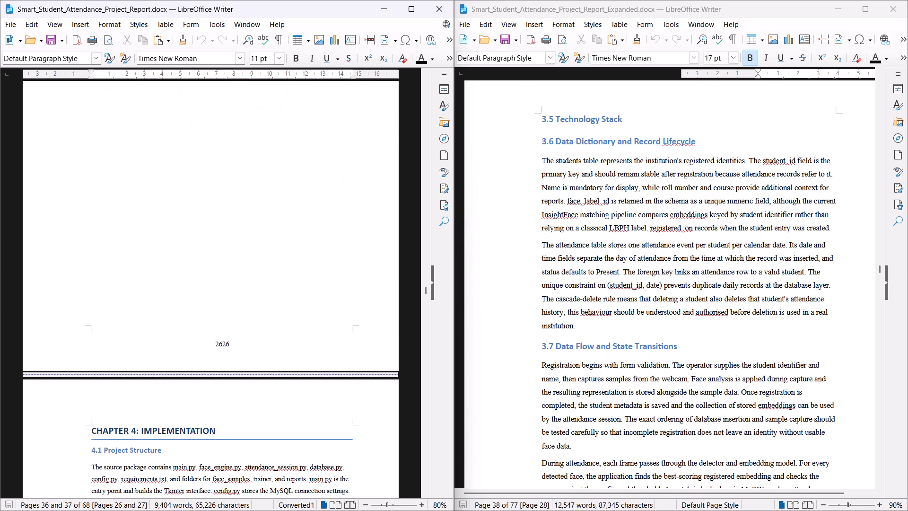
{"action": "scroll", "coordinate": [747, 203], "scroll_direction": "down", "scroll_amount": 3}
{"action": "scroll", "coordinate": [694, 223], "scroll_direction": "down", "scroll_amount": 13}
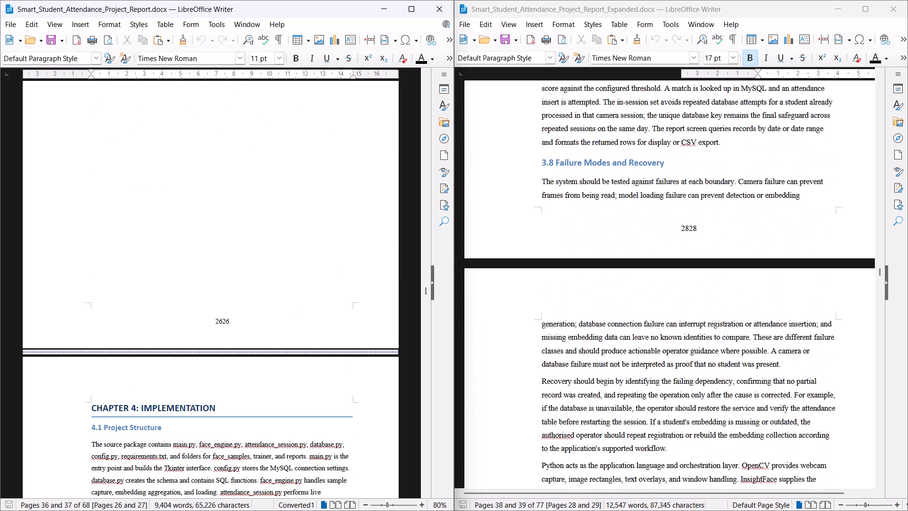
{"action": "scroll", "coordinate": [694, 223], "scroll_direction": "down", "scroll_amount": 2}
{"action": "scroll", "coordinate": [692, 223], "scroll_direction": "down", "scroll_amount": 20}
{"action": "scroll", "coordinate": [692, 223], "scroll_direction": "down", "scroll_amount": 5}
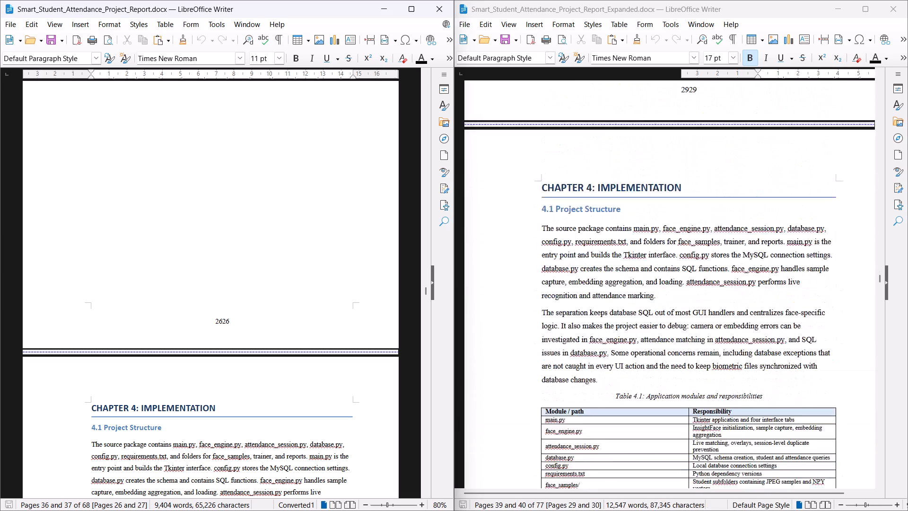
Compare sections 4.1 Project Structure, including Table 4.1, and 4.2 Student Registration Module in both reports.
{"action": "scroll", "coordinate": [692, 223], "scroll_direction": "down", "scroll_amount": 3}
{"action": "scroll", "coordinate": [360, 241], "scroll_direction": "down", "scroll_amount": 19}
{"action": "scroll", "coordinate": [358, 239], "scroll_direction": "down", "scroll_amount": 5}
{"action": "scroll", "coordinate": [471, 236], "scroll_direction": "down", "scroll_amount": 15}
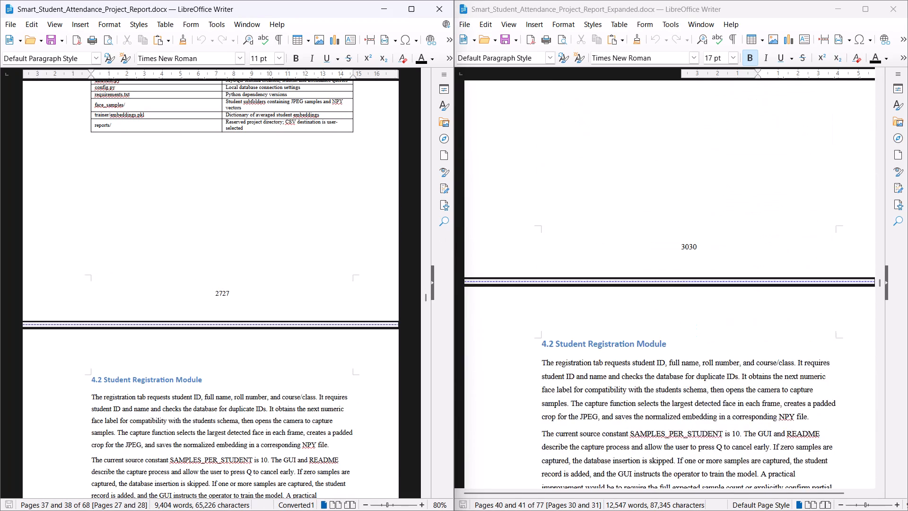
{"action": "scroll", "coordinate": [473, 234], "scroll_direction": "down", "scroll_amount": 8}
{"action": "scroll", "coordinate": [314, 258], "scroll_direction": "down", "scroll_amount": 8}
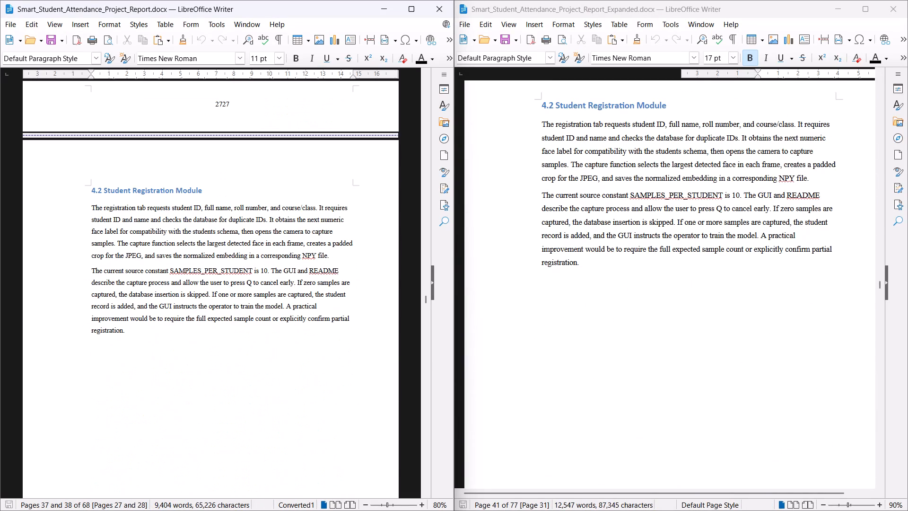
Compare section 4.3 Embedding Aggregation in both reports.
{"action": "scroll", "coordinate": [523, 234], "scroll_direction": "down", "scroll_amount": 20}
{"action": "scroll", "coordinate": [523, 234], "scroll_direction": "down", "scroll_amount": 1}
{"action": "scroll", "coordinate": [359, 247], "scroll_direction": "down", "scroll_amount": 10}
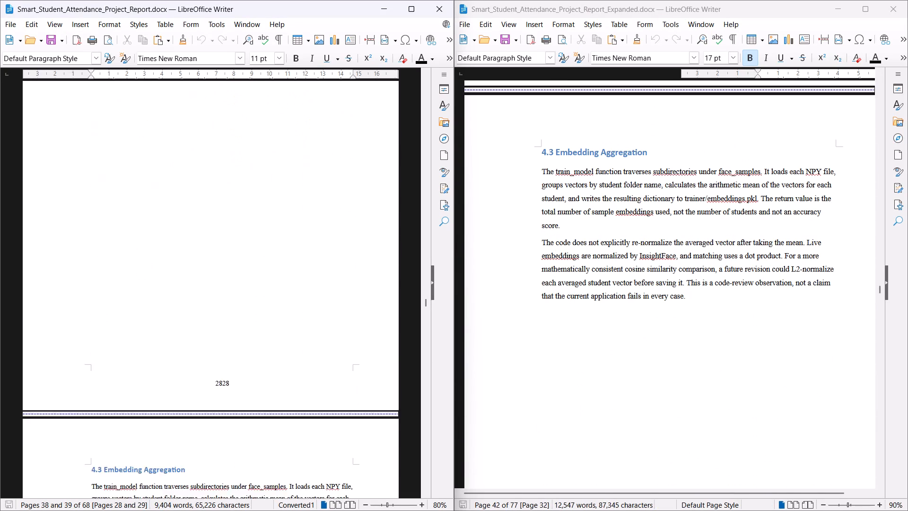
{"action": "scroll", "coordinate": [325, 244], "scroll_direction": "down", "scroll_amount": 13}
{"action": "scroll", "coordinate": [584, 232], "scroll_direction": "down", "scroll_amount": 6}
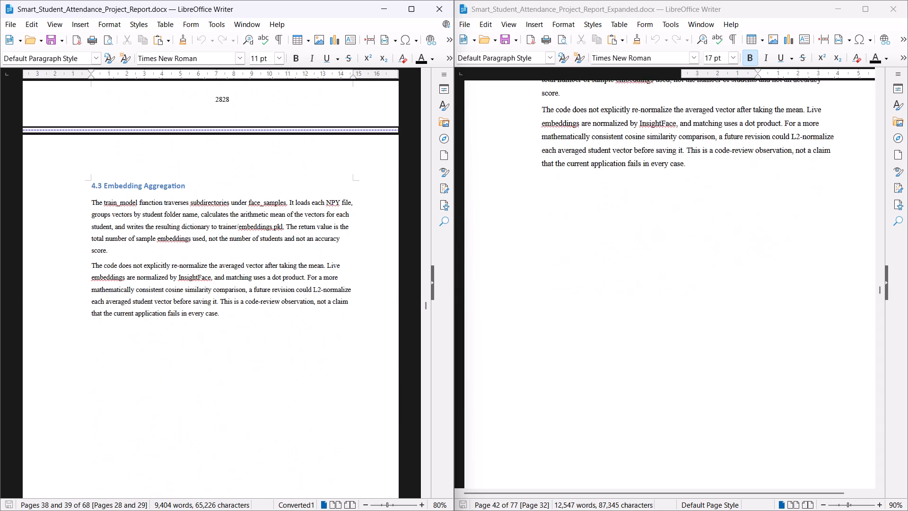
Compare section 4.4 Live Attendance Session, including the attendance recognition flow figure, in both reports.
{"action": "scroll", "coordinate": [585, 232], "scroll_direction": "down", "scroll_amount": 15}
{"action": "scroll", "coordinate": [357, 255], "scroll_direction": "down", "scroll_amount": 14}
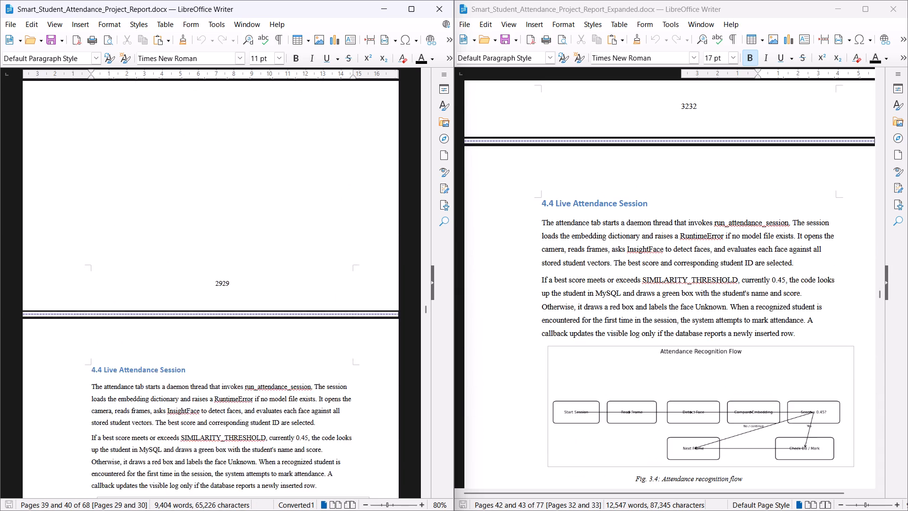
{"action": "scroll", "coordinate": [349, 252], "scroll_direction": "down", "scroll_amount": 6}
{"action": "scroll", "coordinate": [501, 241], "scroll_direction": "down", "scroll_amount": 5}
{"action": "scroll", "coordinate": [349, 261], "scroll_direction": "down", "scroll_amount": 8}
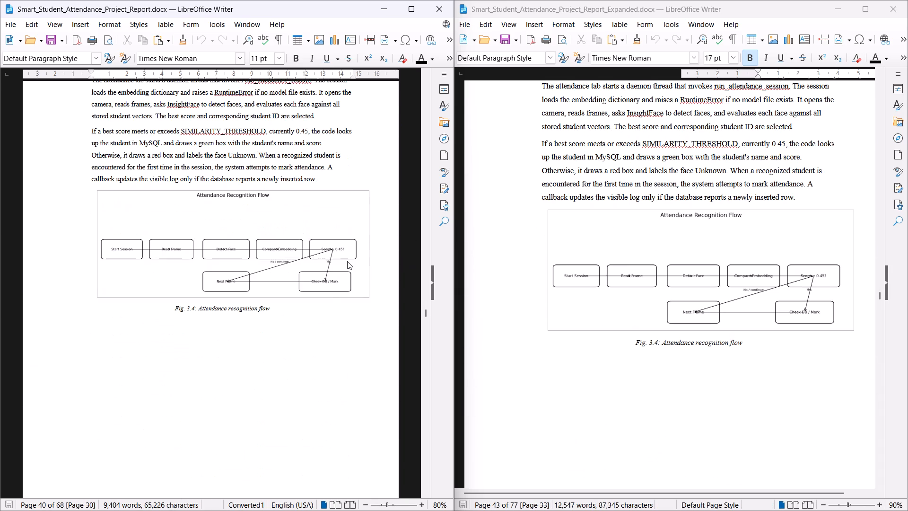
Compare sections 4.5 Duplicate Prevention and Timestamping and 4.6 Reports Module in both reports.
{"action": "scroll", "coordinate": [347, 261], "scroll_direction": "down", "scroll_amount": 16}
{"action": "scroll", "coordinate": [577, 241], "scroll_direction": "down", "scroll_amount": 9}
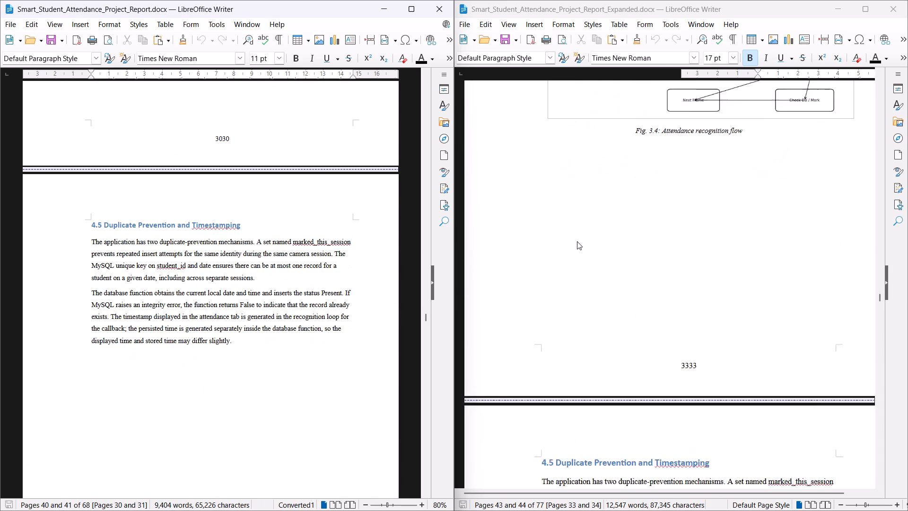
{"action": "scroll", "coordinate": [577, 241], "scroll_direction": "down", "scroll_amount": 9}
{"action": "scroll", "coordinate": [383, 255], "scroll_direction": "down", "scroll_amount": 14}
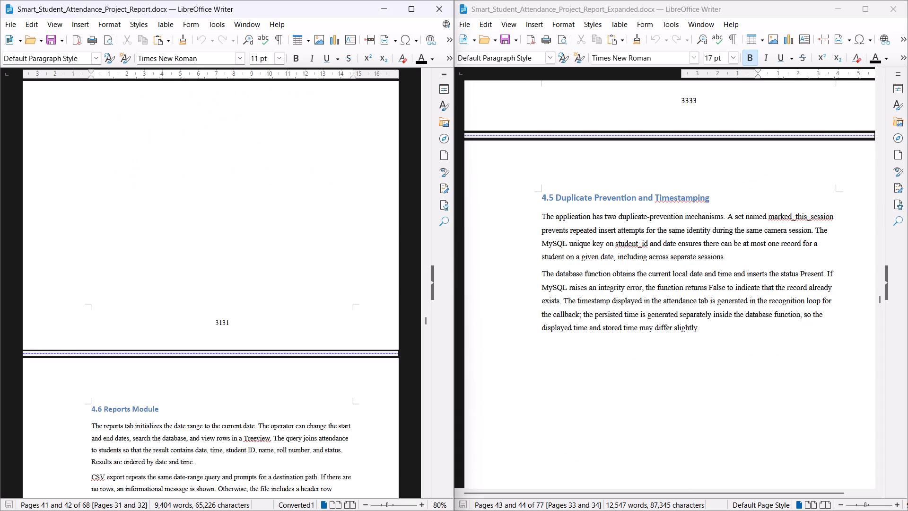
{"action": "scroll", "coordinate": [377, 257], "scroll_direction": "down", "scroll_amount": 11}
{"action": "scroll", "coordinate": [535, 241], "scroll_direction": "down", "scroll_amount": 17}
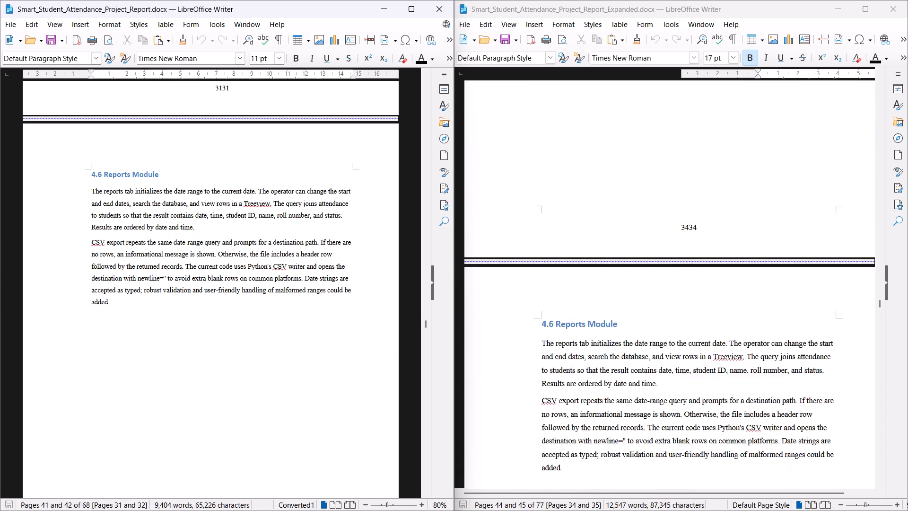
Compare section 4.7 Manage Students Module in both reports.
{"action": "scroll", "coordinate": [536, 242], "scroll_direction": "down", "scroll_amount": 5}
{"action": "scroll", "coordinate": [326, 280], "scroll_direction": "down", "scroll_amount": 16}
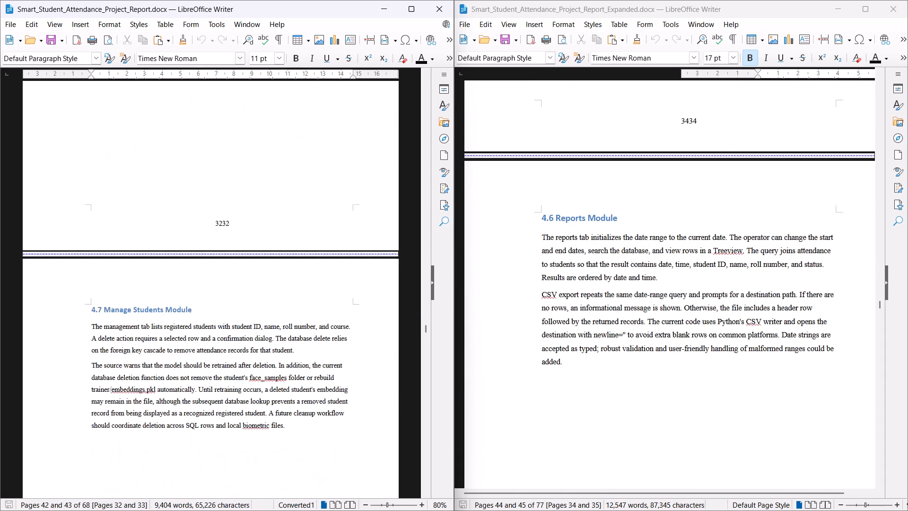
{"action": "scroll", "coordinate": [323, 278], "scroll_direction": "down", "scroll_amount": 5}
{"action": "scroll", "coordinate": [476, 253], "scroll_direction": "down", "scroll_amount": 20}
{"action": "scroll", "coordinate": [476, 253], "scroll_direction": "down", "scroll_amount": 2}
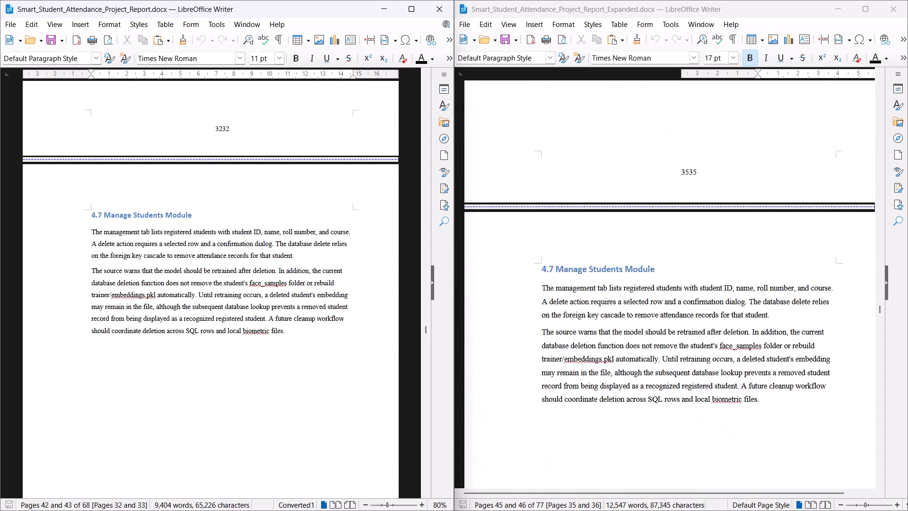
{"action": "scroll", "coordinate": [478, 253], "scroll_direction": "down", "scroll_amount": 2}
{"action": "scroll", "coordinate": [284, 272], "scroll_direction": "down", "scroll_amount": 20}
{"action": "scroll", "coordinate": [284, 272], "scroll_direction": "down", "scroll_amount": 3}
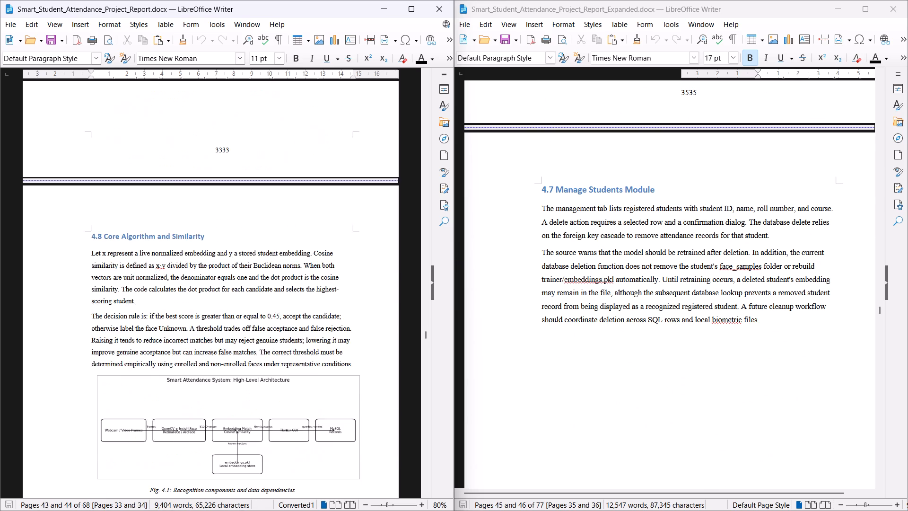
Compare sections 4.8 Core Algorithm and Similarity, including Fig. 4.1, and 4.9 Exception Handling and Operational Considerations in both reports.
{"action": "scroll", "coordinate": [293, 265], "scroll_direction": "down", "scroll_amount": 1}
{"action": "scroll", "coordinate": [482, 261], "scroll_direction": "down", "scroll_amount": 20}
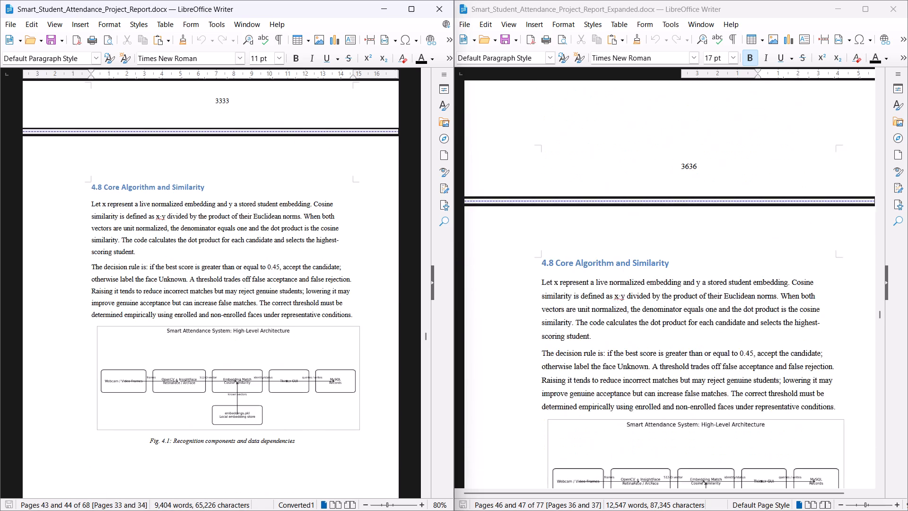
{"action": "scroll", "coordinate": [488, 261], "scroll_direction": "down", "scroll_amount": 3}
{"action": "scroll", "coordinate": [303, 279], "scroll_direction": "down", "scroll_amount": 20}
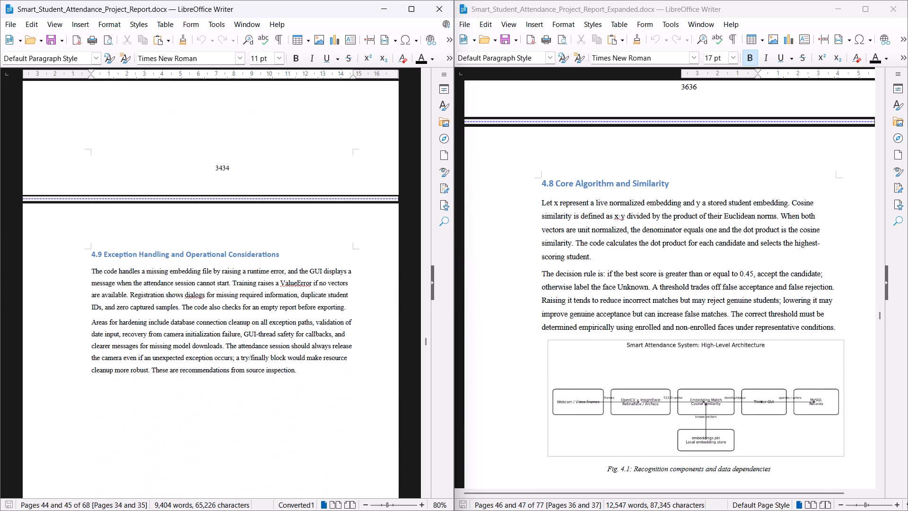
{"action": "scroll", "coordinate": [579, 248], "scroll_direction": "down", "scroll_amount": 20}
{"action": "scroll", "coordinate": [579, 248], "scroll_direction": "down", "scroll_amount": 2}
{"action": "scroll", "coordinate": [330, 271], "scroll_direction": "down", "scroll_amount": 6}
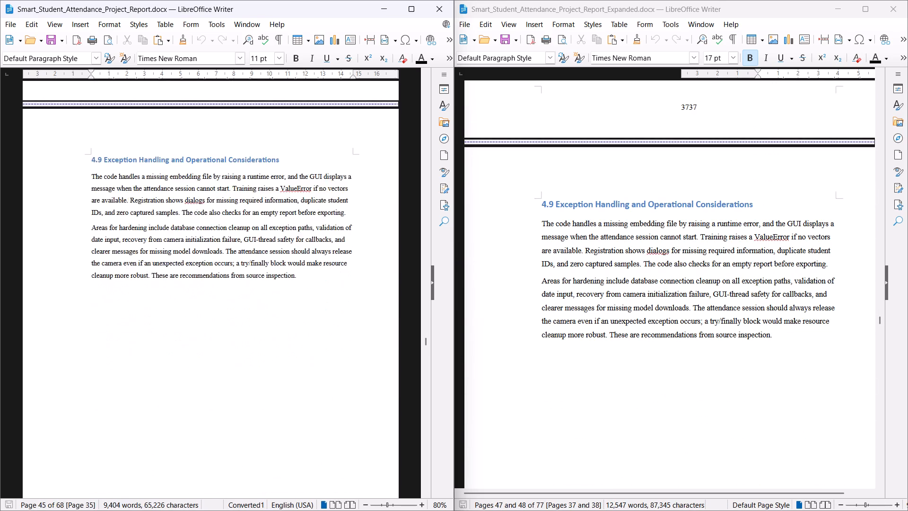
Compare section 4.10 Implementation Parameters and Table 4.2 in both reports, skimming the expanded report's sections from 4.11 onward.
{"action": "scroll", "coordinate": [333, 268], "scroll_direction": "down", "scroll_amount": 20}
{"action": "scroll", "coordinate": [587, 244], "scroll_direction": "down", "scroll_amount": 8}
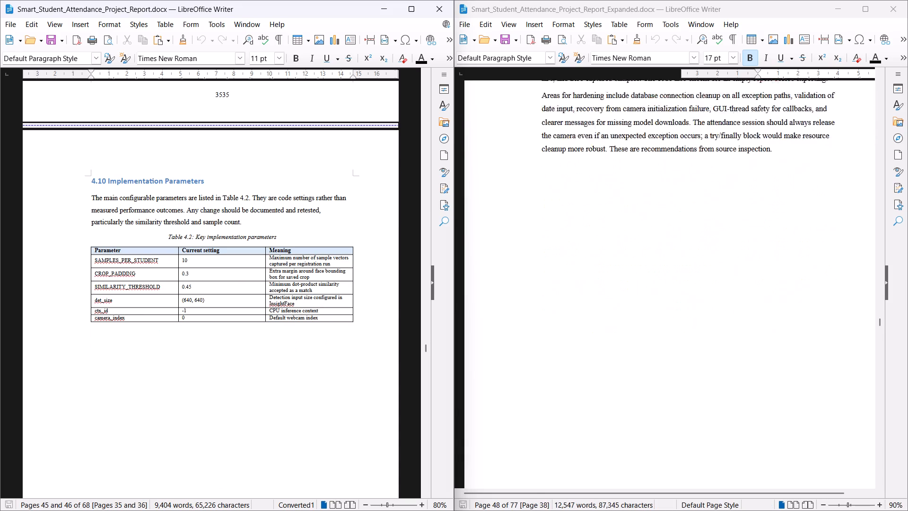
{"action": "scroll", "coordinate": [587, 244], "scroll_direction": "down", "scroll_amount": 20}
{"action": "scroll", "coordinate": [587, 244], "scroll_direction": "down", "scroll_amount": 1}
{"action": "scroll", "coordinate": [587, 246], "scroll_direction": "up", "scroll_amount": 5}
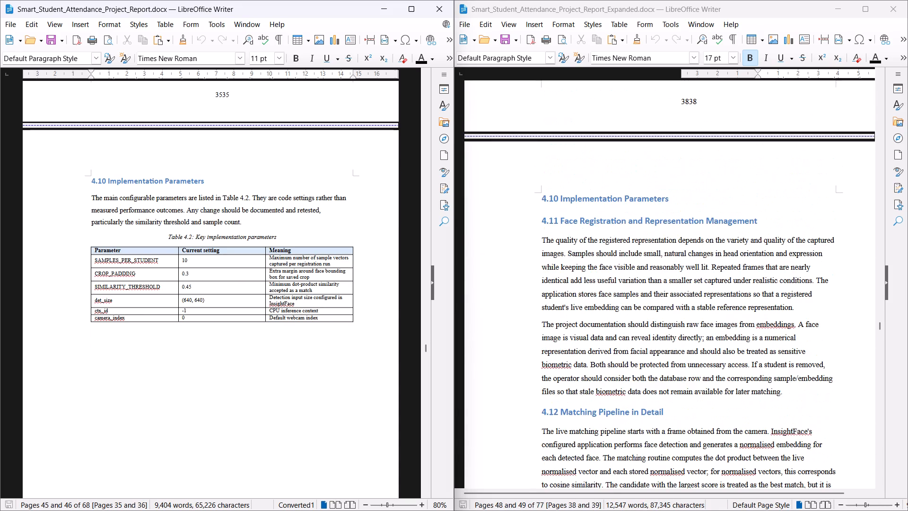
{"action": "scroll", "coordinate": [587, 246], "scroll_direction": "down", "scroll_amount": 20}
{"action": "scroll", "coordinate": [587, 246], "scroll_direction": "down", "scroll_amount": 1}
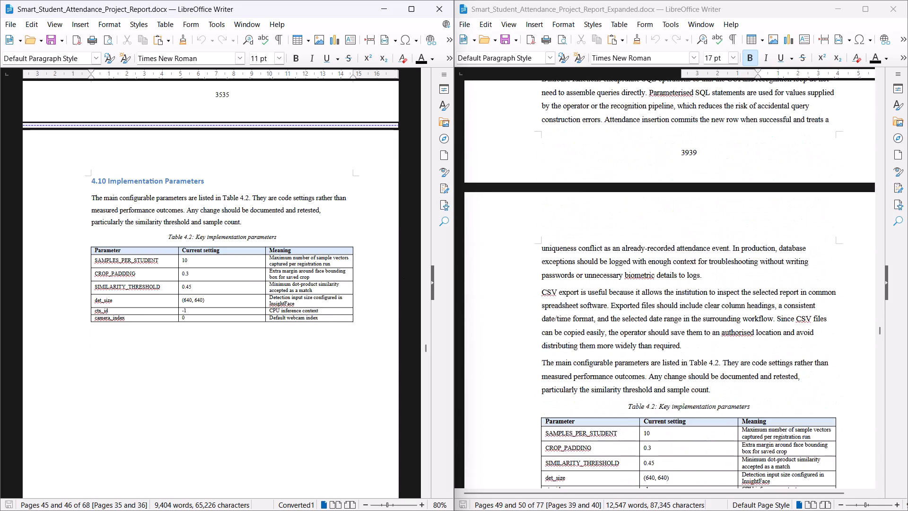
{"action": "scroll", "coordinate": [227, 276], "scroll_direction": "down", "scroll_amount": 5}
{"action": "scroll", "coordinate": [571, 264], "scroll_direction": "down", "scroll_amount": 20}
{"action": "scroll", "coordinate": [571, 264], "scroll_direction": "down", "scroll_amount": 2}
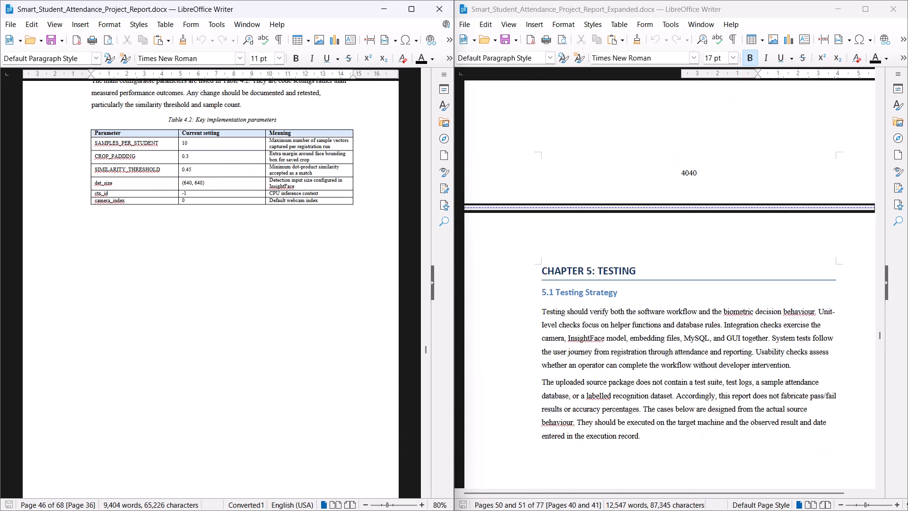
Compare sections 5.1 Testing Strategy and 5.2 Unit and Integration Tests in both reports.
{"action": "scroll", "coordinate": [571, 264], "scroll_direction": "down", "scroll_amount": 3}
{"action": "scroll", "coordinate": [248, 282], "scroll_direction": "down", "scroll_amount": 18}
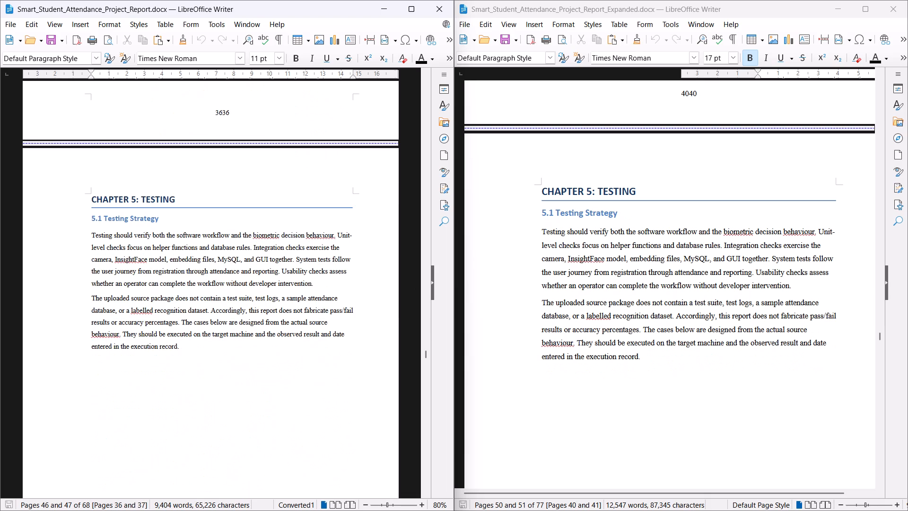
{"action": "scroll", "coordinate": [117, 354], "scroll_direction": "down", "scroll_amount": 6}
{"action": "scroll", "coordinate": [145, 326], "scroll_direction": "down", "scroll_amount": 3}
{"action": "scroll", "coordinate": [345, 329], "scroll_direction": "down", "scroll_amount": 11}
{"action": "scroll", "coordinate": [279, 329], "scroll_direction": "down", "scroll_amount": 3}
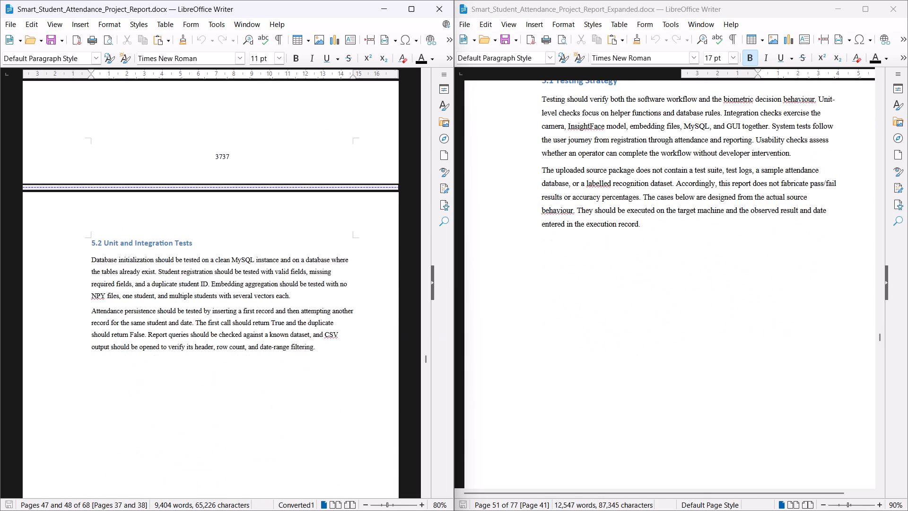
{"action": "scroll", "coordinate": [228, 336], "scroll_direction": "down", "scroll_amount": 20}
{"action": "scroll", "coordinate": [228, 336], "scroll_direction": "down", "scroll_amount": 11}
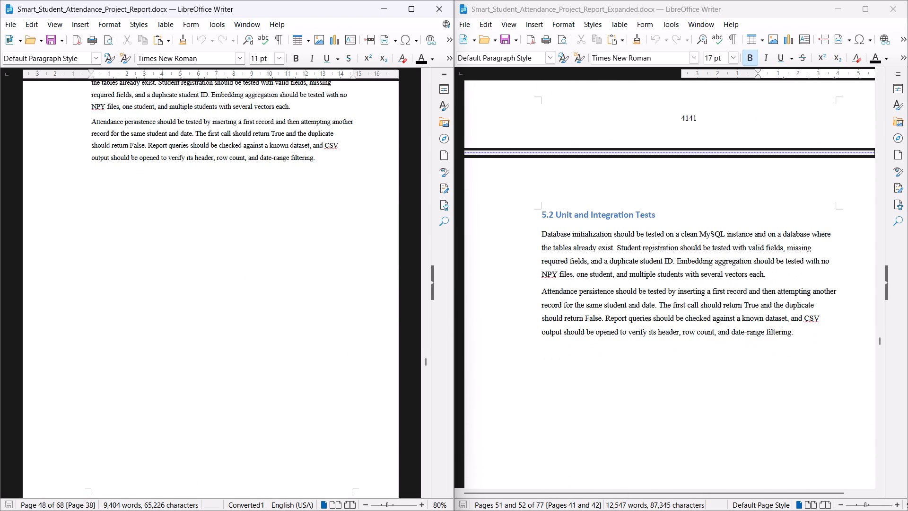
Compare sections 5.3 Recognition Tests and 5.4 Test Cases and Expected Outcomes, including Table 5.1, in both reports.
{"action": "scroll", "coordinate": [224, 323], "scroll_direction": "down", "scroll_amount": 16}
{"action": "scroll", "coordinate": [567, 315], "scroll_direction": "down", "scroll_amount": 2}
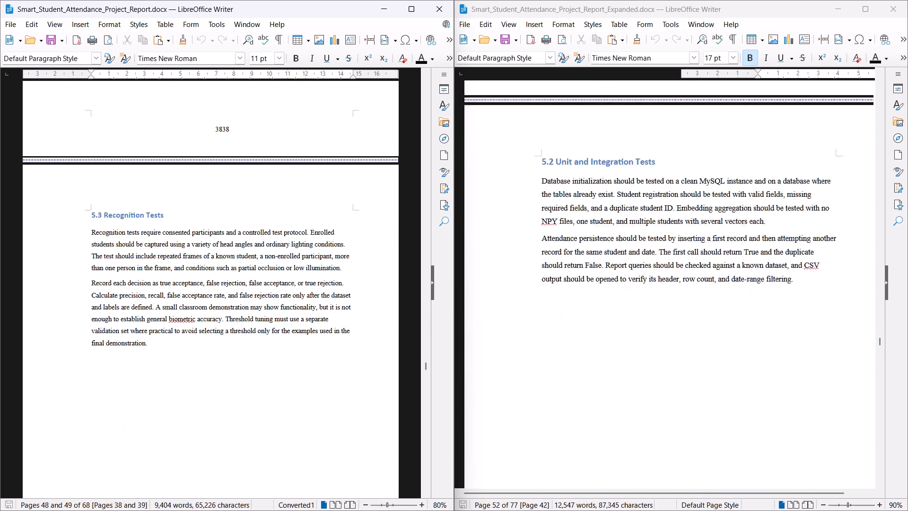
{"action": "scroll", "coordinate": [567, 315], "scroll_direction": "down", "scroll_amount": 20}
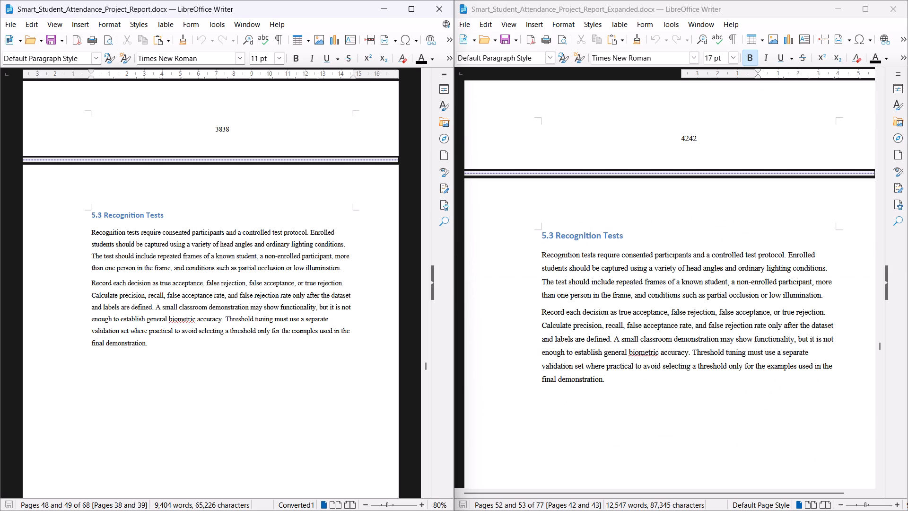
{"action": "scroll", "coordinate": [323, 308], "scroll_direction": "down", "scroll_amount": 5}
{"action": "scroll", "coordinate": [317, 309], "scroll_direction": "down", "scroll_amount": 17}
{"action": "scroll", "coordinate": [565, 306], "scroll_direction": "down", "scroll_amount": 3}
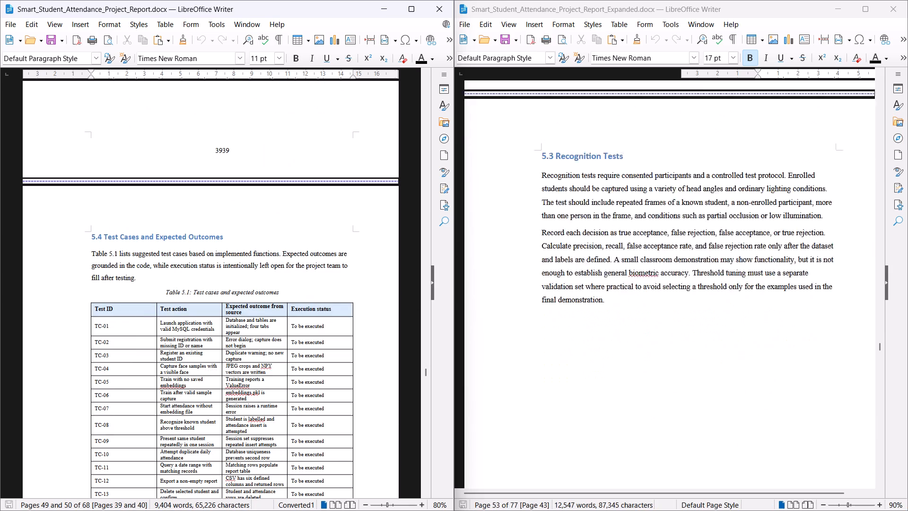
{"action": "scroll", "coordinate": [565, 306], "scroll_direction": "down", "scroll_amount": 20}
{"action": "scroll", "coordinate": [565, 306], "scroll_direction": "down", "scroll_amount": 3}
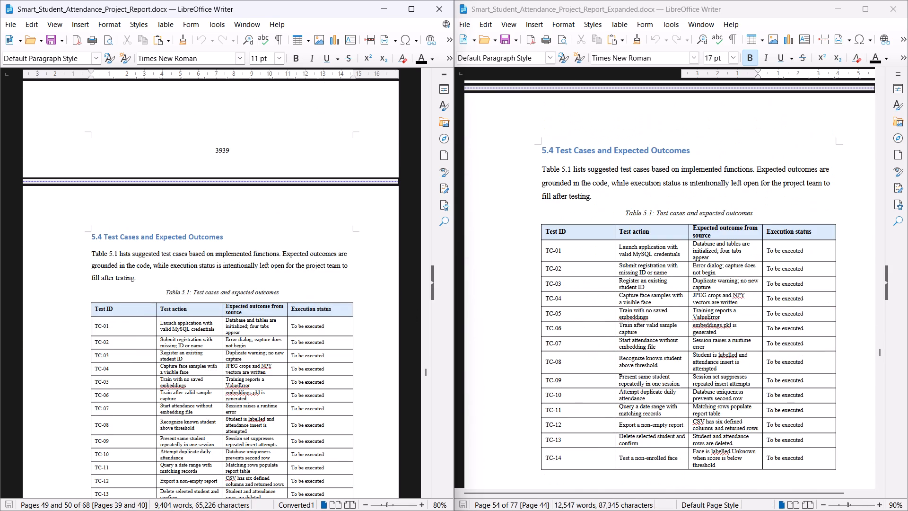
Compare section 5.5 Test Environment and Reproducibility, including Table 5.2, in both reports.
{"action": "scroll", "coordinate": [360, 314], "scroll_direction": "down", "scroll_amount": 20}
{"action": "scroll", "coordinate": [360, 314], "scroll_direction": "down", "scroll_amount": 1}
{"action": "scroll", "coordinate": [561, 304], "scroll_direction": "down", "scroll_amount": 10}
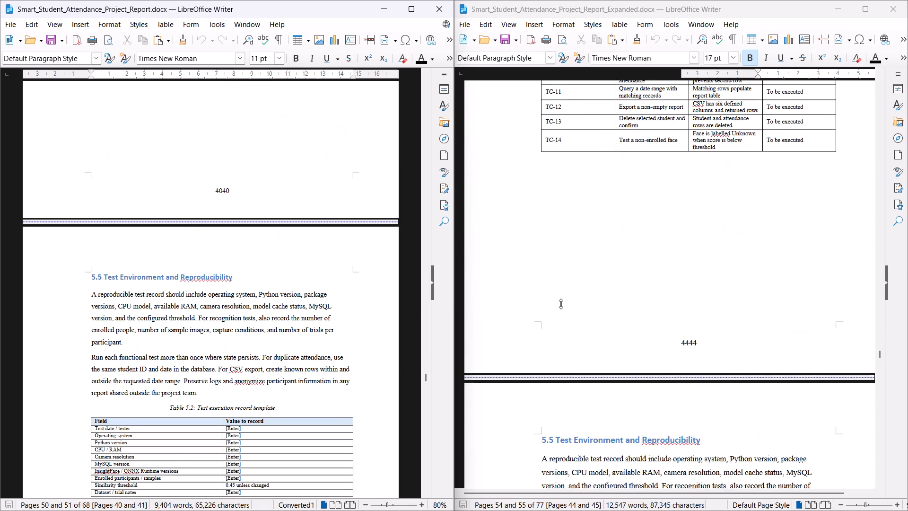
{"action": "scroll", "coordinate": [561, 304], "scroll_direction": "down", "scroll_amount": 13}
{"action": "scroll", "coordinate": [354, 316], "scroll_direction": "down", "scroll_amount": 11}
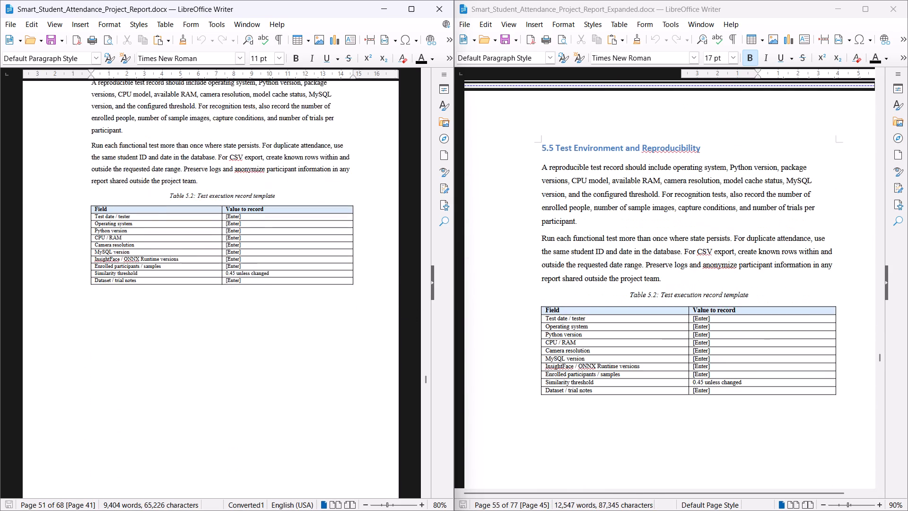
Compare section 5.6 Acceptance Criteria in both reports, skimming the expanded report's sections 5.7 Expanded Test Procedure and 5.8 Recording Evidence and Defects.
{"action": "scroll", "coordinate": [333, 319], "scroll_direction": "down", "scroll_amount": 3}
{"action": "scroll", "coordinate": [565, 312], "scroll_direction": "down", "scroll_amount": 20}
{"action": "scroll", "coordinate": [565, 312], "scroll_direction": "down", "scroll_amount": 2}
{"action": "scroll", "coordinate": [326, 326], "scroll_direction": "down", "scroll_amount": 2}
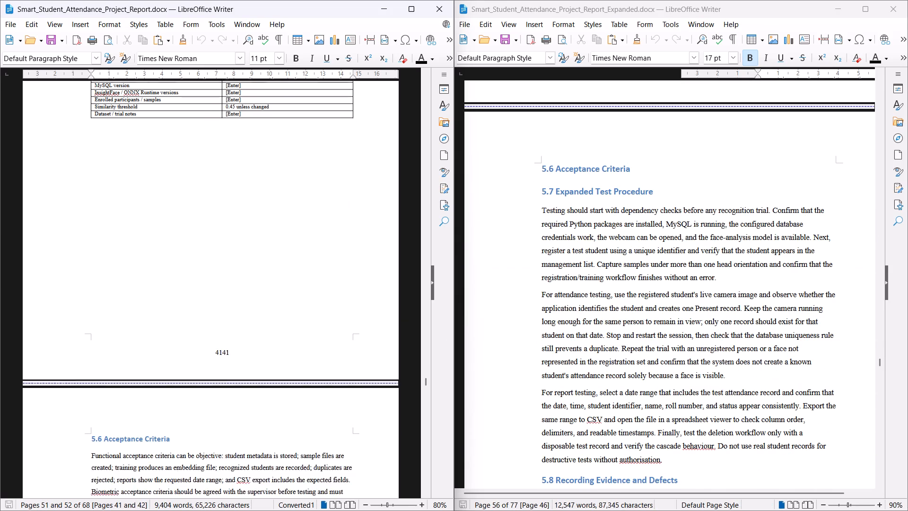
{"action": "scroll", "coordinate": [316, 326], "scroll_direction": "down", "scroll_amount": 12}
{"action": "scroll", "coordinate": [508, 313], "scroll_direction": "down", "scroll_amount": 8}
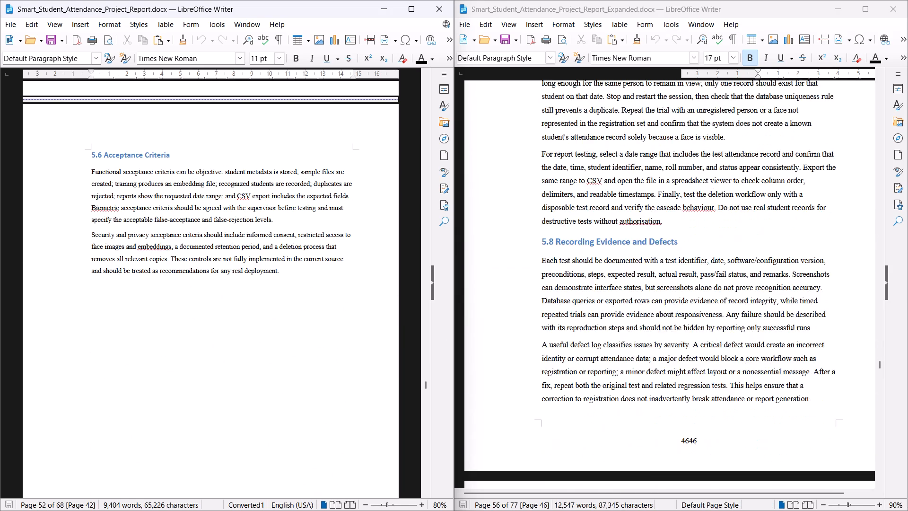
Compare Chapter 6 sections 6.1 Implementation Evidence and 6.2 Functional Results Expected from the Code in both reports.
{"action": "scroll", "coordinate": [548, 304], "scroll_direction": "down", "scroll_amount": 20}
{"action": "scroll", "coordinate": [548, 304], "scroll_direction": "down", "scroll_amount": 14}
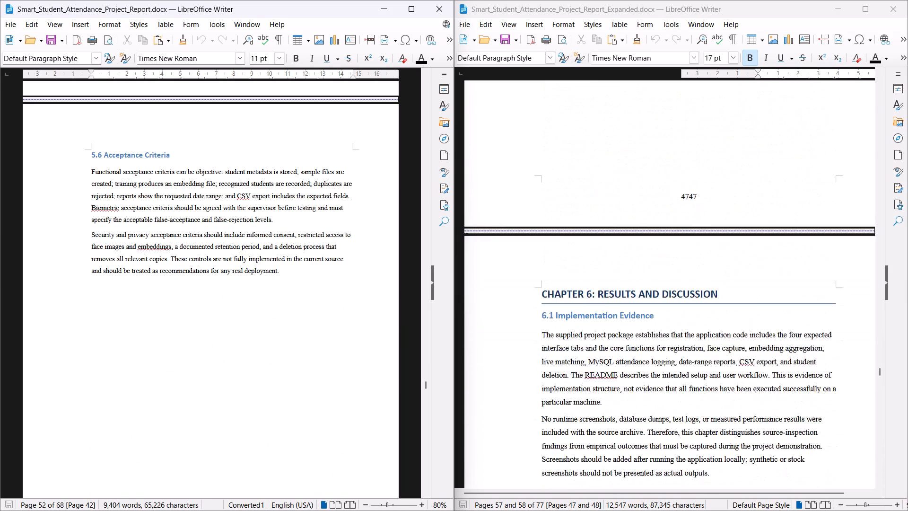
{"action": "scroll", "coordinate": [548, 304], "scroll_direction": "down", "scroll_amount": 9}
{"action": "scroll", "coordinate": [548, 304], "scroll_direction": "up", "scroll_amount": 4}
{"action": "scroll", "coordinate": [308, 306], "scroll_direction": "down", "scroll_amount": 15}
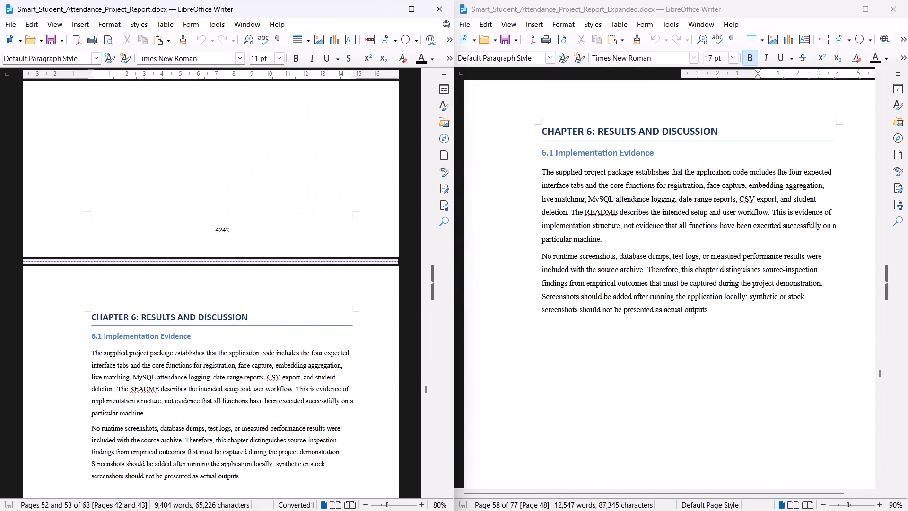
{"action": "scroll", "coordinate": [303, 305], "scroll_direction": "down", "scroll_amount": 5}
{"action": "scroll", "coordinate": [565, 291], "scroll_direction": "down", "scroll_amount": 18}
{"action": "scroll", "coordinate": [563, 292], "scroll_direction": "down", "scroll_amount": 3}
{"action": "scroll", "coordinate": [320, 308], "scroll_direction": "down", "scroll_amount": 20}
{"action": "scroll", "coordinate": [320, 308], "scroll_direction": "down", "scroll_amount": 5}
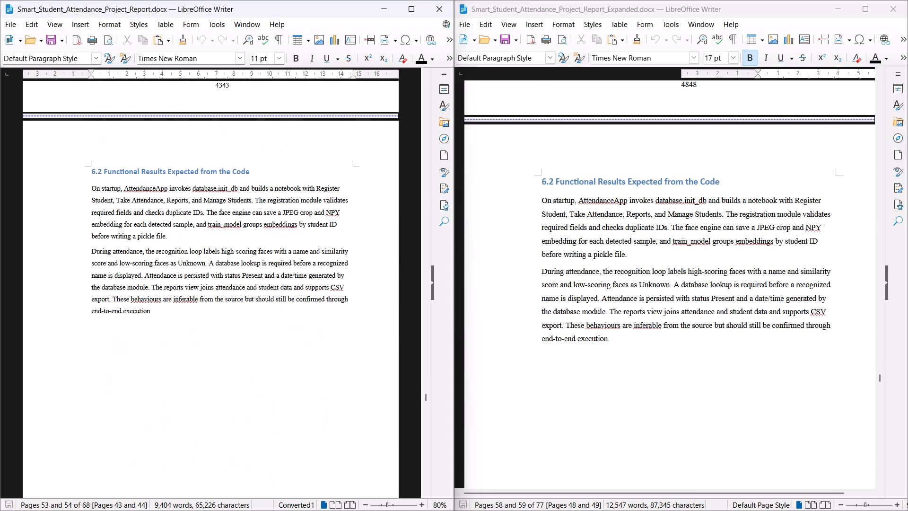
Compare section 6.3 Performance and Accuracy Analysis in both reports.
{"action": "scroll", "coordinate": [605, 291], "scroll_direction": "down", "scroll_amount": 20}
{"action": "scroll", "coordinate": [262, 320], "scroll_direction": "down", "scroll_amount": 8}
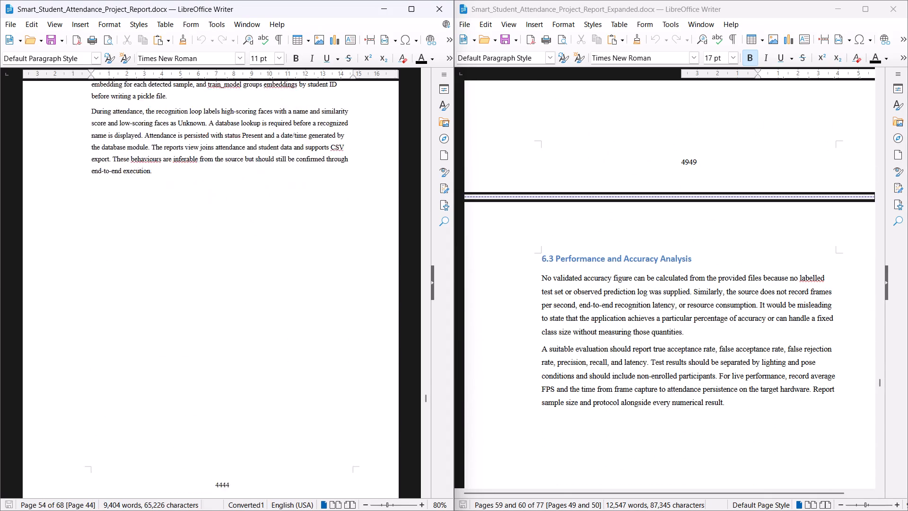
{"action": "scroll", "coordinate": [260, 319], "scroll_direction": "down", "scroll_amount": 11}
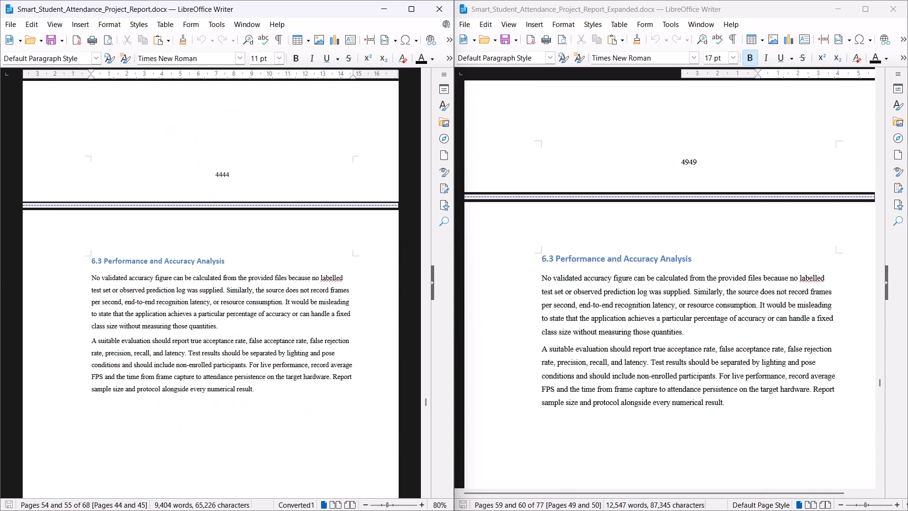
Skim the expanded report from section 6.4 Recognition Threshold Discussion through 6.9 Operational Monitoring and Maintenance.
{"action": "scroll", "coordinate": [596, 311], "scroll_direction": "down", "scroll_amount": 20}
{"action": "scroll", "coordinate": [596, 311], "scroll_direction": "down", "scroll_amount": 6}
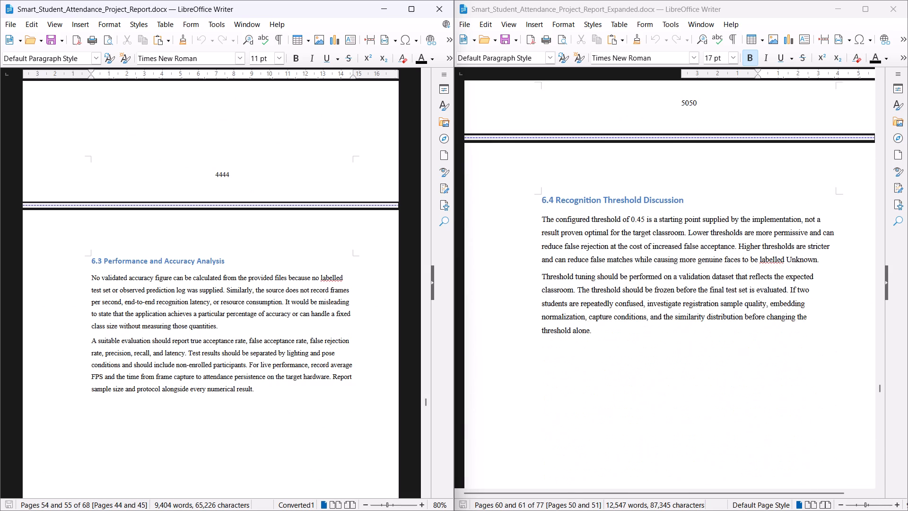
{"action": "scroll", "coordinate": [610, 312], "scroll_direction": "down", "scroll_amount": 20}
{"action": "scroll", "coordinate": [610, 312], "scroll_direction": "down", "scroll_amount": 10}
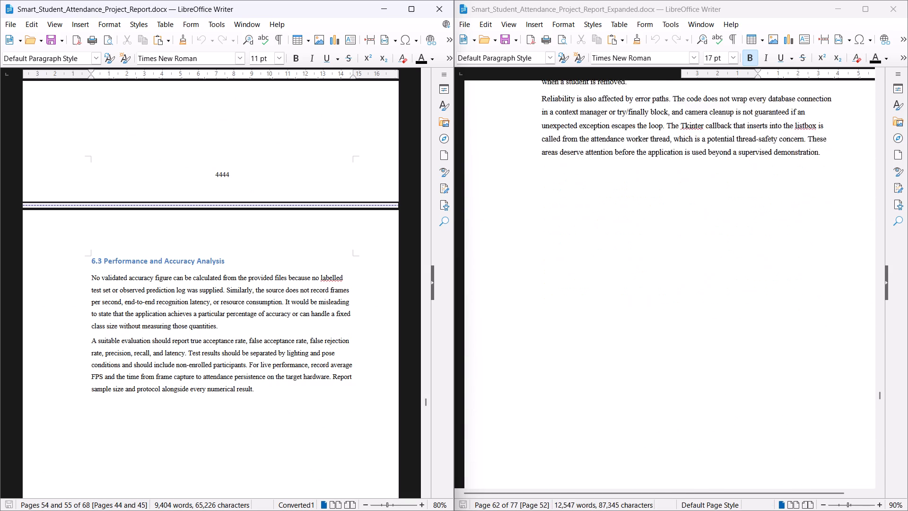
{"action": "scroll", "coordinate": [613, 306], "scroll_direction": "up", "scroll_amount": 12}
{"action": "scroll", "coordinate": [0, 261], "scroll_direction": "up", "scroll_amount": 2}
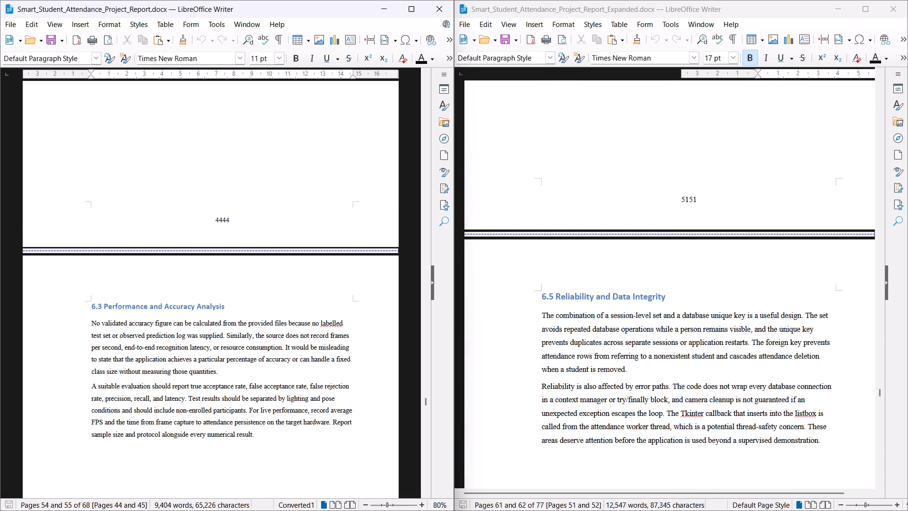
{"action": "scroll", "coordinate": [634, 293], "scroll_direction": "down", "scroll_amount": 18}
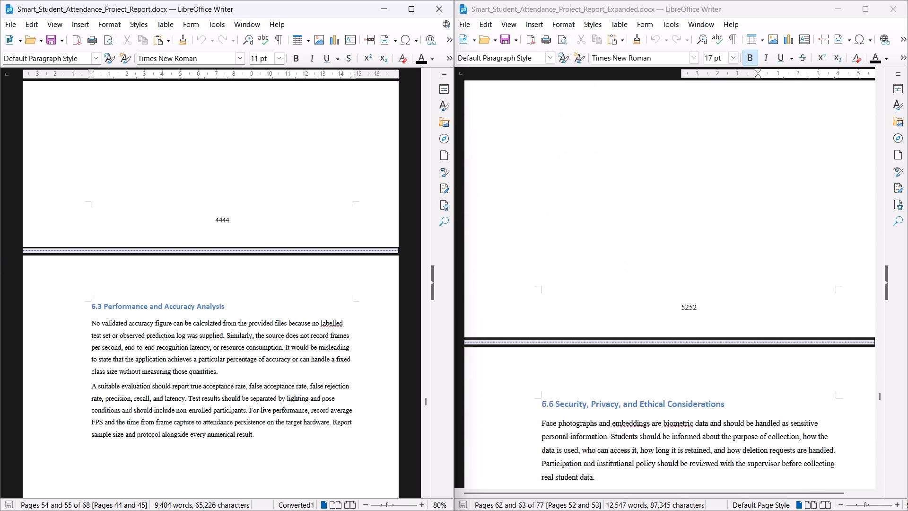
{"action": "scroll", "coordinate": [611, 307], "scroll_direction": "down", "scroll_amount": 10}
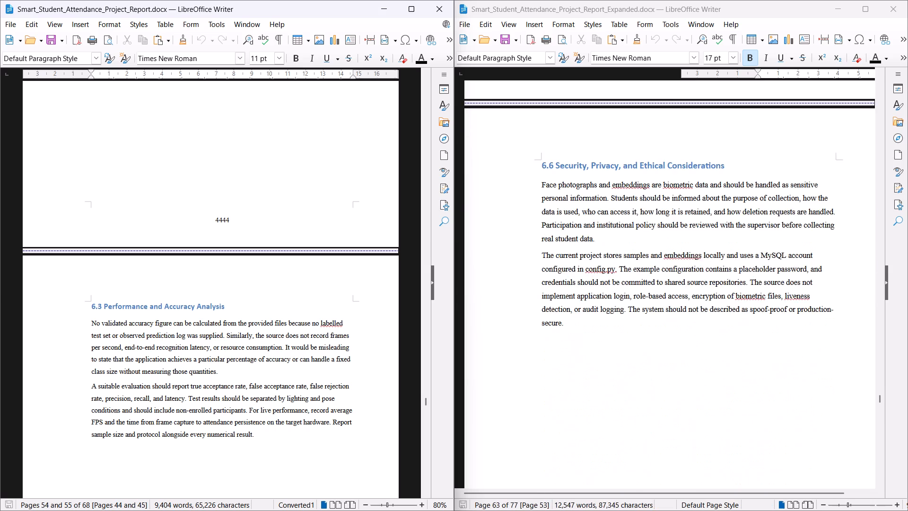
{"action": "scroll", "coordinate": [605, 300], "scroll_direction": "down", "scroll_amount": 5}
{"action": "scroll", "coordinate": [606, 298], "scroll_direction": "down", "scroll_amount": 18}
{"action": "scroll", "coordinate": [612, 293], "scroll_direction": "down", "scroll_amount": 5}
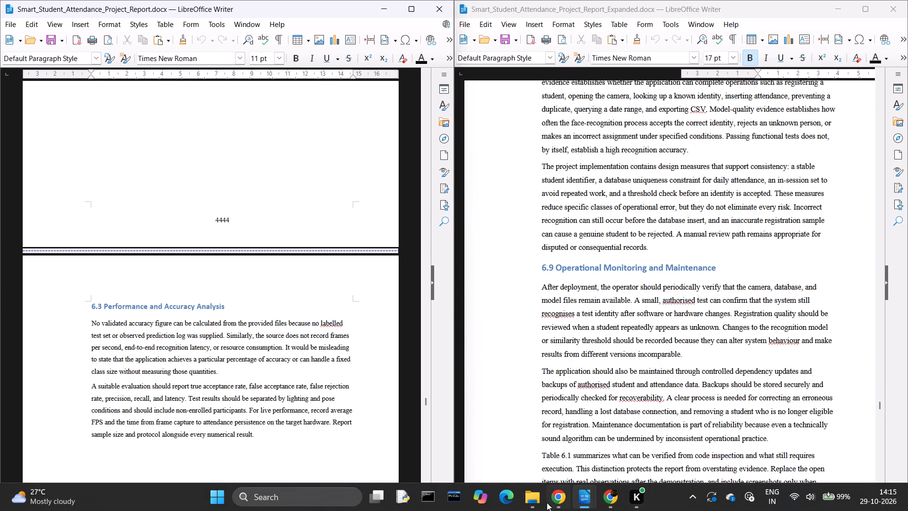
Open Mini_Project_Report_Format from the Downloads folder in File Explorer beside the expanded report, and minimise the folder window.
{"action": "left_click", "coordinate": [536, 501]}
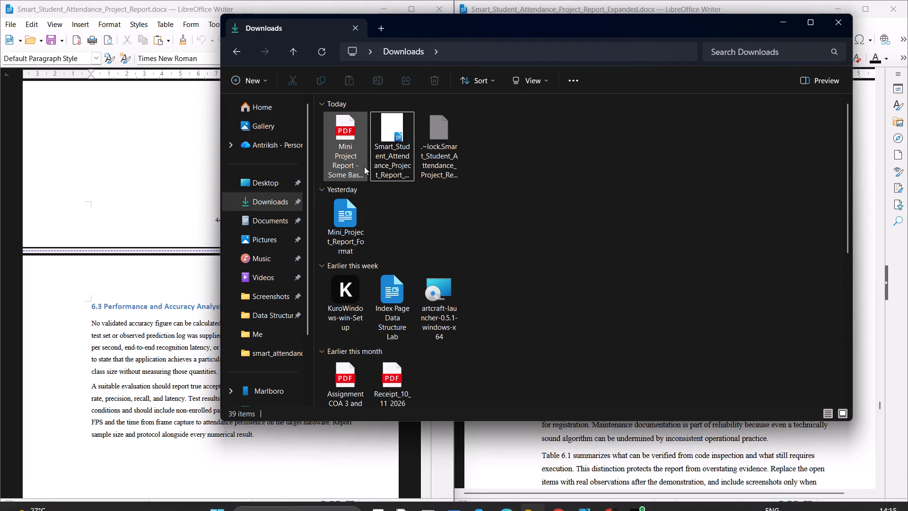
{"action": "left_click", "coordinate": [345, 216]}
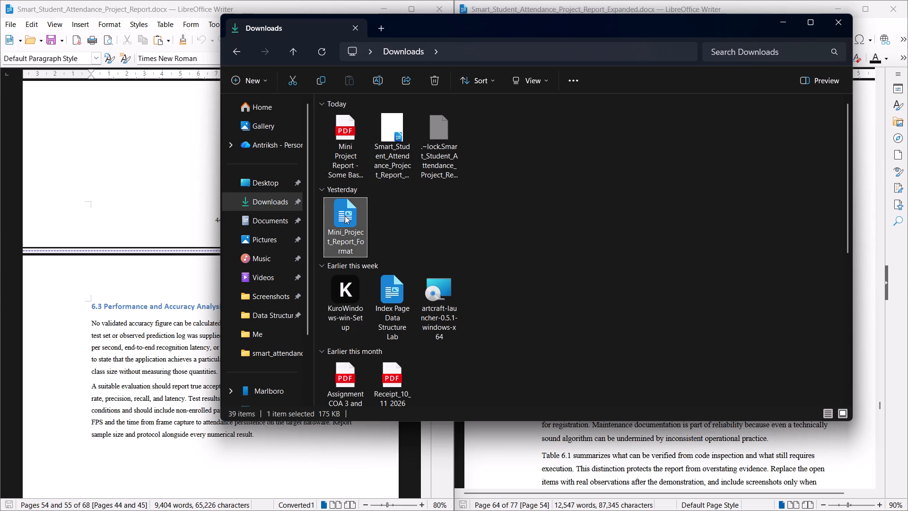
{"action": "left_click", "coordinate": [345, 216]}
{"action": "double_click", "coordinate": [347, 219]}
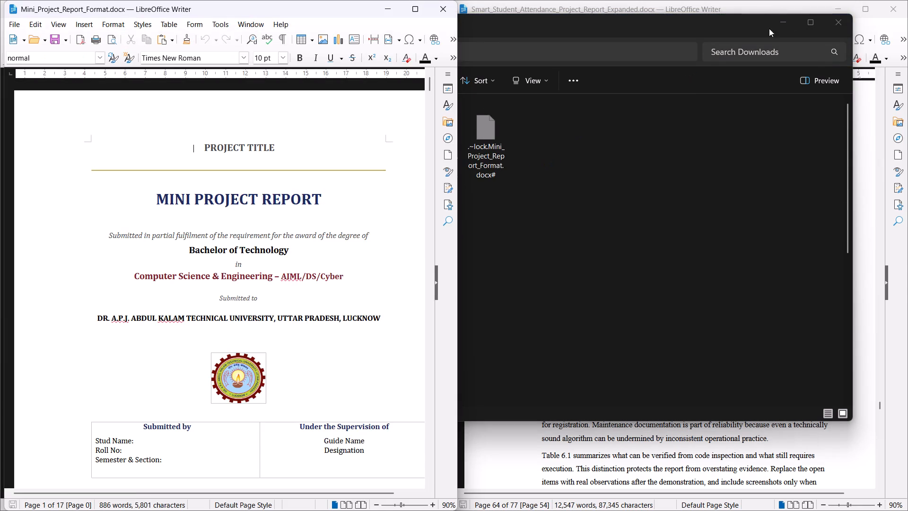
{"action": "left_click", "coordinate": [785, 25]}
Check the text formatting of the CERTIFICATE heading in Mini_Project_Report_Format.docx.
{"action": "scroll", "coordinate": [328, 289], "scroll_direction": "down", "scroll_amount": 20}
{"action": "scroll", "coordinate": [328, 289], "scroll_direction": "down", "scroll_amount": 3}
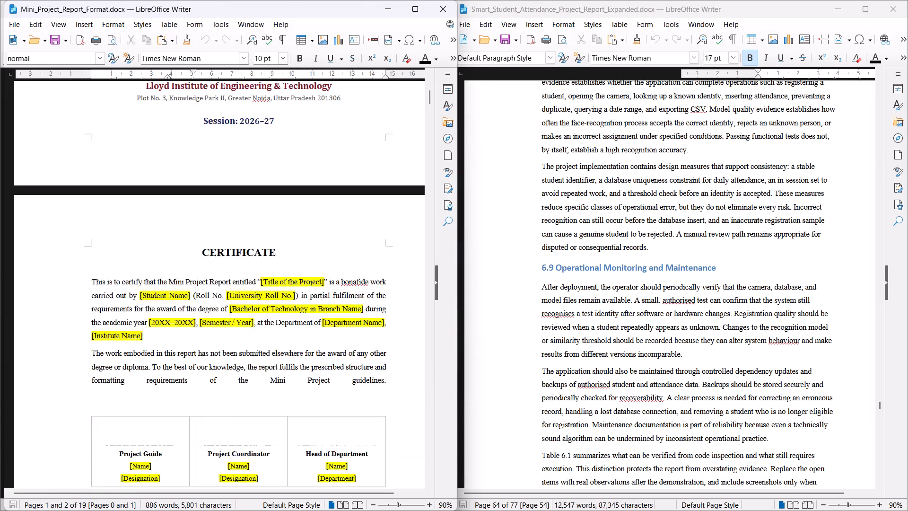
{"action": "scroll", "coordinate": [329, 284], "scroll_direction": "down", "scroll_amount": 4}
{"action": "scroll", "coordinate": [325, 281], "scroll_direction": "up", "scroll_amount": 4}
{"action": "left_click", "coordinate": [258, 143]}
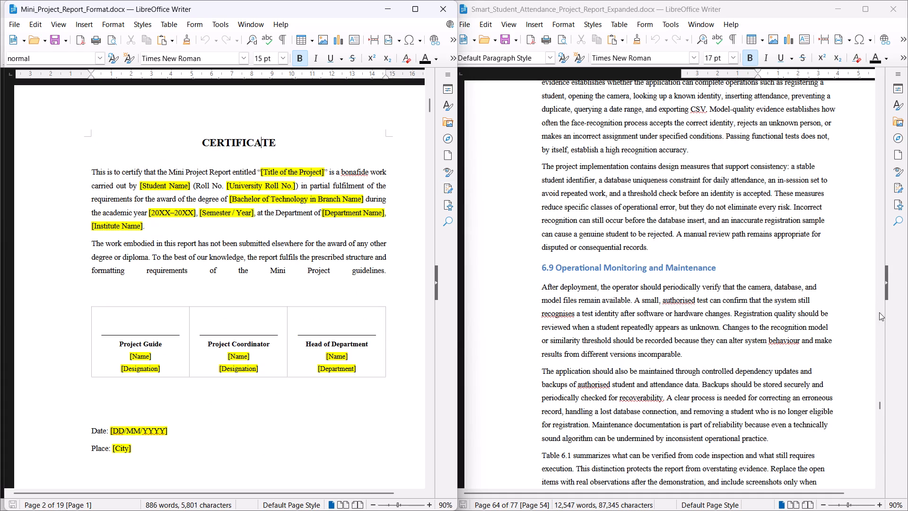
Go back to the expanded report's Certificate page and check its CERTIFICATE heading formatting against the format document.
{"action": "left_click_drag", "start_coordinate": [880, 406], "coordinate": [902, 157]}
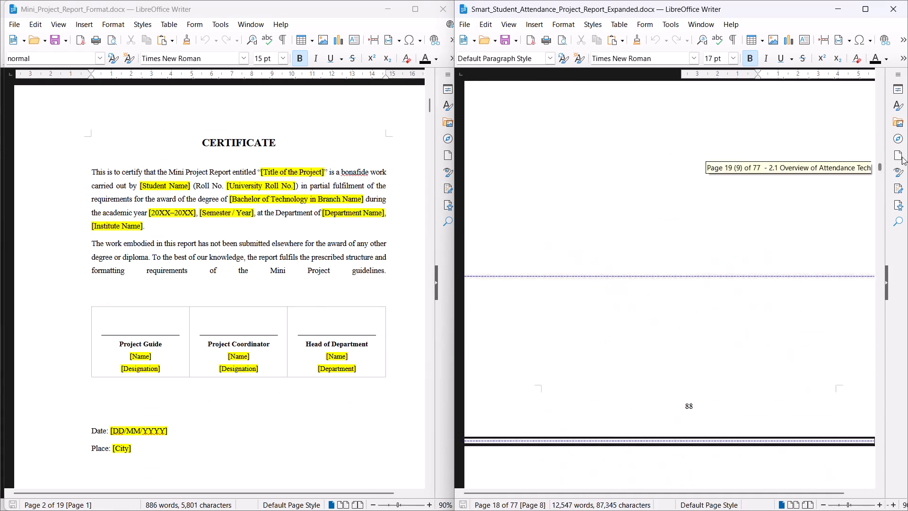
{"action": "left_click_drag", "start_coordinate": [902, 157], "coordinate": [895, 127]}
{"action": "scroll", "coordinate": [699, 261], "scroll_direction": "up", "scroll_amount": 20}
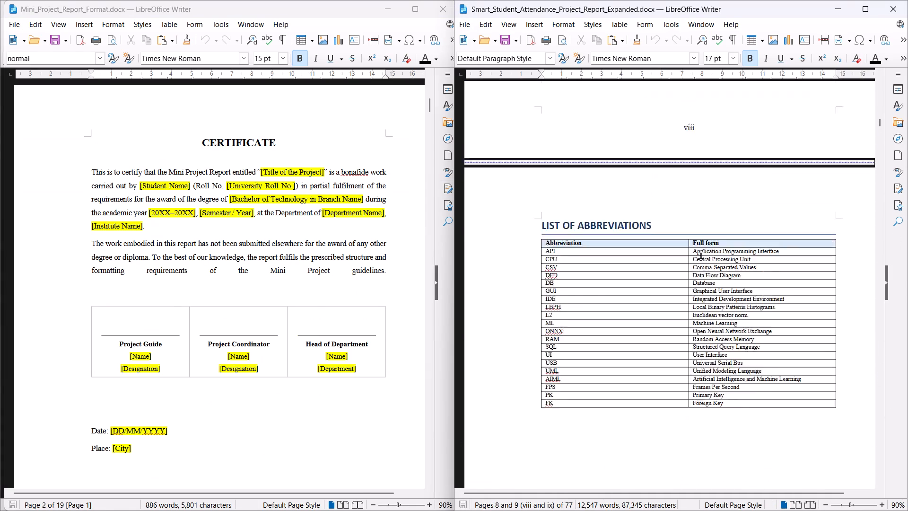
{"action": "scroll", "coordinate": [701, 255], "scroll_direction": "up", "scroll_amount": 20}
{"action": "scroll", "coordinate": [701, 255], "scroll_direction": "up", "scroll_amount": 15}
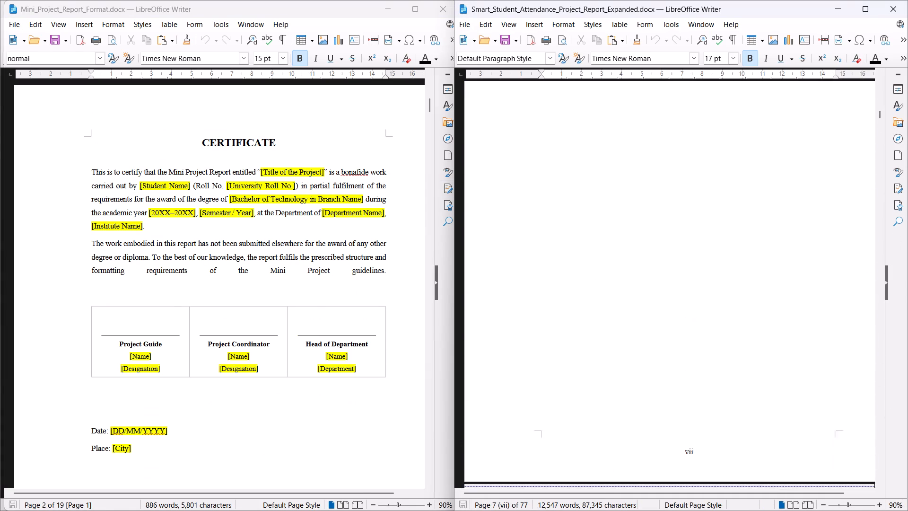
{"action": "scroll", "coordinate": [702, 247], "scroll_direction": "up", "scroll_amount": 20}
{"action": "scroll", "coordinate": [702, 247], "scroll_direction": "up", "scroll_amount": 15}
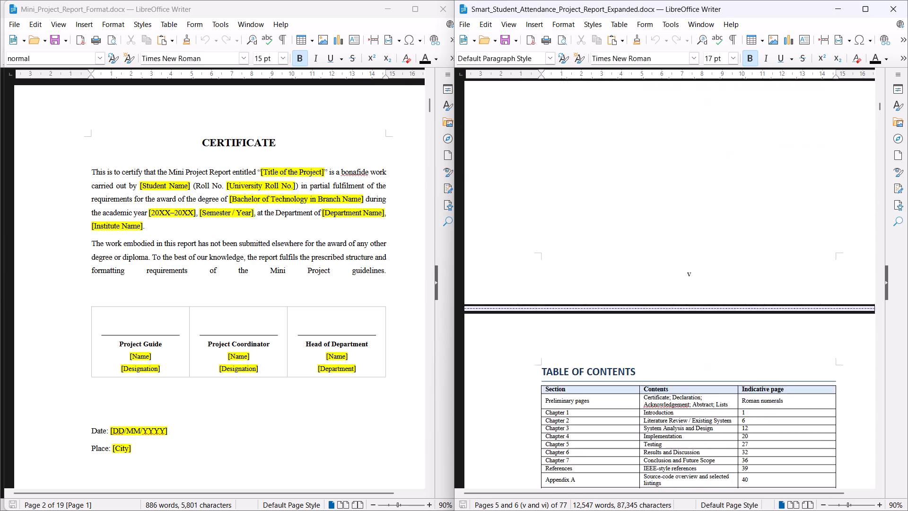
{"action": "scroll", "coordinate": [703, 244], "scroll_direction": "up", "scroll_amount": 20}
{"action": "scroll", "coordinate": [703, 244], "scroll_direction": "up", "scroll_amount": 15}
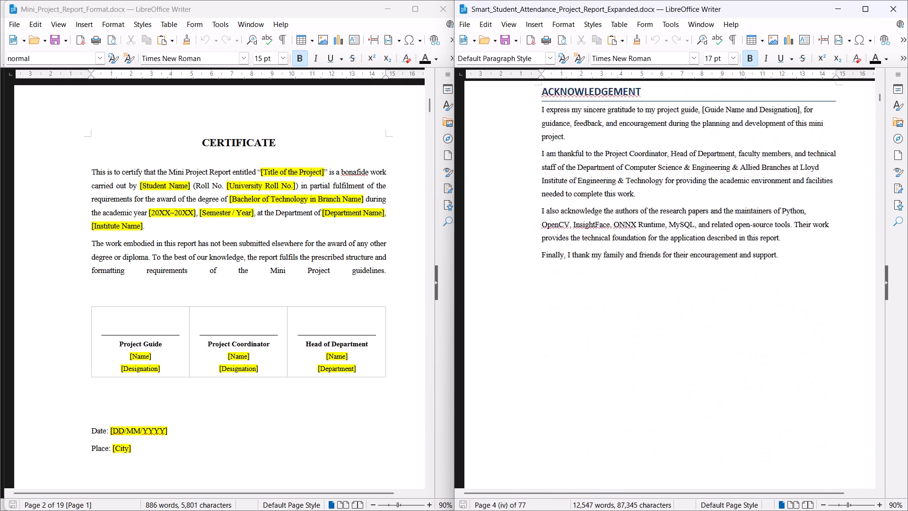
{"action": "scroll", "coordinate": [698, 237], "scroll_direction": "up", "scroll_amount": 20}
{"action": "scroll", "coordinate": [698, 237], "scroll_direction": "up", "scroll_amount": 11}
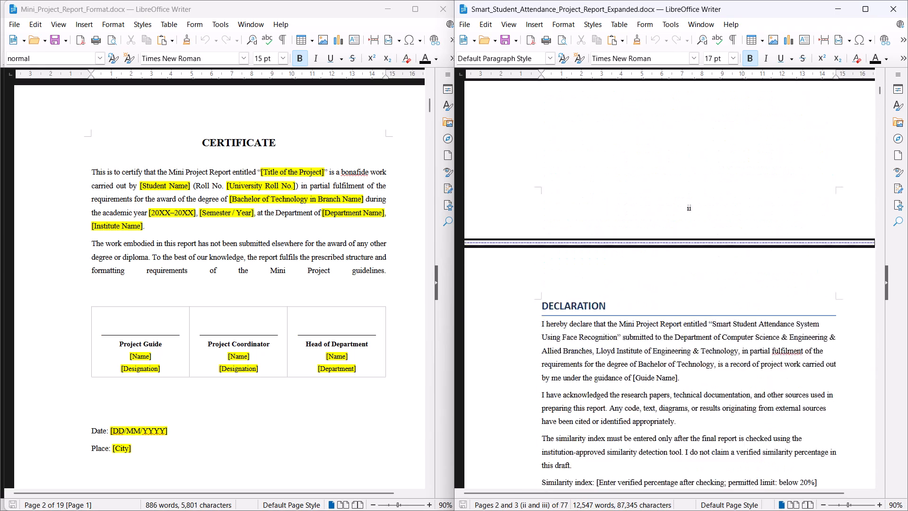
{"action": "scroll", "coordinate": [697, 236], "scroll_direction": "up", "scroll_amount": 20}
{"action": "scroll", "coordinate": [697, 236], "scroll_direction": "up", "scroll_amount": 1}
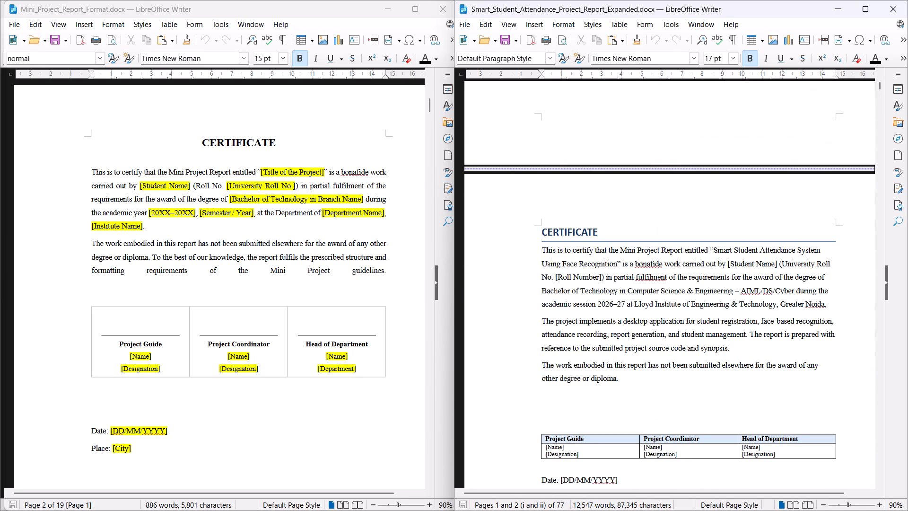
{"action": "left_click", "coordinate": [579, 235]}
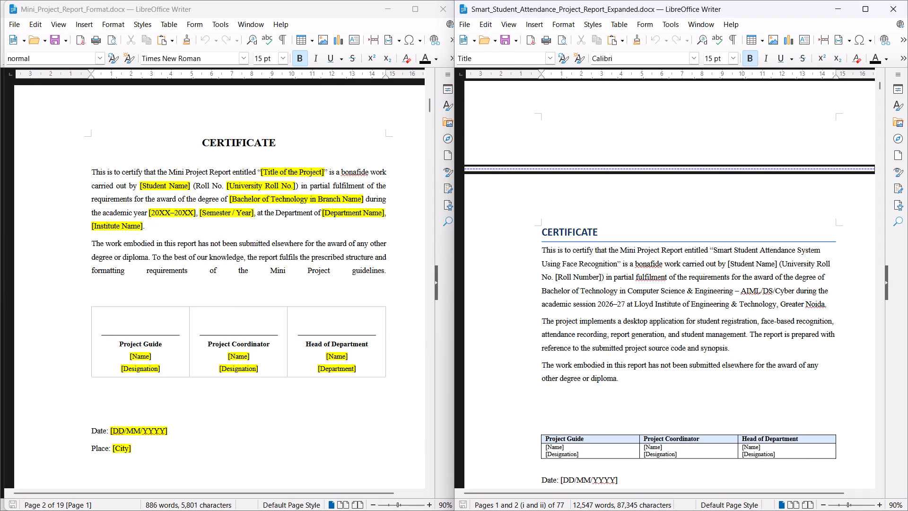
Change the expanded report's CERTIFICATE heading to Times New Roman and centre it.
{"action": "left_click_drag", "start_coordinate": [601, 229], "coordinate": [545, 235]}
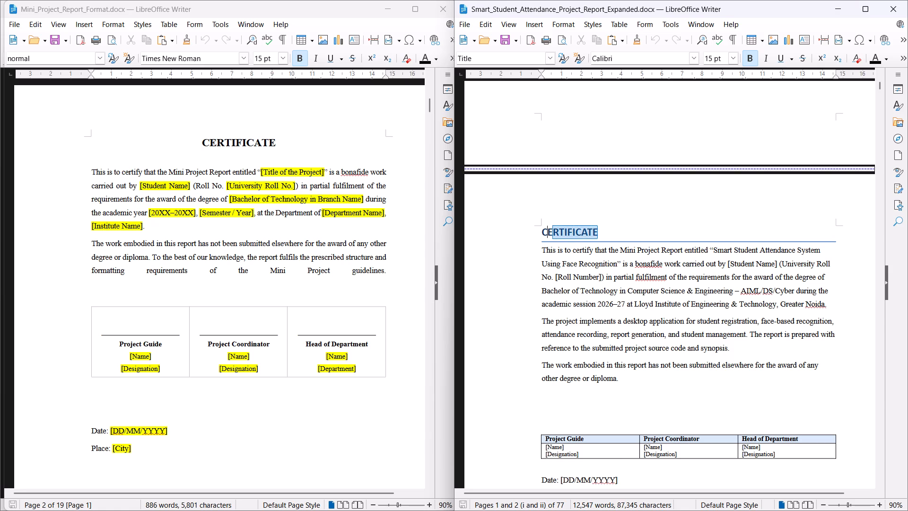
{"action": "left_click_drag", "start_coordinate": [545, 235], "coordinate": [543, 235]}
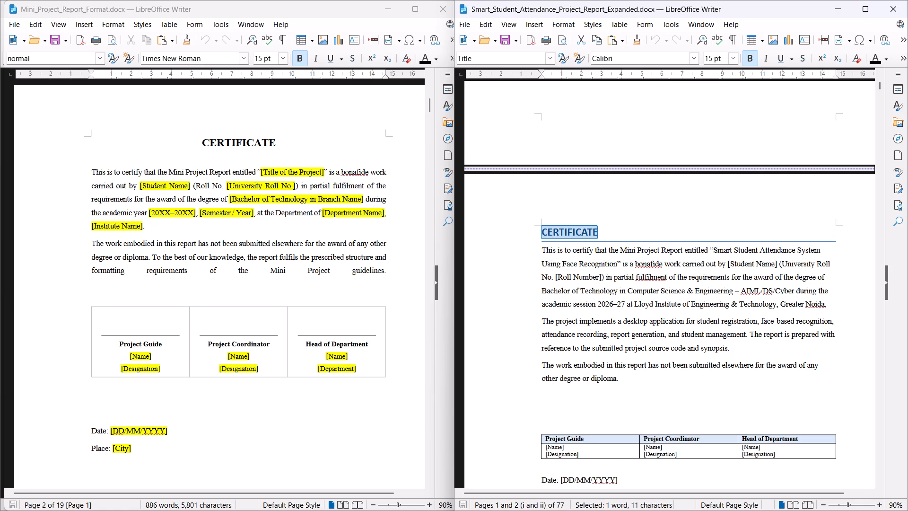
{"action": "left_click", "coordinate": [695, 60]}
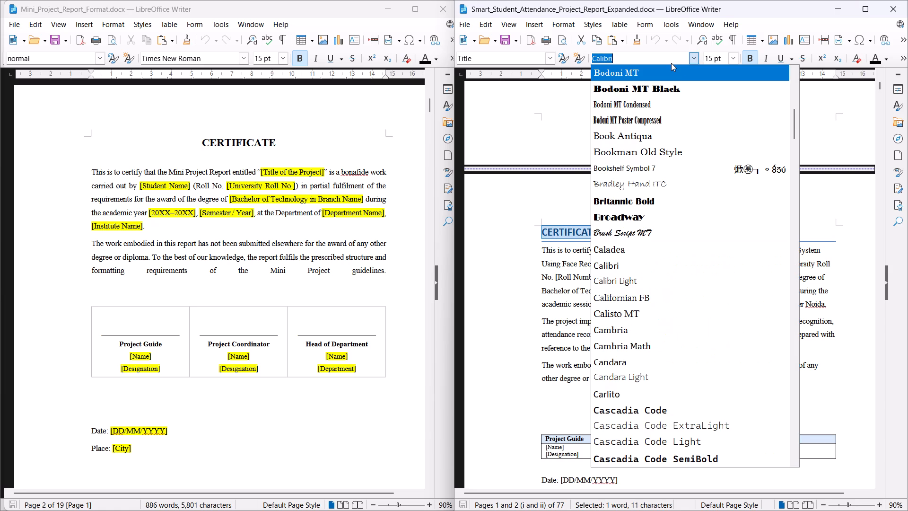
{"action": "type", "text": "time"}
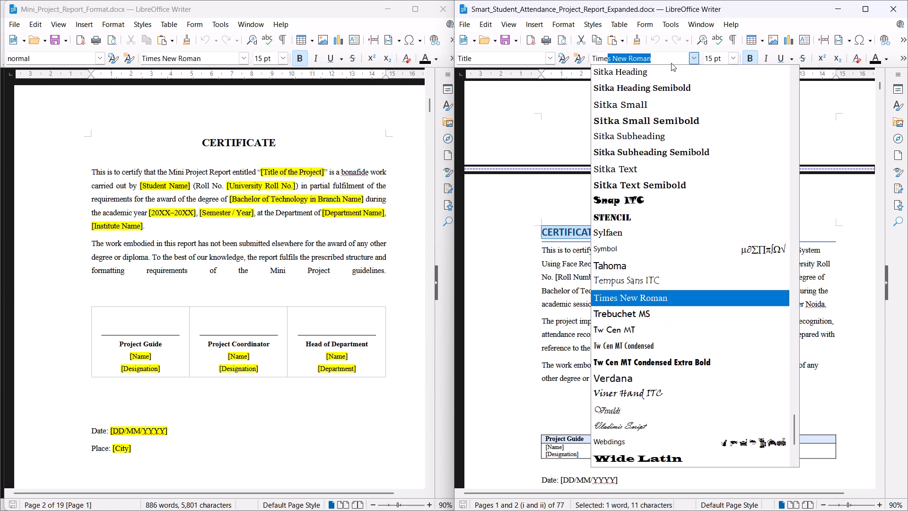
{"action": "left_click", "coordinate": [646, 301]}
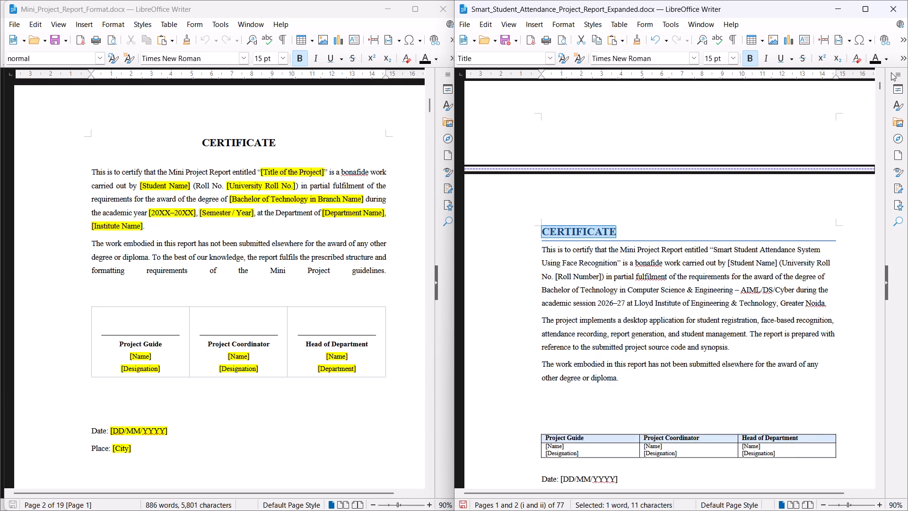
{"action": "left_click", "coordinate": [901, 58]}
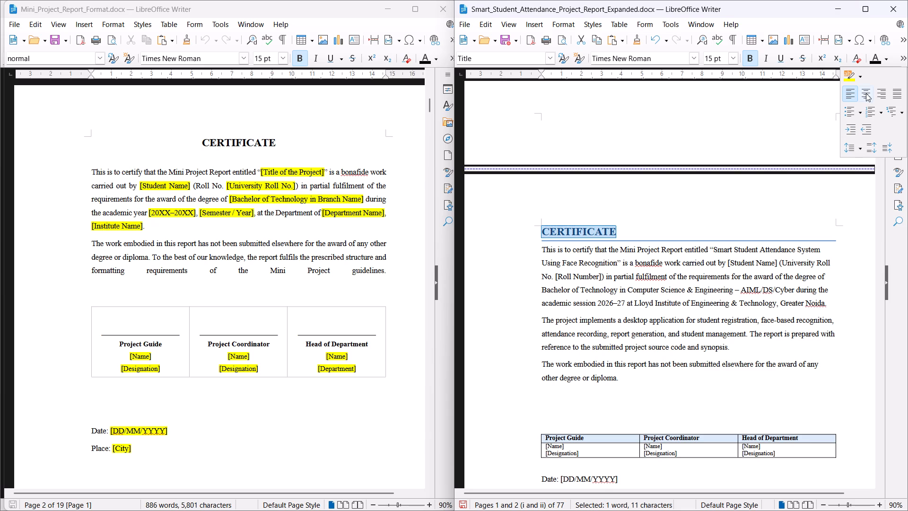
{"action": "left_click", "coordinate": [866, 93]}
{"action": "left_click", "coordinate": [792, 136]}
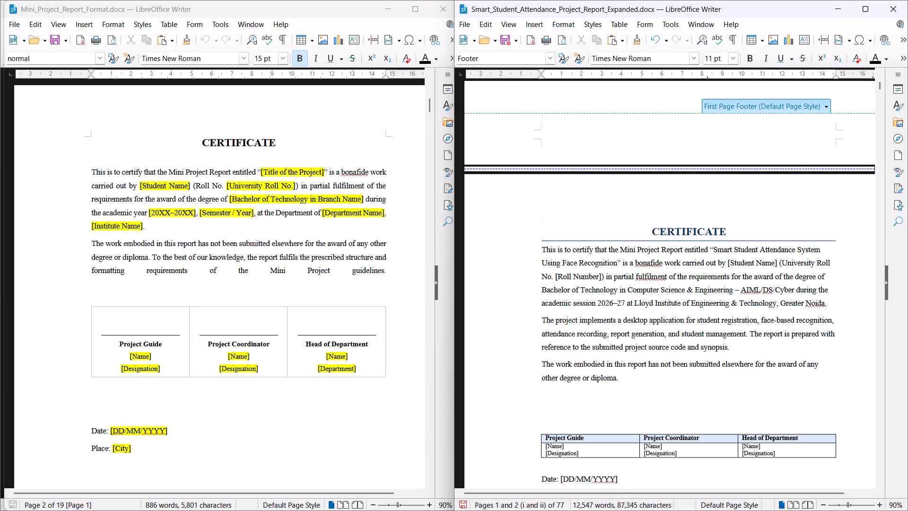
Change the DECLARATION heading in the expanded report to Times New Roman and centre it.
{"action": "left_click", "coordinate": [391, 197]}
{"action": "scroll", "coordinate": [391, 181], "scroll_direction": "up", "scroll_amount": 8}
{"action": "scroll", "coordinate": [366, 192], "scroll_direction": "down", "scroll_amount": 2}
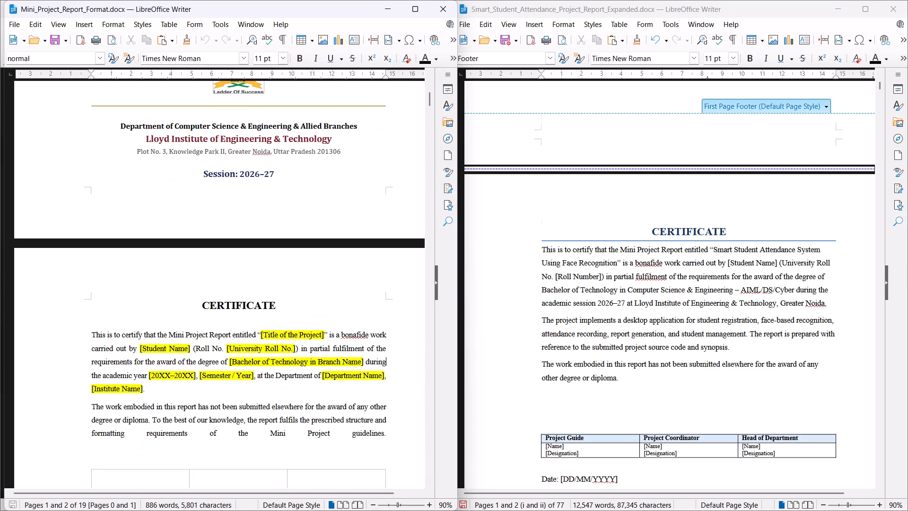
{"action": "left_click", "coordinate": [332, 350]}
{"action": "left_click", "coordinate": [605, 326]}
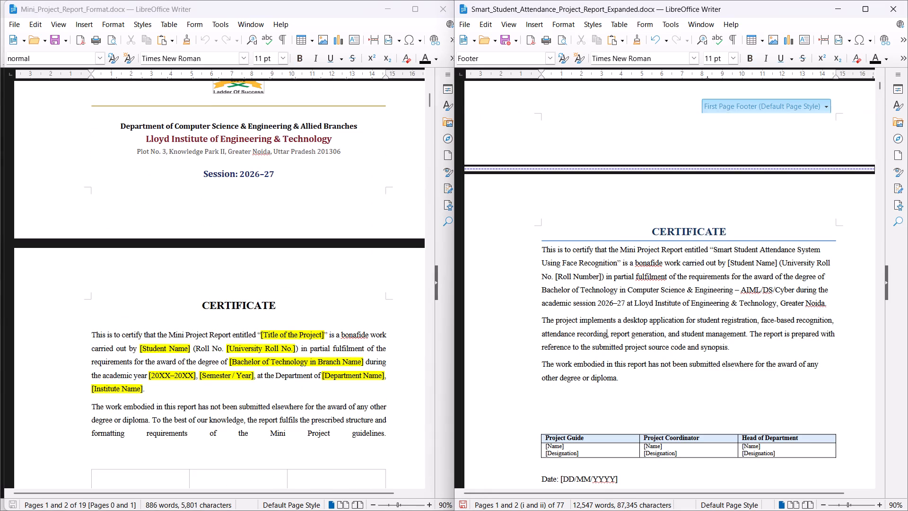
{"action": "scroll", "coordinate": [606, 326], "scroll_direction": "down", "scroll_amount": 20}
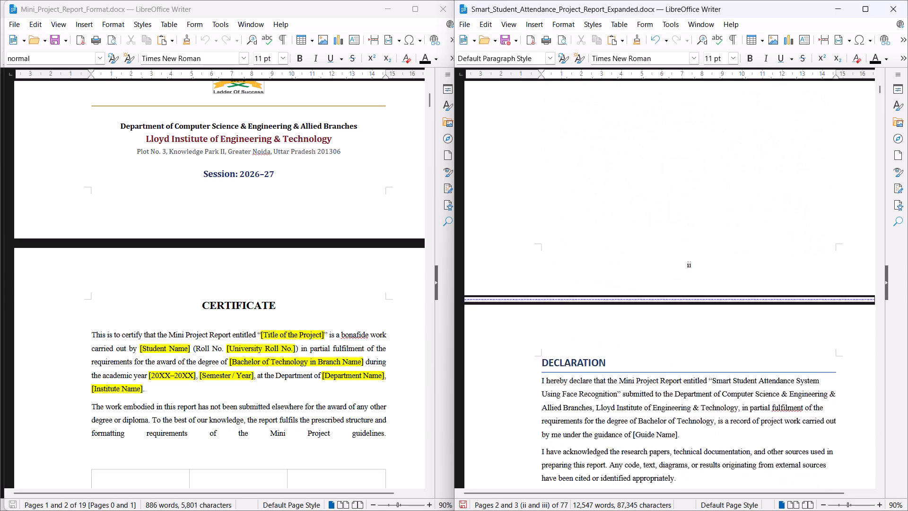
{"action": "left_click_drag", "start_coordinate": [615, 308], "coordinate": [541, 311]}
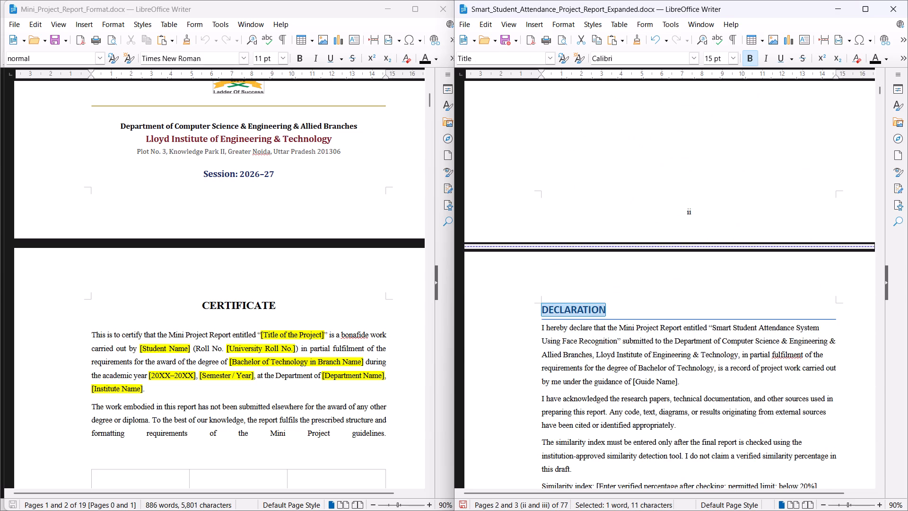
{"action": "left_click", "coordinate": [694, 58]}
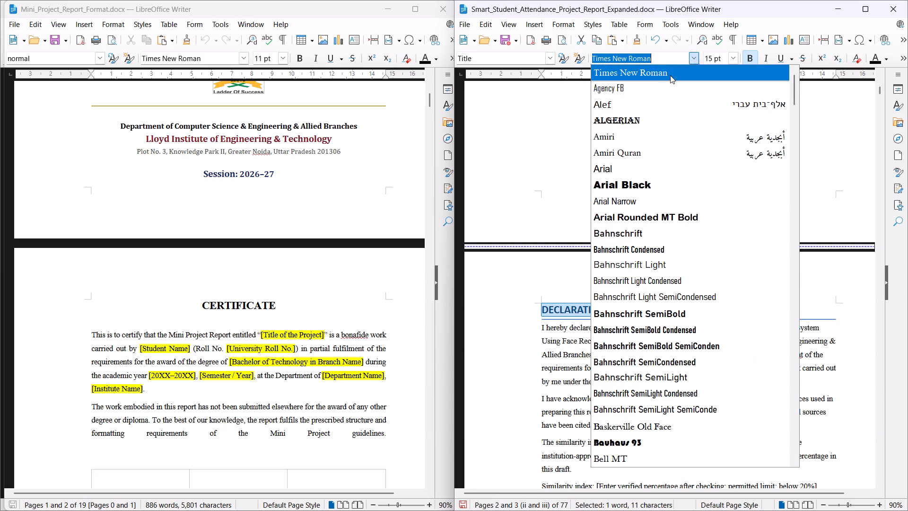
{"action": "left_click", "coordinate": [670, 75]}
{"action": "left_click", "coordinate": [899, 56]}
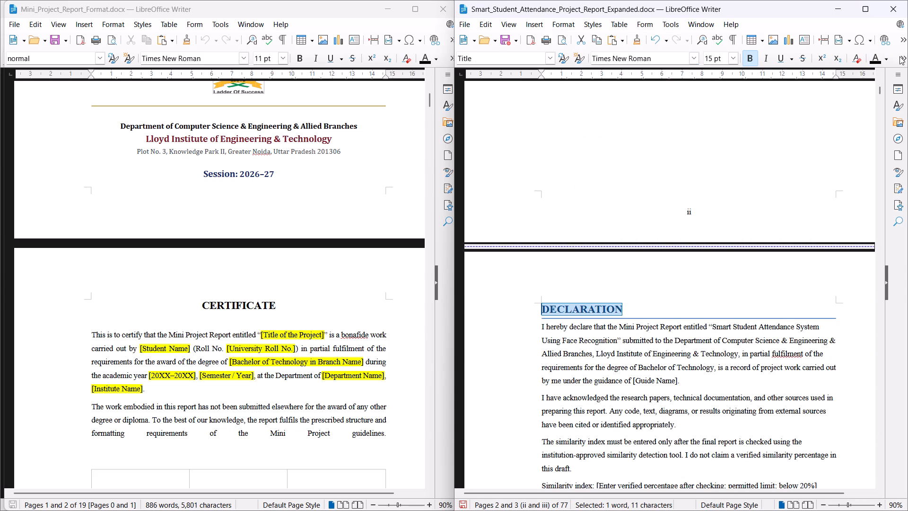
{"action": "left_click", "coordinate": [905, 57]}
{"action": "left_click", "coordinate": [868, 93]}
{"action": "left_click", "coordinate": [746, 192]}
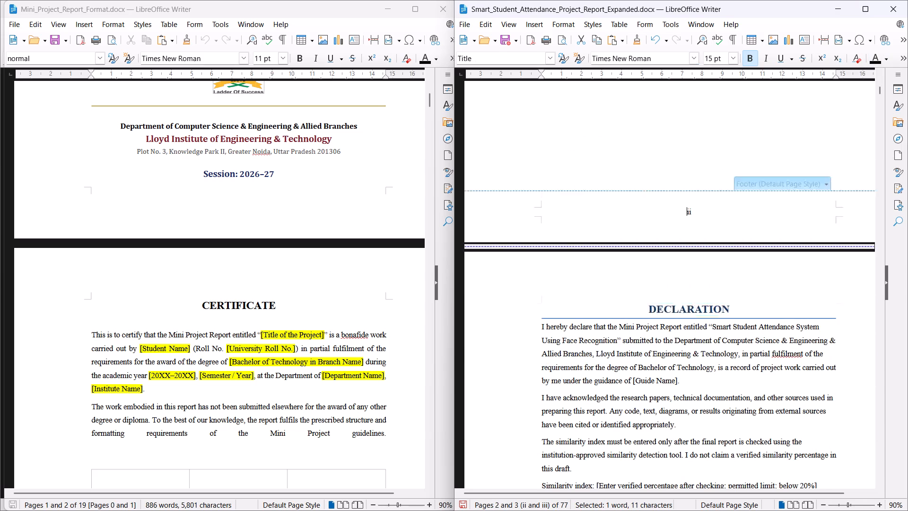
Centre the expanded report's ACKNOWLEDGEMENT heading and set its font to Times New Roman.
{"action": "scroll", "coordinate": [369, 248], "scroll_direction": "down", "scroll_amount": 20}
{"action": "scroll", "coordinate": [369, 248], "scroll_direction": "down", "scroll_amount": 3}
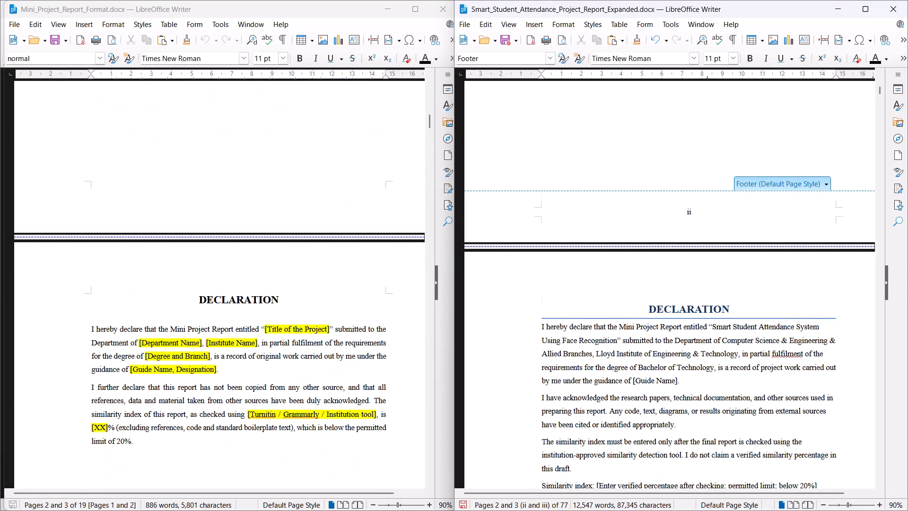
{"action": "scroll", "coordinate": [651, 242], "scroll_direction": "down", "scroll_amount": 20}
{"action": "scroll", "coordinate": [651, 242], "scroll_direction": "down", "scroll_amount": 4}
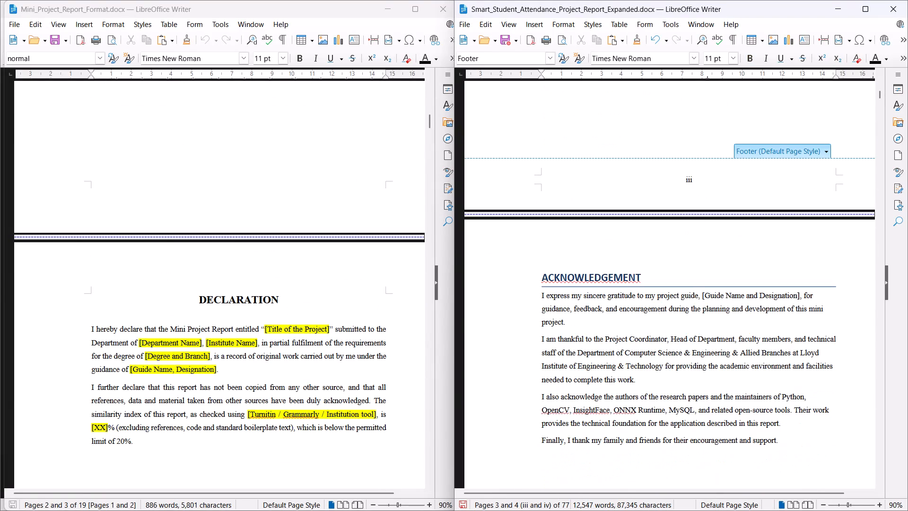
{"action": "left_click_drag", "start_coordinate": [640, 274], "coordinate": [537, 279]}
{"action": "left_click", "coordinate": [696, 57]}
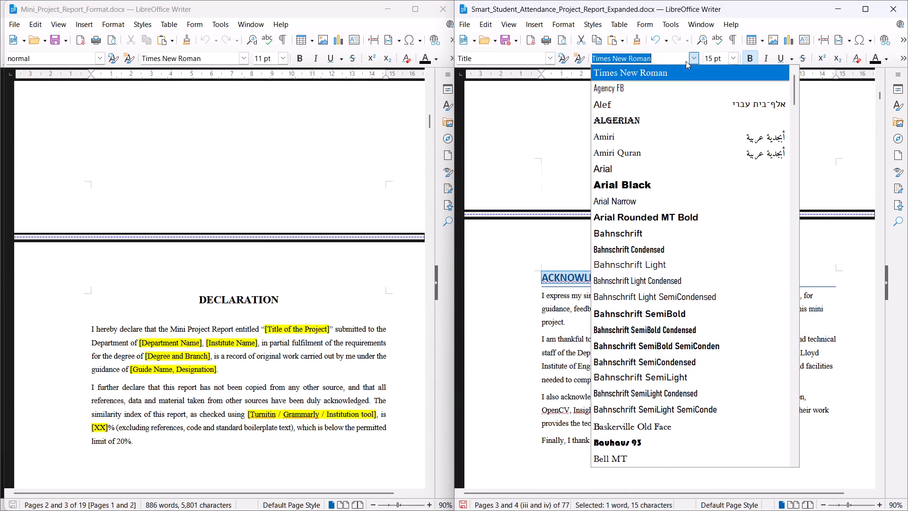
{"action": "left_click", "coordinate": [684, 62]}
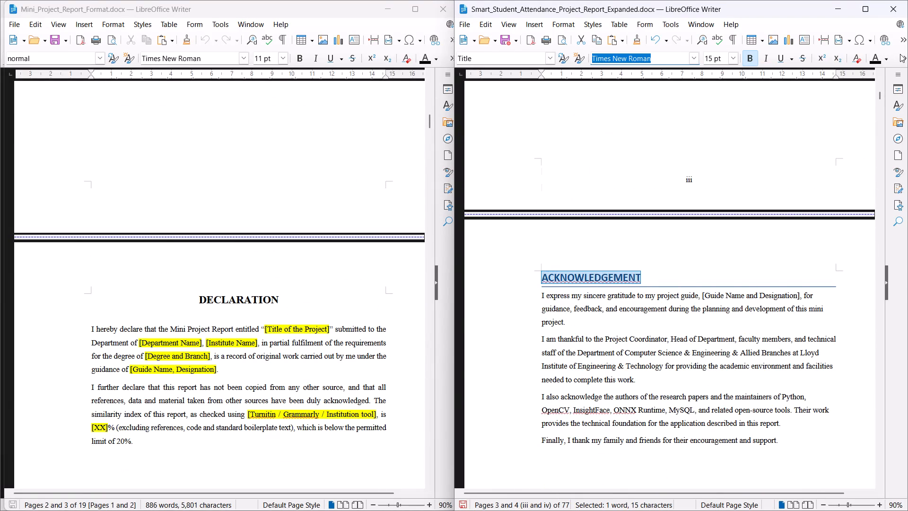
{"action": "left_click", "coordinate": [901, 54]}
{"action": "left_click", "coordinate": [865, 91]}
{"action": "left_click", "coordinate": [766, 185]}
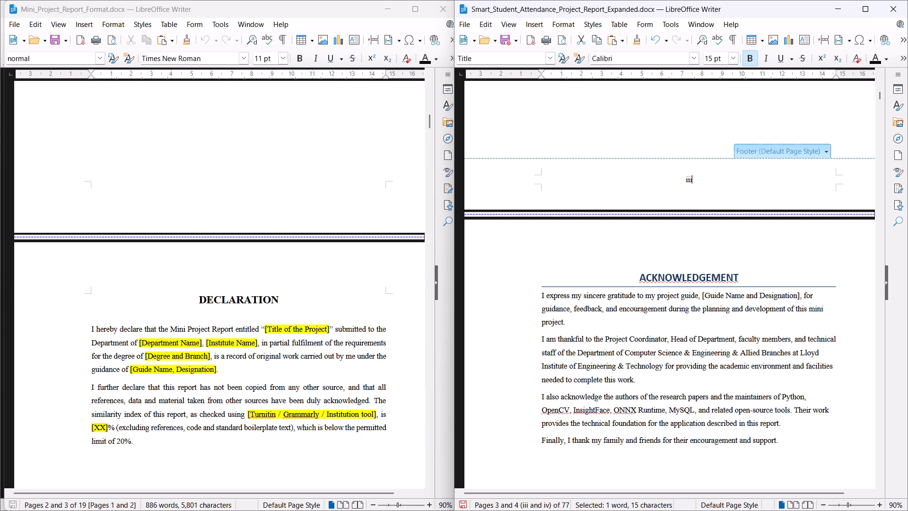
{"action": "left_click_drag", "start_coordinate": [754, 273], "coordinate": [637, 275]}
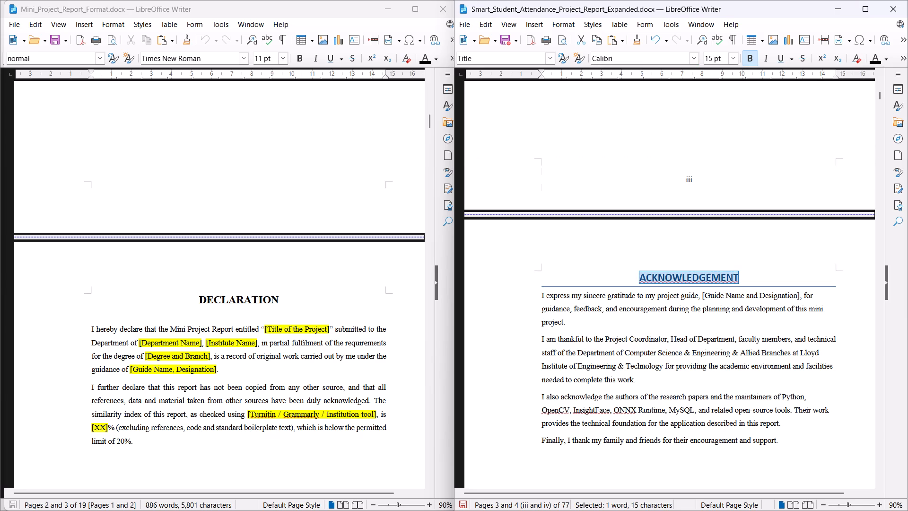
{"action": "left_click", "coordinate": [694, 59]}
{"action": "left_click", "coordinate": [678, 75]}
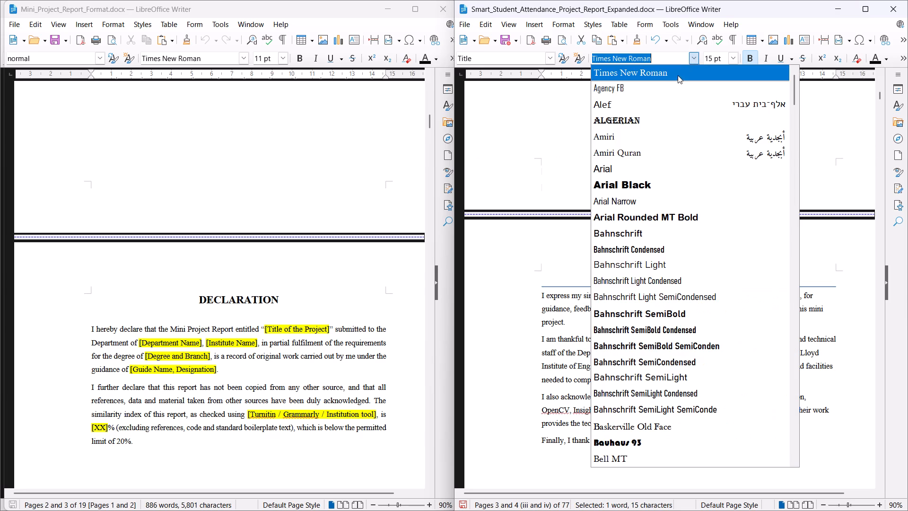
{"action": "left_click", "coordinate": [750, 198]}
Check the font and size of the DECLARATION and ACKNOWLEDGEMENT headings in the expanded report against each other.
{"action": "scroll", "coordinate": [758, 218], "scroll_direction": "up", "scroll_amount": 15}
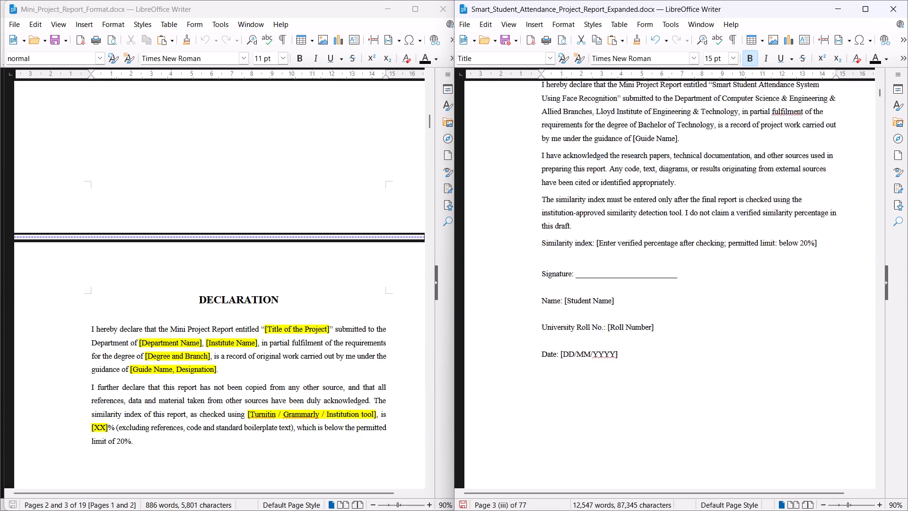
{"action": "scroll", "coordinate": [760, 194], "scroll_direction": "up", "scroll_amount": 6}
{"action": "left_click", "coordinate": [713, 226]}
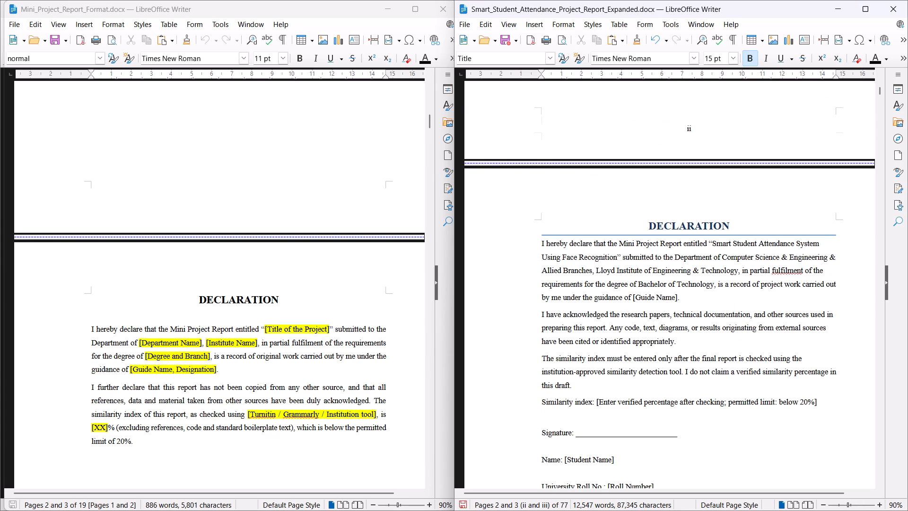
{"action": "left_click", "coordinate": [783, 211]}
{"action": "scroll", "coordinate": [784, 210], "scroll_direction": "down", "scroll_amount": 20}
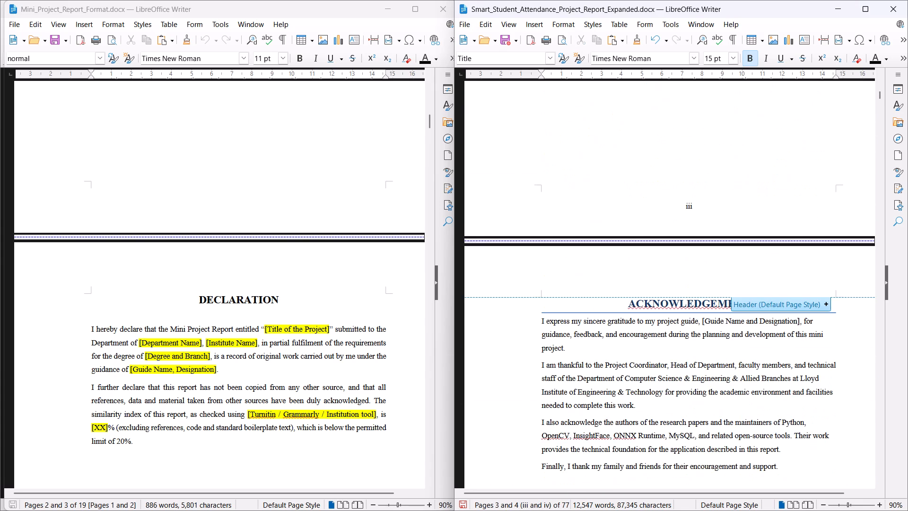
{"action": "left_click", "coordinate": [715, 300]}
{"action": "left_click", "coordinate": [725, 358]}
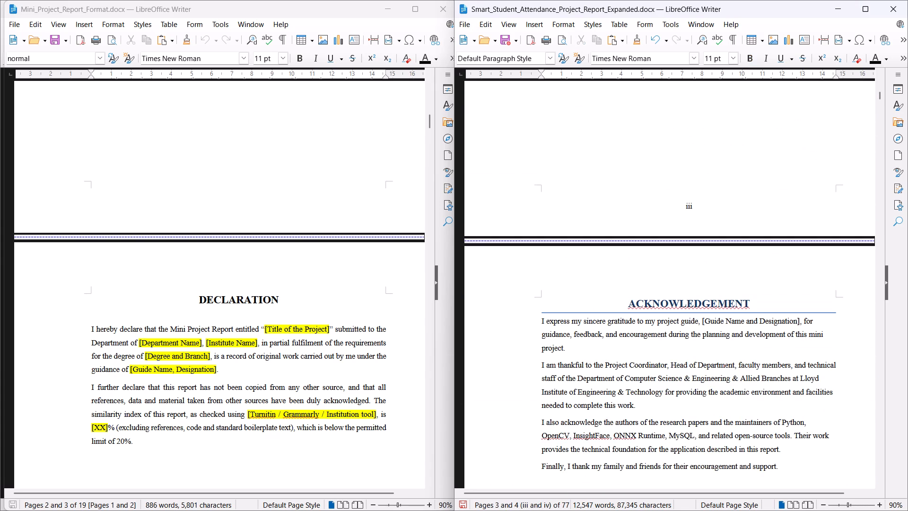
Change the ABSTRACT heading in the expanded report to Times New Roman and centre it, matching the format document.
{"action": "scroll", "coordinate": [724, 364], "scroll_direction": "down", "scroll_amount": 4}
{"action": "scroll", "coordinate": [425, 324], "scroll_direction": "down", "scroll_amount": 20}
{"action": "scroll", "coordinate": [425, 324], "scroll_direction": "down", "scroll_amount": 1}
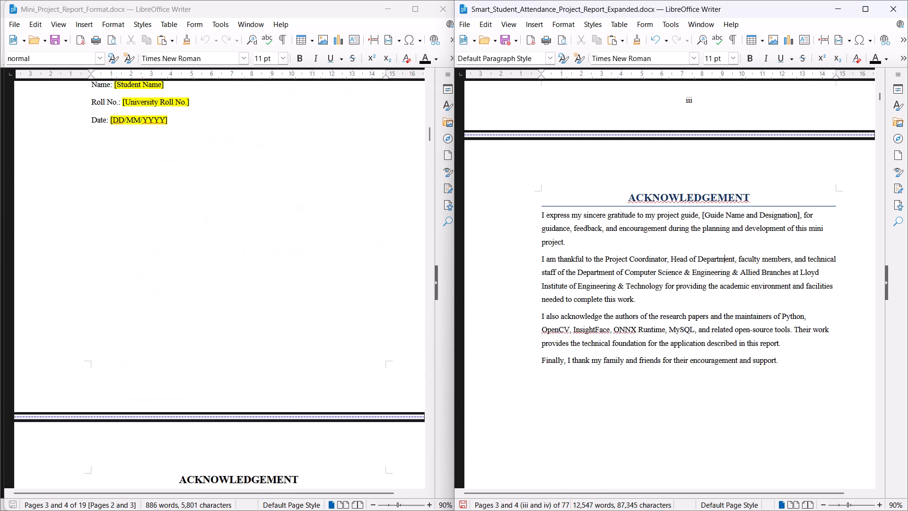
{"action": "scroll", "coordinate": [407, 296], "scroll_direction": "down", "scroll_amount": 20}
{"action": "scroll", "coordinate": [407, 296], "scroll_direction": "down", "scroll_amount": 10}
{"action": "scroll", "coordinate": [608, 258], "scroll_direction": "down", "scroll_amount": 7}
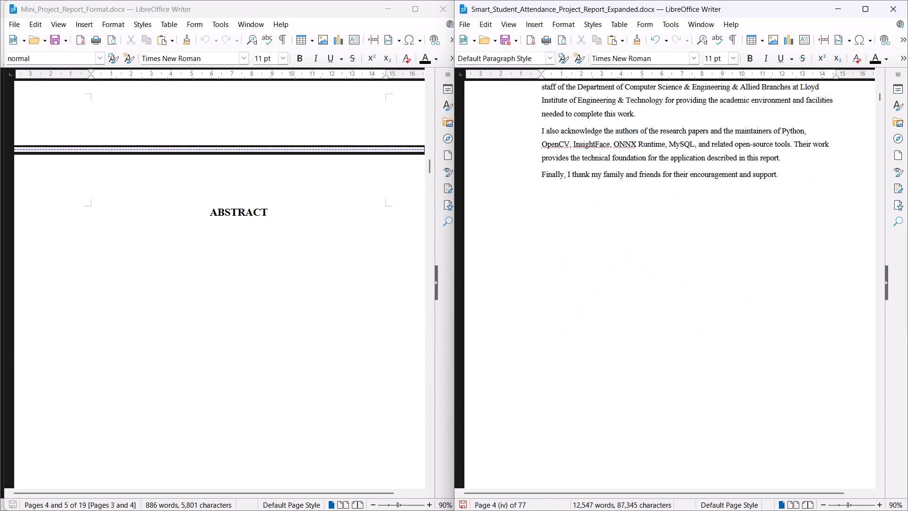
{"action": "scroll", "coordinate": [609, 257], "scroll_direction": "down", "scroll_amount": 13}
{"action": "left_click_drag", "start_coordinate": [596, 271], "coordinate": [540, 280]}
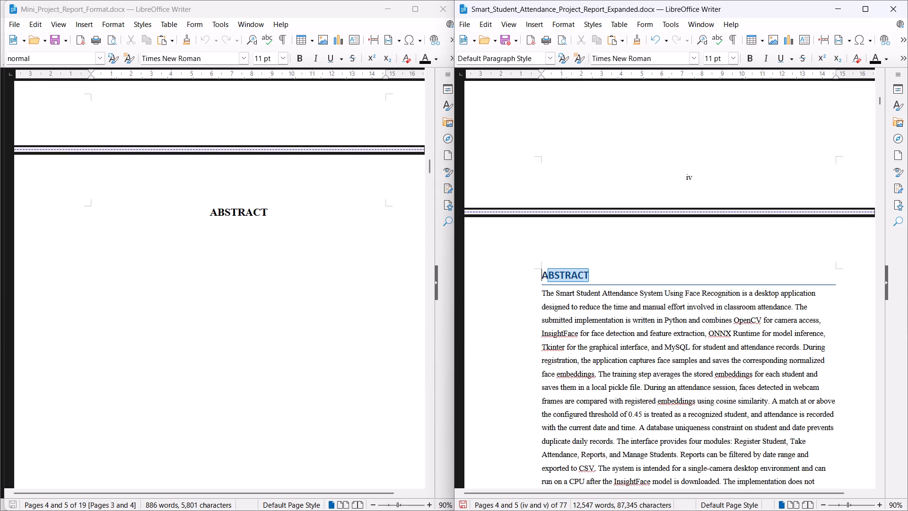
{"action": "left_click", "coordinate": [694, 56]}
{"action": "left_click", "coordinate": [675, 71]}
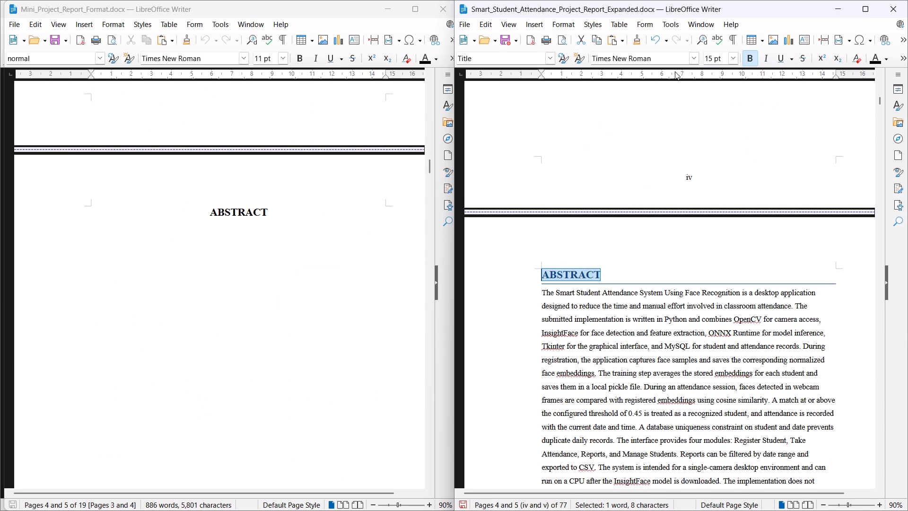
{"action": "left_click", "coordinate": [907, 57]}
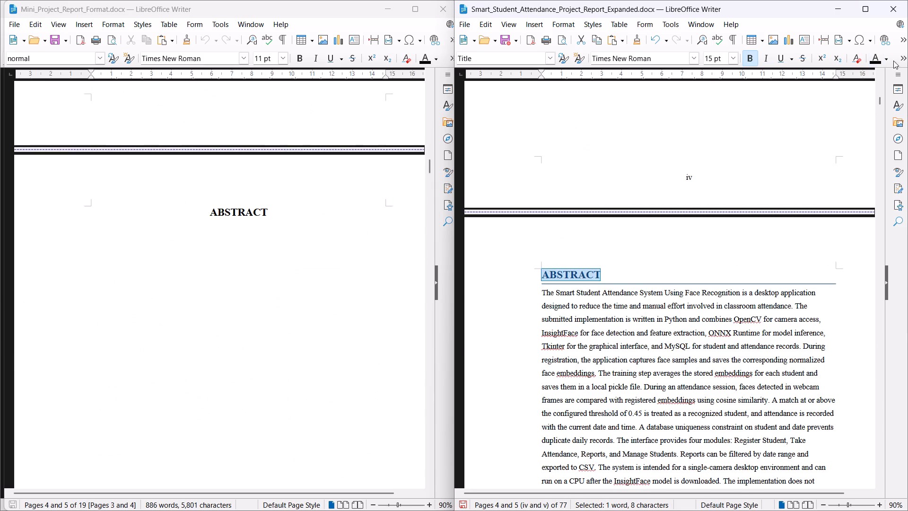
{"action": "left_click", "coordinate": [898, 59]}
{"action": "left_click", "coordinate": [903, 58]}
{"action": "left_click", "coordinate": [869, 90]}
{"action": "left_click", "coordinate": [782, 175]}
Change the TABLE OF CONTENTS heading in the expanded report to Times New Roman and centre it, as in the format document.
{"action": "scroll", "coordinate": [776, 203], "scroll_direction": "down", "scroll_amount": 3}
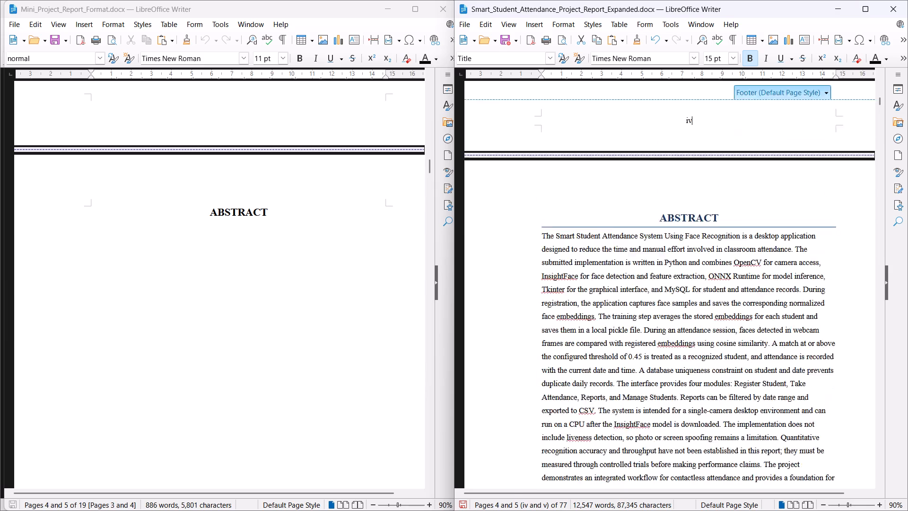
{"action": "scroll", "coordinate": [775, 210], "scroll_direction": "down", "scroll_amount": 2}
{"action": "scroll", "coordinate": [775, 211], "scroll_direction": "down", "scroll_amount": 20}
{"action": "scroll", "coordinate": [775, 211], "scroll_direction": "down", "scroll_amount": 1}
{"action": "scroll", "coordinate": [323, 221], "scroll_direction": "down", "scroll_amount": 7}
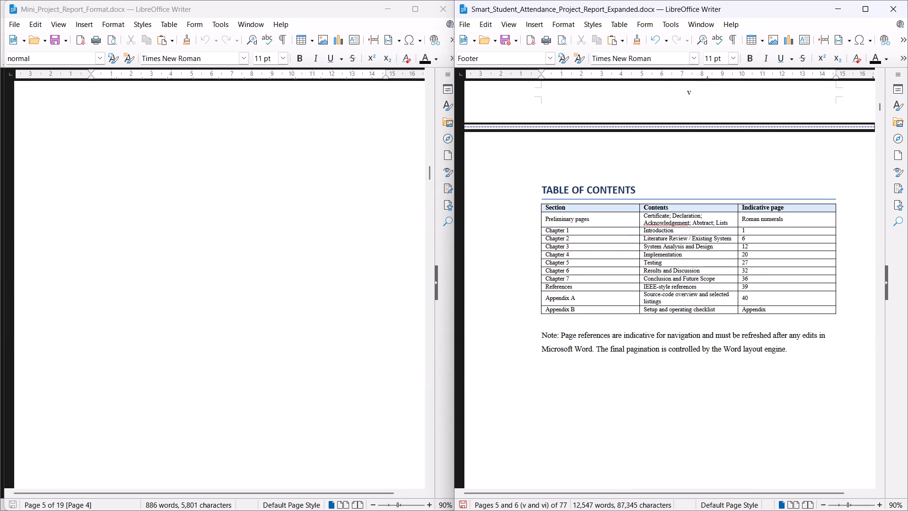
{"action": "scroll", "coordinate": [328, 207], "scroll_direction": "down", "scroll_amount": 15}
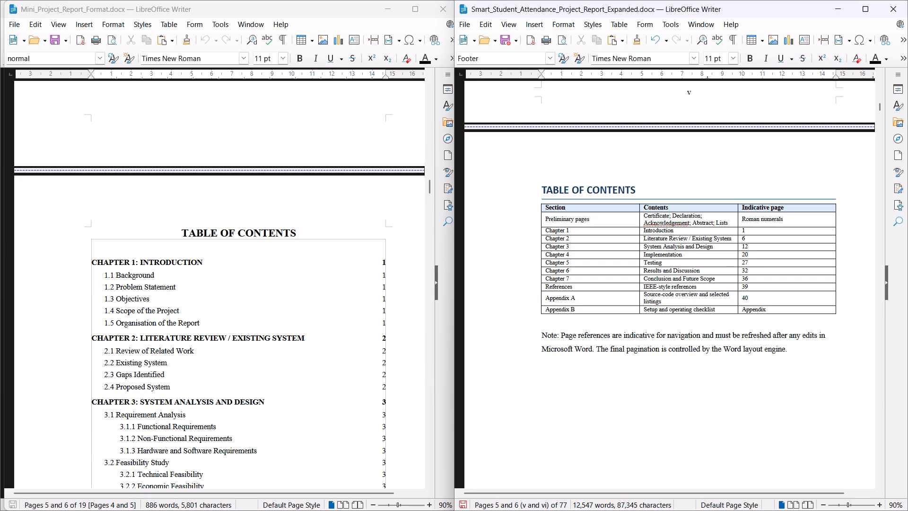
{"action": "left_click_drag", "start_coordinate": [542, 192], "coordinate": [635, 189]}
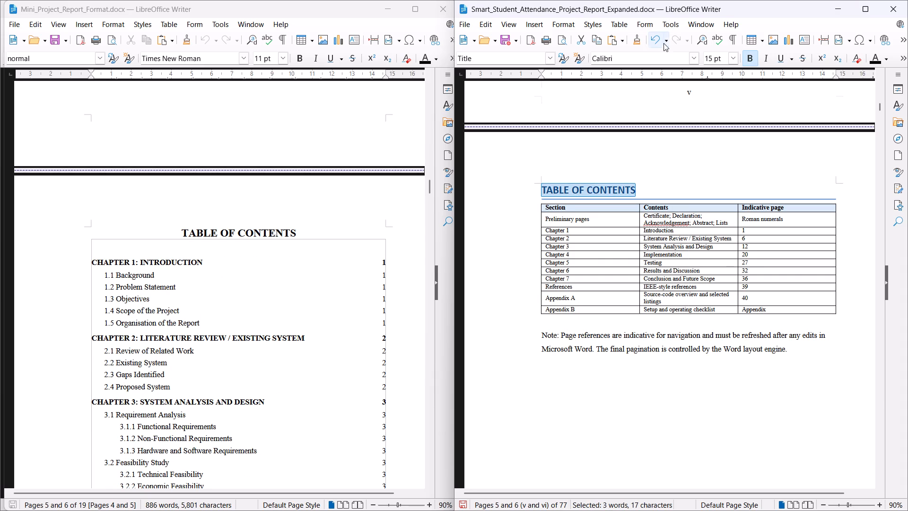
{"action": "left_click", "coordinate": [691, 58]}
{"action": "left_click", "coordinate": [677, 71]}
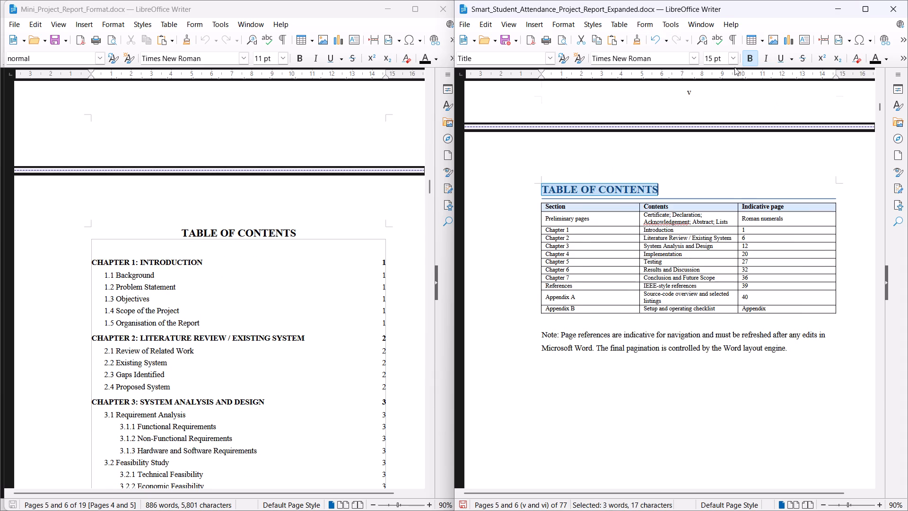
{"action": "left_click", "coordinate": [907, 58]}
{"action": "left_click", "coordinate": [904, 59]}
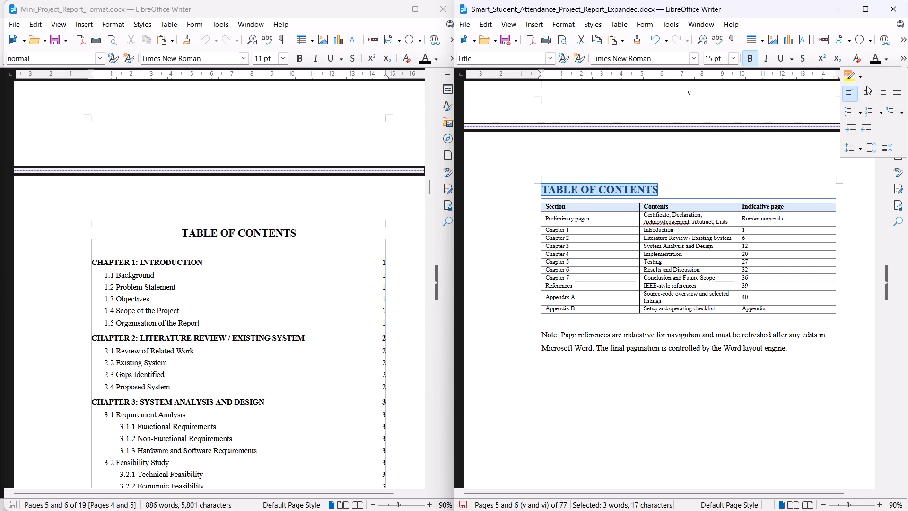
{"action": "left_click", "coordinate": [866, 88]}
{"action": "left_click", "coordinate": [810, 152]}
{"action": "left_click", "coordinate": [849, 295]}
Set the expanded report's LIST OF FIGURES heading in Times New Roman and centre it, following the format document.
{"action": "scroll", "coordinate": [854, 281], "scroll_direction": "down", "scroll_amount": 3}
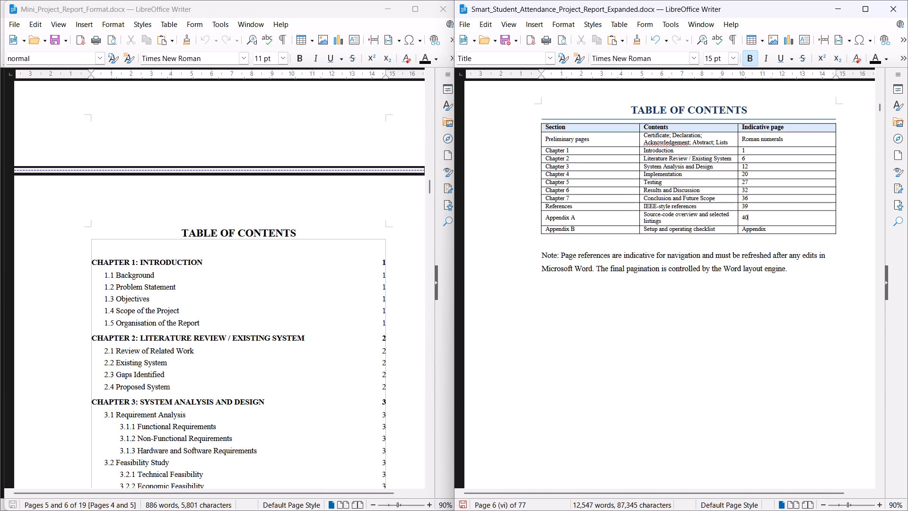
{"action": "scroll", "coordinate": [295, 256], "scroll_direction": "down", "scroll_amount": 3}
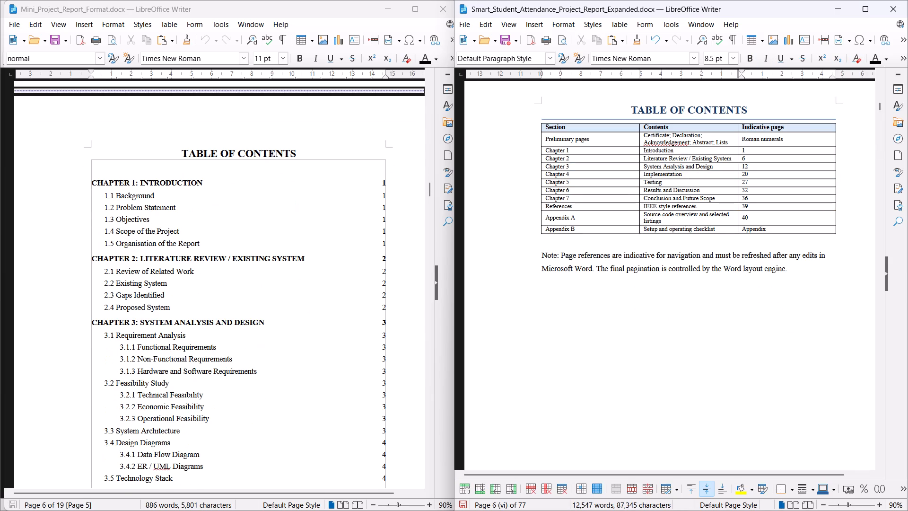
{"action": "scroll", "coordinate": [347, 242], "scroll_direction": "down", "scroll_amount": 2}
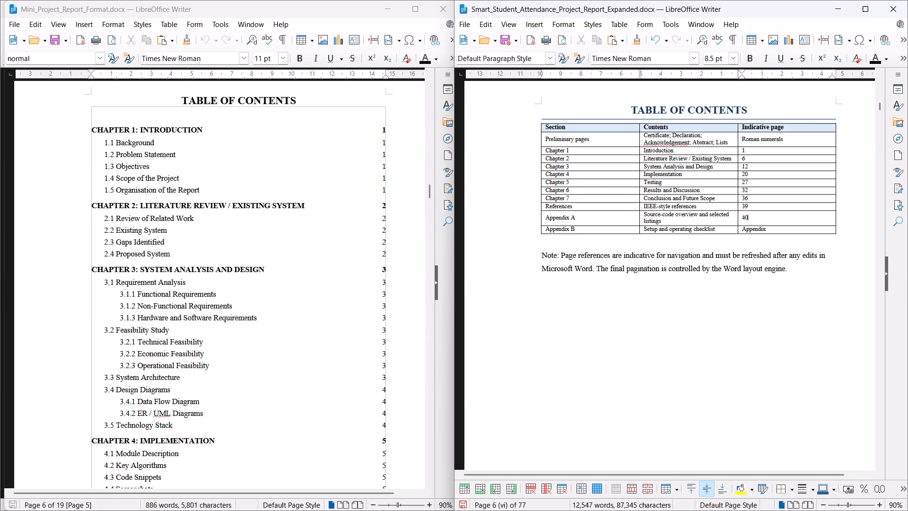
{"action": "scroll", "coordinate": [536, 225], "scroll_direction": "down", "scroll_amount": 2}
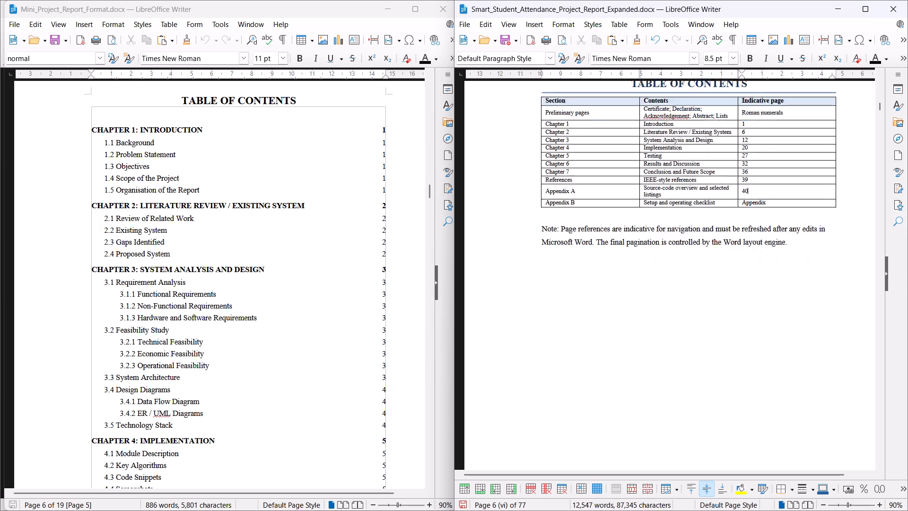
{"action": "scroll", "coordinate": [536, 225], "scroll_direction": "down", "scroll_amount": 17}
{"action": "scroll", "coordinate": [424, 258], "scroll_direction": "down", "scroll_amount": 4}
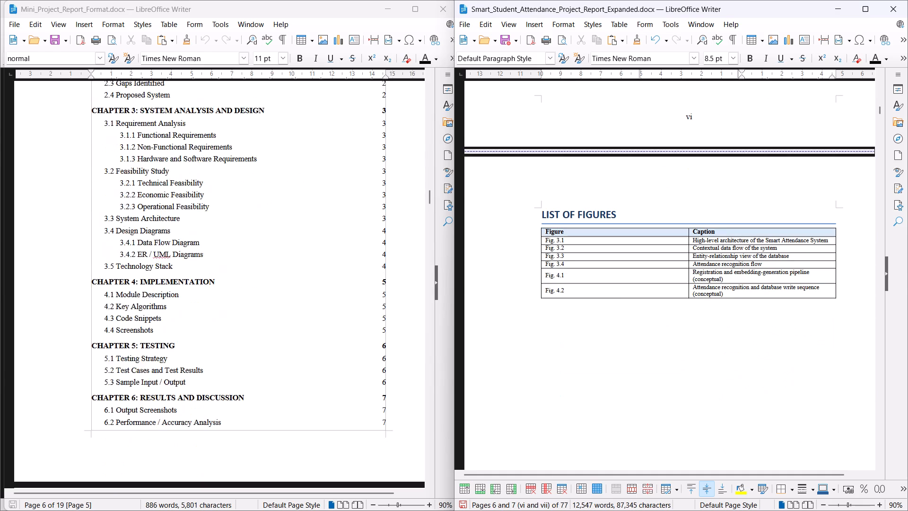
{"action": "scroll", "coordinate": [423, 258], "scroll_direction": "down", "scroll_amount": 13}
{"action": "scroll", "coordinate": [422, 258], "scroll_direction": "down", "scroll_amount": 16}
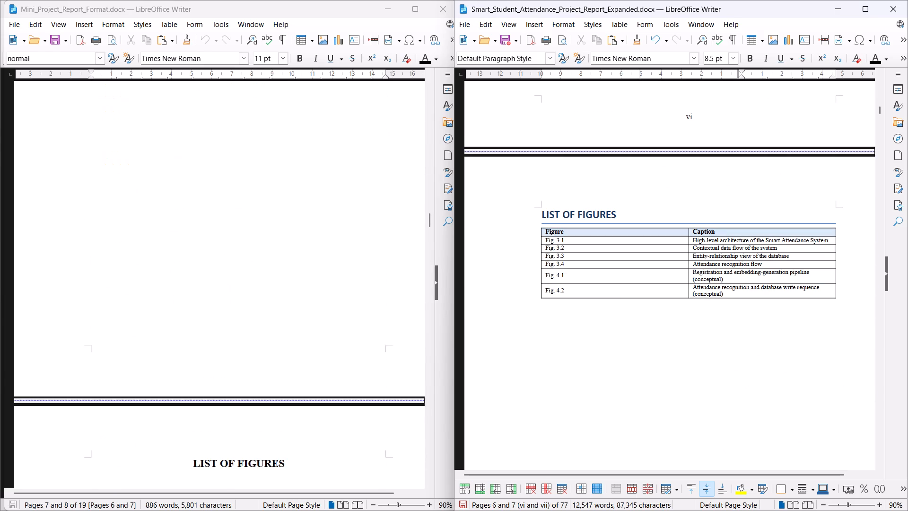
{"action": "scroll", "coordinate": [422, 258], "scroll_direction": "down", "scroll_amount": 11}
{"action": "left_click_drag", "start_coordinate": [623, 216], "coordinate": [567, 213]}
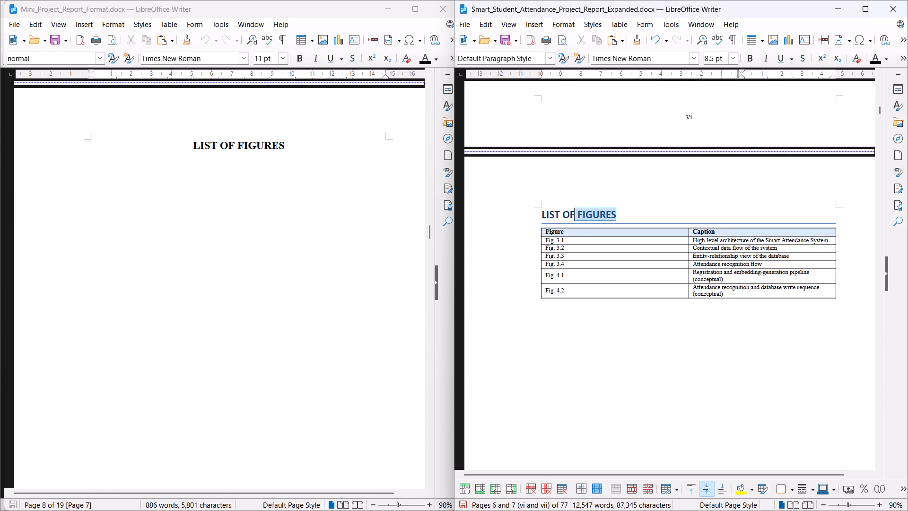
{"action": "left_click_drag", "start_coordinate": [567, 213], "coordinate": [540, 215]}
{"action": "left_click", "coordinate": [694, 57]}
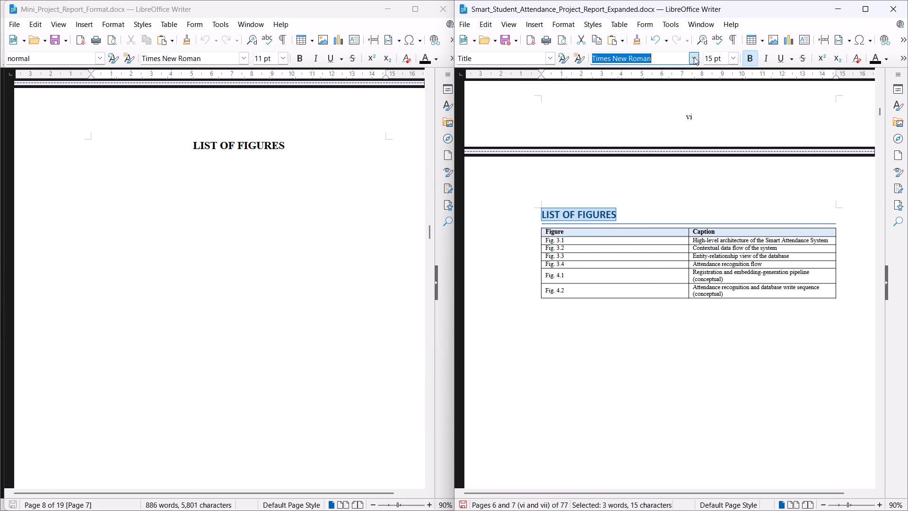
{"action": "left_click", "coordinate": [673, 65]}
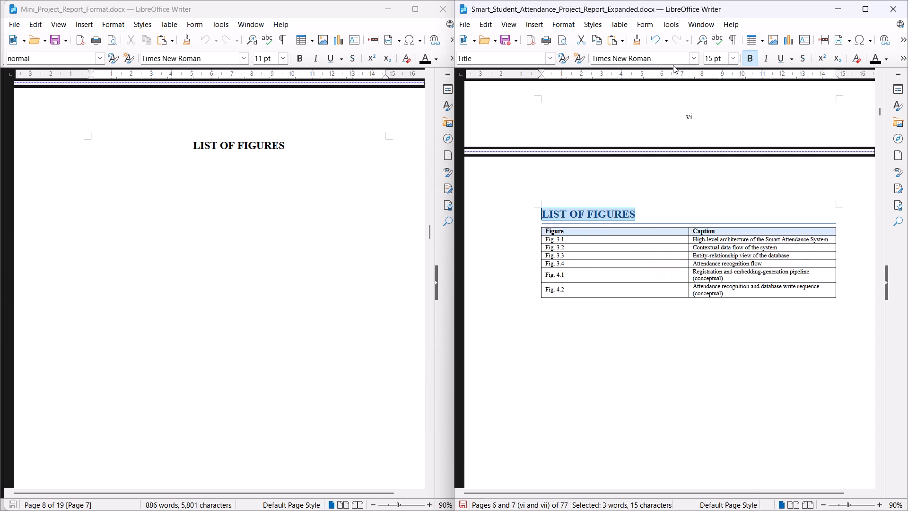
{"action": "left_click", "coordinate": [904, 60]}
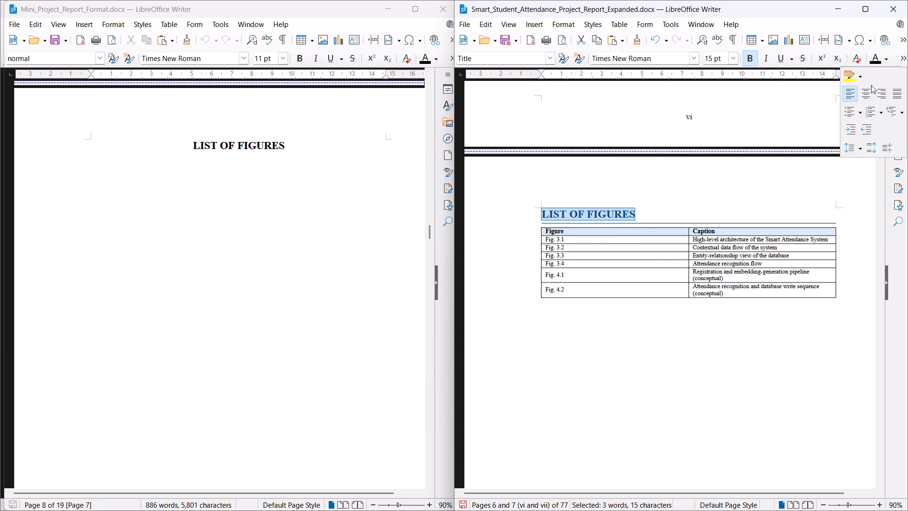
{"action": "left_click", "coordinate": [867, 95]}
{"action": "left_click", "coordinate": [843, 187]}
Change the LIST OF TABLES heading in the expanded report to Times New Roman and centre it.
{"action": "scroll", "coordinate": [847, 190], "scroll_direction": "down", "scroll_amount": 4}
{"action": "left_click", "coordinate": [848, 248]}
{"action": "scroll", "coordinate": [848, 249], "scroll_direction": "down", "scroll_amount": 9}
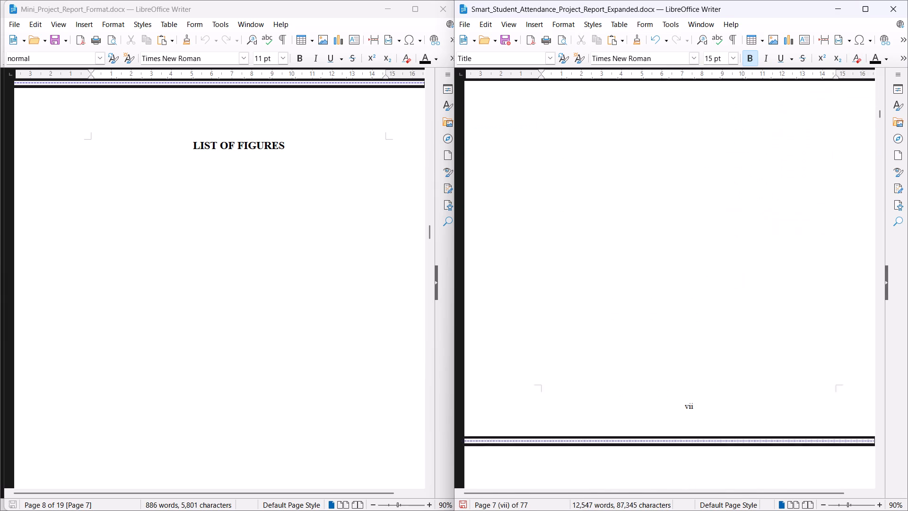
{"action": "scroll", "coordinate": [847, 250], "scroll_direction": "down", "scroll_amount": 7}
{"action": "scroll", "coordinate": [353, 232], "scroll_direction": "down", "scroll_amount": 20}
{"action": "scroll", "coordinate": [353, 232], "scroll_direction": "down", "scroll_amount": 2}
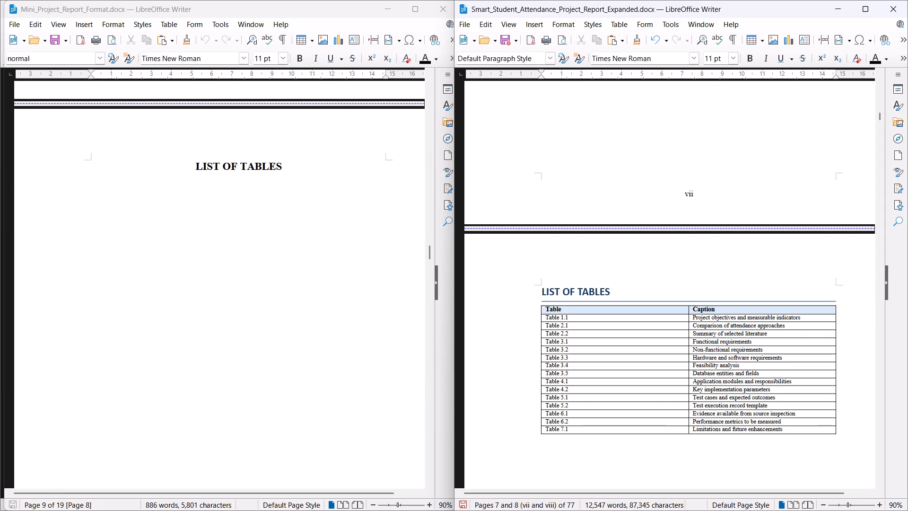
{"action": "left_click_drag", "start_coordinate": [610, 288], "coordinate": [541, 293]}
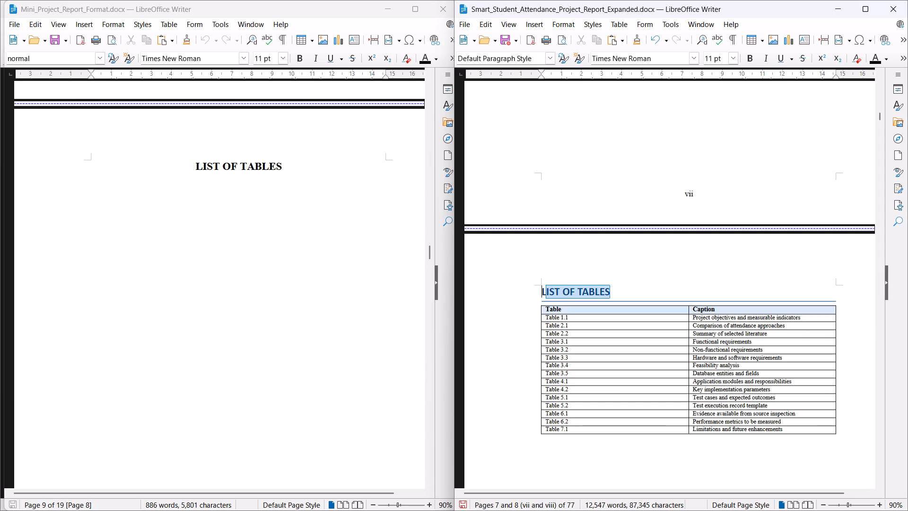
{"action": "left_click", "coordinate": [693, 62]}
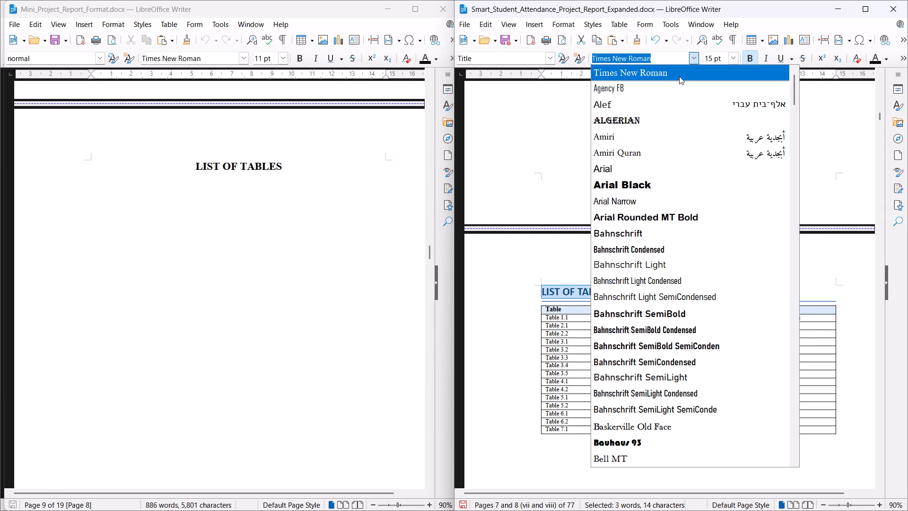
{"action": "left_click", "coordinate": [679, 76]}
{"action": "left_click", "coordinate": [907, 64]}
{"action": "left_click", "coordinate": [905, 62]}
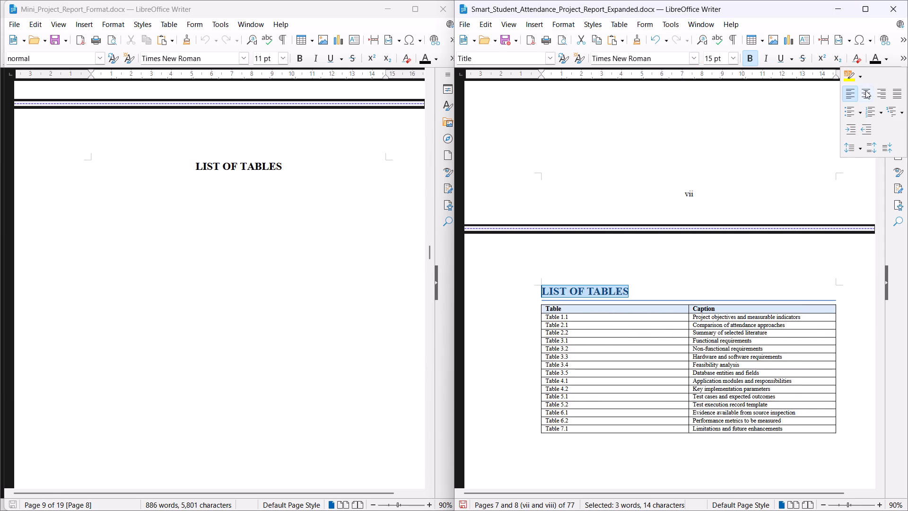
{"action": "left_click", "coordinate": [865, 90]}
{"action": "left_click", "coordinate": [832, 196]}
Centre the expanded report's LIST OF ABBREVIATIONS heading and set its font to Times New Roman.
{"action": "scroll", "coordinate": [824, 238], "scroll_direction": "down", "scroll_amount": 20}
{"action": "scroll", "coordinate": [824, 238], "scroll_direction": "down", "scroll_amount": 2}
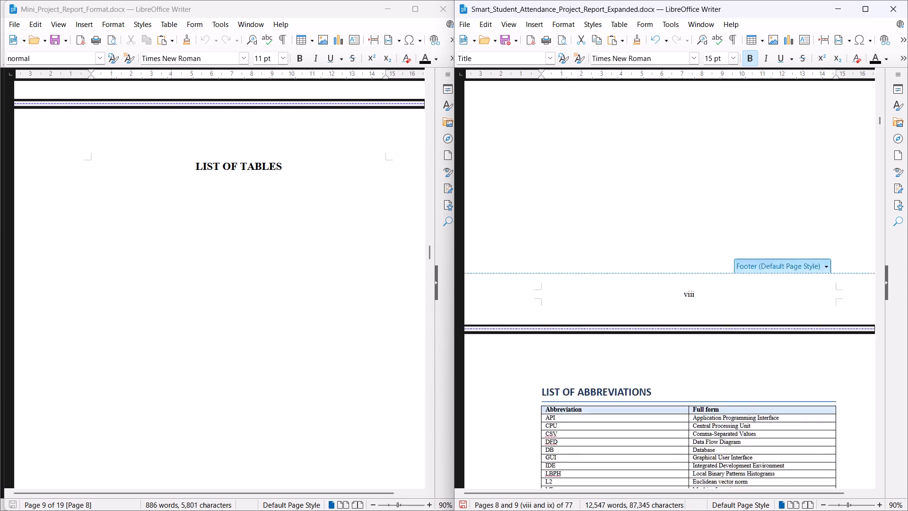
{"action": "scroll", "coordinate": [823, 274], "scroll_direction": "down", "scroll_amount": 3}
{"action": "left_click_drag", "start_coordinate": [655, 229], "coordinate": [547, 237]}
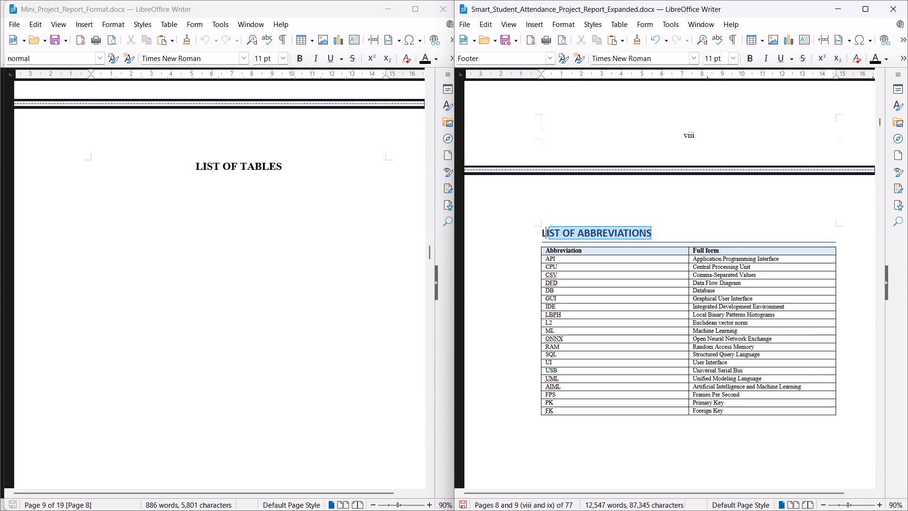
{"action": "left_click_drag", "start_coordinate": [547, 237], "coordinate": [539, 239]}
{"action": "left_click", "coordinate": [694, 62]}
{"action": "left_click", "coordinate": [679, 69]}
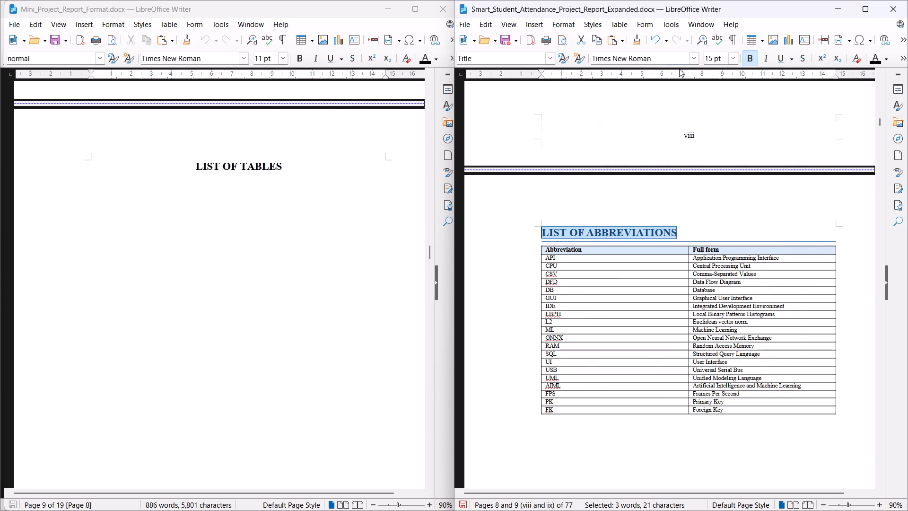
{"action": "left_click", "coordinate": [907, 58]}
{"action": "left_click", "coordinate": [903, 59]}
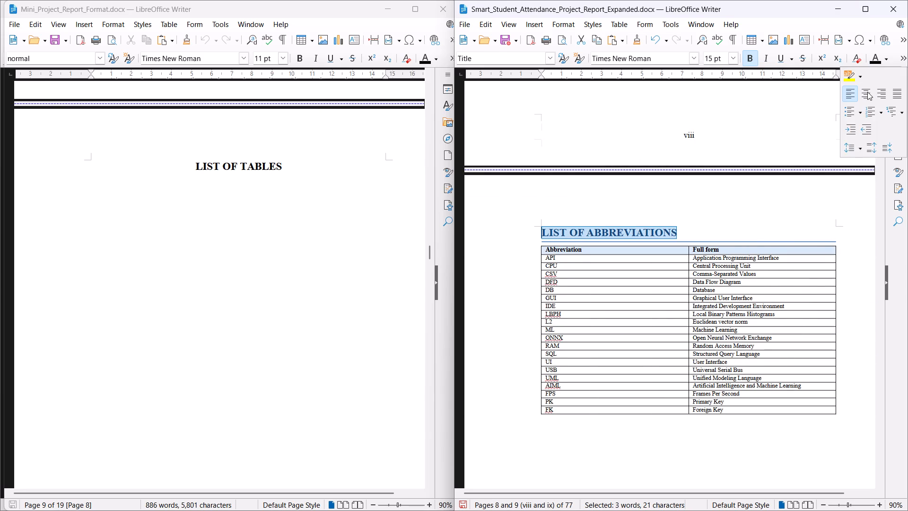
{"action": "left_click", "coordinate": [867, 92]}
{"action": "left_click", "coordinate": [857, 226]}
Look through the format document back to its TABLE OF CONTENTS, as the reference for the expanded report's chapter structure.
{"action": "scroll", "coordinate": [857, 226], "scroll_direction": "down", "scroll_amount": 19}
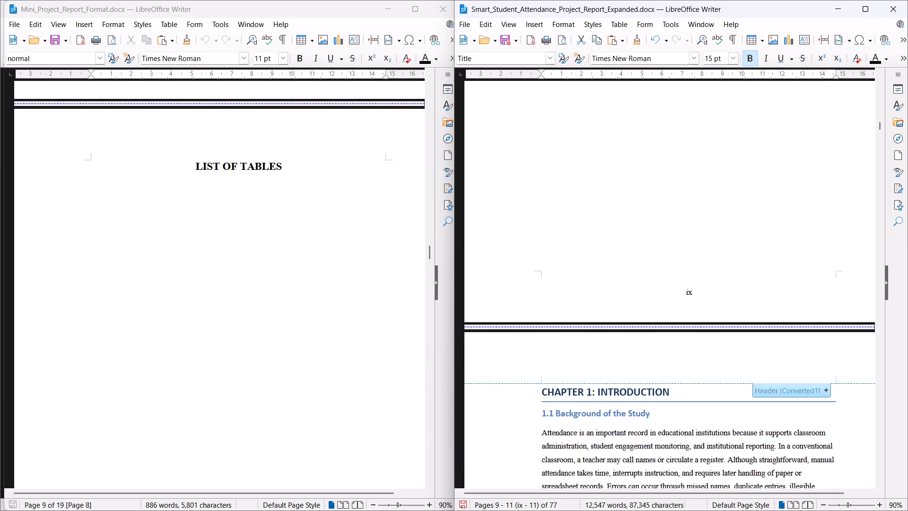
{"action": "scroll", "coordinate": [857, 226], "scroll_direction": "down", "scroll_amount": 4}
{"action": "scroll", "coordinate": [379, 278], "scroll_direction": "down", "scroll_amount": 20}
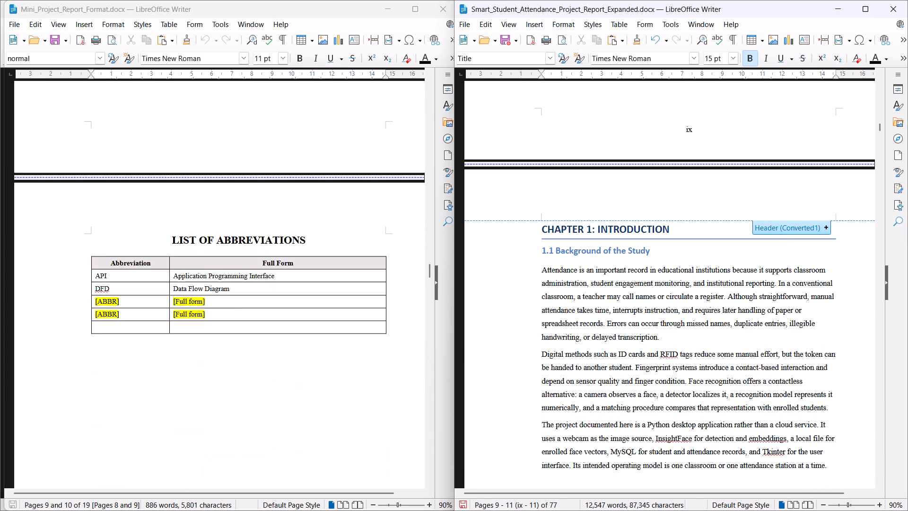
{"action": "scroll", "coordinate": [367, 278], "scroll_direction": "down", "scroll_amount": 20}
{"action": "scroll", "coordinate": [367, 278], "scroll_direction": "down", "scroll_amount": 19}
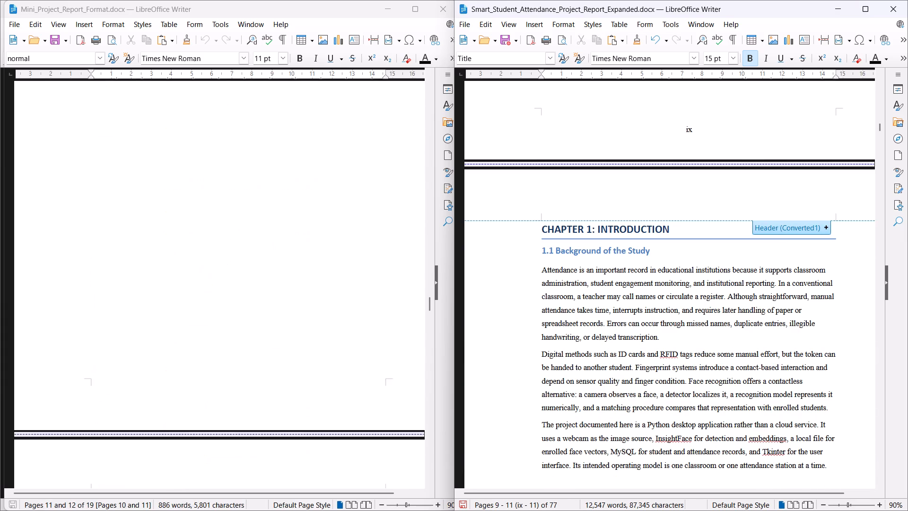
{"action": "scroll", "coordinate": [368, 277], "scroll_direction": "down", "scroll_amount": 5}
{"action": "scroll", "coordinate": [368, 277], "scroll_direction": "up", "scroll_amount": 11}
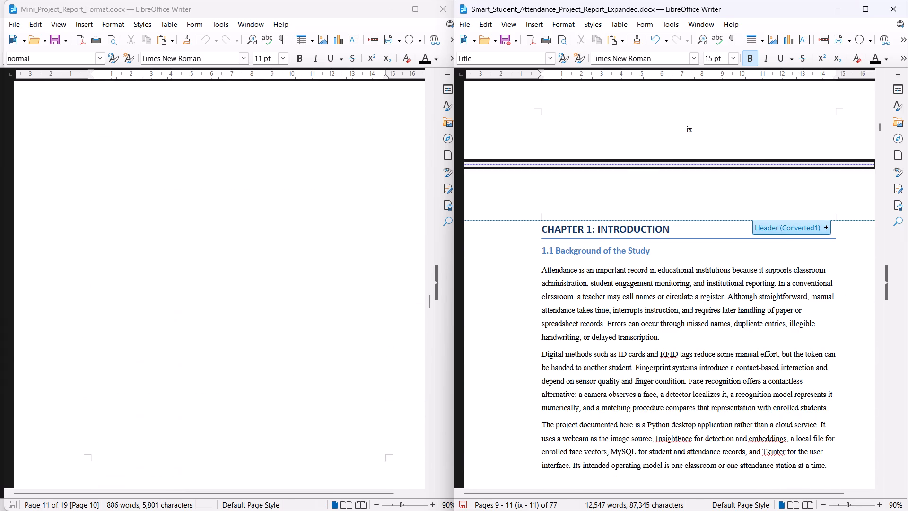
{"action": "left_click", "coordinate": [645, 166]}
{"action": "scroll", "coordinate": [381, 196], "scroll_direction": "up", "scroll_amount": 20}
{"action": "scroll", "coordinate": [381, 196], "scroll_direction": "up", "scroll_amount": 1}
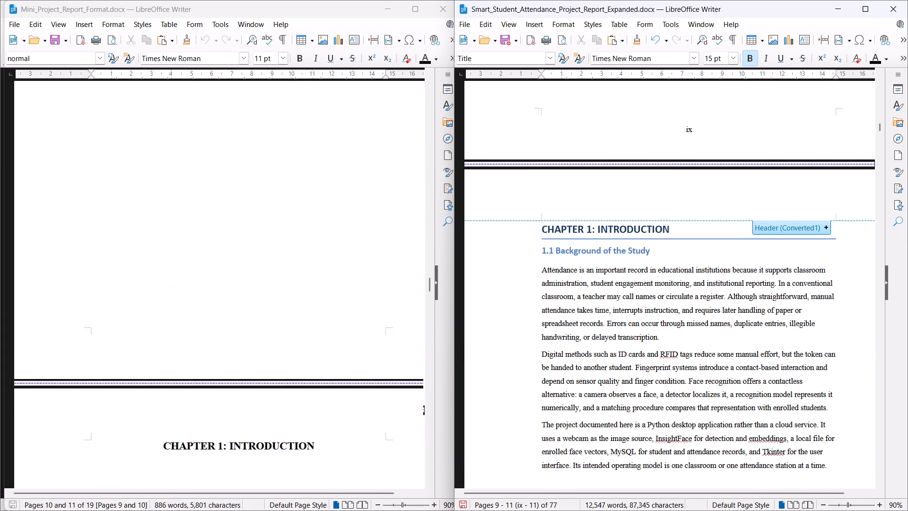
{"action": "scroll", "coordinate": [378, 186], "scroll_direction": "up", "scroll_amount": 20}
{"action": "scroll", "coordinate": [378, 186], "scroll_direction": "up", "scroll_amount": 13}
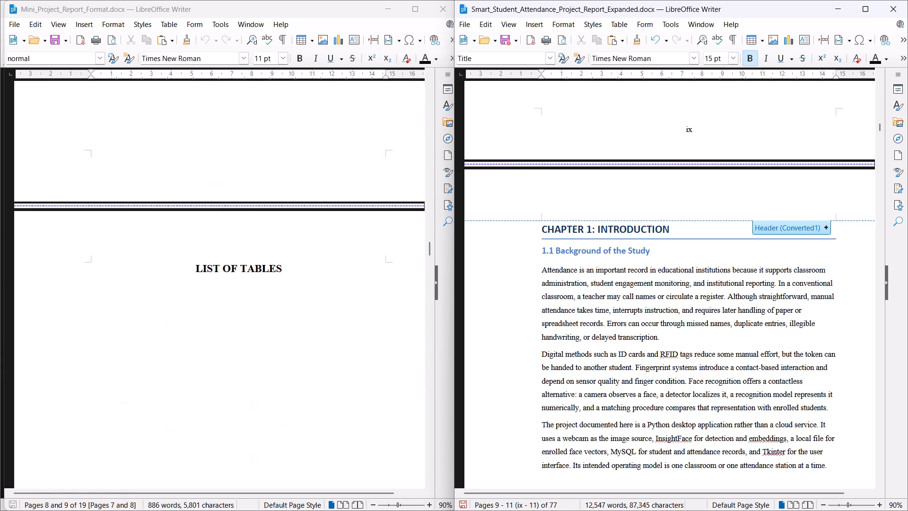
{"action": "scroll", "coordinate": [378, 185], "scroll_direction": "up", "scroll_amount": 20}
{"action": "scroll", "coordinate": [378, 185], "scroll_direction": "up", "scroll_amount": 16}
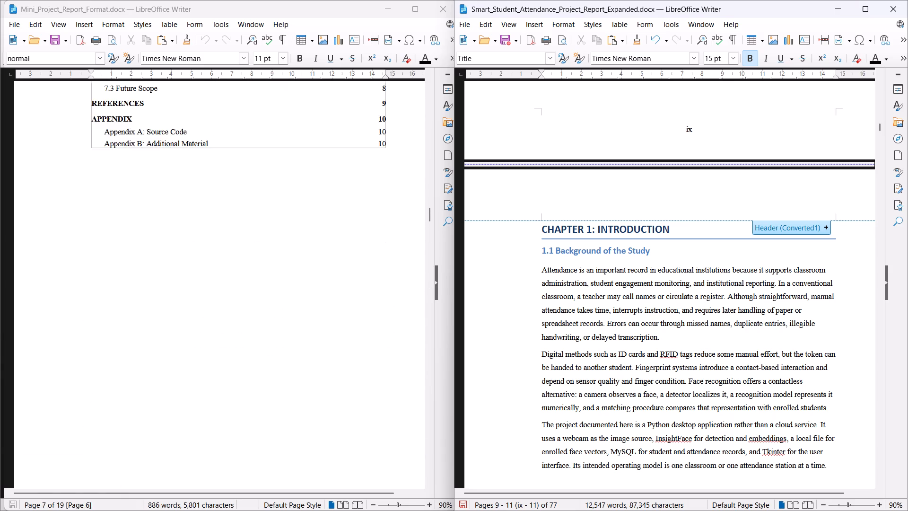
{"action": "scroll", "coordinate": [378, 185], "scroll_direction": "up", "scroll_amount": 20}
{"action": "scroll", "coordinate": [378, 185], "scroll_direction": "up", "scroll_amount": 9}
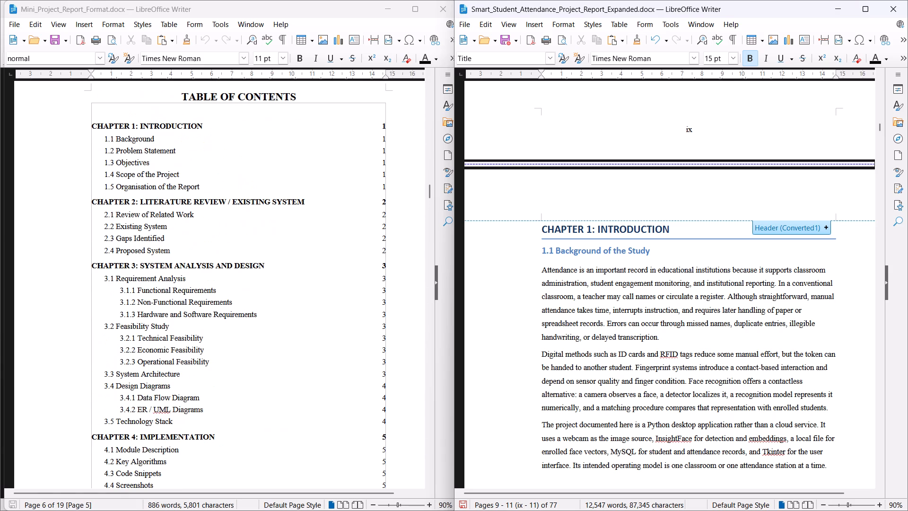
Compare the Chapter 1 section headings and numbering in the expanded report with the format document's table of contents.
{"action": "left_click", "coordinate": [478, 245]}
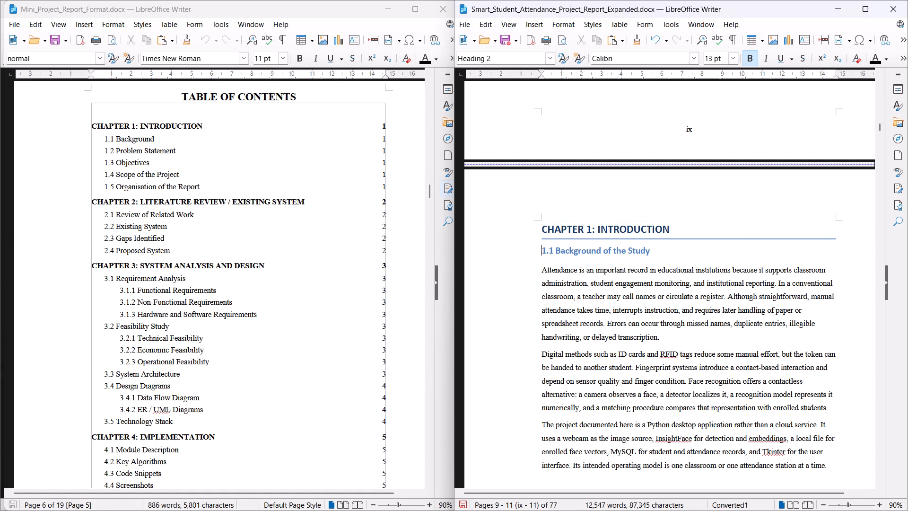
{"action": "scroll", "coordinate": [494, 238], "scroll_direction": "down", "scroll_amount": 2}
{"action": "scroll", "coordinate": [495, 237], "scroll_direction": "down", "scroll_amount": 20}
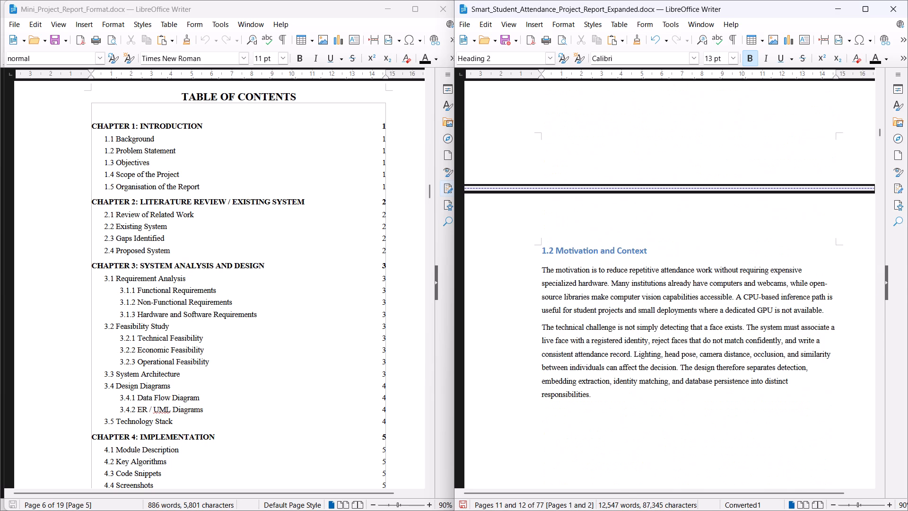
{"action": "scroll", "coordinate": [506, 231], "scroll_direction": "down", "scroll_amount": 6}
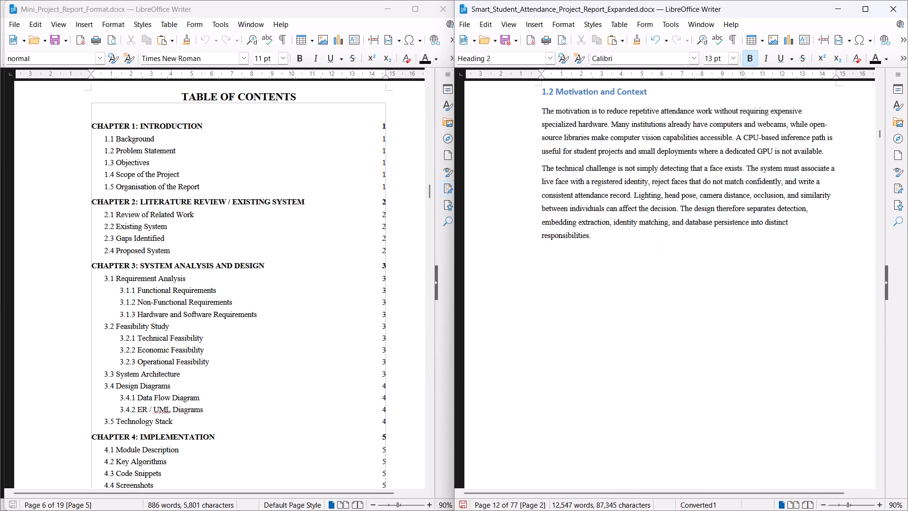
{"action": "scroll", "coordinate": [506, 231], "scroll_direction": "up", "scroll_amount": 6}
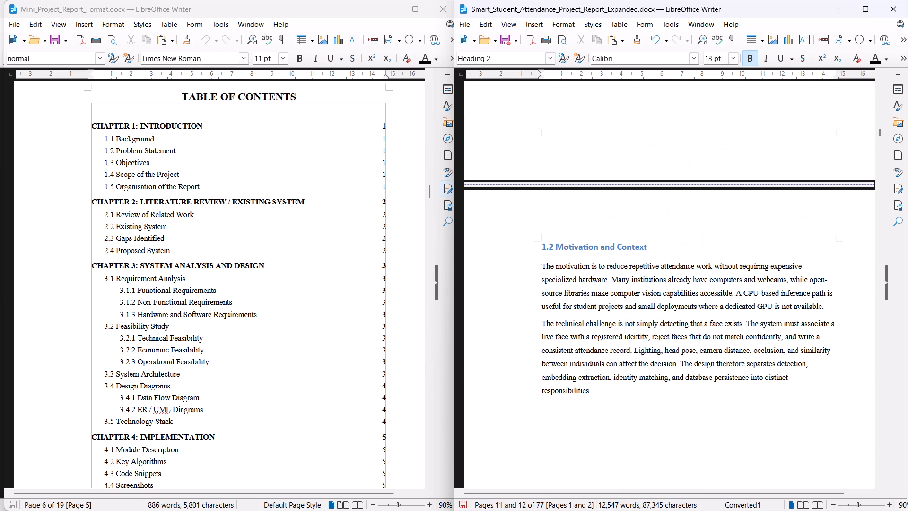
{"action": "scroll", "coordinate": [506, 231], "scroll_direction": "up", "scroll_amount": 16}
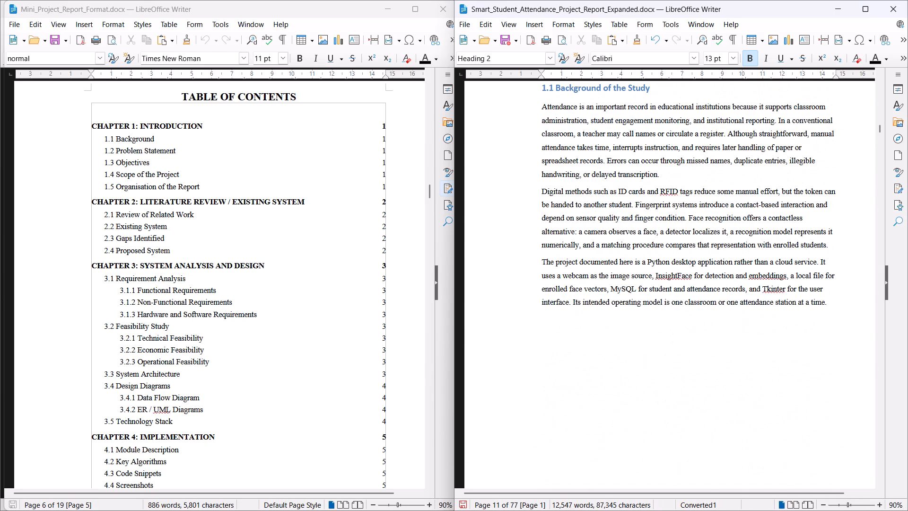
{"action": "scroll", "coordinate": [506, 230], "scroll_direction": "down", "scroll_amount": 20}
{"action": "scroll", "coordinate": [506, 230], "scroll_direction": "down", "scroll_amount": 18}
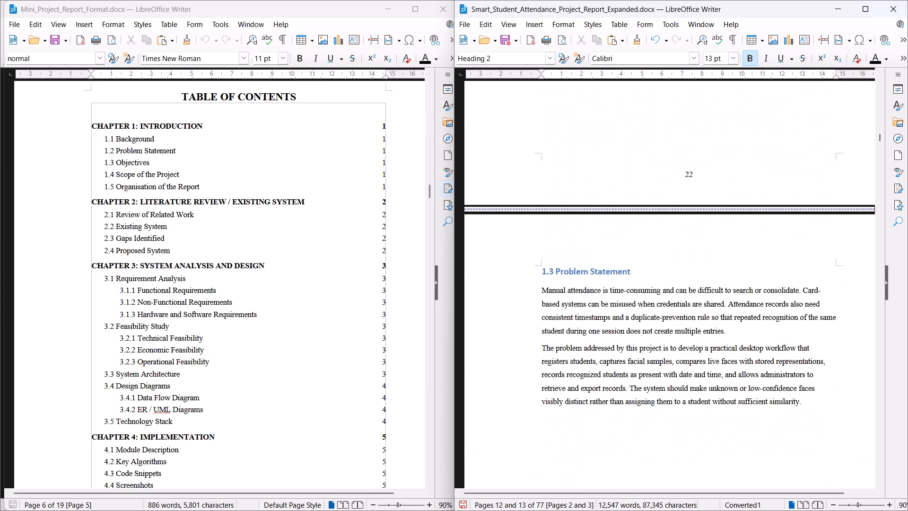
{"action": "scroll", "coordinate": [510, 229], "scroll_direction": "down", "scroll_amount": 20}
{"action": "scroll", "coordinate": [510, 229], "scroll_direction": "down", "scroll_amount": 1}
{"action": "scroll", "coordinate": [511, 229], "scroll_direction": "down", "scroll_amount": 20}
{"action": "scroll", "coordinate": [511, 229], "scroll_direction": "down", "scroll_amount": 3}
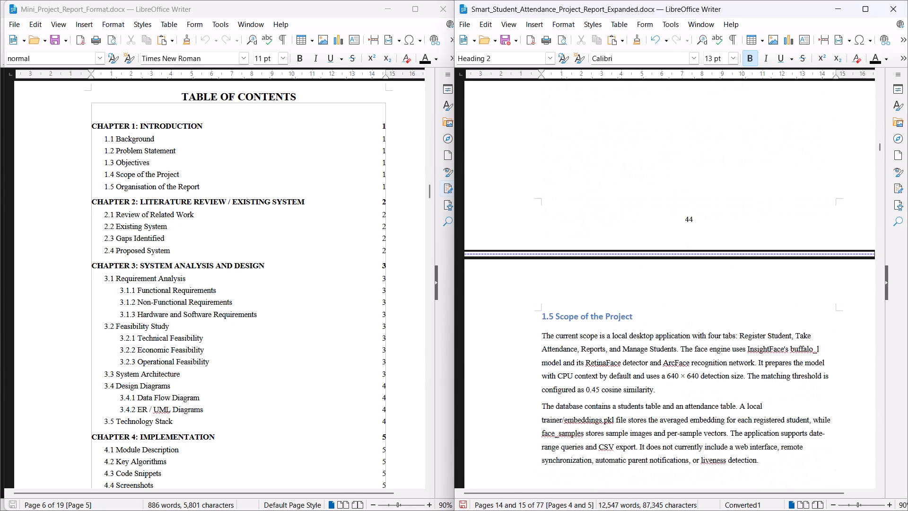
{"action": "scroll", "coordinate": [513, 228], "scroll_direction": "up", "scroll_amount": 19}
{"action": "scroll", "coordinate": [513, 228], "scroll_direction": "down", "scroll_amount": 3}
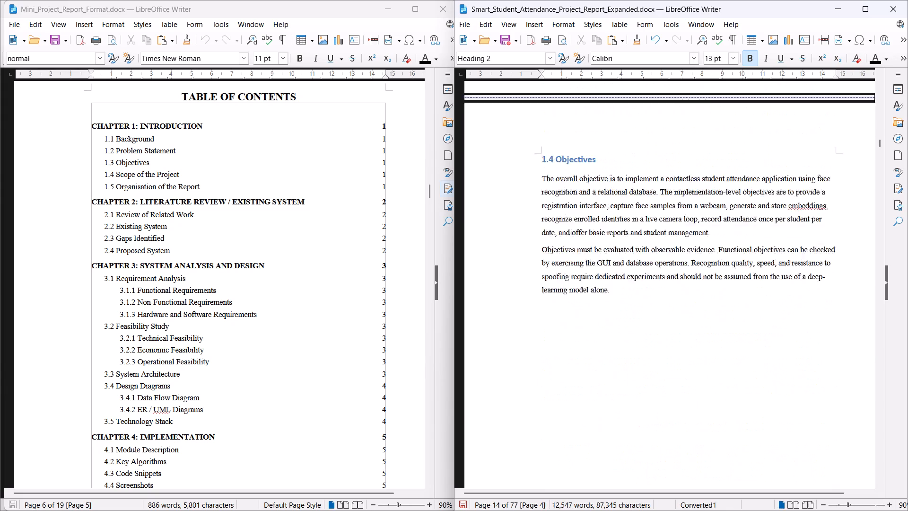
{"action": "scroll", "coordinate": [513, 228], "scroll_direction": "down", "scroll_amount": 11}
{"action": "scroll", "coordinate": [513, 228], "scroll_direction": "up", "scroll_amount": 13}
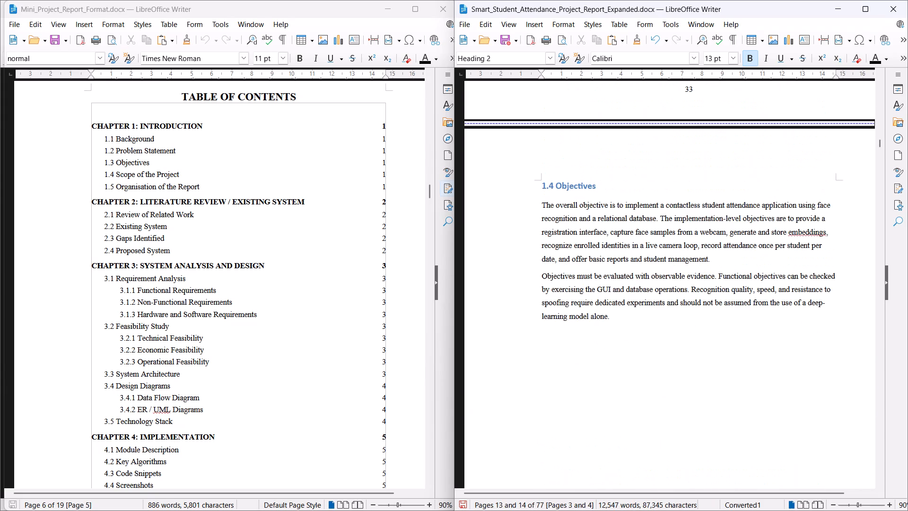
{"action": "scroll", "coordinate": [515, 226], "scroll_direction": "down", "scroll_amount": 18}
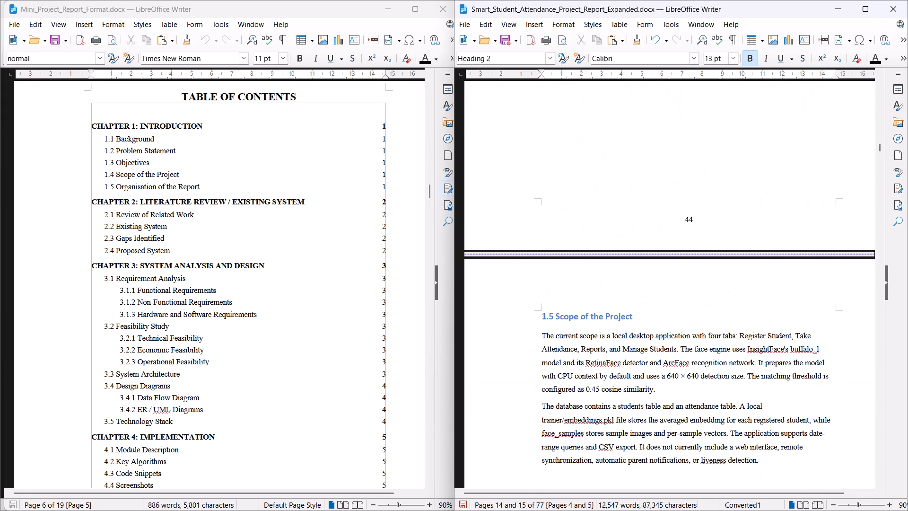
{"action": "scroll", "coordinate": [515, 226], "scroll_direction": "down", "scroll_amount": 20}
{"action": "scroll", "coordinate": [515, 226], "scroll_direction": "down", "scroll_amount": 6}
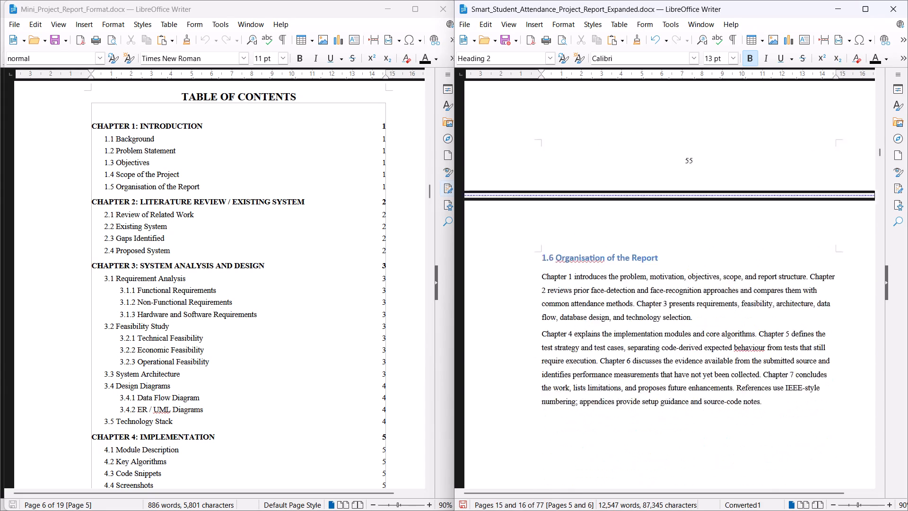
{"action": "scroll", "coordinate": [515, 226], "scroll_direction": "down", "scroll_amount": 20}
{"action": "scroll", "coordinate": [515, 226], "scroll_direction": "down", "scroll_amount": 2}
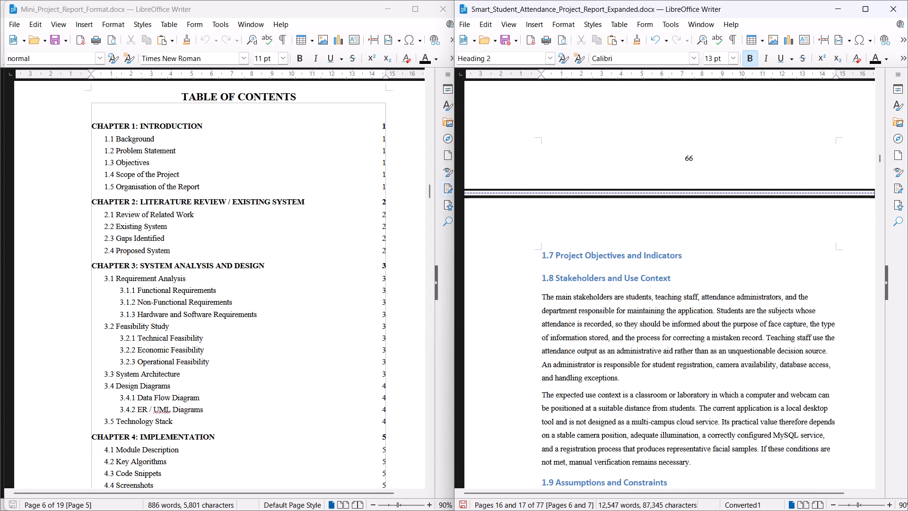
{"action": "scroll", "coordinate": [527, 262], "scroll_direction": "down", "scroll_amount": 2}
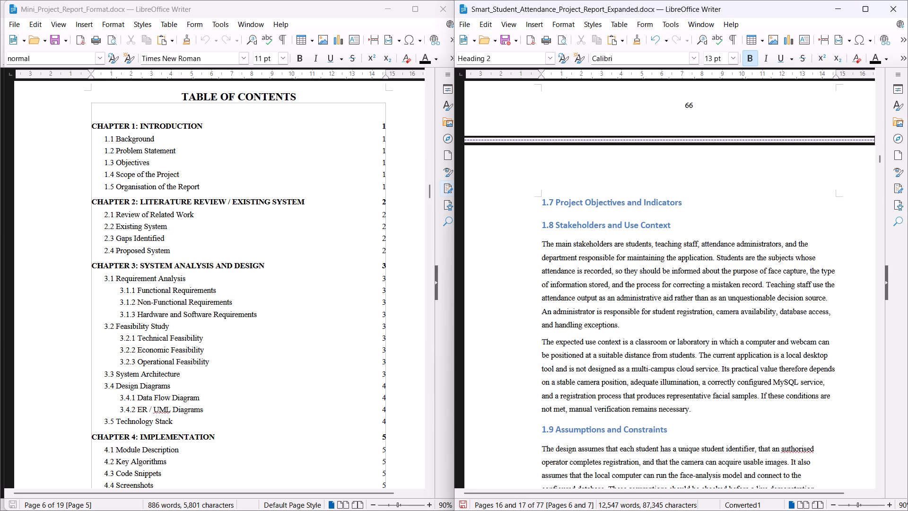
{"action": "scroll", "coordinate": [556, 224], "scroll_direction": "down", "scroll_amount": 12}
{"action": "scroll", "coordinate": [559, 225], "scroll_direction": "up", "scroll_amount": 10}
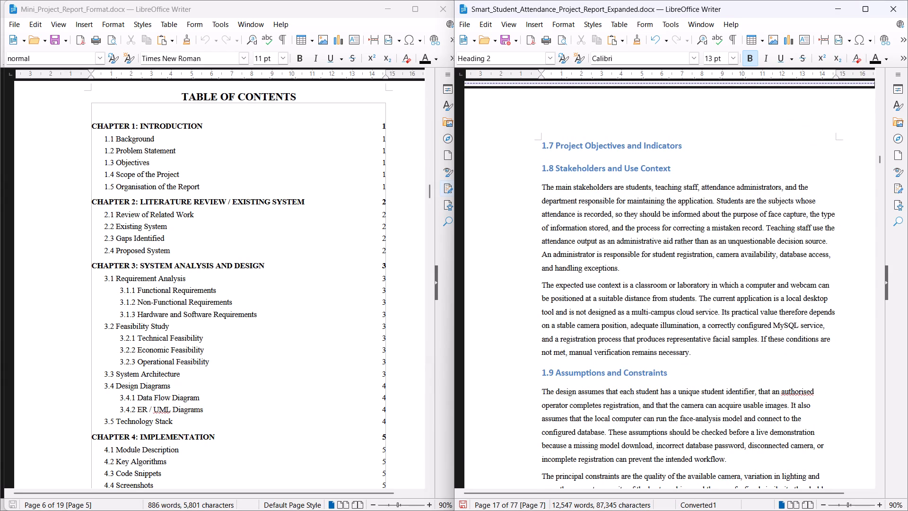
Renumber the Stakeholders and Use Context heading in the expanded report's Chapter 1 as 1.7.1.
{"action": "left_click", "coordinate": [554, 167]}
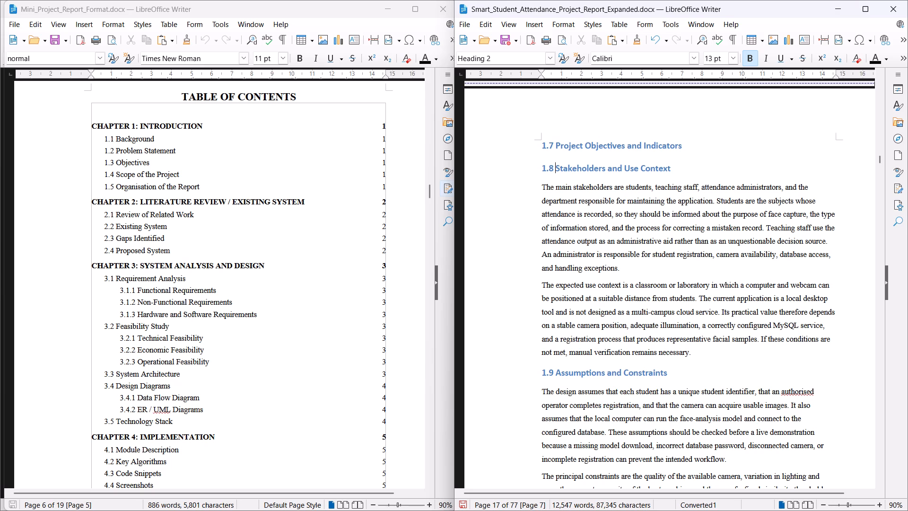
{"action": "key", "text": "Left"}
{"action": "key", "text": "BackSpace"}
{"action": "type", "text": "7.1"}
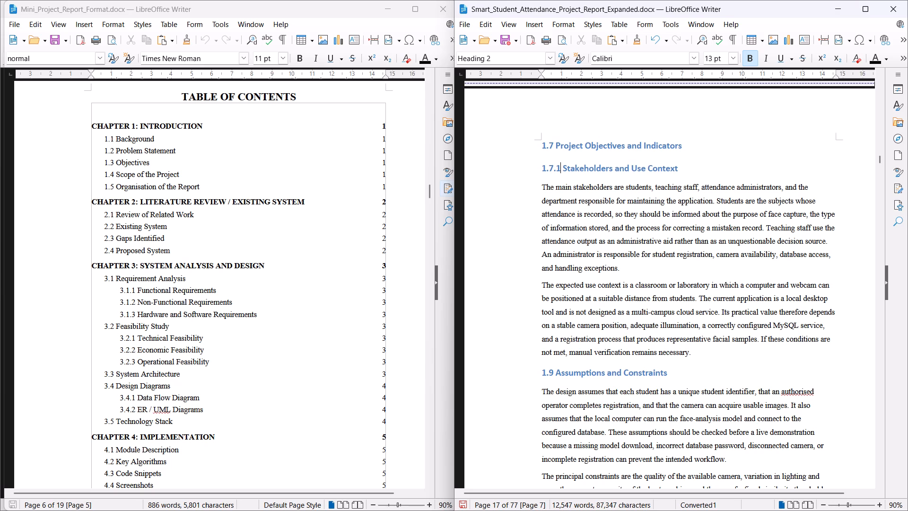
Renumber the Assumptions and Constraints heading in the expanded report's Chapter 1 as 1.7.2.
{"action": "left_click", "coordinate": [552, 373]}
{"action": "key", "text": "BackSpace"}
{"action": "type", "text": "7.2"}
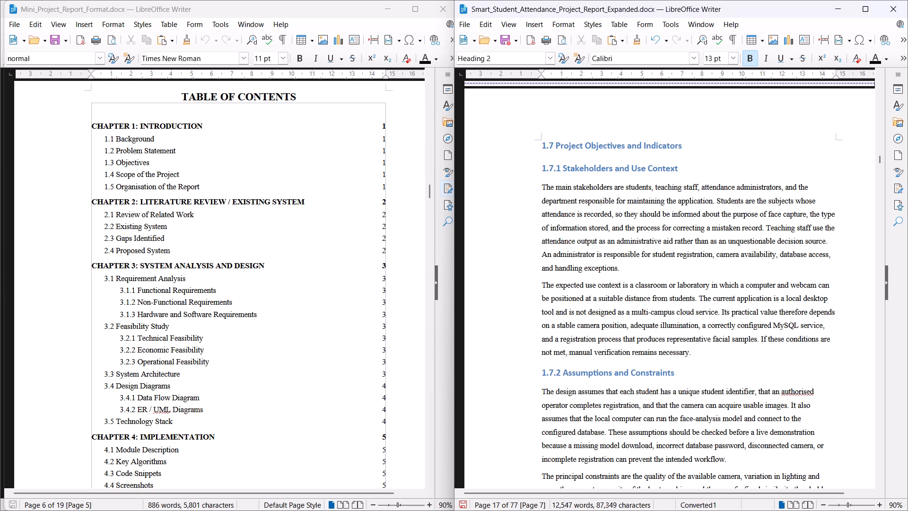
{"action": "left_click", "coordinate": [515, 366]}
Compare the Chapter 2 section headings and numbering in the expanded report with the format document's table of contents.
{"action": "scroll", "coordinate": [515, 366], "scroll_direction": "down", "scroll_amount": 15}
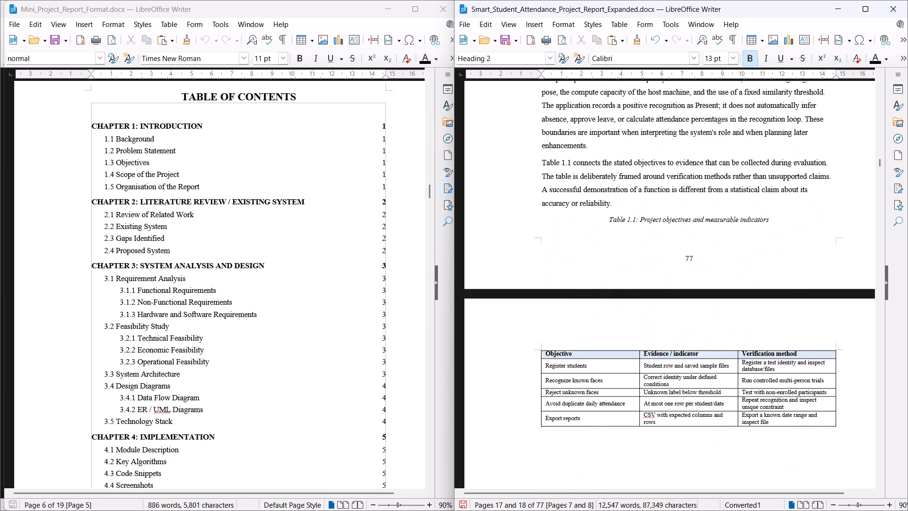
{"action": "scroll", "coordinate": [517, 371], "scroll_direction": "down", "scroll_amount": 5}
{"action": "scroll", "coordinate": [300, 325], "scroll_direction": "down", "scroll_amount": 6}
{"action": "scroll", "coordinate": [299, 325], "scroll_direction": "up", "scroll_amount": 4}
{"action": "scroll", "coordinate": [514, 304], "scroll_direction": "down", "scroll_amount": 4}
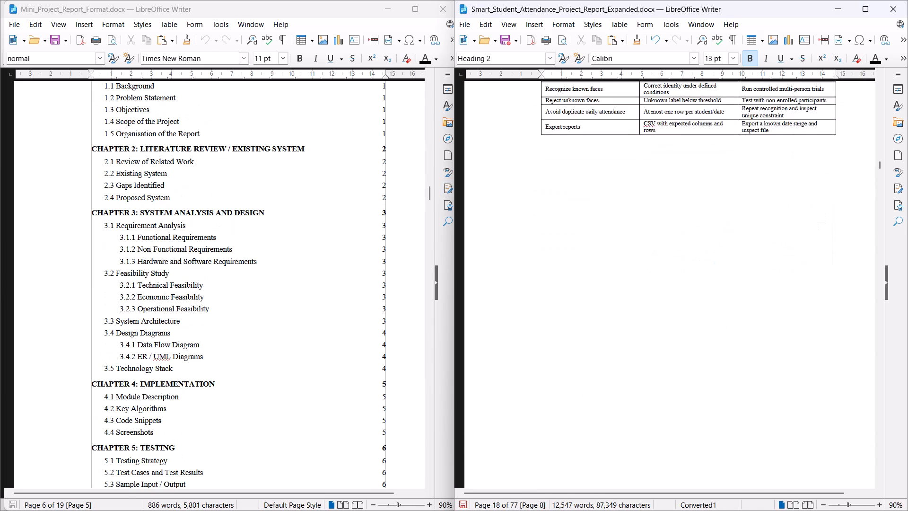
{"action": "scroll", "coordinate": [514, 304], "scroll_direction": "down", "scroll_amount": 19}
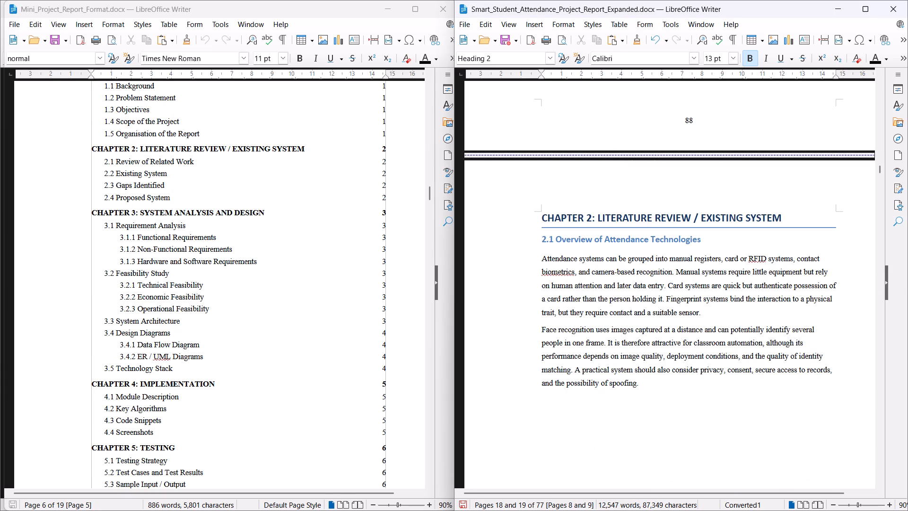
{"action": "scroll", "coordinate": [611, 275], "scroll_direction": "down", "scroll_amount": 20}
{"action": "scroll", "coordinate": [611, 275], "scroll_direction": "down", "scroll_amount": 3}
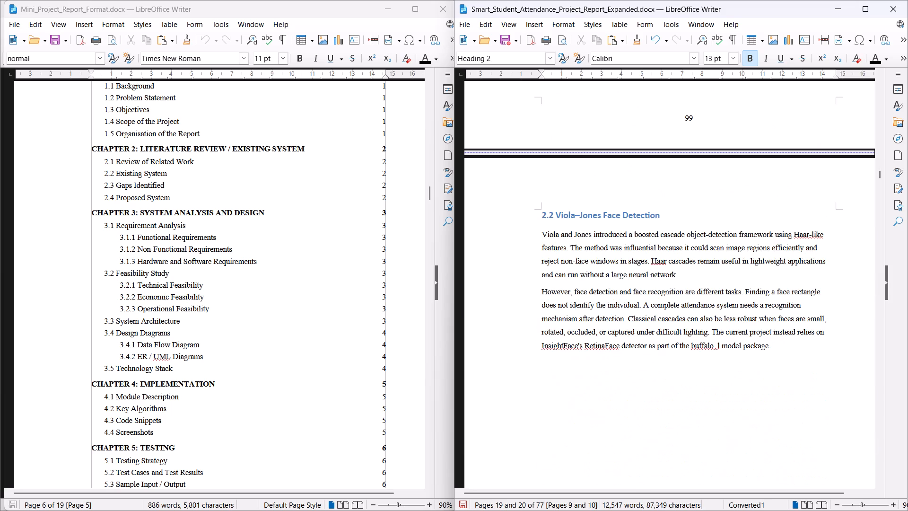
{"action": "scroll", "coordinate": [604, 252], "scroll_direction": "down", "scroll_amount": 3}
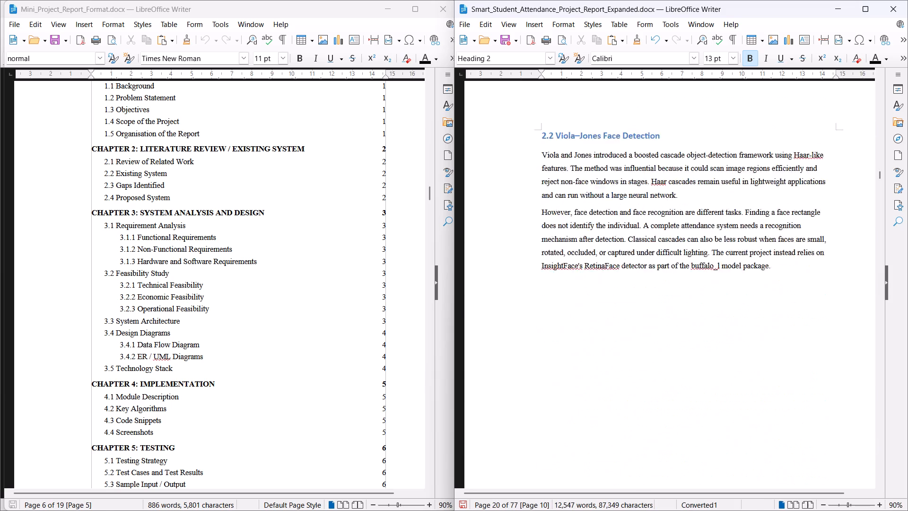
{"action": "scroll", "coordinate": [604, 252], "scroll_direction": "down", "scroll_amount": 17}
{"action": "scroll", "coordinate": [604, 252], "scroll_direction": "up", "scroll_amount": 5}
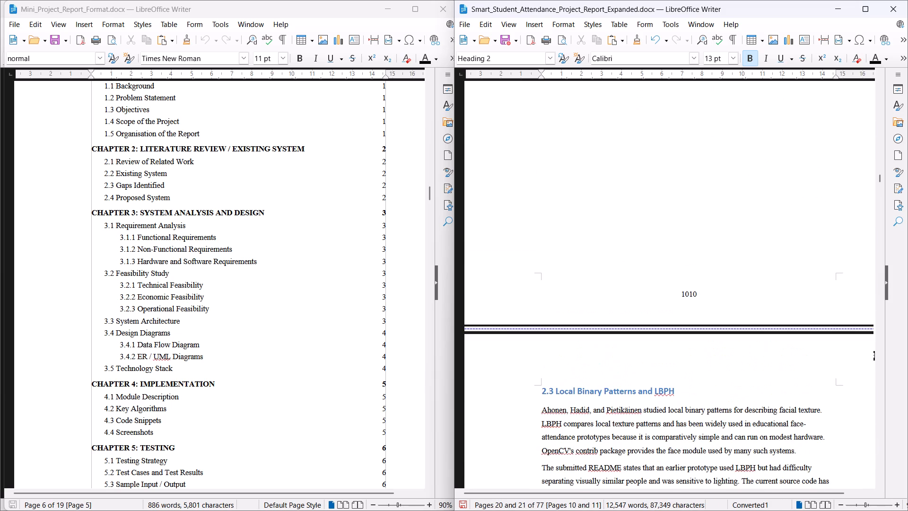
{"action": "scroll", "coordinate": [604, 252], "scroll_direction": "down", "scroll_amount": 11}
{"action": "scroll", "coordinate": [604, 252], "scroll_direction": "down", "scroll_amount": 13}
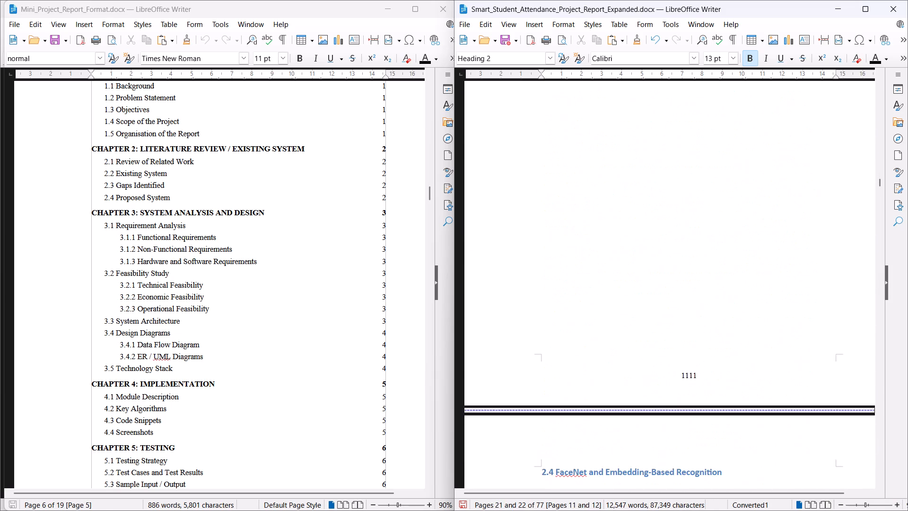
{"action": "scroll", "coordinate": [604, 252], "scroll_direction": "down", "scroll_amount": 20}
{"action": "scroll", "coordinate": [604, 252], "scroll_direction": "down", "scroll_amount": 14}
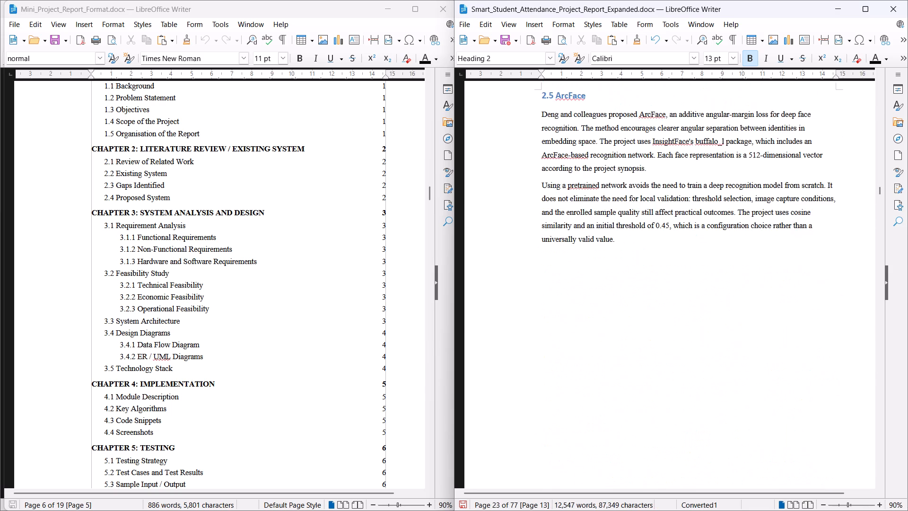
{"action": "scroll", "coordinate": [604, 252], "scroll_direction": "down", "scroll_amount": 16}
{"action": "scroll", "coordinate": [604, 252], "scroll_direction": "down", "scroll_amount": 12}
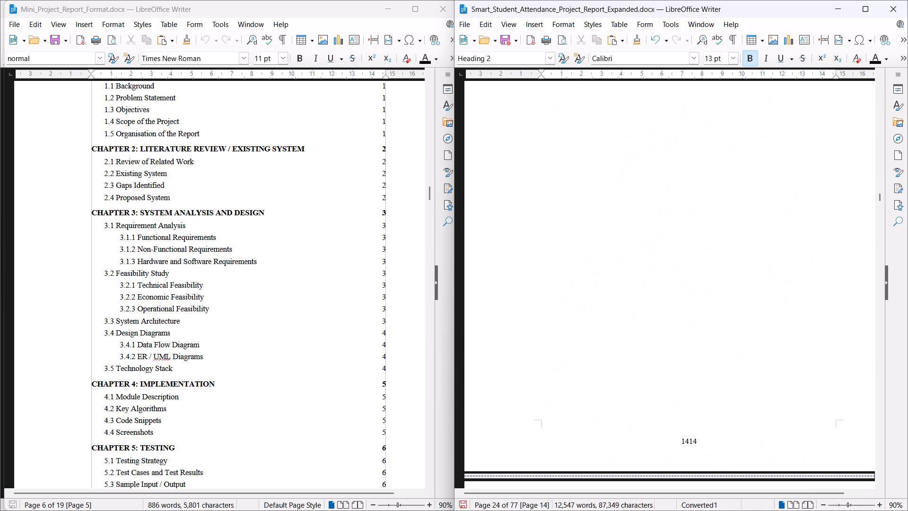
{"action": "scroll", "coordinate": [604, 252], "scroll_direction": "down", "scroll_amount": 14}
{"action": "scroll", "coordinate": [605, 248], "scroll_direction": "down", "scroll_amount": 14}
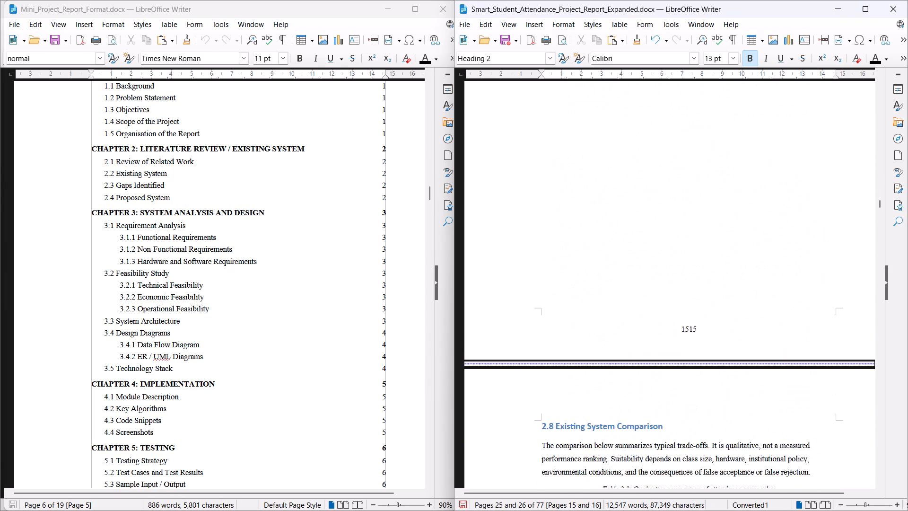
{"action": "scroll", "coordinate": [605, 248], "scroll_direction": "down", "scroll_amount": 12}
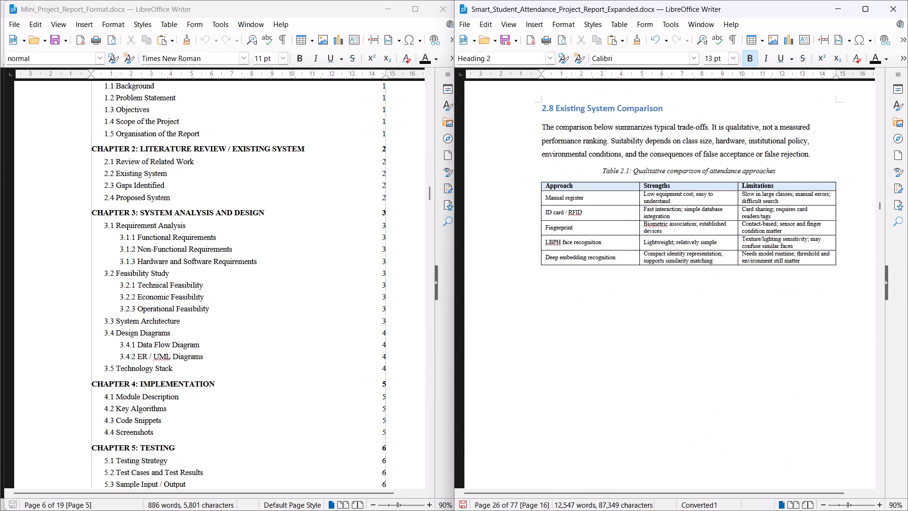
{"action": "scroll", "coordinate": [600, 248], "scroll_direction": "down", "scroll_amount": 7}
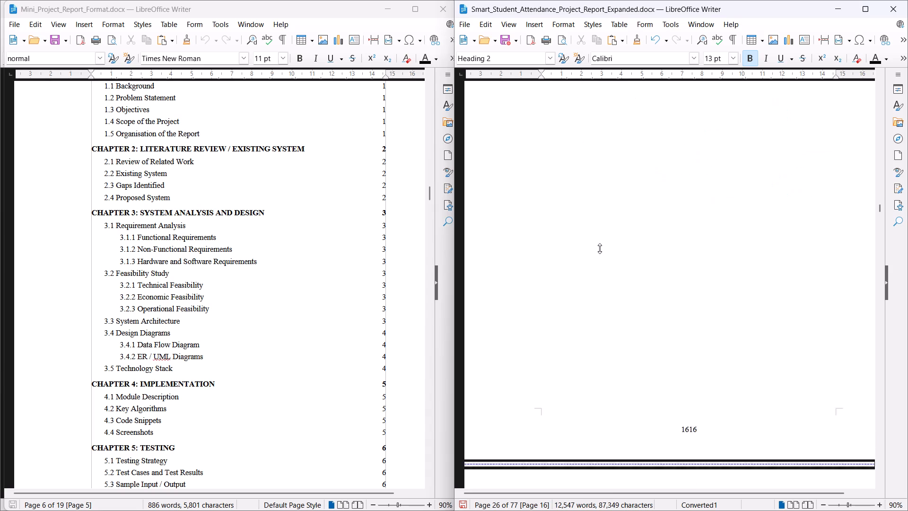
{"action": "scroll", "coordinate": [600, 248], "scroll_direction": "down", "scroll_amount": 11}
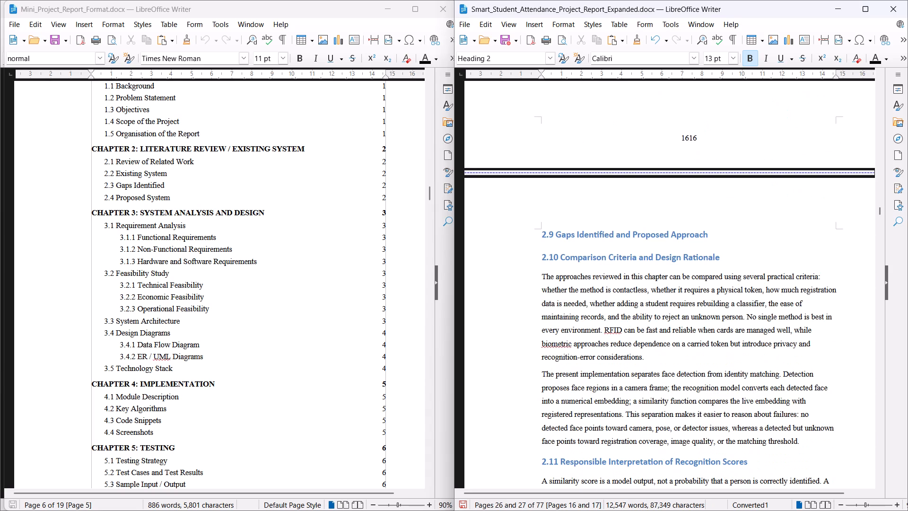
Renumber the Comparison Criteria and Design Rationale heading in the expanded report's Chapter 2 as 2.9.1.
{"action": "scroll", "coordinate": [596, 250], "scroll_direction": "down", "scroll_amount": 5}
{"action": "scroll", "coordinate": [596, 250], "scroll_direction": "up", "scroll_amount": 1}
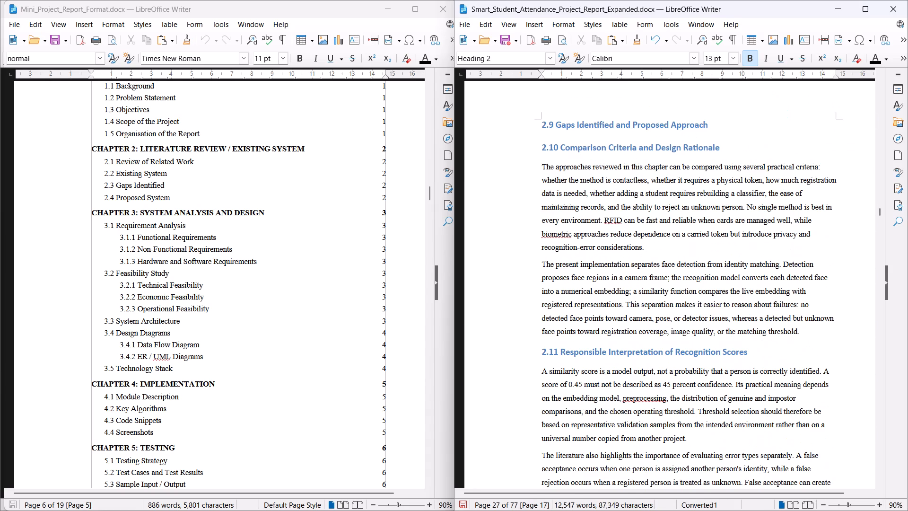
{"action": "left_click", "coordinate": [557, 149]}
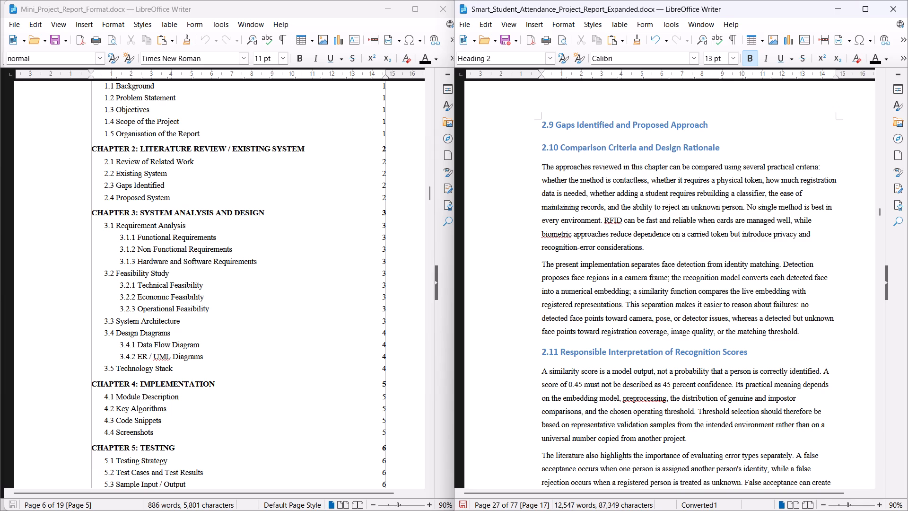
{"action": "key", "text": "BackSpace"}
{"action": "key", "text": "BackSpace"}
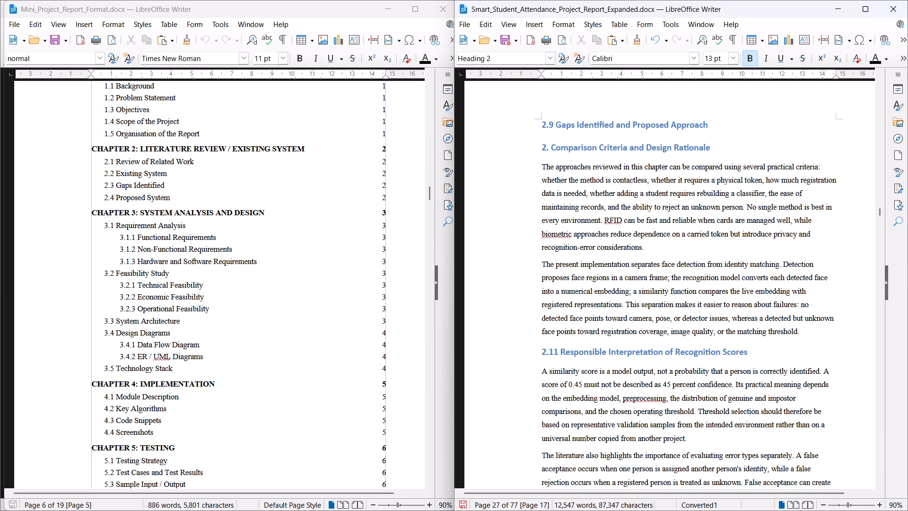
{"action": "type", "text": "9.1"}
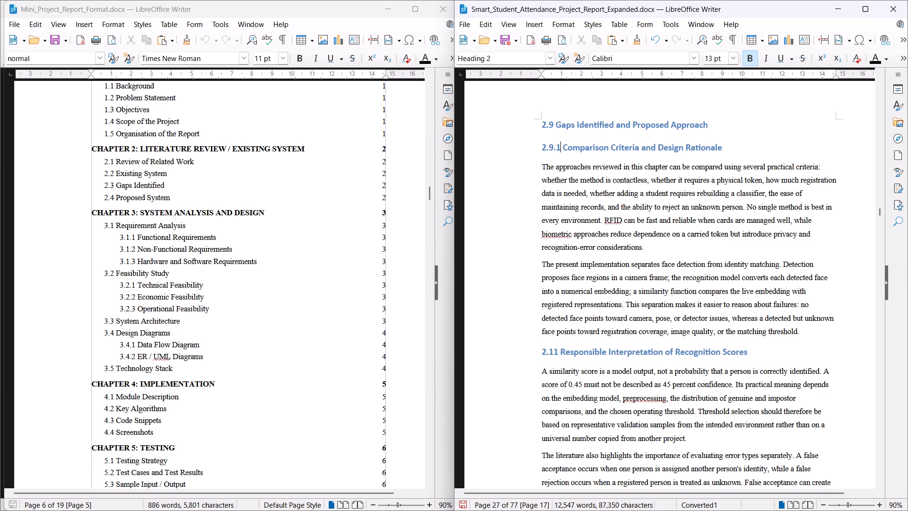
Renumber the Responsible Interpretation of Recognition Scores heading in the expanded report's Chapter 2 as 2.9.2.
{"action": "left_click", "coordinate": [556, 352]}
{"action": "key", "text": "BackSpace"}
{"action": "key", "text": "BackSpace"}
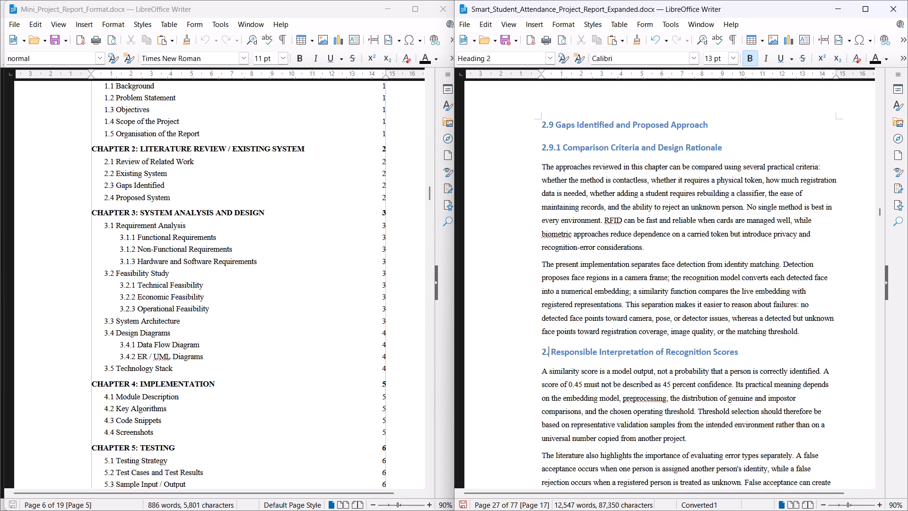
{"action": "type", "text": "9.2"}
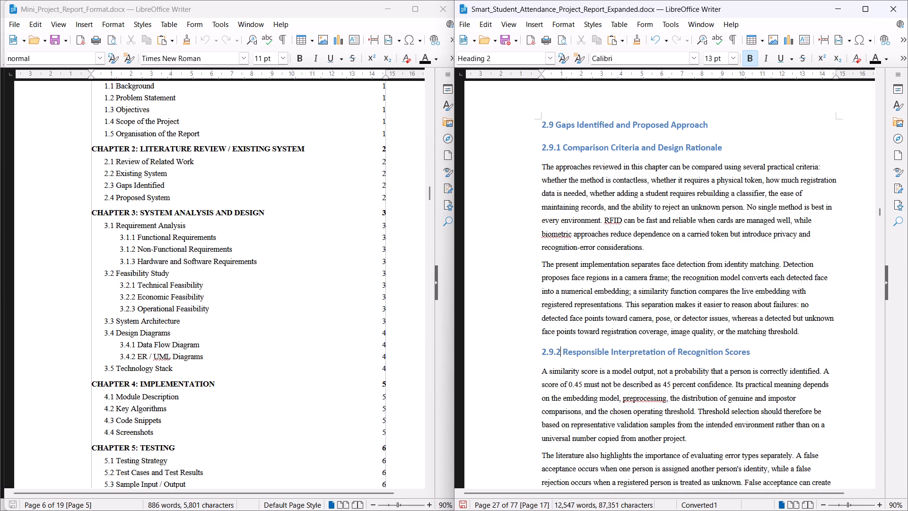
Compare the requirement analysis and feasibility study headings in the expanded report's Chapter 3 with the format document's table of contents.
{"action": "scroll", "coordinate": [672, 294], "scroll_direction": "down", "scroll_amount": 19}
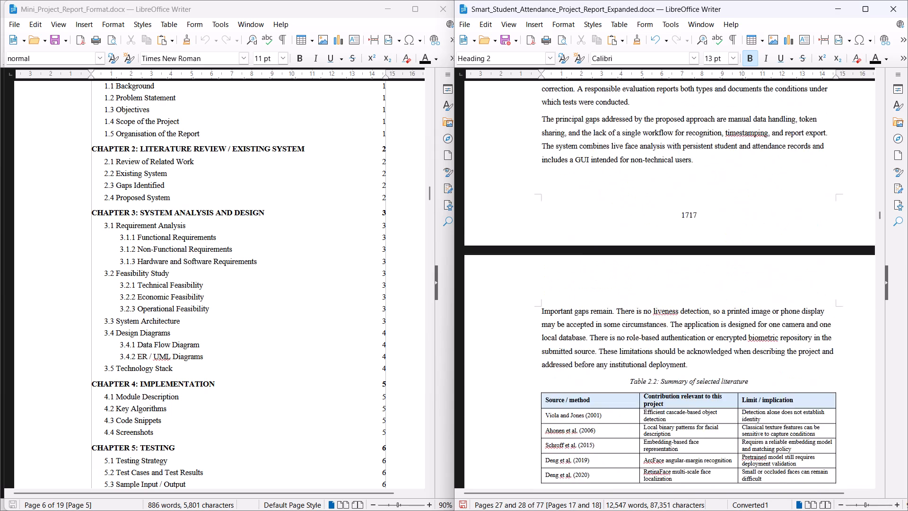
{"action": "scroll", "coordinate": [676, 283], "scroll_direction": "down", "scroll_amount": 20}
{"action": "scroll", "coordinate": [676, 283], "scroll_direction": "down", "scroll_amount": 5}
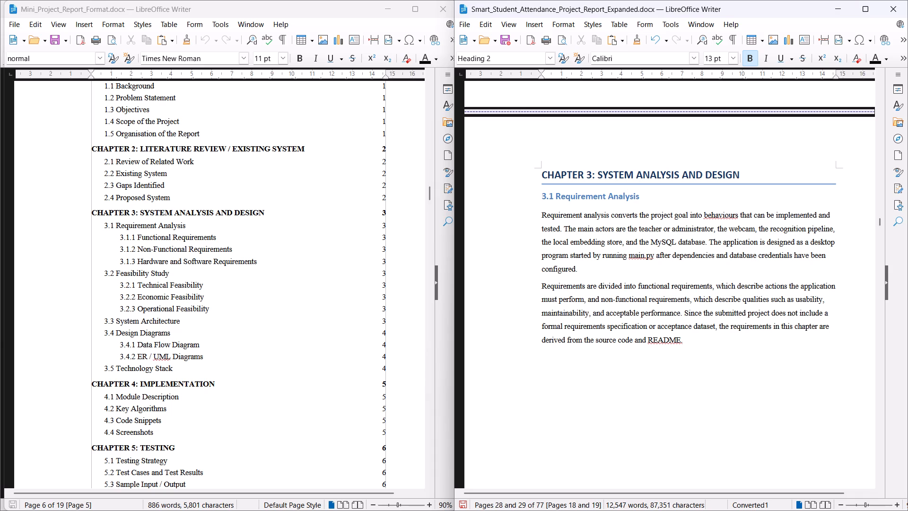
{"action": "scroll", "coordinate": [597, 208], "scroll_direction": "down", "scroll_amount": 18}
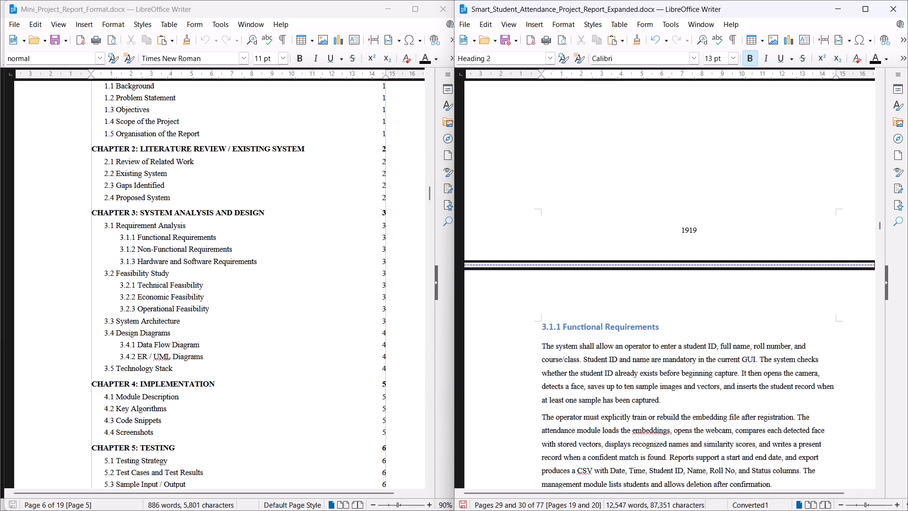
{"action": "scroll", "coordinate": [593, 212], "scroll_direction": "down", "scroll_amount": 10}
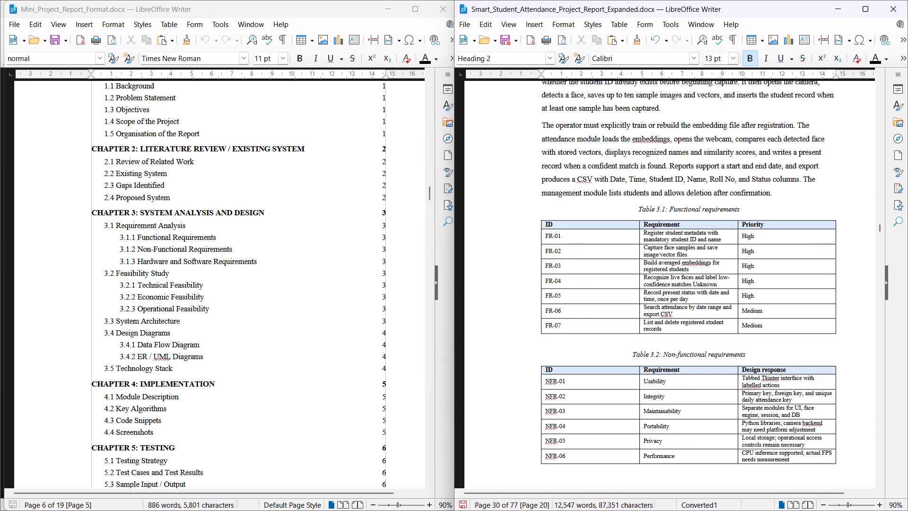
{"action": "scroll", "coordinate": [547, 248], "scroll_direction": "down", "scroll_amount": 6}
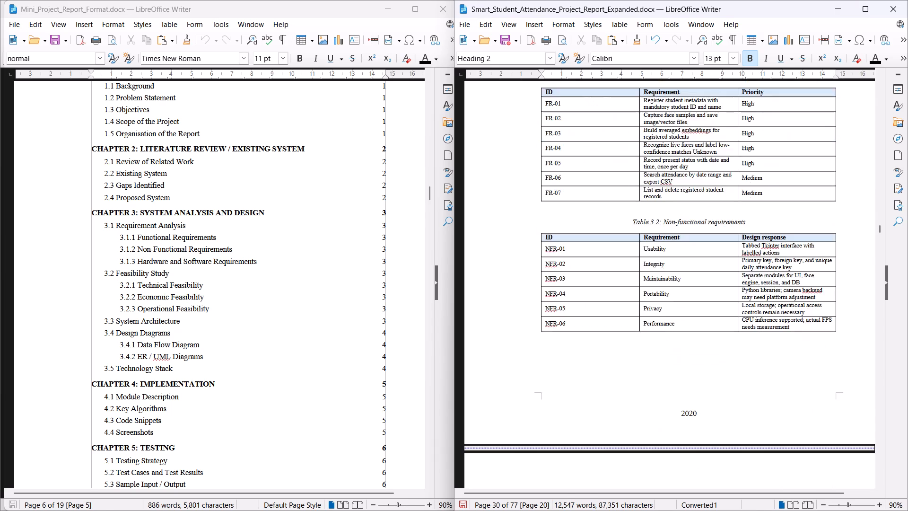
{"action": "scroll", "coordinate": [548, 249], "scroll_direction": "down", "scroll_amount": 10}
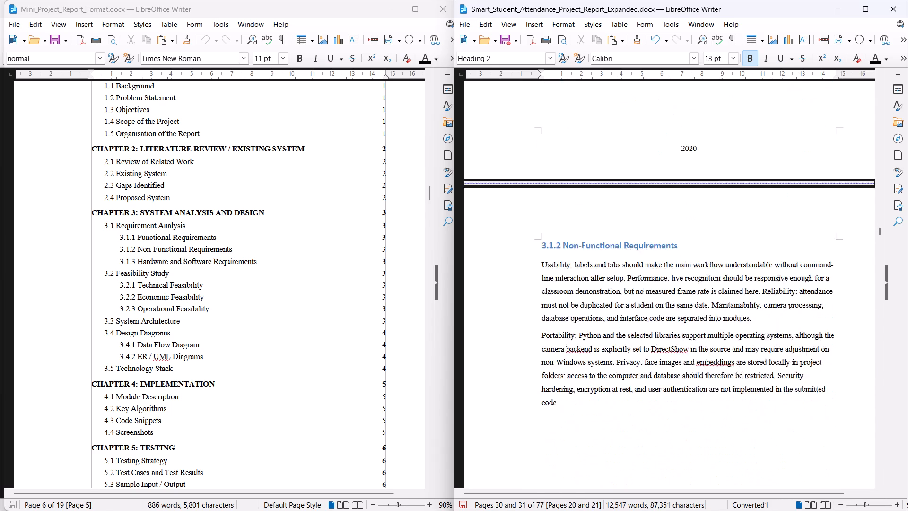
{"action": "scroll", "coordinate": [548, 252], "scroll_direction": "down", "scroll_amount": 20}
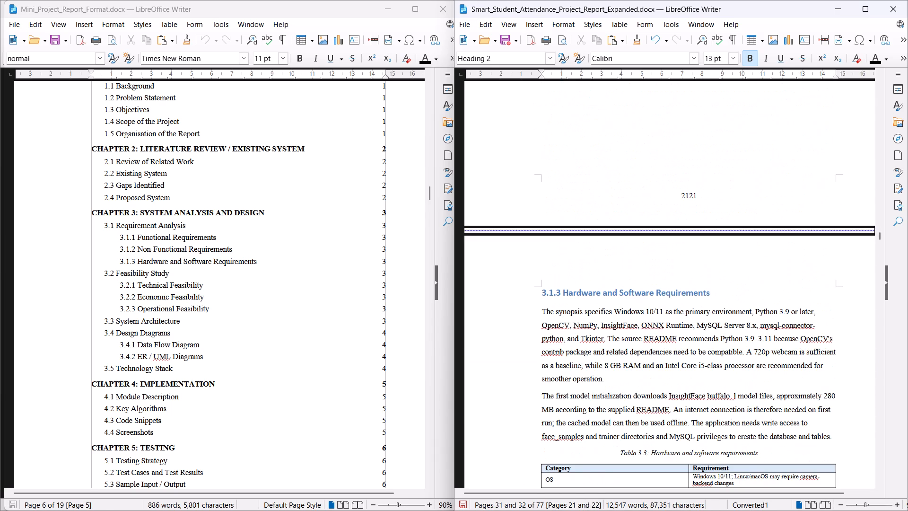
{"action": "scroll", "coordinate": [549, 249], "scroll_direction": "down", "scroll_amount": 10}
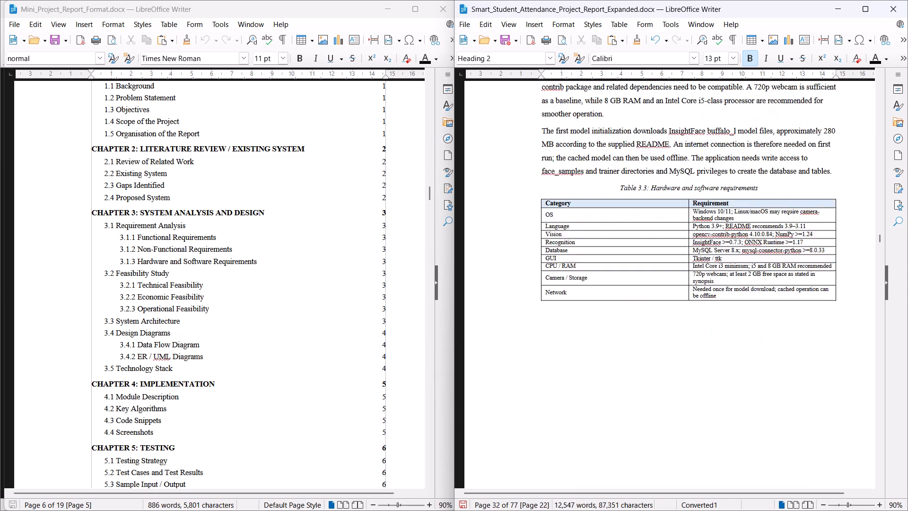
{"action": "scroll", "coordinate": [549, 251], "scroll_direction": "down", "scroll_amount": 16}
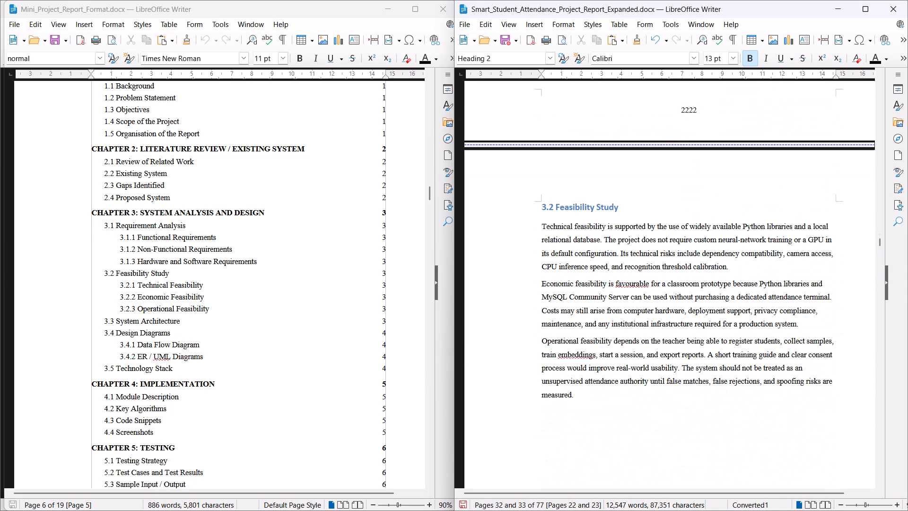
{"action": "scroll", "coordinate": [549, 253], "scroll_direction": "down", "scroll_amount": 20}
{"action": "scroll", "coordinate": [549, 253], "scroll_direction": "down", "scroll_amount": 3}
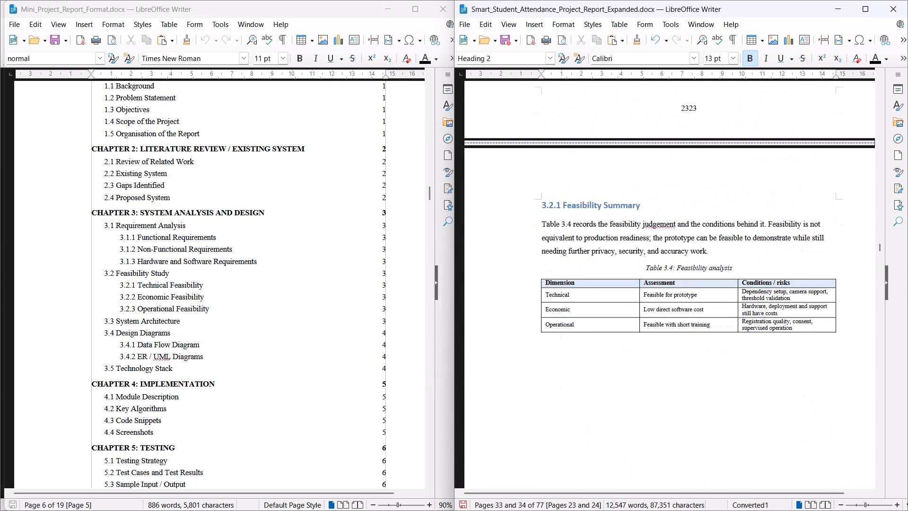
{"action": "scroll", "coordinate": [549, 254], "scroll_direction": "down", "scroll_amount": 20}
{"action": "scroll", "coordinate": [549, 254], "scroll_direction": "down", "scroll_amount": 8}
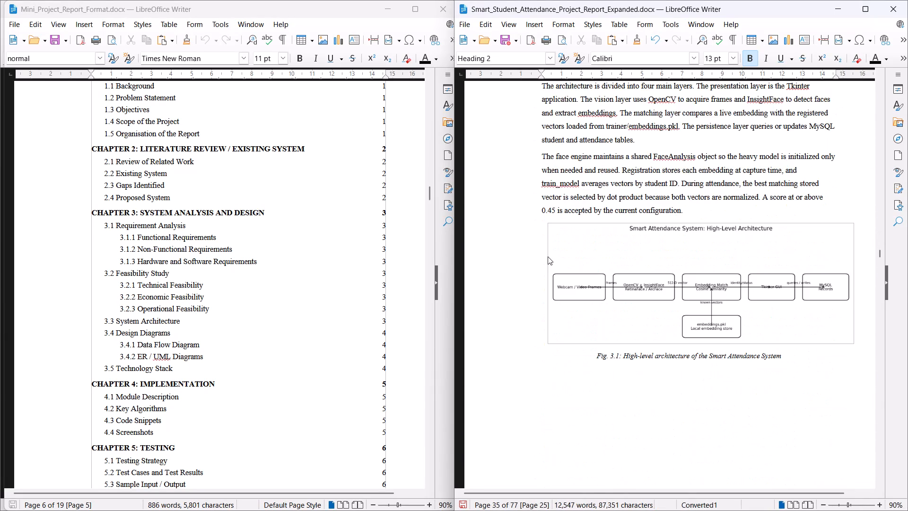
{"action": "scroll", "coordinate": [548, 256], "scroll_direction": "down", "scroll_amount": 19}
{"action": "scroll", "coordinate": [547, 258], "scroll_direction": "down", "scroll_amount": 6}
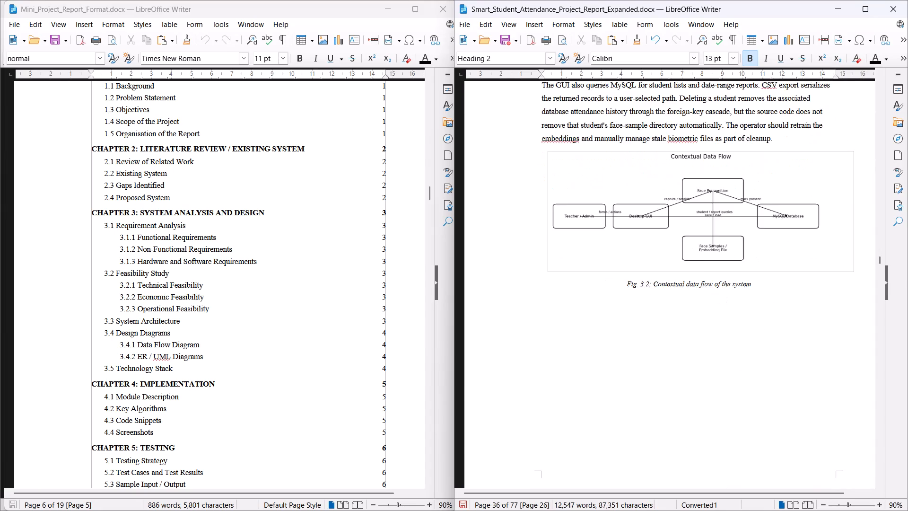
{"action": "scroll", "coordinate": [547, 258], "scroll_direction": "down", "scroll_amount": 7}
{"action": "scroll", "coordinate": [547, 258], "scroll_direction": "up", "scroll_amount": 20}
{"action": "scroll", "coordinate": [547, 258], "scroll_direction": "up", "scroll_amount": 9}
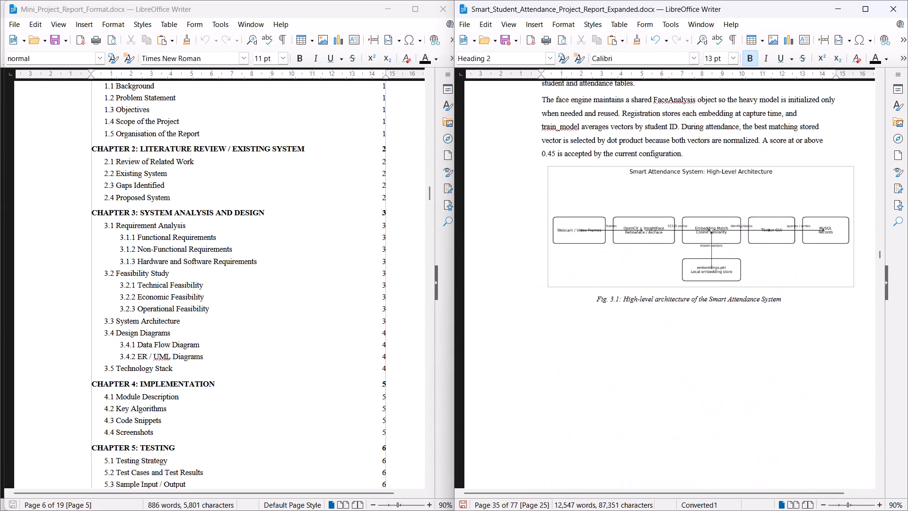
{"action": "scroll", "coordinate": [547, 258], "scroll_direction": "up", "scroll_amount": 12}
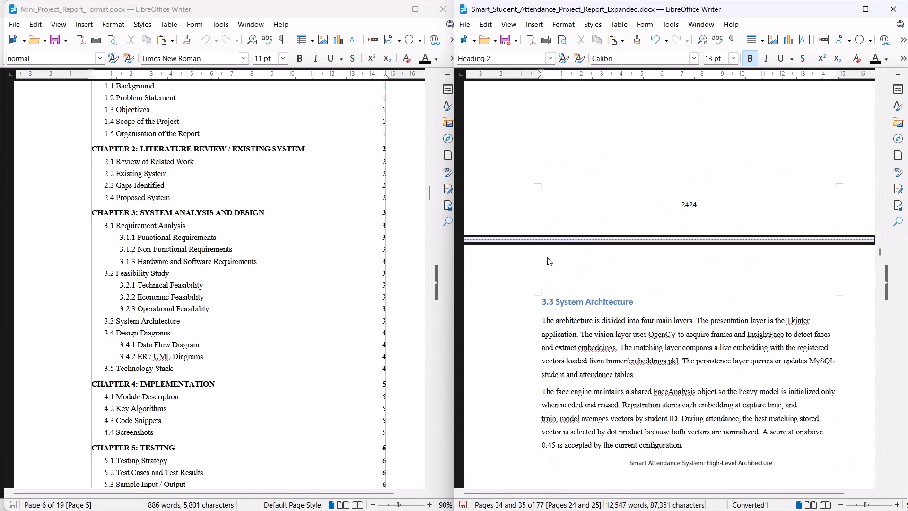
{"action": "scroll", "coordinate": [547, 257], "scroll_direction": "up", "scroll_amount": 18}
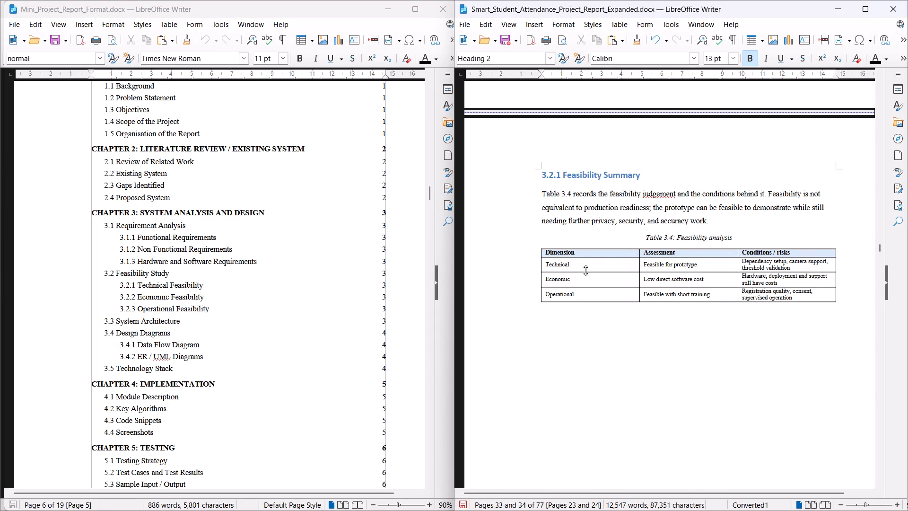
Check the System Architecture, Design Diagrams and Technology Stack headings in the expanded report's Chapter 3 against the format's table of contents.
{"action": "scroll", "coordinate": [612, 316], "scroll_direction": "down", "scroll_amount": 3}
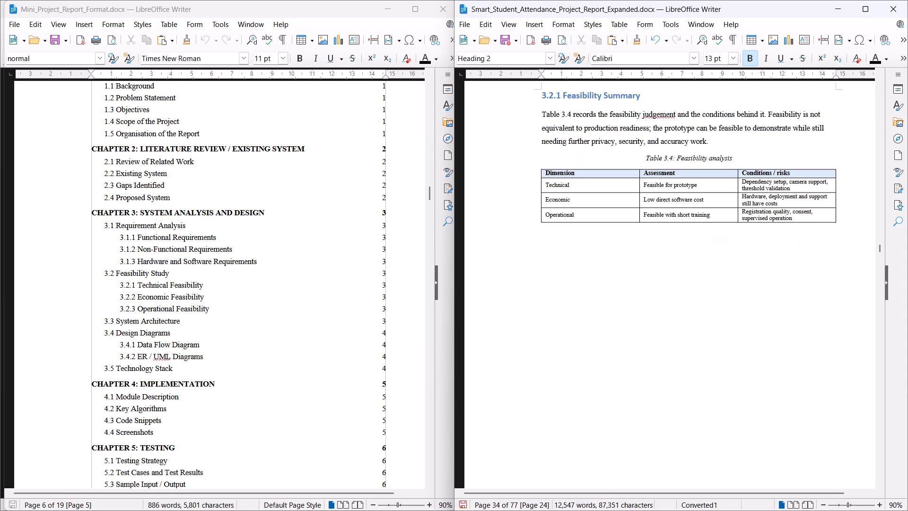
{"action": "scroll", "coordinate": [609, 316], "scroll_direction": "down", "scroll_amount": 17}
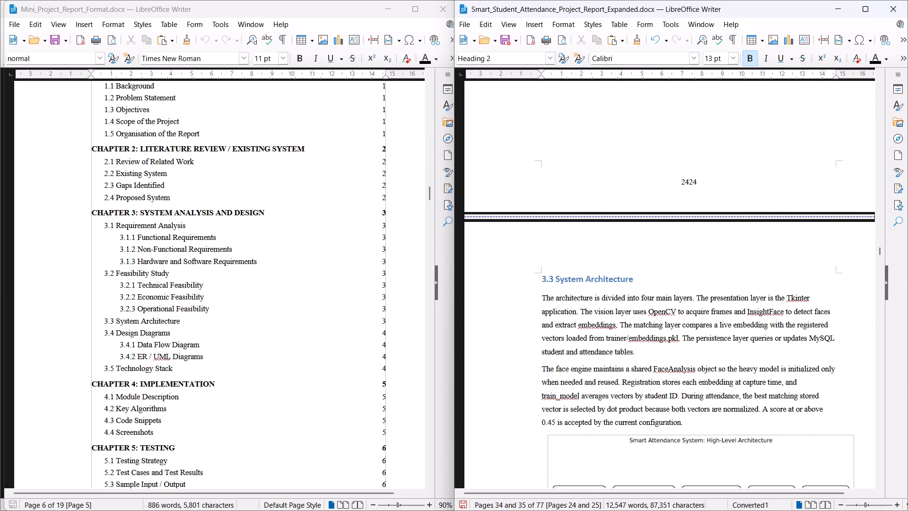
{"action": "scroll", "coordinate": [609, 316], "scroll_direction": "down", "scroll_amount": 4}
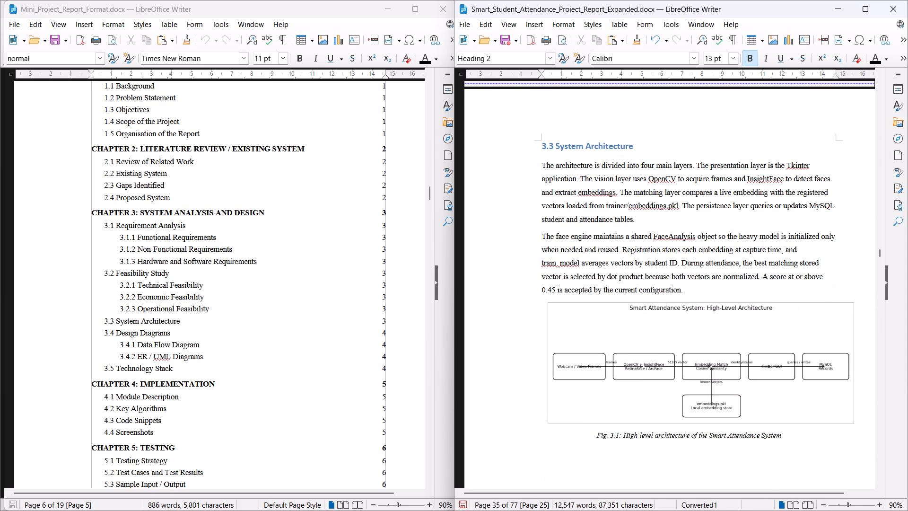
{"action": "scroll", "coordinate": [609, 316], "scroll_direction": "down", "scroll_amount": 20}
{"action": "scroll", "coordinate": [609, 316], "scroll_direction": "down", "scroll_amount": 10}
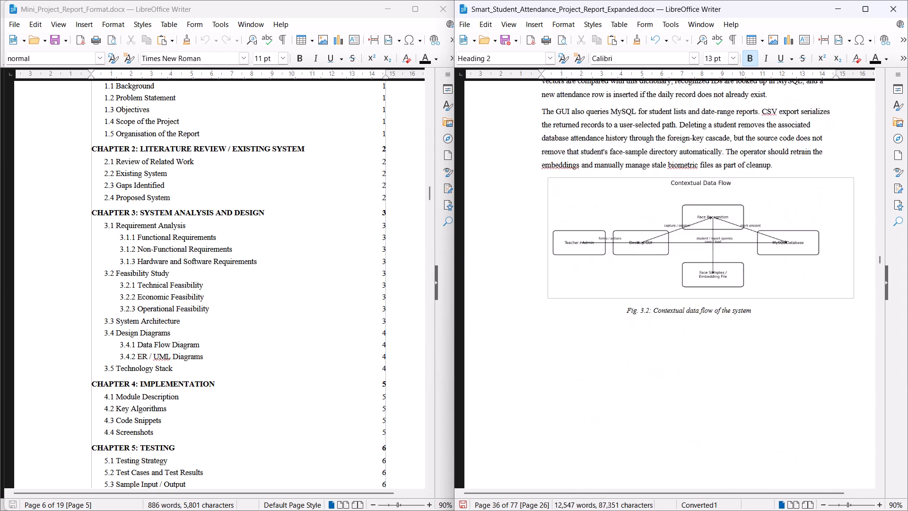
{"action": "scroll", "coordinate": [609, 314], "scroll_direction": "down", "scroll_amount": 14}
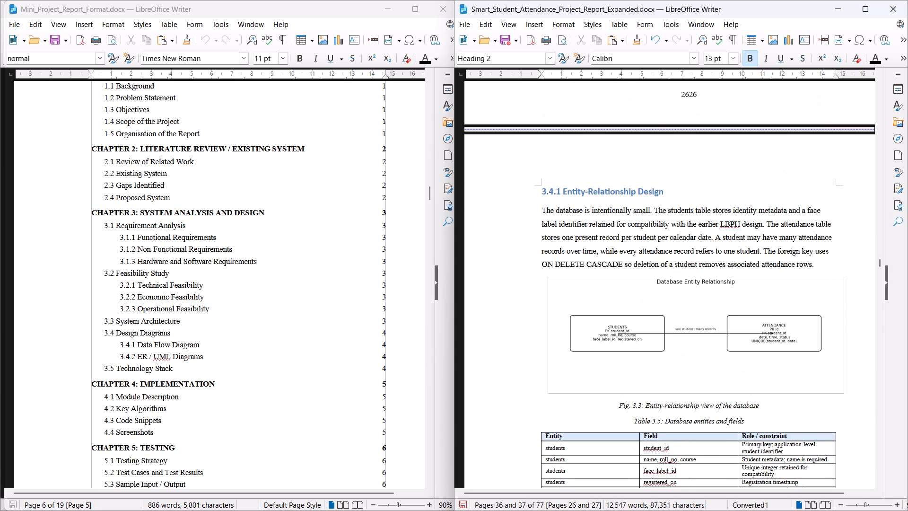
{"action": "scroll", "coordinate": [609, 314], "scroll_direction": "up", "scroll_amount": 3}
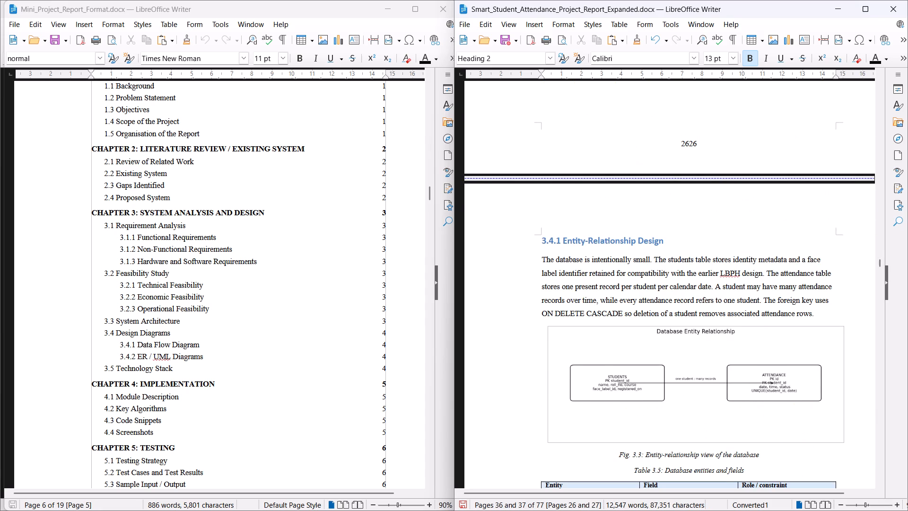
{"action": "scroll", "coordinate": [609, 314], "scroll_direction": "down", "scroll_amount": 8}
{"action": "scroll", "coordinate": [609, 314], "scroll_direction": "down", "scroll_amount": 17}
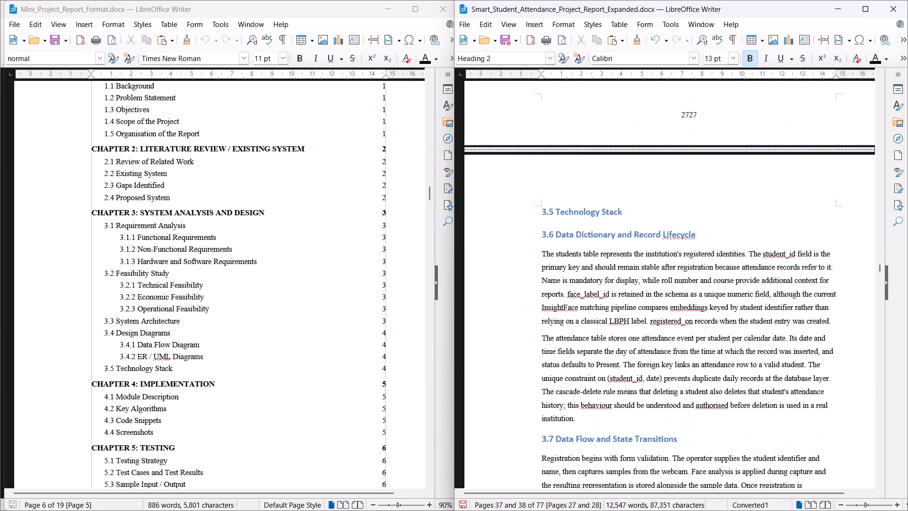
{"action": "scroll", "coordinate": [607, 316], "scroll_direction": "up", "scroll_amount": 20}
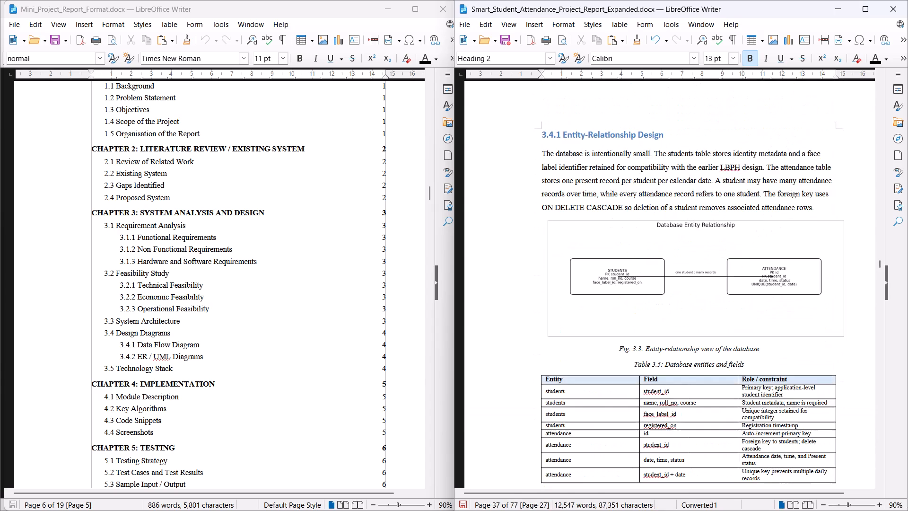
{"action": "scroll", "coordinate": [607, 316], "scroll_direction": "down", "scroll_amount": 6}
{"action": "scroll", "coordinate": [607, 316], "scroll_direction": "up", "scroll_amount": 1}
{"action": "scroll", "coordinate": [607, 316], "scroll_direction": "down", "scroll_amount": 10}
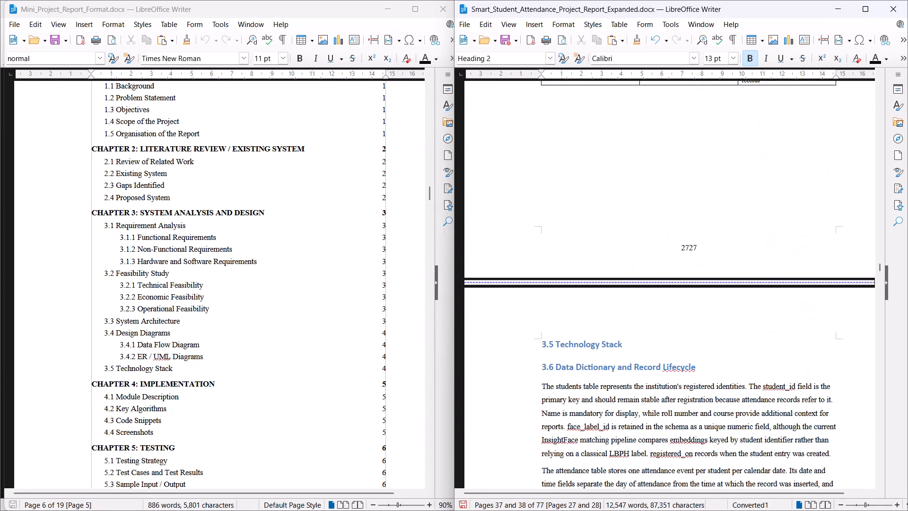
{"action": "scroll", "coordinate": [607, 316], "scroll_direction": "down", "scroll_amount": 2}
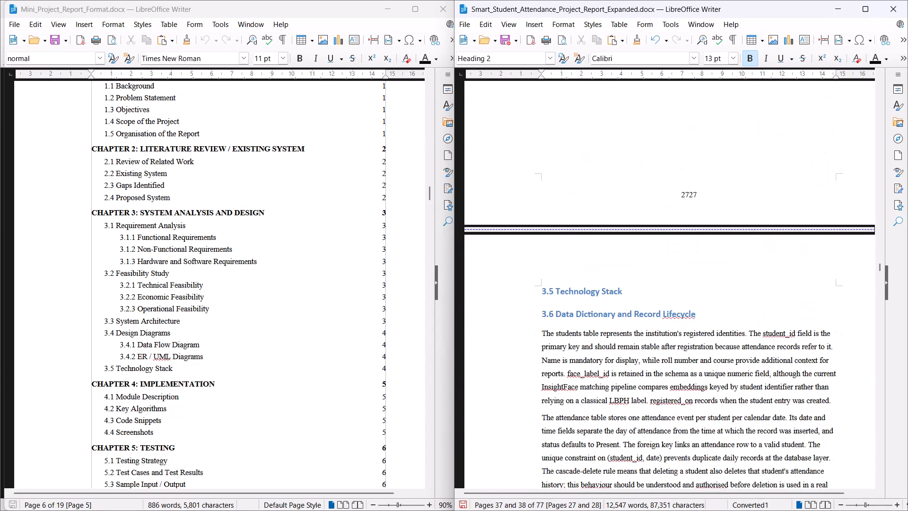
Renumber the Data Dictionary and Record Lifecycle heading in the expanded report's Chapter 3 as 3.5.1.
{"action": "left_click", "coordinate": [551, 314]}
{"action": "scroll", "coordinate": [500, 330], "scroll_direction": "down", "scroll_amount": 4}
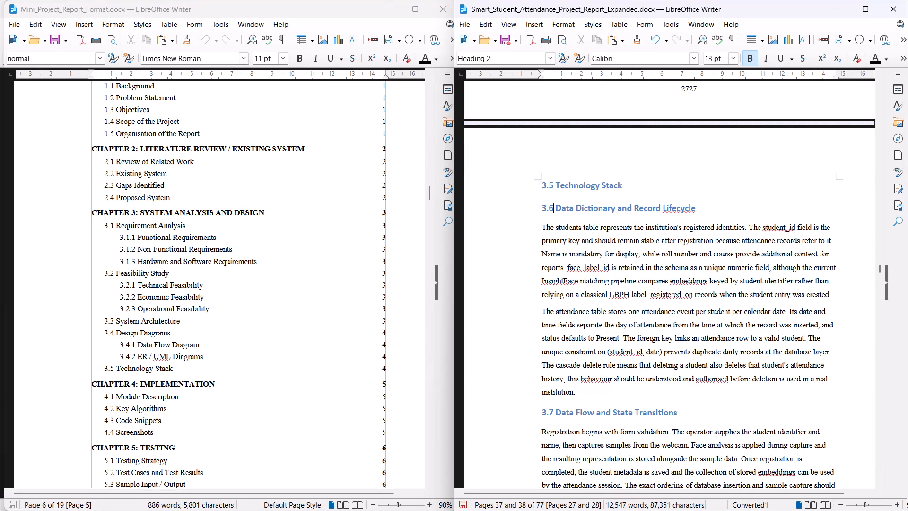
{"action": "key", "text": "BackSpace"}
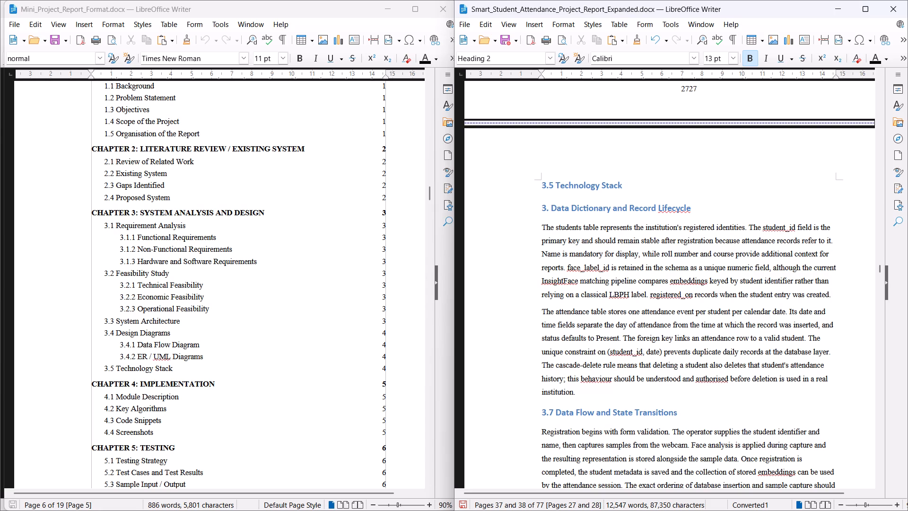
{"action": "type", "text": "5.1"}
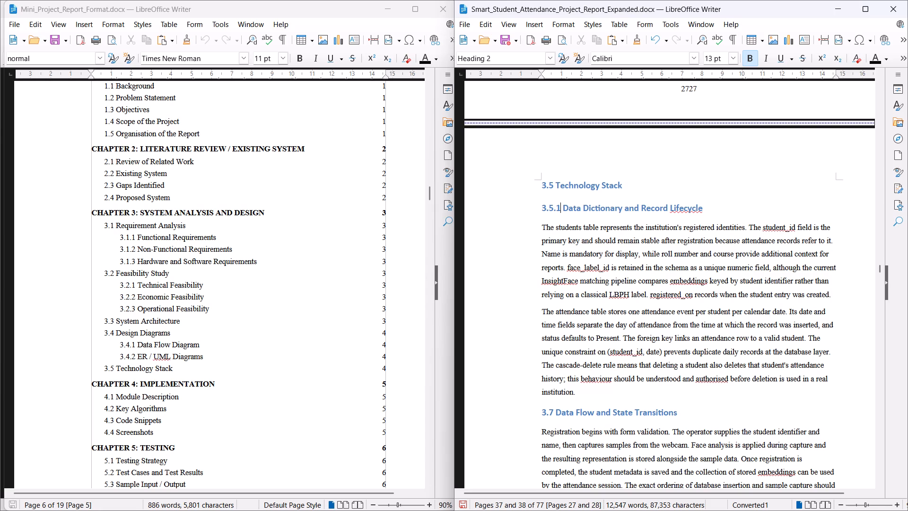
Renumber the Data Flow and State Transitions heading in the expanded report's Chapter 3 as 3.5.2.
{"action": "scroll", "coordinate": [610, 316], "scroll_direction": "down", "scroll_amount": 4}
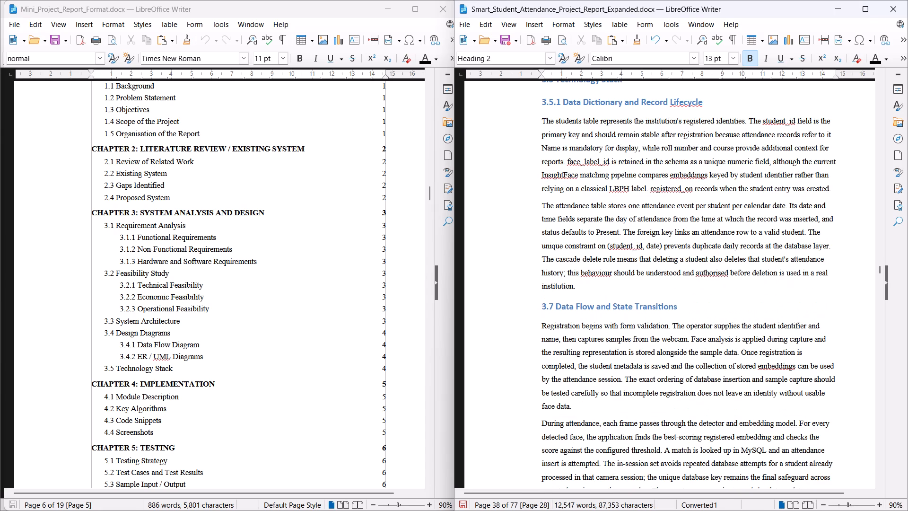
{"action": "left_click", "coordinate": [554, 308]}
{"action": "key", "text": "Left"}
{"action": "key", "text": "BackSpace"}
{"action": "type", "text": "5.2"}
Renumber the Failure Modes and Recovery heading in the expanded report's Chapter 3 as 3.5.3.
{"action": "scroll", "coordinate": [624, 300], "scroll_direction": "down", "scroll_amount": 11}
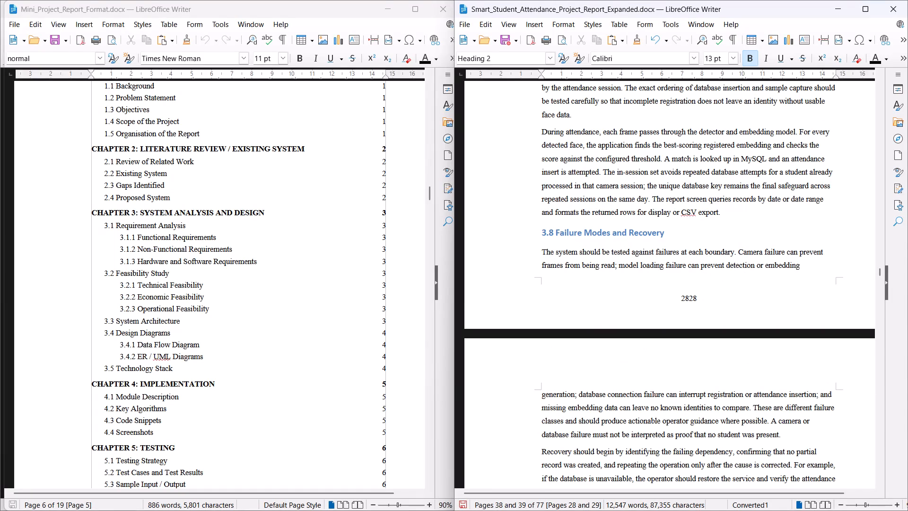
{"action": "scroll", "coordinate": [636, 265], "scroll_direction": "down", "scroll_amount": 10}
{"action": "scroll", "coordinate": [635, 265], "scroll_direction": "up", "scroll_amount": 9}
{"action": "scroll", "coordinate": [635, 265], "scroll_direction": "up", "scroll_amount": 16}
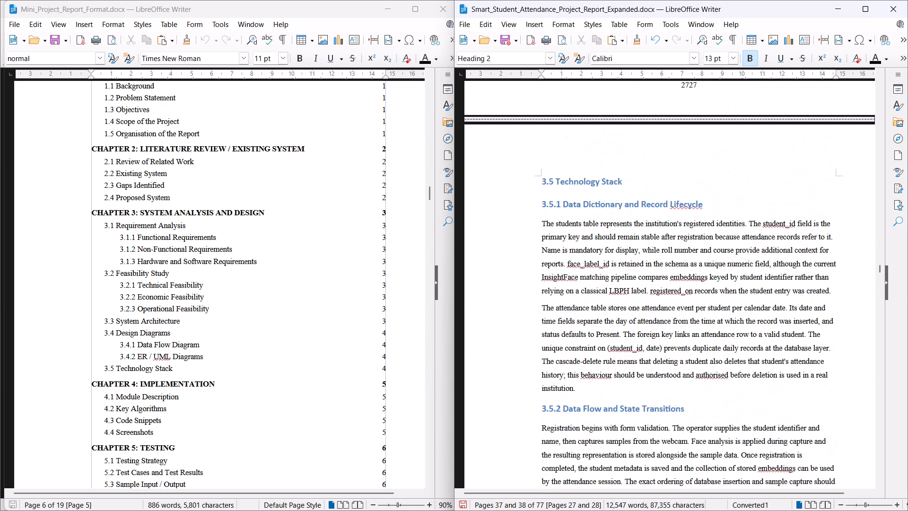
{"action": "scroll", "coordinate": [635, 265], "scroll_direction": "down", "scroll_amount": 12}
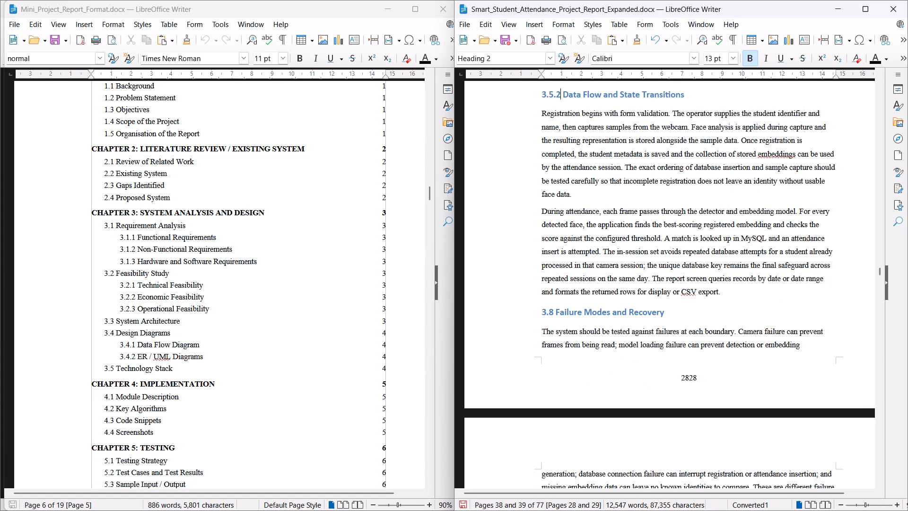
{"action": "left_click", "coordinate": [551, 310]}
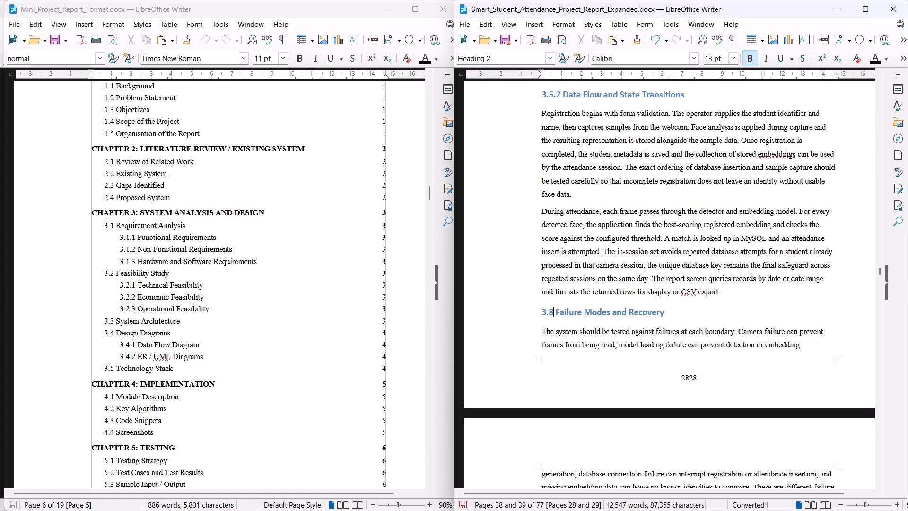
{"action": "key", "text": "BackSpace"}
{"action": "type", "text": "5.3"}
{"action": "scroll", "coordinate": [565, 319], "scroll_direction": "down", "scroll_amount": 19}
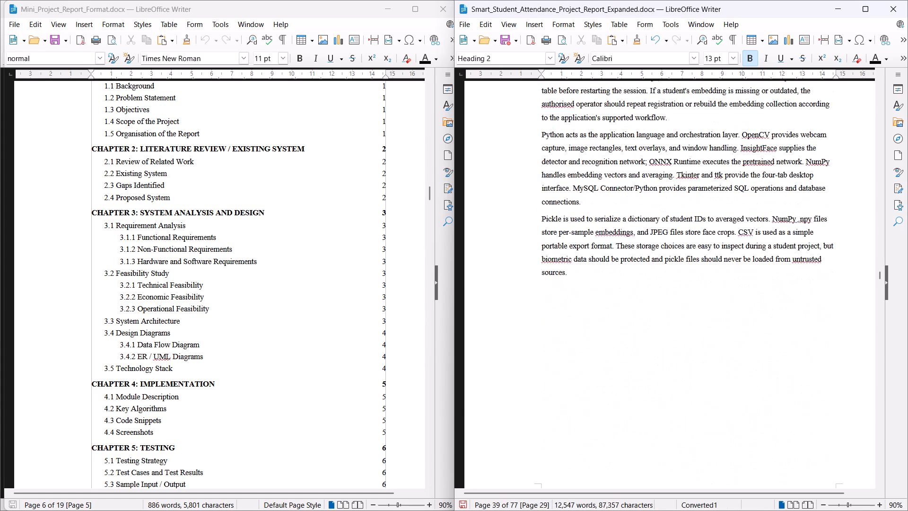
Check the section headings of the expanded report's Chapter 4: Implementation against the format's table of contents.
{"action": "scroll", "coordinate": [594, 291], "scroll_direction": "down", "scroll_amount": 14}
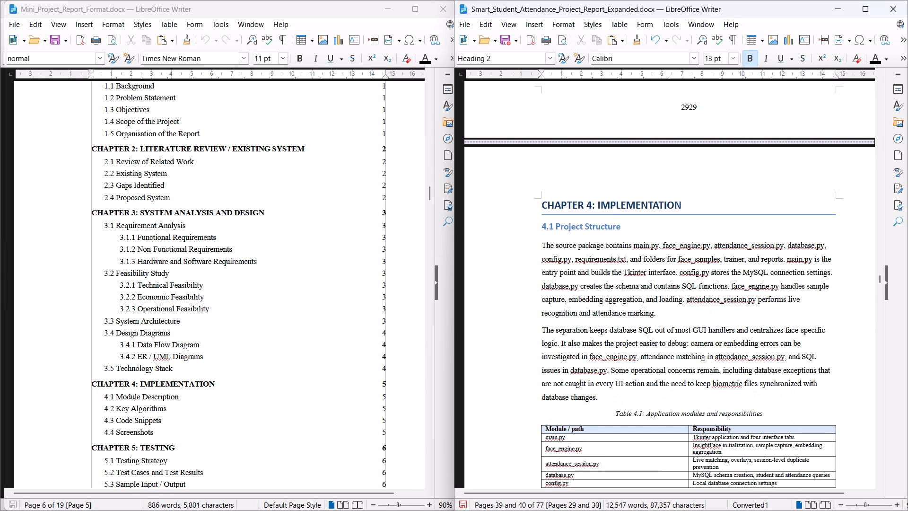
{"action": "scroll", "coordinate": [282, 222], "scroll_direction": "down", "scroll_amount": 6}
{"action": "scroll", "coordinate": [509, 237], "scroll_direction": "down", "scroll_amount": 4}
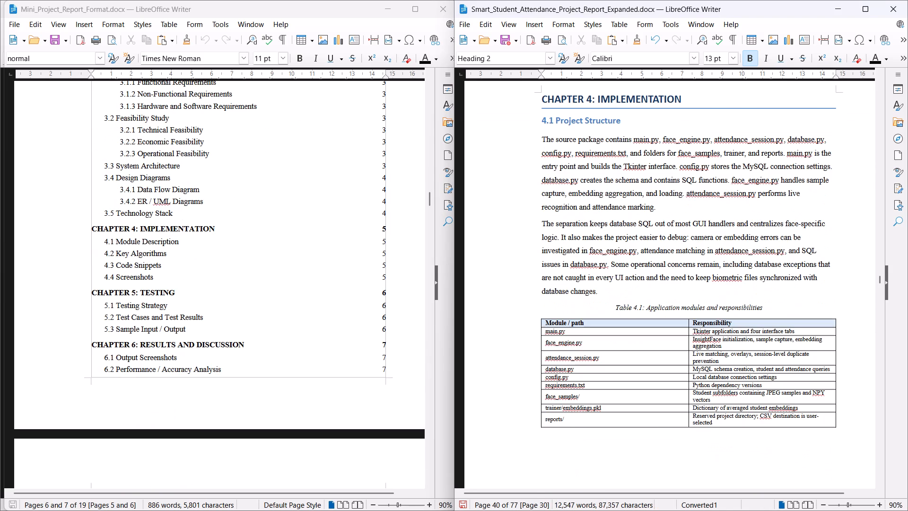
{"action": "scroll", "coordinate": [535, 239], "scroll_direction": "down", "scroll_amount": 17}
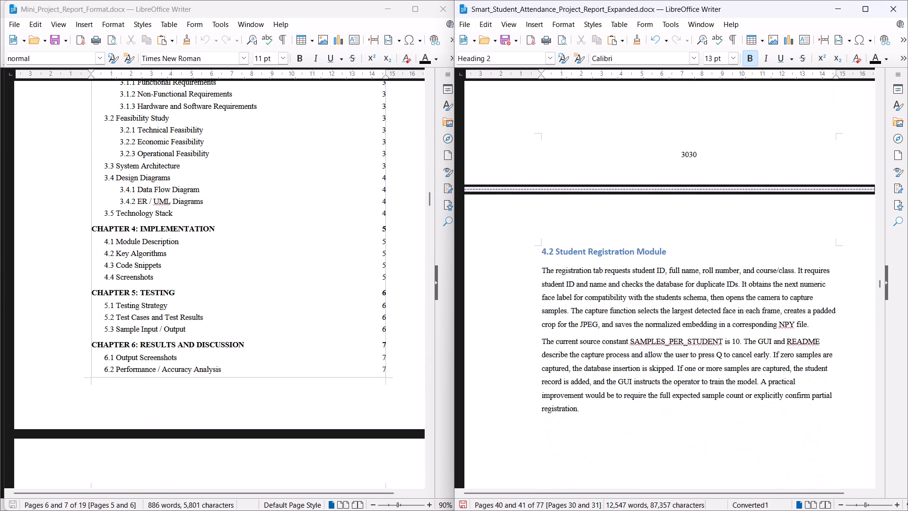
{"action": "scroll", "coordinate": [535, 239], "scroll_direction": "down", "scroll_amount": 1}
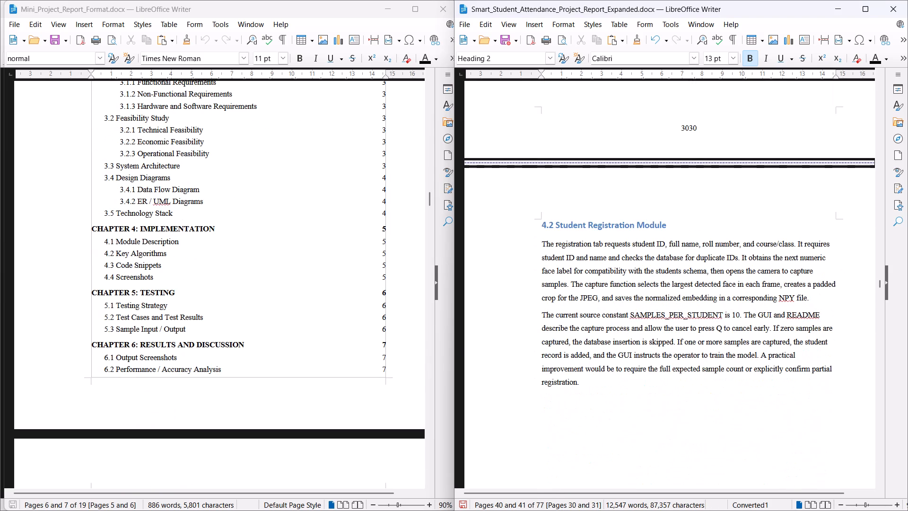
{"action": "scroll", "coordinate": [535, 239], "scroll_direction": "down", "scroll_amount": 20}
{"action": "scroll", "coordinate": [535, 239], "scroll_direction": "down", "scroll_amount": 3}
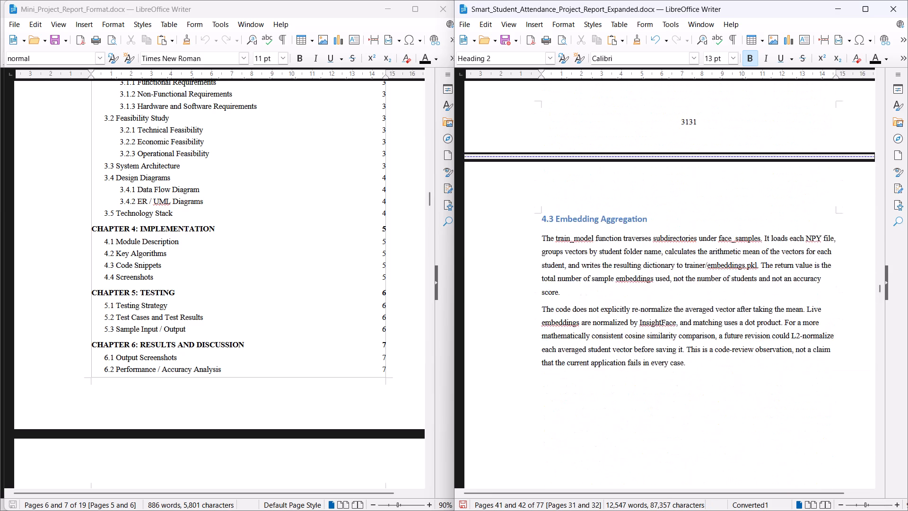
{"action": "scroll", "coordinate": [535, 239], "scroll_direction": "down", "scroll_amount": 4}
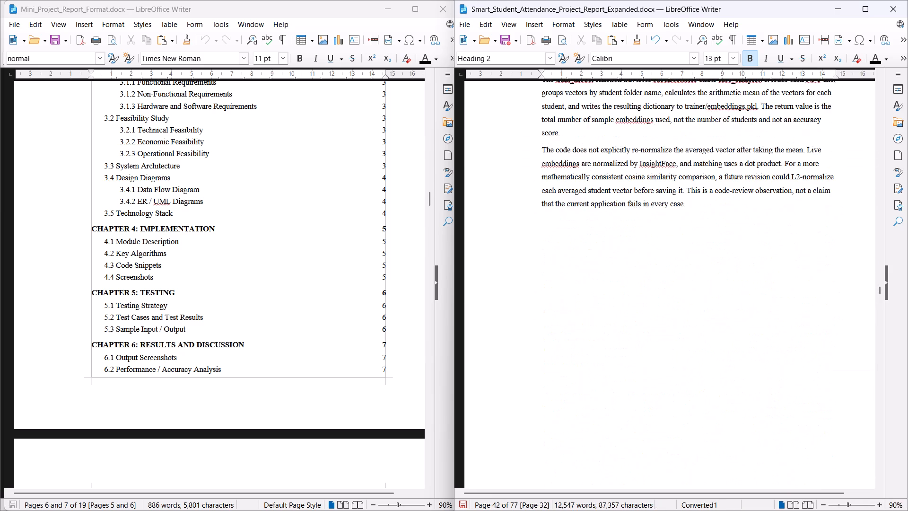
{"action": "scroll", "coordinate": [535, 239], "scroll_direction": "down", "scroll_amount": 18}
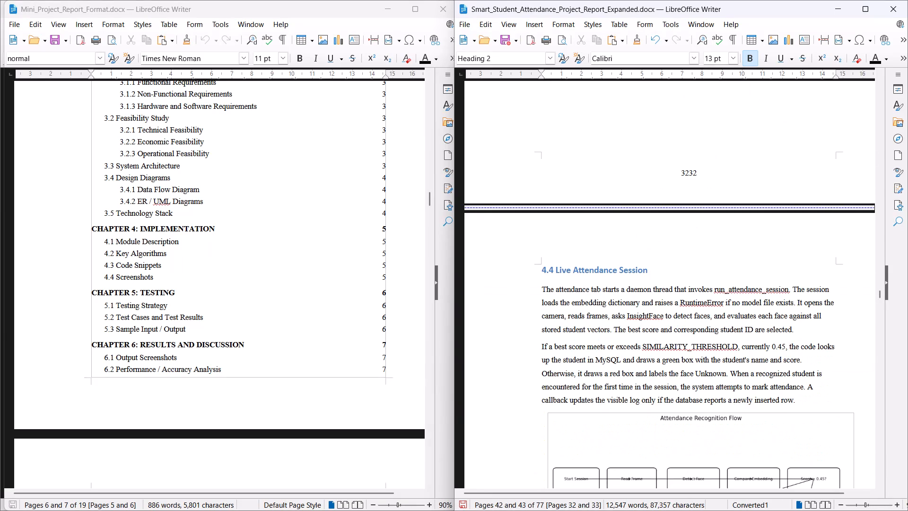
{"action": "scroll", "coordinate": [535, 239], "scroll_direction": "down", "scroll_amount": 11}
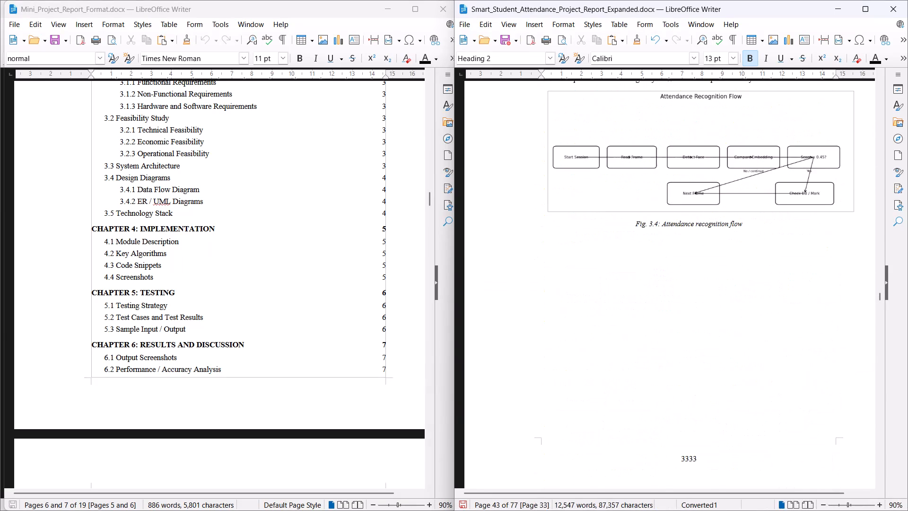
{"action": "scroll", "coordinate": [535, 239], "scroll_direction": "down", "scroll_amount": 10}
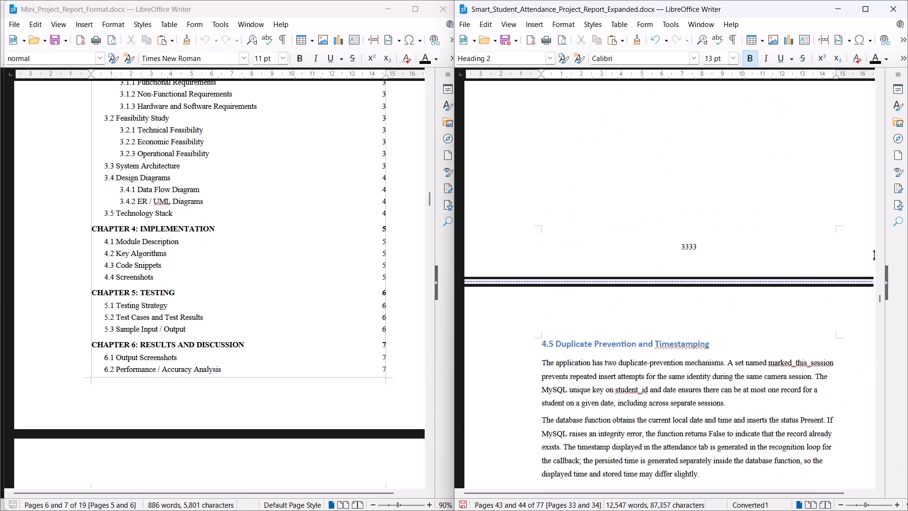
{"action": "scroll", "coordinate": [536, 240], "scroll_direction": "down", "scroll_amount": 3}
{"action": "scroll", "coordinate": [536, 240], "scroll_direction": "down", "scroll_amount": 20}
{"action": "scroll", "coordinate": [536, 240], "scroll_direction": "down", "scroll_amount": 2}
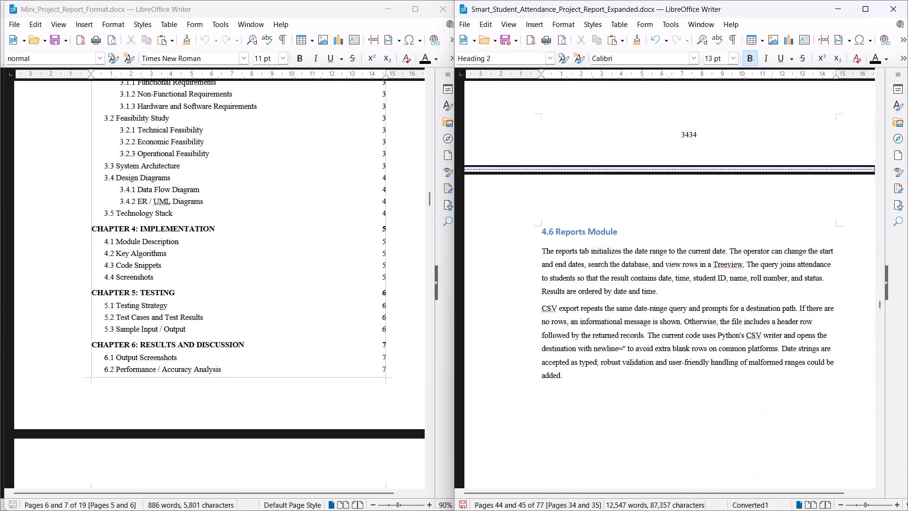
{"action": "scroll", "coordinate": [536, 240], "scroll_direction": "down", "scroll_amount": 7}
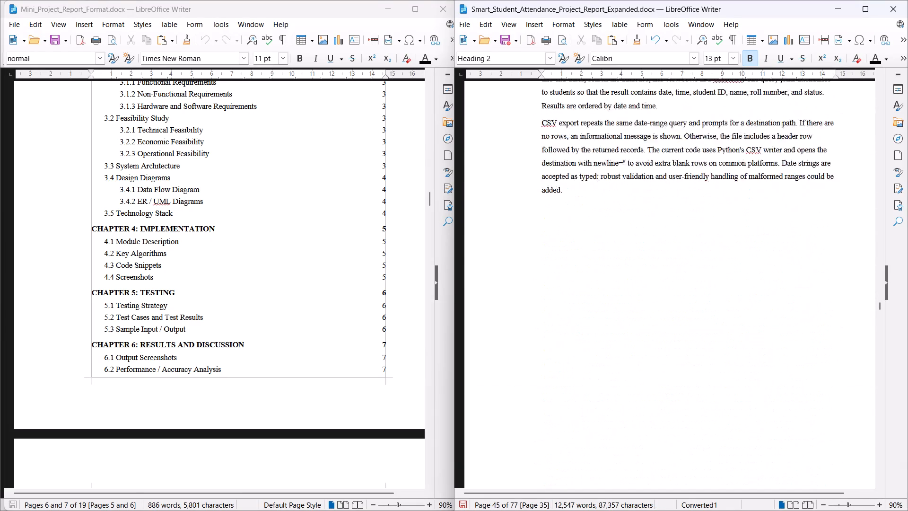
{"action": "scroll", "coordinate": [536, 240], "scroll_direction": "down", "scroll_amount": 14}
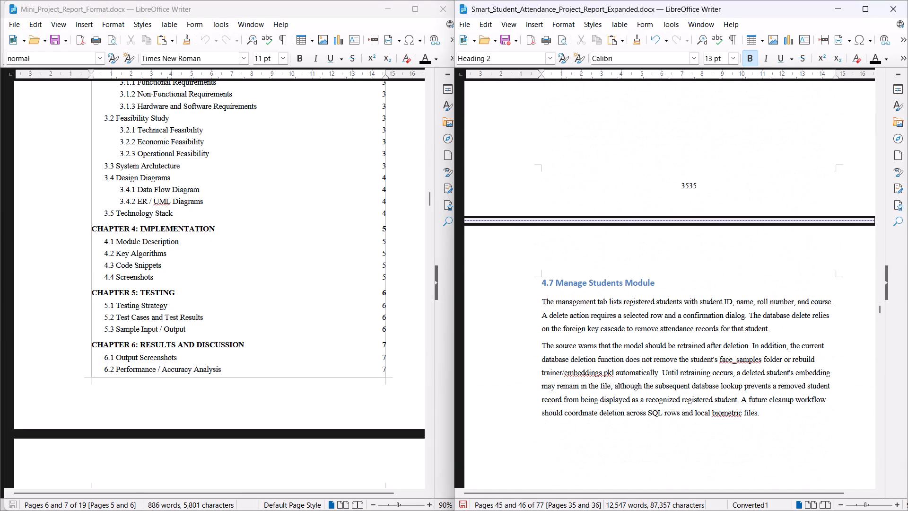
{"action": "scroll", "coordinate": [538, 241], "scroll_direction": "down", "scroll_amount": 10}
{"action": "scroll", "coordinate": [538, 241], "scroll_direction": "down", "scroll_amount": 12}
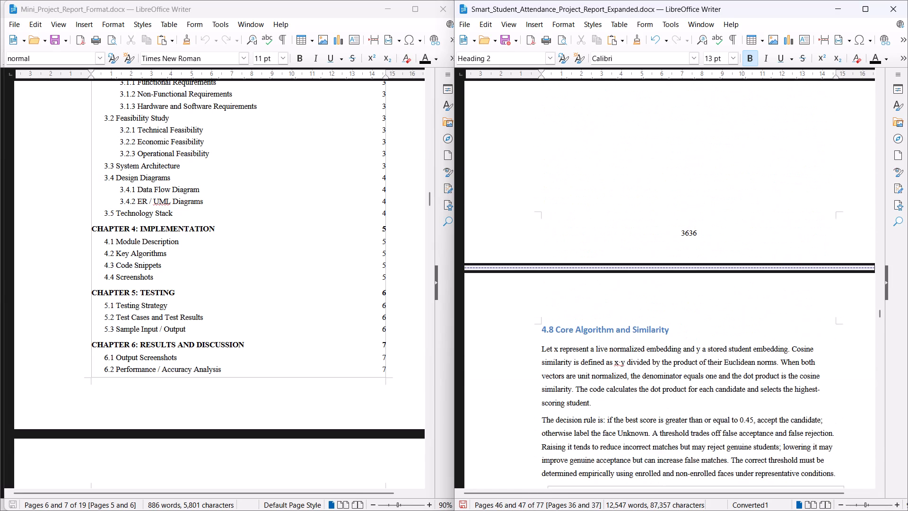
{"action": "scroll", "coordinate": [561, 245], "scroll_direction": "down", "scroll_amount": 4}
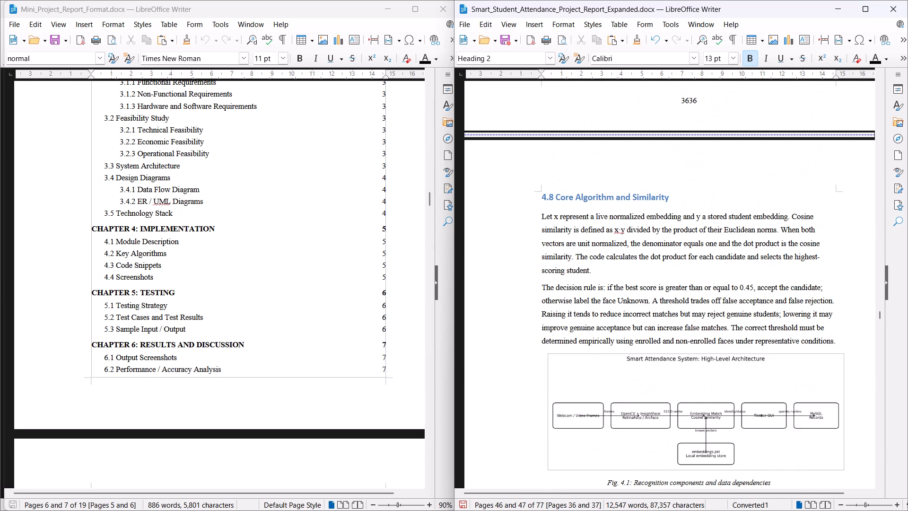
{"action": "scroll", "coordinate": [562, 245], "scroll_direction": "down", "scroll_amount": 20}
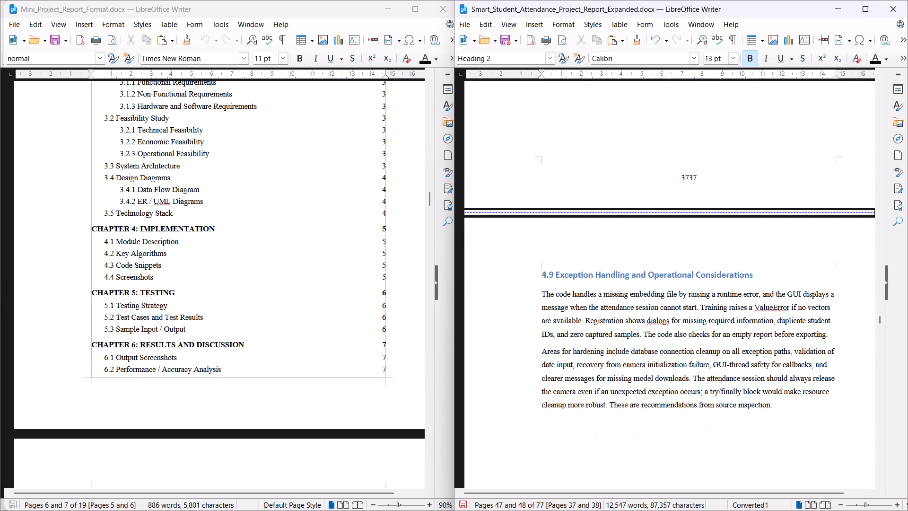
{"action": "scroll", "coordinate": [575, 253], "scroll_direction": "down", "scroll_amount": 20}
{"action": "scroll", "coordinate": [575, 253], "scroll_direction": "down", "scroll_amount": 3}
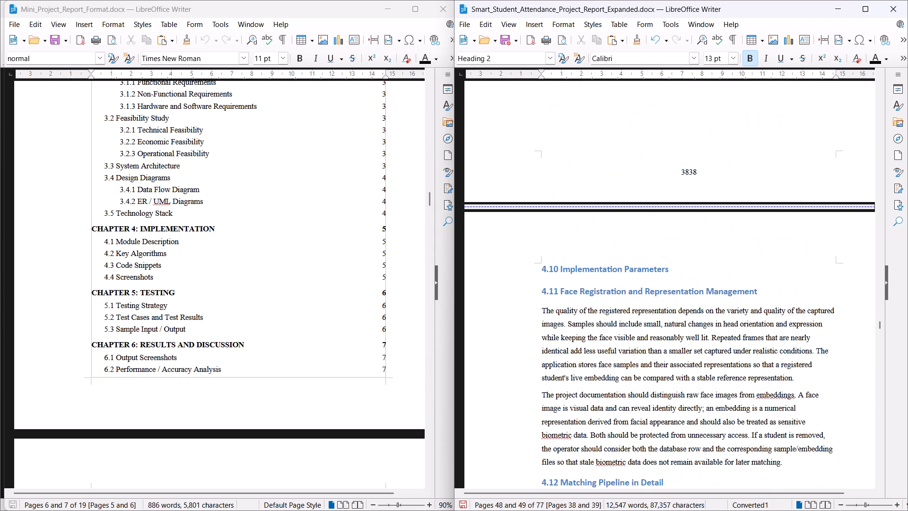
Renumber the Face Registration and Representation Management heading in the expanded report's Chapter 4 as 4.10.1.
{"action": "scroll", "coordinate": [573, 246], "scroll_direction": "down", "scroll_amount": 2}
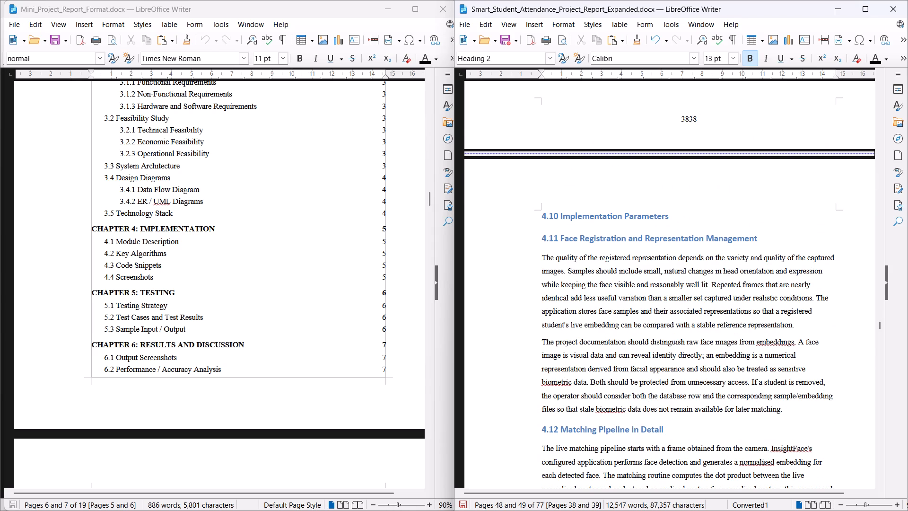
{"action": "left_click", "coordinate": [557, 238]}
{"action": "key", "text": "BackSpace"}
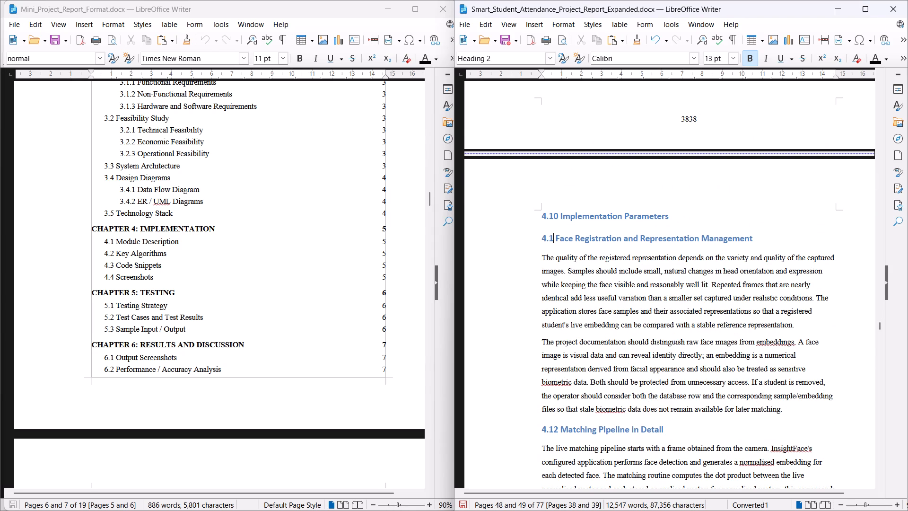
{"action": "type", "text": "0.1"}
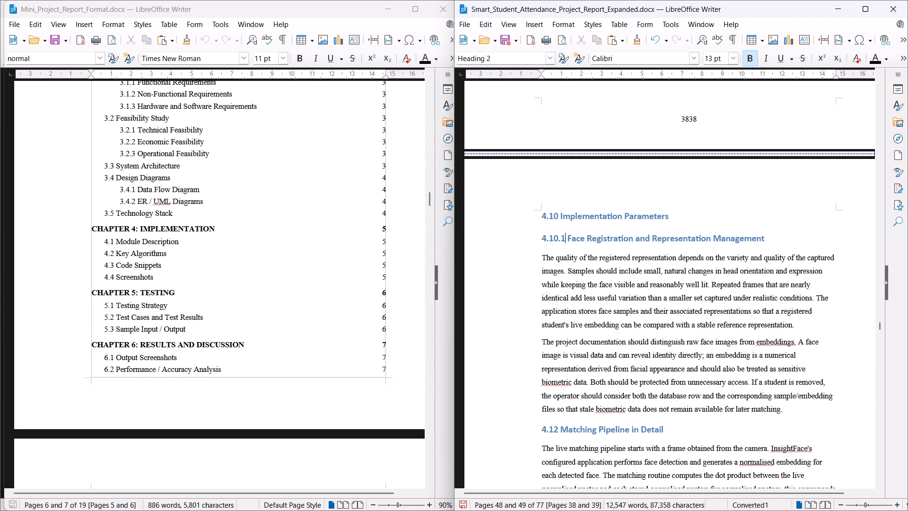
Renumber the Matching Pipeline in Detail heading in the expanded report's Chapter 4 as 4.10.2.
{"action": "scroll", "coordinate": [585, 256], "scroll_direction": "down", "scroll_amount": 5}
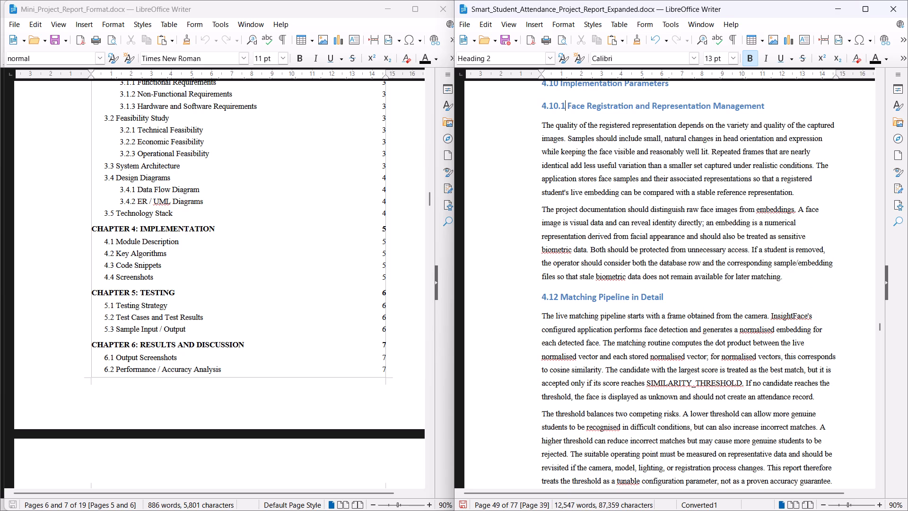
{"action": "left_click", "coordinate": [559, 293]}
{"action": "key", "text": "Left"}
{"action": "key", "text": "BackSpace"}
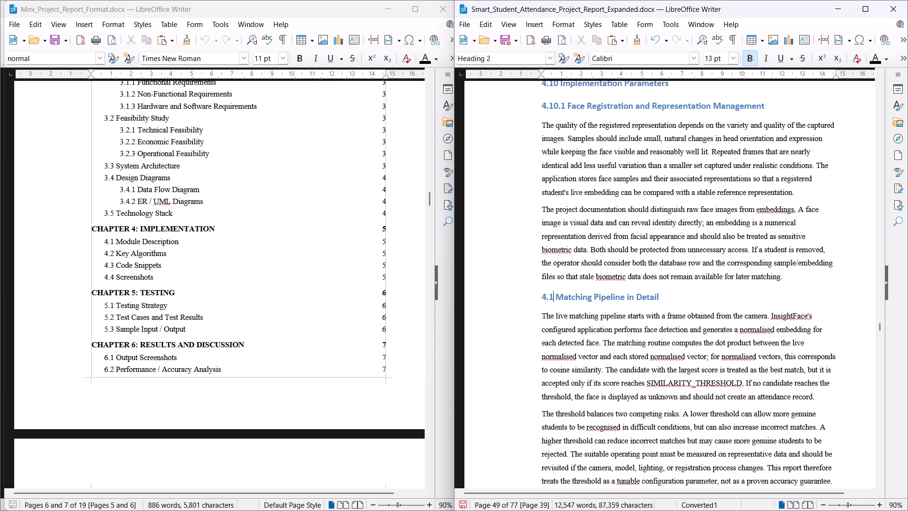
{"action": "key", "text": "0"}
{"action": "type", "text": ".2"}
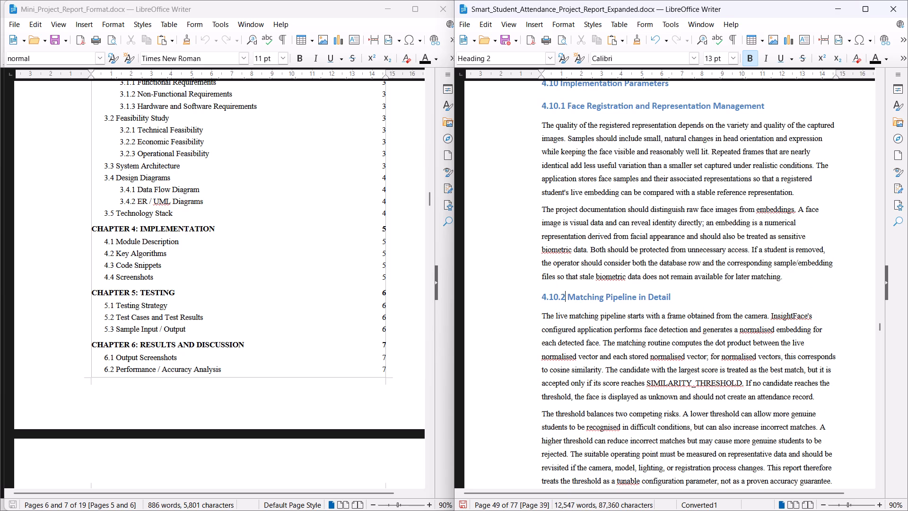
Renumber the Database Transactions and Report Export heading in the expanded report's Chapter 4 as 4.10.3.
{"action": "scroll", "coordinate": [561, 295], "scroll_direction": "down", "scroll_amount": 13}
{"action": "scroll", "coordinate": [561, 256], "scroll_direction": "up", "scroll_amount": 2}
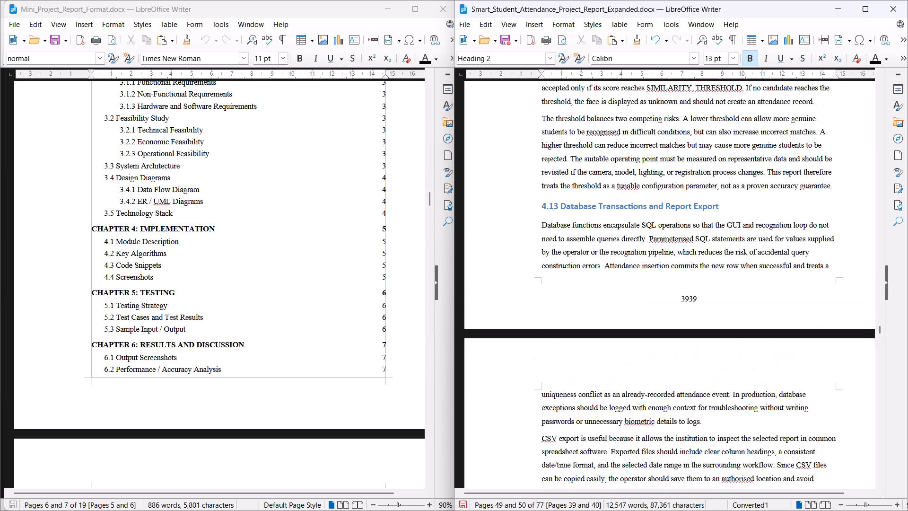
{"action": "left_click", "coordinate": [552, 205]}
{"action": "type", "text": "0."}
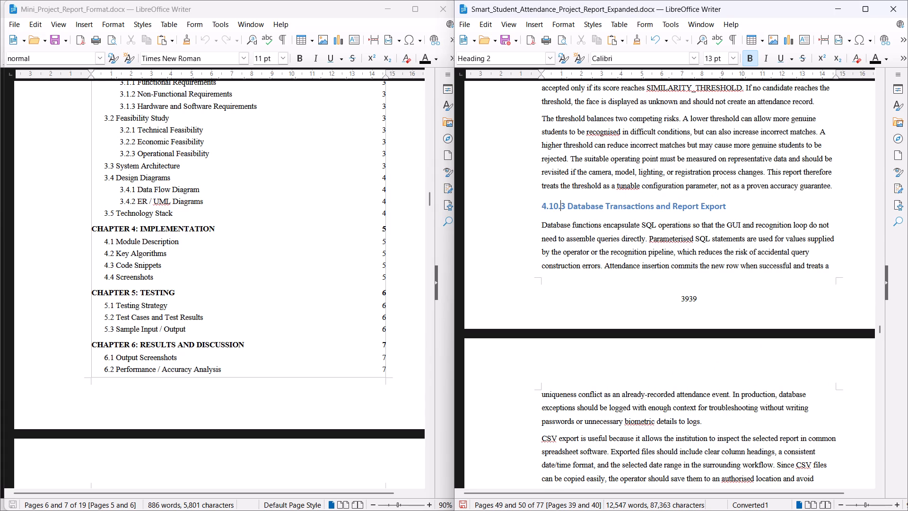
Check the rest of Chapter 4 and the Chapter 5: Testing headings through Expanded Test Procedure against the format's table of contents.
{"action": "scroll", "coordinate": [559, 230], "scroll_direction": "down", "scroll_amount": 16}
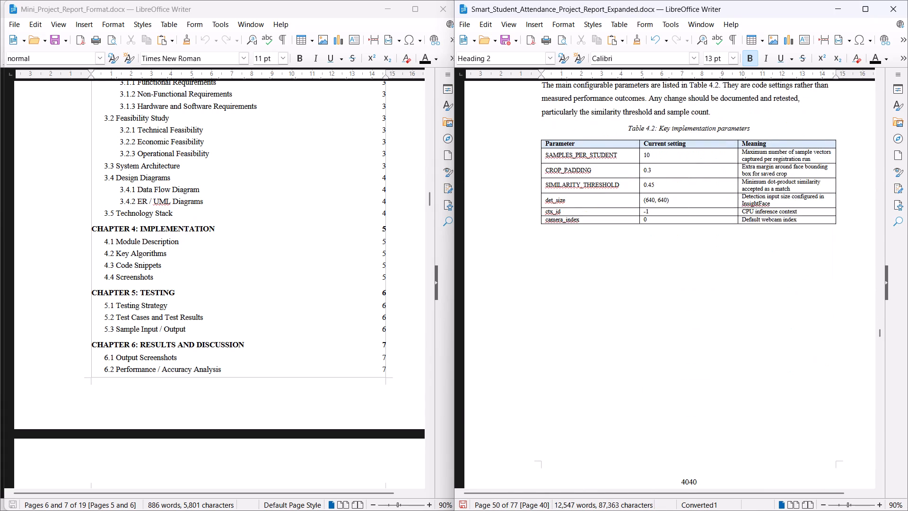
{"action": "scroll", "coordinate": [580, 221], "scroll_direction": "down", "scroll_amount": 4}
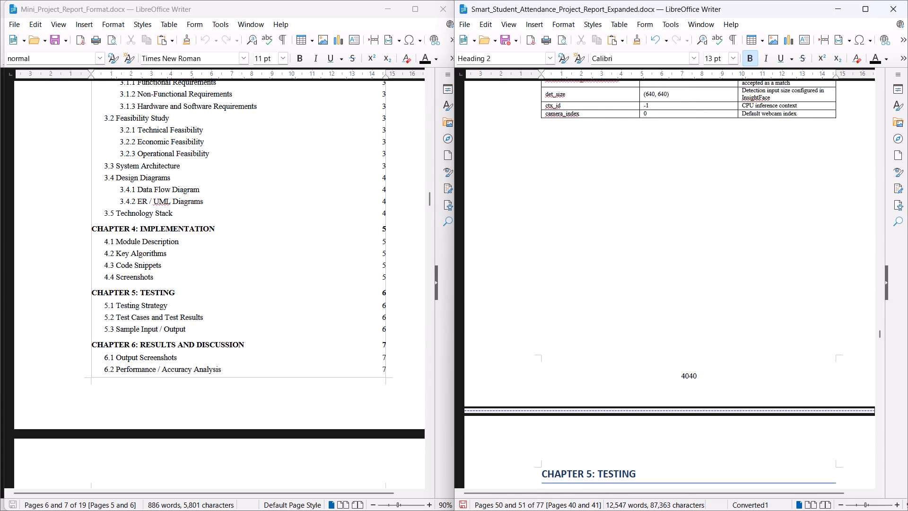
{"action": "scroll", "coordinate": [602, 211], "scroll_direction": "down", "scroll_amount": 5}
{"action": "scroll", "coordinate": [602, 211], "scroll_direction": "up", "scroll_amount": 4}
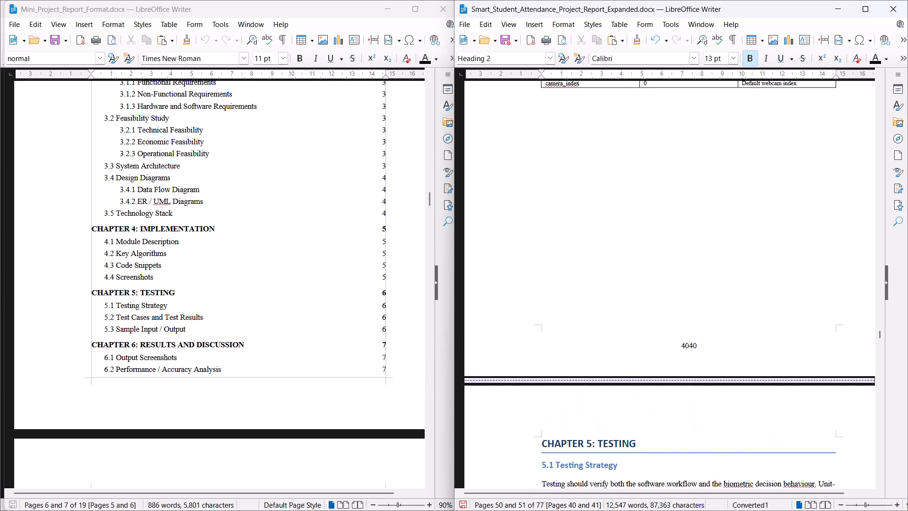
{"action": "scroll", "coordinate": [602, 211], "scroll_direction": "down", "scroll_amount": 18}
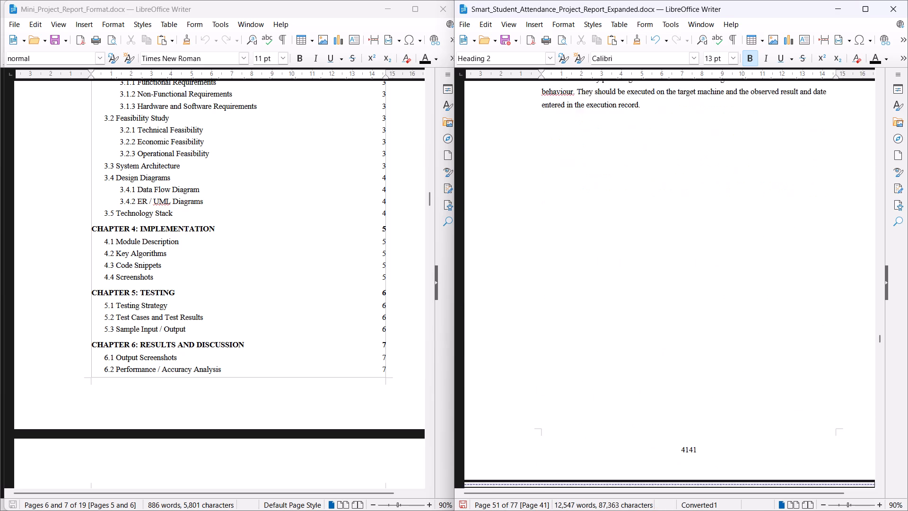
{"action": "scroll", "coordinate": [602, 211], "scroll_direction": "down", "scroll_amount": 15}
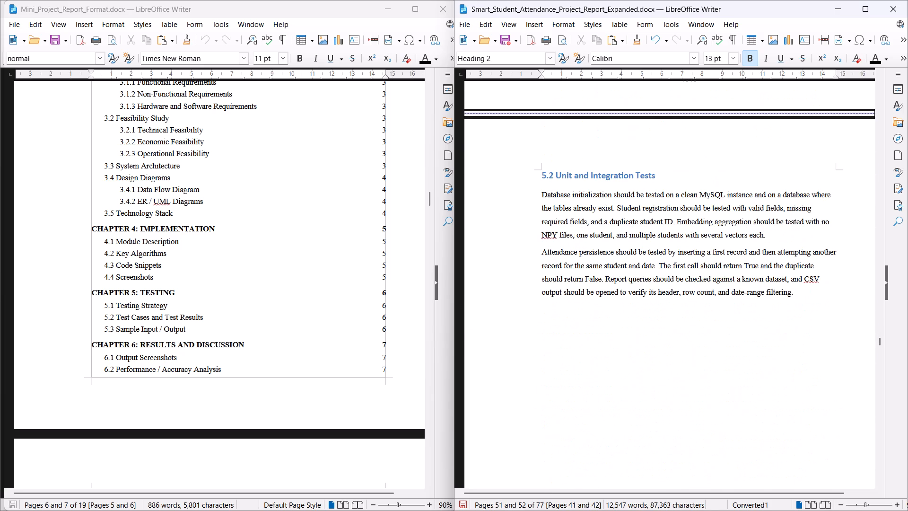
{"action": "scroll", "coordinate": [601, 211], "scroll_direction": "down", "scroll_amount": 18}
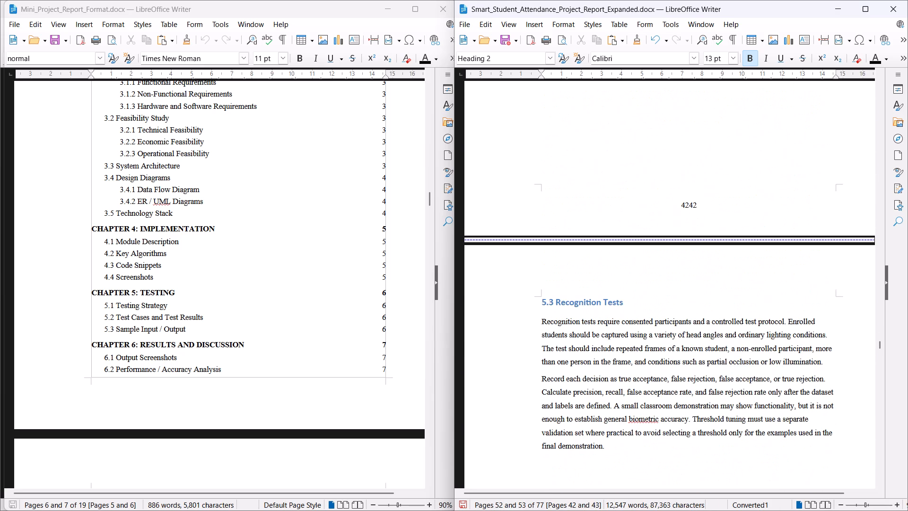
{"action": "scroll", "coordinate": [600, 211], "scroll_direction": "down", "scroll_amount": 20}
{"action": "scroll", "coordinate": [600, 211], "scroll_direction": "down", "scroll_amount": 1}
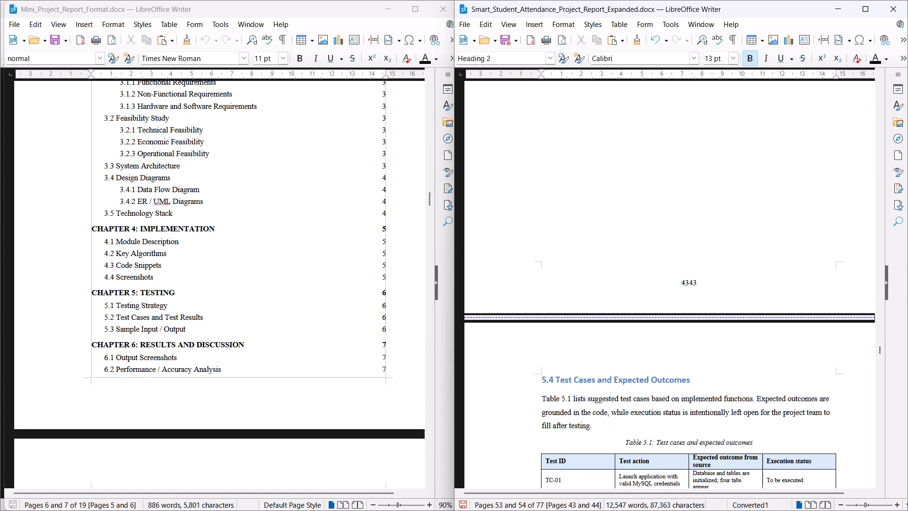
{"action": "scroll", "coordinate": [600, 211], "scroll_direction": "down", "scroll_amount": 20}
{"action": "scroll", "coordinate": [600, 211], "scroll_direction": "down", "scroll_amount": 3}
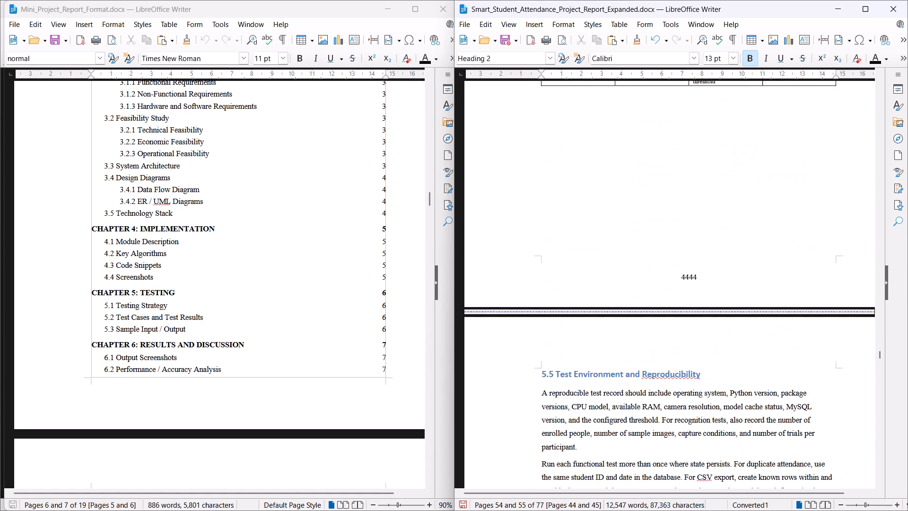
{"action": "scroll", "coordinate": [600, 211], "scroll_direction": "down", "scroll_amount": 4}
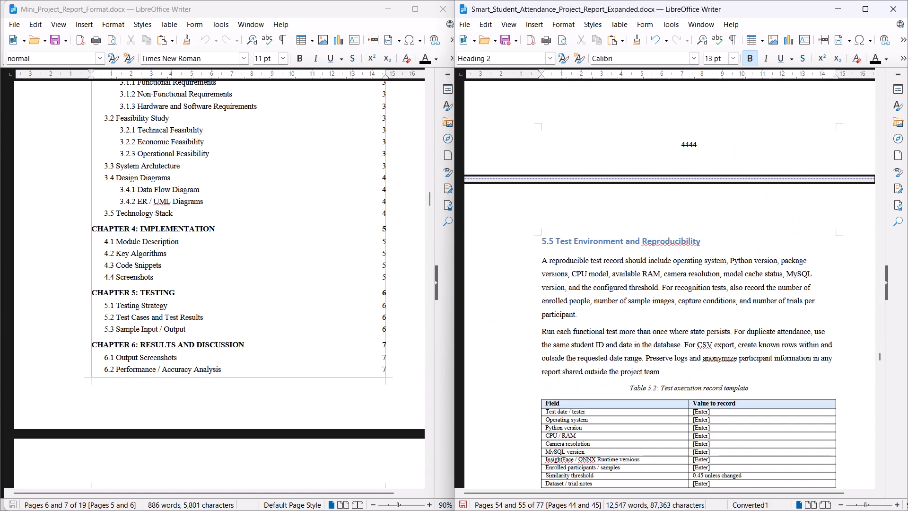
{"action": "scroll", "coordinate": [600, 211], "scroll_direction": "down", "scroll_amount": 10}
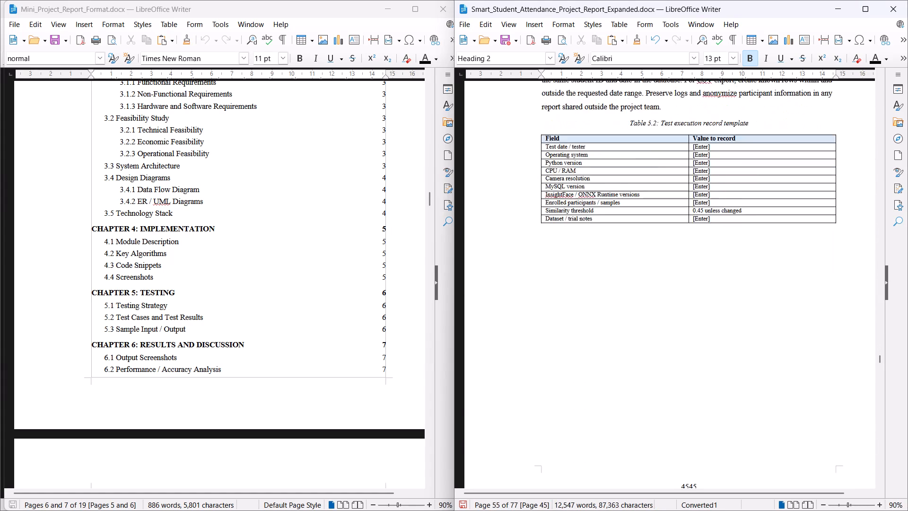
{"action": "scroll", "coordinate": [600, 211], "scroll_direction": "down", "scroll_amount": 13}
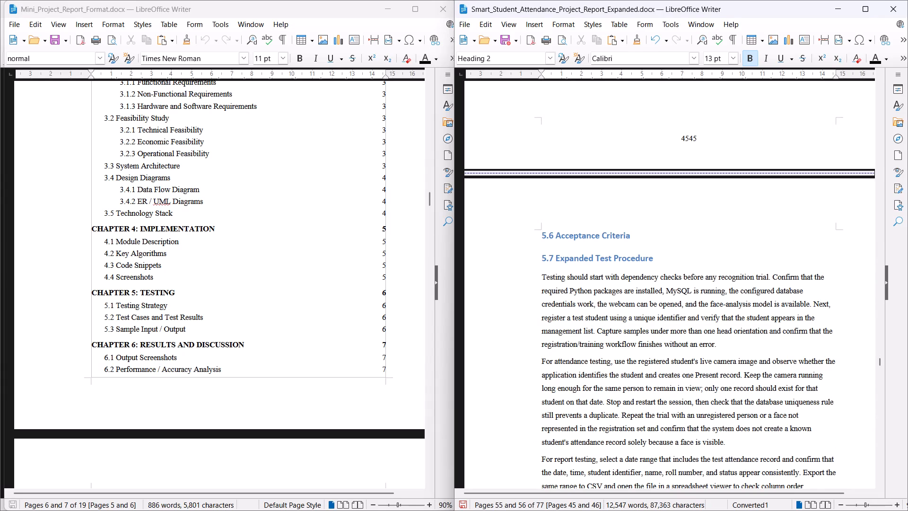
Renumber the Expanded Test Procedure heading in the expanded report's Chapter 5 as 5.6.1.
{"action": "left_click", "coordinate": [554, 257]}
{"action": "key", "text": "BackSpace"}
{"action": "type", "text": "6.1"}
Renumber the Recording Evidence and Defects heading in the expanded report's Chapter 5 as 5.6.2.
{"action": "scroll", "coordinate": [596, 269], "scroll_direction": "down", "scroll_amount": 1}
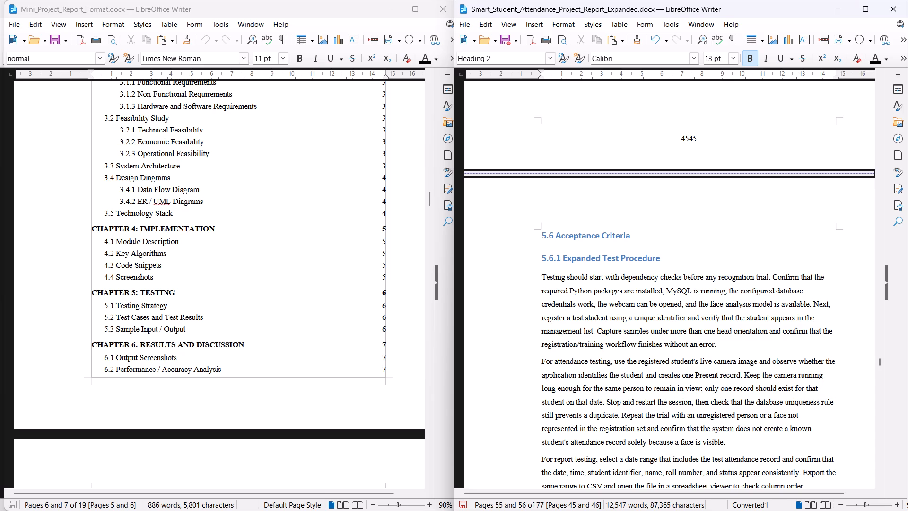
{"action": "scroll", "coordinate": [596, 269], "scroll_direction": "down", "scroll_amount": 3}
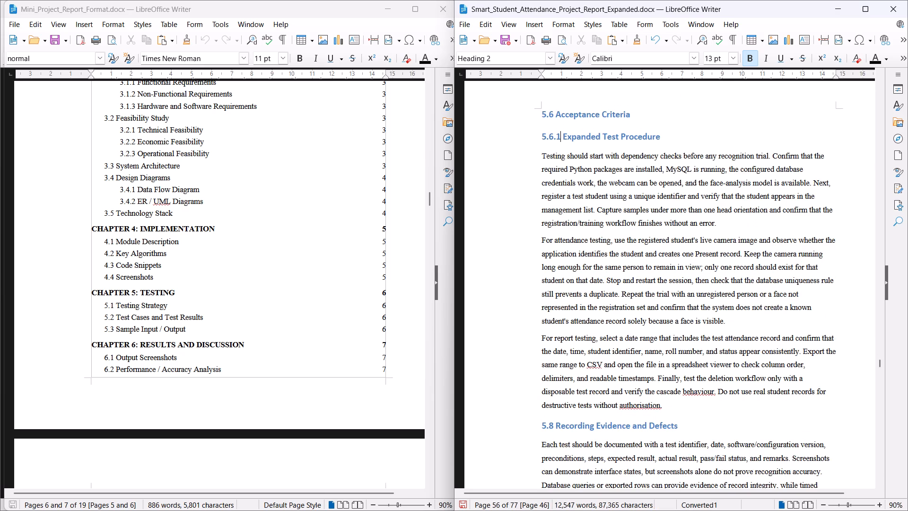
{"action": "scroll", "coordinate": [624, 216], "scroll_direction": "down", "scroll_amount": 5}
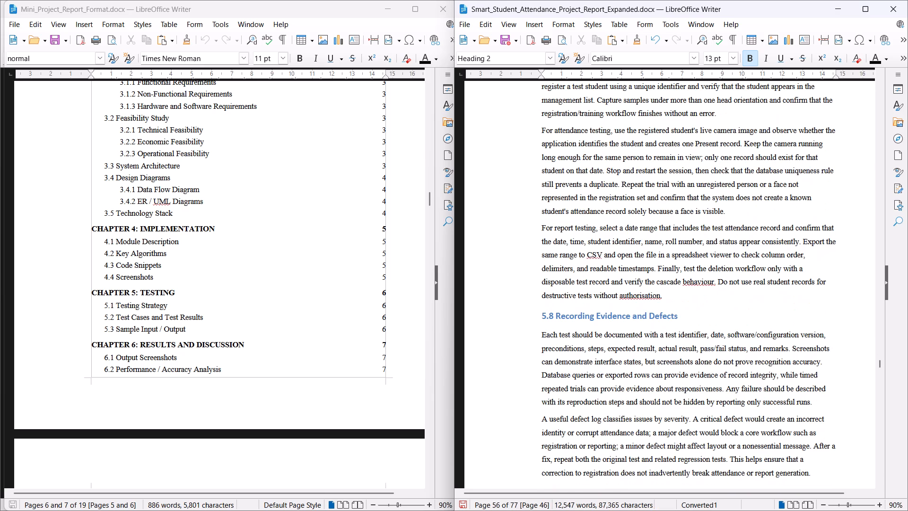
{"action": "left_click", "coordinate": [554, 290]}
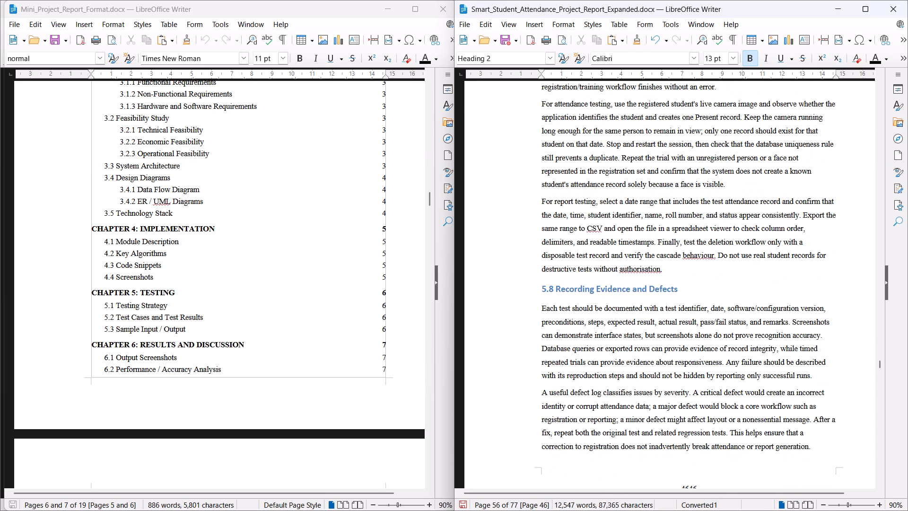
{"action": "key", "text": "BackSpace"}
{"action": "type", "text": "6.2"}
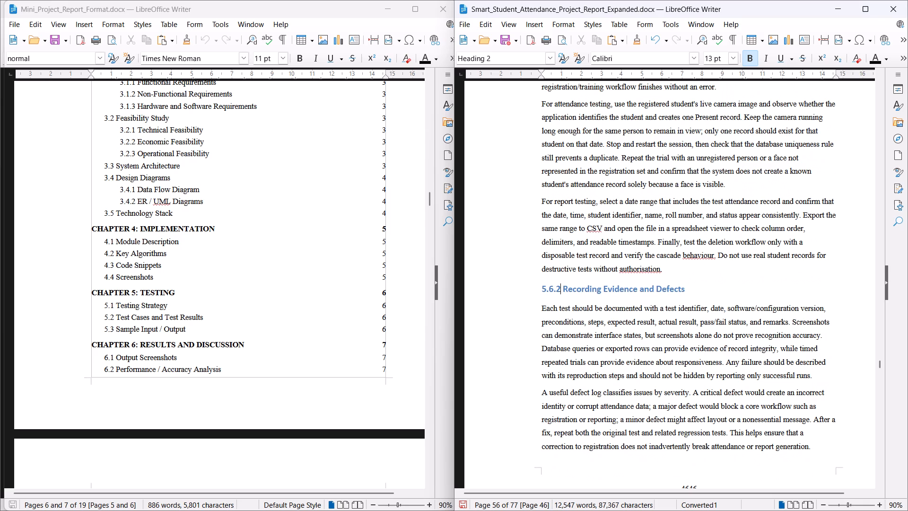
Compare the opening Chapter 6: Results and Discussion headings, Implementation Evidence and Functional Results Expected from the Code, with the format's table of contents.
{"action": "scroll", "coordinate": [559, 308], "scroll_direction": "down", "scroll_amount": 20}
{"action": "scroll", "coordinate": [559, 308], "scroll_direction": "down", "scroll_amount": 9}
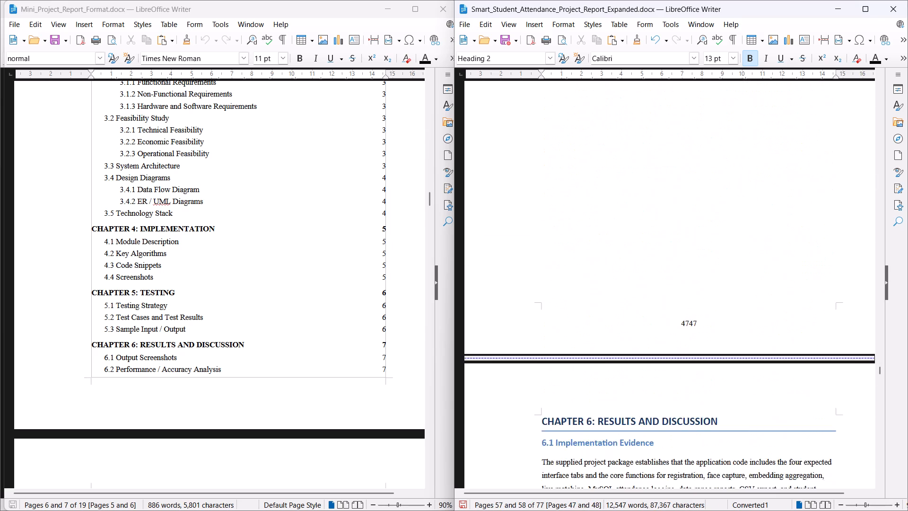
{"action": "scroll", "coordinate": [563, 308], "scroll_direction": "down", "scroll_amount": 6}
{"action": "scroll", "coordinate": [368, 297], "scroll_direction": "down", "scroll_amount": 5}
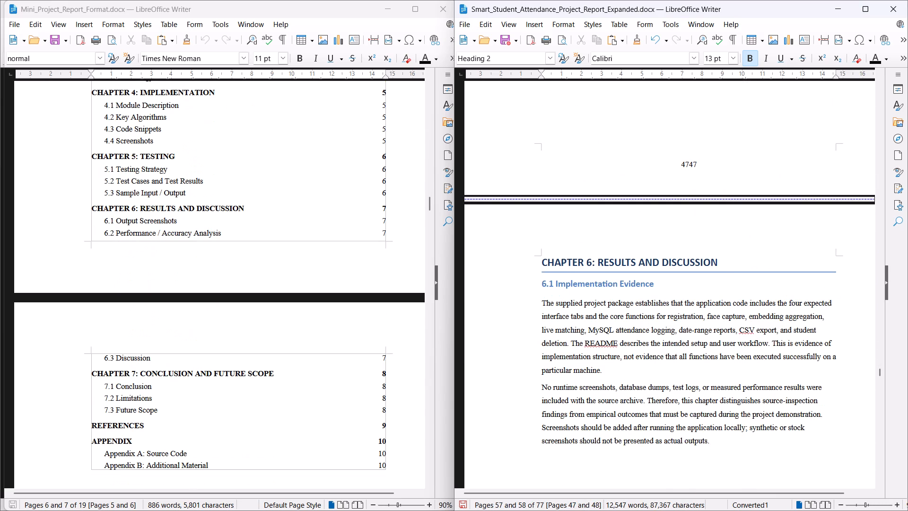
{"action": "scroll", "coordinate": [557, 295], "scroll_direction": "down", "scroll_amount": 15}
{"action": "scroll", "coordinate": [552, 295], "scroll_direction": "up", "scroll_amount": 2}
{"action": "scroll", "coordinate": [552, 295], "scroll_direction": "down", "scroll_amount": 3}
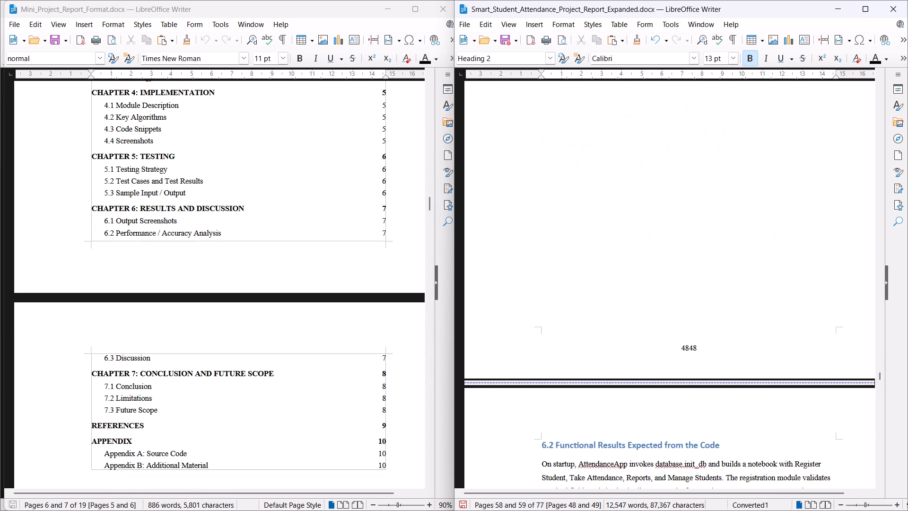
{"action": "scroll", "coordinate": [552, 295], "scroll_direction": "down", "scroll_amount": 8}
{"action": "scroll", "coordinate": [552, 296], "scroll_direction": "up", "scroll_amount": 9}
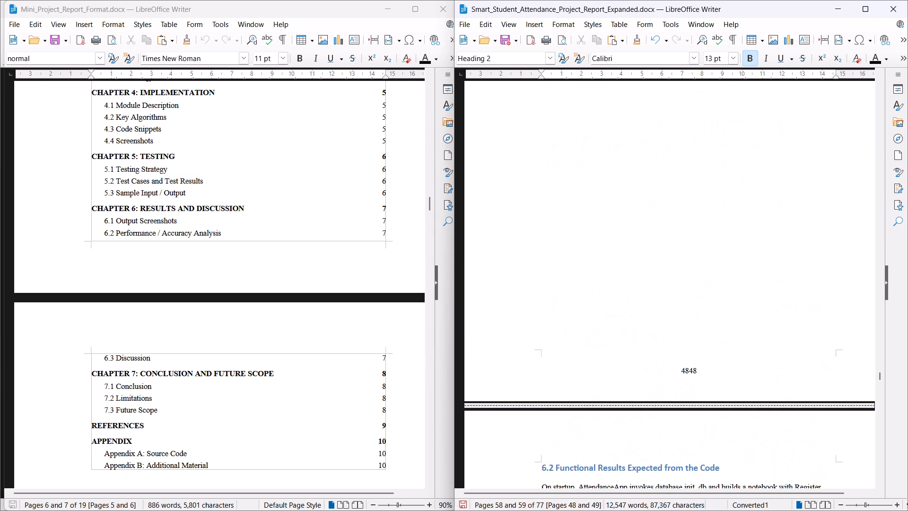
{"action": "scroll", "coordinate": [552, 296], "scroll_direction": "up", "scroll_amount": 10}
{"action": "scroll", "coordinate": [552, 296], "scroll_direction": "down", "scroll_amount": 9}
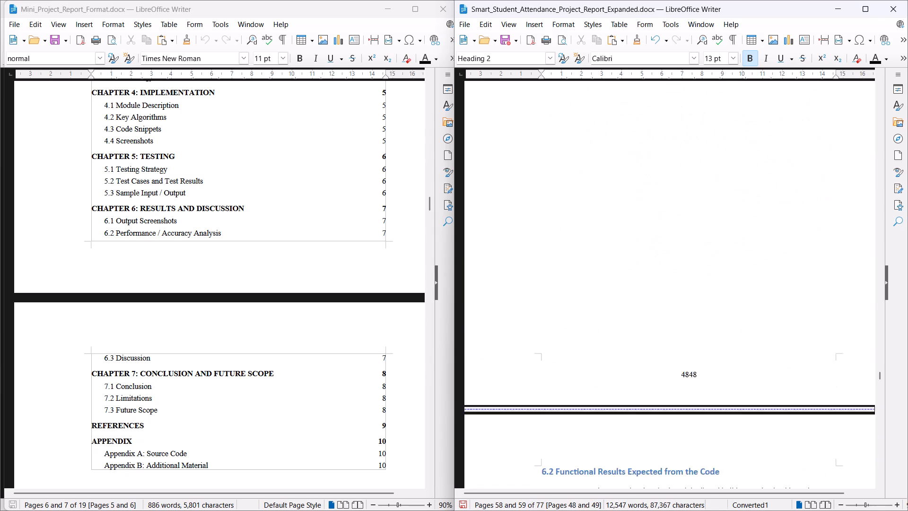
{"action": "scroll", "coordinate": [552, 296], "scroll_direction": "down", "scroll_amount": 10}
{"action": "scroll", "coordinate": [552, 296], "scroll_direction": "down", "scroll_amount": 11}
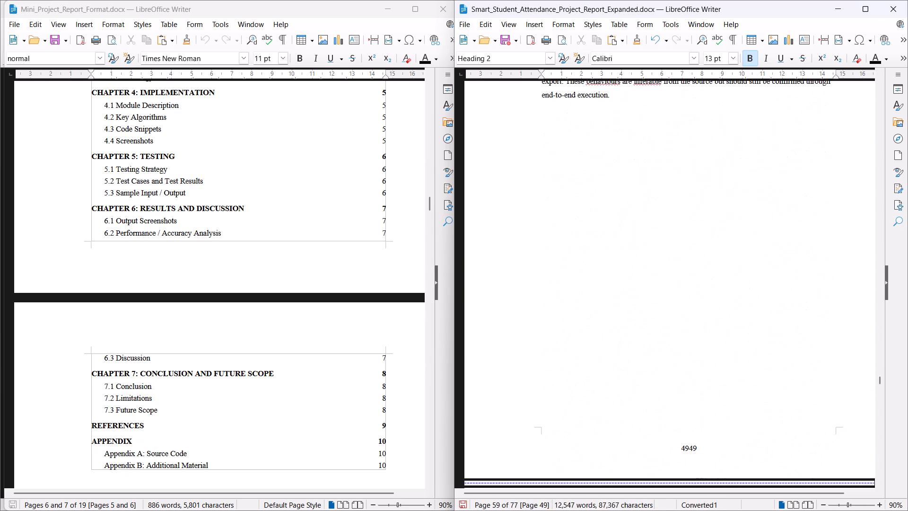
Check the remaining Chapter 6 headings, from Recognition Threshold Discussion through Interpretation of Functional Evidence, for section structure and numbering.
{"action": "scroll", "coordinate": [552, 297], "scroll_direction": "down", "scroll_amount": 20}
{"action": "scroll", "coordinate": [574, 302], "scroll_direction": "down", "scroll_amount": 16}
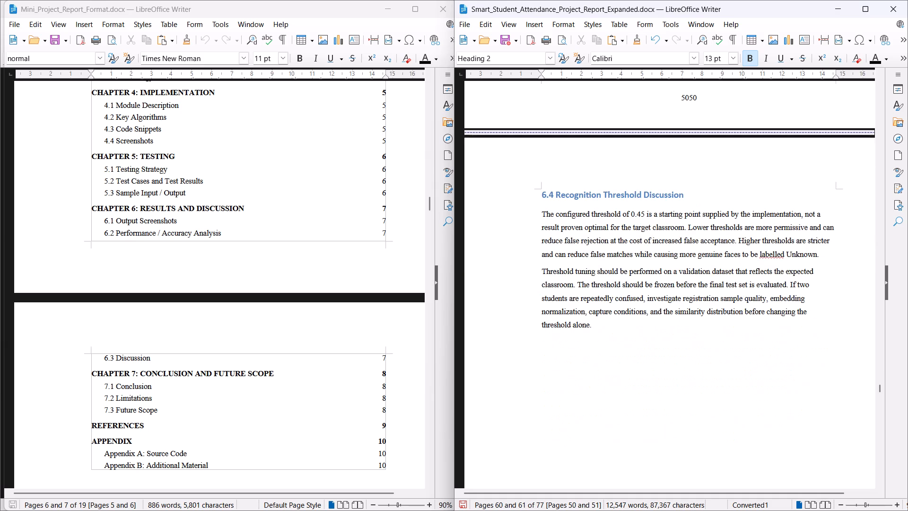
{"action": "scroll", "coordinate": [593, 300], "scroll_direction": "down", "scroll_amount": 18}
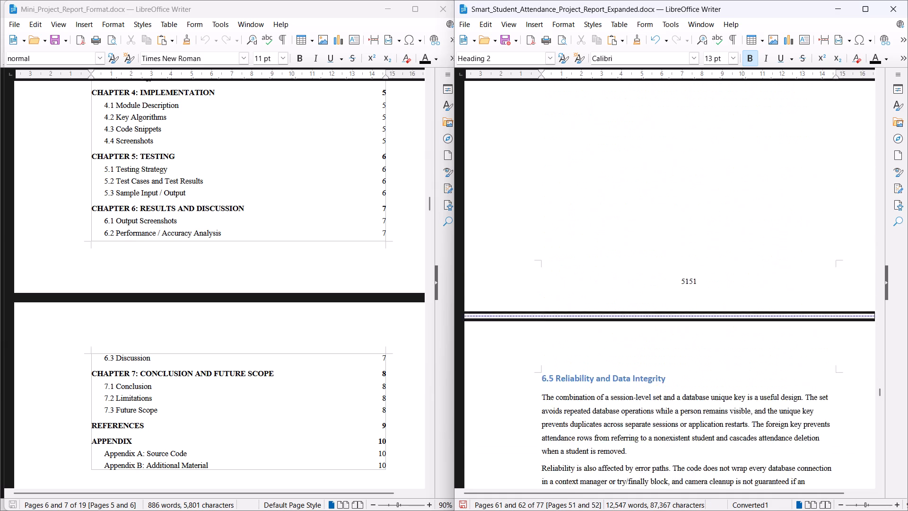
{"action": "scroll", "coordinate": [595, 299], "scroll_direction": "down", "scroll_amount": 2}
{"action": "scroll", "coordinate": [595, 299], "scroll_direction": "down", "scroll_amount": 20}
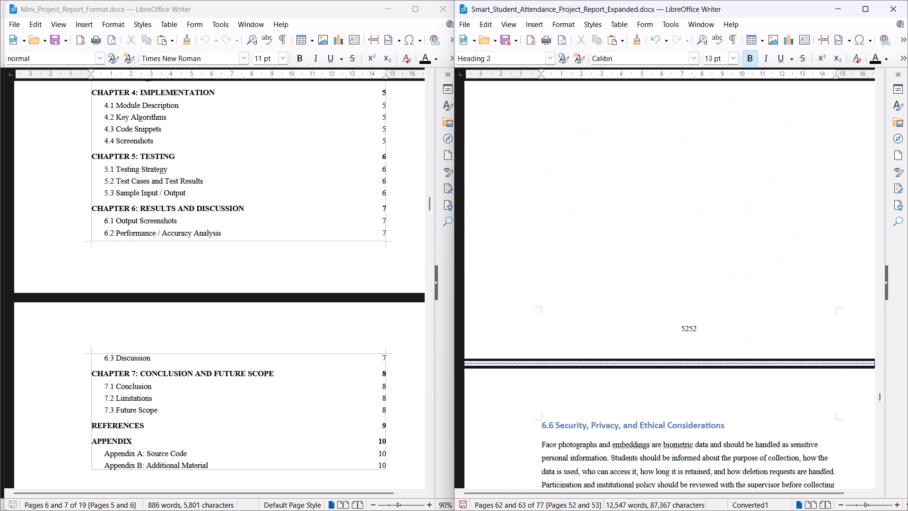
{"action": "scroll", "coordinate": [595, 299], "scroll_direction": "down", "scroll_amount": 1}
{"action": "scroll", "coordinate": [595, 299], "scroll_direction": "down", "scroll_amount": 20}
{"action": "scroll", "coordinate": [595, 299], "scroll_direction": "down", "scroll_amount": 6}
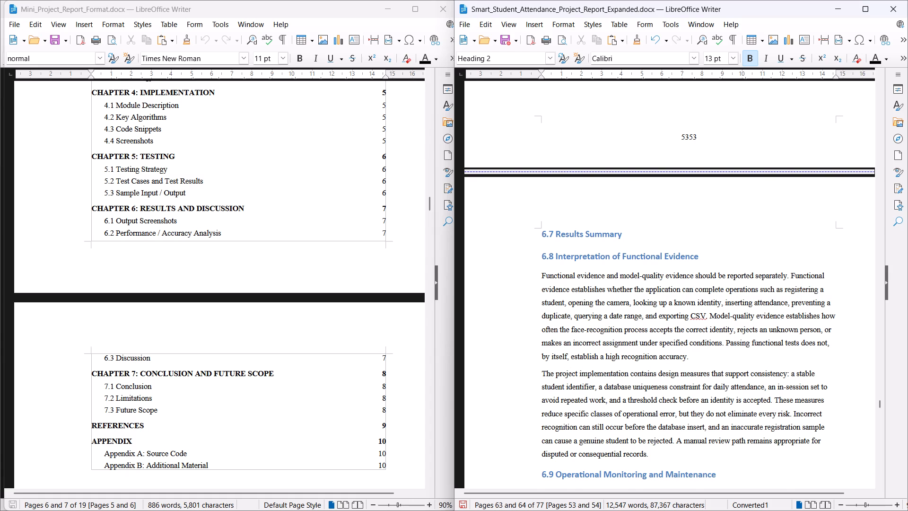
{"action": "scroll", "coordinate": [569, 260], "scroll_direction": "up", "scroll_amount": 15}
{"action": "scroll", "coordinate": [570, 260], "scroll_direction": "up", "scroll_amount": 10}
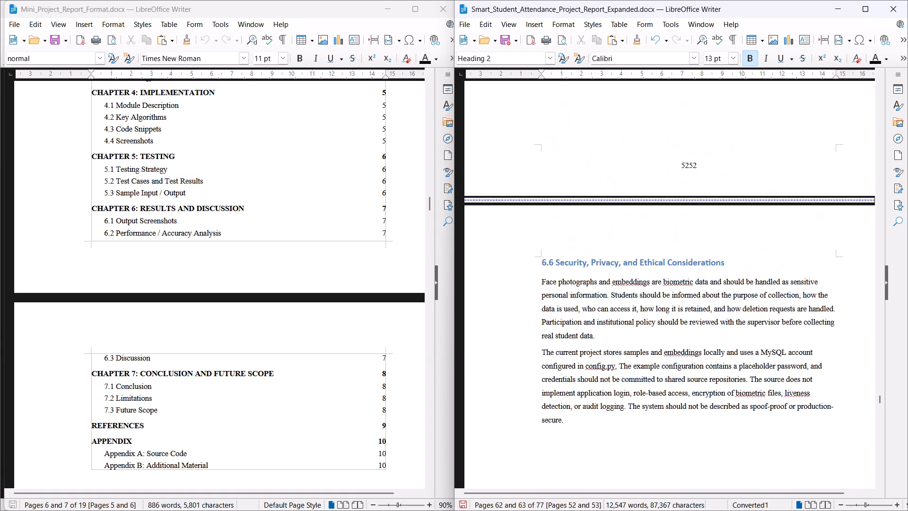
{"action": "scroll", "coordinate": [570, 259], "scroll_direction": "up", "scroll_amount": 20}
{"action": "scroll", "coordinate": [570, 259], "scroll_direction": "up", "scroll_amount": 2}
{"action": "scroll", "coordinate": [571, 259], "scroll_direction": "down", "scroll_amount": 9}
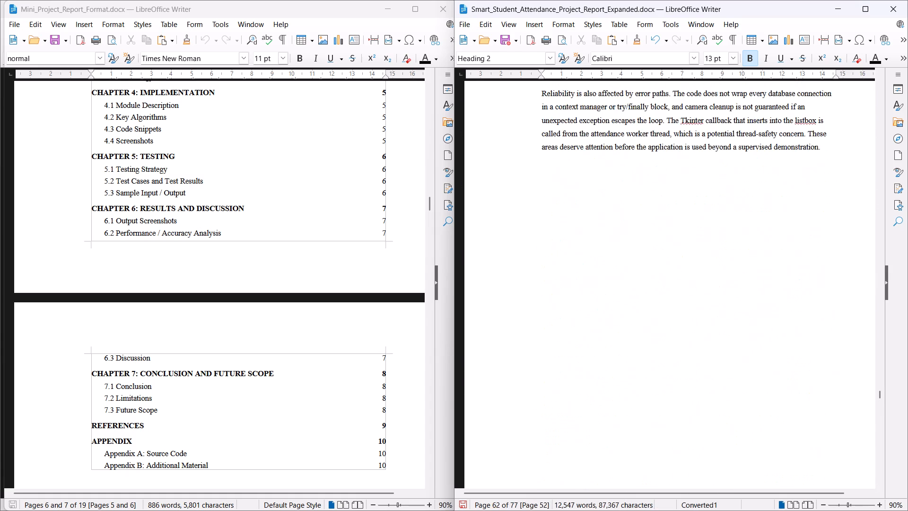
{"action": "scroll", "coordinate": [570, 265], "scroll_direction": "down", "scroll_amount": 20}
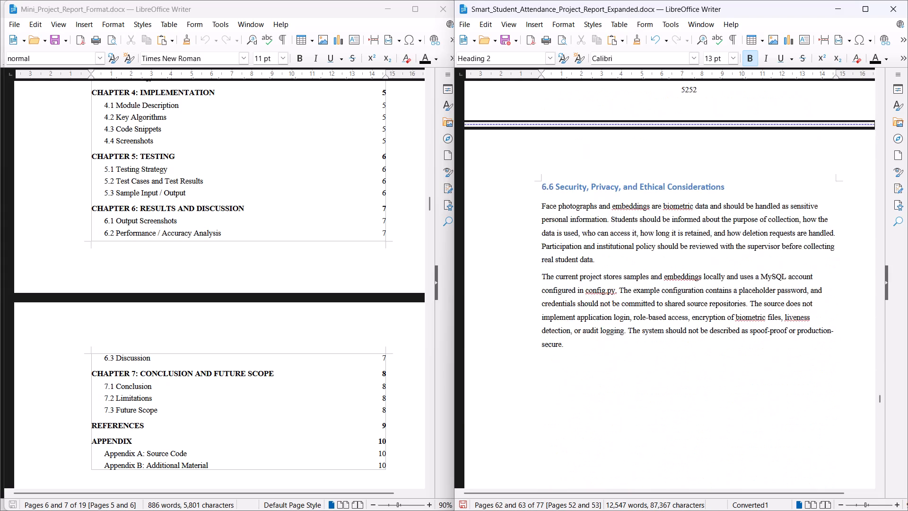
{"action": "scroll", "coordinate": [558, 274], "scroll_direction": "down", "scroll_amount": 17}
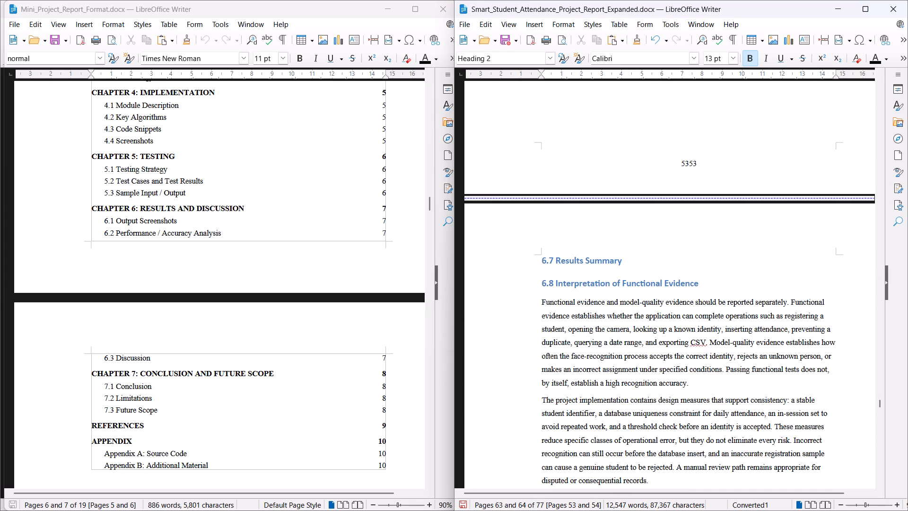
Renumber the Interpretation of Functional Evidence heading in the expanded report's Chapter 6 as 6.7.1.
{"action": "left_click", "coordinate": [553, 282]}
{"action": "key", "text": "BackSpace"}
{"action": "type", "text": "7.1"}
Renumber the Operational Monitoring and Maintenance heading in the expanded report's Chapter 6 as 6.7.2.
{"action": "scroll", "coordinate": [576, 286], "scroll_direction": "down", "scroll_amount": 5}
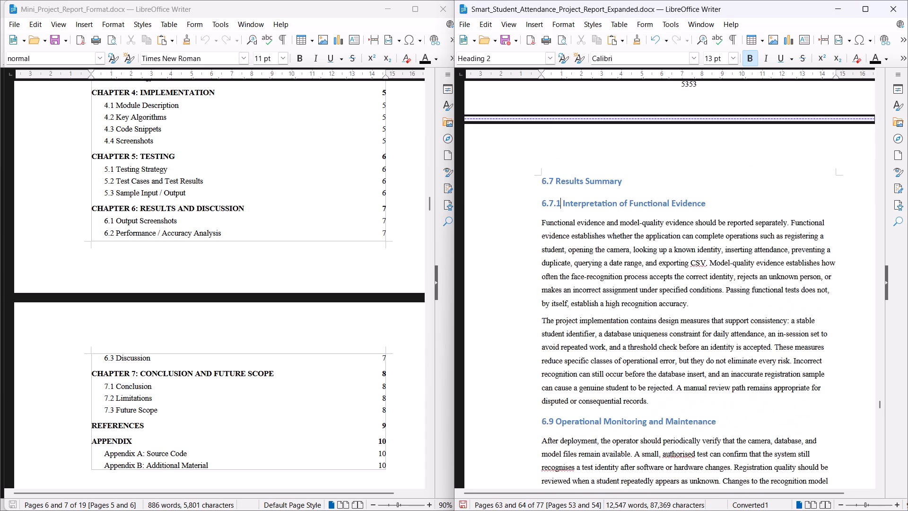
{"action": "scroll", "coordinate": [576, 286], "scroll_direction": "down", "scroll_amount": 3}
{"action": "left_click", "coordinate": [552, 288]}
{"action": "key", "text": "BackSpace"}
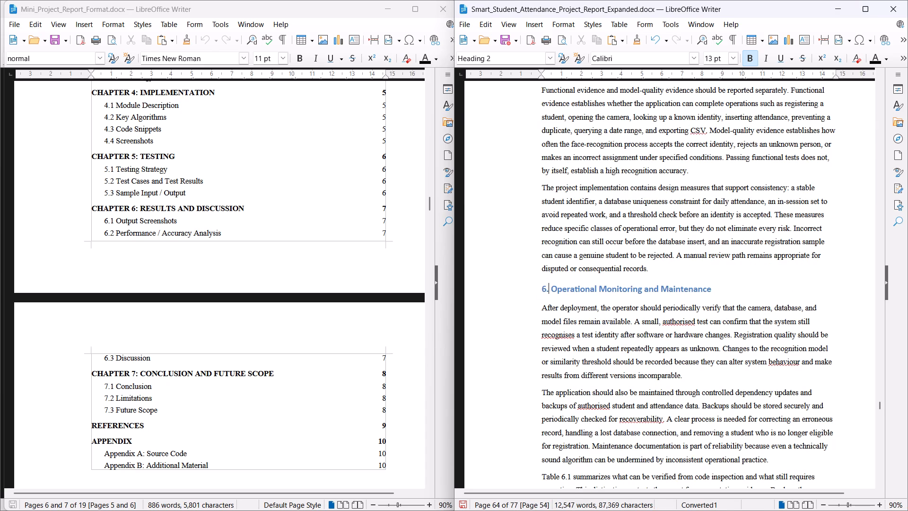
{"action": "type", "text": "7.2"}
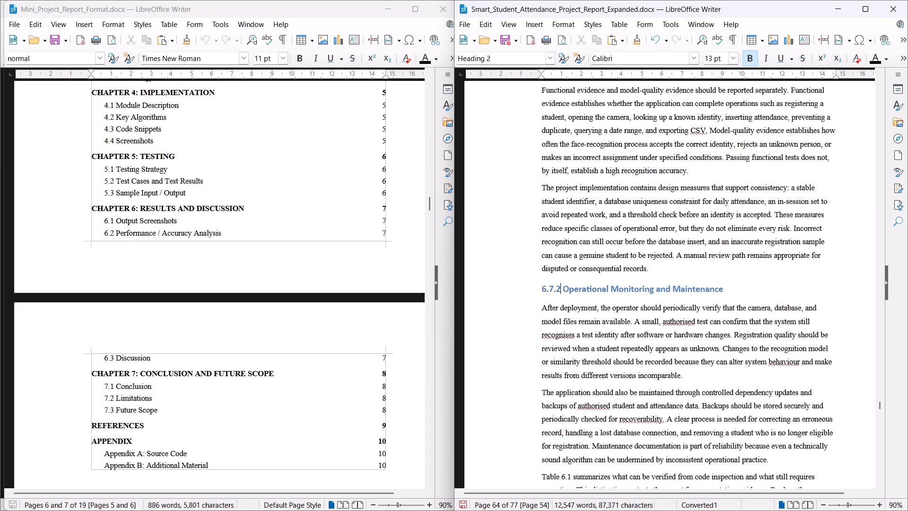
Check the end of Chapter 6 and the Chapter 7: Conclusion and Future Scope headings against the format's table of contents.
{"action": "scroll", "coordinate": [541, 296], "scroll_direction": "down", "scroll_amount": 20}
{"action": "scroll", "coordinate": [541, 296], "scroll_direction": "down", "scroll_amount": 12}
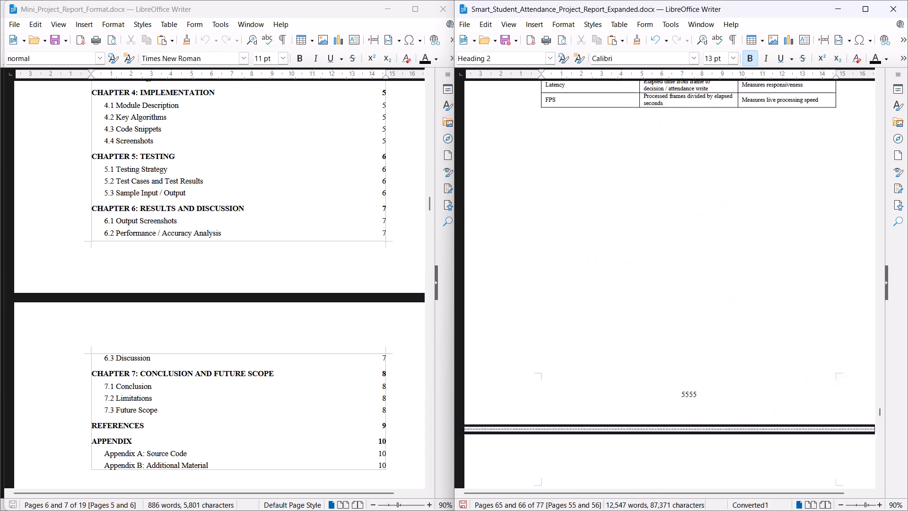
{"action": "scroll", "coordinate": [548, 294], "scroll_direction": "down", "scroll_amount": 8}
{"action": "scroll", "coordinate": [375, 257], "scroll_direction": "down", "scroll_amount": 4}
{"action": "scroll", "coordinate": [547, 259], "scroll_direction": "down", "scroll_amount": 2}
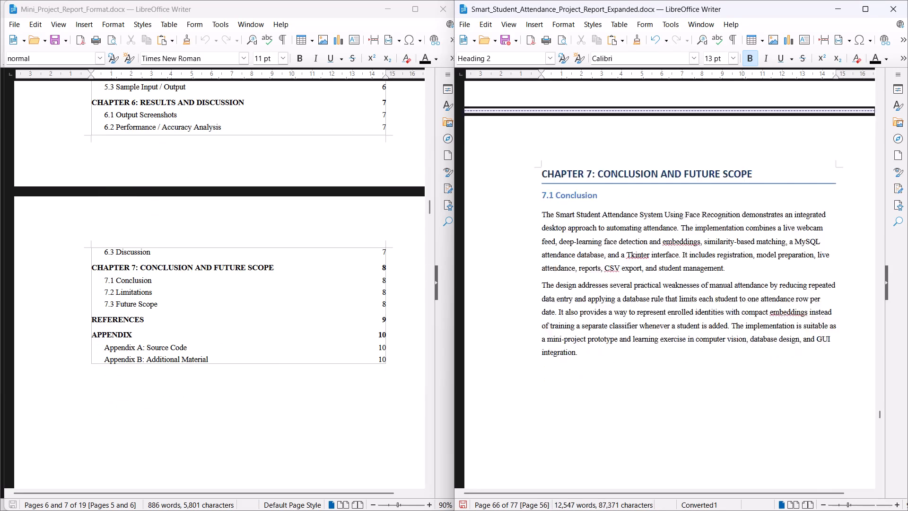
{"action": "scroll", "coordinate": [549, 259], "scroll_direction": "down", "scroll_amount": 18}
{"action": "scroll", "coordinate": [550, 259], "scroll_direction": "down", "scroll_amount": 9}
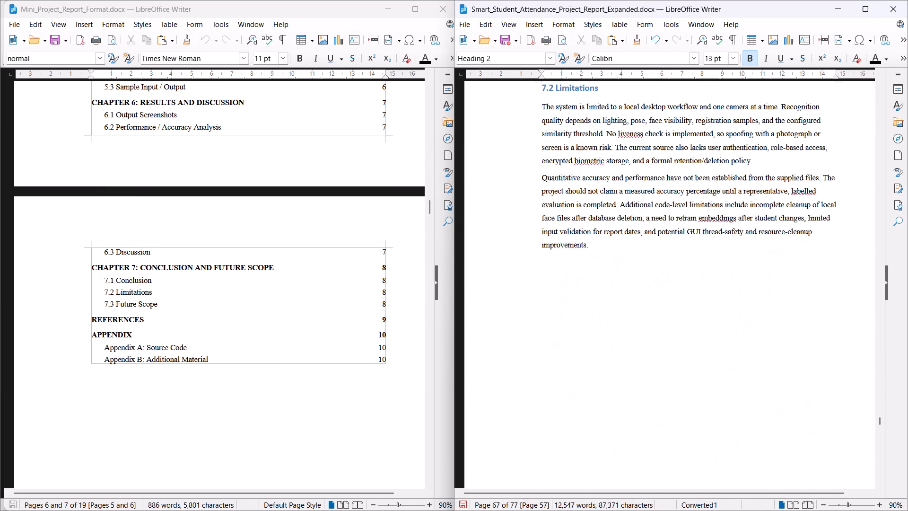
{"action": "scroll", "coordinate": [550, 260], "scroll_direction": "down", "scroll_amount": 16}
{"action": "scroll", "coordinate": [550, 260], "scroll_direction": "down", "scroll_amount": 20}
{"action": "scroll", "coordinate": [550, 260], "scroll_direction": "down", "scroll_amount": 4}
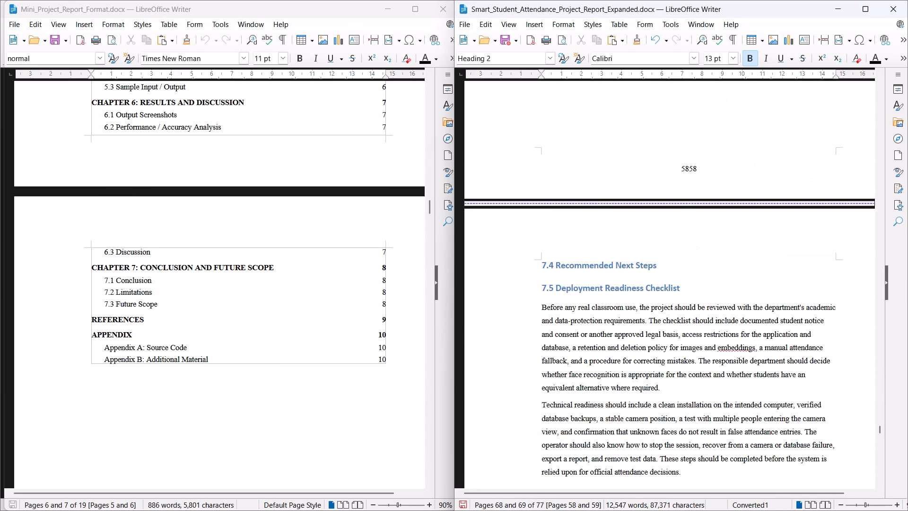
Renumber the Deployment Readiness Checklist heading in the expanded report's Chapter 7 as 7.4.1.
{"action": "scroll", "coordinate": [553, 261], "scroll_direction": "down", "scroll_amount": 3}
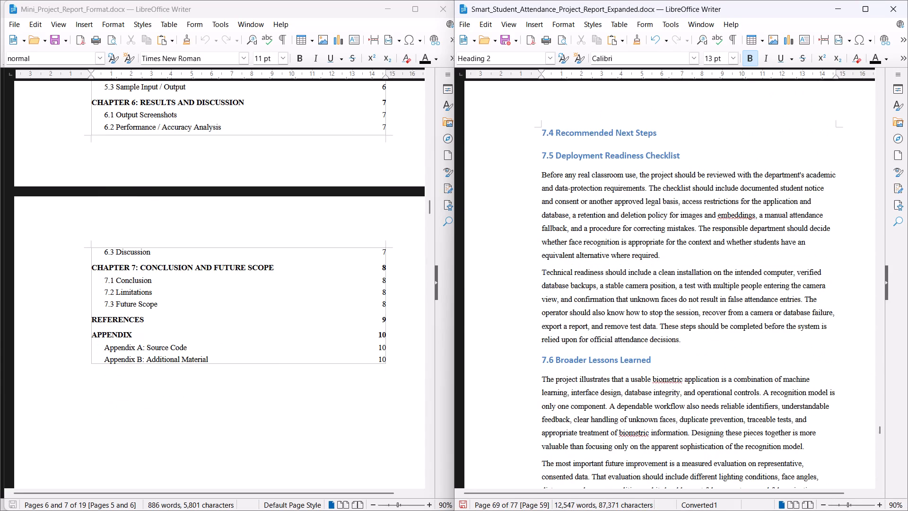
{"action": "left_click", "coordinate": [553, 129]}
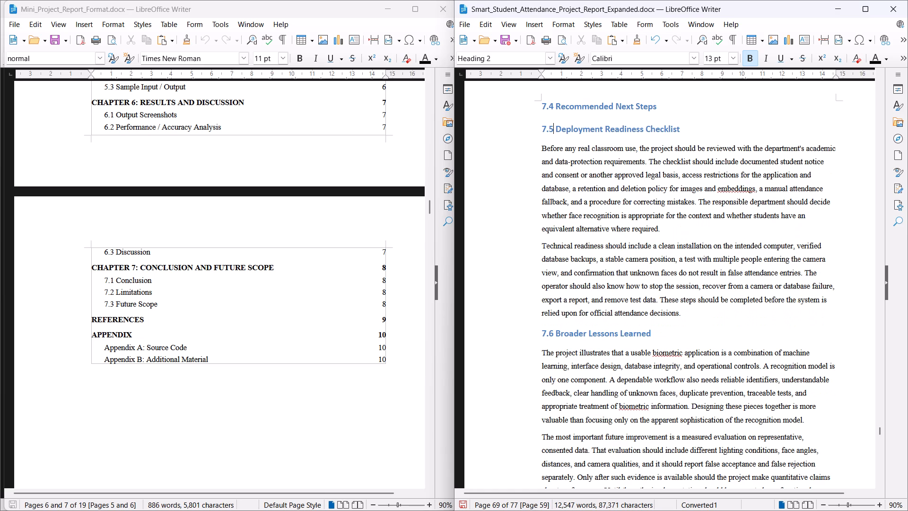
{"action": "key", "text": "BackSpace"}
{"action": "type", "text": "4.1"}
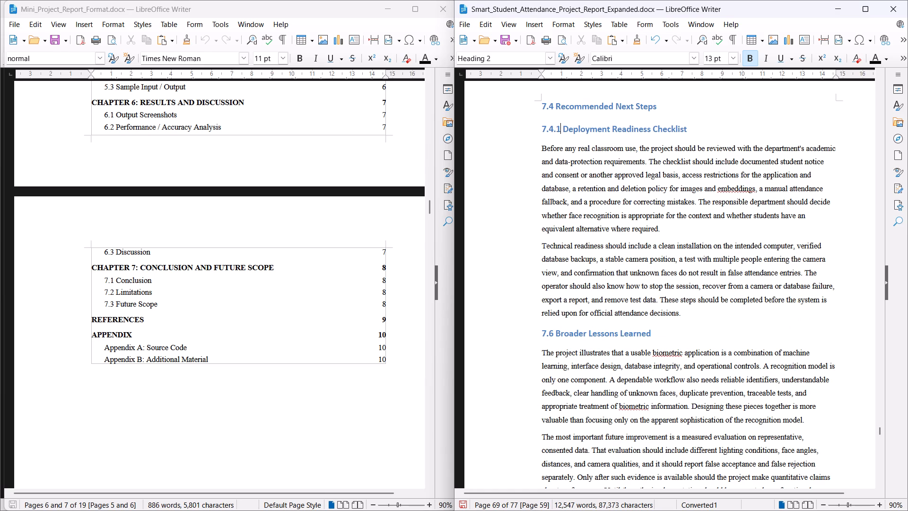
Renumber the Broader Lessons Learned heading in the expanded report's Chapter 7 as 7.4.2.
{"action": "left_click", "coordinate": [551, 335]}
{"action": "key", "text": "BackSpace"}
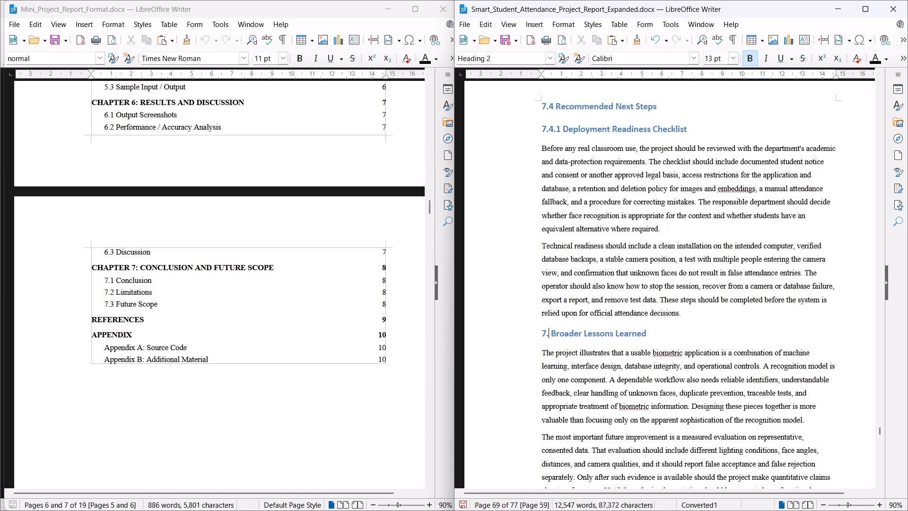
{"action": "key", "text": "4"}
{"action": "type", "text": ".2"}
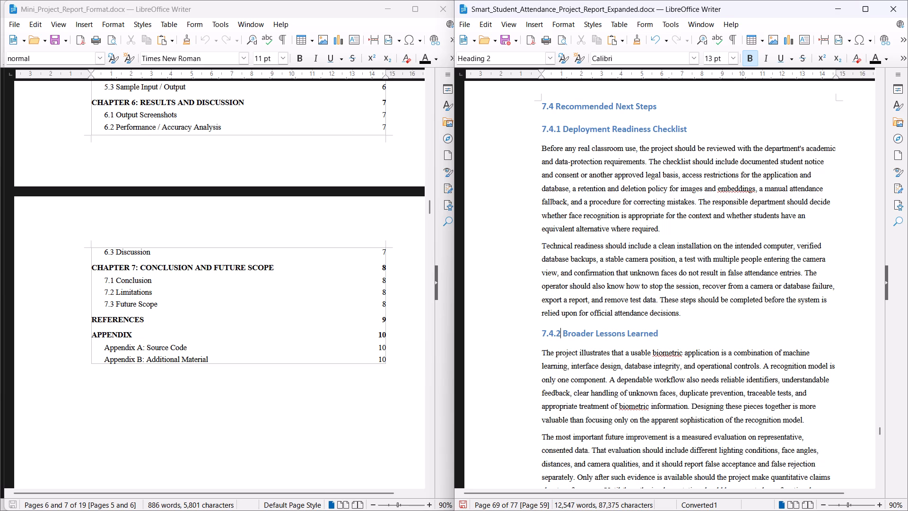
Review the expanded report's References, Appendix A and Appendix B through its last page against the format's table of contents.
{"action": "scroll", "coordinate": [584, 295], "scroll_direction": "down", "scroll_amount": 20}
{"action": "scroll", "coordinate": [584, 295], "scroll_direction": "down", "scroll_amount": 10}
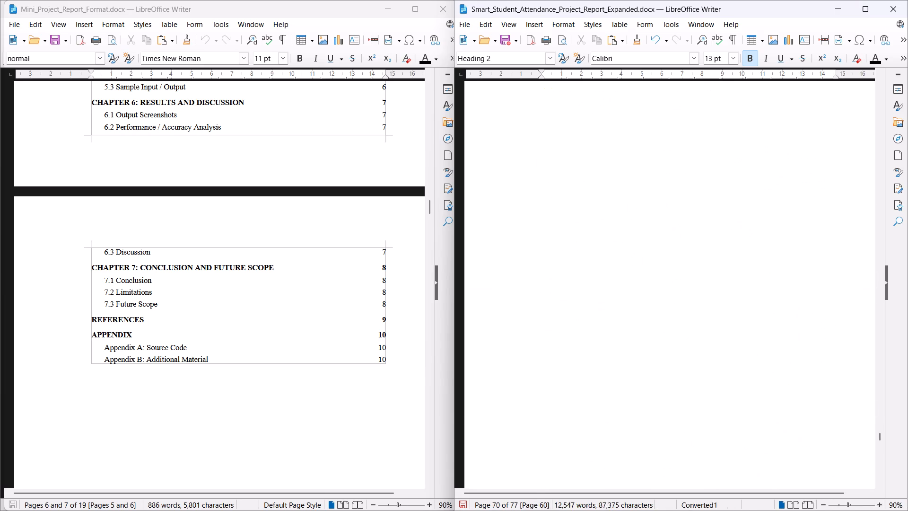
{"action": "scroll", "coordinate": [589, 296], "scroll_direction": "down", "scroll_amount": 11}
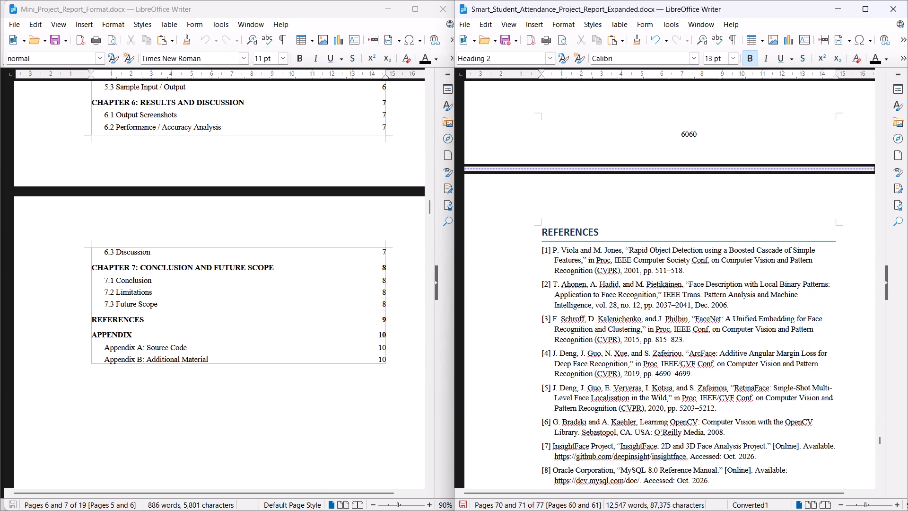
{"action": "scroll", "coordinate": [672, 306], "scroll_direction": "down", "scroll_amount": 16}
{"action": "scroll", "coordinate": [672, 306], "scroll_direction": "down", "scroll_amount": 5}
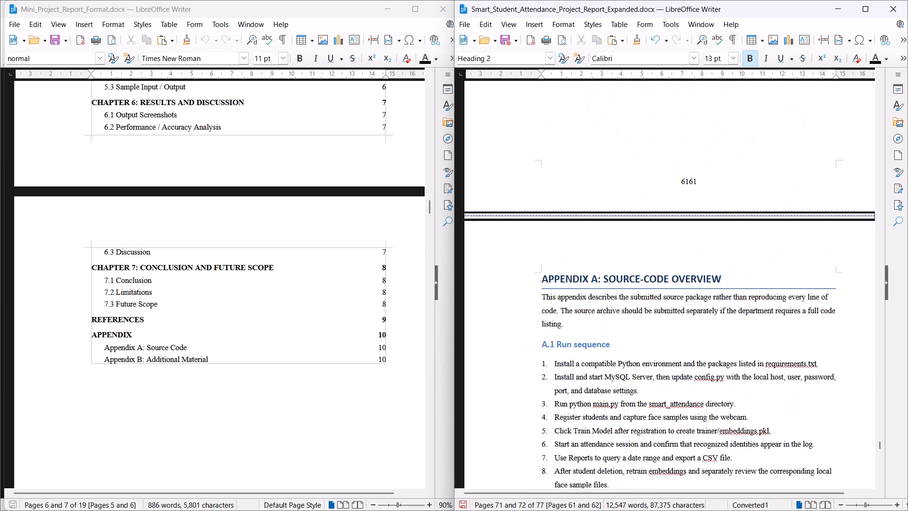
{"action": "scroll", "coordinate": [672, 306], "scroll_direction": "down", "scroll_amount": 20}
{"action": "scroll", "coordinate": [672, 306], "scroll_direction": "down", "scroll_amount": 7}
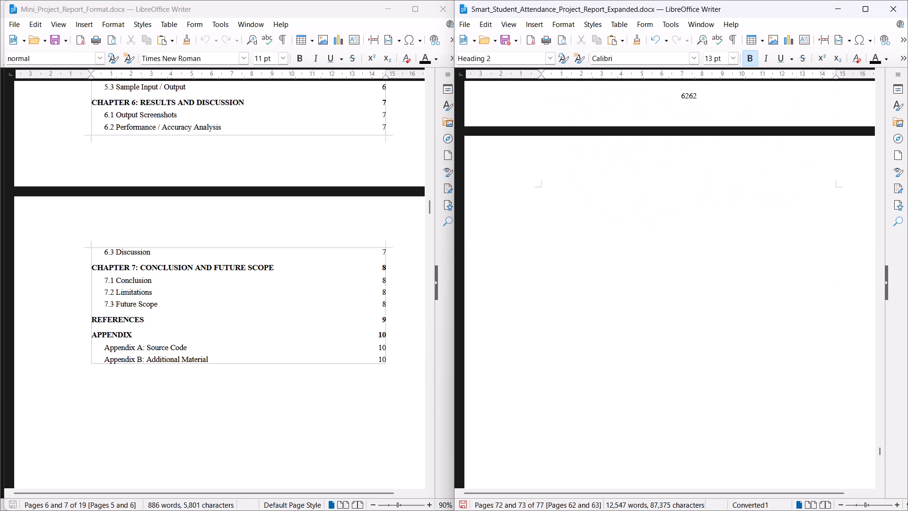
{"action": "scroll", "coordinate": [672, 306], "scroll_direction": "up", "scroll_amount": 11}
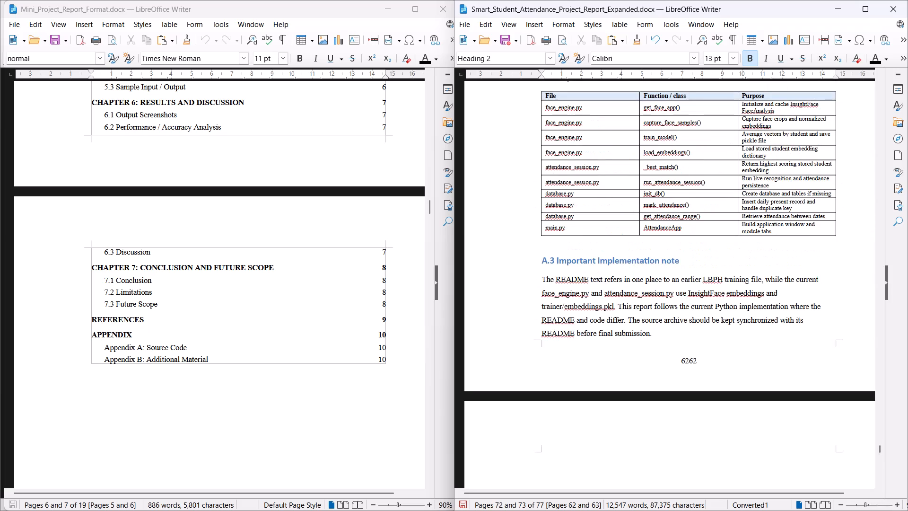
{"action": "scroll", "coordinate": [672, 306], "scroll_direction": "down", "scroll_amount": 20}
{"action": "scroll", "coordinate": [672, 306], "scroll_direction": "down", "scroll_amount": 11}
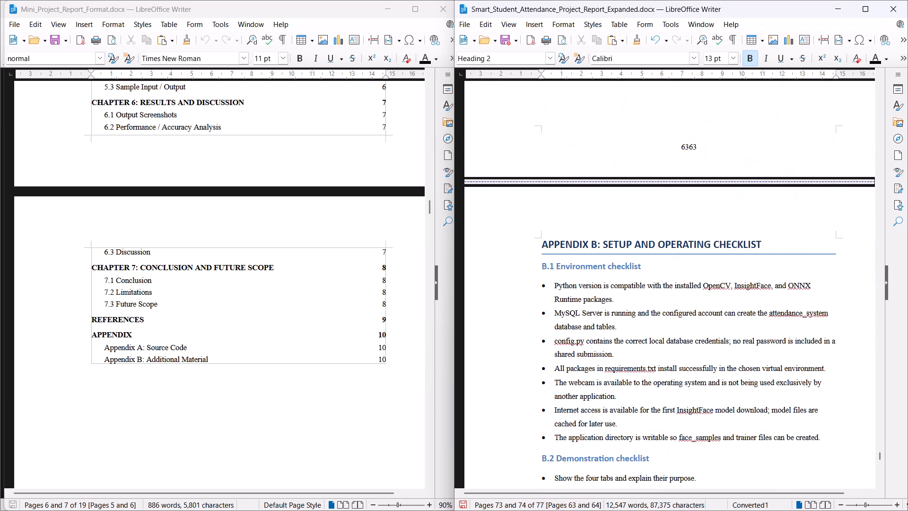
{"action": "scroll", "coordinate": [672, 306], "scroll_direction": "down", "scroll_amount": 3}
{"action": "scroll", "coordinate": [672, 306], "scroll_direction": "down", "scroll_amount": 20}
{"action": "scroll", "coordinate": [672, 306], "scroll_direction": "down", "scroll_amount": 2}
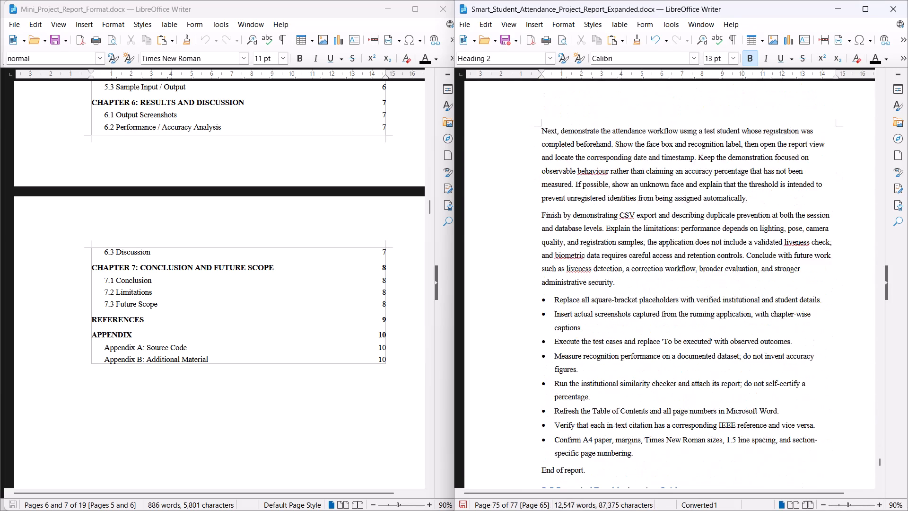
{"action": "scroll", "coordinate": [672, 300], "scroll_direction": "down", "scroll_amount": 20}
{"action": "scroll", "coordinate": [672, 300], "scroll_direction": "down", "scroll_amount": 16}
{"action": "scroll", "coordinate": [674, 304], "scroll_direction": "down", "scroll_amount": 20}
{"action": "scroll", "coordinate": [674, 304], "scroll_direction": "down", "scroll_amount": 6}
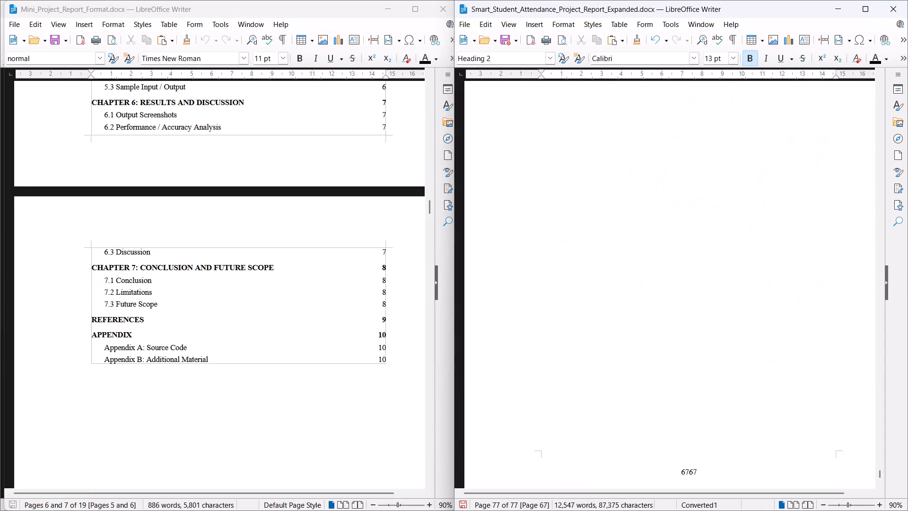
{"action": "scroll", "coordinate": [707, 314], "scroll_direction": "down", "scroll_amount": 10}
Remove the duplicated page number from the page footer of the expanded report, then check the footers on the preceding pages.
{"action": "left_click", "coordinate": [709, 448]}
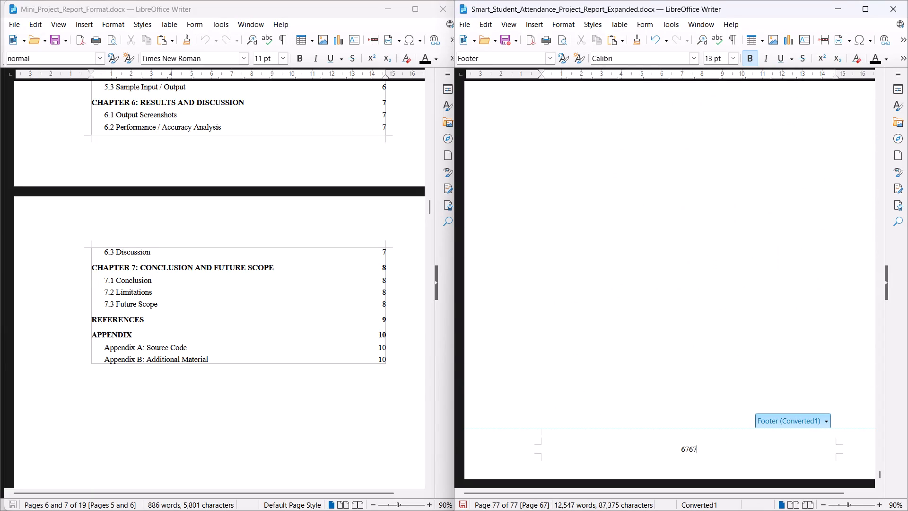
{"action": "key", "text": "backslash"}
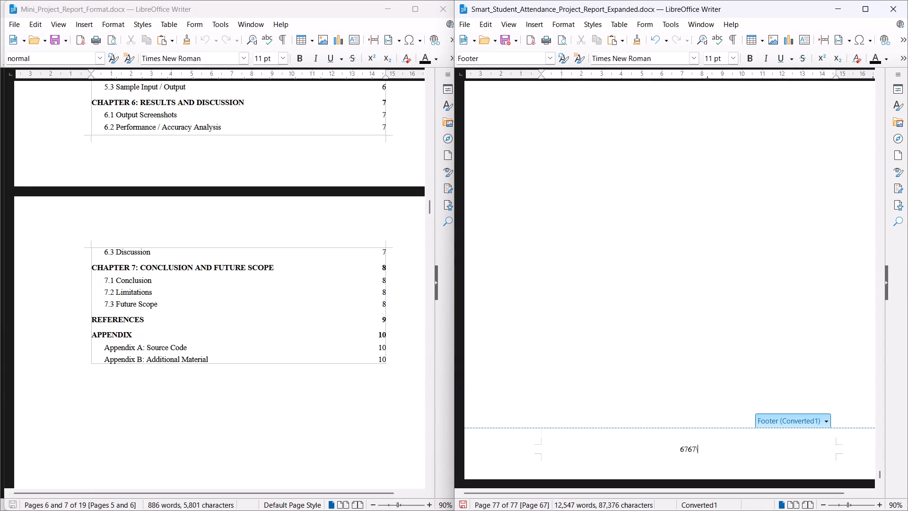
{"action": "key", "text": "BackSpace"}
{"action": "key", "text": "BackSpace"}
{"action": "scroll", "coordinate": [719, 429], "scroll_direction": "up", "scroll_amount": 11}
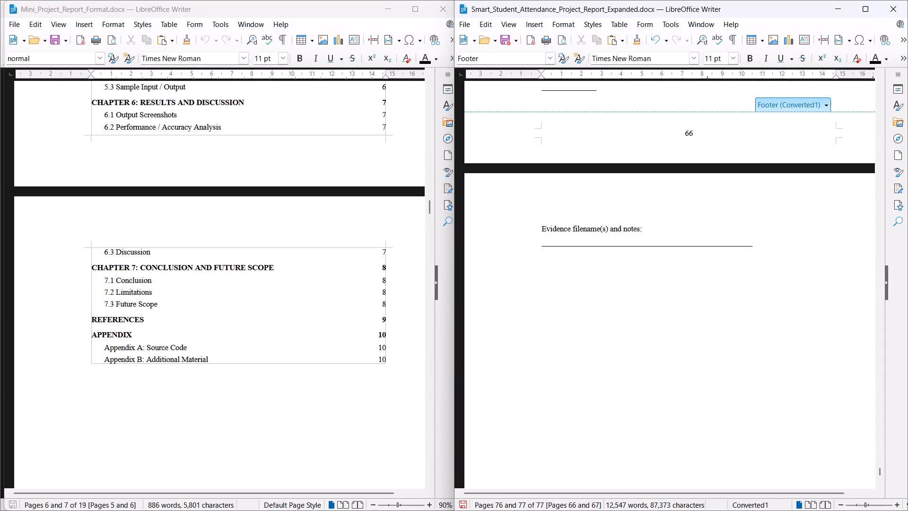
{"action": "scroll", "coordinate": [730, 313], "scroll_direction": "down", "scroll_amount": 12}
{"action": "scroll", "coordinate": [730, 308], "scroll_direction": "up", "scroll_amount": 15}
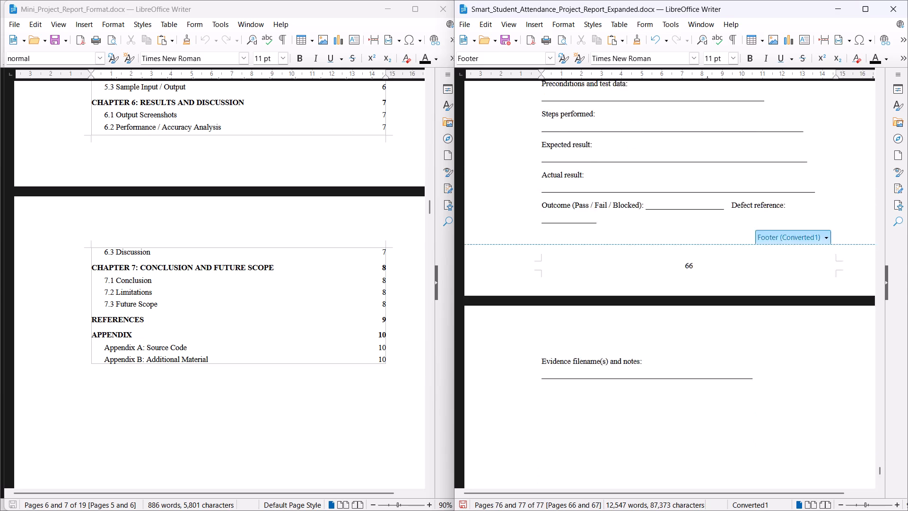
{"action": "scroll", "coordinate": [716, 309], "scroll_direction": "up", "scroll_amount": 20}
{"action": "scroll", "coordinate": [716, 309], "scroll_direction": "up", "scroll_amount": 5}
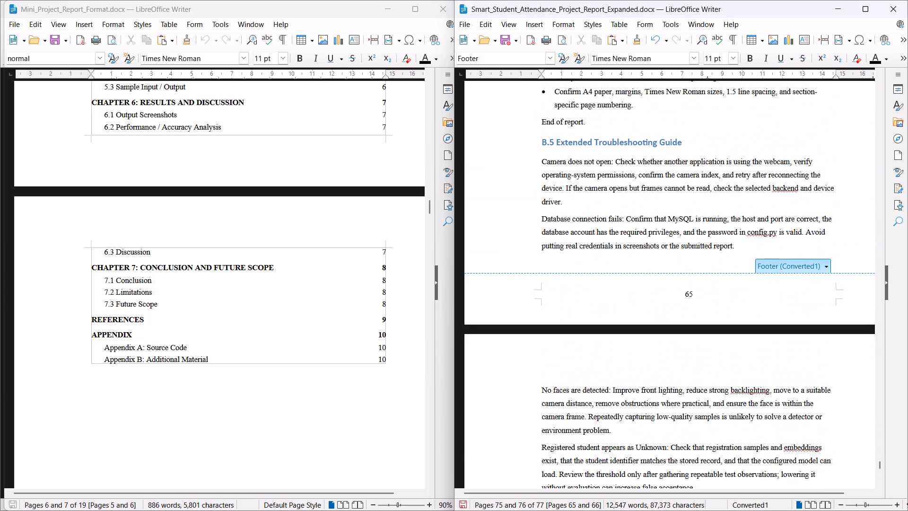
{"action": "left_click", "coordinate": [857, 230]}
Return to the expanded report's title page and save the document, keeping the Word 2007 format.
{"action": "scroll", "coordinate": [845, 298], "scroll_direction": "up", "scroll_amount": 3}
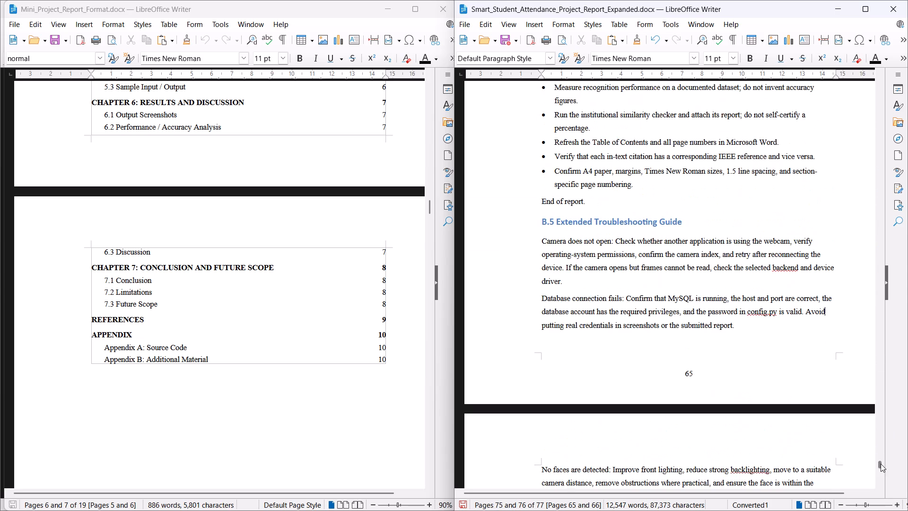
{"action": "left_click_drag", "start_coordinate": [881, 464], "coordinate": [882, 406]}
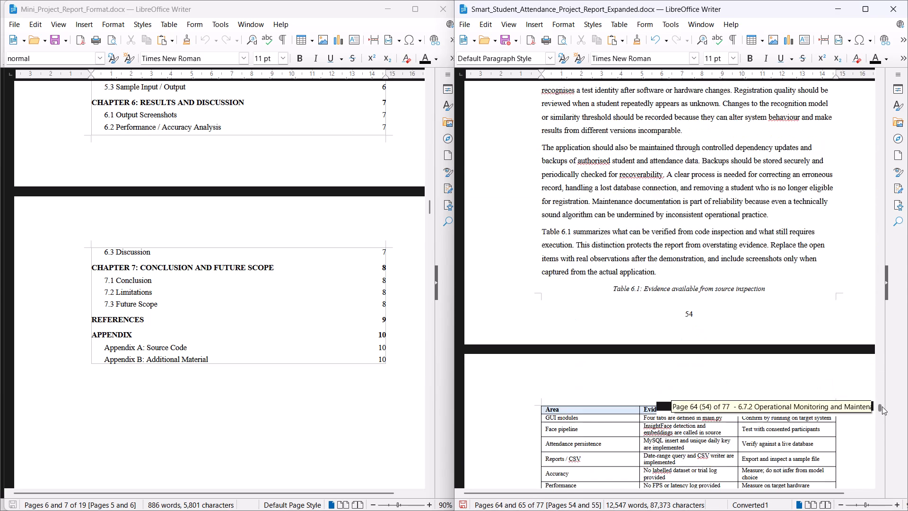
{"action": "left_click_drag", "start_coordinate": [882, 406], "coordinate": [882, 141]}
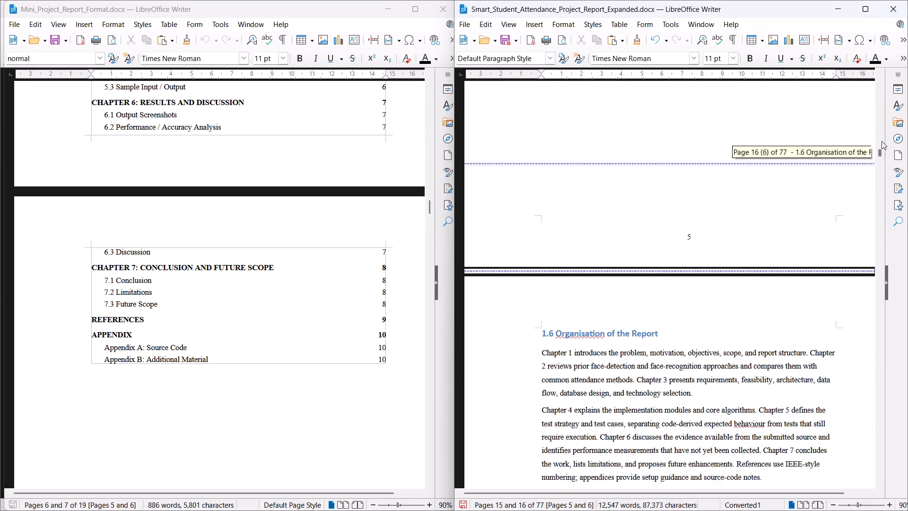
{"action": "left_click_drag", "start_coordinate": [882, 141], "coordinate": [878, 73]}
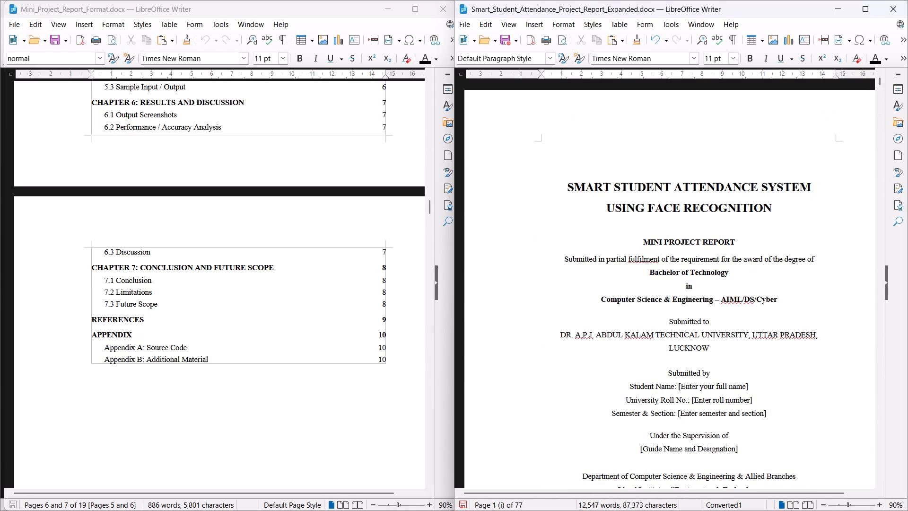
{"action": "key", "text": "ctrl+s"}
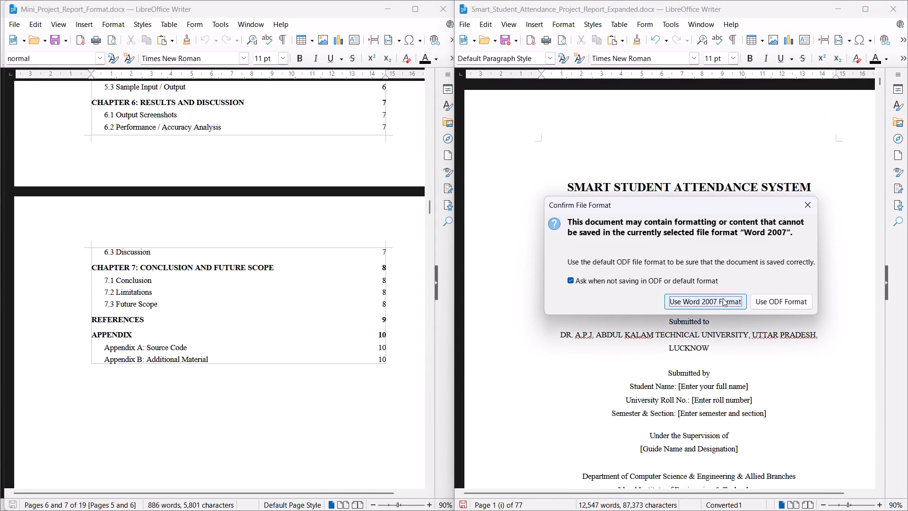
{"action": "left_click", "coordinate": [723, 298]}
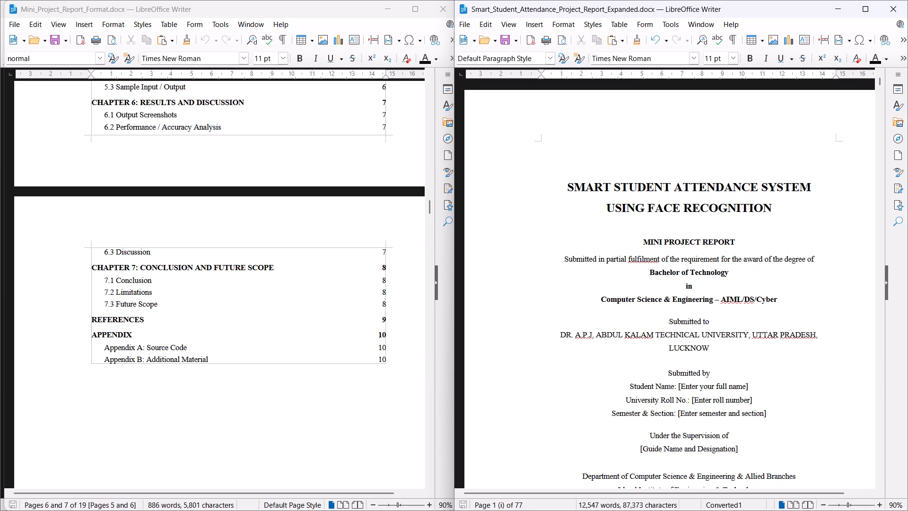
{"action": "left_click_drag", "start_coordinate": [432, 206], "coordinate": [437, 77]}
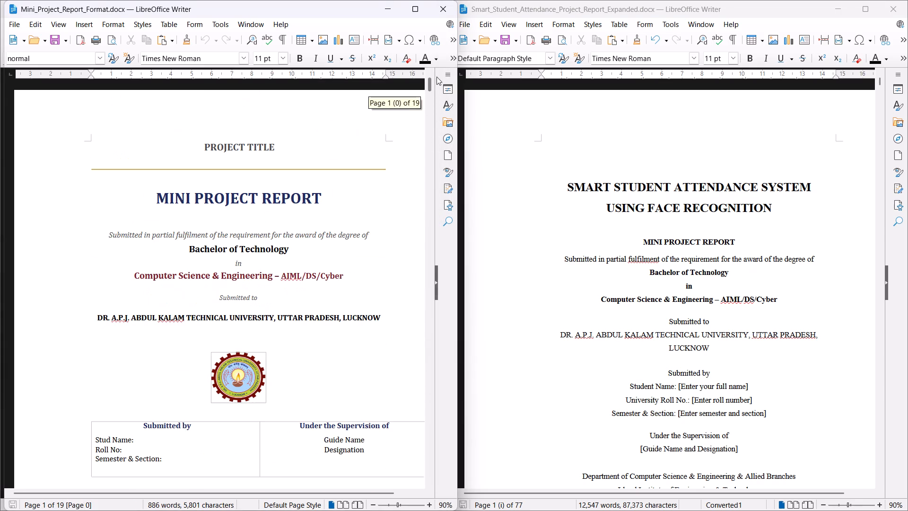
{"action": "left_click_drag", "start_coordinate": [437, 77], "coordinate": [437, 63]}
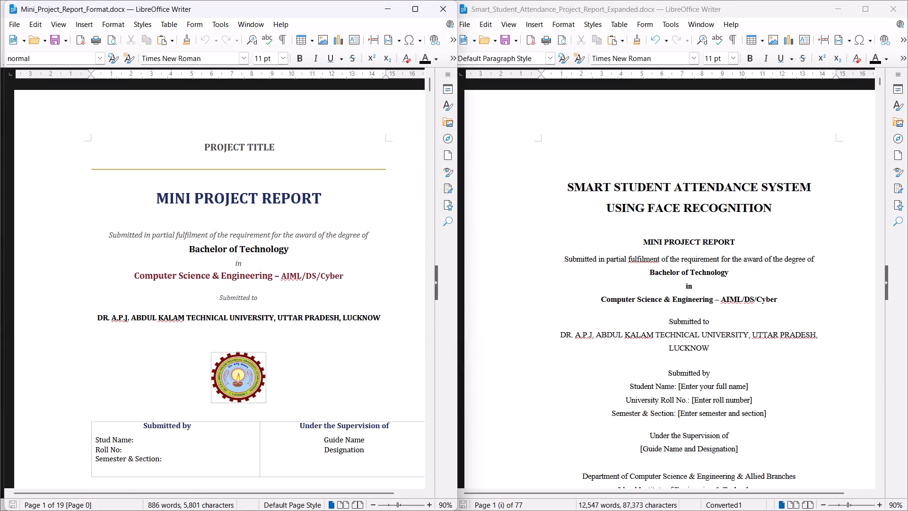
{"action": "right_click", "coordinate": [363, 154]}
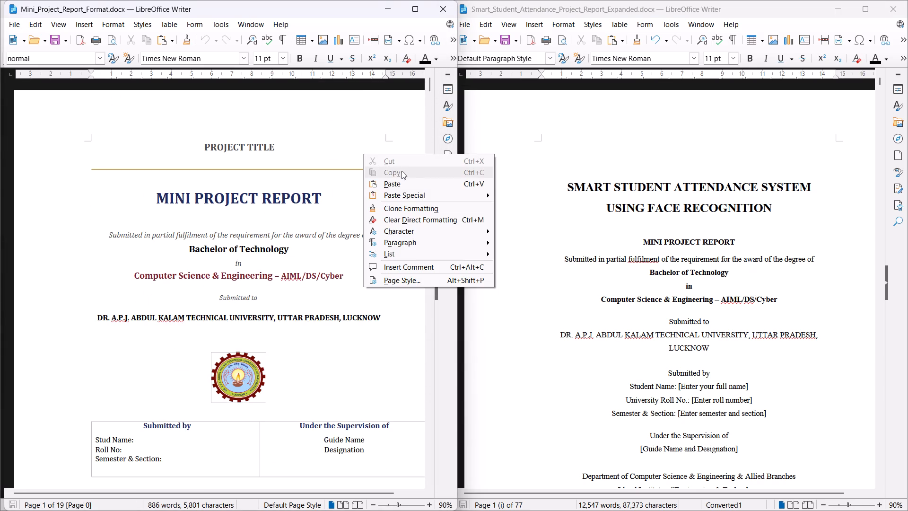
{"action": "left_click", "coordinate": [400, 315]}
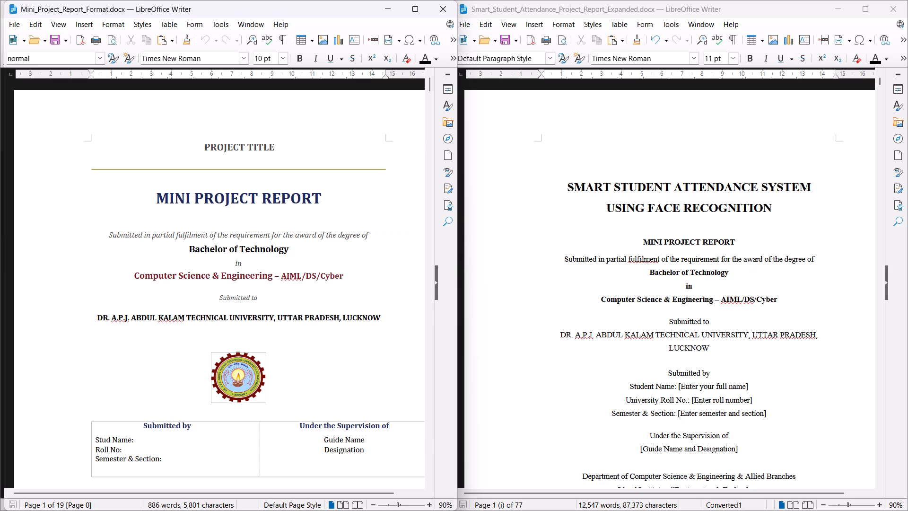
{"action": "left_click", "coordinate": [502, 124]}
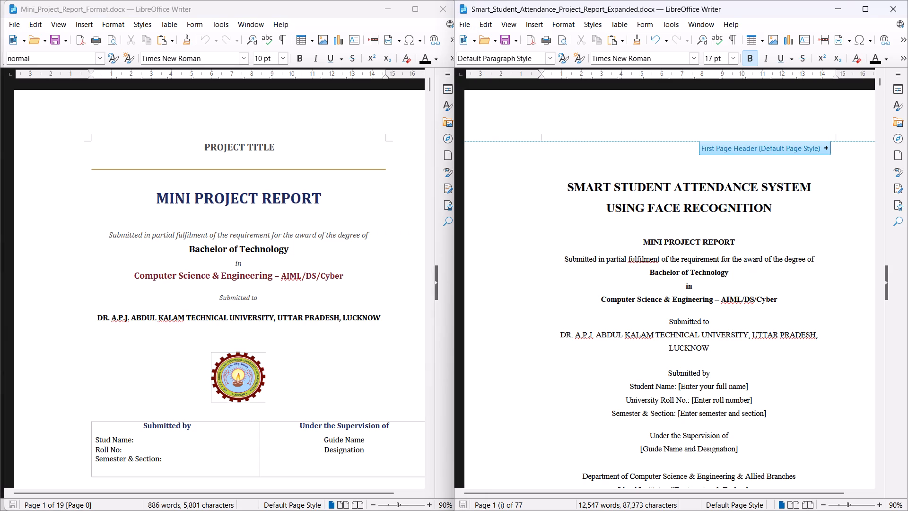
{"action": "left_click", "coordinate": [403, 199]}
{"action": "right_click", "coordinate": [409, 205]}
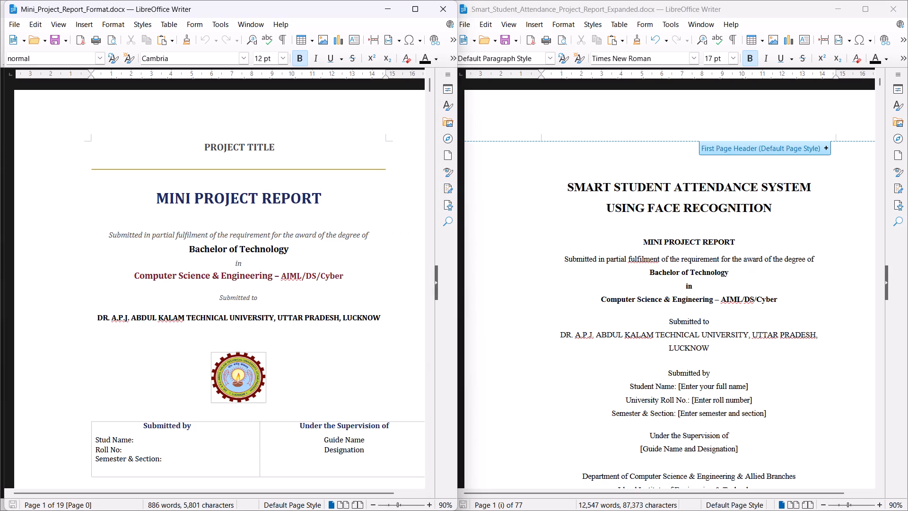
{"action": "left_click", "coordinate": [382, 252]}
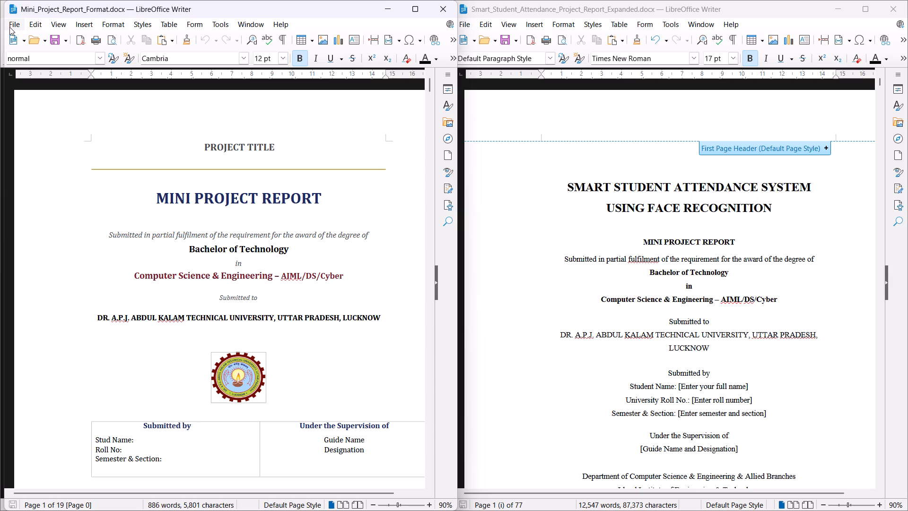
Save the mini project report format document under the new name frontpage in Downloads, keeping the Word 2007 format.
{"action": "left_click", "coordinate": [9, 27]}
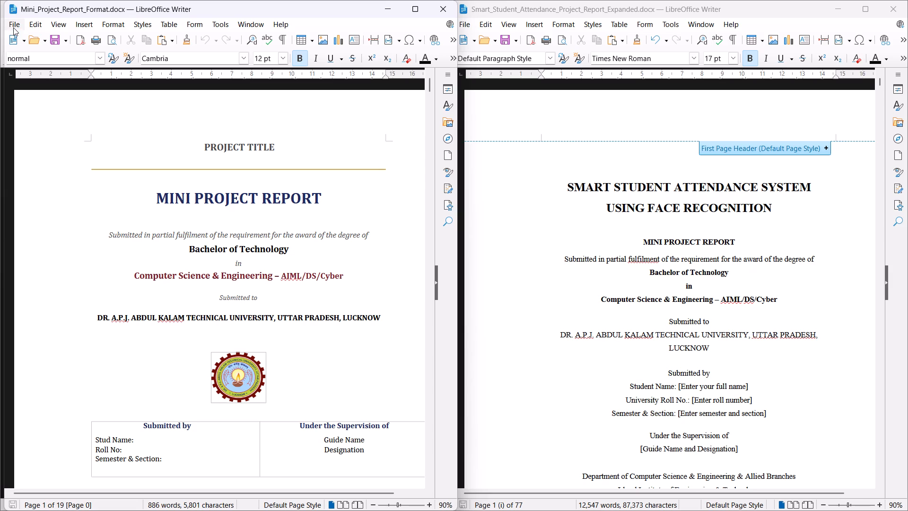
{"action": "left_click", "coordinate": [14, 23]}
{"action": "left_click", "coordinate": [51, 119]}
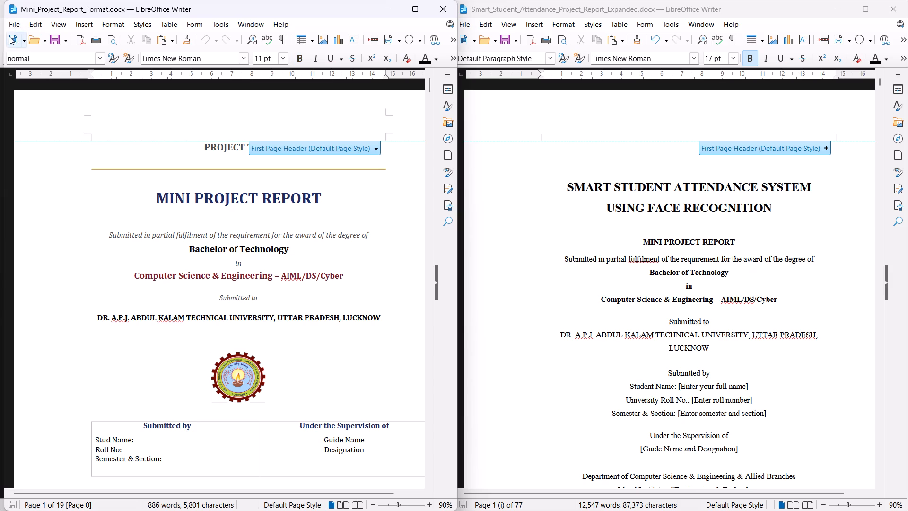
{"action": "left_click", "coordinate": [9, 26]}
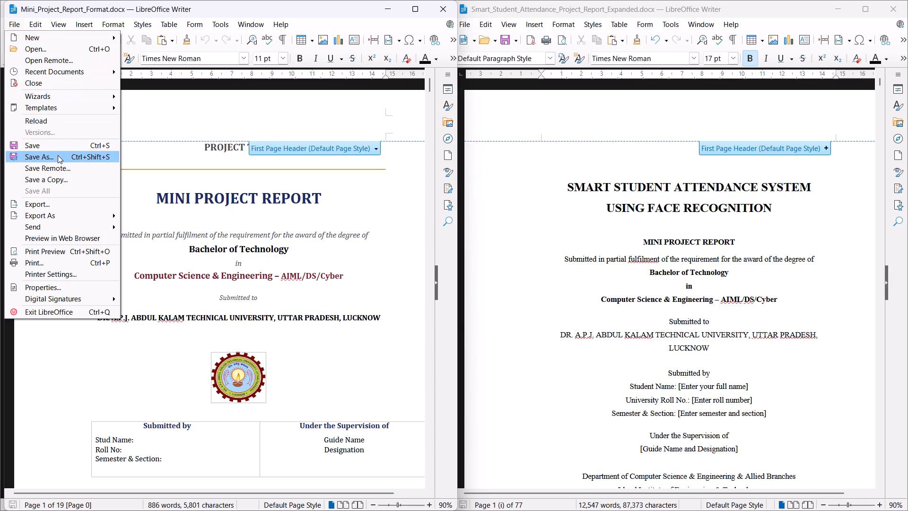
{"action": "left_click", "coordinate": [58, 155]}
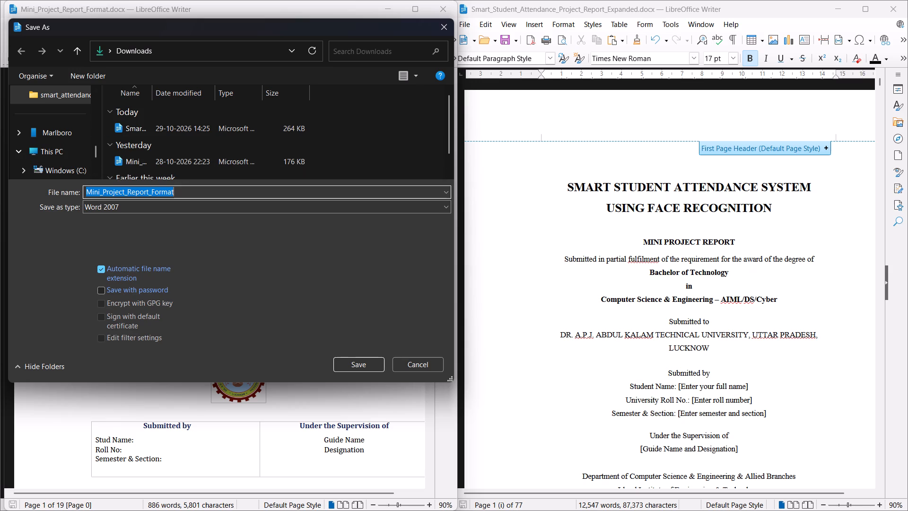
{"action": "left_click", "coordinate": [178, 192]}
{"action": "left_click_drag", "start_coordinate": [180, 193], "coordinate": [85, 186]}
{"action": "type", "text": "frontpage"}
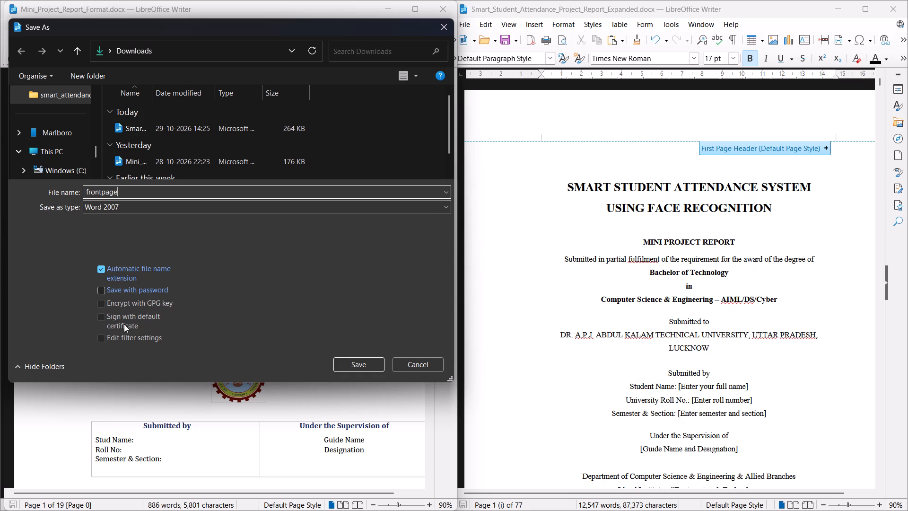
{"action": "left_click", "coordinate": [368, 365]}
{"action": "left_click", "coordinate": [273, 306]}
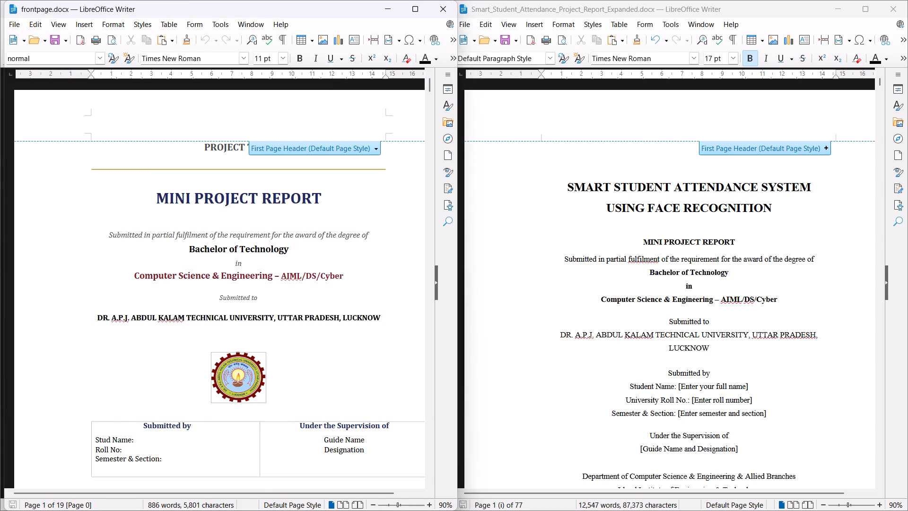
Switch to File Explorer and bring up the Downloads folder containing the report files.
{"action": "scroll", "coordinate": [330, 292], "scroll_direction": "down", "scroll_amount": 20}
{"action": "scroll", "coordinate": [330, 292], "scroll_direction": "down", "scroll_amount": 4}
{"action": "scroll", "coordinate": [345, 315], "scroll_direction": "up", "scroll_amount": 8}
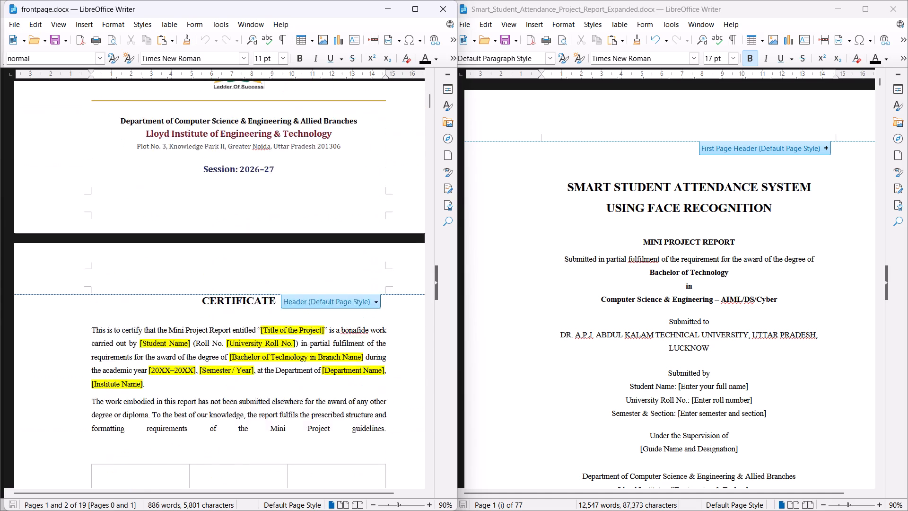
{"action": "scroll", "coordinate": [346, 309], "scroll_direction": "up", "scroll_amount": 8}
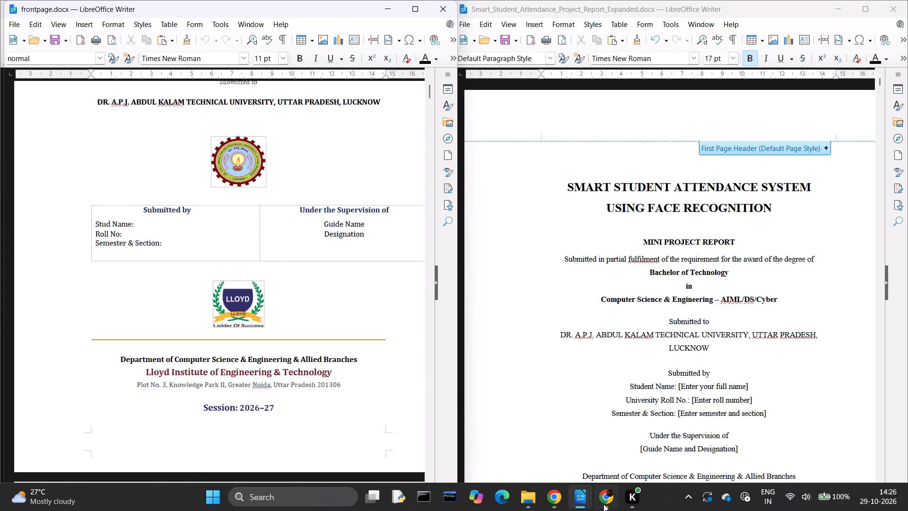
{"action": "left_click", "coordinate": [530, 502]}
{"action": "left_click", "coordinate": [519, 229]}
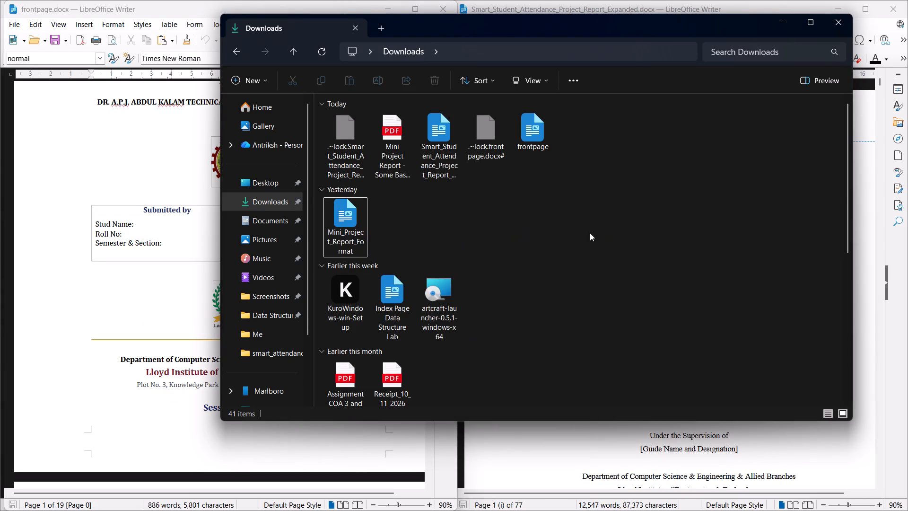
Open the frontpage document from the Downloads folder and clear File Explorer out of the way.
{"action": "double_click", "coordinate": [538, 125]}
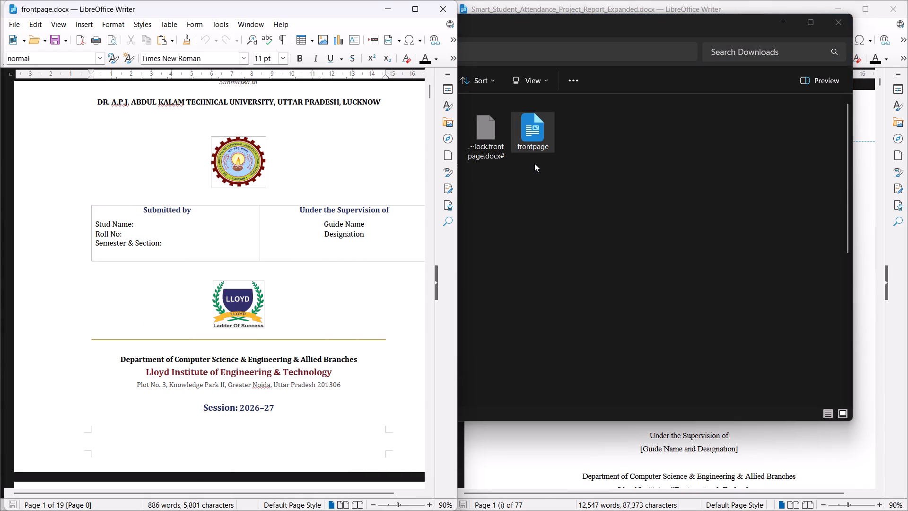
{"action": "double_click", "coordinate": [533, 143]}
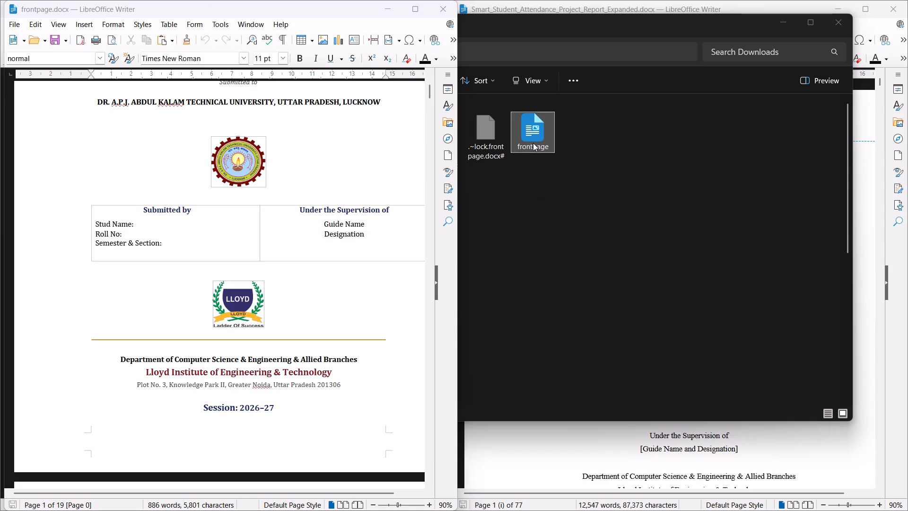
{"action": "scroll", "coordinate": [379, 236], "scroll_direction": "down", "scroll_amount": 19}
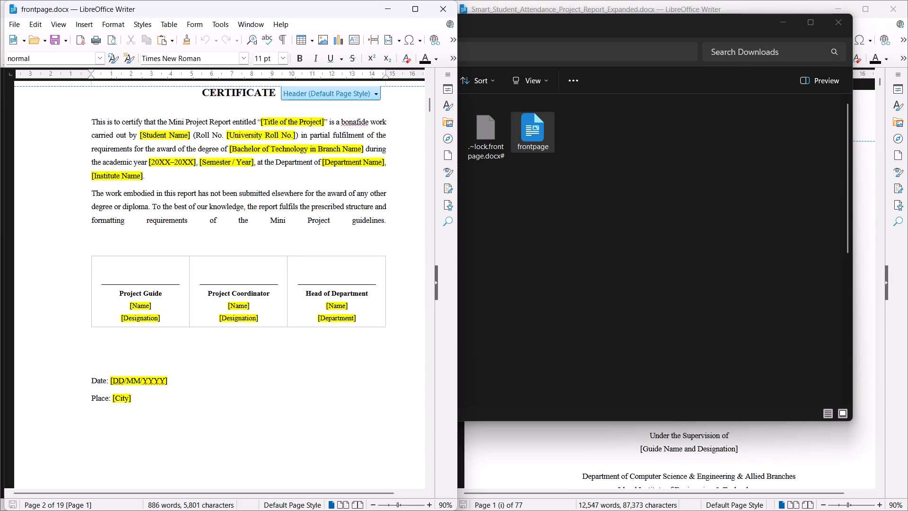
{"action": "scroll", "coordinate": [379, 236], "scroll_direction": "down", "scroll_amount": 19}
{"action": "scroll", "coordinate": [379, 241], "scroll_direction": "up", "scroll_amount": 17}
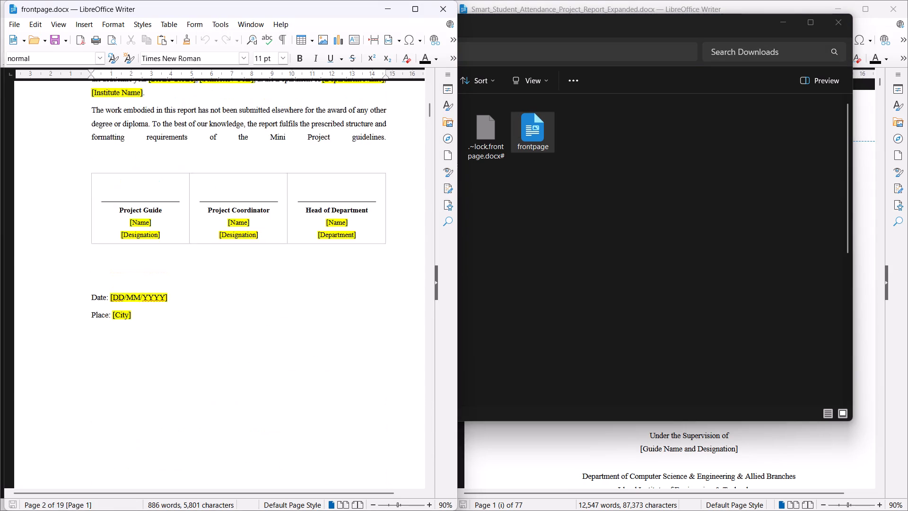
{"action": "scroll", "coordinate": [384, 231], "scroll_direction": "up", "scroll_amount": 20}
{"action": "scroll", "coordinate": [384, 231], "scroll_direction": "up", "scroll_amount": 1}
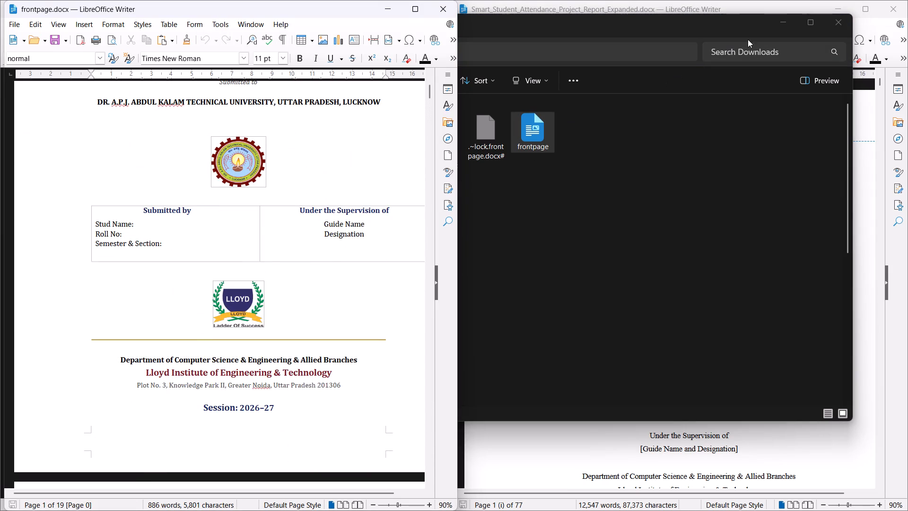
{"action": "left_click", "coordinate": [620, 194]}
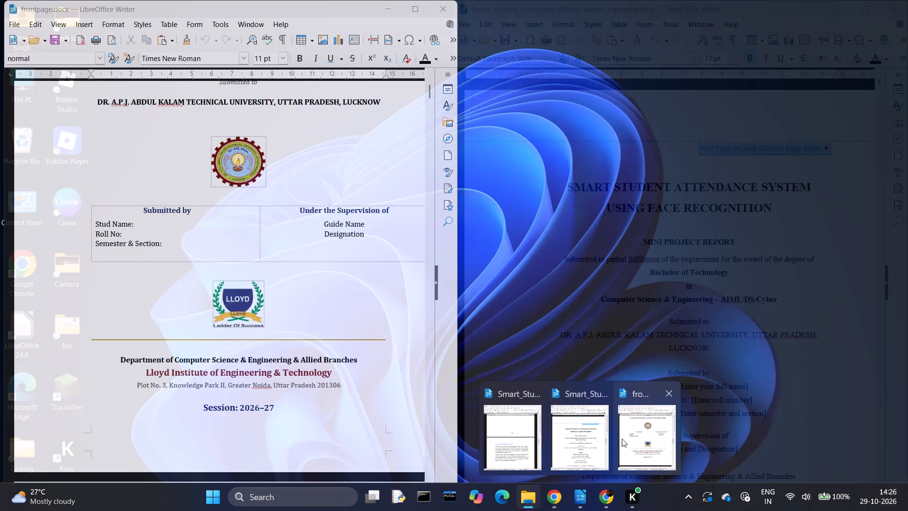
{"action": "left_click", "coordinate": [622, 439]}
{"action": "scroll", "coordinate": [349, 274], "scroll_direction": "down", "scroll_amount": 3}
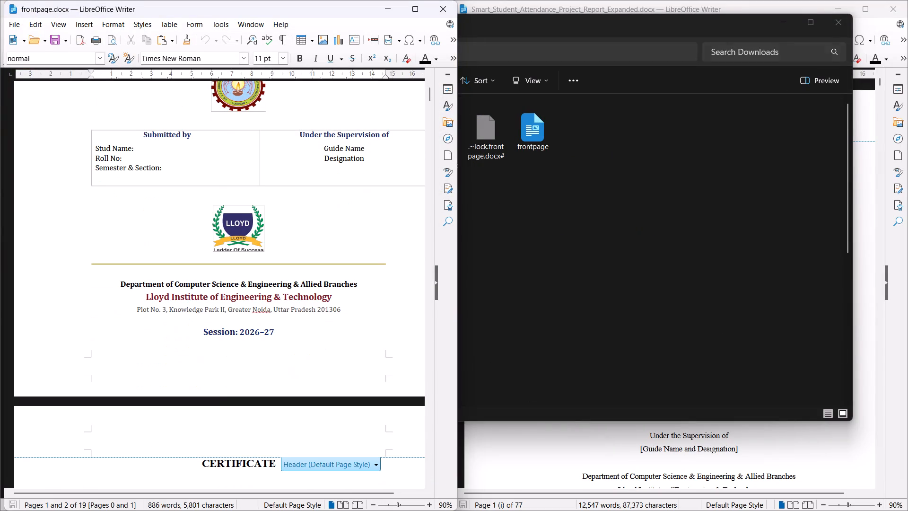
{"action": "left_click", "coordinate": [791, 28]}
Delete the opening words of the first Certificate paragraph in the frontpage document, as far as the project title placeholder.
{"action": "scroll", "coordinate": [348, 261], "scroll_direction": "down", "scroll_amount": 3}
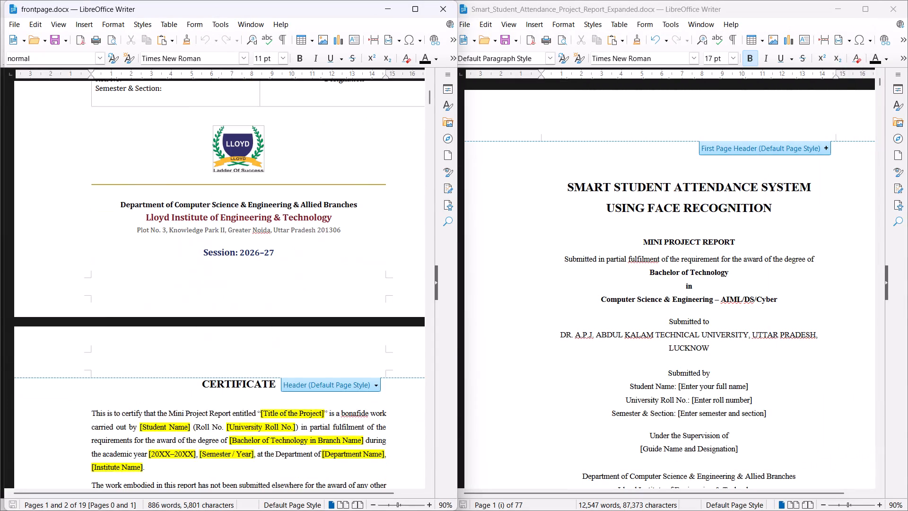
{"action": "scroll", "coordinate": [348, 261], "scroll_direction": "down", "scroll_amount": 2}
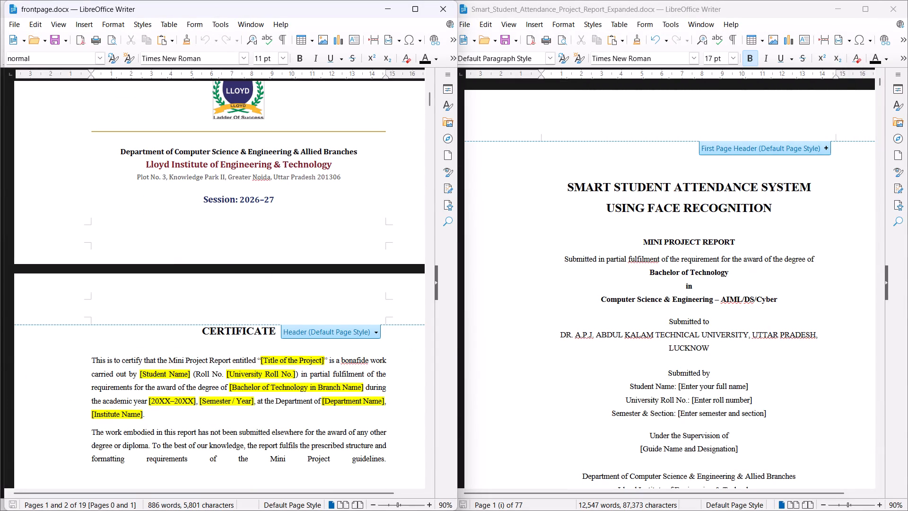
{"action": "left_click", "coordinate": [104, 338]}
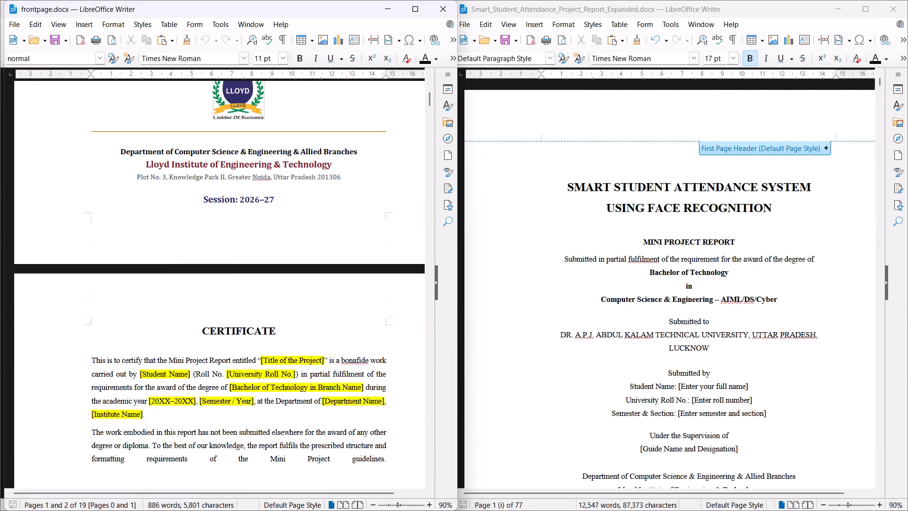
{"action": "left_click", "coordinate": [110, 336]}
{"action": "left_click", "coordinate": [101, 358]}
{"action": "key", "text": "BackSpace"}
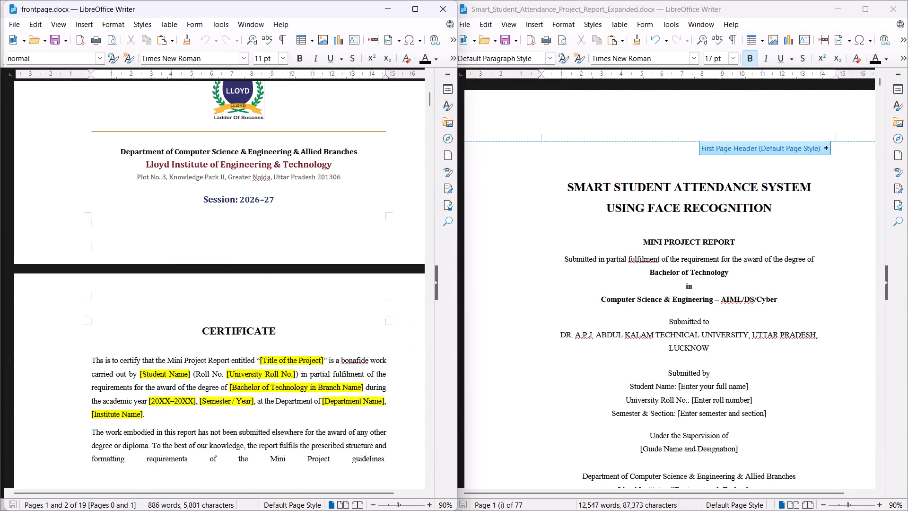
{"action": "key", "text": "Delete"}
{"action": "key", "text": "Delete"}
{"action": "key", "text": "Delete"}
{"action": "key", "text": "Delete"}
{"action": "key", "text": "Delete"}
{"action": "key", "text": "Delete"}
{"action": "key", "text": "Delete"}
{"action": "key", "text": "Delete"}
{"action": "key", "text": "Delete"}
{"action": "key", "text": "Delete"}
{"action": "key", "text": "Delete"}
{"action": "key", "text": "Delete"}
{"action": "key", "text": "Delete"}
{"action": "key", "text": "Delete"}
{"action": "key", "text": "Delete"}
{"action": "key", "text": "Delete"}
{"action": "key", "text": "Delete"}
{"action": "key", "text": "Delete"}
{"action": "key", "text": "Delete"}
{"action": "key", "text": "Delete"}
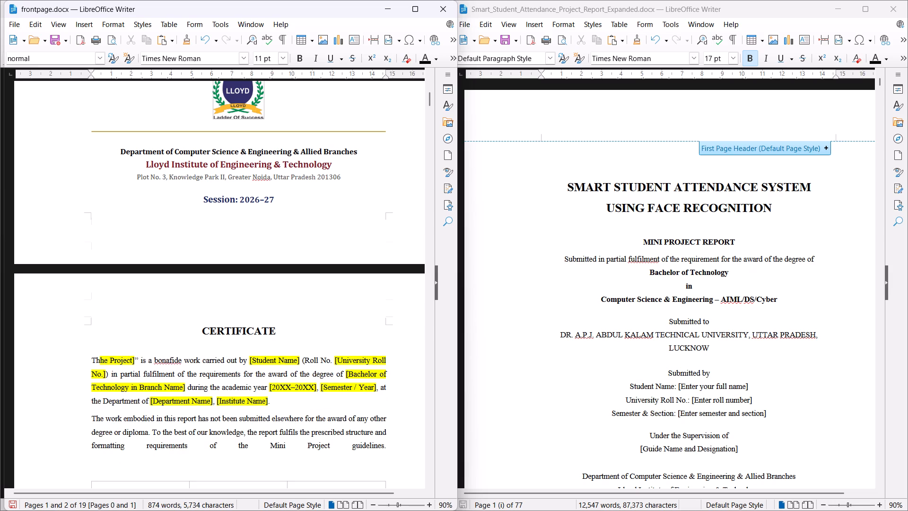
Delete everything from the Certificate heading through the end of the Declaration in the frontpage document.
{"action": "left_click_drag", "start_coordinate": [118, 331], "coordinate": [367, 428]}
{"action": "scroll", "coordinate": [361, 423], "scroll_direction": "down", "scroll_amount": 20}
{"action": "scroll", "coordinate": [361, 423], "scroll_direction": "down", "scroll_amount": 5}
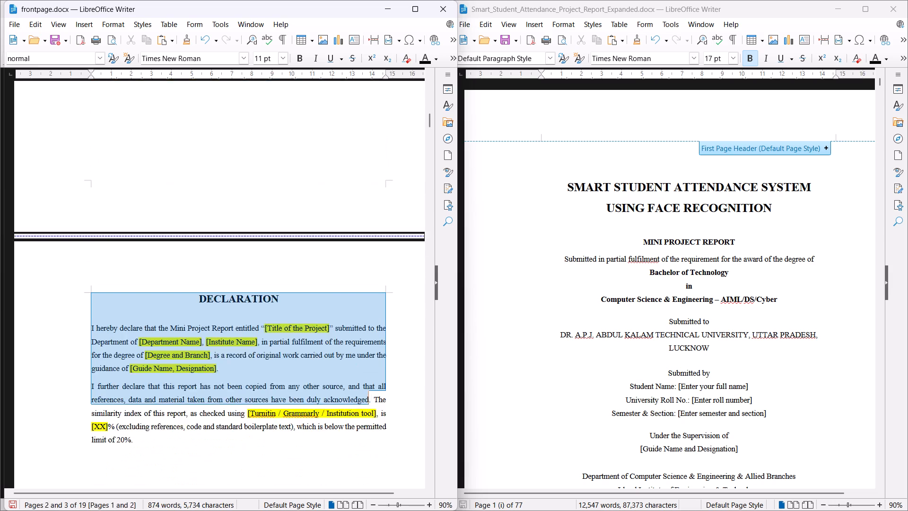
{"action": "scroll", "coordinate": [367, 428], "scroll_direction": "down", "scroll_amount": 11}
{"action": "left_click_drag", "start_coordinate": [367, 428], "coordinate": [366, 431]}
{"action": "key", "text": "Delete"}
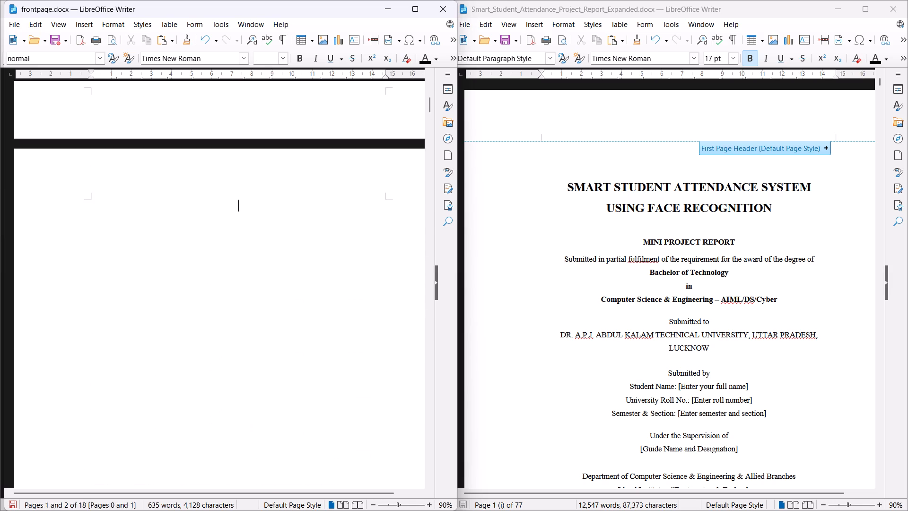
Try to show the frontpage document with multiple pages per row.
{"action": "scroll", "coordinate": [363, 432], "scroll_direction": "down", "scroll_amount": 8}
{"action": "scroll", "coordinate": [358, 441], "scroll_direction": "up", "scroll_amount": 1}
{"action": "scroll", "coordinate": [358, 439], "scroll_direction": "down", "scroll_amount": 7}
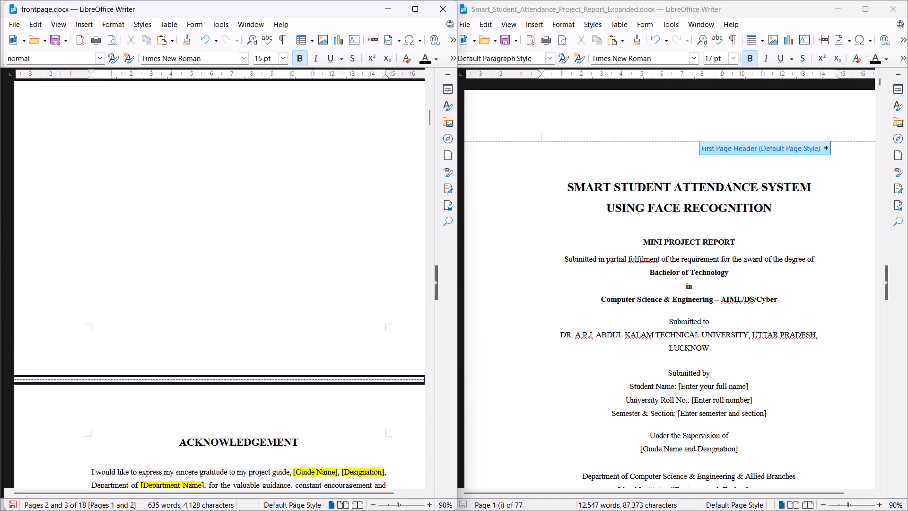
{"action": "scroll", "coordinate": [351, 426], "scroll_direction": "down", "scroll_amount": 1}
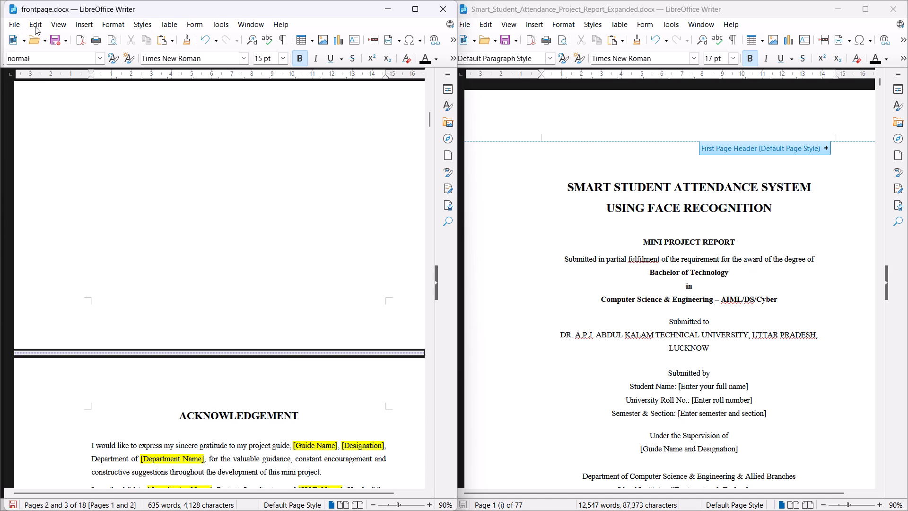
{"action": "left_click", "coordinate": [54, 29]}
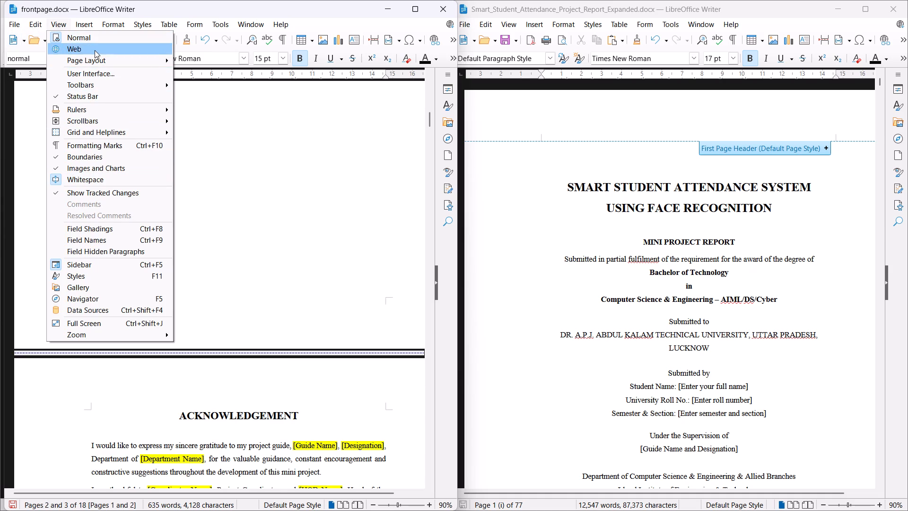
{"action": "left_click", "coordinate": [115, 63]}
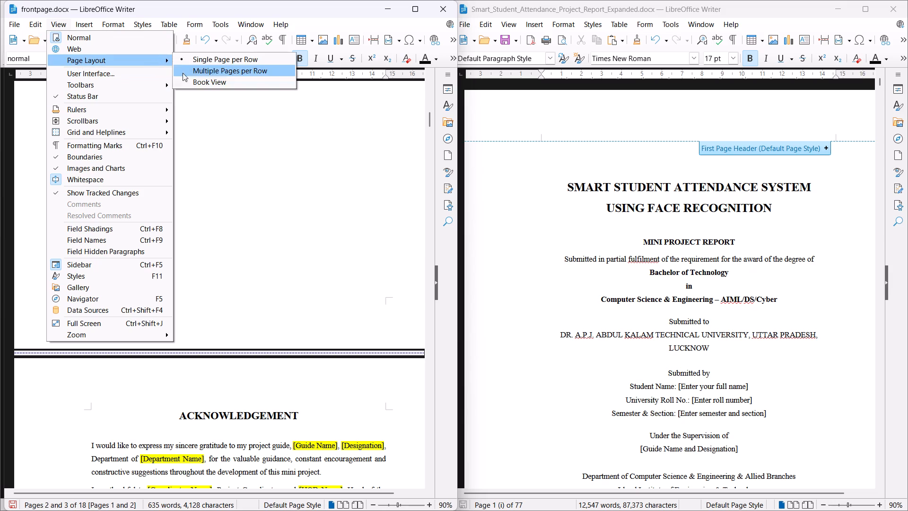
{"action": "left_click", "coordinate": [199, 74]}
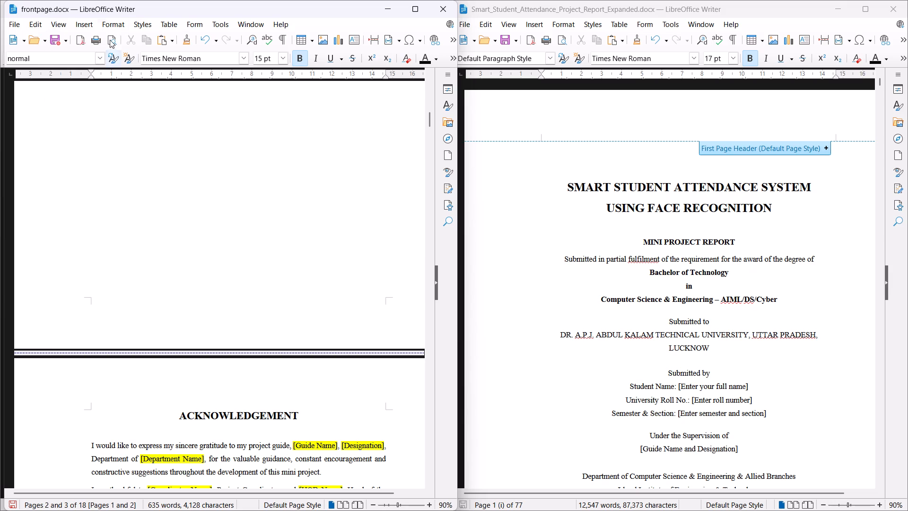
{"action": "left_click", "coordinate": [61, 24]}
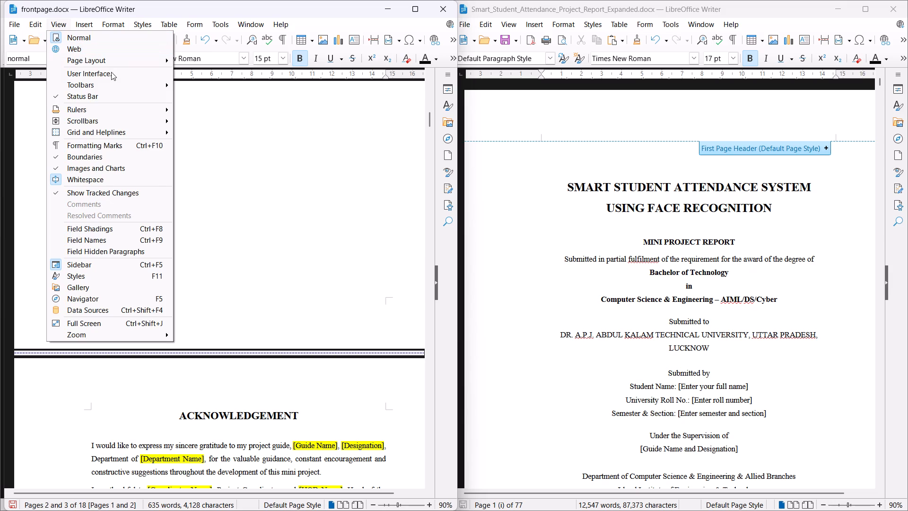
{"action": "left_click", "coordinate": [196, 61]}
Delete all content from the Acknowledgement heading through the end of the References section in the frontpage document.
{"action": "scroll", "coordinate": [294, 178], "scroll_direction": "down", "scroll_amount": 5}
{"action": "left_click_drag", "start_coordinate": [146, 270], "coordinate": [250, 342]}
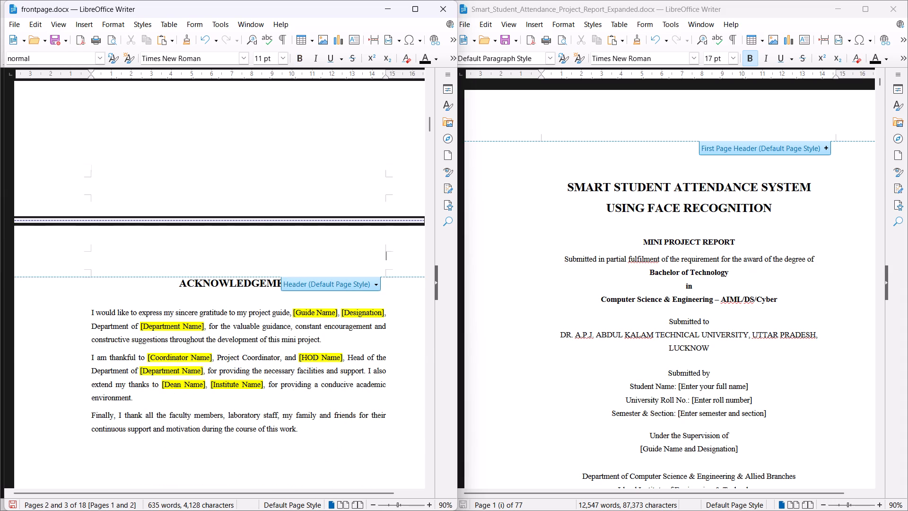
{"action": "left_click_drag", "start_coordinate": [184, 283], "coordinate": [231, 322]}
{"action": "scroll", "coordinate": [217, 324], "scroll_direction": "down", "scroll_amount": 7}
{"action": "scroll", "coordinate": [219, 325], "scroll_direction": "down", "scroll_amount": 19}
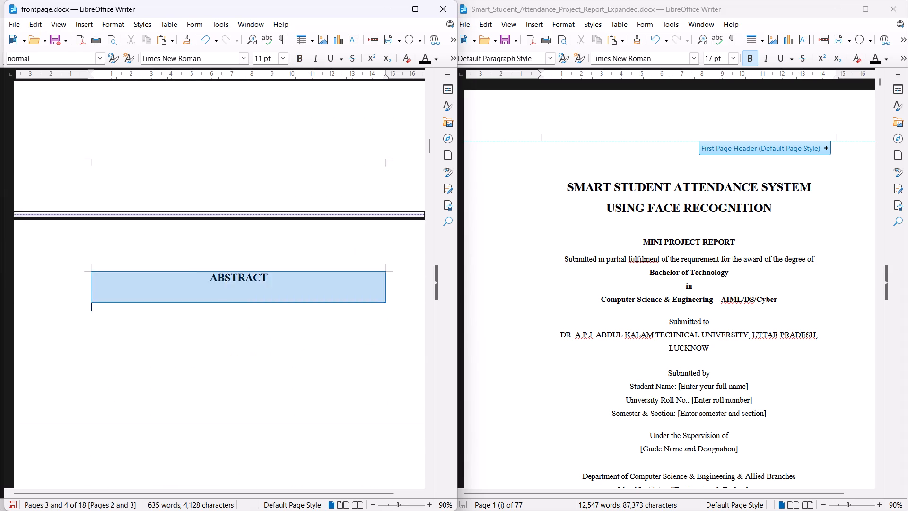
{"action": "left_click_drag", "start_coordinate": [231, 322], "coordinate": [242, 330]}
{"action": "scroll", "coordinate": [231, 322], "scroll_direction": "down", "scroll_amount": 20}
{"action": "scroll", "coordinate": [231, 322], "scroll_direction": "down", "scroll_amount": 20}
{"action": "scroll", "coordinate": [231, 322], "scroll_direction": "down", "scroll_amount": 8}
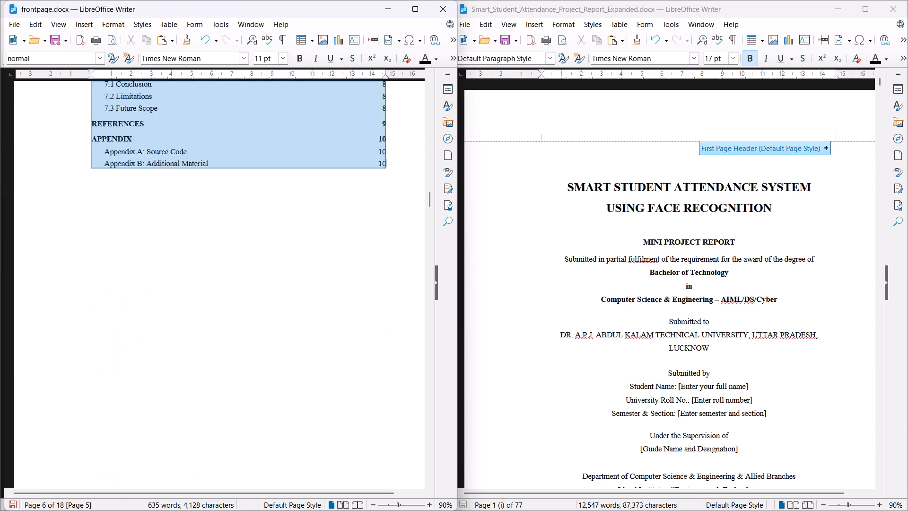
{"action": "left_click_drag", "start_coordinate": [242, 330], "coordinate": [240, 354]}
{"action": "scroll", "coordinate": [242, 330], "scroll_direction": "down", "scroll_amount": 20}
{"action": "scroll", "coordinate": [242, 330], "scroll_direction": "down", "scroll_amount": 20}
{"action": "scroll", "coordinate": [242, 330], "scroll_direction": "down", "scroll_amount": 8}
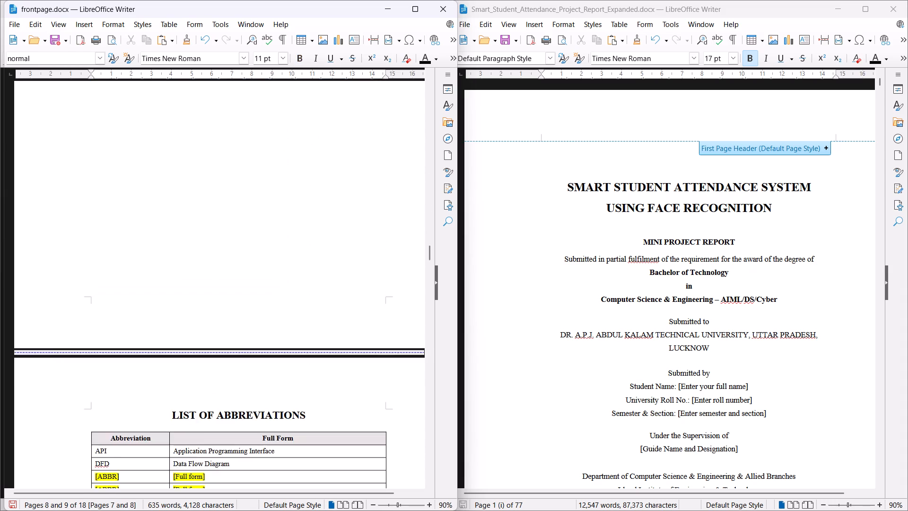
{"action": "left_click_drag", "start_coordinate": [240, 354], "coordinate": [240, 371]}
{"action": "scroll", "coordinate": [240, 354], "scroll_direction": "down", "scroll_amount": 20}
{"action": "scroll", "coordinate": [240, 354], "scroll_direction": "down", "scroll_amount": 20}
{"action": "scroll", "coordinate": [240, 354], "scroll_direction": "down", "scroll_amount": 8}
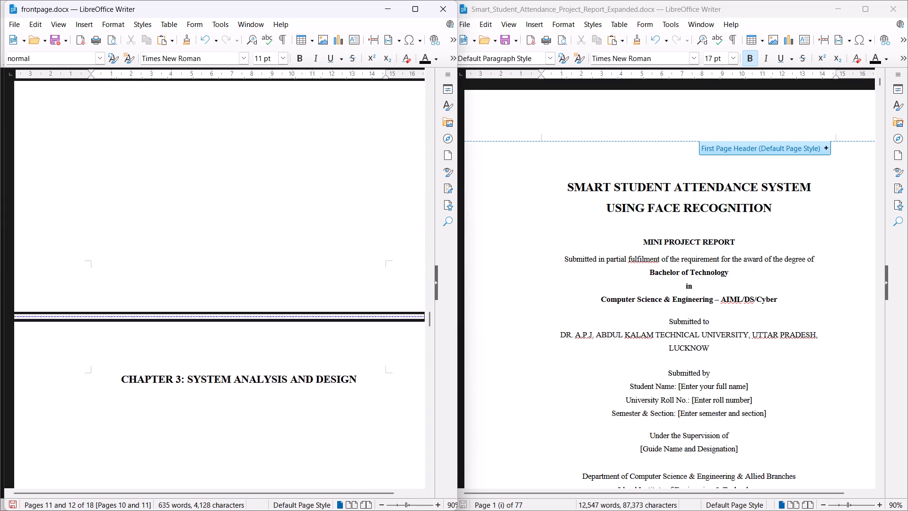
{"action": "left_click_drag", "start_coordinate": [240, 371], "coordinate": [242, 376]}
{"action": "scroll", "coordinate": [240, 371], "scroll_direction": "down", "scroll_amount": 20}
{"action": "scroll", "coordinate": [240, 371], "scroll_direction": "down", "scroll_amount": 20}
{"action": "scroll", "coordinate": [240, 371], "scroll_direction": "down", "scroll_amount": 8}
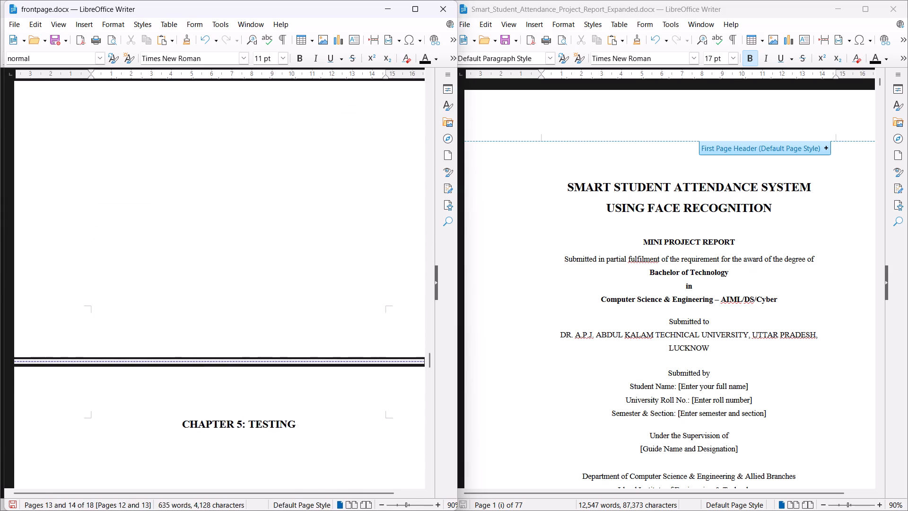
{"action": "left_click_drag", "start_coordinate": [242, 376], "coordinate": [244, 382]}
{"action": "scroll", "coordinate": [242, 376], "scroll_direction": "down", "scroll_amount": 20}
{"action": "scroll", "coordinate": [242, 376], "scroll_direction": "down", "scroll_amount": 20}
{"action": "scroll", "coordinate": [242, 376], "scroll_direction": "down", "scroll_amount": 8}
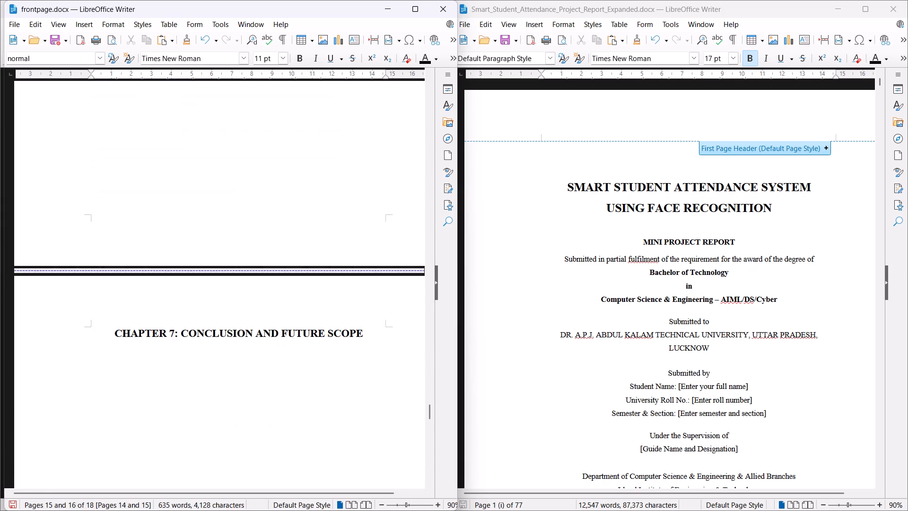
{"action": "scroll", "coordinate": [244, 382], "scroll_direction": "down", "scroll_amount": 20}
{"action": "scroll", "coordinate": [244, 382], "scroll_direction": "down", "scroll_amount": 20}
{"action": "scroll", "coordinate": [244, 382], "scroll_direction": "down", "scroll_amount": 3}
{"action": "left_click_drag", "start_coordinate": [244, 382], "coordinate": [247, 390]}
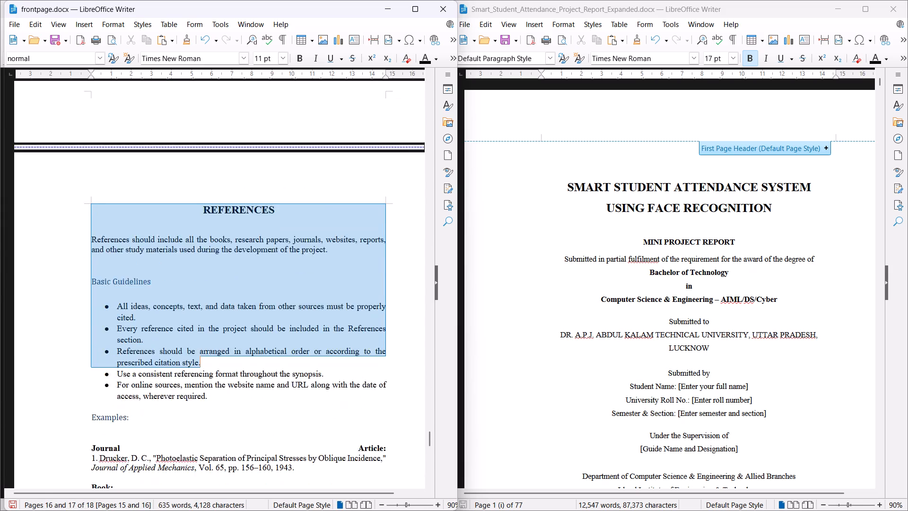
{"action": "left_click_drag", "start_coordinate": [247, 390], "coordinate": [255, 395]}
{"action": "scroll", "coordinate": [248, 391], "scroll_direction": "down", "scroll_amount": 9}
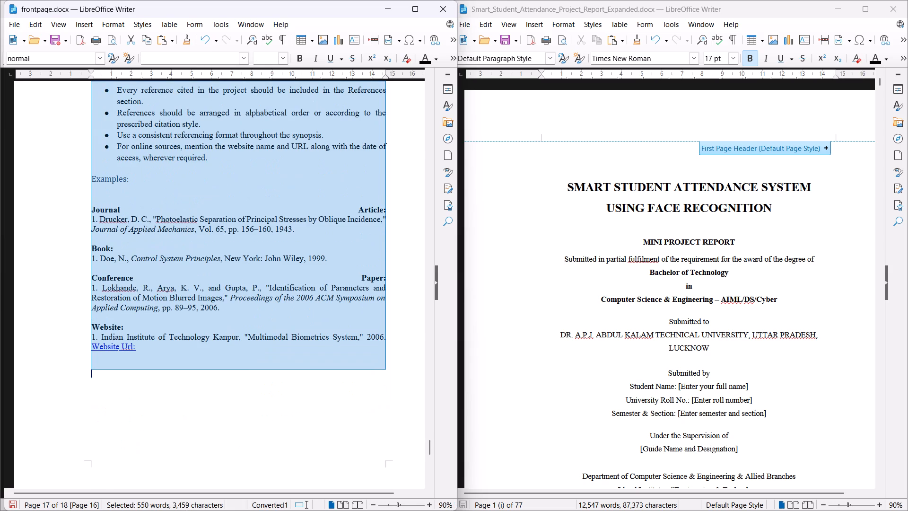
{"action": "key", "text": "Delete"}
Delete the Appendix heading and the leftover blank pages of the frontpage document, back to the Session line on the front page.
{"action": "scroll", "coordinate": [258, 389], "scroll_direction": "down", "scroll_amount": 20}
{"action": "scroll", "coordinate": [258, 389], "scroll_direction": "down", "scroll_amount": 2}
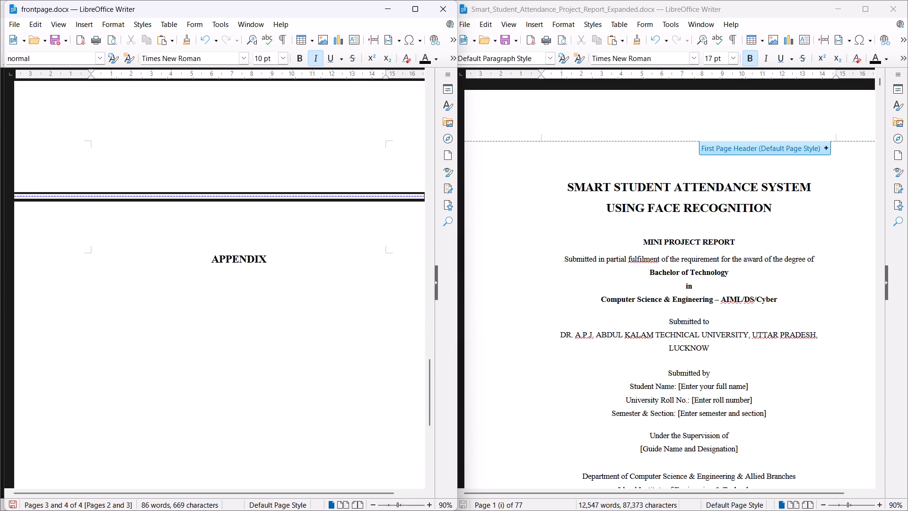
{"action": "scroll", "coordinate": [283, 423], "scroll_direction": "down", "scroll_amount": 17}
{"action": "scroll", "coordinate": [283, 423], "scroll_direction": "up", "scroll_amount": 6}
{"action": "scroll", "coordinate": [264, 266], "scroll_direction": "up", "scroll_amount": 3}
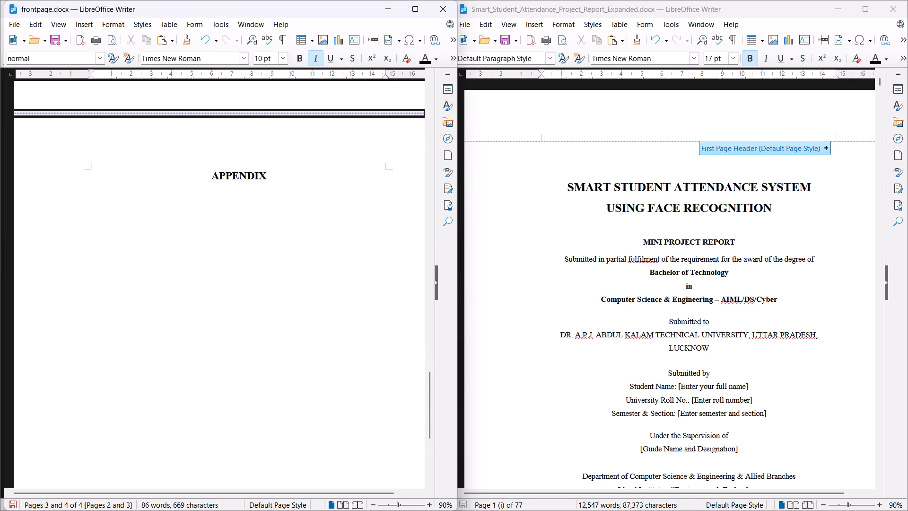
{"action": "left_click", "coordinate": [281, 195]}
{"action": "key", "text": "BackSpace"}
{"action": "key", "text": "BackSpace"}
{"action": "key", "text": "BackSpace"}
{"action": "key", "text": "BackSpace"}
{"action": "key", "text": "BackSpace"}
{"action": "key", "text": "BackSpace"}
{"action": "key", "text": "BackSpace"}
{"action": "key", "text": "BackSpace"}
{"action": "key", "text": "BackSpace"}
{"action": "key", "text": "BackSpace"}
{"action": "key", "text": "BackSpace"}
{"action": "key", "text": "BackSpace"}
{"action": "key", "text": "BackSpace"}
{"action": "key", "text": "BackSpace"}
{"action": "key", "text": "BackSpace"}
{"action": "key", "text": "BackSpace"}
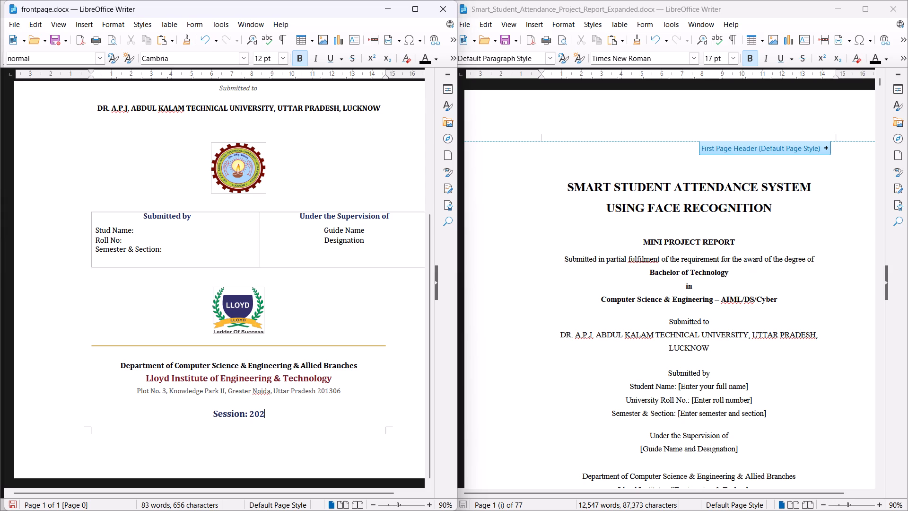
Move the frontpage document aside, check the title page of Smart_Student_Attendance_Project_Report.docx, and close that report.
{"action": "left_click_drag", "start_coordinate": [291, 9], "coordinate": [465, 16]}
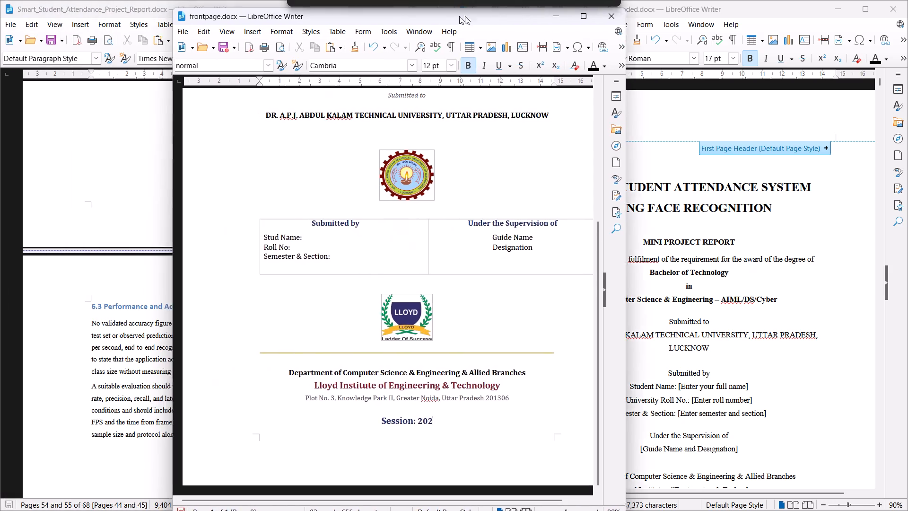
{"action": "left_click_drag", "start_coordinate": [465, 16], "coordinate": [664, 28]}
{"action": "scroll", "coordinate": [225, 250], "scroll_direction": "up", "scroll_amount": 9}
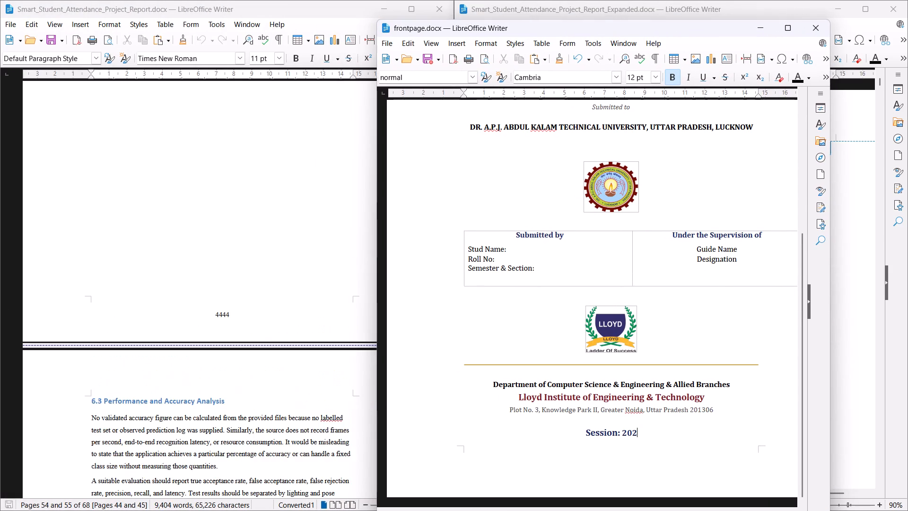
{"action": "scroll", "coordinate": [227, 244], "scroll_direction": "up", "scroll_amount": 4}
{"action": "left_click", "coordinate": [227, 242]}
{"action": "scroll", "coordinate": [227, 241], "scroll_direction": "up", "scroll_amount": 8}
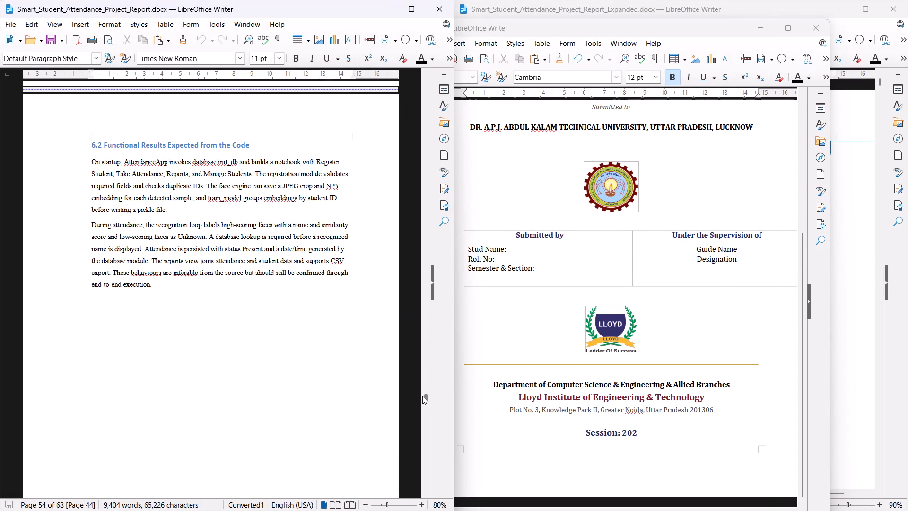
{"action": "left_click_drag", "start_coordinate": [423, 396], "coordinate": [423, 64]}
{"action": "scroll", "coordinate": [340, 201], "scroll_direction": "down", "scroll_amount": 3}
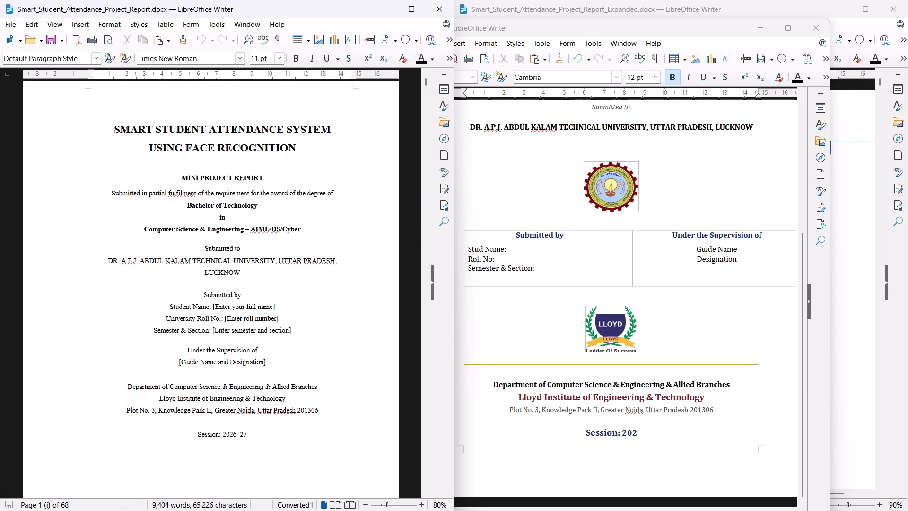
{"action": "scroll", "coordinate": [335, 205], "scroll_direction": "up", "scroll_amount": 5}
{"action": "scroll", "coordinate": [335, 204], "scroll_direction": "down", "scroll_amount": 10}
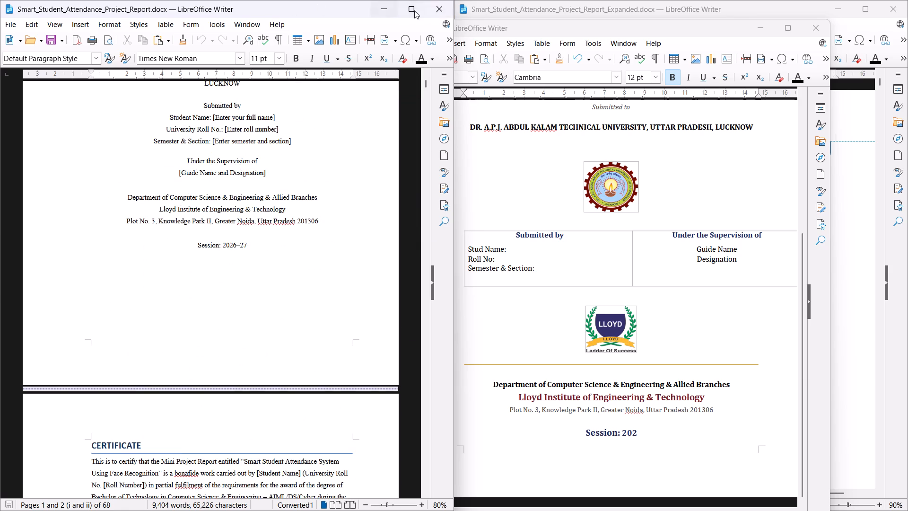
{"action": "left_click", "coordinate": [430, 13]}
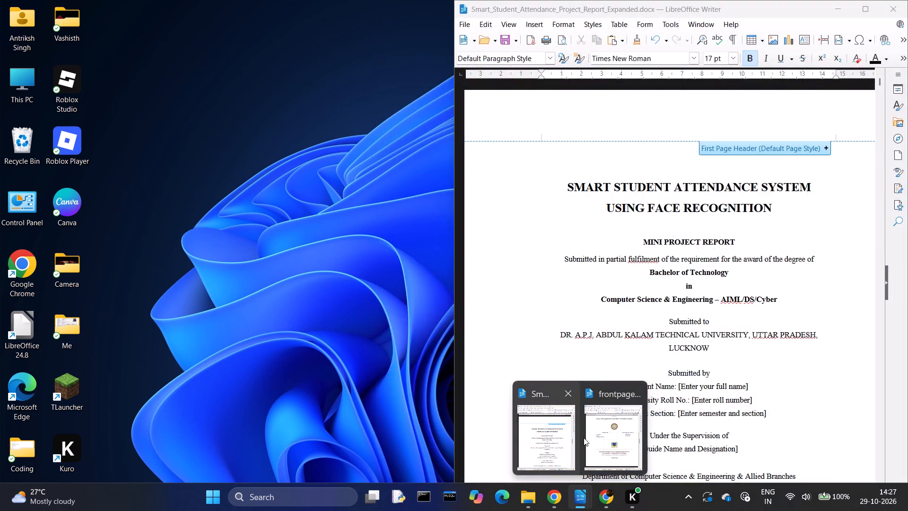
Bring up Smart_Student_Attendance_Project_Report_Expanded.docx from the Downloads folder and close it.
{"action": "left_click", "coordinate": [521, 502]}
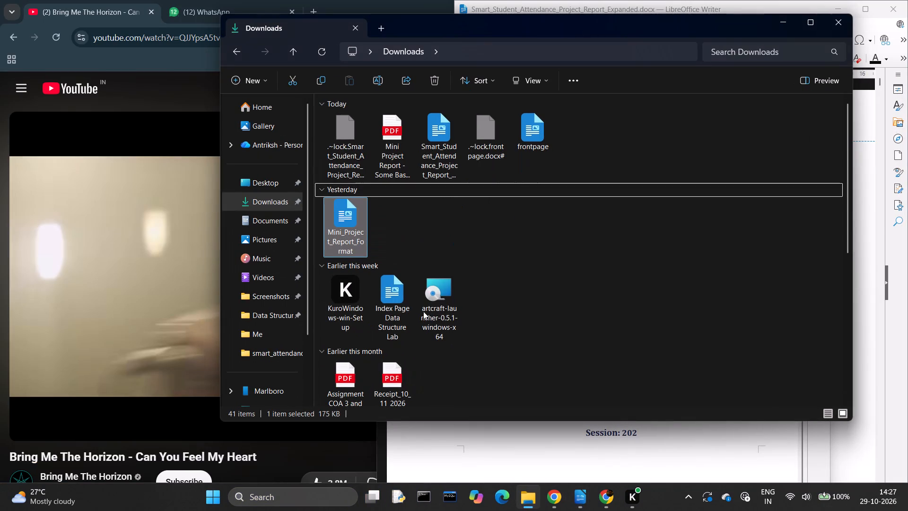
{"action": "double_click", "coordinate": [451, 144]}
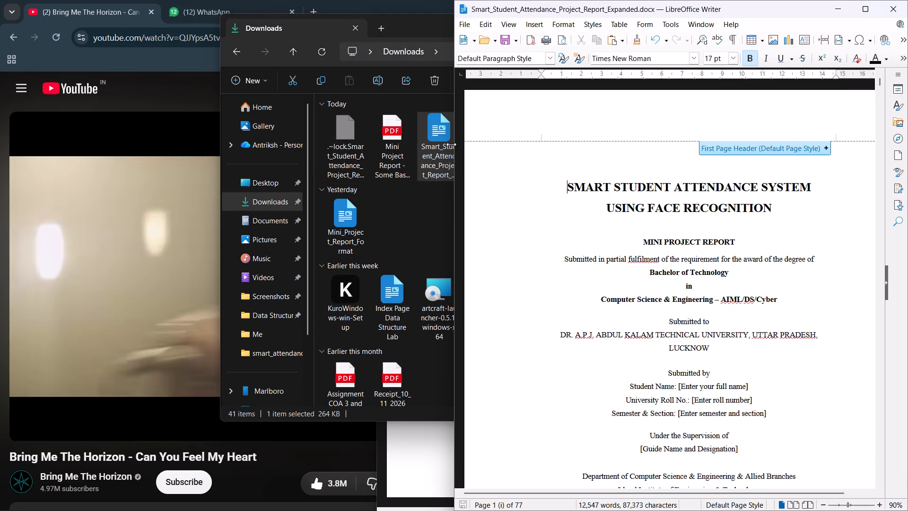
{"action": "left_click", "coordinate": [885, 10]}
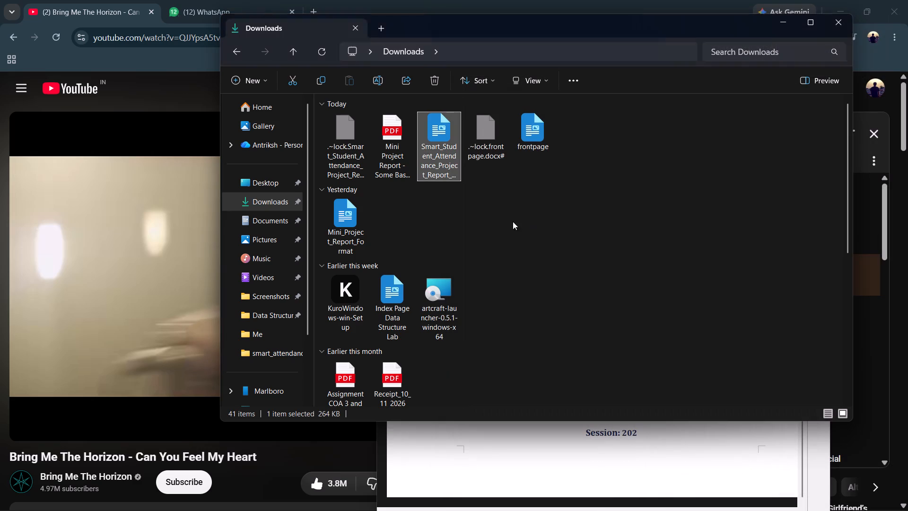
Open Mini_Project_Report_Format.docx from the Downloads folder and arrange it side by side with the frontpage document.
{"action": "double_click", "coordinate": [348, 227]}
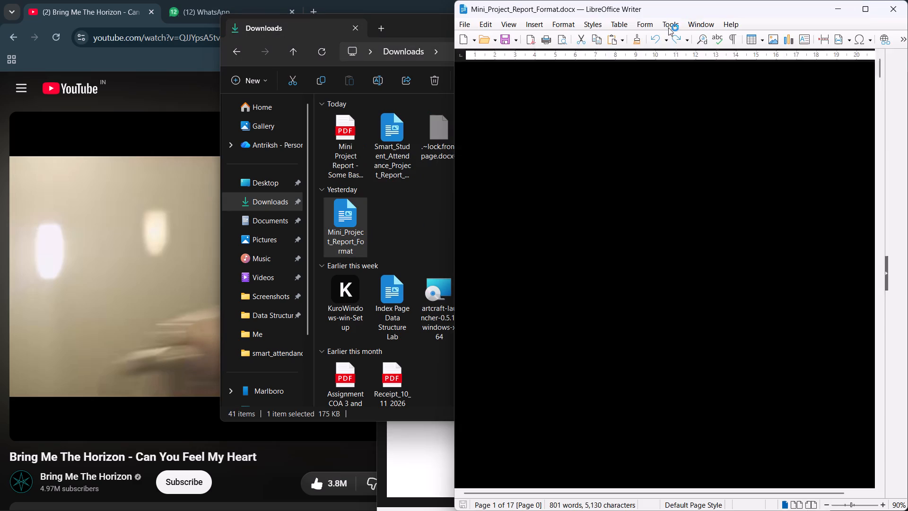
{"action": "left_click_drag", "start_coordinate": [725, 13], "coordinate": [297, 26]}
{"action": "scroll", "coordinate": [265, 227], "scroll_direction": "down", "scroll_amount": 7}
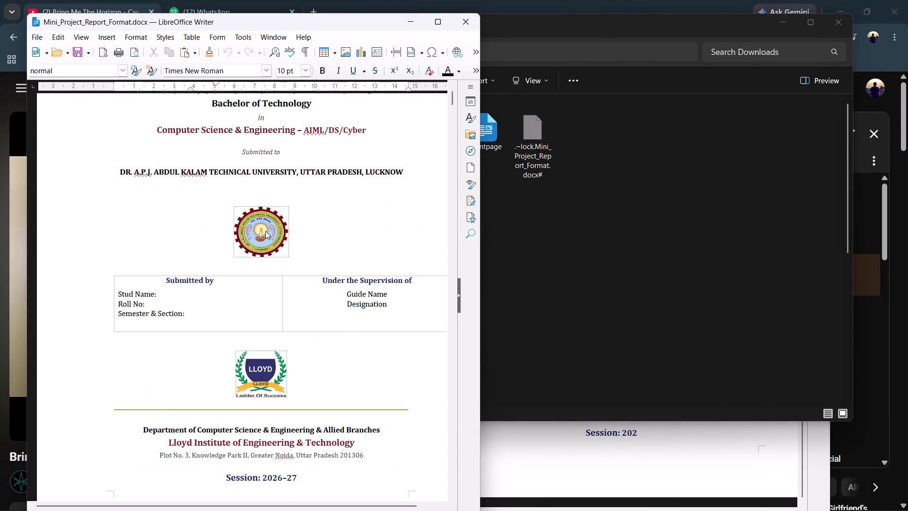
{"action": "scroll", "coordinate": [265, 231], "scroll_direction": "down", "scroll_amount": 15}
{"action": "left_click", "coordinate": [781, 27]}
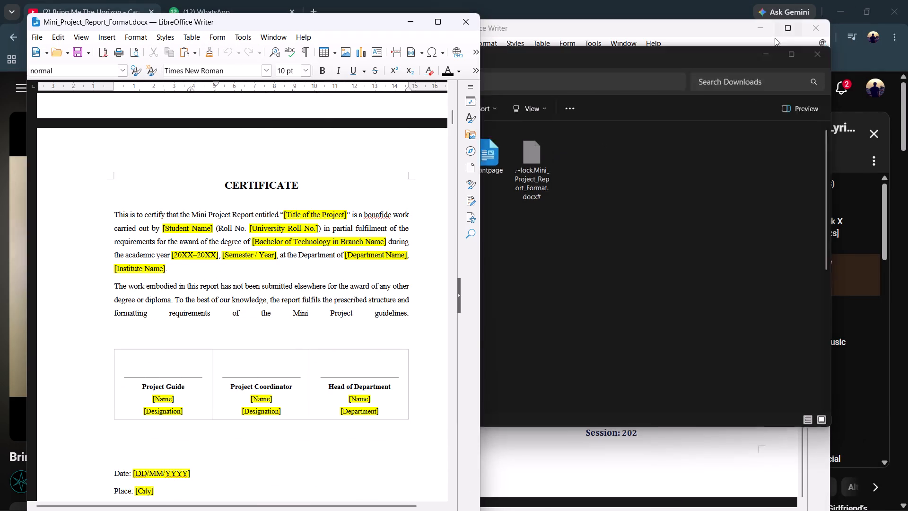
{"action": "left_click_drag", "start_coordinate": [721, 26], "coordinate": [787, 22]}
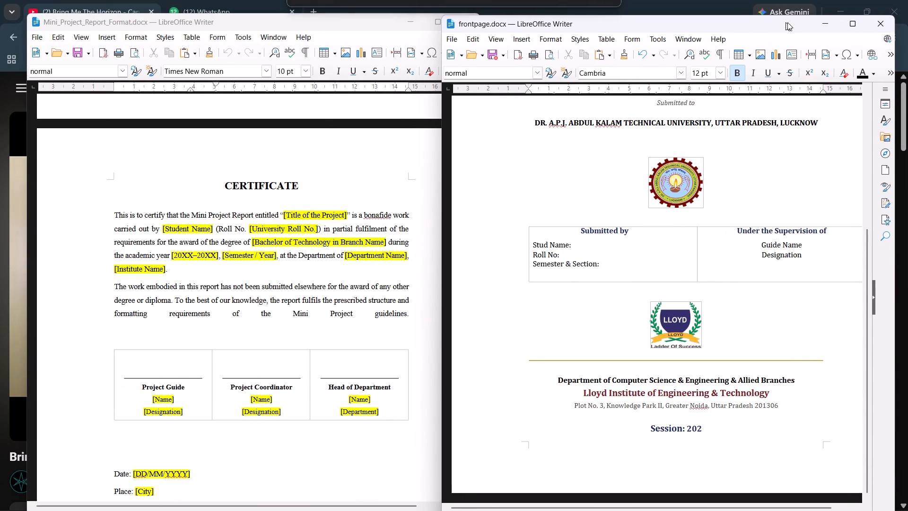
{"action": "left_click_drag", "start_coordinate": [787, 22], "coordinate": [806, 21]}
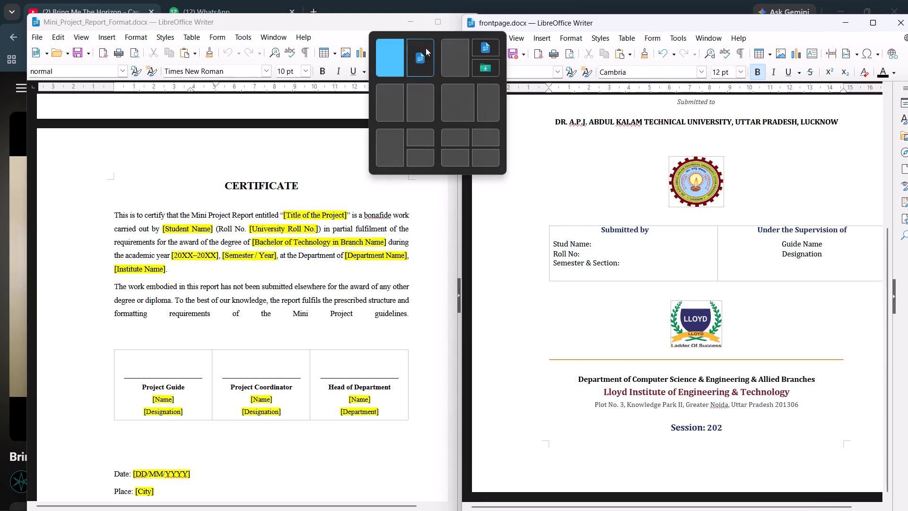
{"action": "left_click", "coordinate": [421, 49]}
Complete the Session line on the frontpage document so it reads Session: 2026-27, using the format document as reference.
{"action": "scroll", "coordinate": [311, 356], "scroll_direction": "up", "scroll_amount": 5}
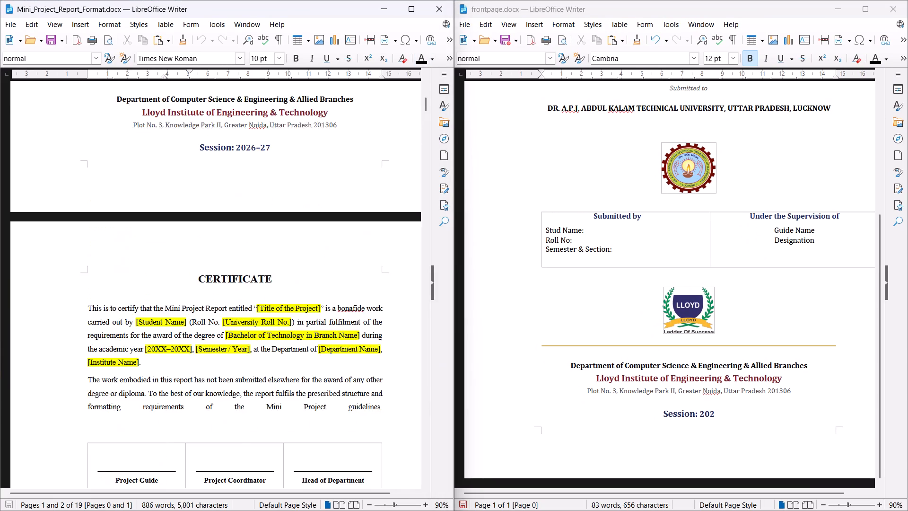
{"action": "scroll", "coordinate": [311, 341], "scroll_direction": "up", "scroll_amount": 4}
{"action": "left_click", "coordinate": [731, 413]}
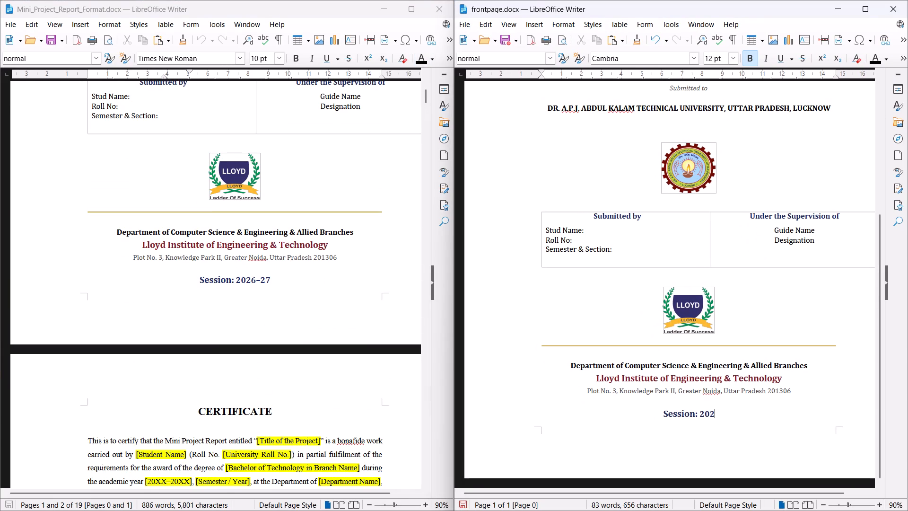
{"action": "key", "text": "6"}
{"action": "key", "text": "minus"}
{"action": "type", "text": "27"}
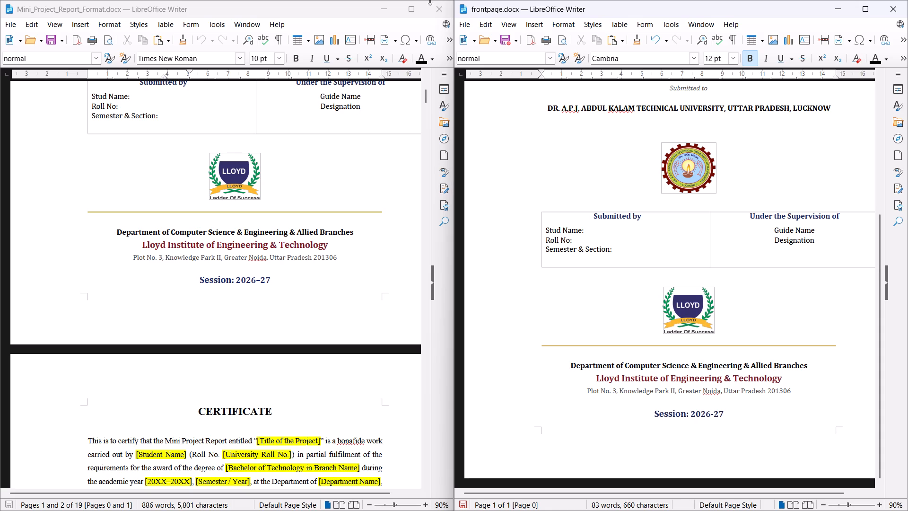
Minimize the format document, look over the whole front page, and save frontpage.docx.
{"action": "left_click", "coordinate": [389, 7]}
{"action": "scroll", "coordinate": [793, 289], "scroll_direction": "up", "scroll_amount": 5}
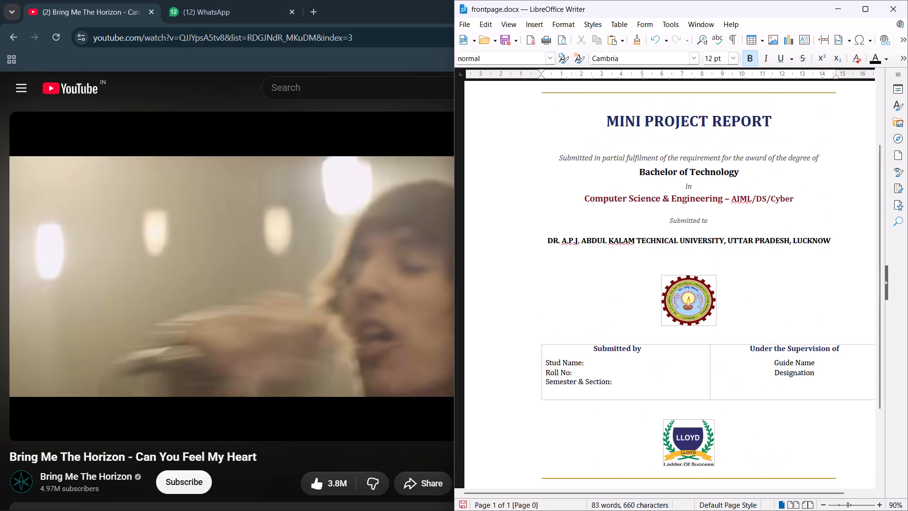
{"action": "scroll", "coordinate": [795, 281], "scroll_direction": "up", "scroll_amount": 4}
{"action": "scroll", "coordinate": [795, 281], "scroll_direction": "down", "scroll_amount": 14}
{"action": "scroll", "coordinate": [795, 281], "scroll_direction": "up", "scroll_amount": 6}
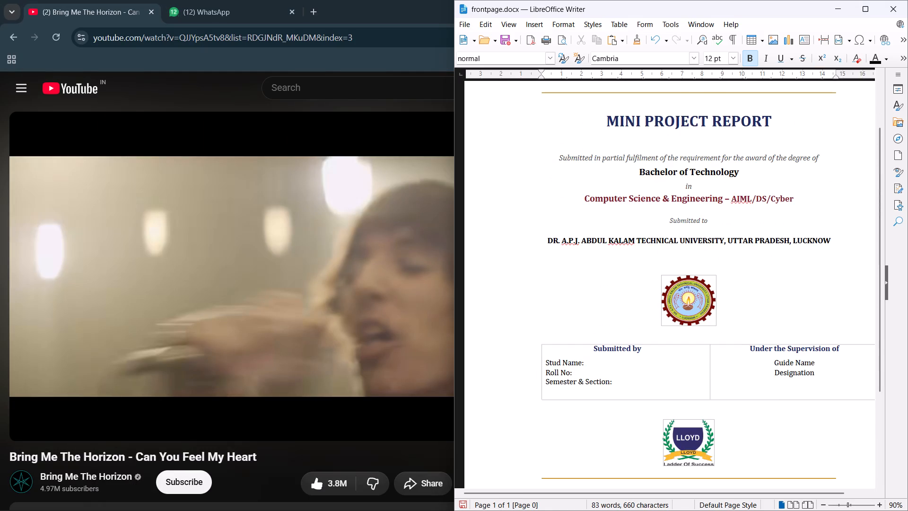
{"action": "key", "text": "ctrl+s"}
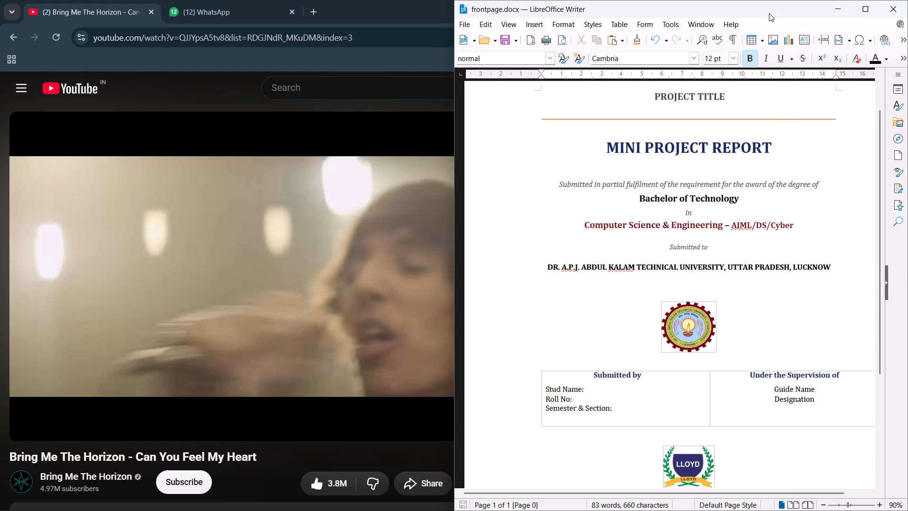
Compare the front page side by side with the one in Mini_Project_Report_Format.docx, and close the format document.
{"action": "left_click_drag", "start_coordinate": [769, 13], "coordinate": [391, 41]}
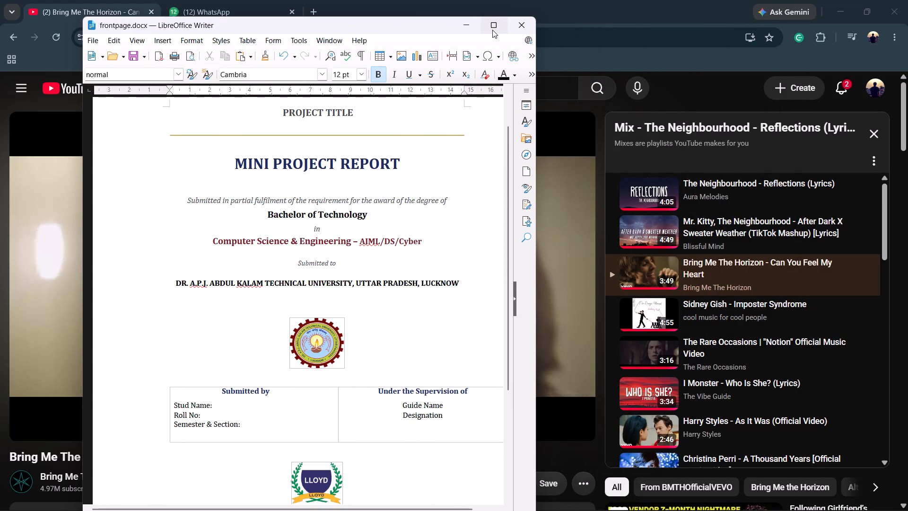
{"action": "left_click", "coordinate": [480, 45]}
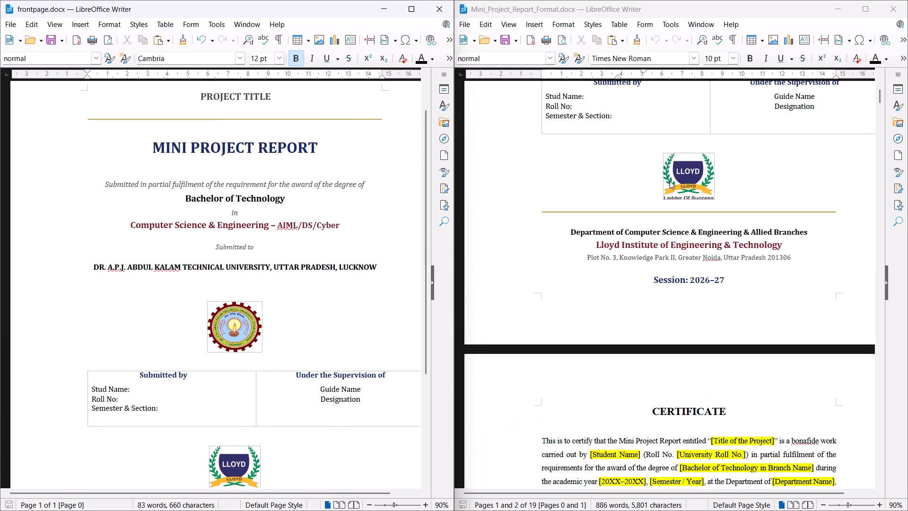
{"action": "scroll", "coordinate": [766, 297], "scroll_direction": "up", "scroll_amount": 9}
{"action": "scroll", "coordinate": [737, 186], "scroll_direction": "up", "scroll_amount": 1}
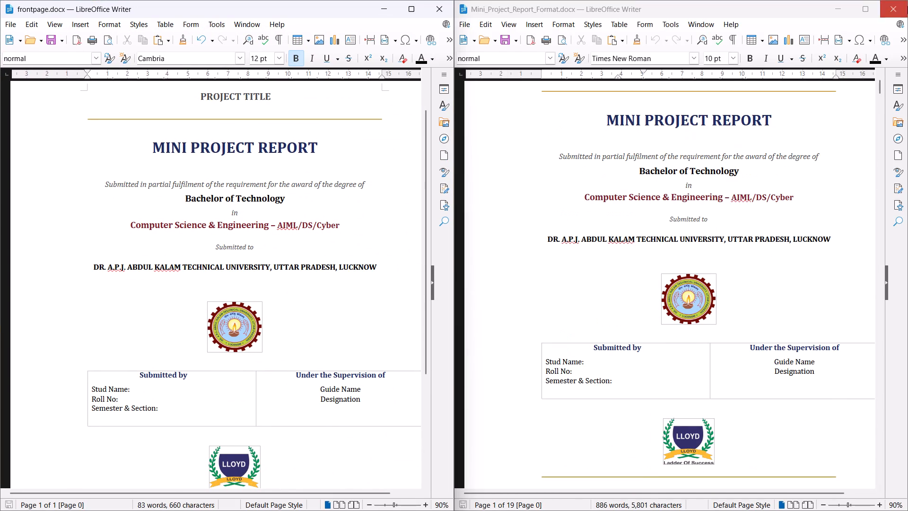
{"action": "left_click", "coordinate": [906, 5]}
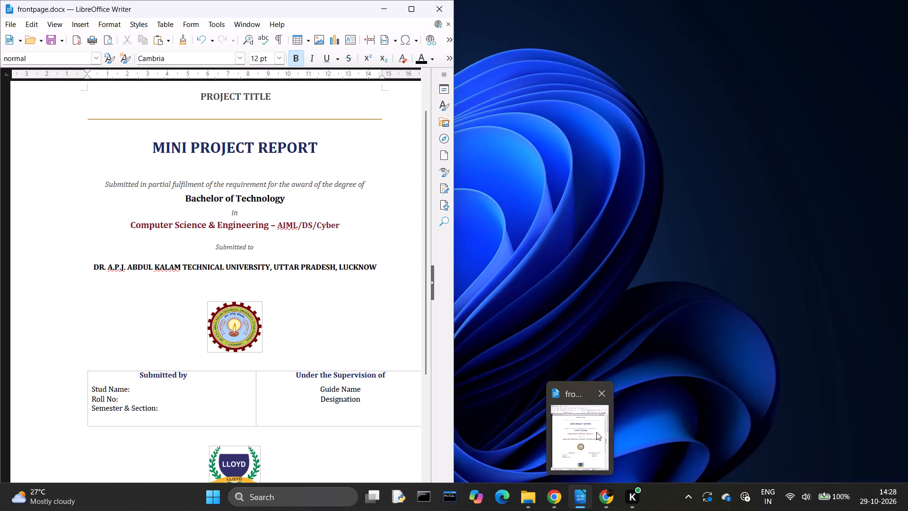
Open Smart_Student_Attendance_Project_Report_Expanded.docx from the Downloads folder beside the frontpage document.
{"action": "left_click", "coordinate": [533, 506]}
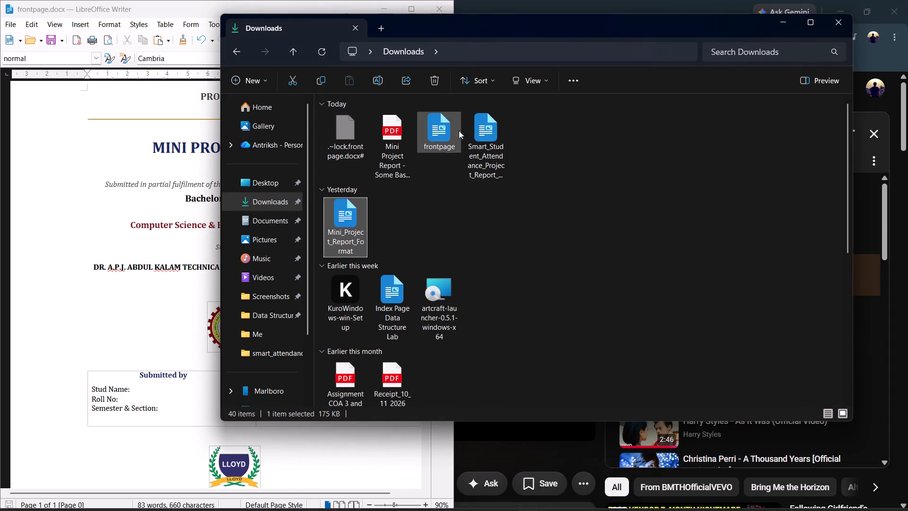
{"action": "double_click", "coordinate": [487, 158]}
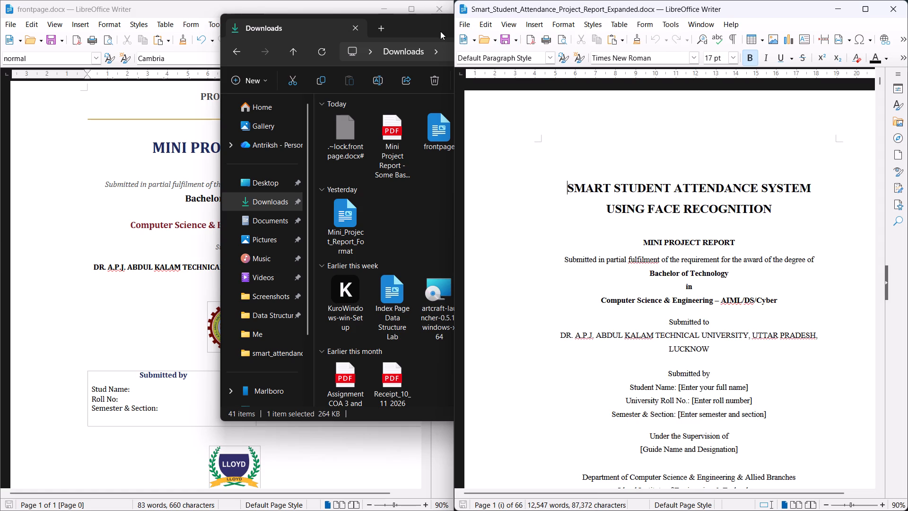
{"action": "left_click", "coordinate": [331, 5]}
Examine the expanded report's title page, preliminary pages and Chapter 1 page numbering, returning to the title page beside the template front page.
{"action": "scroll", "coordinate": [702, 189], "scroll_direction": "down", "scroll_amount": 7}
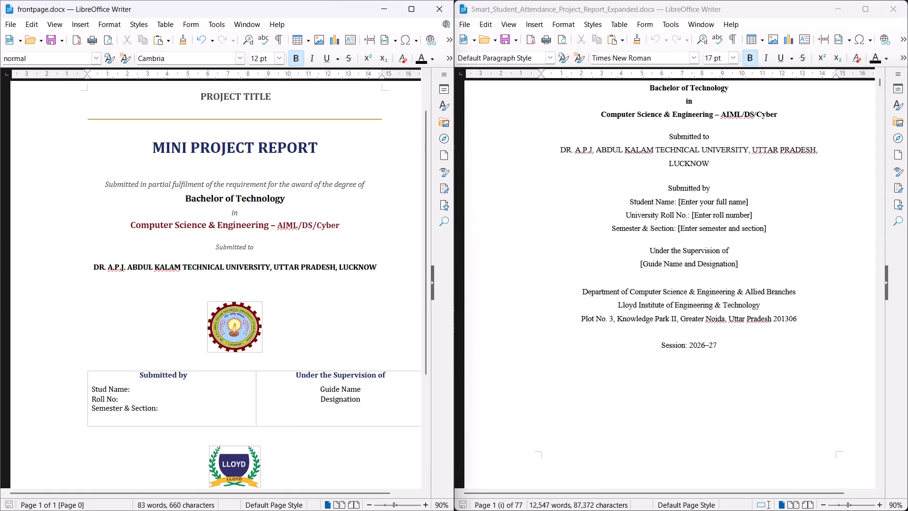
{"action": "scroll", "coordinate": [697, 197], "scroll_direction": "down", "scroll_amount": 20}
{"action": "scroll", "coordinate": [697, 197], "scroll_direction": "down", "scroll_amount": 10}
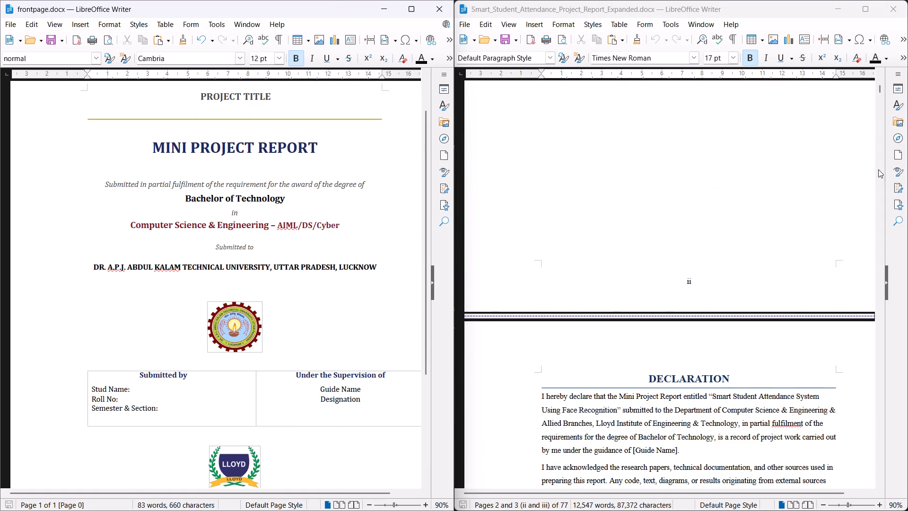
{"action": "left_click_drag", "start_coordinate": [878, 90], "coordinate": [876, 123]}
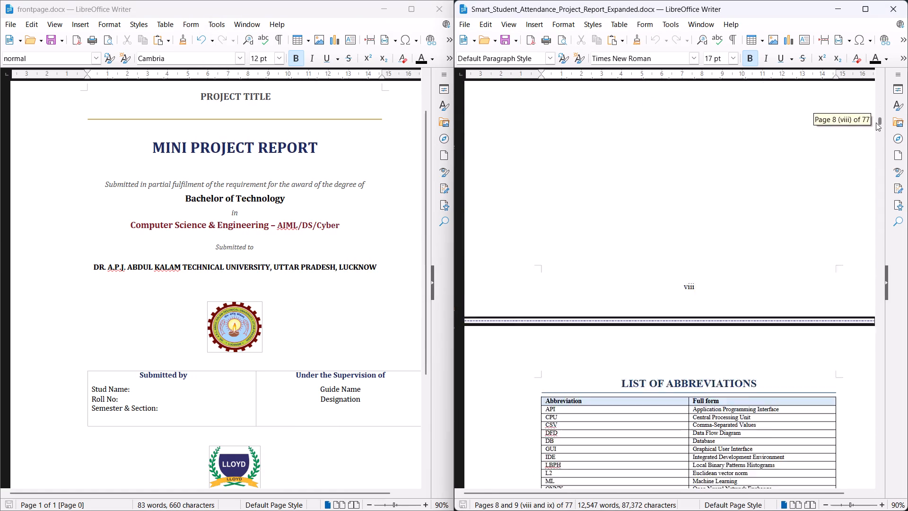
{"action": "left_click_drag", "start_coordinate": [876, 123], "coordinate": [876, 151]}
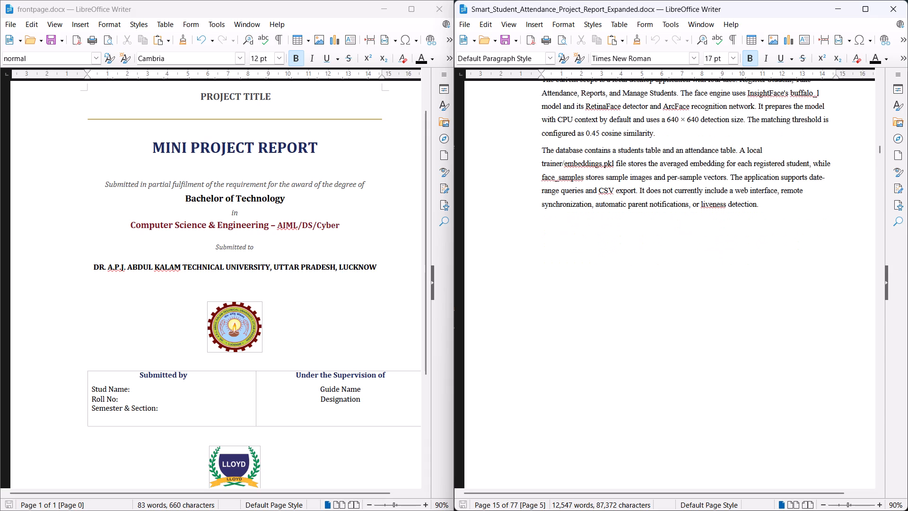
{"action": "scroll", "coordinate": [795, 213], "scroll_direction": "down", "scroll_amount": 12}
{"action": "scroll", "coordinate": [768, 233], "scroll_direction": "down", "scroll_amount": 20}
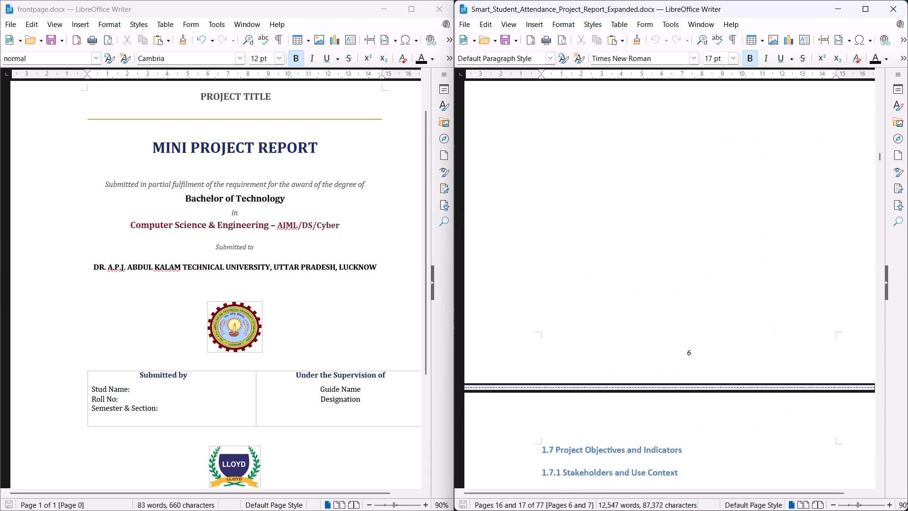
{"action": "scroll", "coordinate": [769, 233], "scroll_direction": "down", "scroll_amount": 6}
{"action": "scroll", "coordinate": [781, 208], "scroll_direction": "up", "scroll_amount": 7}
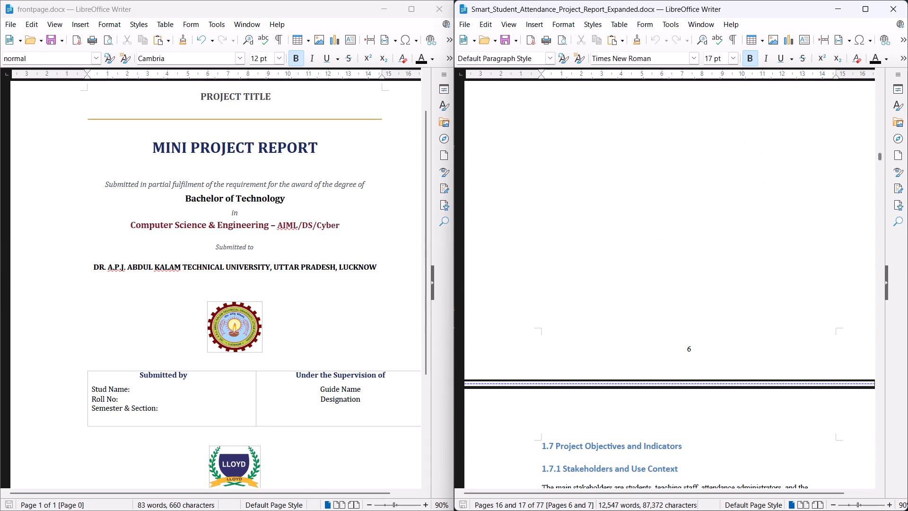
{"action": "left_click_drag", "start_coordinate": [883, 158], "coordinate": [880, 62]}
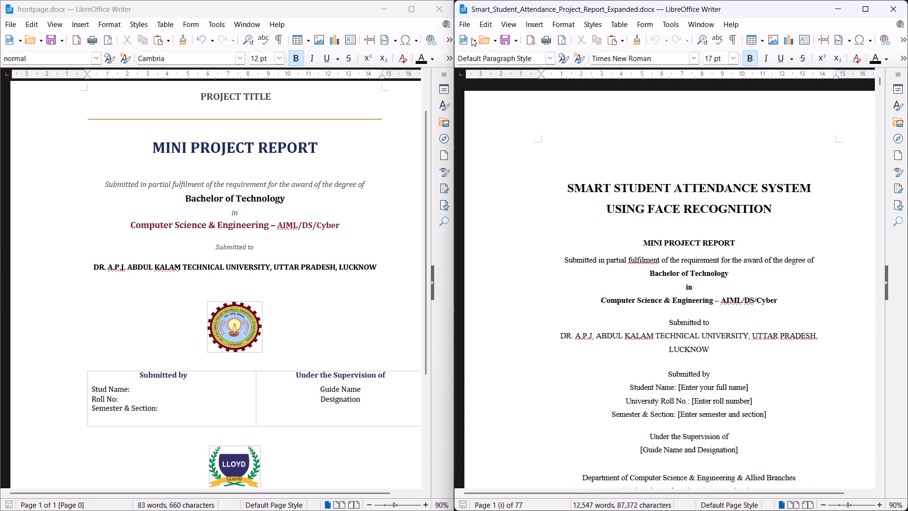
{"action": "scroll", "coordinate": [373, 213], "scroll_direction": "up", "scroll_amount": 1}
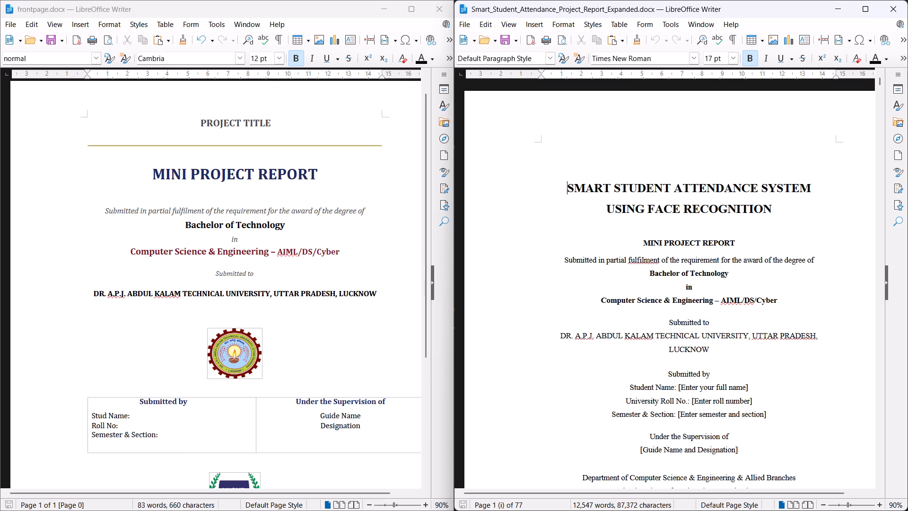
Replace the PROJECT TITLE placeholder in frontpage.docx with the report's title, SMART STUDENT ATTENDANCE SYSTEM USING FACE RECOGNITION.
{"action": "left_click_drag", "start_coordinate": [778, 208], "coordinate": [564, 170]}
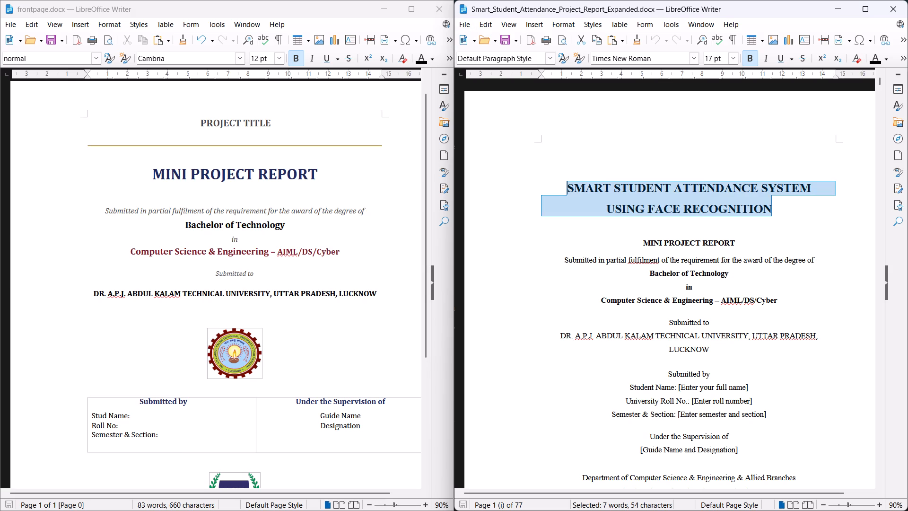
{"action": "key", "text": "ctrl+c"}
{"action": "left_click", "coordinate": [268, 119]}
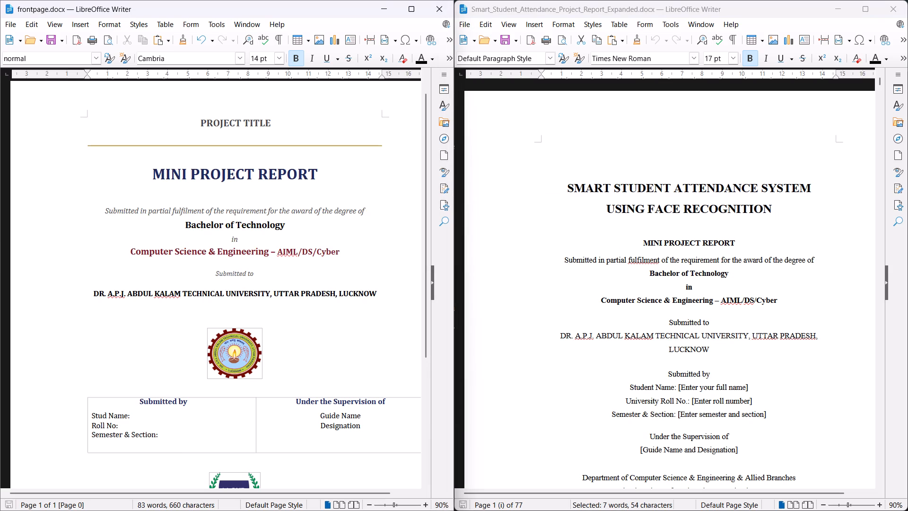
Paste the title SMART STUDENT ATTENDANCE SYSTEM USING FACE RECOGNITION into frontpage.docx and delete the PROJECT TITLE placeholder in front of it.
{"action": "key", "text": "ctrl+v"}
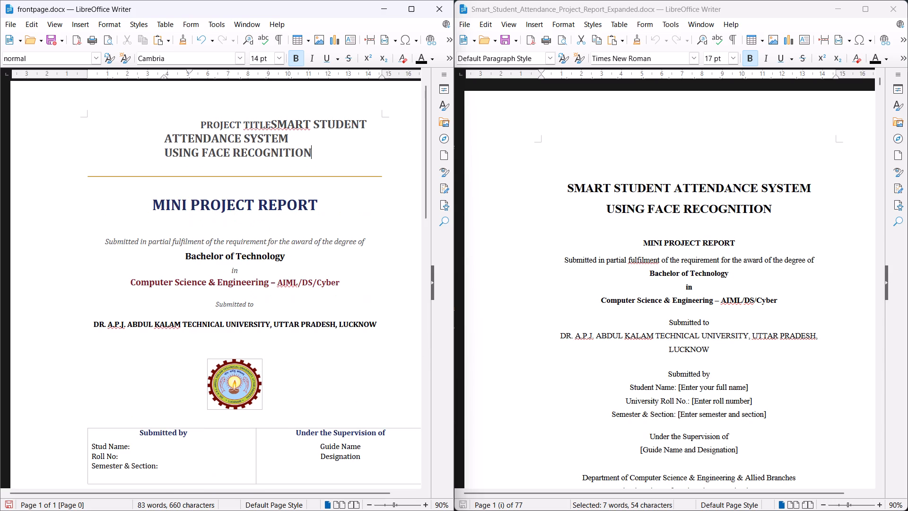
{"action": "left_click", "coordinate": [253, 120]}
{"action": "left_click", "coordinate": [314, 127]}
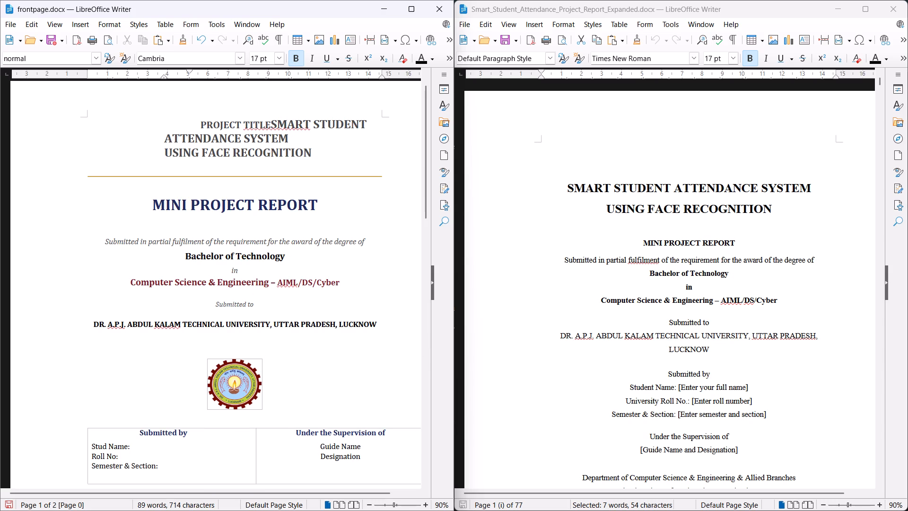
{"action": "left_click", "coordinate": [270, 123]}
{"action": "left_click", "coordinate": [305, 123]}
{"action": "left_click_drag", "start_coordinate": [271, 124], "coordinate": [201, 124]}
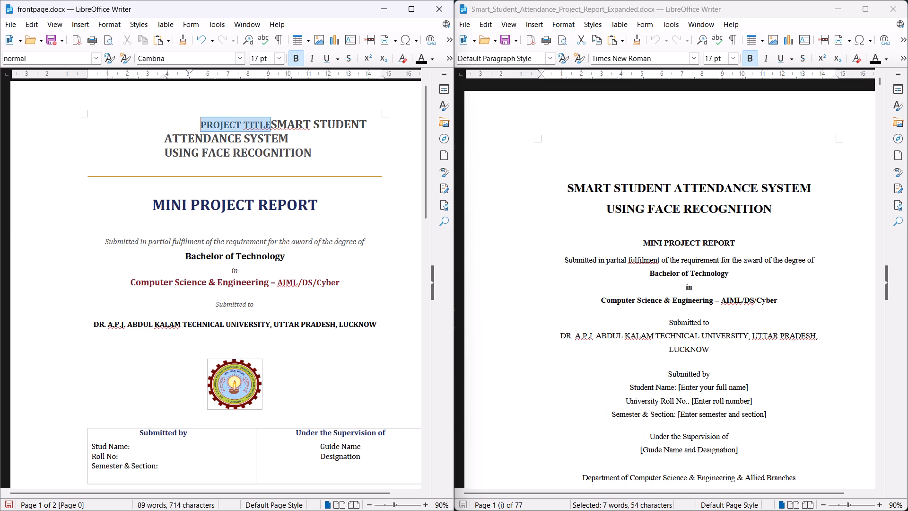
{"action": "left_click_drag", "start_coordinate": [201, 124], "coordinate": [200, 124]}
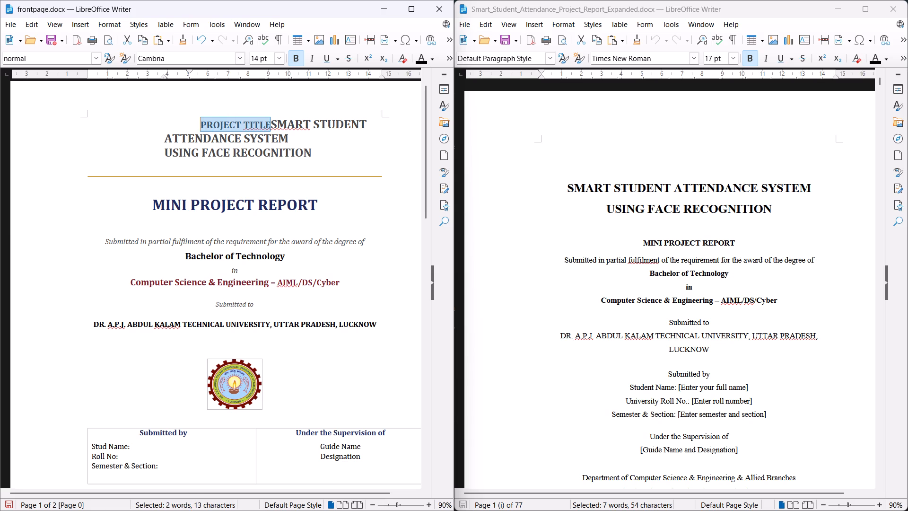
{"action": "key", "text": "Delete"}
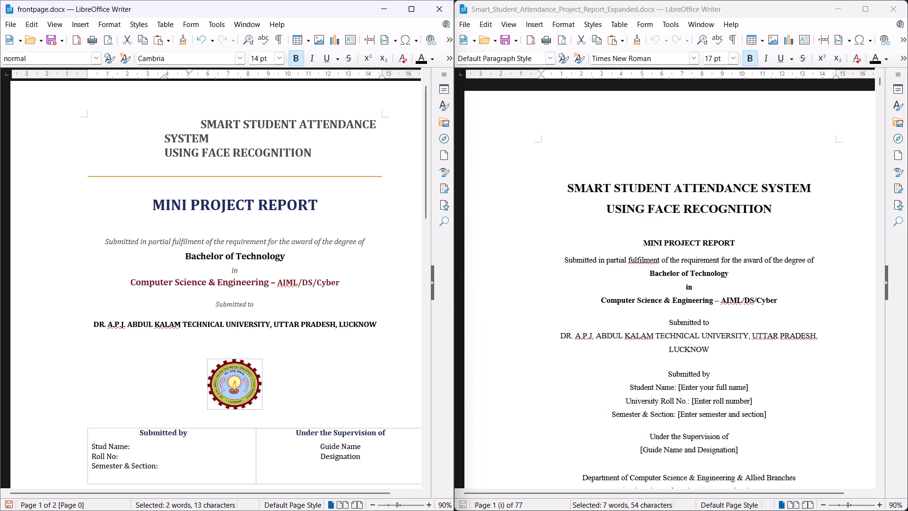
Remove the leading blank space and indent before the pasted title so it starts at the page margin.
{"action": "key", "text": "BackSpace"}
{"action": "key", "text": "BackSpace"}
{"action": "key", "text": "BackSpace"}
{"action": "key", "text": "BackSpace"}
{"action": "key", "text": "BackSpace"}
{"action": "key", "text": "BackSpace"}
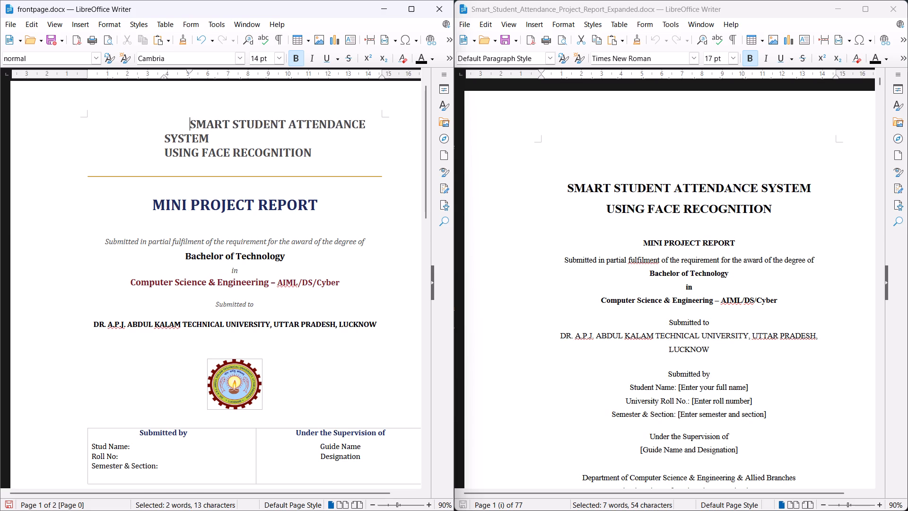
{"action": "key", "text": "BackSpace"}
{"action": "key", "text": "BackSpace"}
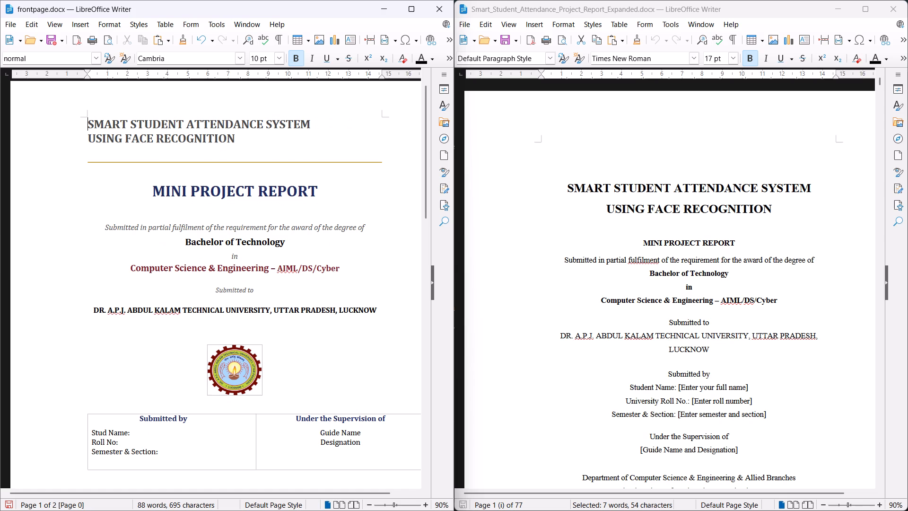
Set both lines of the project title on the front page to 14 pt and centre them.
{"action": "left_click_drag", "start_coordinate": [240, 136], "coordinate": [81, 123]}
{"action": "left_click", "coordinate": [277, 63]}
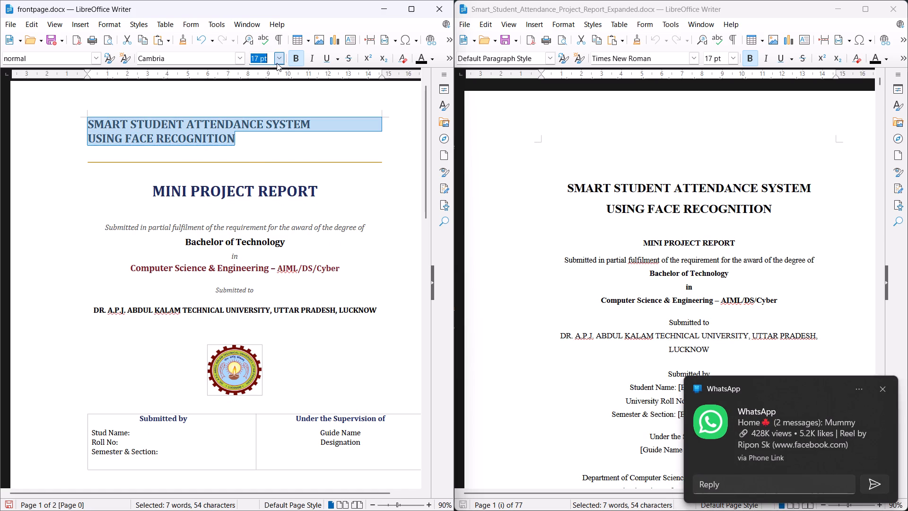
{"action": "left_click", "coordinate": [258, 161]}
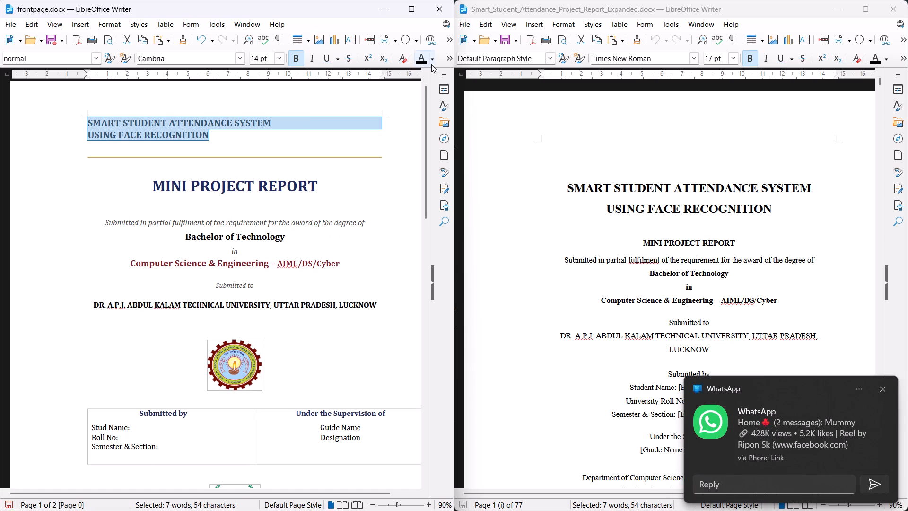
{"action": "left_click", "coordinate": [450, 59]}
{"action": "left_click", "coordinate": [476, 90]}
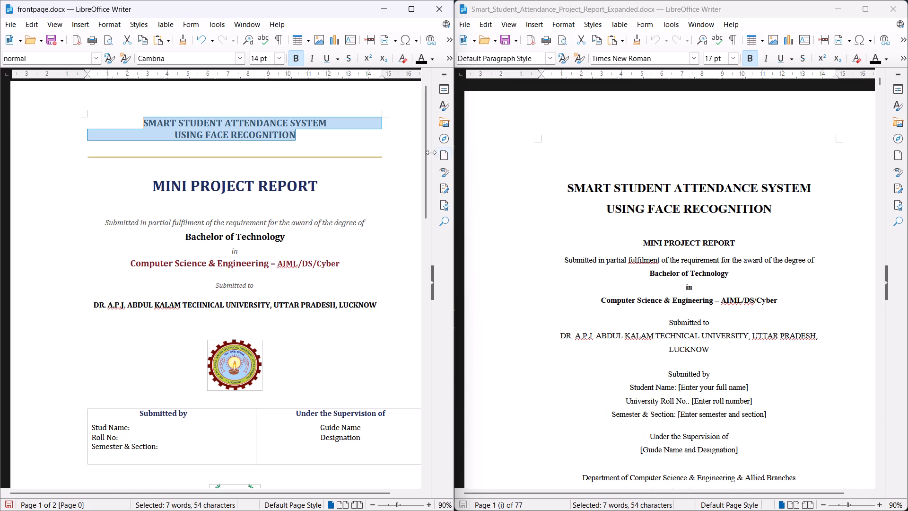
{"action": "left_click", "coordinate": [420, 152]}
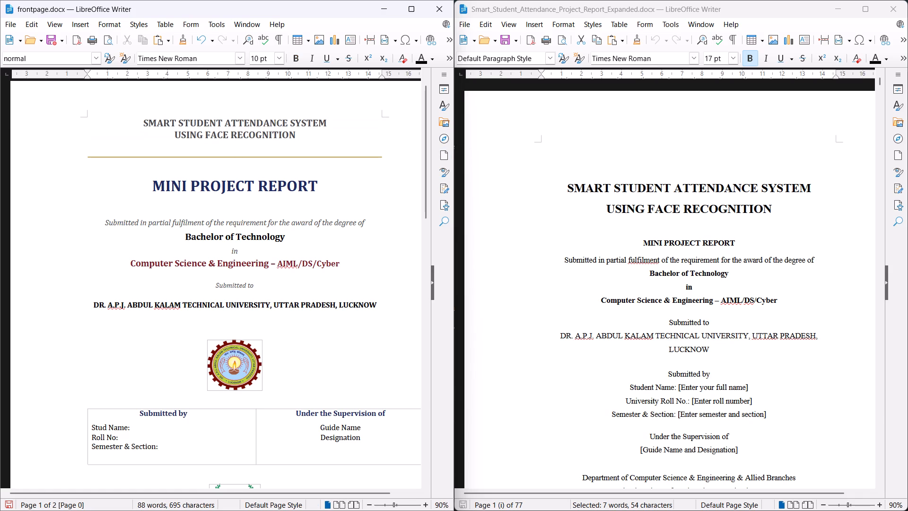
{"action": "scroll", "coordinate": [380, 188], "scroll_direction": "down", "scroll_amount": 1}
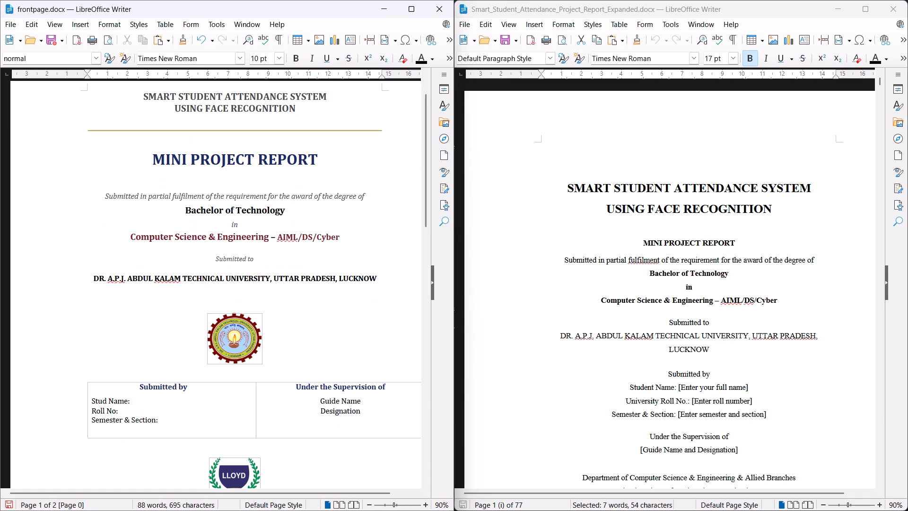
Remove /DS/Cyber from the Computer Science & Engineering line on the front page, leaving only AIML.
{"action": "left_click_drag", "start_coordinate": [339, 238], "coordinate": [300, 239]}
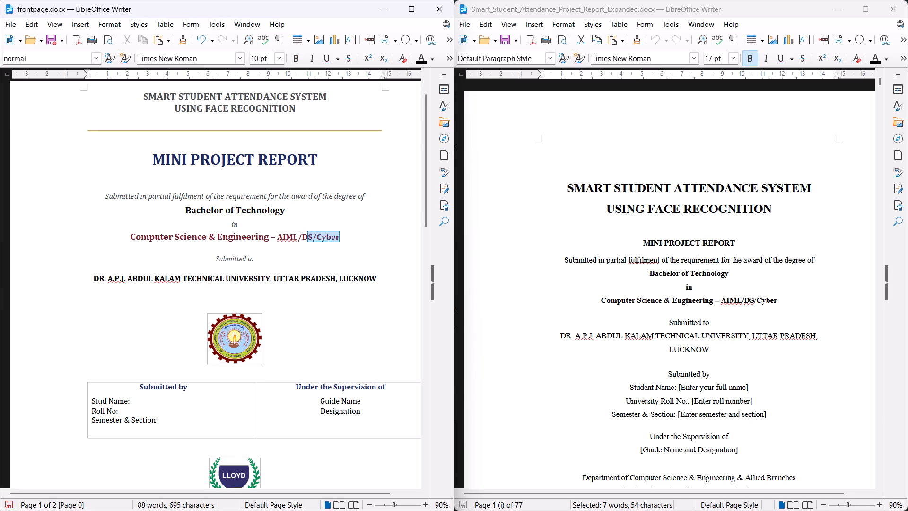
{"action": "left_click_drag", "start_coordinate": [300, 239], "coordinate": [298, 239]}
{"action": "key", "text": "BackSpace"}
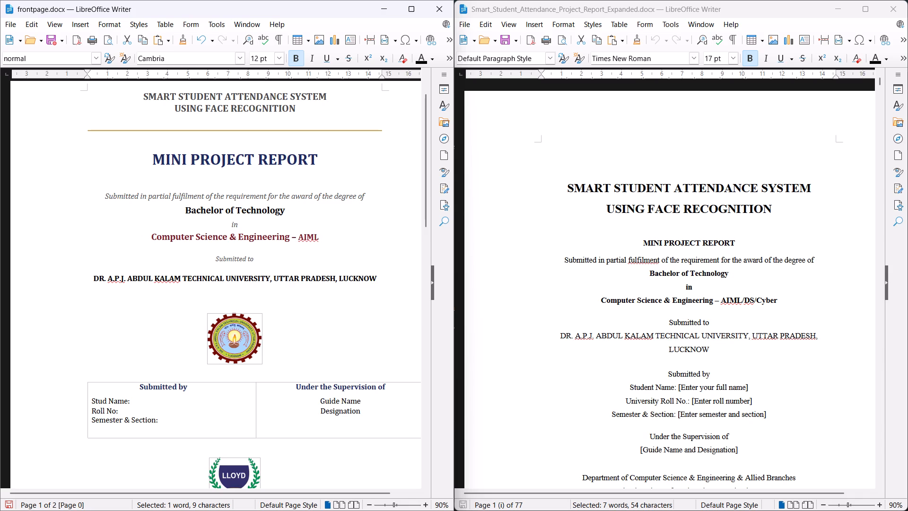
Expand the Stud Name label under Submitted by to Student Name and enter the student's name after it.
{"action": "scroll", "coordinate": [340, 248], "scroll_direction": "down", "scroll_amount": 5}
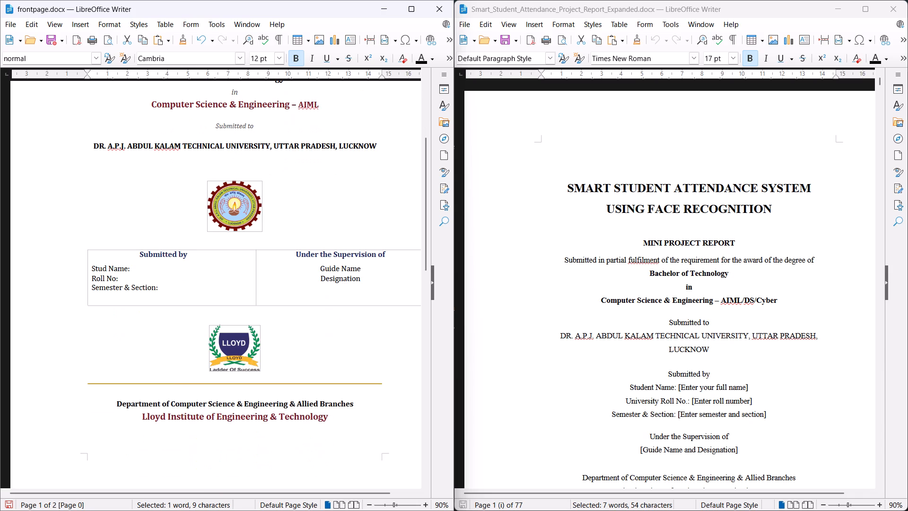
{"action": "left_click", "coordinate": [141, 270]}
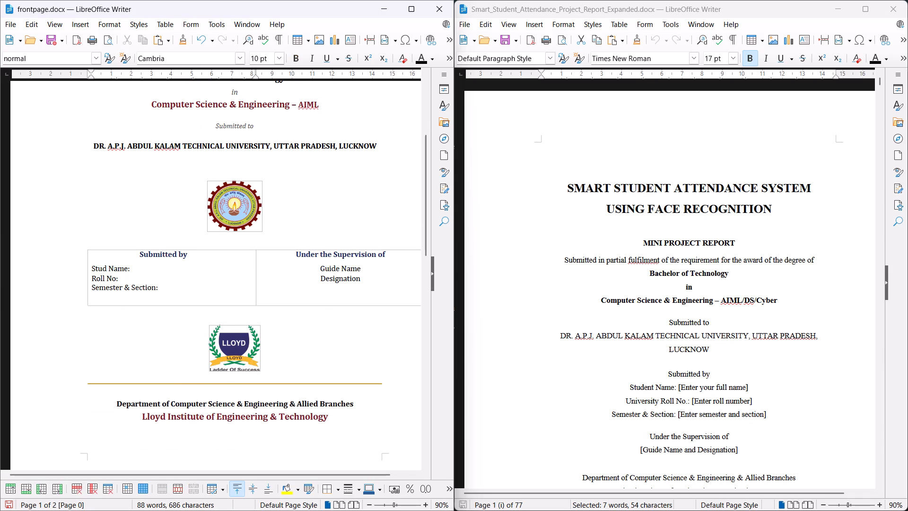
{"action": "left_click", "coordinate": [105, 269]}
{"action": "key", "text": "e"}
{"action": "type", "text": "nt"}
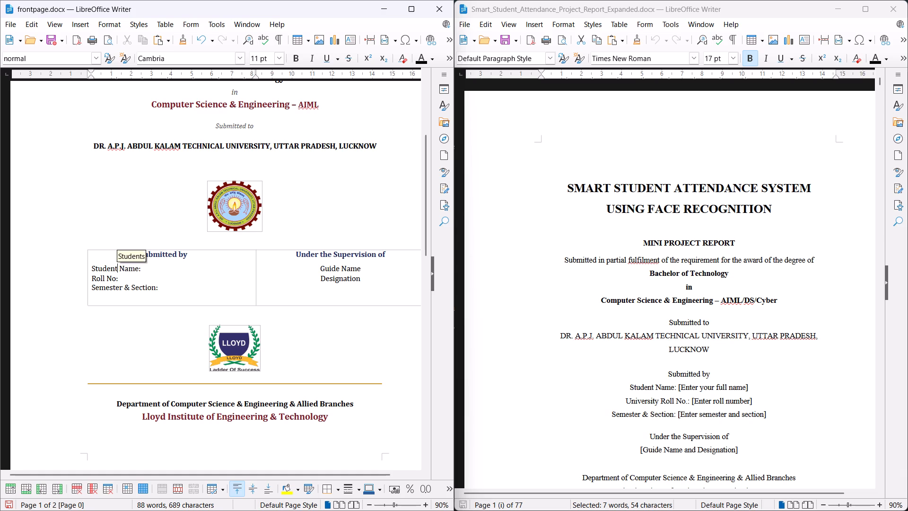
{"action": "left_click", "coordinate": [147, 264]}
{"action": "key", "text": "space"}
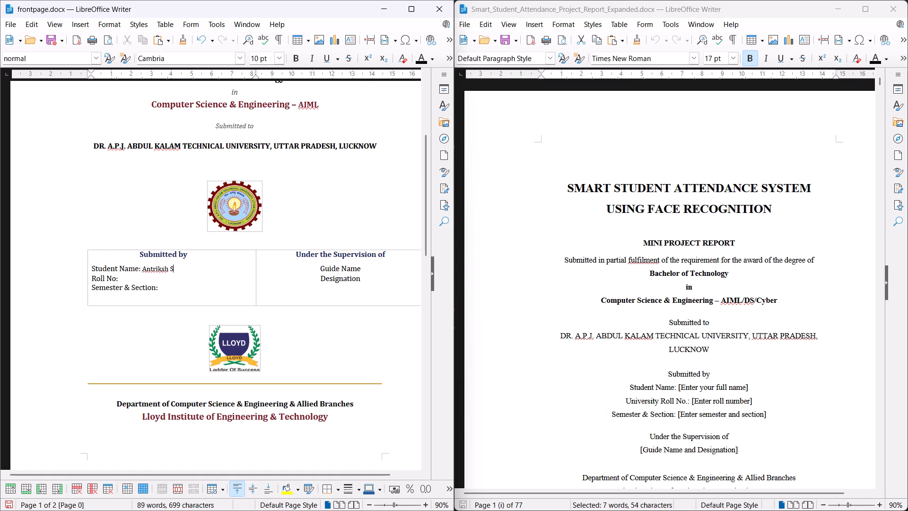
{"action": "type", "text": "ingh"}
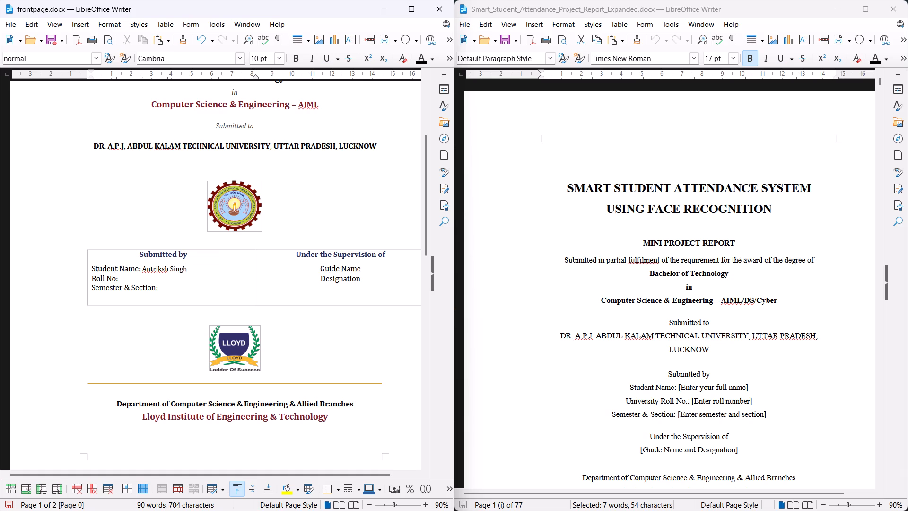
Enter the student's roll number after the Roll No label in the Submitted by cell.
{"action": "left_click", "coordinate": [142, 283]}
{"action": "left_click", "coordinate": [135, 278]}
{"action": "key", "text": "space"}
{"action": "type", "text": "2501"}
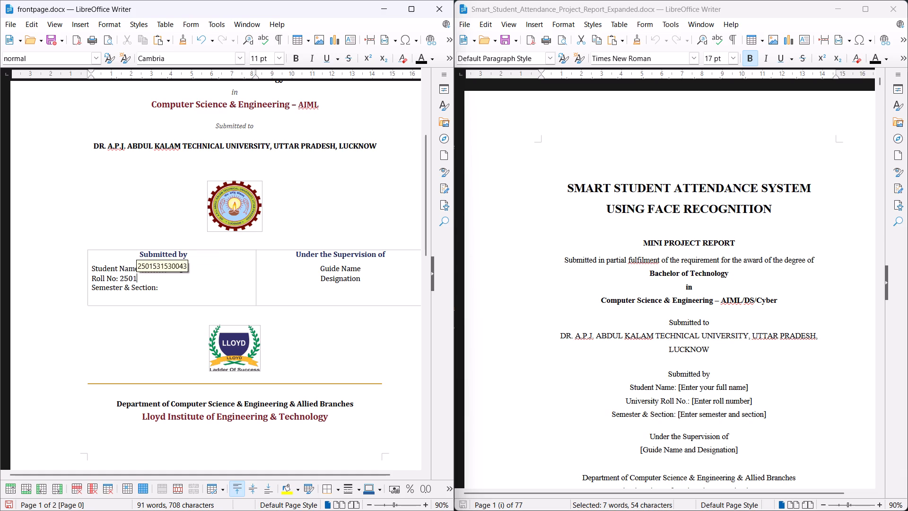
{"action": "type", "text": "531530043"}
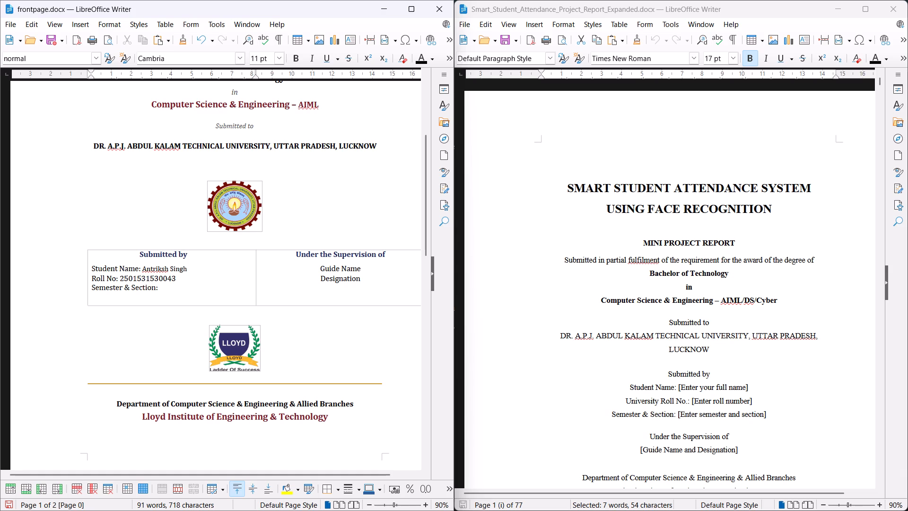
Fill in Semester & Section as 3rd SEM 2E in the Submitted by cell.
{"action": "left_click", "coordinate": [167, 288]}
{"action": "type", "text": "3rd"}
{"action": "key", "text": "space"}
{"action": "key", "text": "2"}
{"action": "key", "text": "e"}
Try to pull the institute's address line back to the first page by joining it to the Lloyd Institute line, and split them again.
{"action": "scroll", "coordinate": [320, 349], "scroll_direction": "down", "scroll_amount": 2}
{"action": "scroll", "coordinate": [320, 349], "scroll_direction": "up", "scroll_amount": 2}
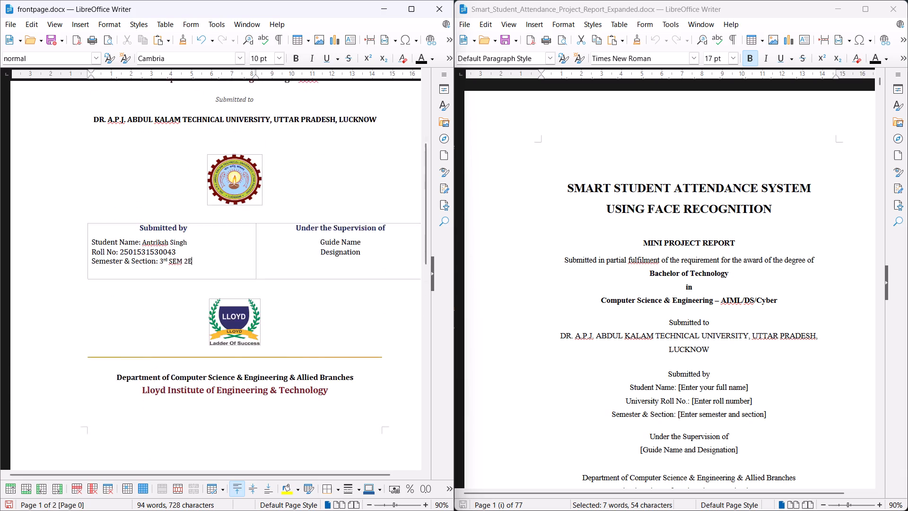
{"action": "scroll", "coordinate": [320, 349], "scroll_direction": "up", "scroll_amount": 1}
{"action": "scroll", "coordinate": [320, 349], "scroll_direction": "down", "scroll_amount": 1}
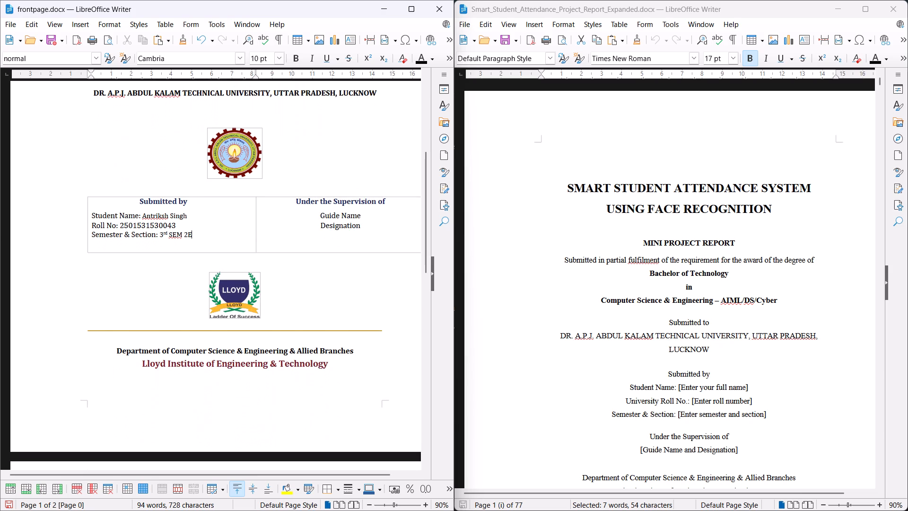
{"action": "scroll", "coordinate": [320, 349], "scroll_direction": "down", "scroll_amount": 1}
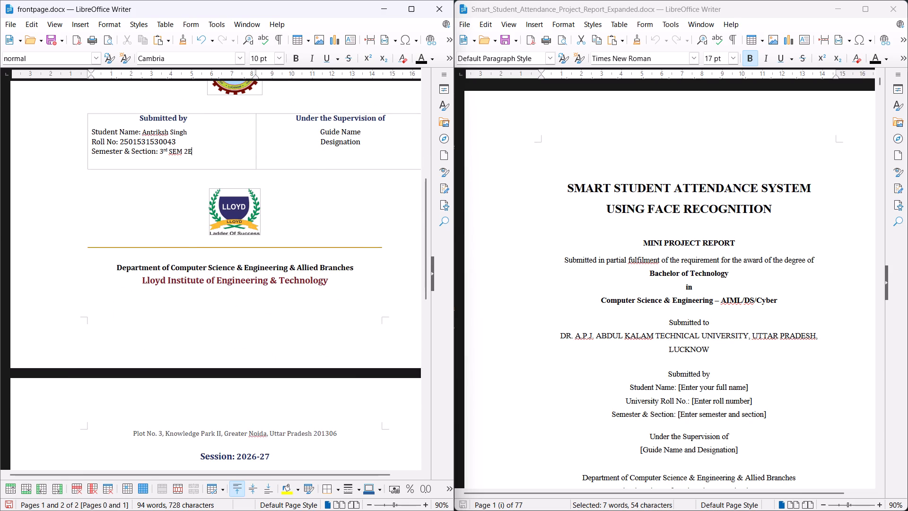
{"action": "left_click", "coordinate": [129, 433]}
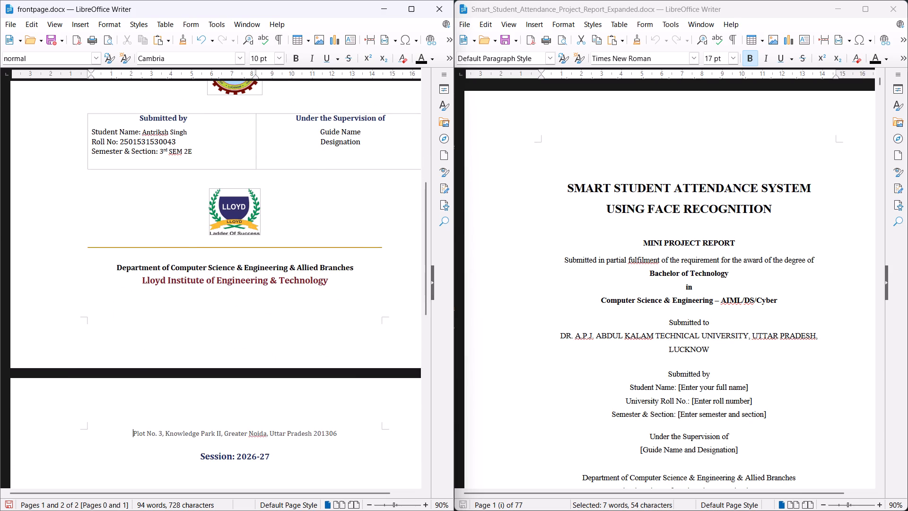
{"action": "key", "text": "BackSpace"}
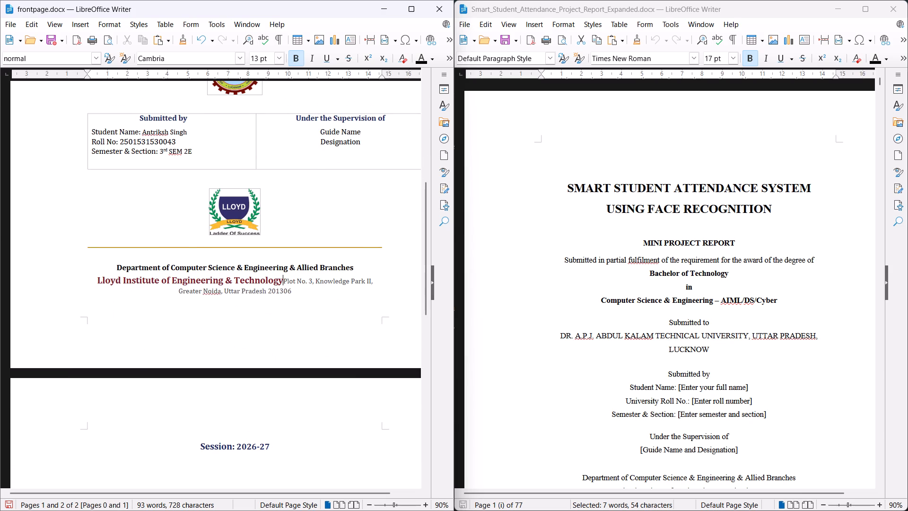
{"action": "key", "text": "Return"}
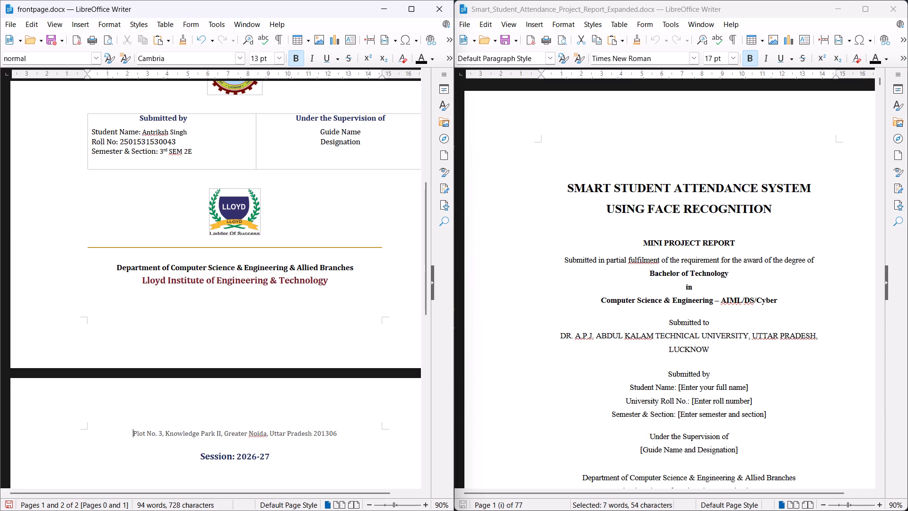
Delete the blank line between MINI PROJECT REPORT and the Submitted in partial fulfilment line to fit the front page on one page.
{"action": "scroll", "coordinate": [187, 303], "scroll_direction": "up", "scroll_amount": 2}
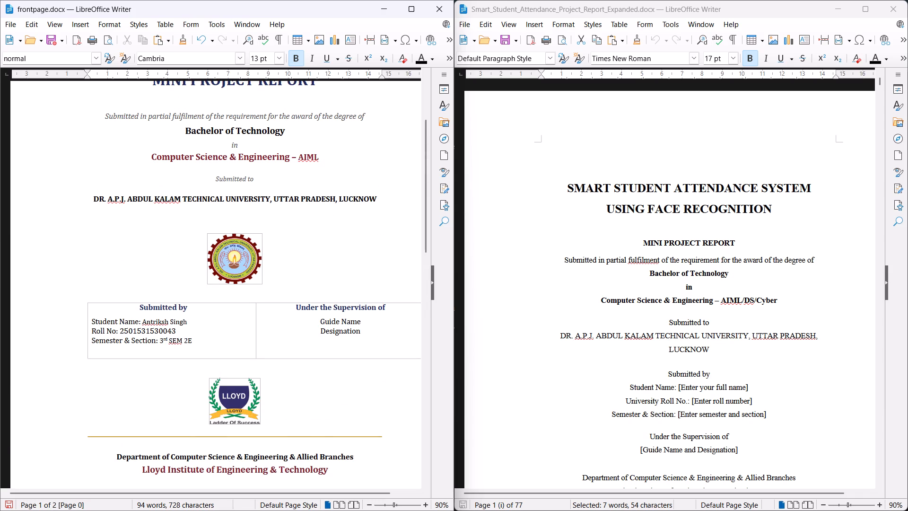
{"action": "scroll", "coordinate": [214, 181], "scroll_direction": "up", "scroll_amount": 1}
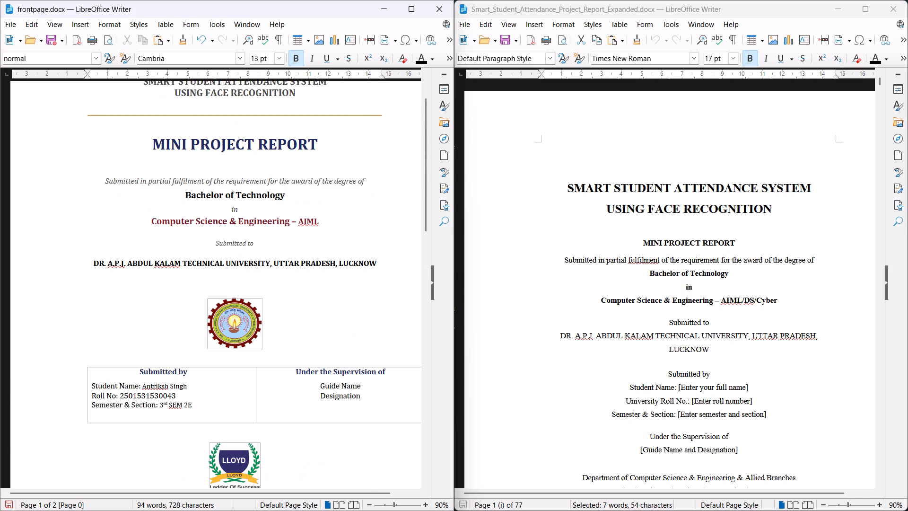
{"action": "left_click", "coordinate": [100, 183]}
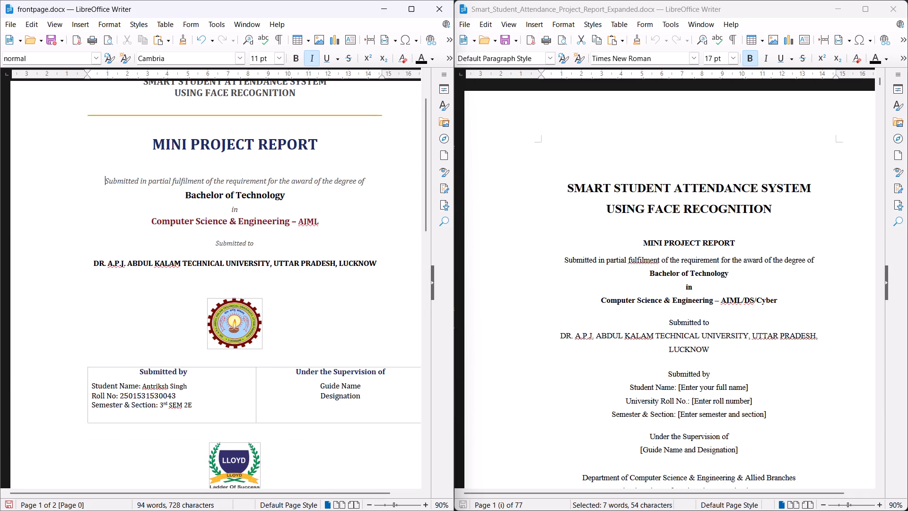
{"action": "key", "text": "BackSpace"}
{"action": "scroll", "coordinate": [100, 183], "scroll_direction": "down", "scroll_amount": 2}
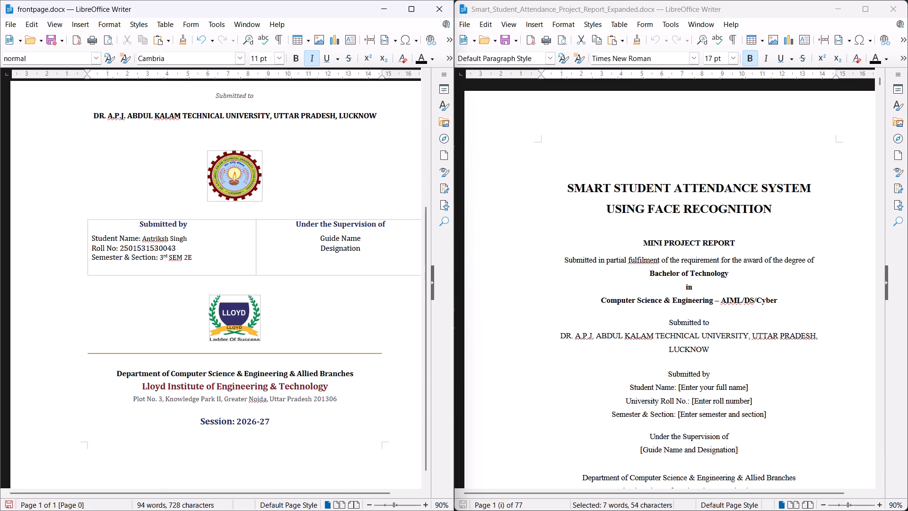
{"action": "scroll", "coordinate": [100, 183], "scroll_direction": "down", "scroll_amount": 1}
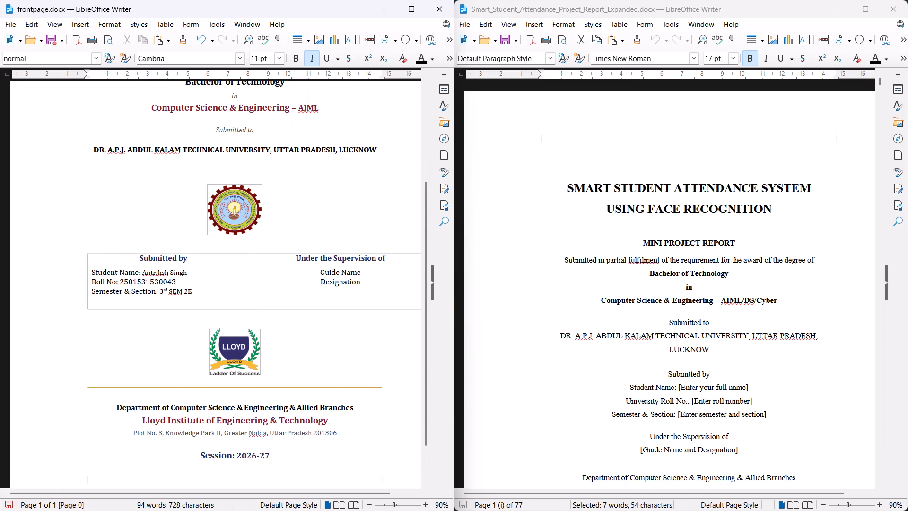
Add a colon after both Guide Name and Designation in the Under the Supervision of cell.
{"action": "scroll", "coordinate": [100, 183], "scroll_direction": "up", "scroll_amount": 1}
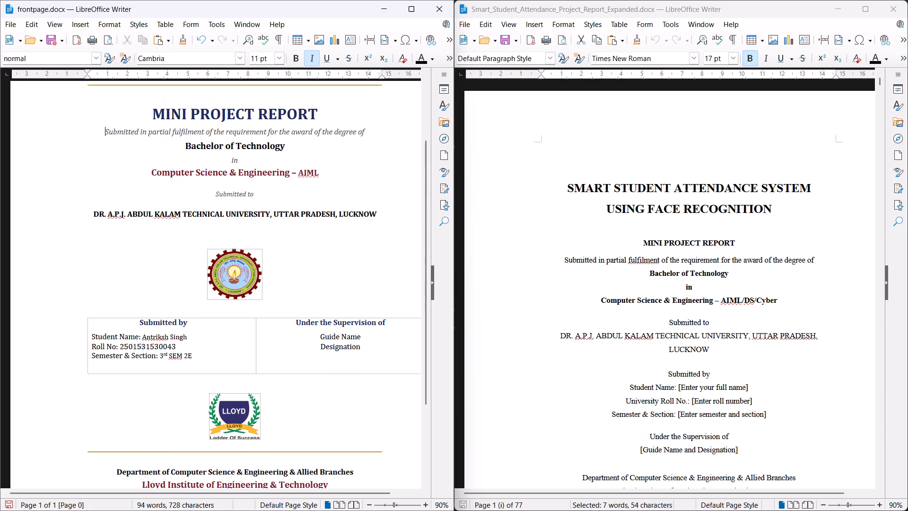
{"action": "left_click", "coordinate": [367, 340]}
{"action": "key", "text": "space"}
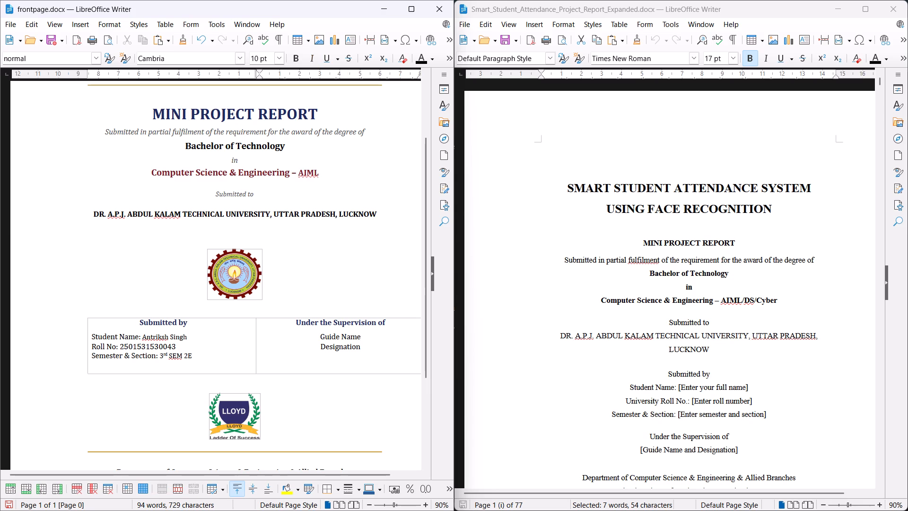
{"action": "key", "text": "BackSpace"}
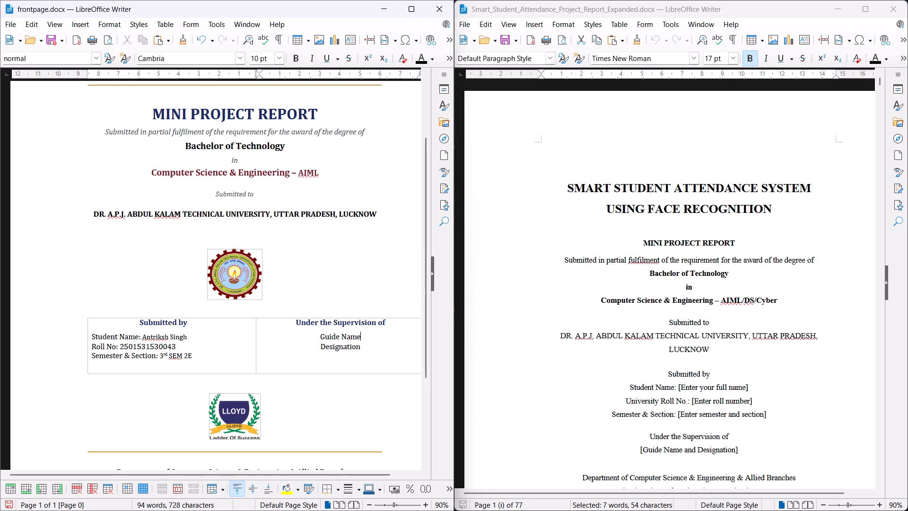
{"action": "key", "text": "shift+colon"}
{"action": "left_click", "coordinate": [367, 340]}
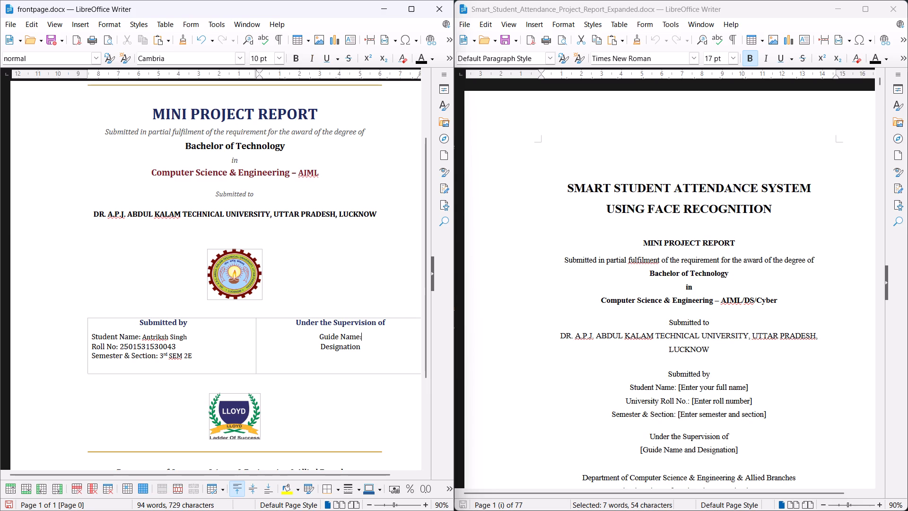
{"action": "left_click", "coordinate": [367, 347]}
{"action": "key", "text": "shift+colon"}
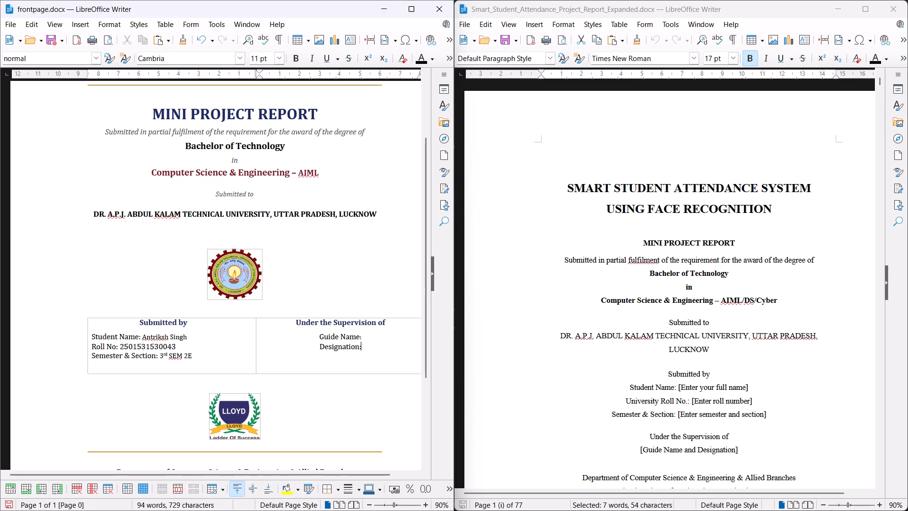
{"action": "left_click", "coordinate": [367, 339]}
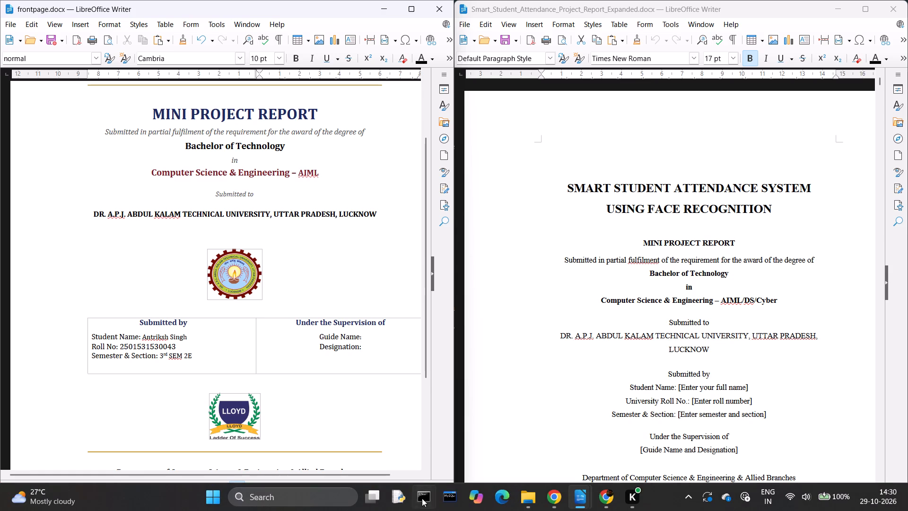
Browse to the smart_attendance folder under Desktop, Coding, Mini_Project in File Explorer and look through the project files.
{"action": "left_click", "coordinate": [529, 502]}
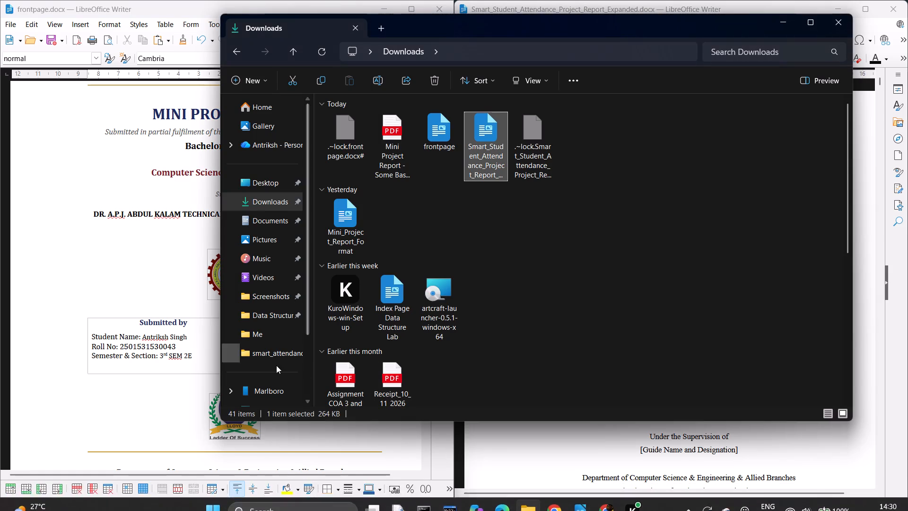
{"action": "scroll", "coordinate": [277, 346], "scroll_direction": "down", "scroll_amount": 2}
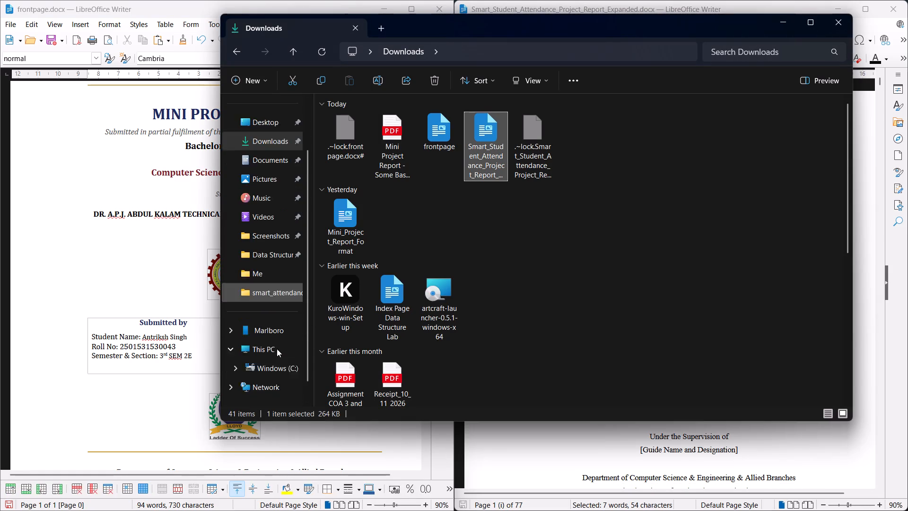
{"action": "scroll", "coordinate": [277, 349], "scroll_direction": "down", "scroll_amount": 1}
{"action": "scroll", "coordinate": [274, 294], "scroll_direction": "up", "scroll_amount": 5}
{"action": "double_click", "coordinate": [271, 186]}
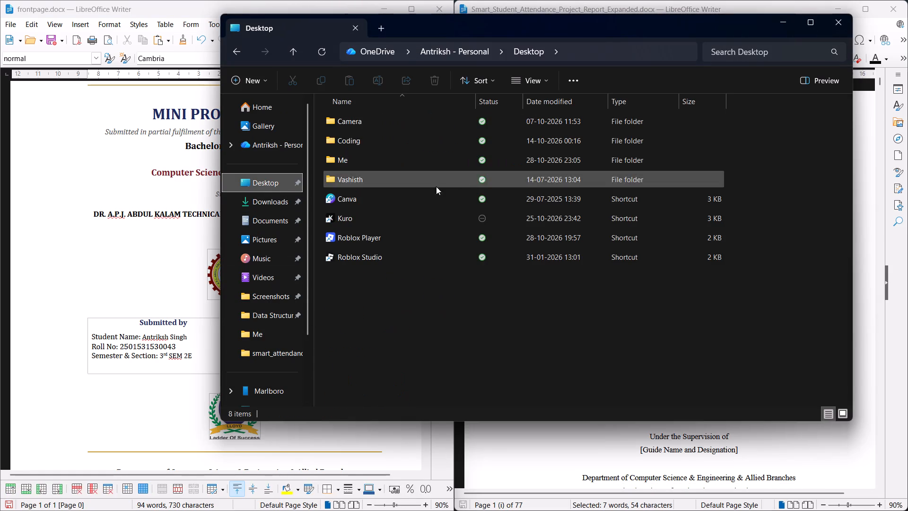
{"action": "double_click", "coordinate": [384, 143]}
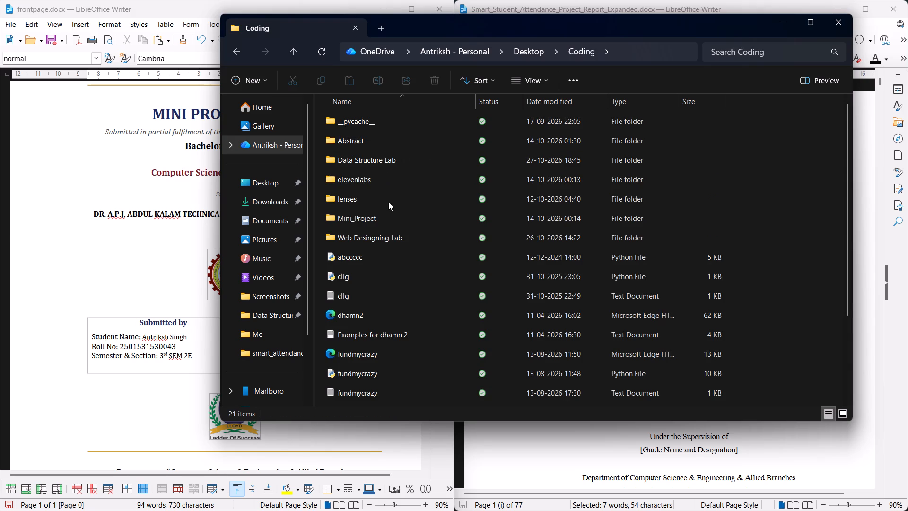
{"action": "double_click", "coordinate": [384, 221]}
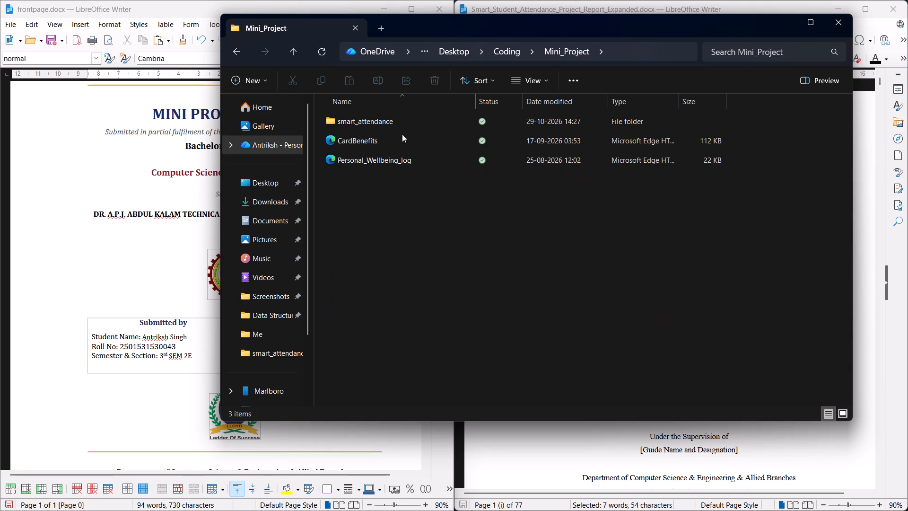
{"action": "double_click", "coordinate": [398, 124]}
{"action": "scroll", "coordinate": [408, 358], "scroll_direction": "down", "scroll_amount": 4}
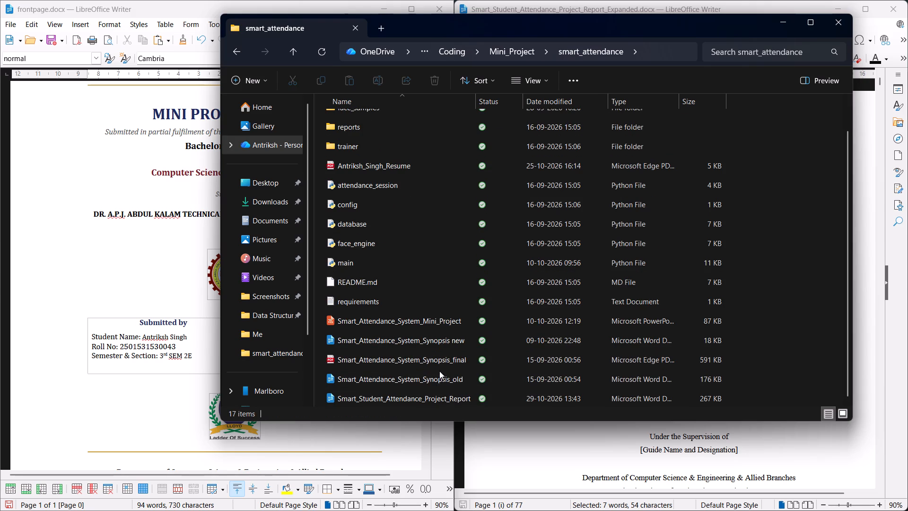
{"action": "left_click", "coordinate": [782, 27]}
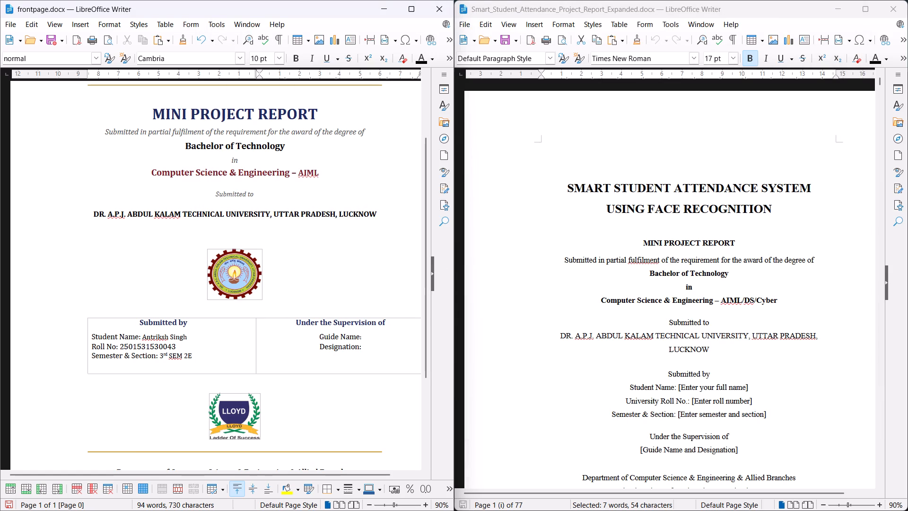
Enter the guide's name, preceded by Mr., after Guide Name in the Under the Supervision of cell.
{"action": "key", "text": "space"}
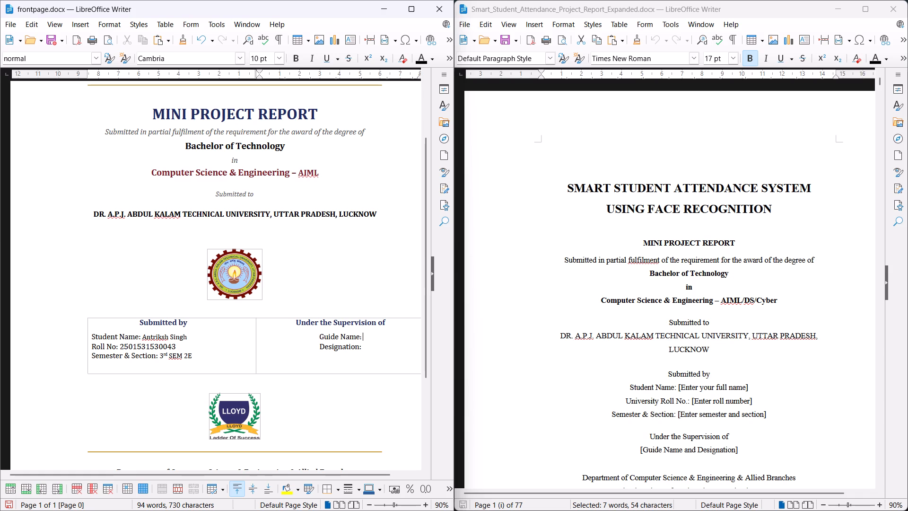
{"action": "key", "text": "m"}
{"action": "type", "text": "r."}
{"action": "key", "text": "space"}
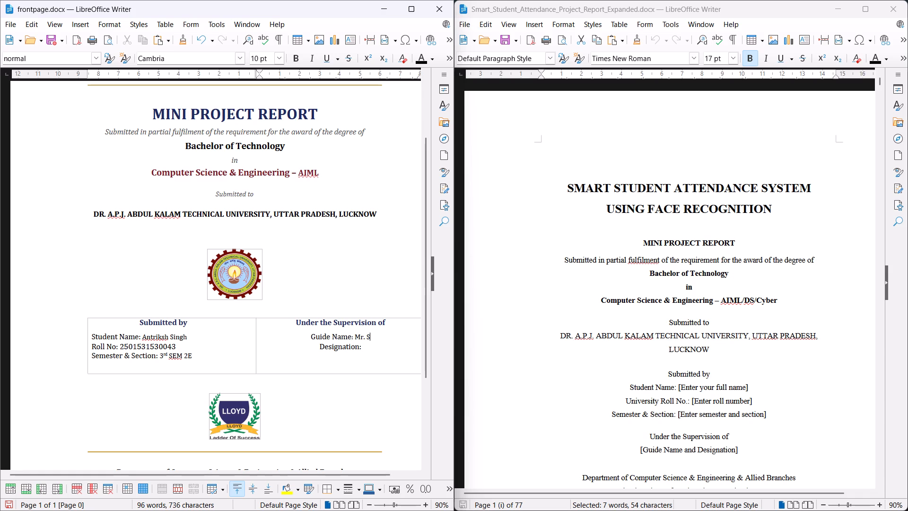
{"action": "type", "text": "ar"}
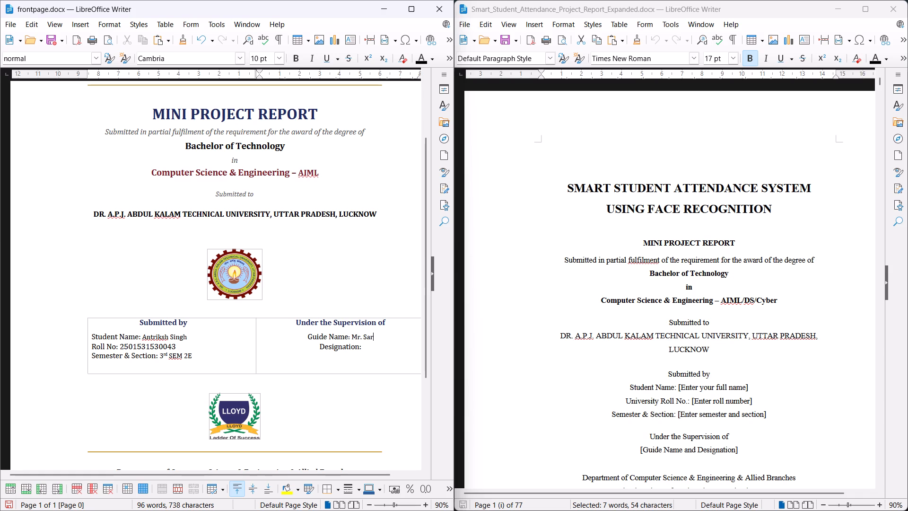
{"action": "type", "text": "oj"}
Enter Assistant Professor as the guide's designation in the Under the Supervision of cell.
{"action": "left_click", "coordinate": [369, 342]}
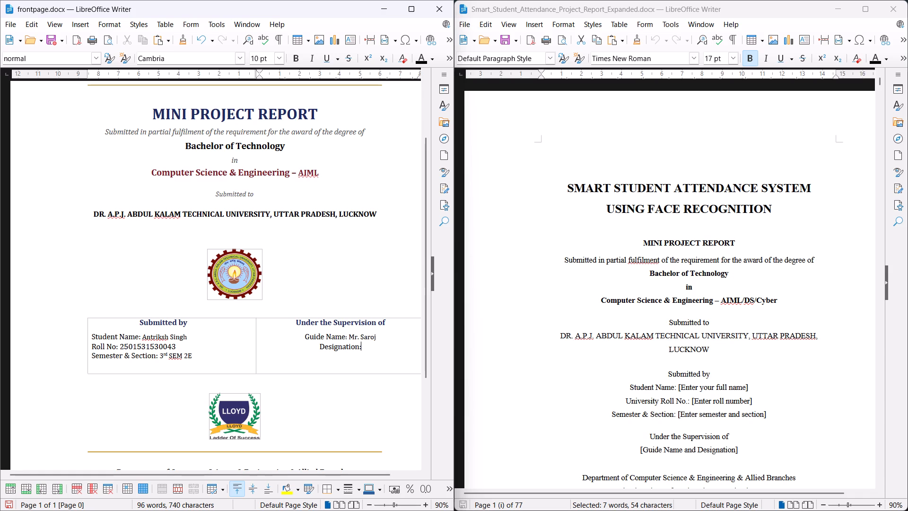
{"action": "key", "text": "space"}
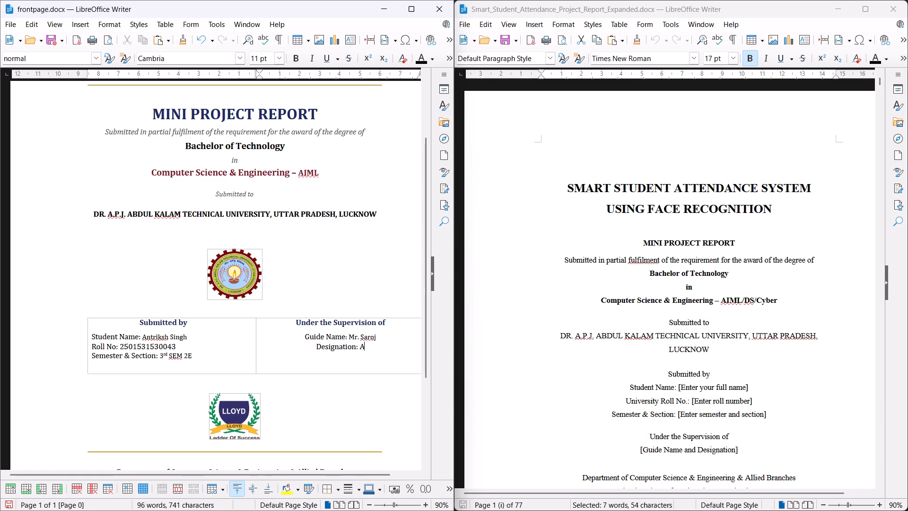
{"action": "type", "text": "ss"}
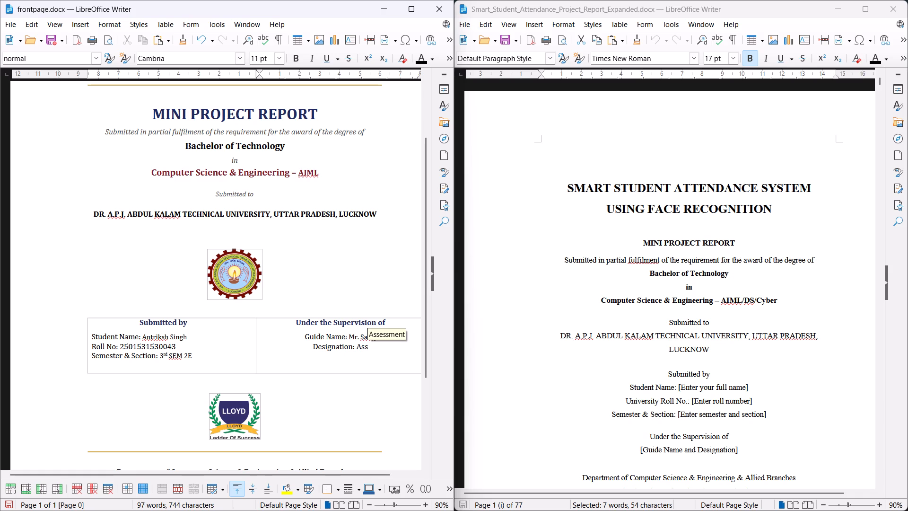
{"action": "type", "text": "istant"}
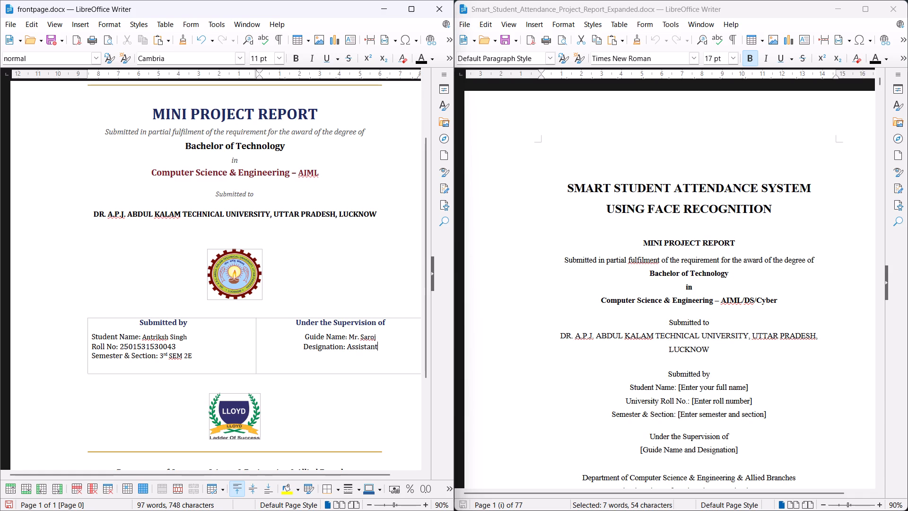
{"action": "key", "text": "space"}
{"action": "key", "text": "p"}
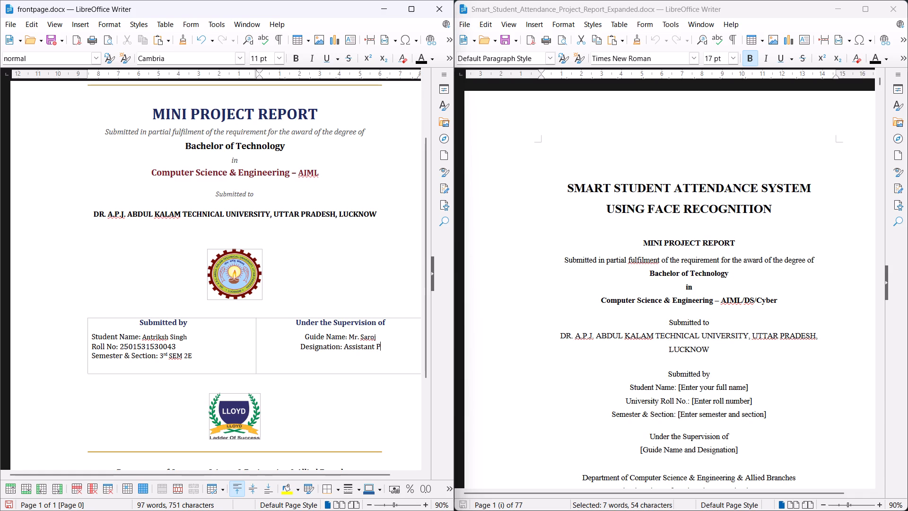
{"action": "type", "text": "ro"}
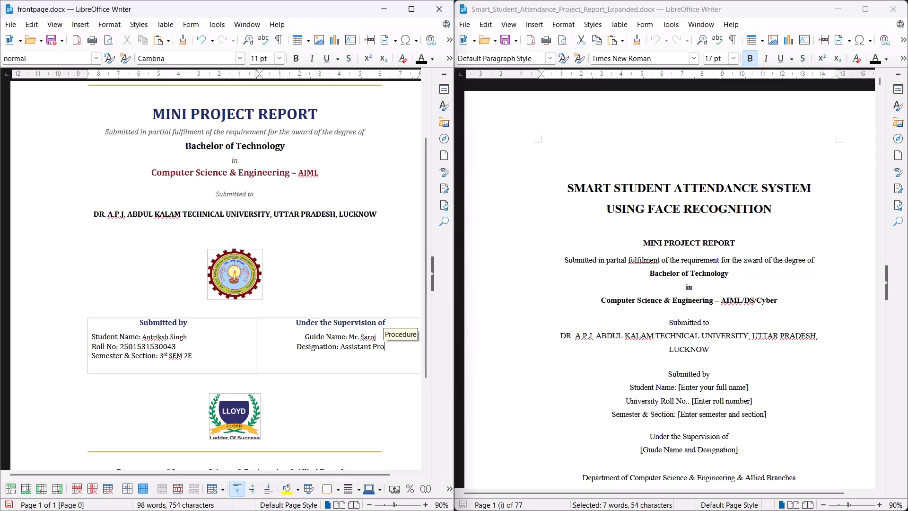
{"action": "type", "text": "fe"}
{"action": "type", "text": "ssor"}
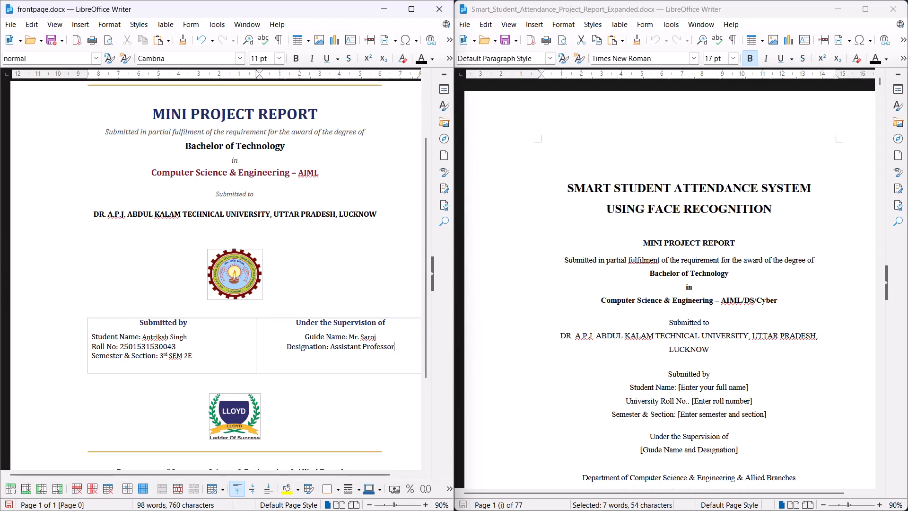
Check the rest of the front page down to the session line and save frontpage.docx.
{"action": "scroll", "coordinate": [304, 334], "scroll_direction": "down", "scroll_amount": 5}
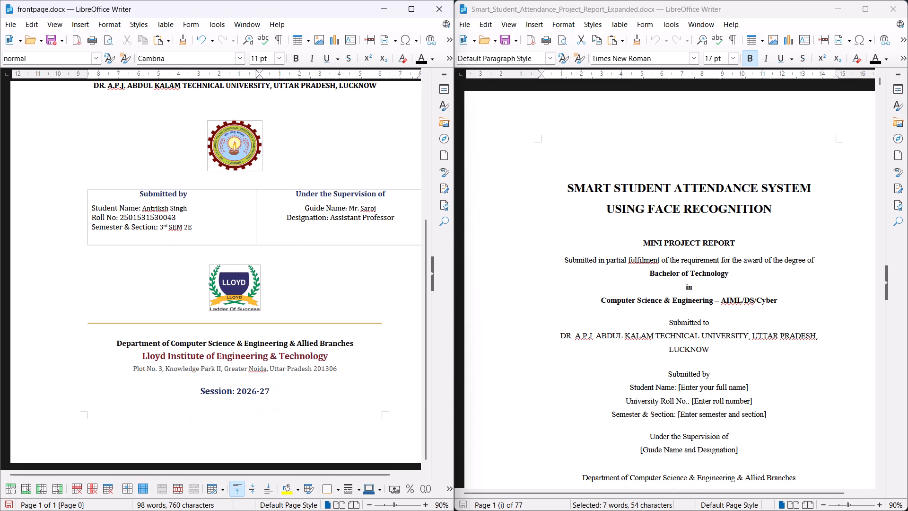
{"action": "key", "text": "ctrl+s"}
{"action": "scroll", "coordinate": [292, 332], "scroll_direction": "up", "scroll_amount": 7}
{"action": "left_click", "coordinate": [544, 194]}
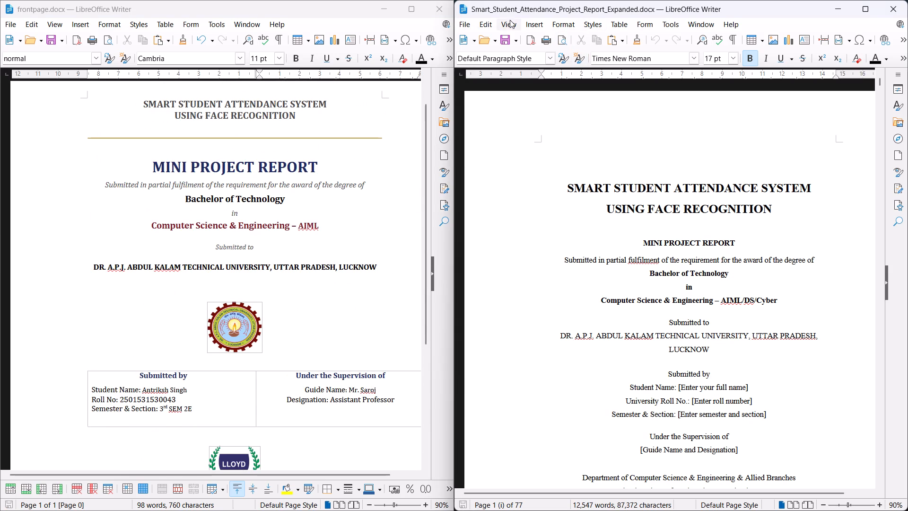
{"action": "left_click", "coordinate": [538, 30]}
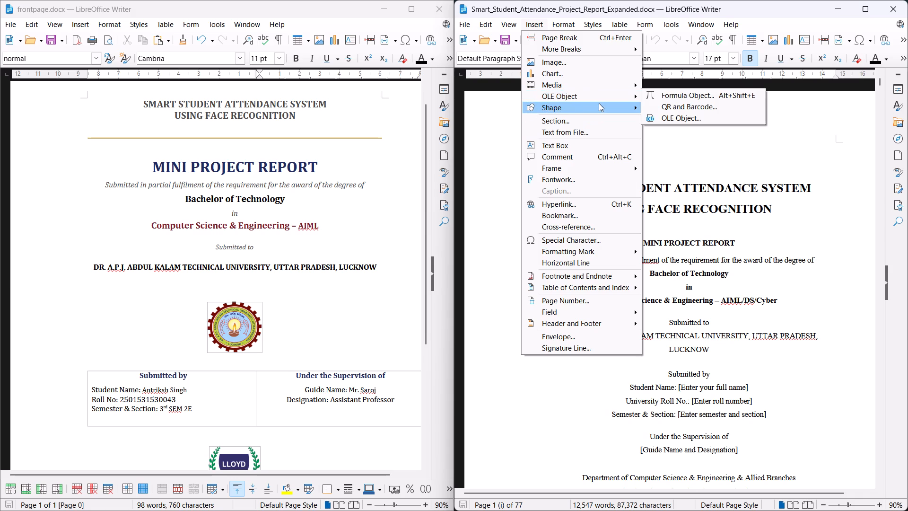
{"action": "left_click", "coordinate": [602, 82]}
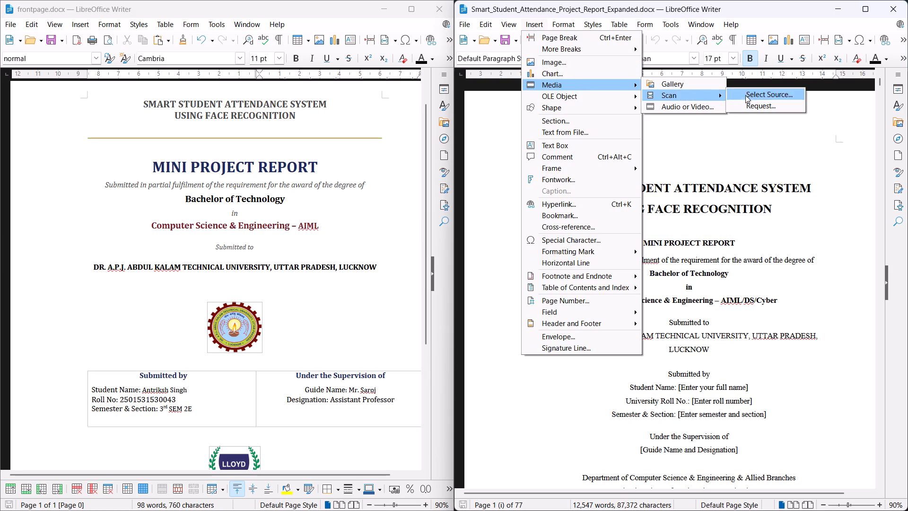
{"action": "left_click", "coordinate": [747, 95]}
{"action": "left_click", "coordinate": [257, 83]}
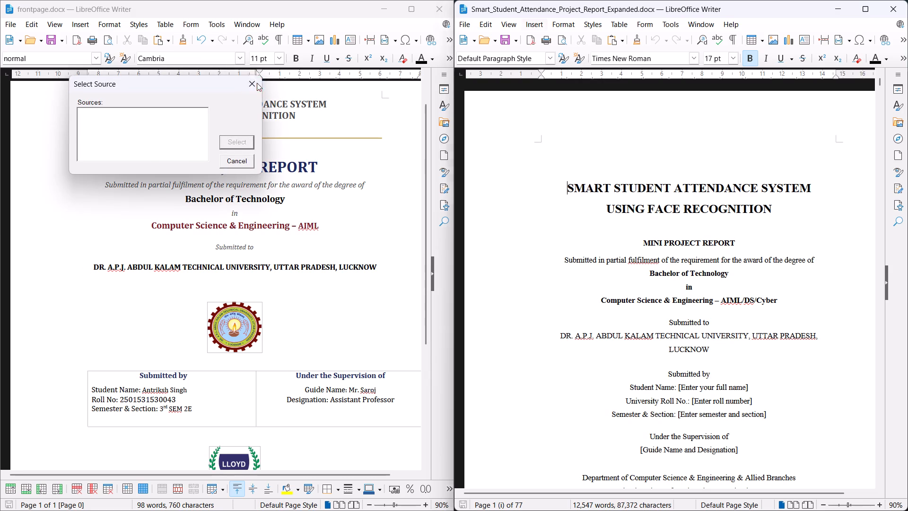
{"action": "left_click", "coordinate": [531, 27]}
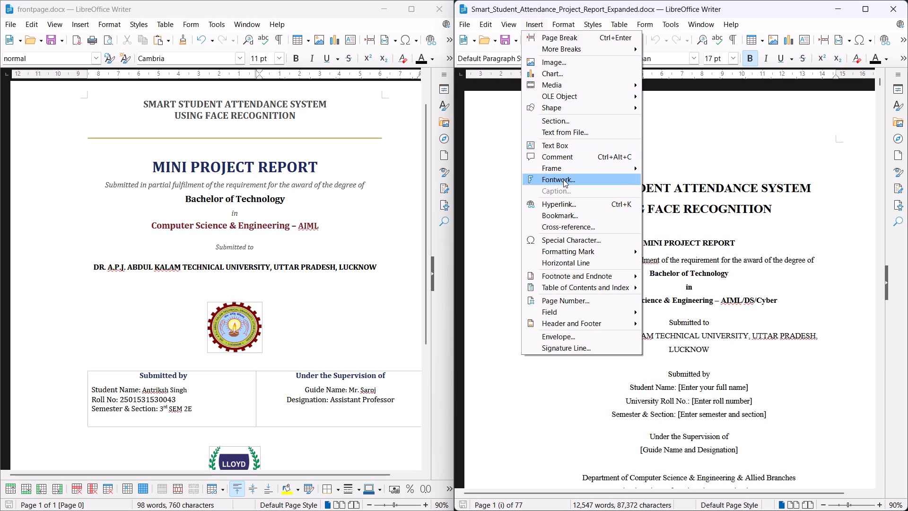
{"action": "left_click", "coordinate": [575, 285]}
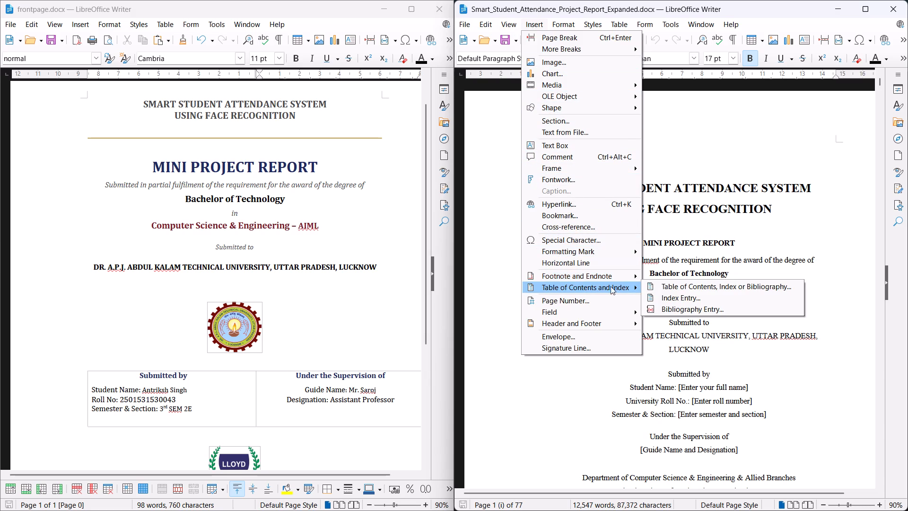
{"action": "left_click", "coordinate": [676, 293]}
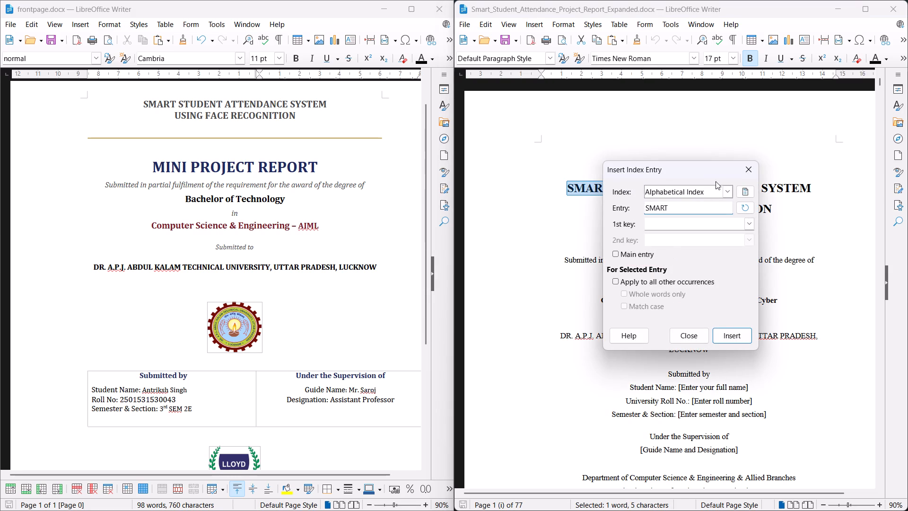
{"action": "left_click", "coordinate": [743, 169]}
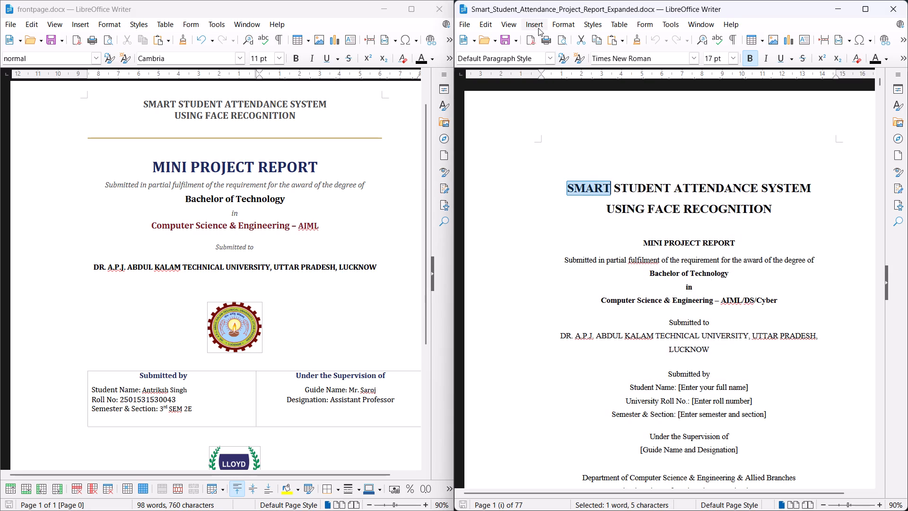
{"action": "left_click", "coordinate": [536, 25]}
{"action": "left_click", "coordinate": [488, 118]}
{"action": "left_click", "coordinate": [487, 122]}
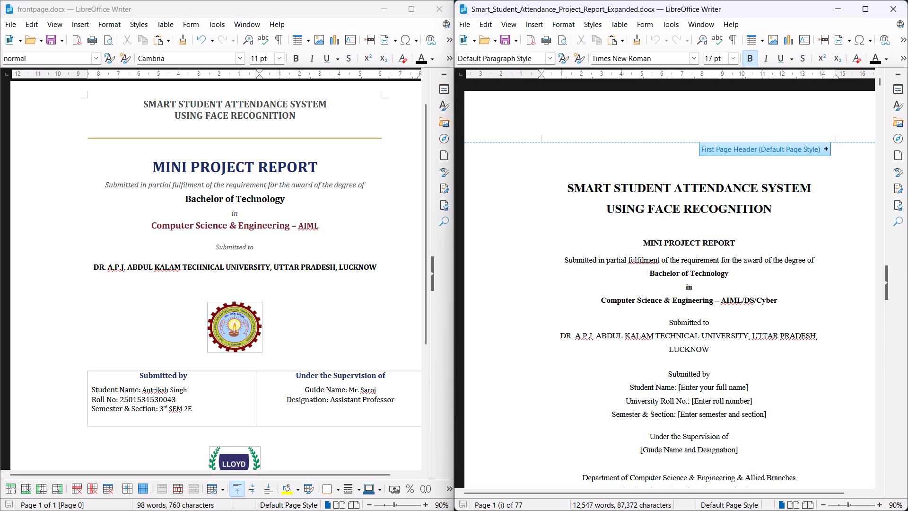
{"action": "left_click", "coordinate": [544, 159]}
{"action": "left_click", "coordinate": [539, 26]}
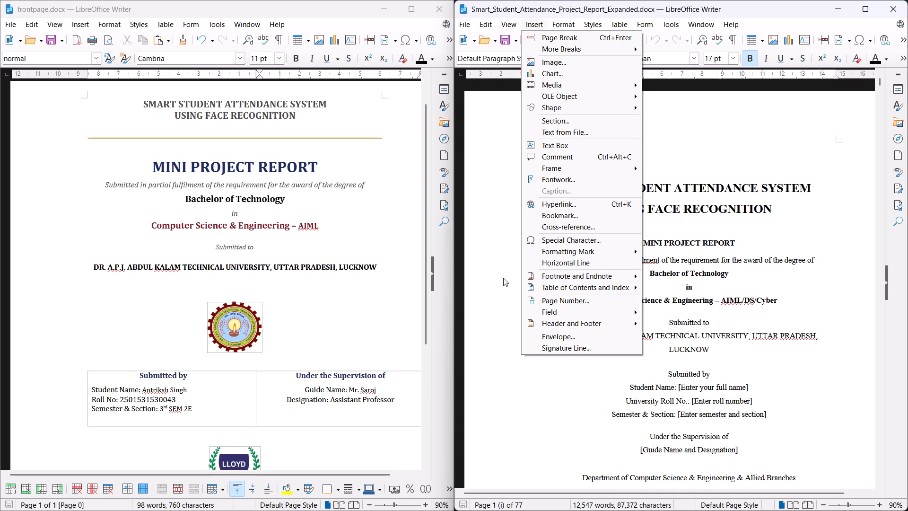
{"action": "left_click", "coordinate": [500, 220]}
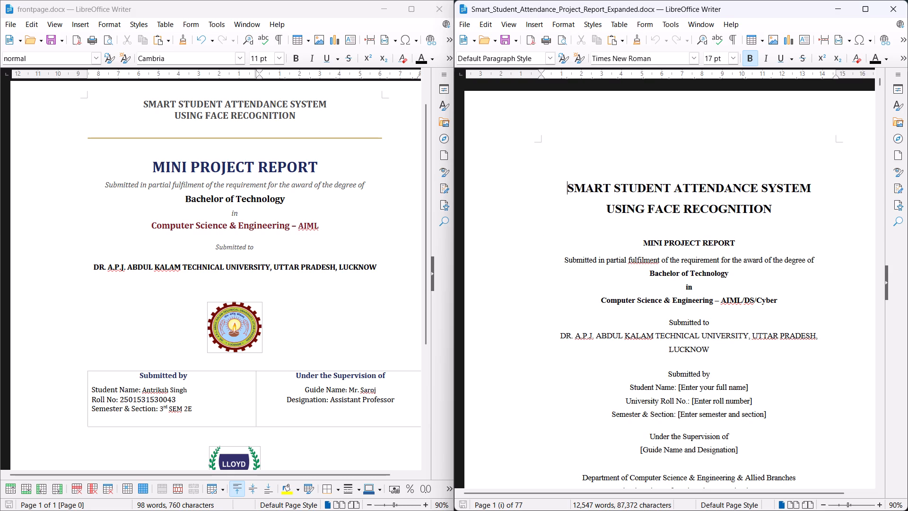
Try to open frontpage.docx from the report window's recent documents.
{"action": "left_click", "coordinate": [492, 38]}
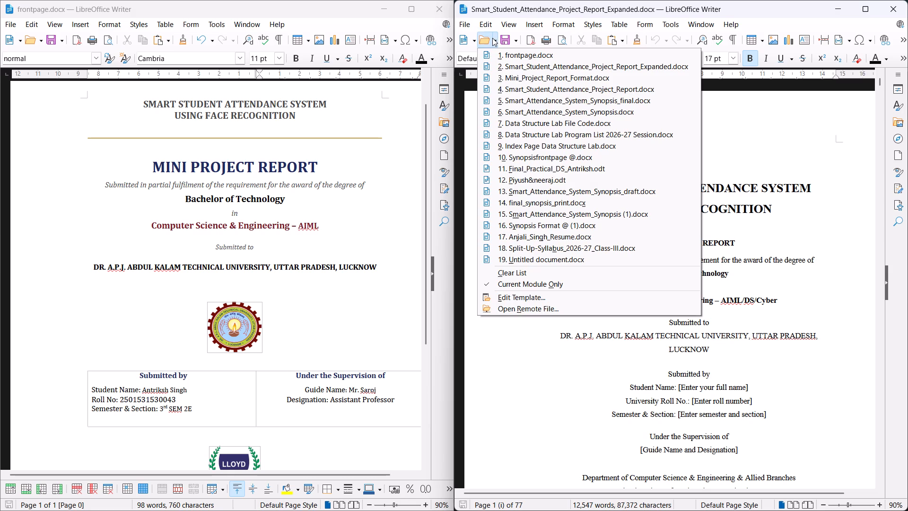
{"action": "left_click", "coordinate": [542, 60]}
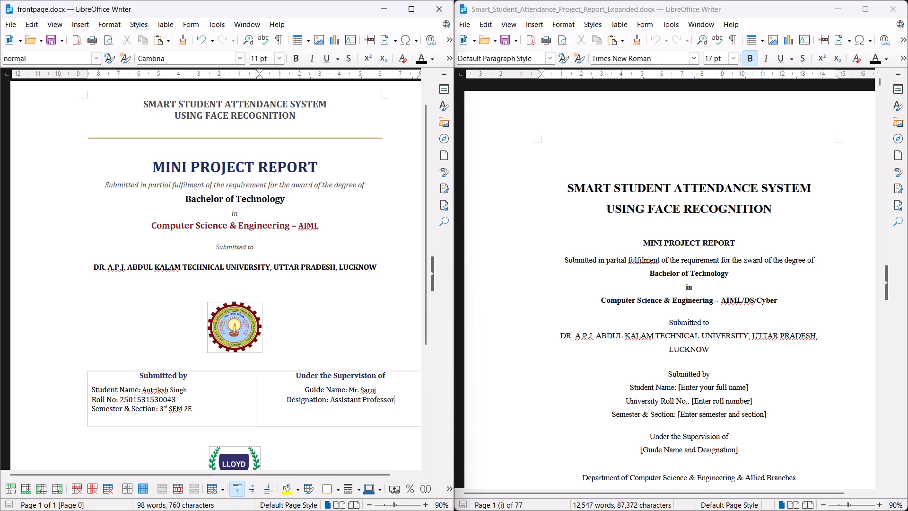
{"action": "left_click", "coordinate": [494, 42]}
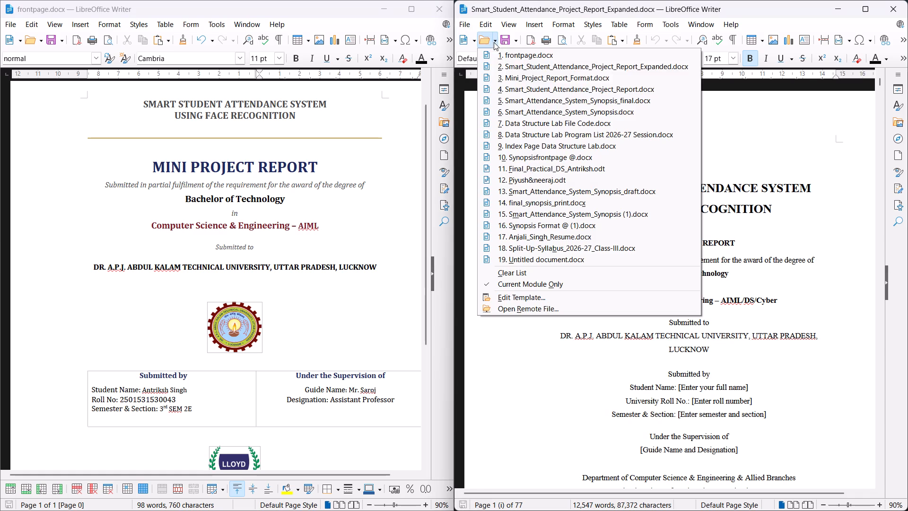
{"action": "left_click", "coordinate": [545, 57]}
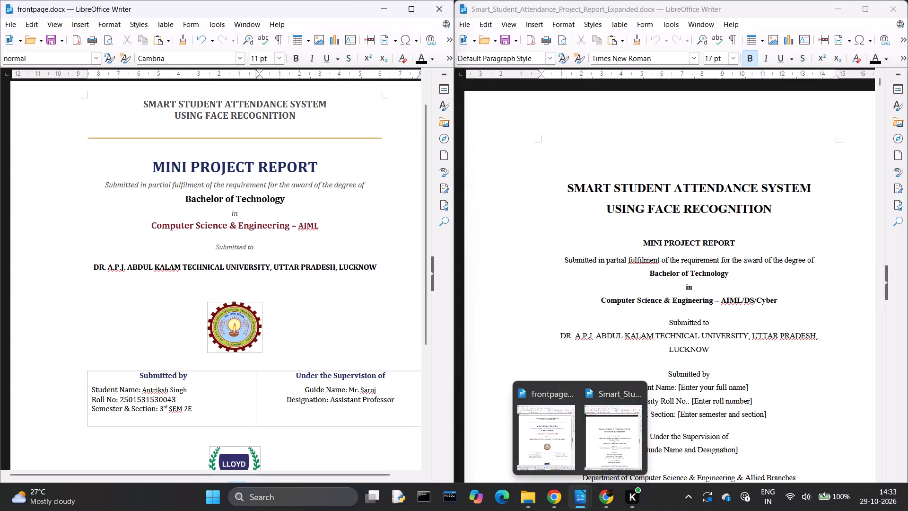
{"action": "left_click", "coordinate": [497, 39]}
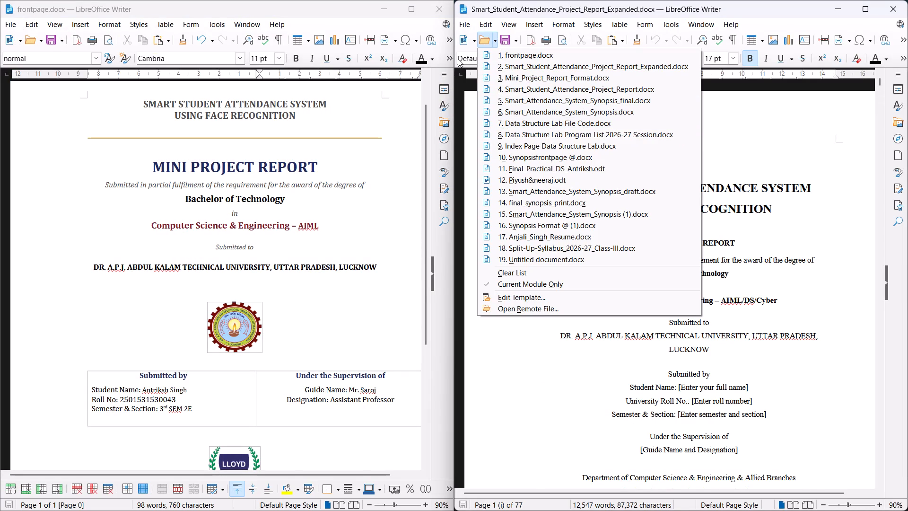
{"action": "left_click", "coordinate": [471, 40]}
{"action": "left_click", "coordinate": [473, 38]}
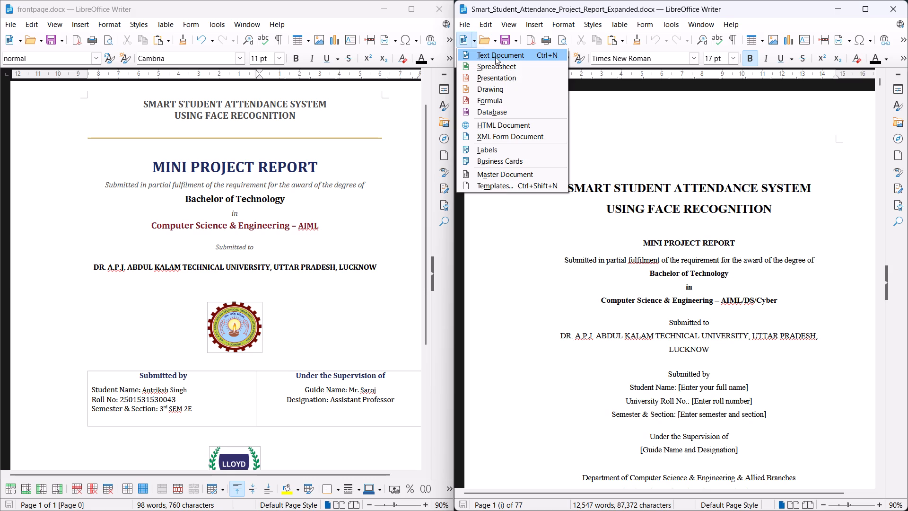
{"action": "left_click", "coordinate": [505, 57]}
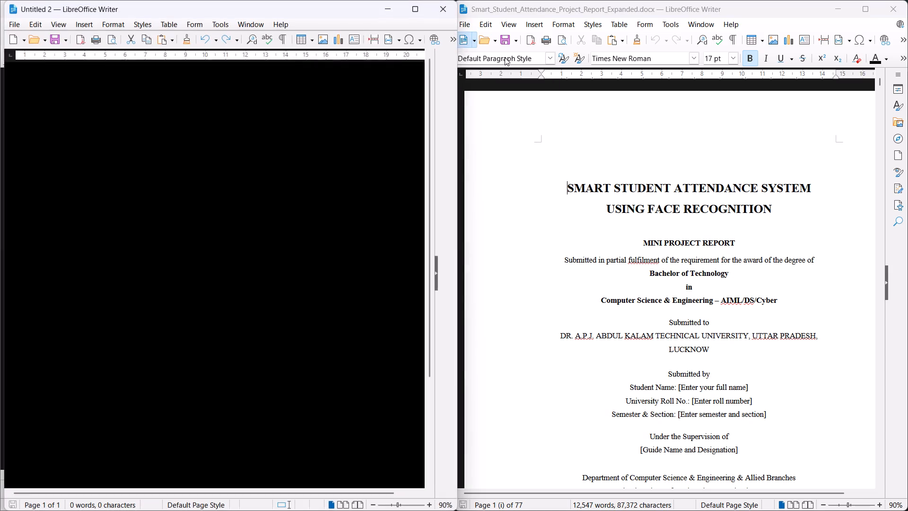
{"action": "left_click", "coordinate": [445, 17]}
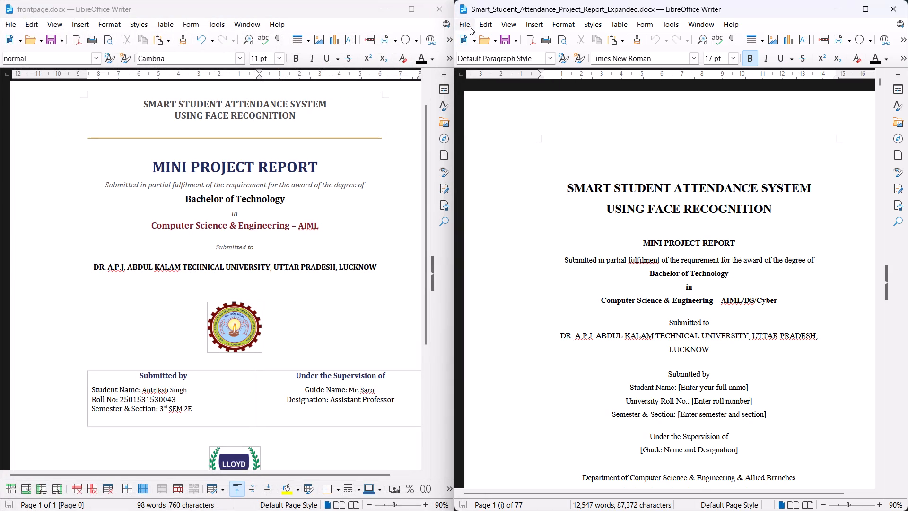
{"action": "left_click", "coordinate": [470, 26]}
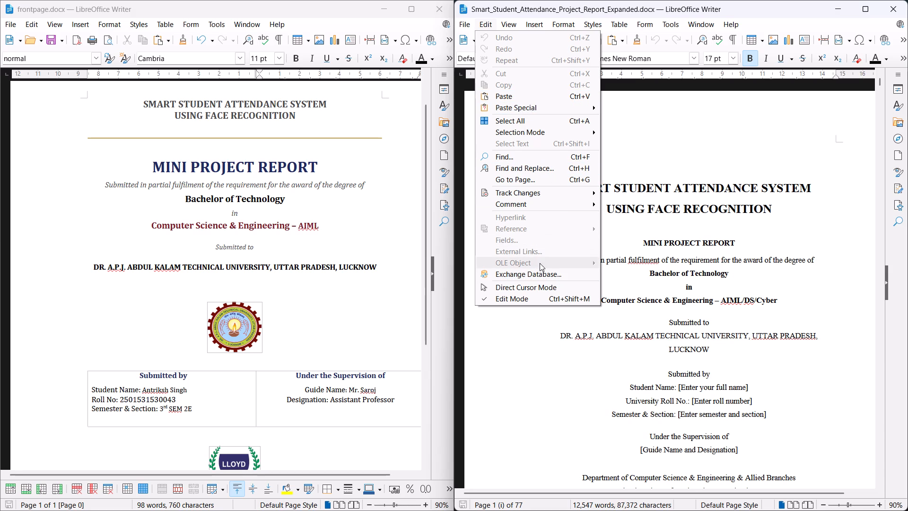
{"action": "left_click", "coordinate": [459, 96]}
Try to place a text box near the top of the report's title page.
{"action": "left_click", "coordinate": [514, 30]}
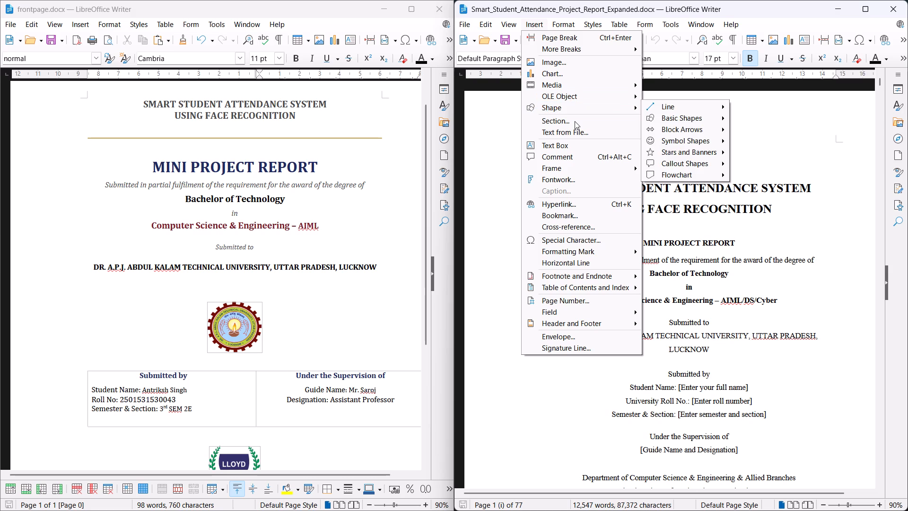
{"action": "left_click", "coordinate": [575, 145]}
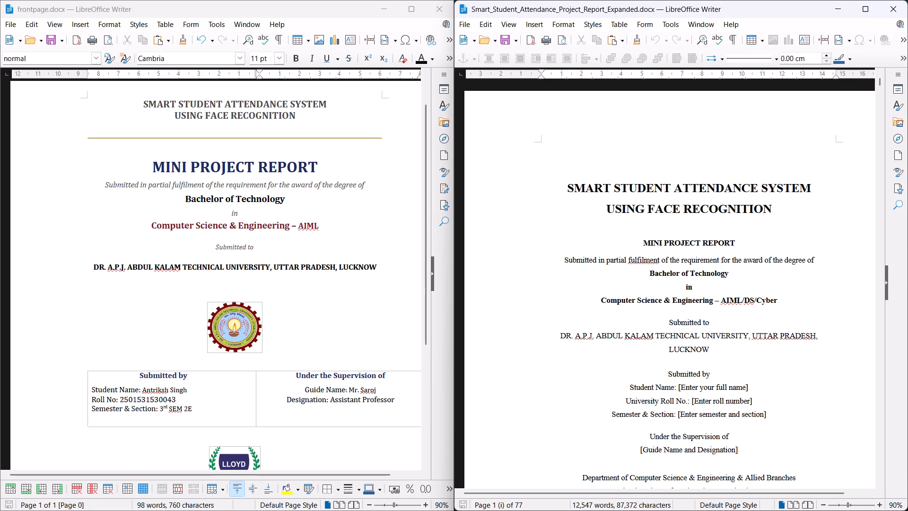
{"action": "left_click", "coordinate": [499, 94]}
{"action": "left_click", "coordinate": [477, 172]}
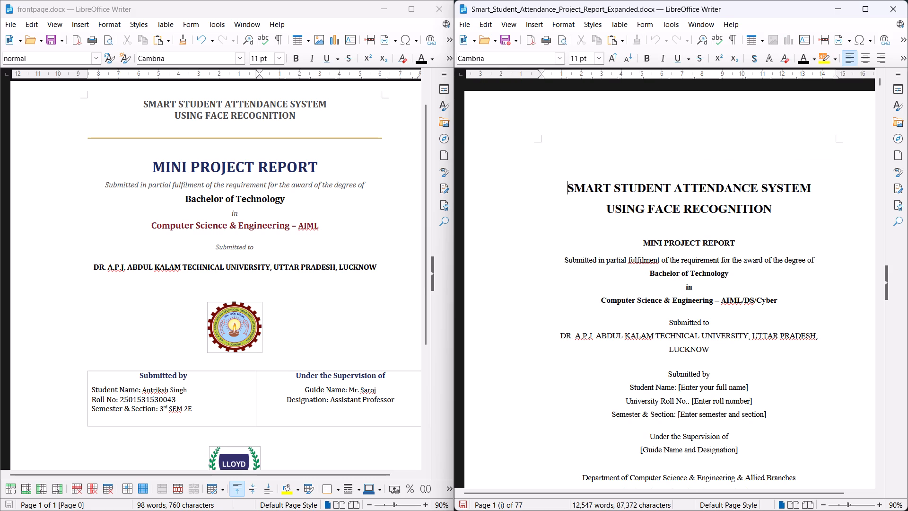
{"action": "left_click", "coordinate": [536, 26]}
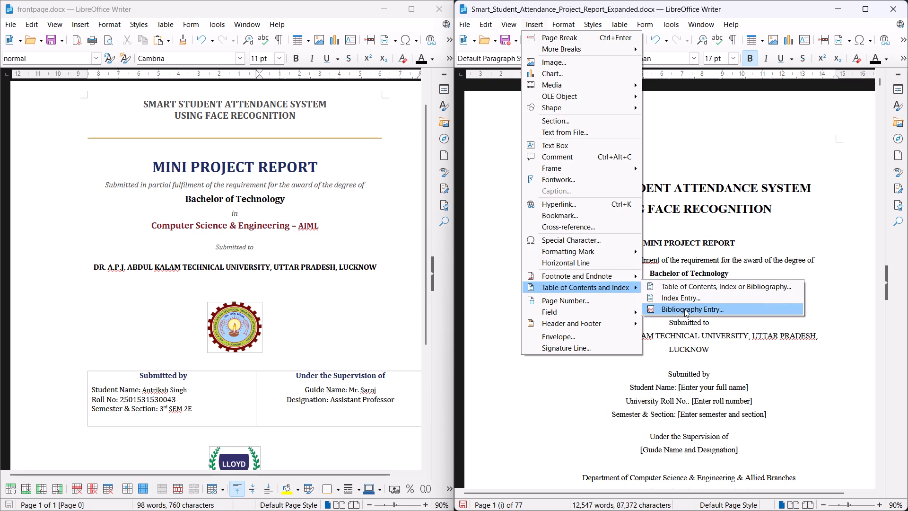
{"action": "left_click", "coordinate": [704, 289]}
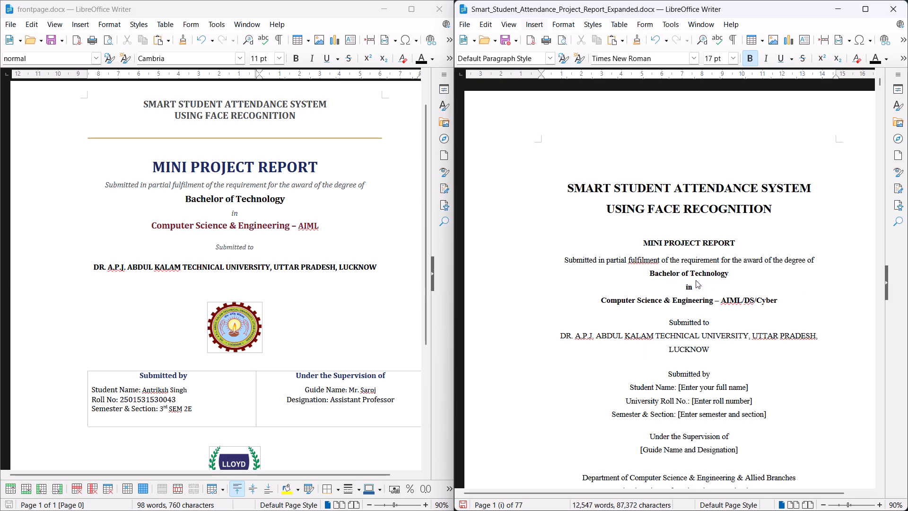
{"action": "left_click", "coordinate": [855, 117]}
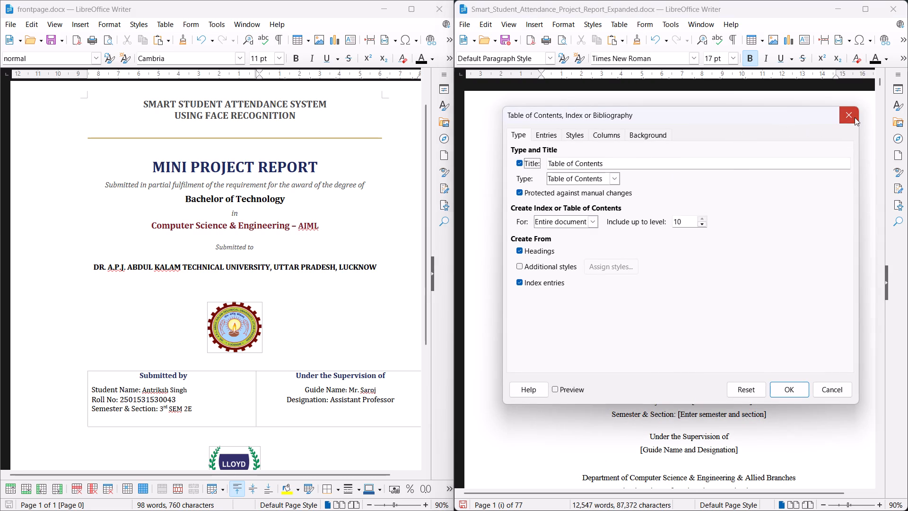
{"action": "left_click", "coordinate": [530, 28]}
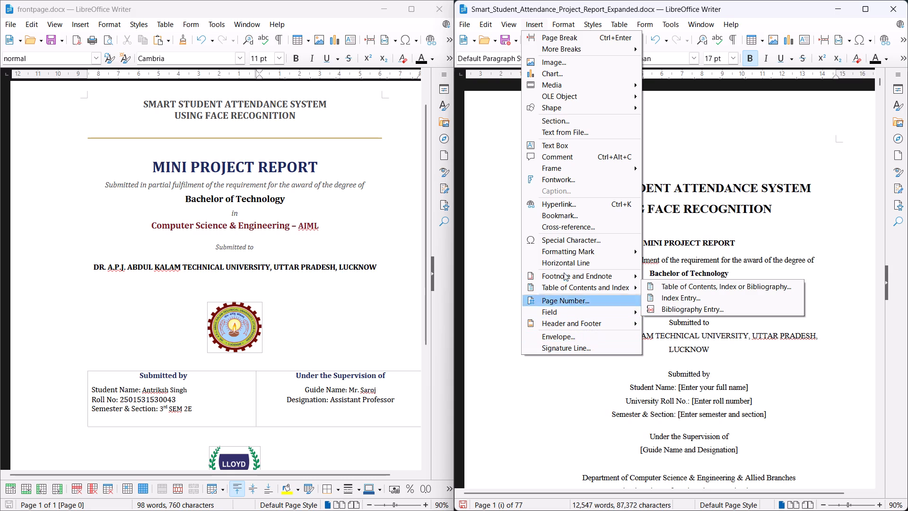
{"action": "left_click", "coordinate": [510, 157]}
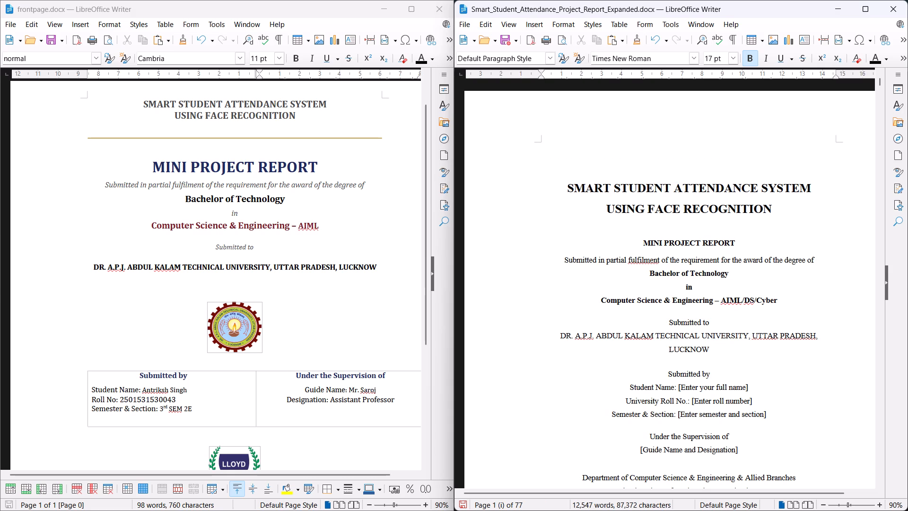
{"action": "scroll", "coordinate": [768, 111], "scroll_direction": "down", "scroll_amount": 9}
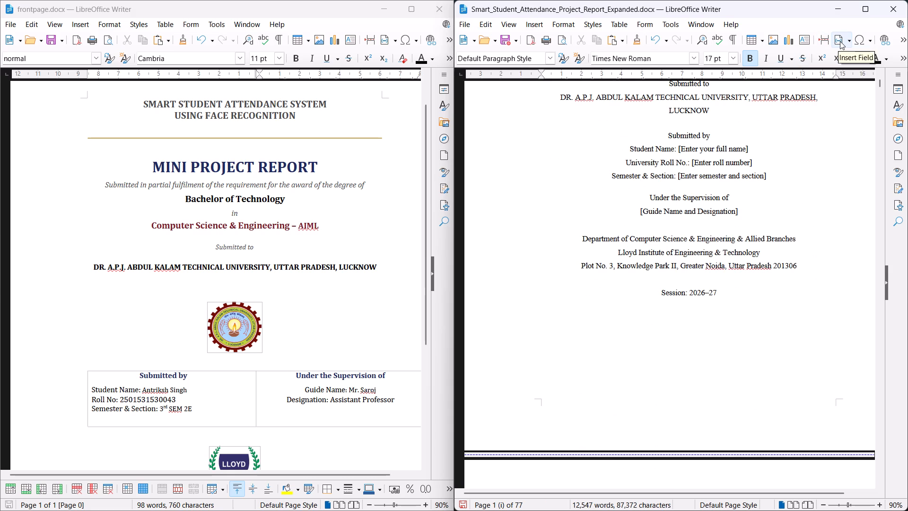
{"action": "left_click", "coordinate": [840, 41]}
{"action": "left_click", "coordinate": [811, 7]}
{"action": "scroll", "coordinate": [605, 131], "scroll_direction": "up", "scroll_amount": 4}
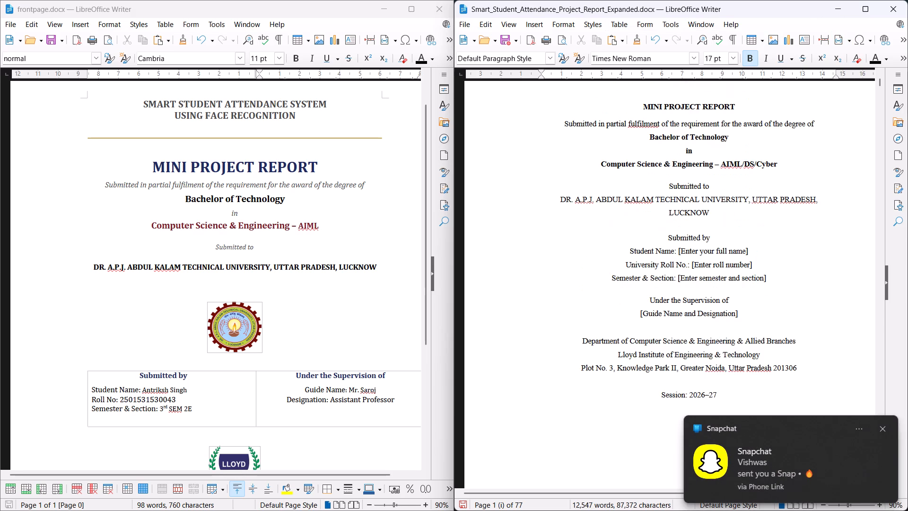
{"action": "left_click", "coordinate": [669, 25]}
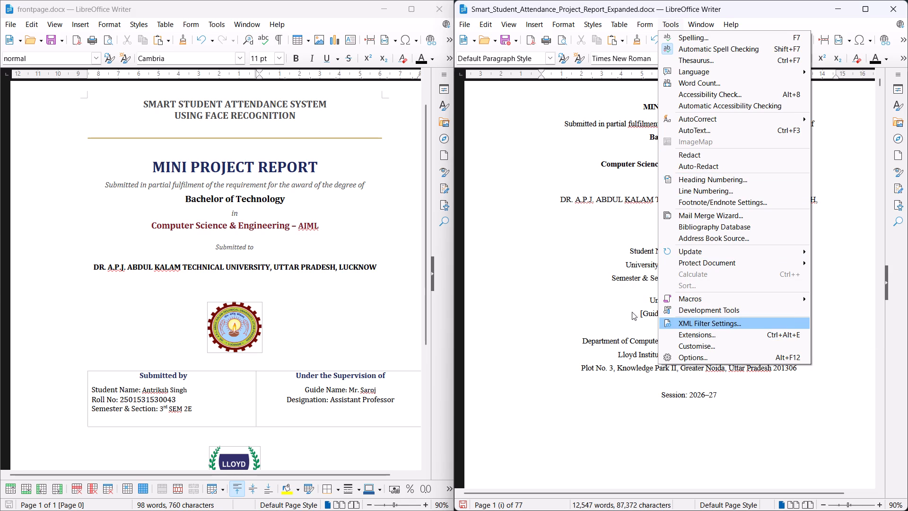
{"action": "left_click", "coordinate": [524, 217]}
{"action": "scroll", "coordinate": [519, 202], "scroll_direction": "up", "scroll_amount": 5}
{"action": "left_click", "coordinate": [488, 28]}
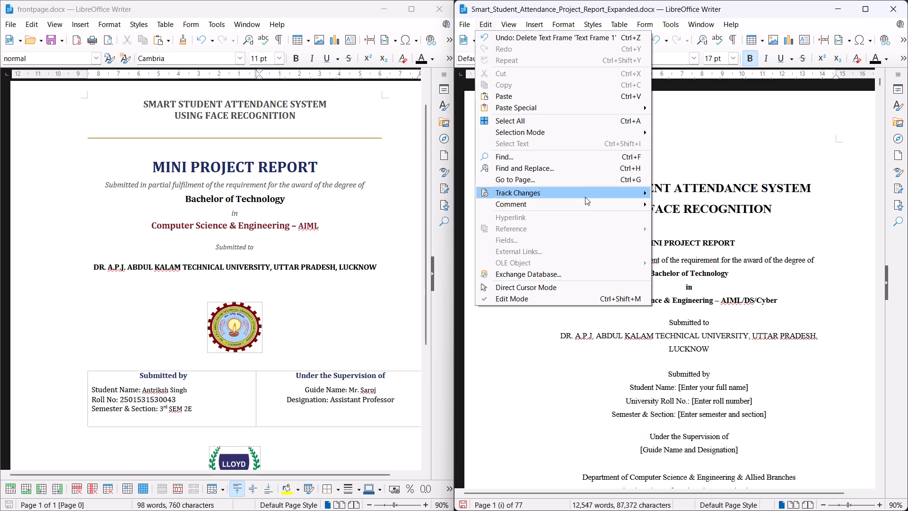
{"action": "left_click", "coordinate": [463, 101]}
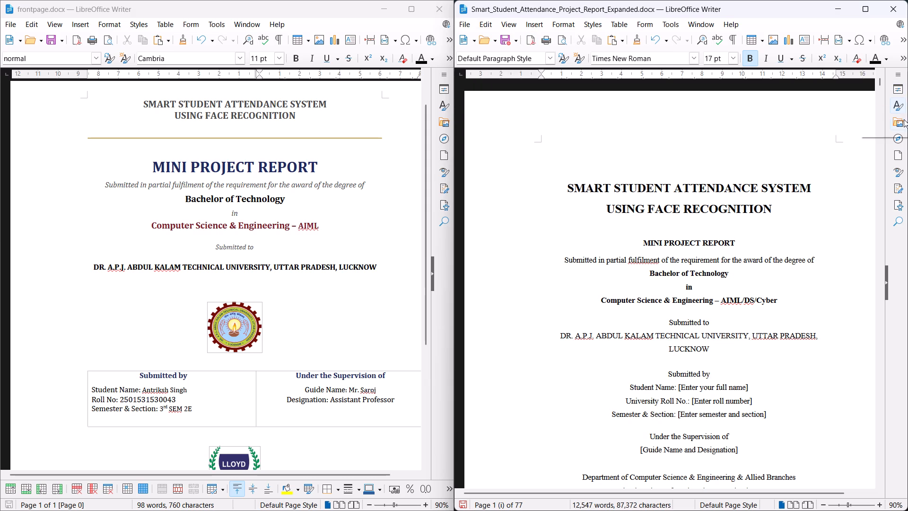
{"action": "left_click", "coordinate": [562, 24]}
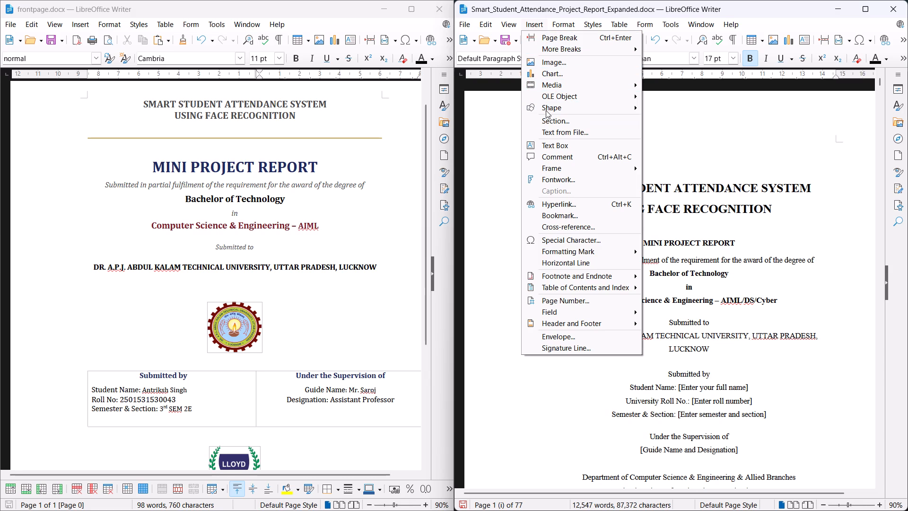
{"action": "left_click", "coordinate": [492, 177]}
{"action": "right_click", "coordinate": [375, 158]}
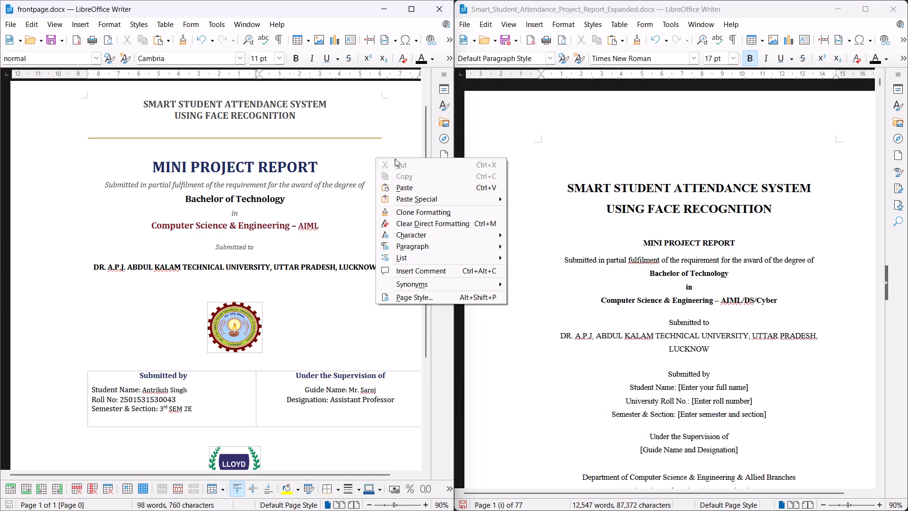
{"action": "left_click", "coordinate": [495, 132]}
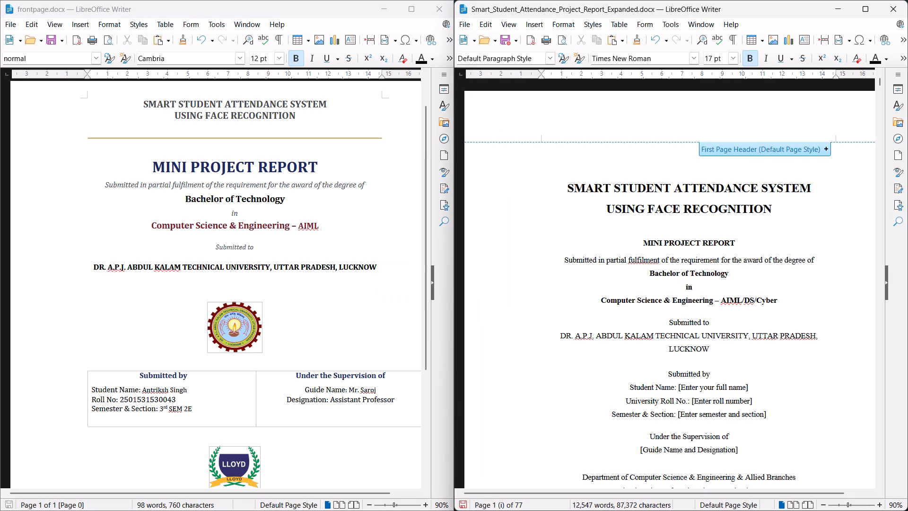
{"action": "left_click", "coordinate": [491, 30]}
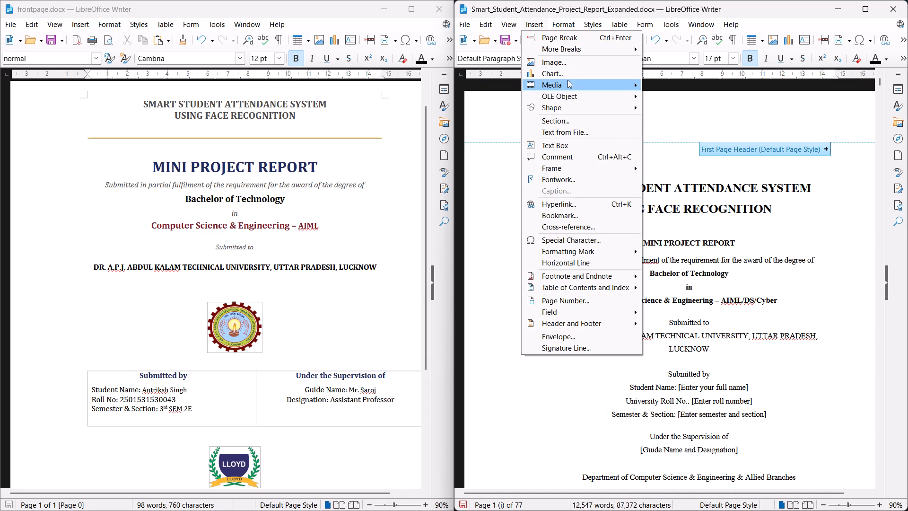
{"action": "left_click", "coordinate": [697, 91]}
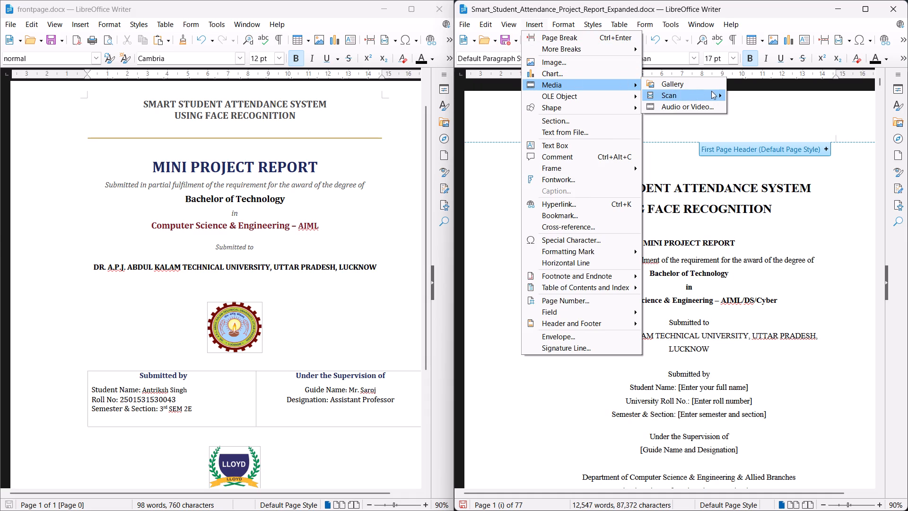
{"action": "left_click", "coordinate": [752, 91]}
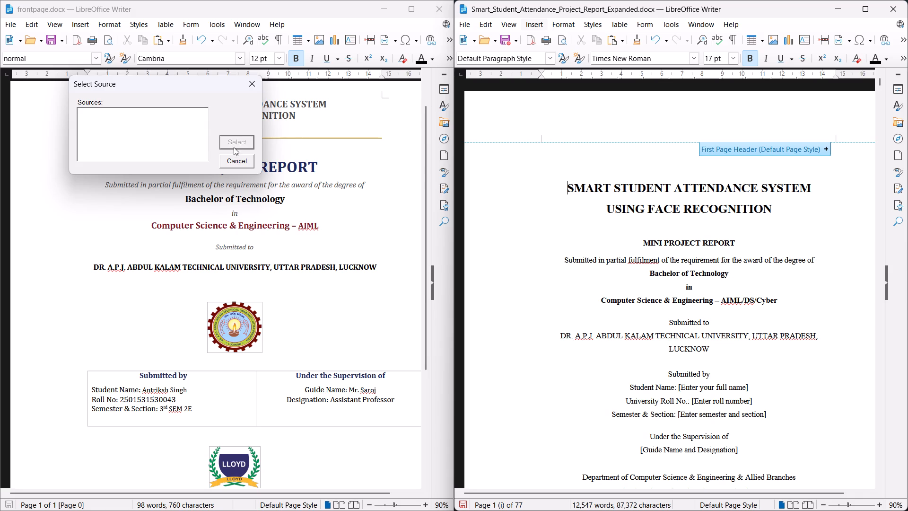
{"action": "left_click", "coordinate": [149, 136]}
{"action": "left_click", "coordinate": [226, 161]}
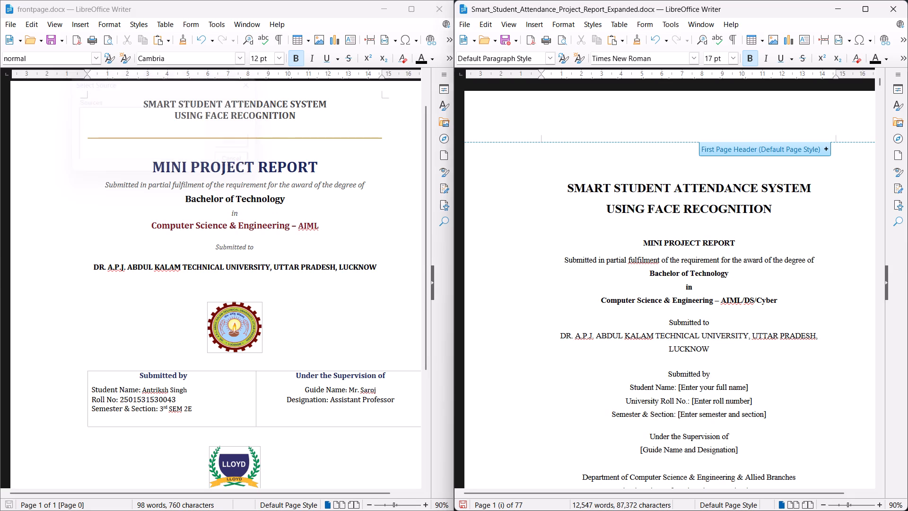
Insert the contents of the frontpage document from Downloads at the very start of the report.
{"action": "left_click", "coordinate": [533, 23]}
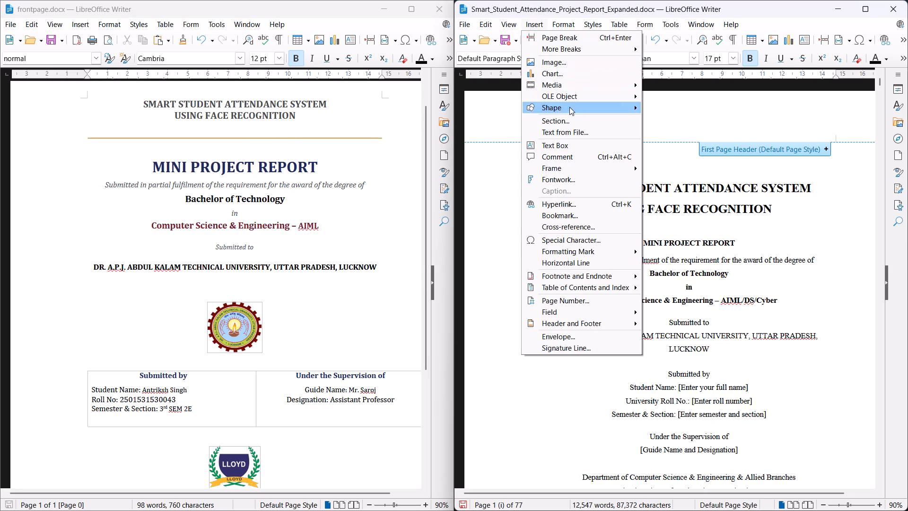
{"action": "left_click", "coordinate": [576, 133]}
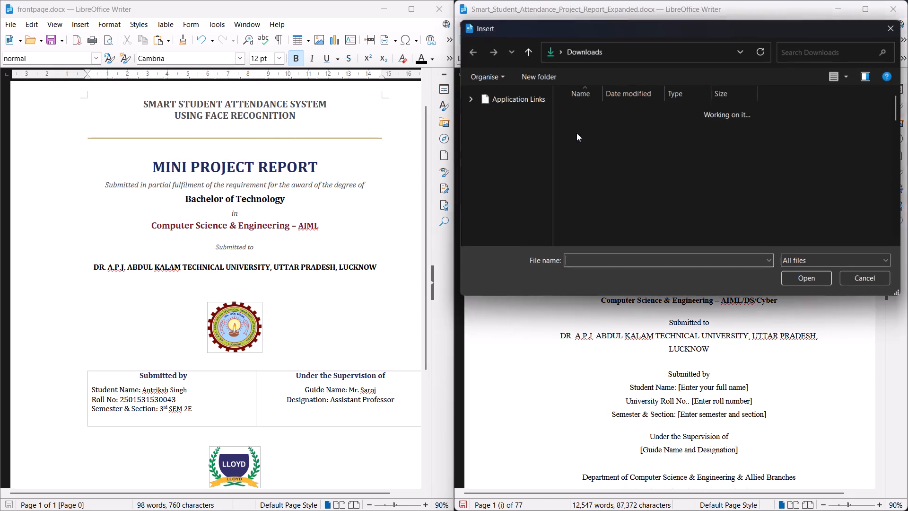
{"action": "left_click", "coordinate": [605, 165]}
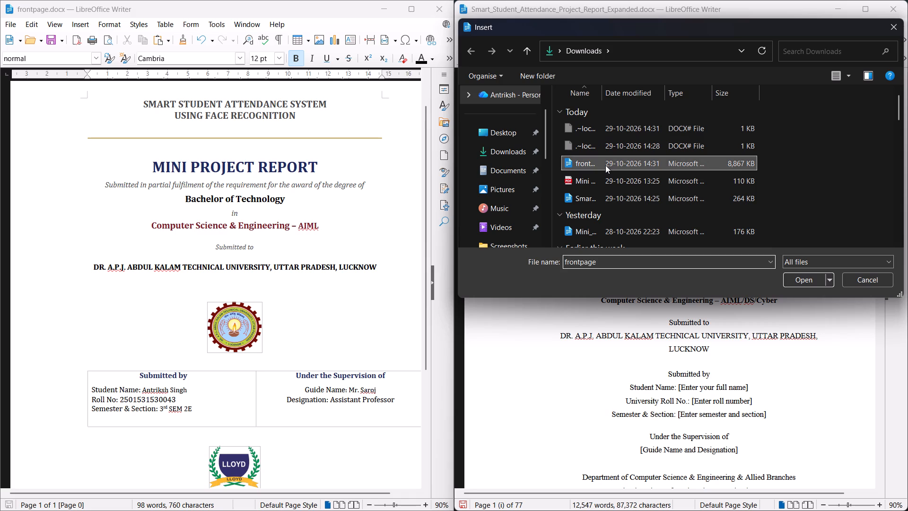
{"action": "left_click", "coordinate": [797, 281]}
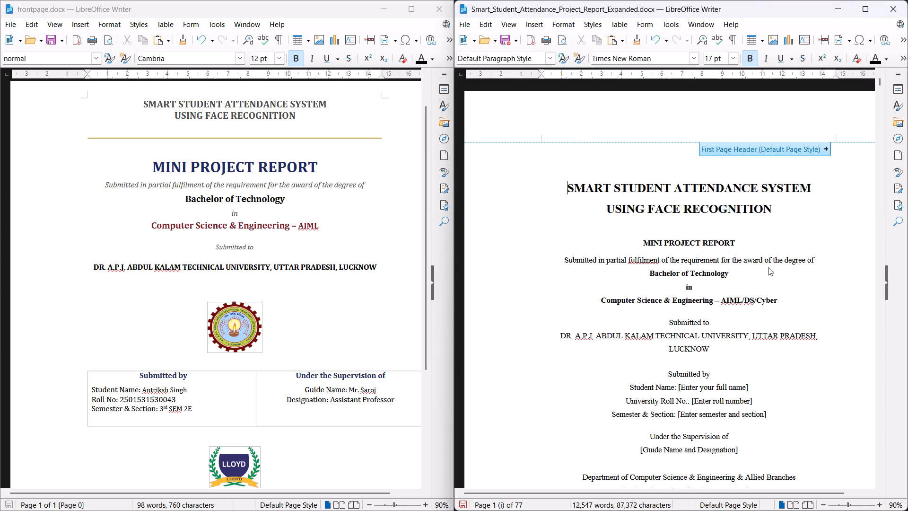
{"action": "scroll", "coordinate": [784, 257], "scroll_direction": "up", "scroll_amount": 4}
{"action": "scroll", "coordinate": [786, 249], "scroll_direction": "down", "scroll_amount": 16}
{"action": "scroll", "coordinate": [566, 220], "scroll_direction": "down", "scroll_amount": 4}
{"action": "scroll", "coordinate": [601, 230], "scroll_direction": "up", "scroll_amount": 4}
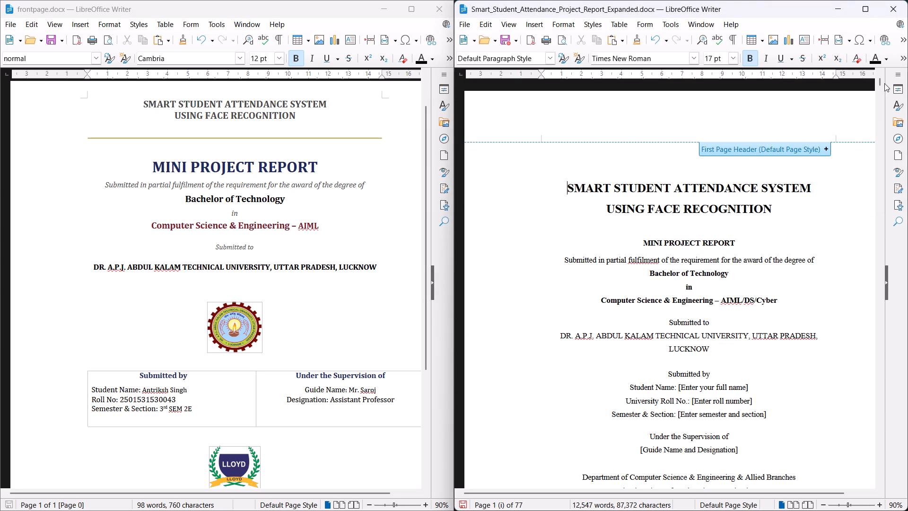
{"action": "left_click", "coordinate": [880, 86]}
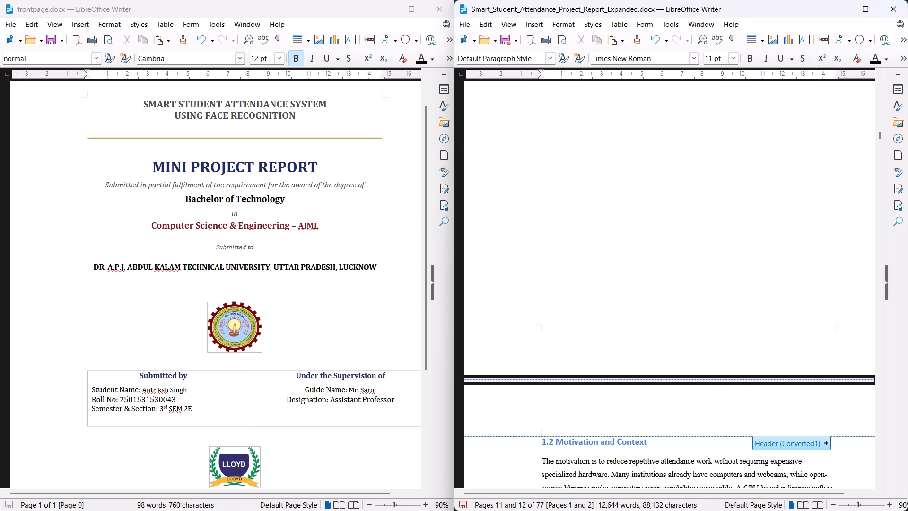
Go back through the report's opening pages to its start and examine the inserted front page.
{"action": "scroll", "coordinate": [760, 0], "scroll_direction": "up", "scroll_amount": 2}
{"action": "scroll", "coordinate": [833, 468], "scroll_direction": "up", "scroll_amount": 17}
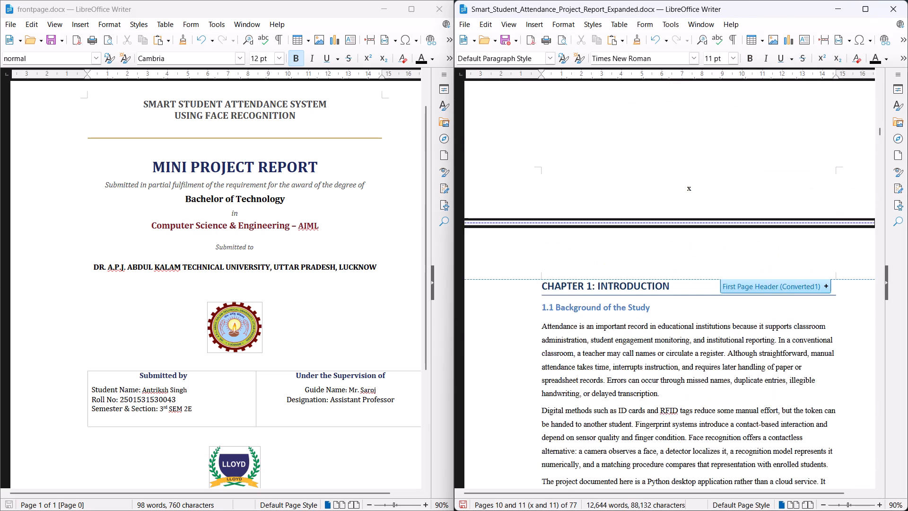
{"action": "scroll", "coordinate": [836, 440], "scroll_direction": "up", "scroll_amount": 20}
{"action": "scroll", "coordinate": [836, 440], "scroll_direction": "up", "scroll_amount": 18}
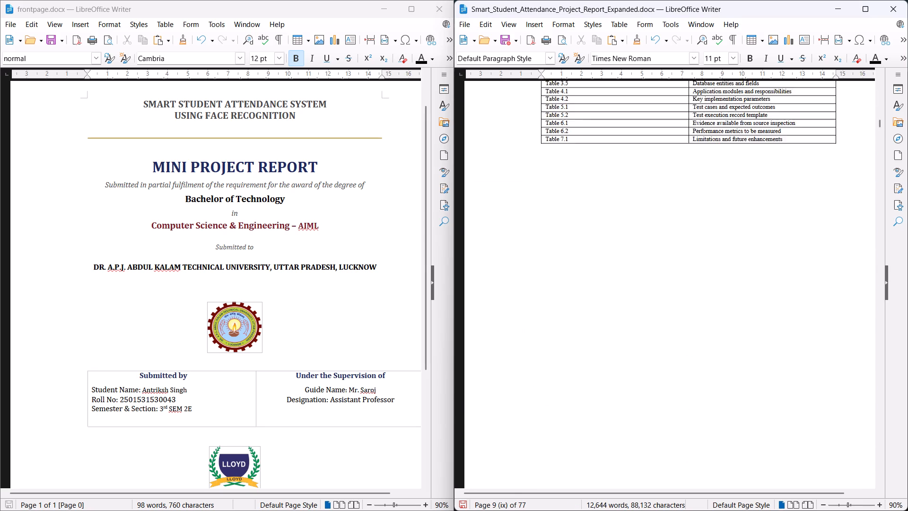
{"action": "scroll", "coordinate": [836, 432], "scroll_direction": "up", "scroll_amount": 20}
{"action": "scroll", "coordinate": [836, 432], "scroll_direction": "up", "scroll_amount": 17}
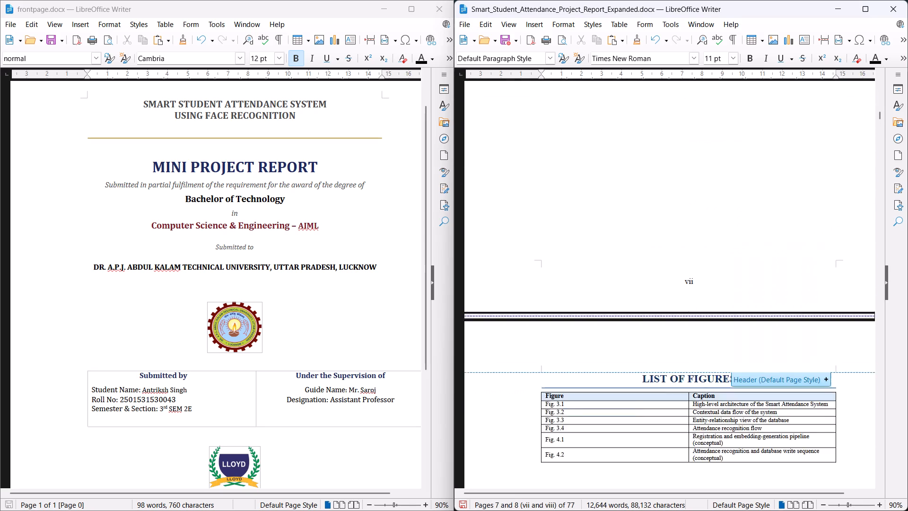
{"action": "scroll", "coordinate": [829, 423], "scroll_direction": "up", "scroll_amount": 20}
{"action": "scroll", "coordinate": [829, 423], "scroll_direction": "up", "scroll_amount": 16}
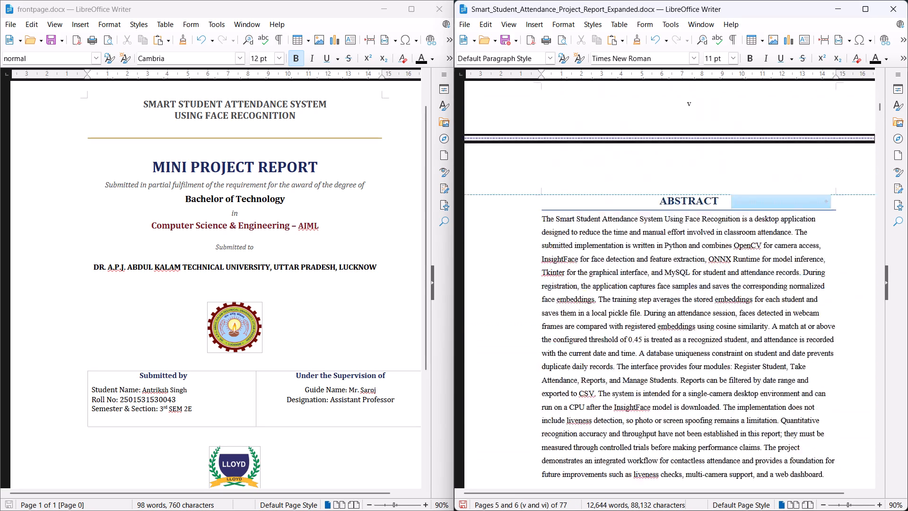
{"action": "scroll", "coordinate": [812, 401], "scroll_direction": "up", "scroll_amount": 1}
{"action": "scroll", "coordinate": [812, 401], "scroll_direction": "up", "scroll_amount": 20}
{"action": "scroll", "coordinate": [812, 401], "scroll_direction": "up", "scroll_amount": 14}
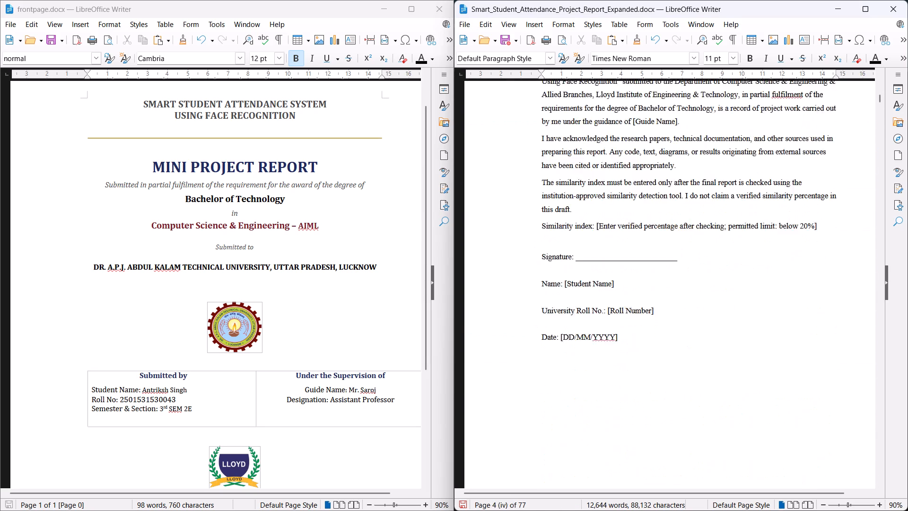
{"action": "scroll", "coordinate": [812, 400], "scroll_direction": "up", "scroll_amount": 20}
{"action": "scroll", "coordinate": [812, 400], "scroll_direction": "up", "scroll_amount": 19}
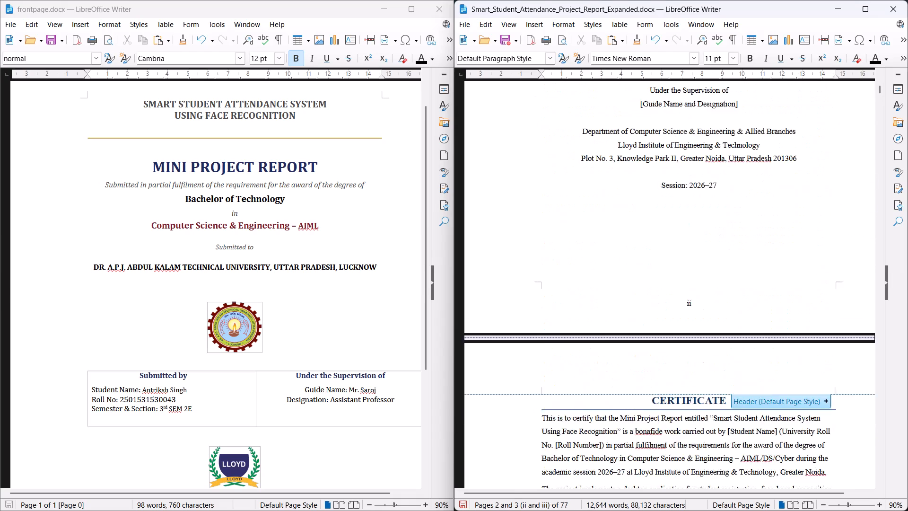
{"action": "scroll", "coordinate": [812, 400], "scroll_direction": "up", "scroll_amount": 20}
{"action": "scroll", "coordinate": [812, 400], "scroll_direction": "up", "scroll_amount": 14}
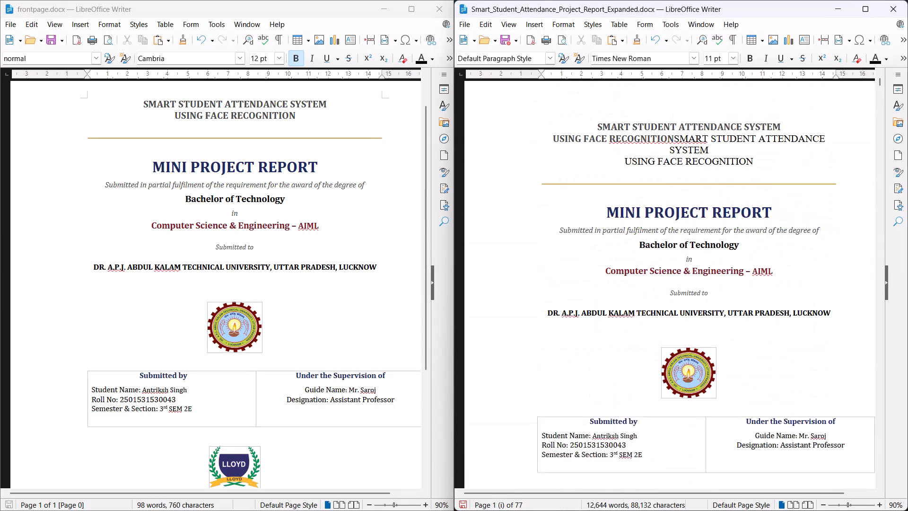
{"action": "scroll", "coordinate": [812, 400], "scroll_direction": "up", "scroll_amount": 3}
Delete the old plain title-page text below the inserted front page, from MINI PROJECT REPORT through the Session line.
{"action": "scroll", "coordinate": [812, 400], "scroll_direction": "down", "scroll_amount": 18}
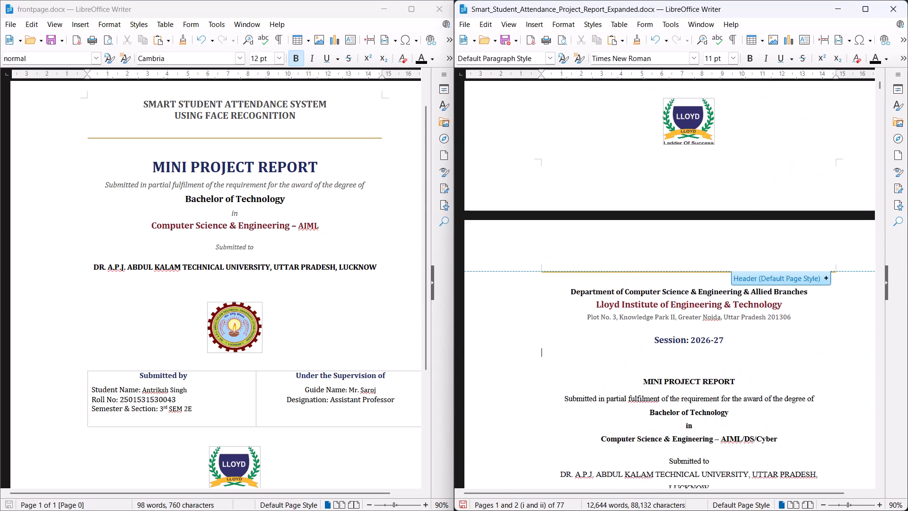
{"action": "scroll", "coordinate": [784, 351], "scroll_direction": "down", "scroll_amount": 3}
{"action": "scroll", "coordinate": [657, 307], "scroll_direction": "down", "scroll_amount": 4}
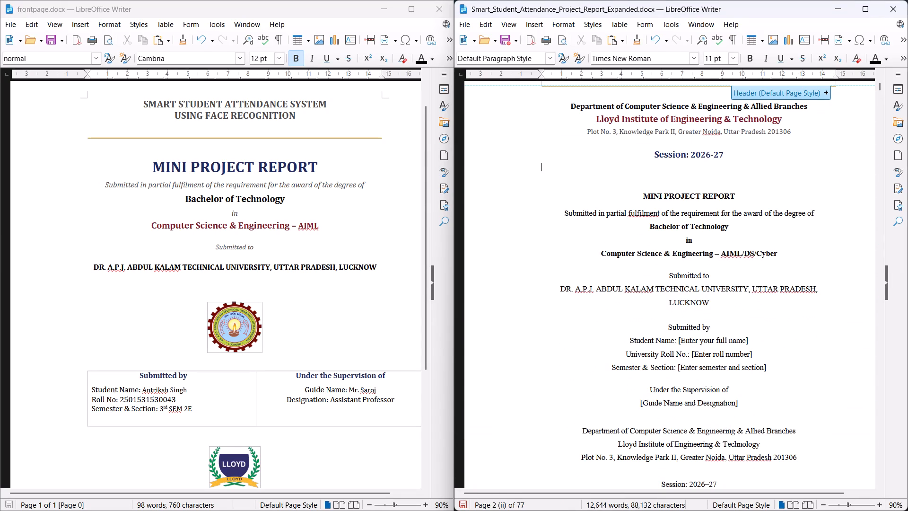
{"action": "left_click_drag", "start_coordinate": [639, 196], "coordinate": [725, 337]}
{"action": "scroll", "coordinate": [698, 267], "scroll_direction": "down", "scroll_amount": 4}
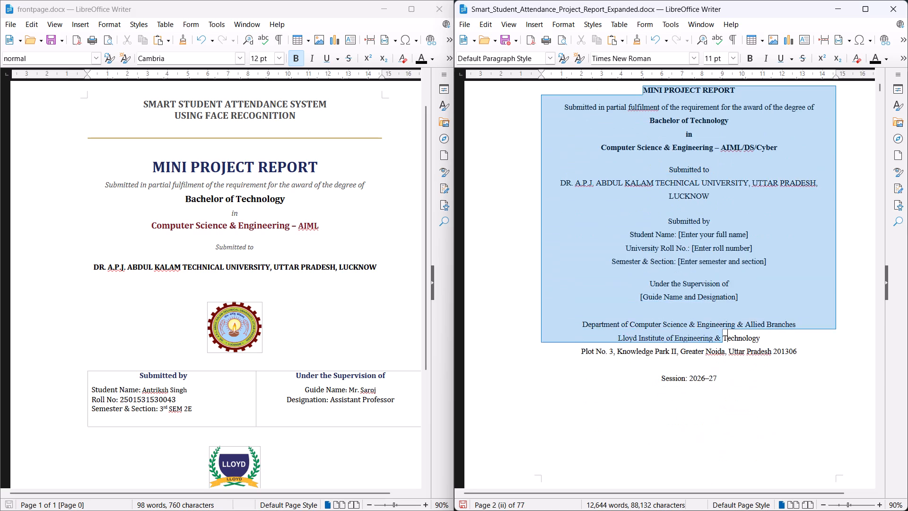
{"action": "left_click_drag", "start_coordinate": [725, 337], "coordinate": [717, 332]}
{"action": "scroll", "coordinate": [730, 348], "scroll_direction": "down", "scroll_amount": 2}
{"action": "key", "text": "Delete"}
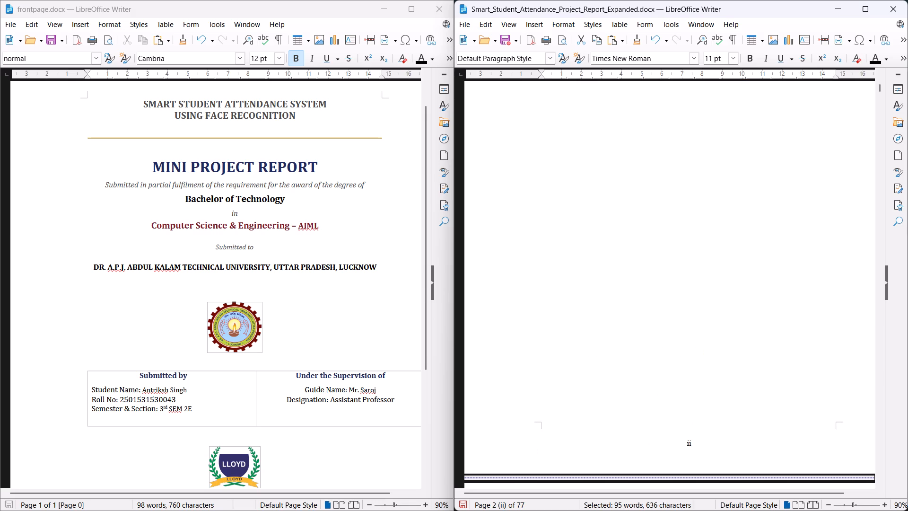
Remove the empty space above the SMART STUDENT ATTENDANCE SYSTEM title on the inserted front page and check how the page fits.
{"action": "scroll", "coordinate": [716, 337], "scroll_direction": "down", "scroll_amount": 12}
{"action": "scroll", "coordinate": [713, 310], "scroll_direction": "up", "scroll_amount": 9}
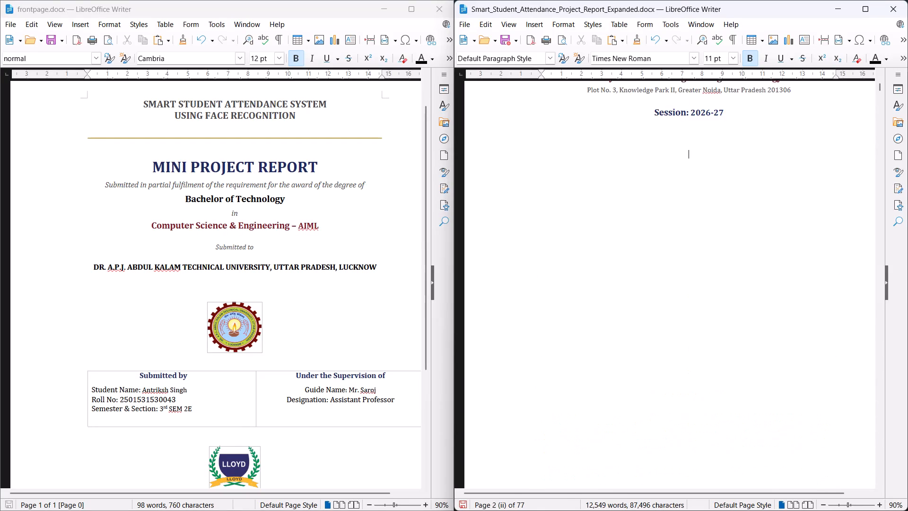
{"action": "scroll", "coordinate": [713, 304], "scroll_direction": "up", "scroll_amount": 20}
{"action": "scroll", "coordinate": [713, 304], "scroll_direction": "up", "scroll_amount": 11}
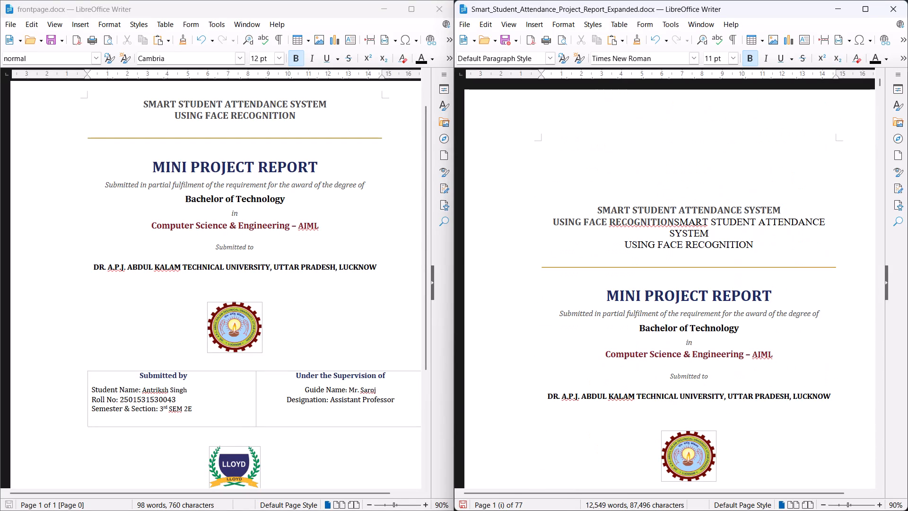
{"action": "left_click", "coordinate": [593, 204]}
{"action": "key", "text": "BackSpace"}
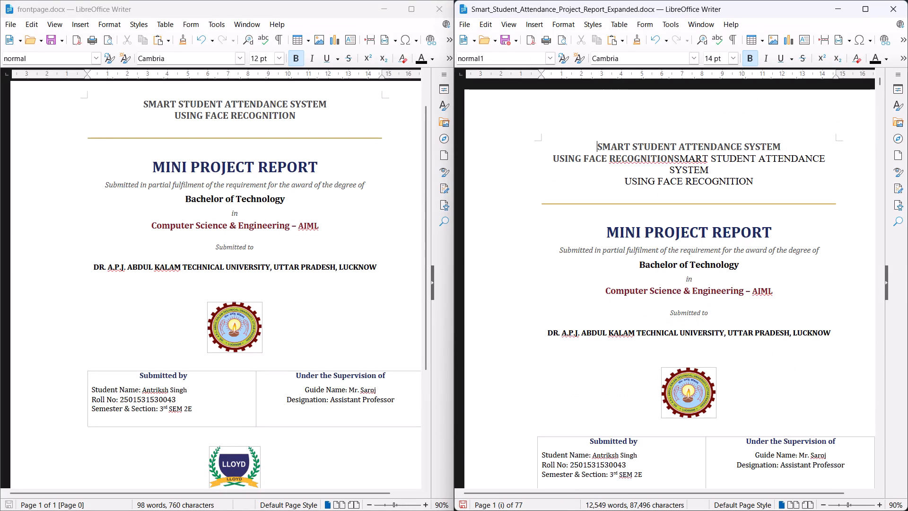
{"action": "scroll", "coordinate": [617, 231], "scroll_direction": "down", "scroll_amount": 14}
{"action": "scroll", "coordinate": [640, 258], "scroll_direction": "up", "scroll_amount": 7}
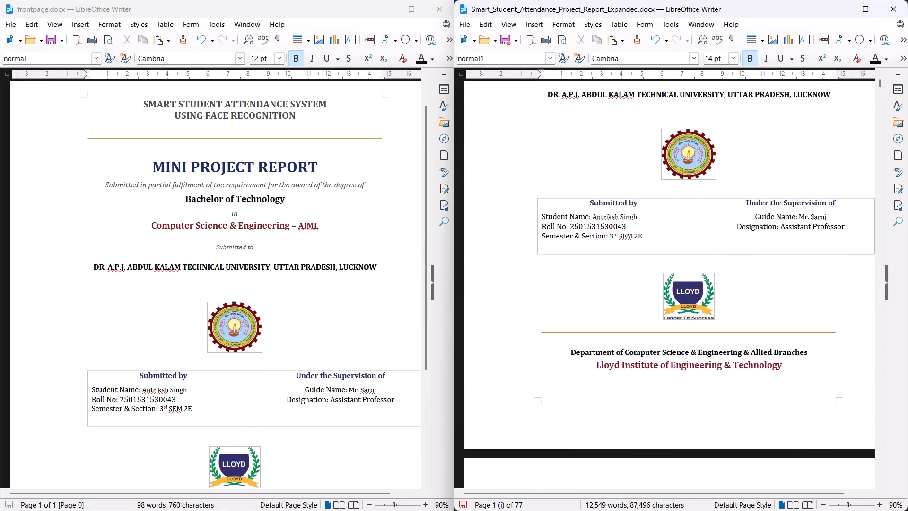
{"action": "scroll", "coordinate": [644, 246], "scroll_direction": "up", "scroll_amount": 6}
{"action": "key", "text": "BackSpace"}
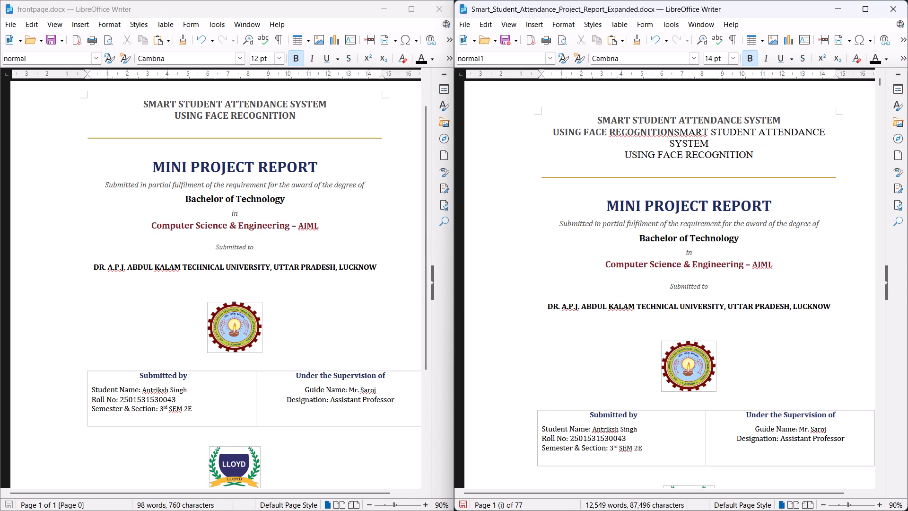
Try to move the university seal up toward the DR. A.P.J. ABDUL KALAM TECHNICAL UNIVERSITY line in the report.
{"action": "left_click", "coordinate": [606, 205]}
{"action": "scroll", "coordinate": [638, 265], "scroll_direction": "down", "scroll_amount": 8}
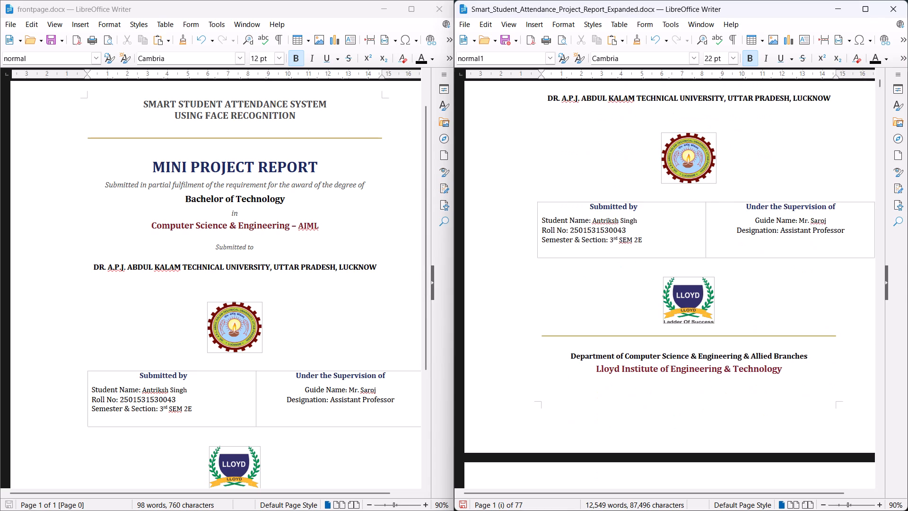
{"action": "left_click", "coordinate": [687, 161]}
{"action": "left_click_drag", "start_coordinate": [687, 161], "coordinate": [687, 150]}
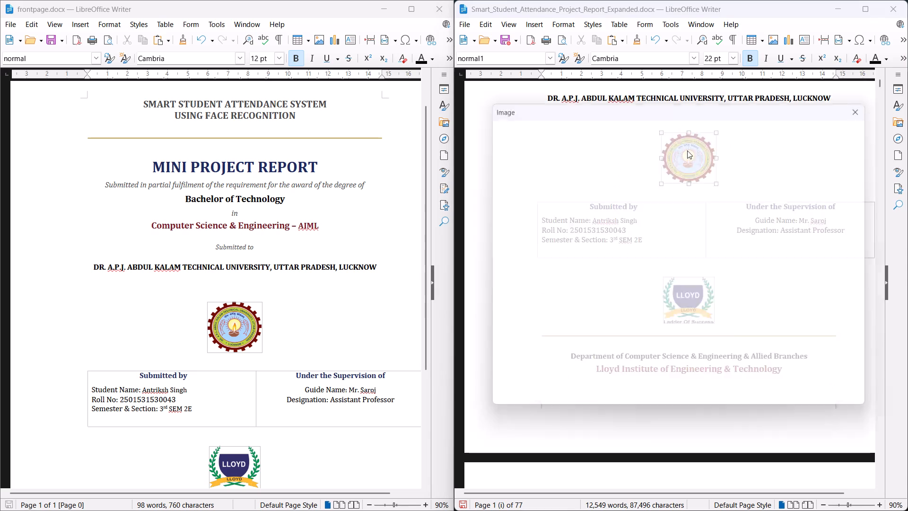
{"action": "left_click_drag", "start_coordinate": [687, 150], "coordinate": [687, 146]}
{"action": "left_click", "coordinate": [865, 103]}
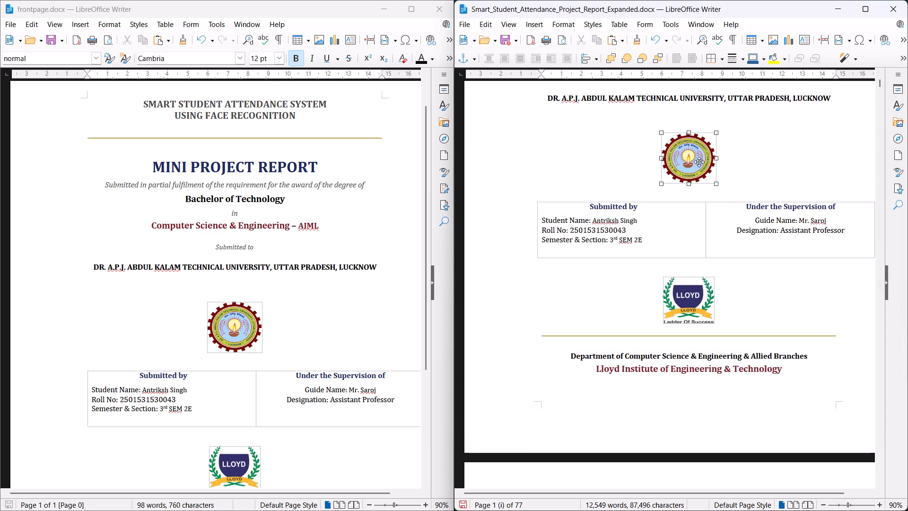
{"action": "left_click_drag", "start_coordinate": [689, 161], "coordinate": [689, 145]}
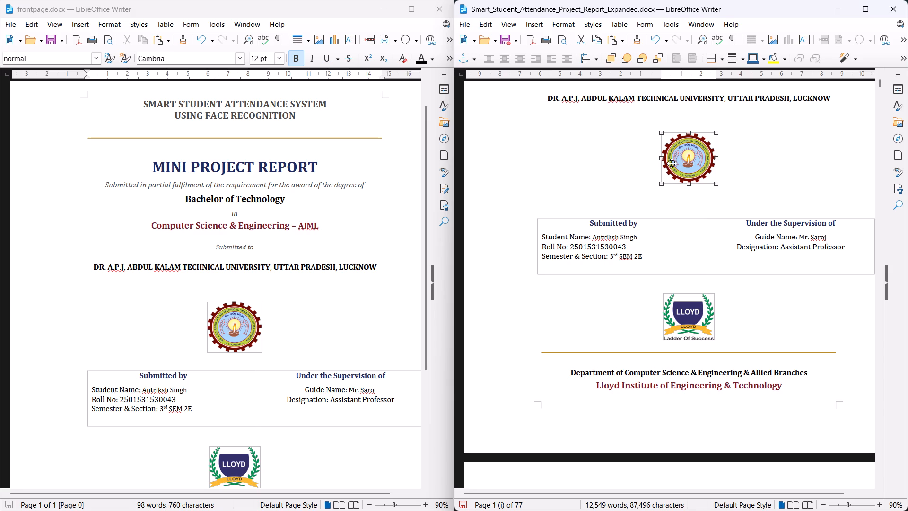
Shift the divider between the Submitted by and Under the Supervision of columns slightly toward the Submitted by side.
{"action": "left_click", "coordinate": [704, 237]}
{"action": "left_click", "coordinate": [696, 239]}
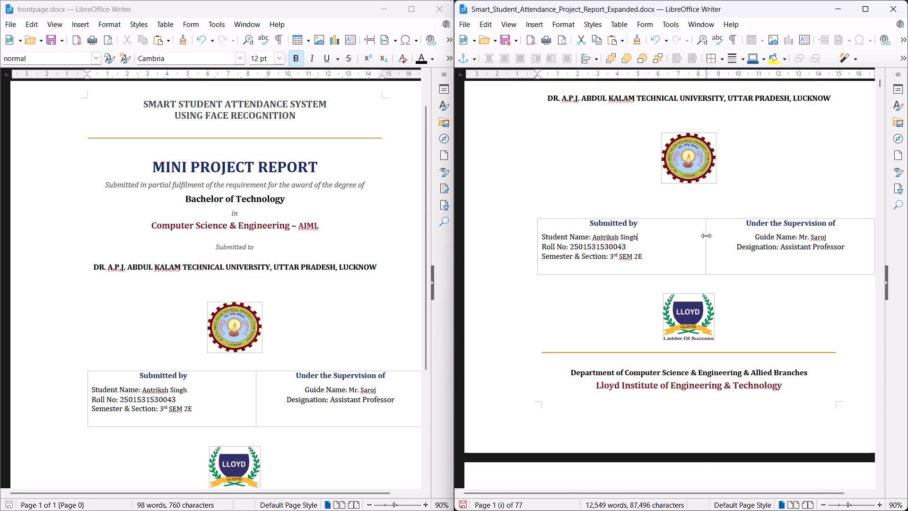
{"action": "left_click", "coordinate": [713, 234]}
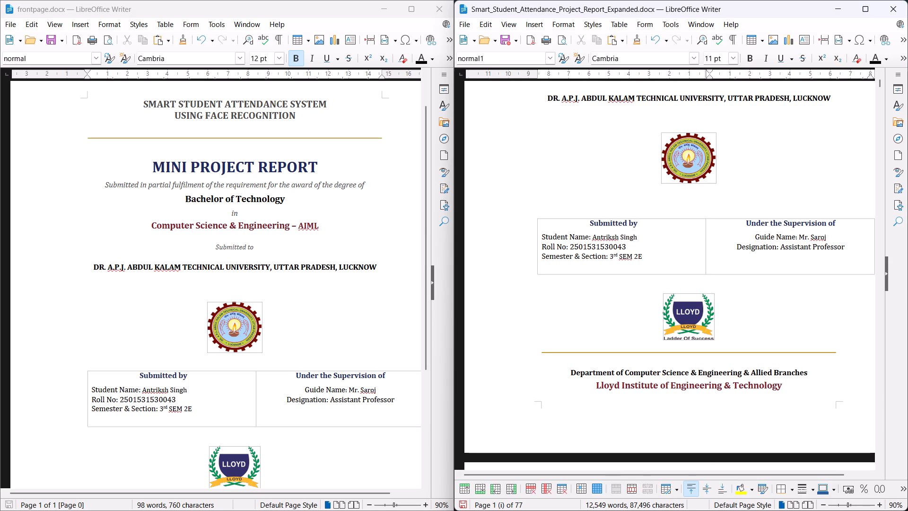
{"action": "scroll", "coordinate": [791, 290], "scroll_direction": "down", "scroll_amount": 2}
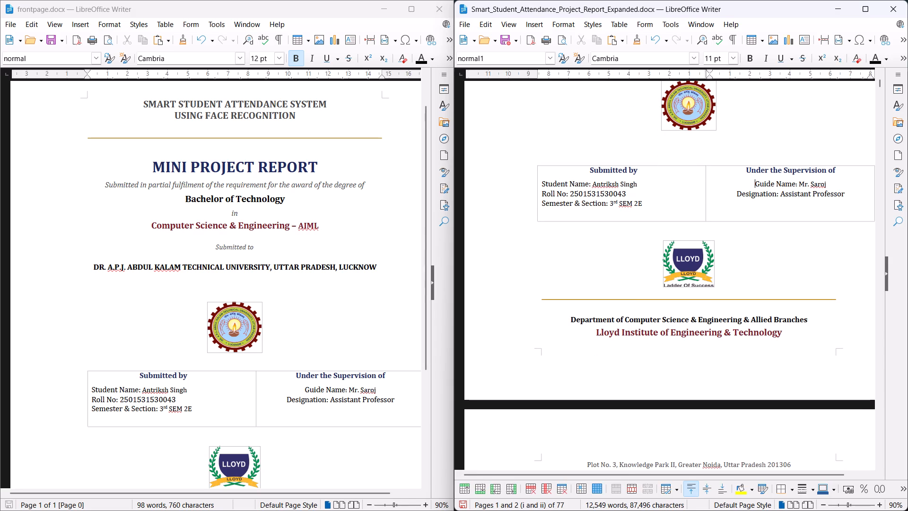
{"action": "left_click_drag", "start_coordinate": [780, 476], "coordinate": [805, 476]}
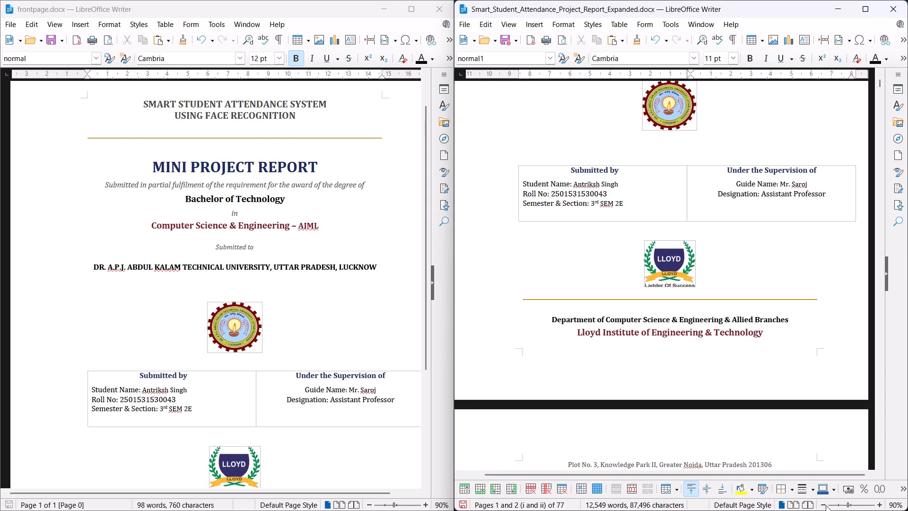
{"action": "left_click", "coordinate": [824, 504]}
{"action": "scroll", "coordinate": [725, 241], "scroll_direction": "up", "scroll_amount": 3}
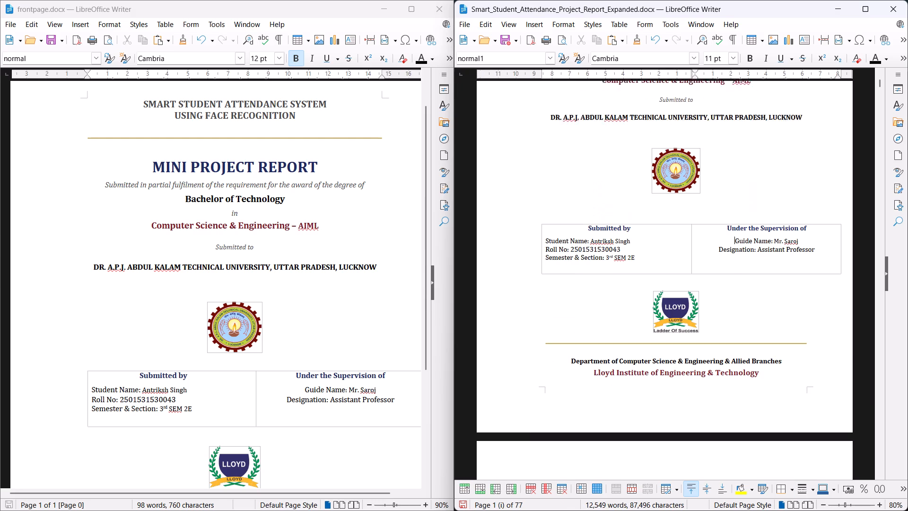
{"action": "scroll", "coordinate": [725, 241], "scroll_direction": "up", "scroll_amount": 2}
{"action": "scroll", "coordinate": [725, 241], "scroll_direction": "down", "scroll_amount": 1}
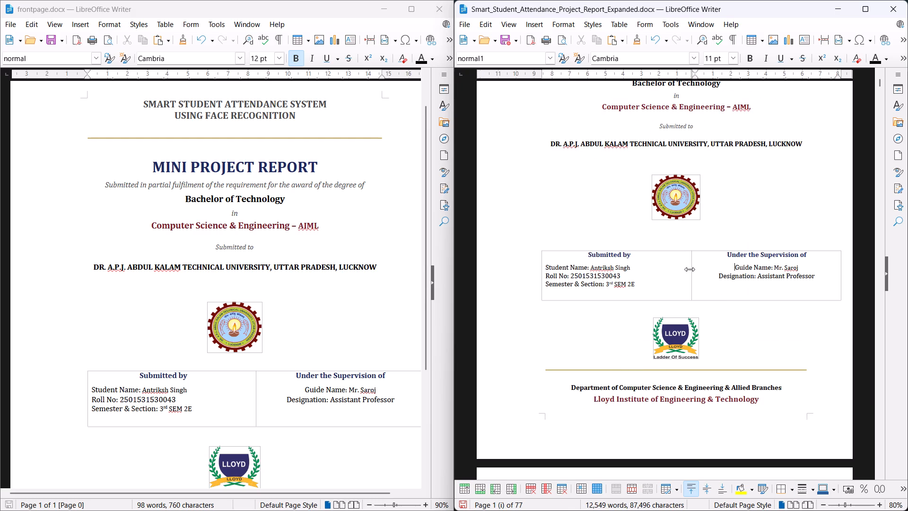
{"action": "left_click_drag", "start_coordinate": [690, 269], "coordinate": [681, 269]}
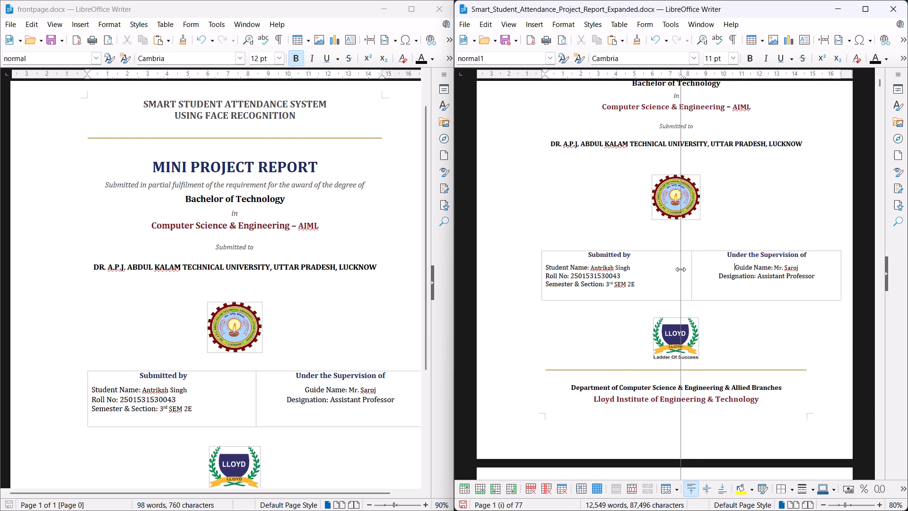
{"action": "left_click_drag", "start_coordinate": [681, 269], "coordinate": [677, 269]}
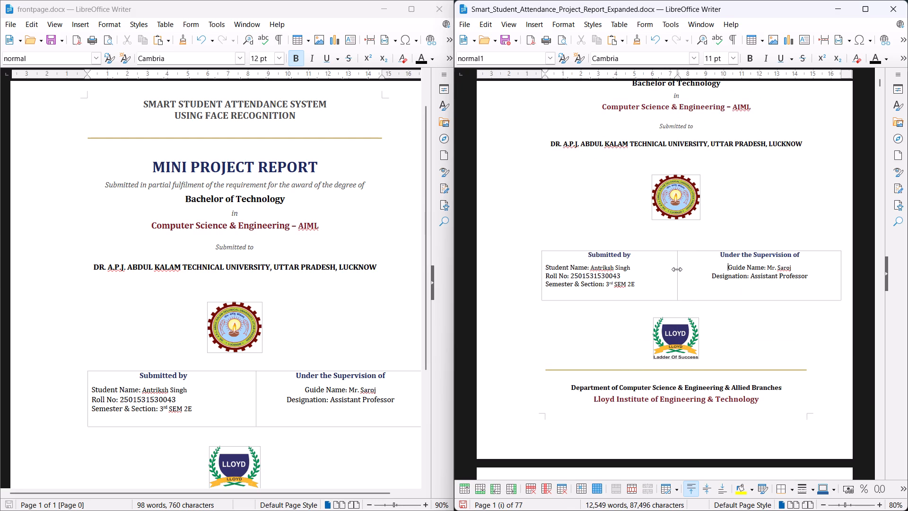
{"action": "left_click", "coordinate": [731, 308]}
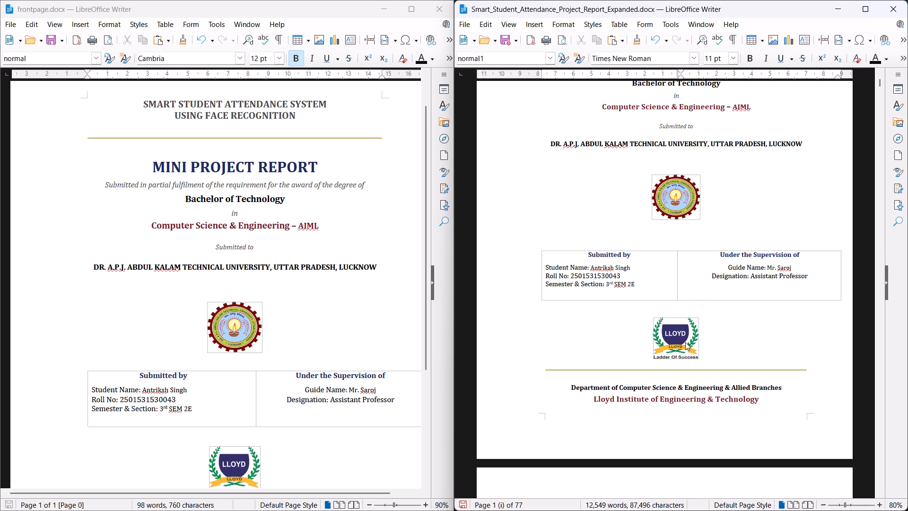
Delete the stray blank in front of the Submitted by heading in the report's details table.
{"action": "double_click", "coordinate": [675, 338]}
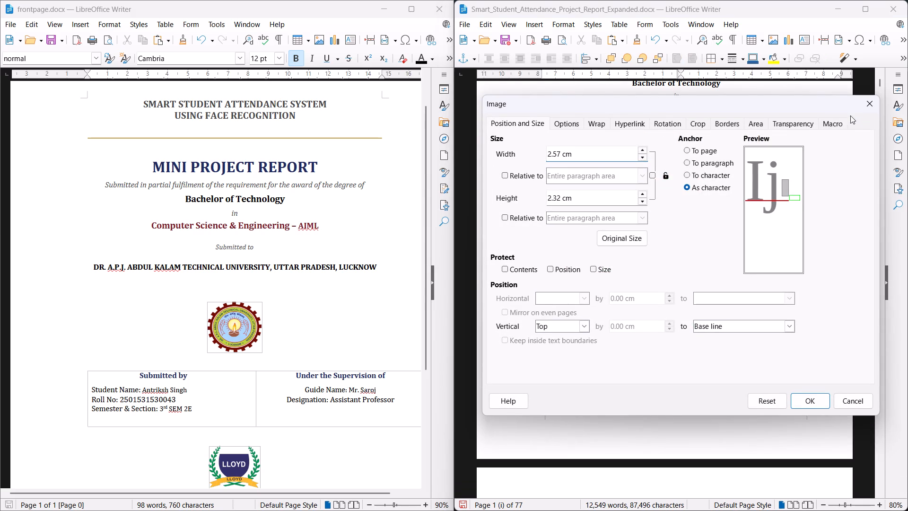
{"action": "left_click", "coordinate": [864, 106]}
{"action": "double_click", "coordinate": [691, 266]}
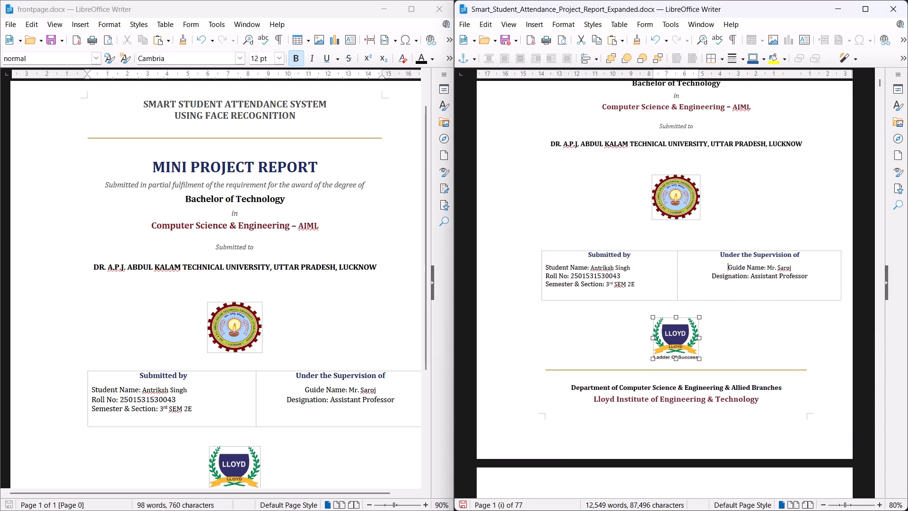
{"action": "left_click", "coordinate": [672, 268]}
{"action": "left_click", "coordinate": [669, 254]}
{"action": "left_click", "coordinate": [669, 253]}
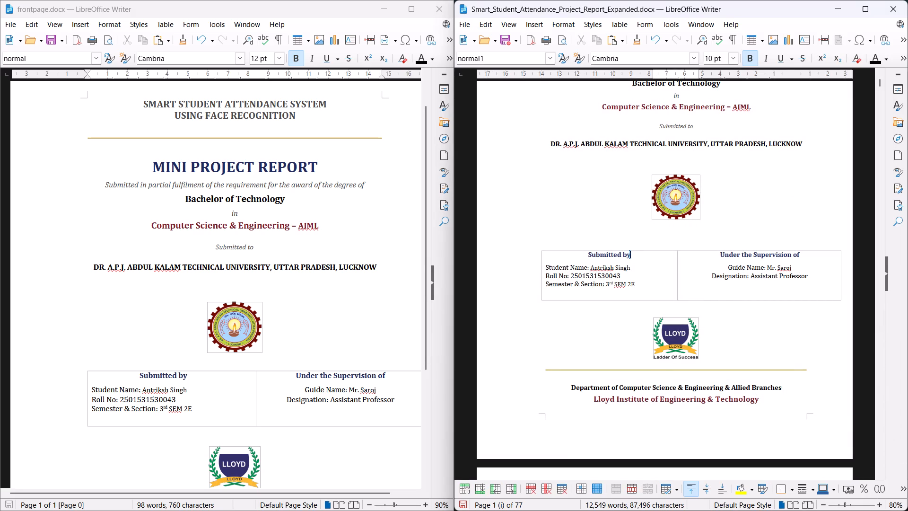
{"action": "left_click", "coordinate": [661, 263]}
{"action": "left_click", "coordinate": [587, 252]}
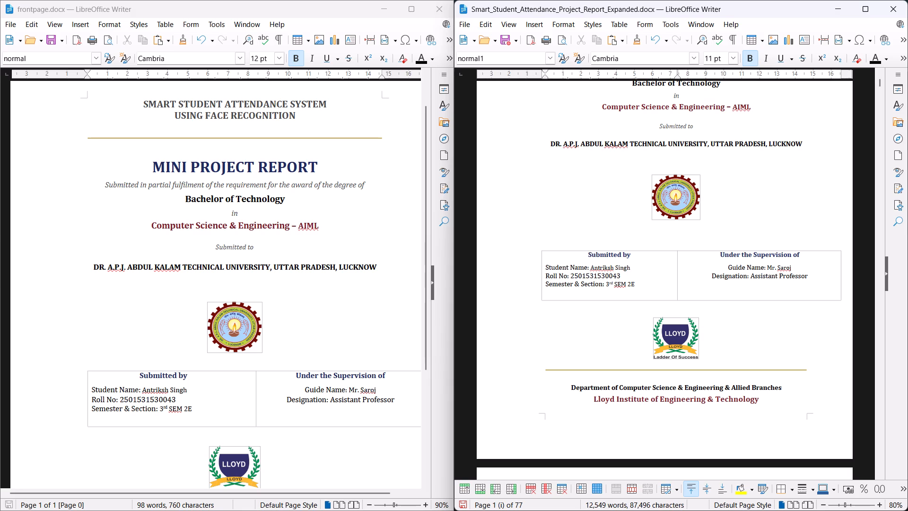
{"action": "key", "text": "BackSpace"}
Close the gaps above the Submitted to line and above the DR. A.P.J. ABDUL KALAM TECHNICAL UNIVERSITY line.
{"action": "left_click", "coordinate": [749, 317]}
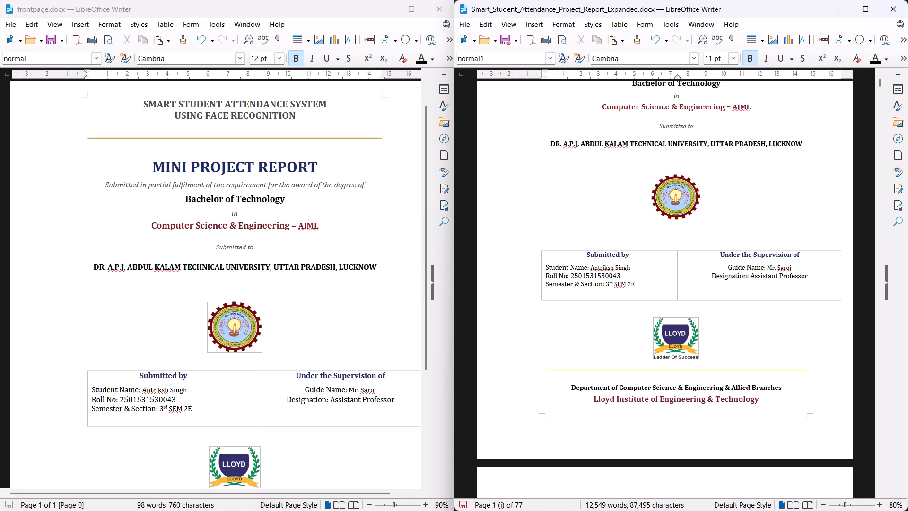
{"action": "scroll", "coordinate": [735, 357], "scroll_direction": "down", "scroll_amount": 4}
{"action": "scroll", "coordinate": [733, 349], "scroll_direction": "up", "scroll_amount": 5}
{"action": "scroll", "coordinate": [646, 257], "scroll_direction": "up", "scroll_amount": 2}
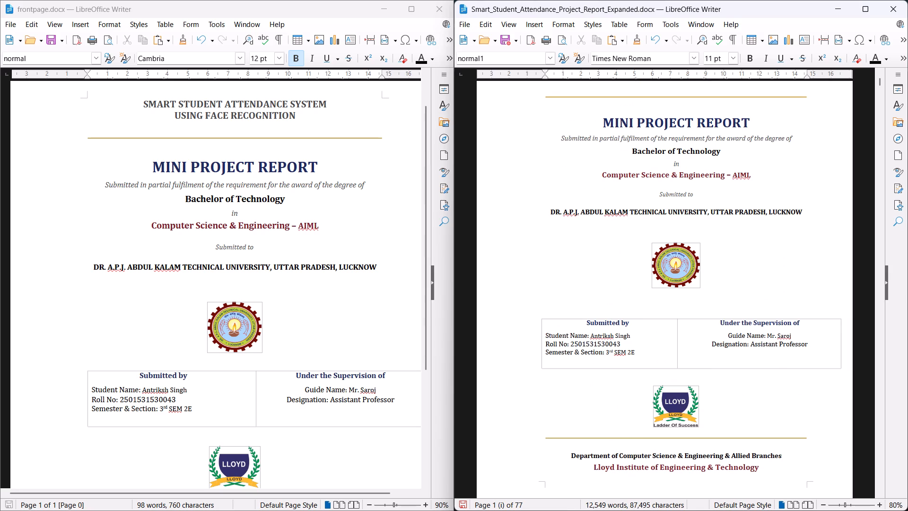
{"action": "left_click", "coordinate": [657, 194]}
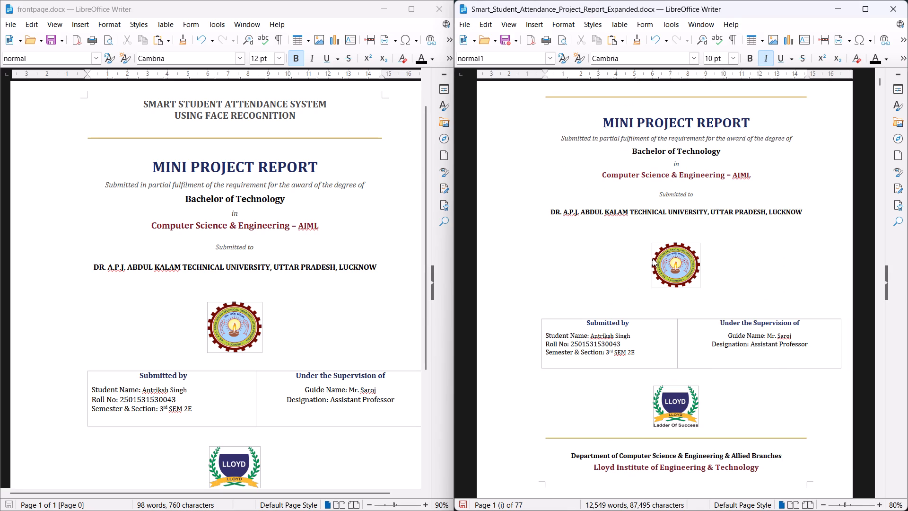
{"action": "key", "text": "BackSpace"}
{"action": "scroll", "coordinate": [698, 323], "scroll_direction": "down", "scroll_amount": 3}
{"action": "scroll", "coordinate": [698, 323], "scroll_direction": "up", "scroll_amount": 3}
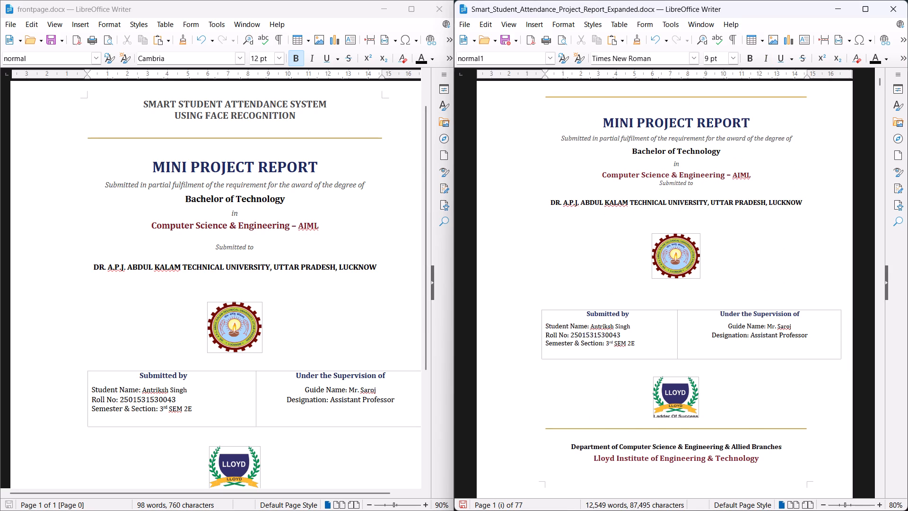
{"action": "left_click", "coordinate": [547, 204]}
{"action": "key", "text": "BackSpace"}
{"action": "scroll", "coordinate": [733, 309], "scroll_direction": "down", "scroll_amount": 5}
{"action": "scroll", "coordinate": [733, 301], "scroll_direction": "up", "scroll_amount": 2}
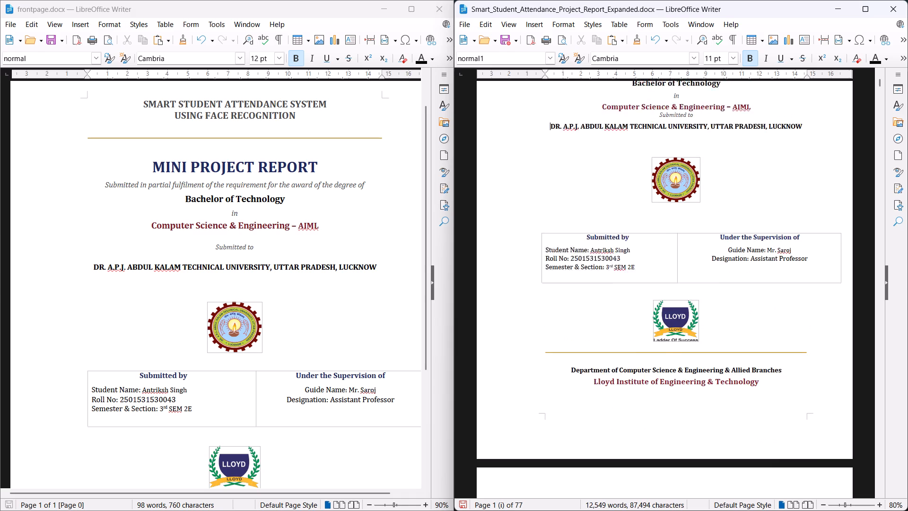
Try again to shift the university seal upward, closer to the university name line.
{"action": "scroll", "coordinate": [733, 300], "scroll_direction": "up", "scroll_amount": 3}
{"action": "left_click", "coordinate": [675, 240]}
{"action": "left_click_drag", "start_coordinate": [675, 246], "coordinate": [676, 231]}
{"action": "left_click_drag", "start_coordinate": [675, 245], "coordinate": [677, 229]}
Remove the empty space directly above the university seal so it sits just below the university name.
{"action": "left_click", "coordinate": [659, 302]}
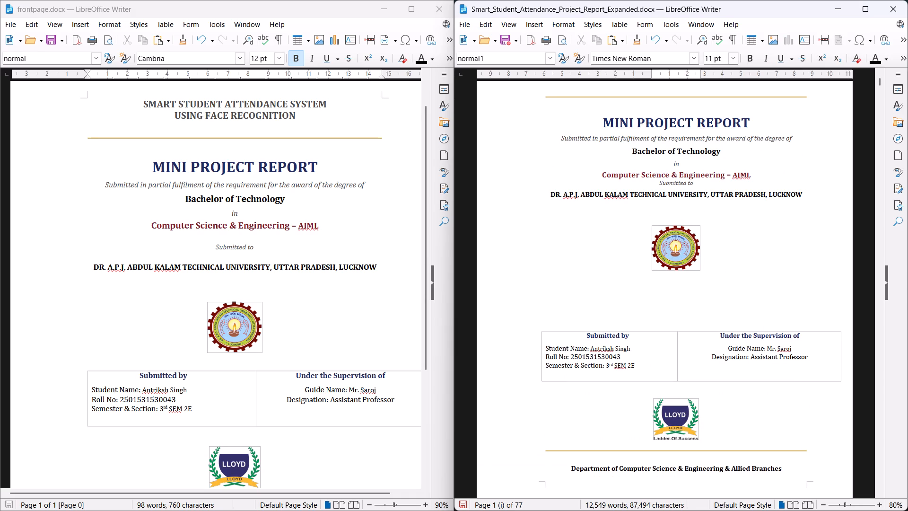
{"action": "left_click", "coordinate": [668, 314]}
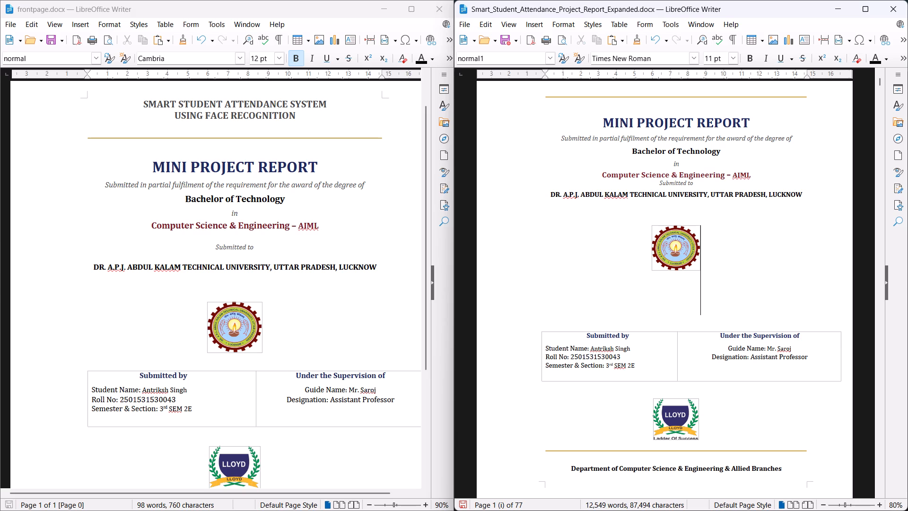
{"action": "left_click", "coordinate": [707, 275]}
{"action": "left_click", "coordinate": [642, 272]}
{"action": "key", "text": "BackSpace"}
Remove the empty space between the details table and the LLOYD logo.
{"action": "scroll", "coordinate": [646, 273], "scroll_direction": "down", "scroll_amount": 3}
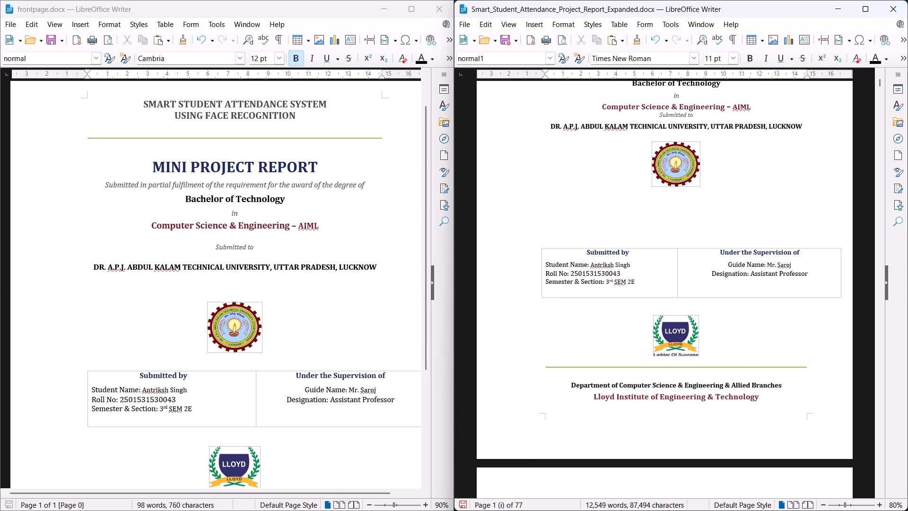
{"action": "left_click", "coordinate": [539, 280]}
{"action": "left_click", "coordinate": [540, 292]}
{"action": "left_click_drag", "start_coordinate": [546, 317], "coordinate": [548, 321]}
{"action": "key", "text": "BackSpace"}
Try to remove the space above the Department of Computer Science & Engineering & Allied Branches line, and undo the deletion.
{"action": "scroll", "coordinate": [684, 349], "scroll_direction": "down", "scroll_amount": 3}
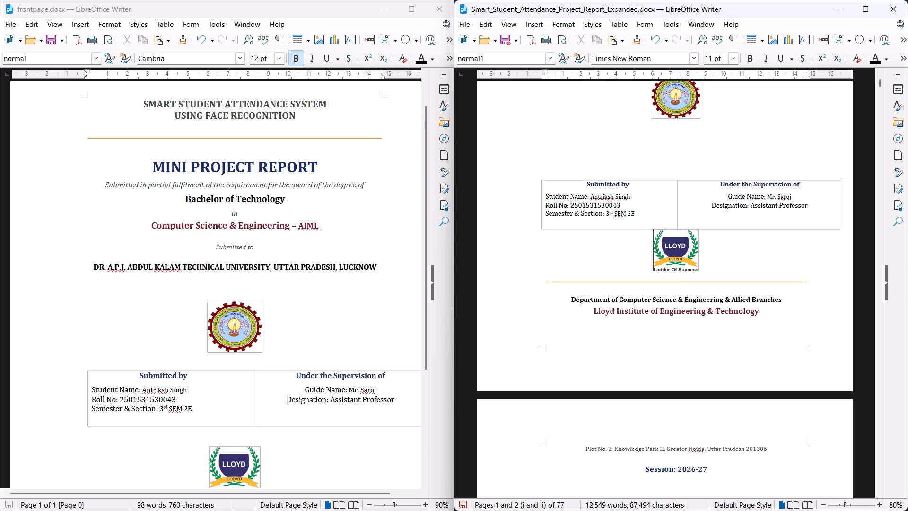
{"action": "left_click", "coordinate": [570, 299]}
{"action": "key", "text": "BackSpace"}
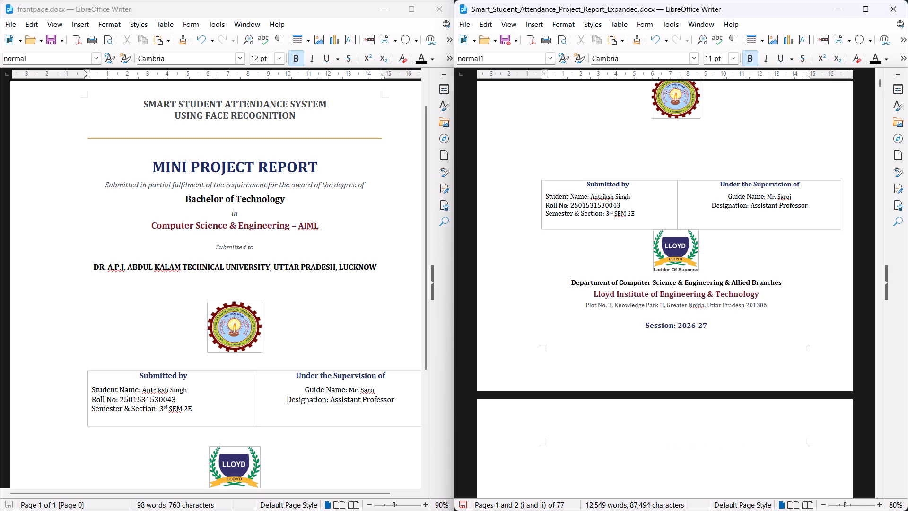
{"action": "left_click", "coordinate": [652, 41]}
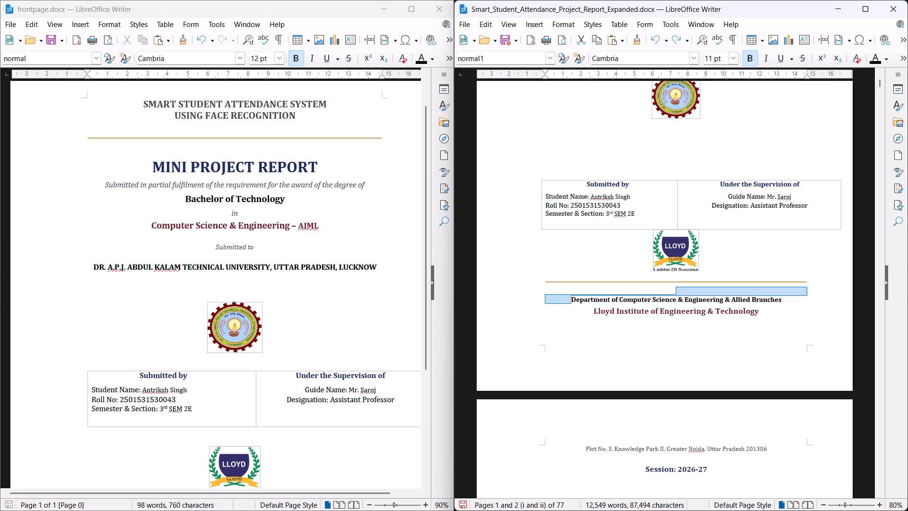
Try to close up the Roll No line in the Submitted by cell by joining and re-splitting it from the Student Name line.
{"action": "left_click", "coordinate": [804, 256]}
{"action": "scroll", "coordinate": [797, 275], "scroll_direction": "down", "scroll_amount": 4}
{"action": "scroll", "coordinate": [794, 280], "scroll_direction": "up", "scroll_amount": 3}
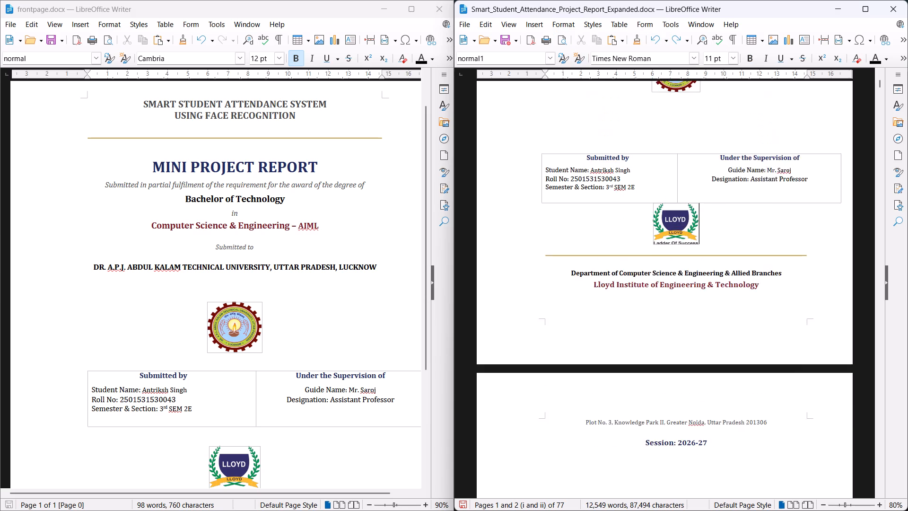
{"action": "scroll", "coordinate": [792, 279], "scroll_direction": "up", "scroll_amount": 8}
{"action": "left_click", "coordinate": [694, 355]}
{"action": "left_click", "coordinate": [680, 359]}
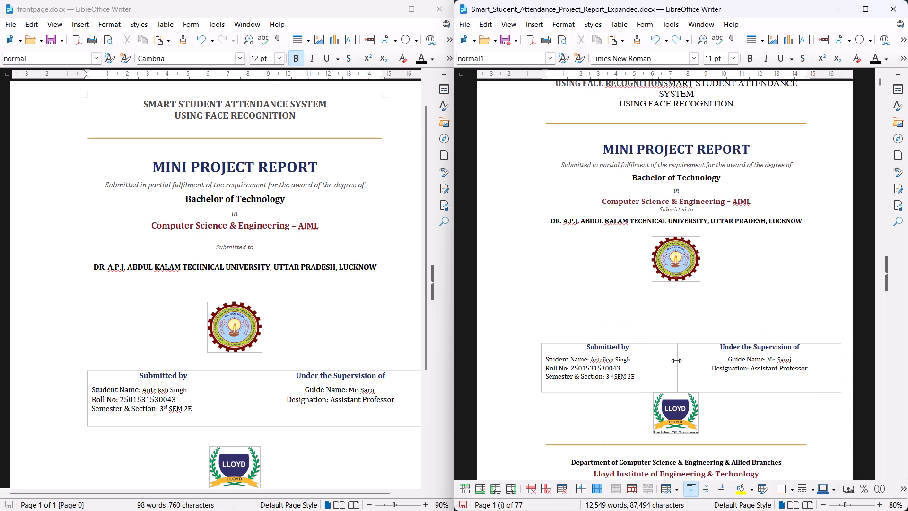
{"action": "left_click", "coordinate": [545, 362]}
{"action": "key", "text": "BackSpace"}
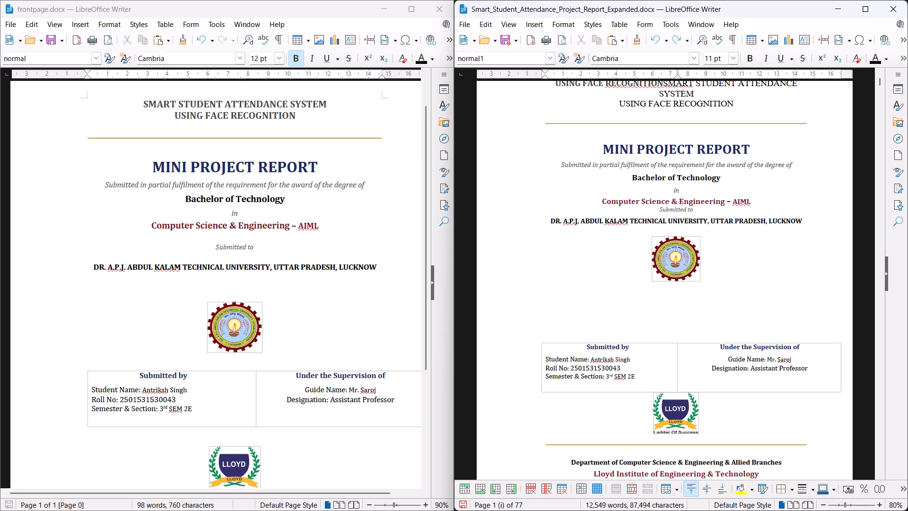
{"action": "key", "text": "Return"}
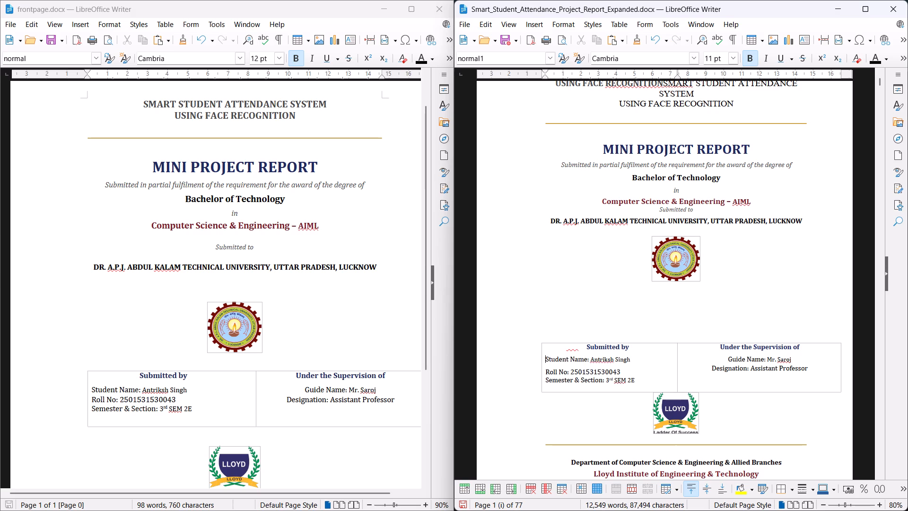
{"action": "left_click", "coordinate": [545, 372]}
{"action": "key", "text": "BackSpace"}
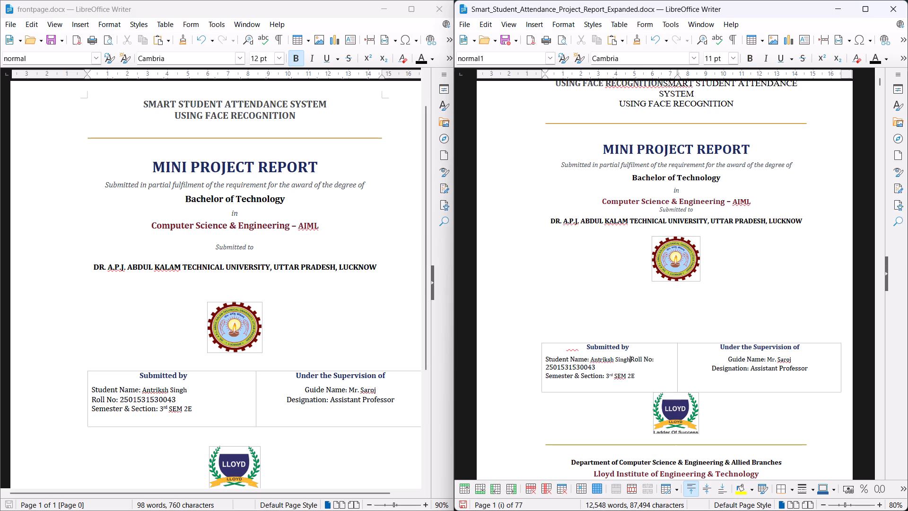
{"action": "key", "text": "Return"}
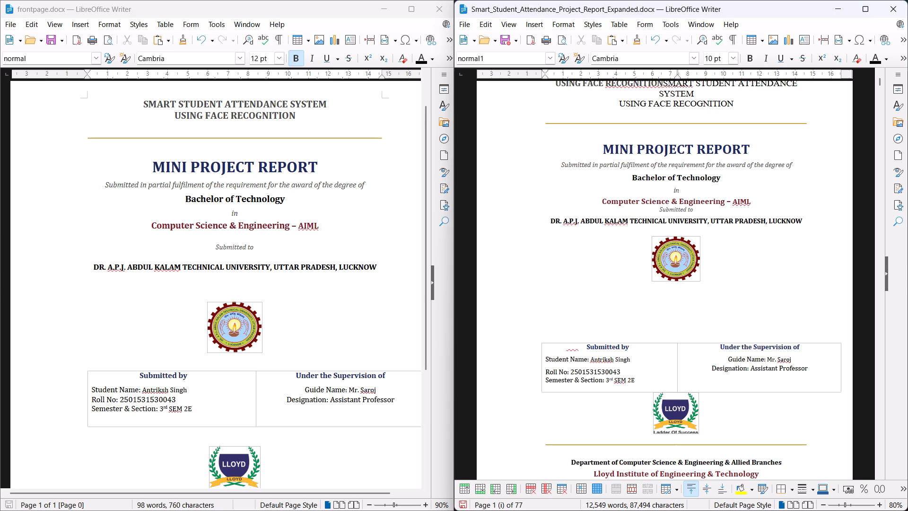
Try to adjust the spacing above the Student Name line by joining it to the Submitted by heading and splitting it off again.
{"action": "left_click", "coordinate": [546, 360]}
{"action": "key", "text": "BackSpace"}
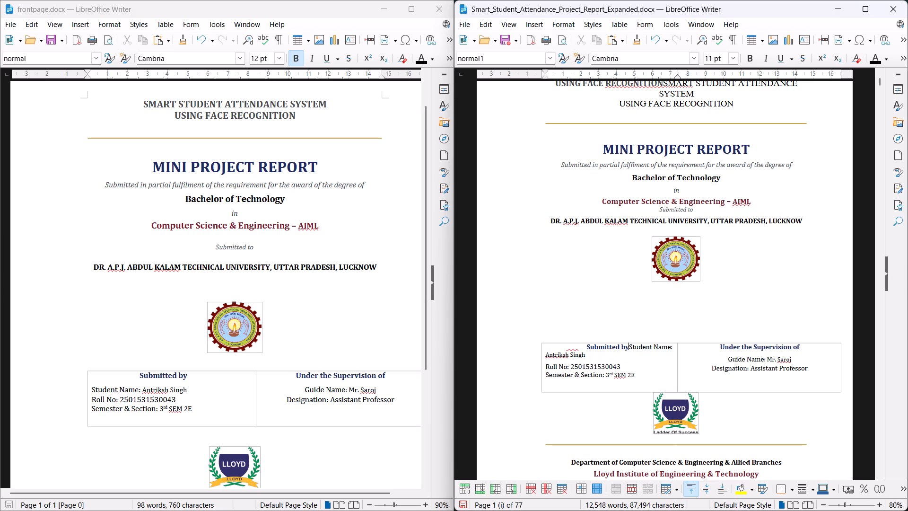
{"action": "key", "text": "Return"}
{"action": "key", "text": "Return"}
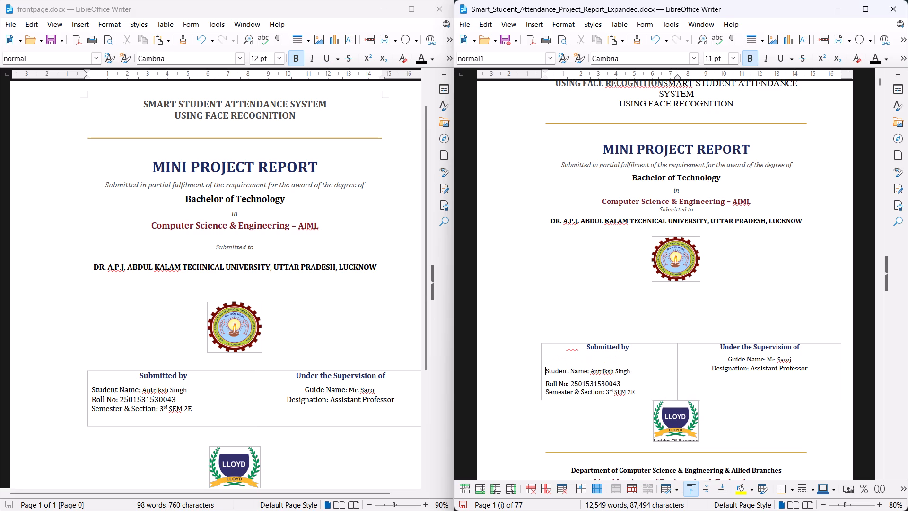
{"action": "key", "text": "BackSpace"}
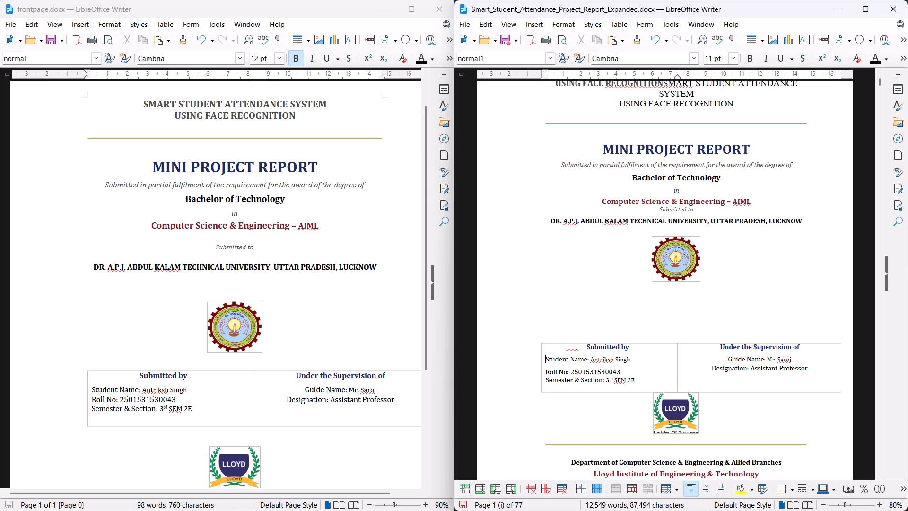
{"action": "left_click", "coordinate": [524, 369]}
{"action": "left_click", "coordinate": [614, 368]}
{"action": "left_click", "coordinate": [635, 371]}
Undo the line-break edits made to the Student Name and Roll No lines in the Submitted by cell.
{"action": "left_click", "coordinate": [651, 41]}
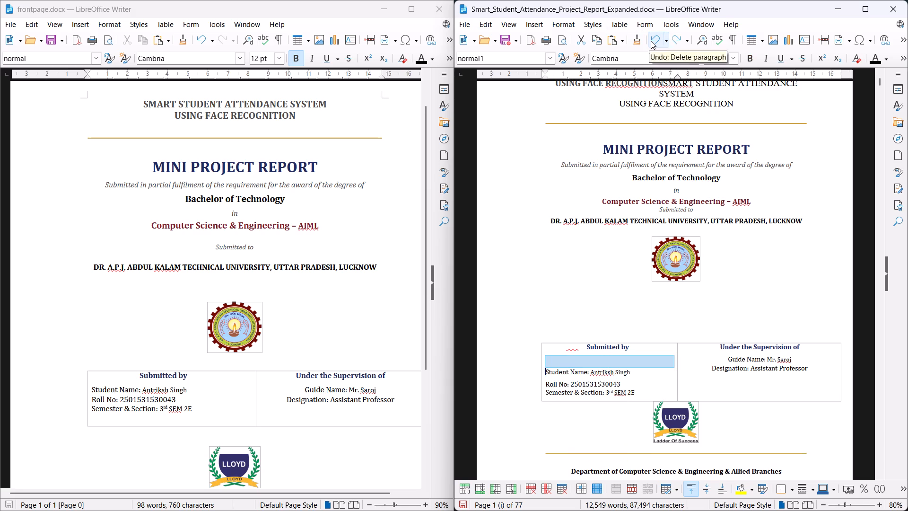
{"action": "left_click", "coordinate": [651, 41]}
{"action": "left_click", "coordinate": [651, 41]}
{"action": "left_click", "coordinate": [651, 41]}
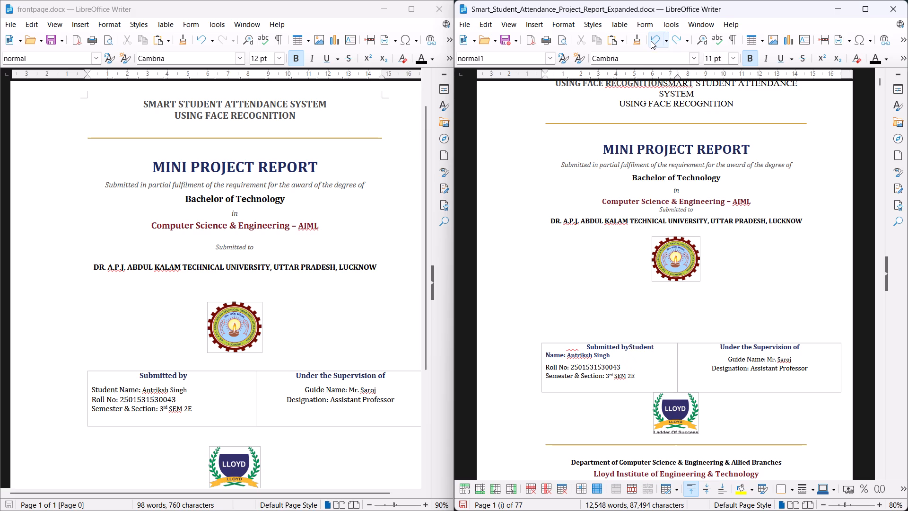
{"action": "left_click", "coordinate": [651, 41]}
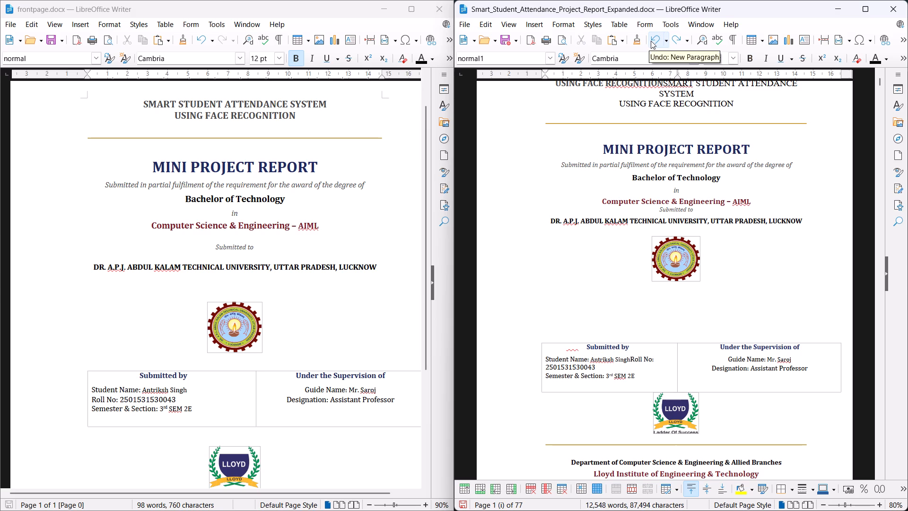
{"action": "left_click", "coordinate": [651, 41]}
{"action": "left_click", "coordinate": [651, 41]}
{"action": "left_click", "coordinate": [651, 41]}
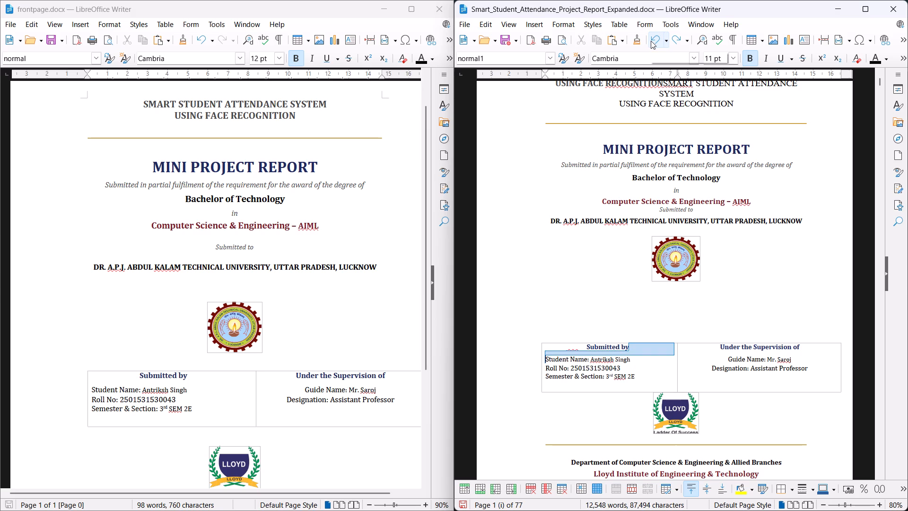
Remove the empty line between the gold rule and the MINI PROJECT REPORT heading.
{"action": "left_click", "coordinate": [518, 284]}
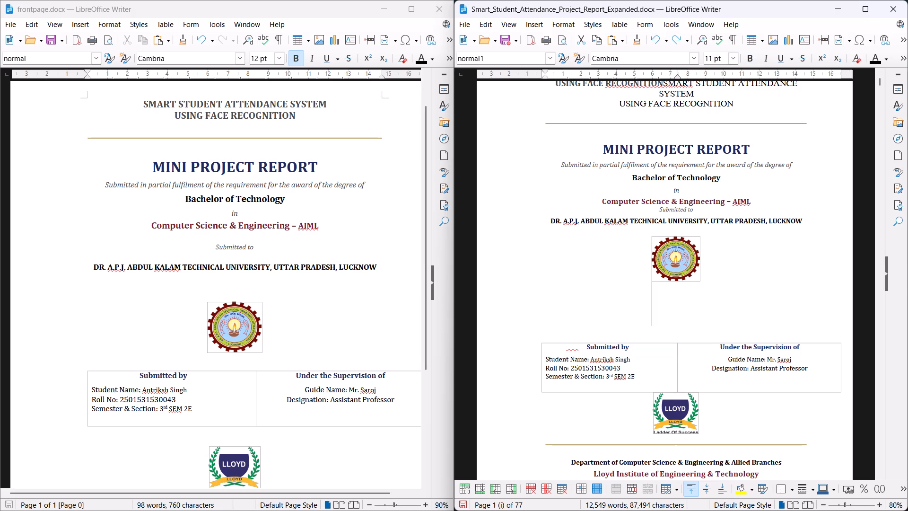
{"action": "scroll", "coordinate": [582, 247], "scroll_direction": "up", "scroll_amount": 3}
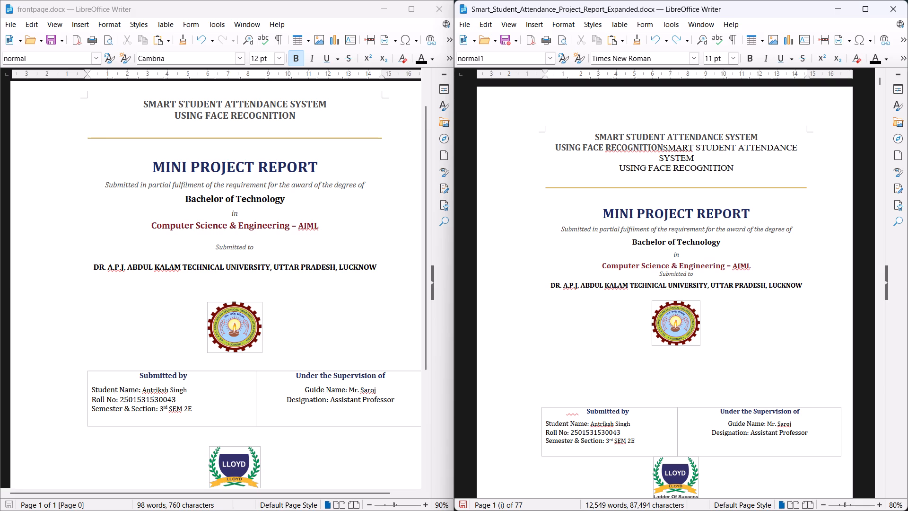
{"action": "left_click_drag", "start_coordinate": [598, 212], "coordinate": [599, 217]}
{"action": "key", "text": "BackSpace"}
Nudge the university seal downward twice to close the empty gap between it and the details table.
{"action": "scroll", "coordinate": [783, 286], "scroll_direction": "down", "scroll_amount": 10}
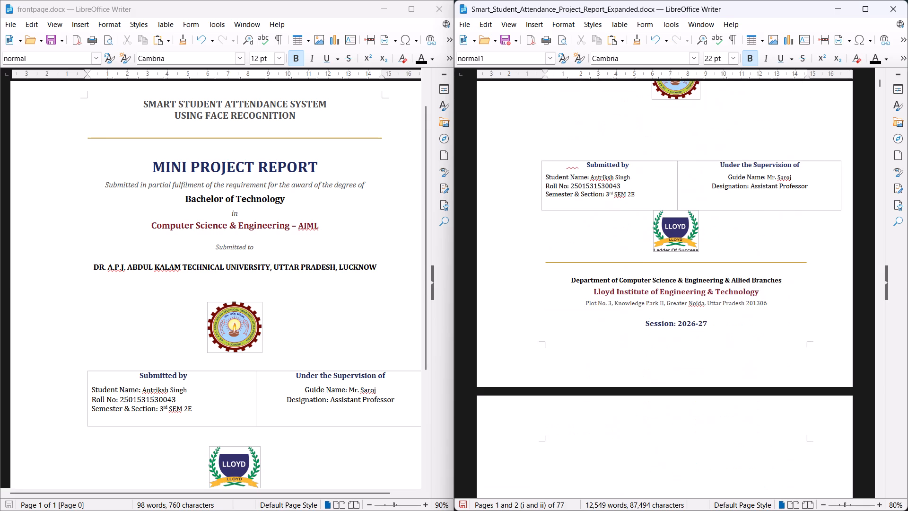
{"action": "scroll", "coordinate": [777, 271], "scroll_direction": "up", "scroll_amount": 6}
{"action": "left_click", "coordinate": [671, 206]}
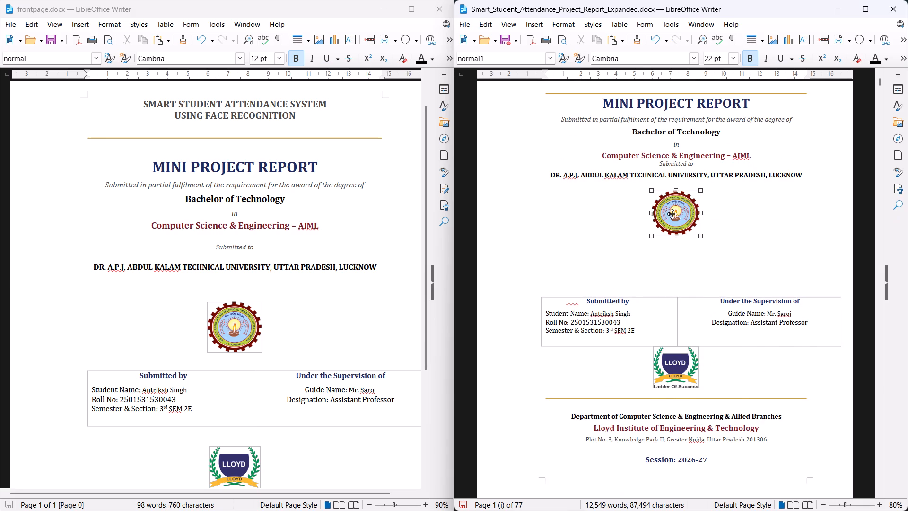
{"action": "left_click_drag", "start_coordinate": [676, 213], "coordinate": [672, 237]}
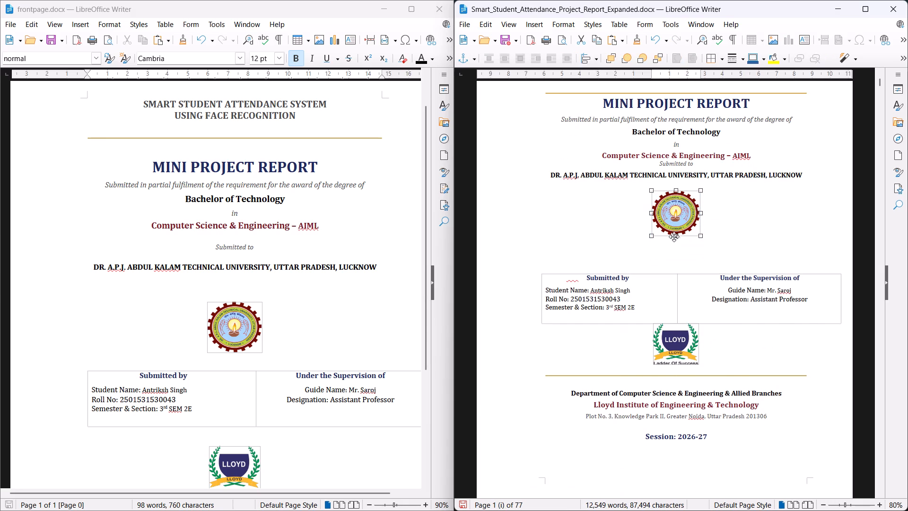
{"action": "left_click_drag", "start_coordinate": [678, 218], "coordinate": [673, 238]}
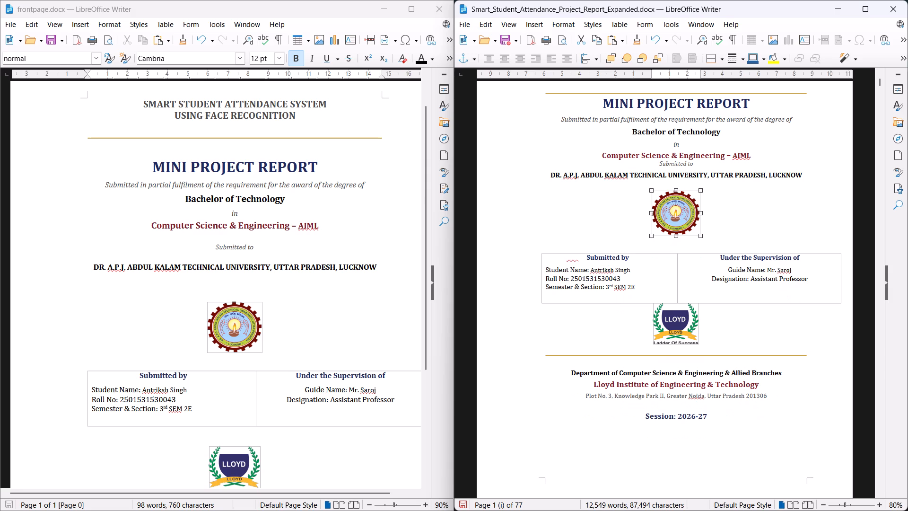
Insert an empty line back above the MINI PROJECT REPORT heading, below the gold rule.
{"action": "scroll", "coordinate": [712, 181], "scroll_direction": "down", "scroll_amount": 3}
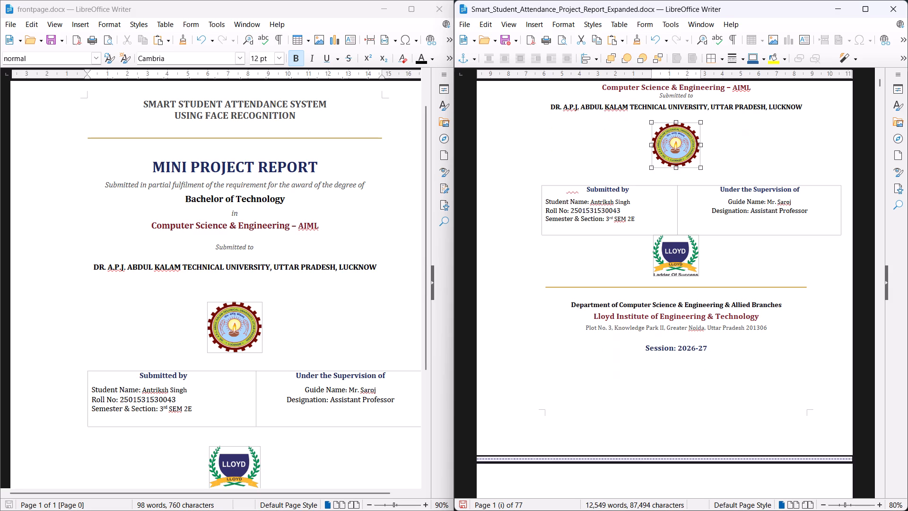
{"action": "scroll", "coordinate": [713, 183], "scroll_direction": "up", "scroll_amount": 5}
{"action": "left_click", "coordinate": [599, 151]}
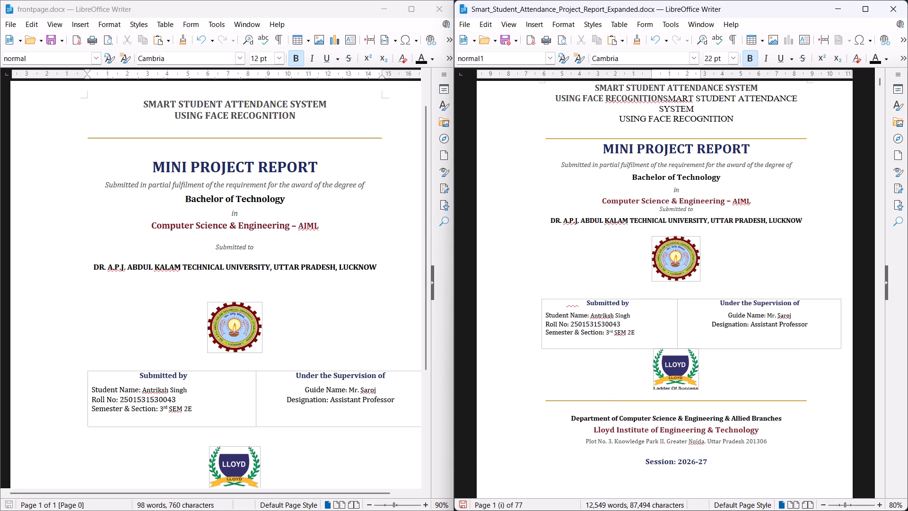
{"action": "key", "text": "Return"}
Add an empty line above the Submitted to line and another above the DR. A.P.J. ABDUL KALAM TECHNICAL UNIVERSITY line.
{"action": "scroll", "coordinate": [692, 187], "scroll_direction": "down", "scroll_amount": 4}
{"action": "scroll", "coordinate": [692, 187], "scroll_direction": "up", "scroll_amount": 3}
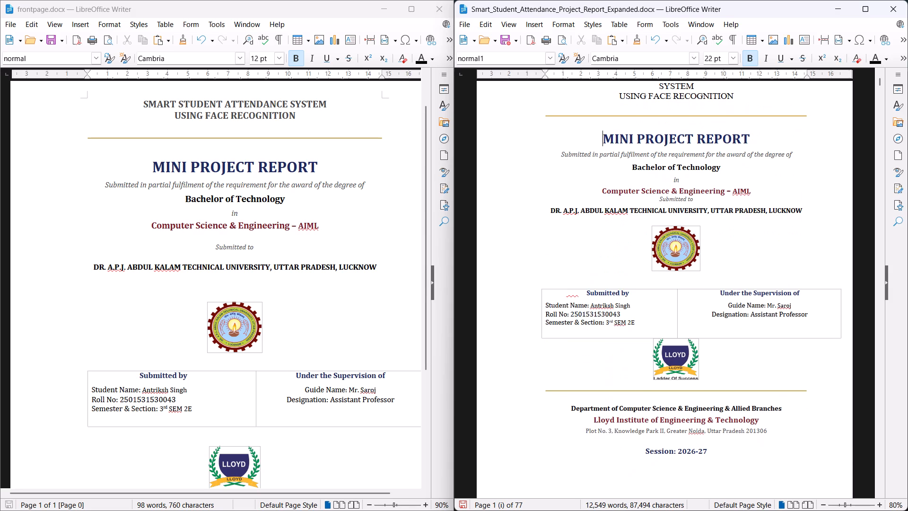
{"action": "left_click", "coordinate": [654, 199]}
{"action": "key", "text": "Return"}
{"action": "left_click", "coordinate": [705, 214]}
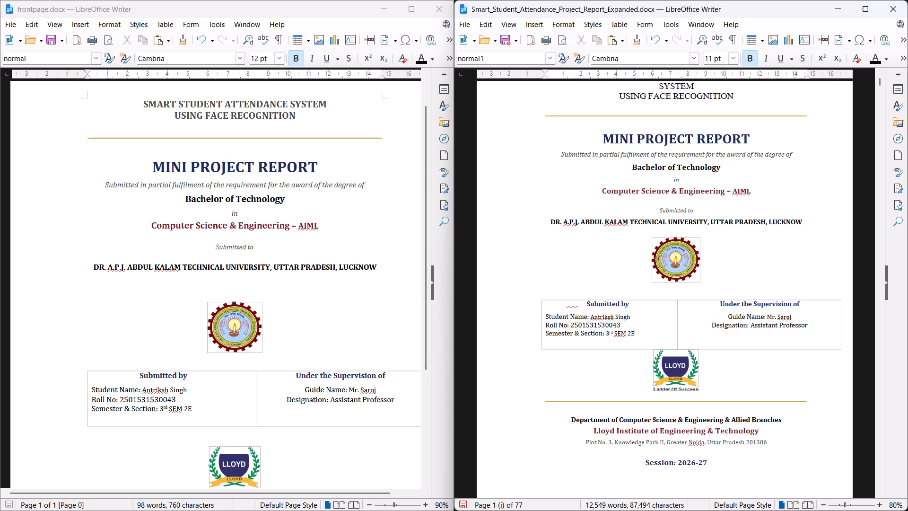
{"action": "left_click", "coordinate": [550, 220]}
{"action": "key", "text": "Return"}
Try to shift the Lloyd logo down, away from the details table and towards the lower gold rule.
{"action": "scroll", "coordinate": [753, 220], "scroll_direction": "down", "scroll_amount": 4}
{"action": "scroll", "coordinate": [753, 220], "scroll_direction": "up", "scroll_amount": 2}
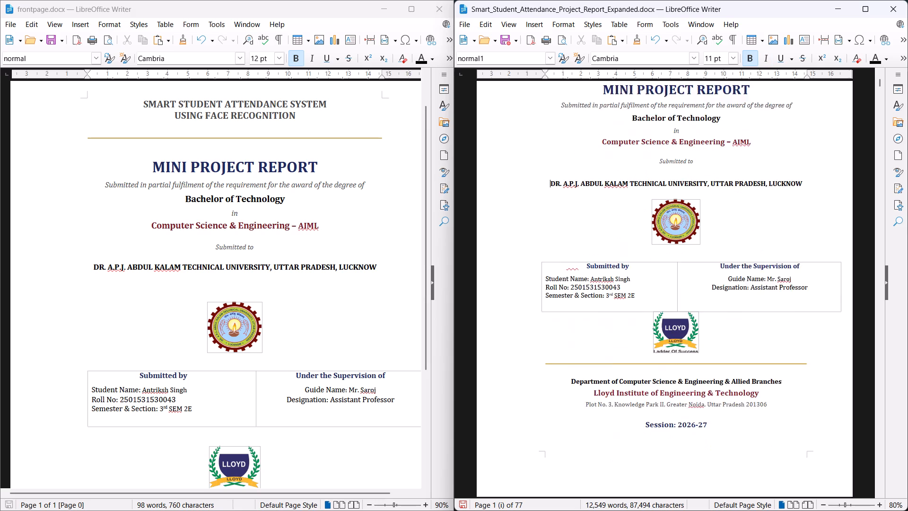
{"action": "scroll", "coordinate": [753, 220], "scroll_direction": "up", "scroll_amount": 3}
{"action": "scroll", "coordinate": [753, 220], "scroll_direction": "down", "scroll_amount": 2}
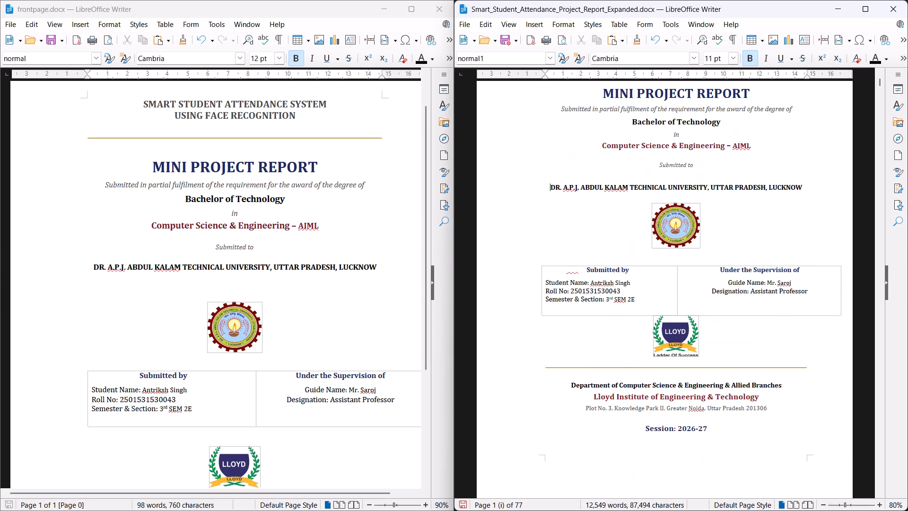
{"action": "scroll", "coordinate": [753, 220], "scroll_direction": "down", "scroll_amount": 3}
{"action": "left_click", "coordinate": [673, 284]}
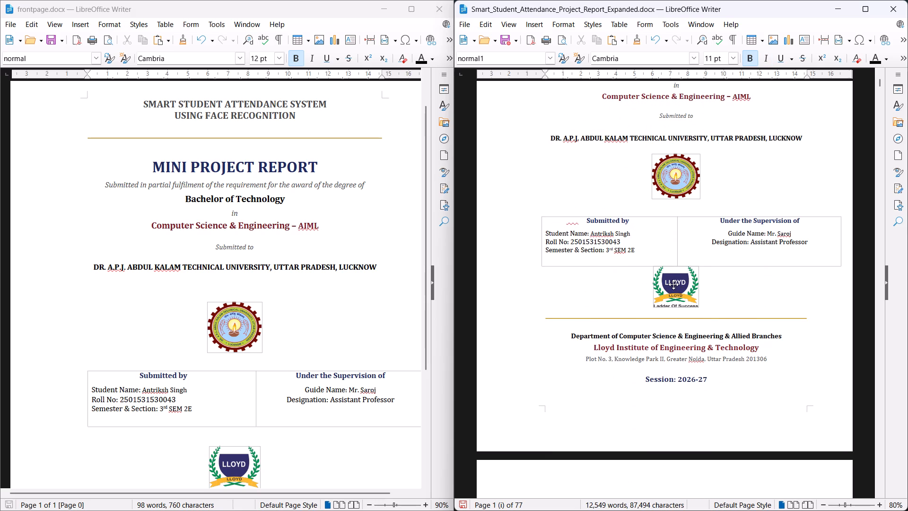
{"action": "left_click_drag", "start_coordinate": [673, 284], "coordinate": [671, 298]}
{"action": "left_click", "coordinate": [866, 106]}
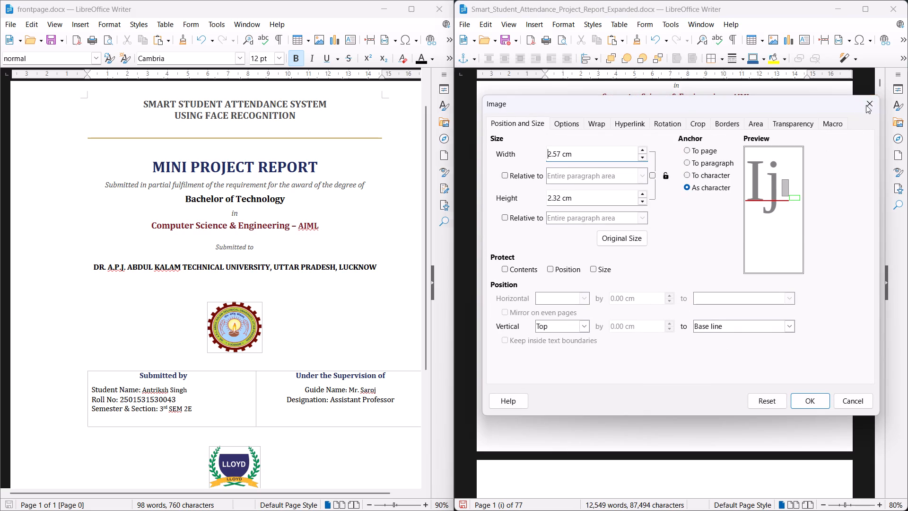
{"action": "left_click_drag", "start_coordinate": [679, 288], "coordinate": [676, 300]}
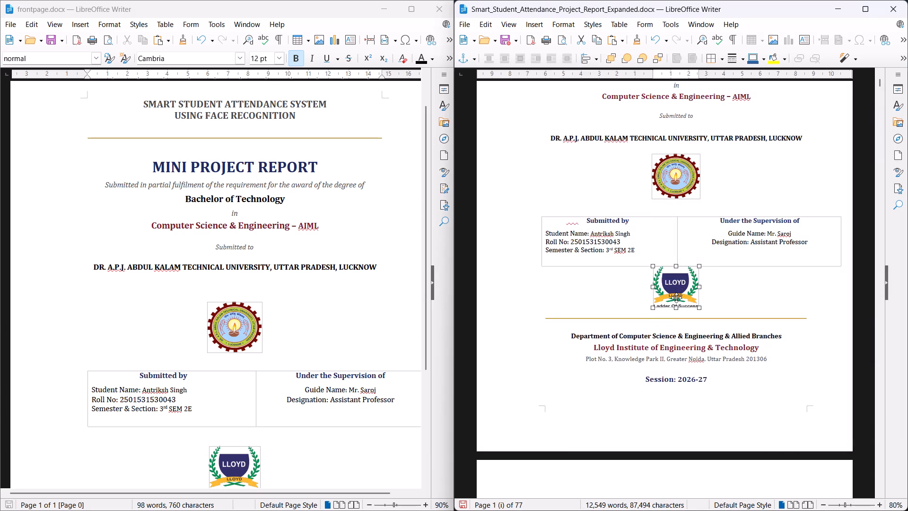
{"action": "left_click_drag", "start_coordinate": [676, 298], "coordinate": [676, 276]}
{"action": "left_click_drag", "start_coordinate": [675, 290], "coordinate": [675, 296]}
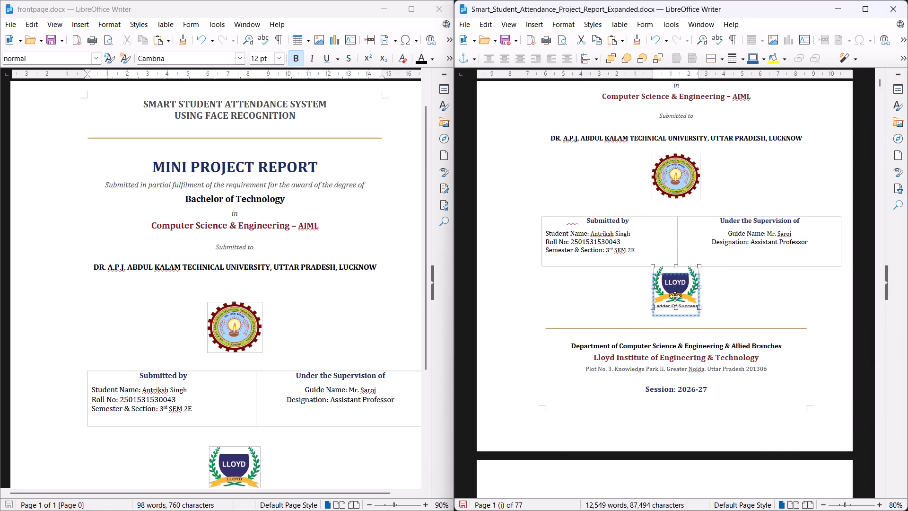
{"action": "left_click_drag", "start_coordinate": [675, 296], "coordinate": [676, 254]}
{"action": "left_click_drag", "start_coordinate": [674, 278], "coordinate": [678, 302]}
{"action": "left_click_drag", "start_coordinate": [678, 294], "coordinate": [678, 303]}
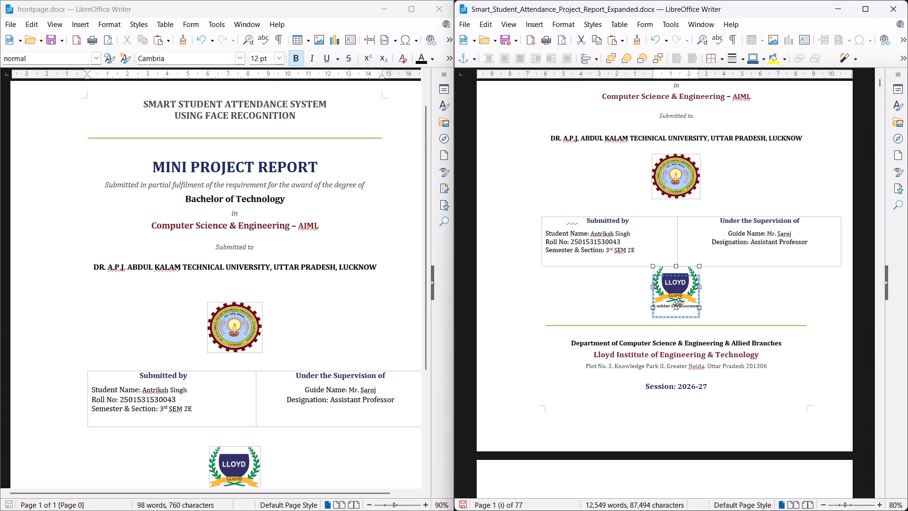
{"action": "left_click_drag", "start_coordinate": [678, 303], "coordinate": [678, 301]}
{"action": "left_click_drag", "start_coordinate": [684, 293], "coordinate": [681, 281]}
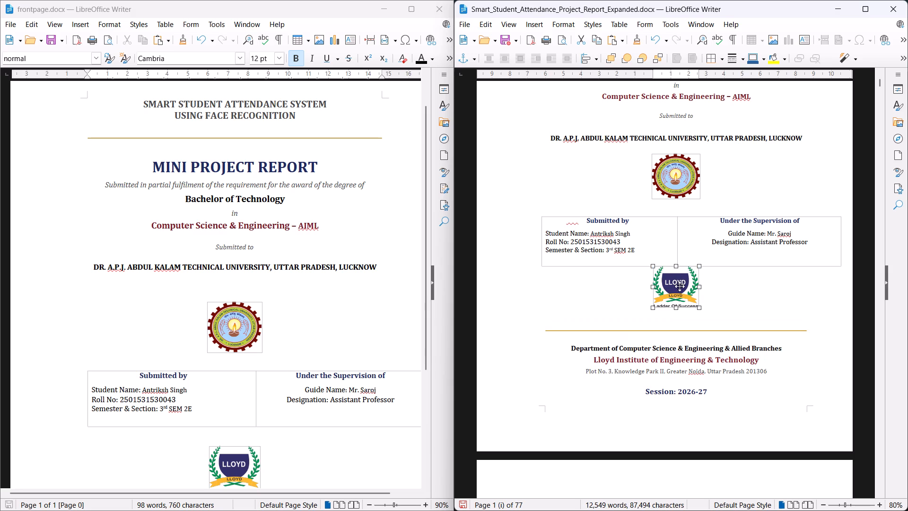
{"action": "left_click", "coordinate": [831, 296]}
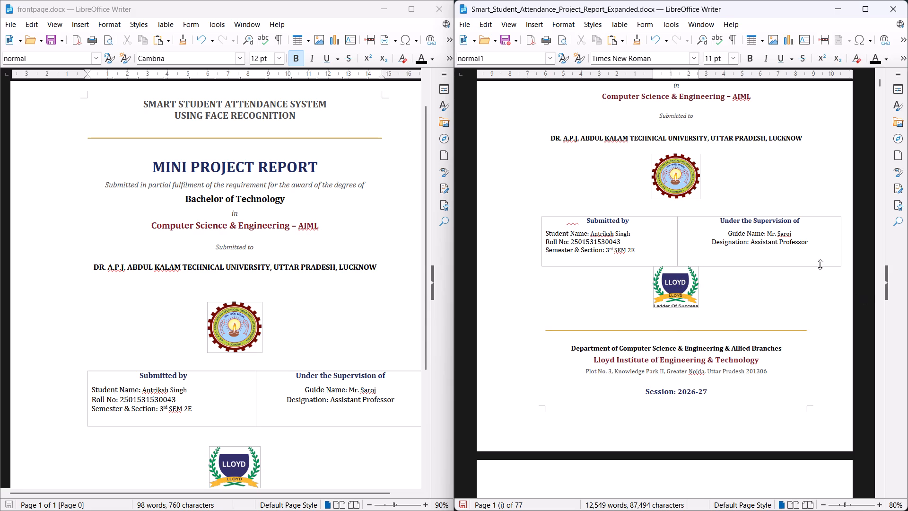
{"action": "left_click", "coordinate": [887, 428]}
Delete the duplicate plain-text SMART STUDENT ATTENDANCE SYSTEM USING FACE RECOGNITION text that follows the bold title on the front page.
{"action": "scroll", "coordinate": [787, 314], "scroll_direction": "up", "scroll_amount": 4}
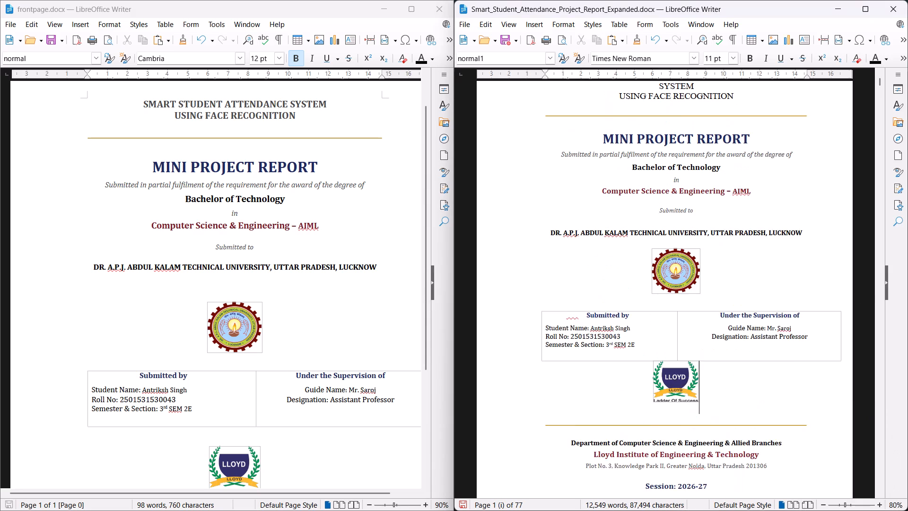
{"action": "scroll", "coordinate": [788, 303], "scroll_direction": "up", "scroll_amount": 5}
{"action": "scroll", "coordinate": [788, 303], "scroll_direction": "down", "scroll_amount": 12}
{"action": "scroll", "coordinate": [788, 303], "scroll_direction": "up", "scroll_amount": 4}
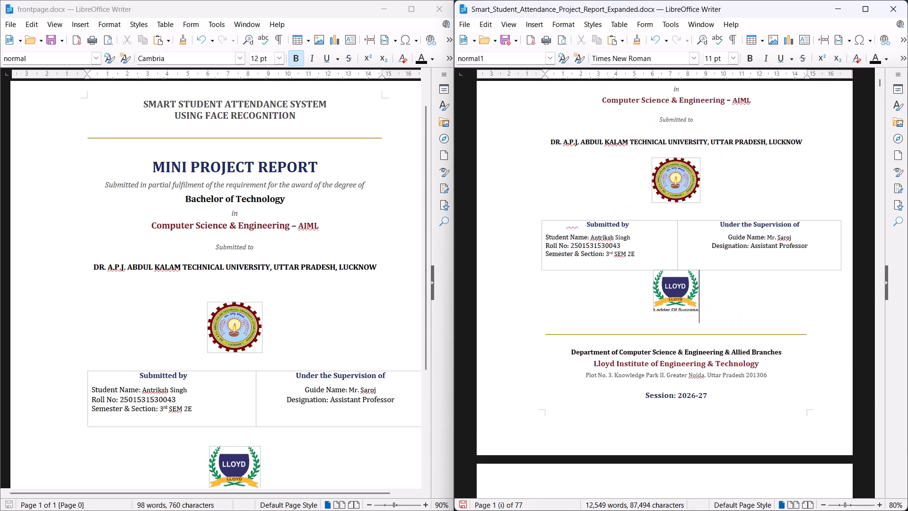
{"action": "scroll", "coordinate": [788, 303], "scroll_direction": "up", "scroll_amount": 7}
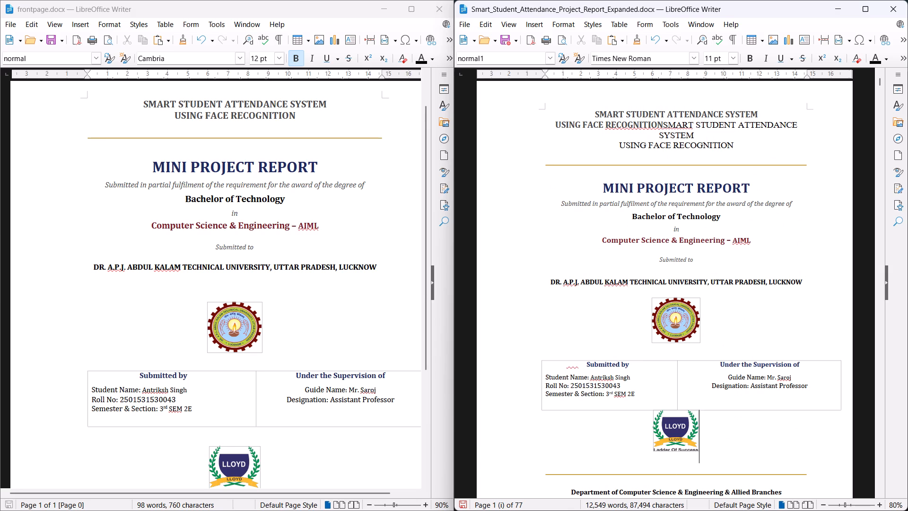
{"action": "left_click_drag", "start_coordinate": [664, 125], "coordinate": [739, 147]}
{"action": "key", "text": "Delete"}
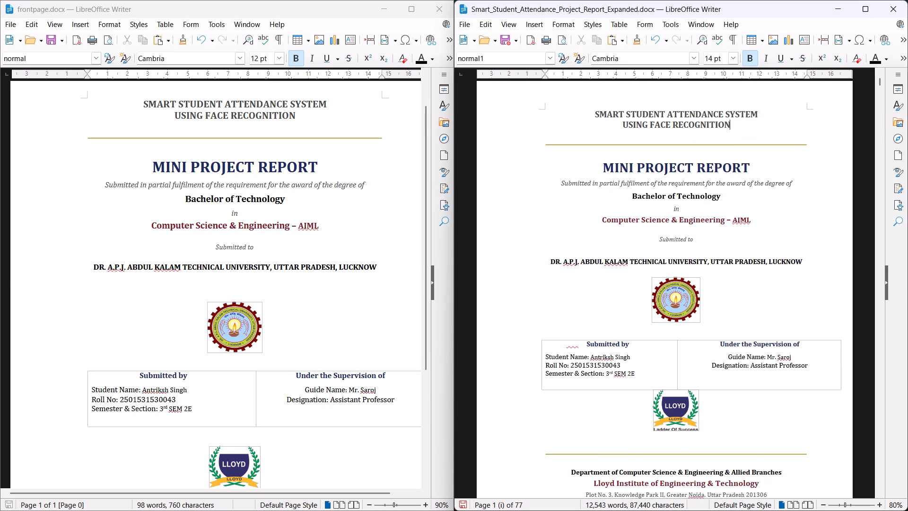
Save the report, keeping the Word 2007 format.
{"action": "scroll", "coordinate": [754, 152], "scroll_direction": "down", "scroll_amount": 9}
{"action": "scroll", "coordinate": [754, 154], "scroll_direction": "up", "scroll_amount": 10}
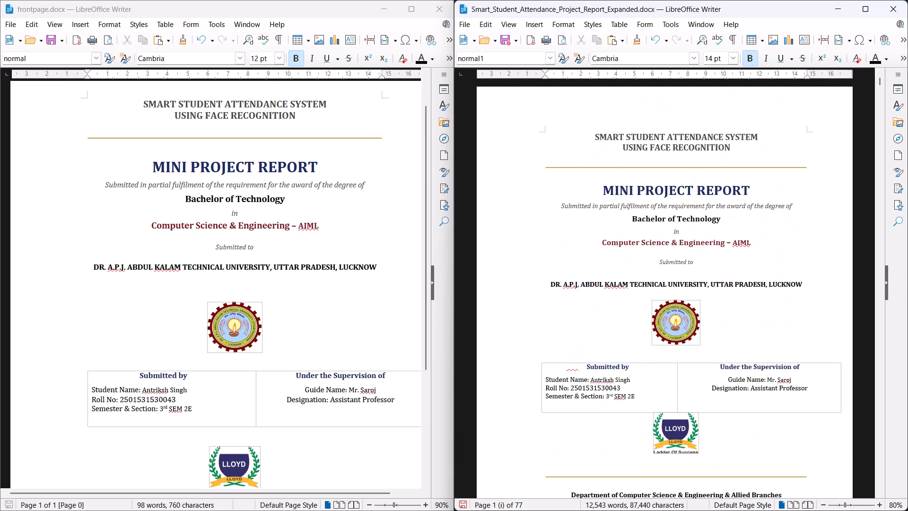
{"action": "scroll", "coordinate": [760, 155], "scroll_direction": "down", "scroll_amount": 5}
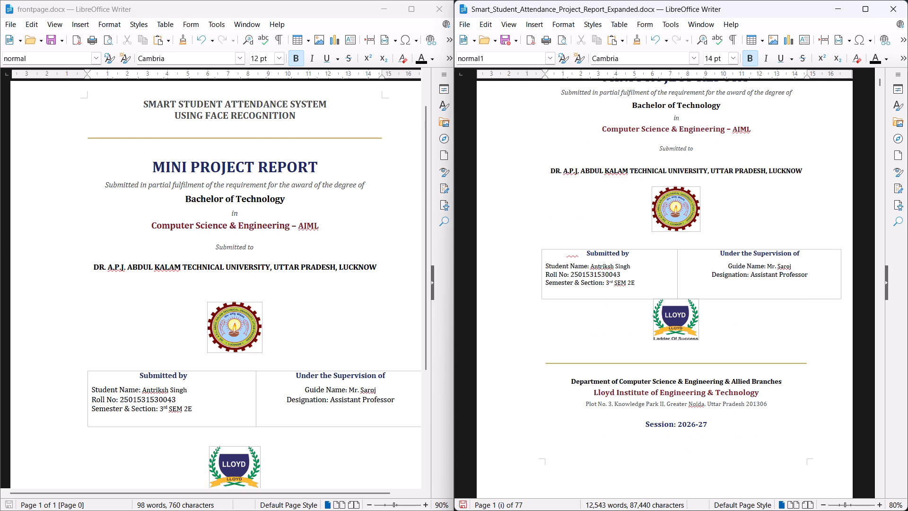
{"action": "key", "text": "ctrl+s"}
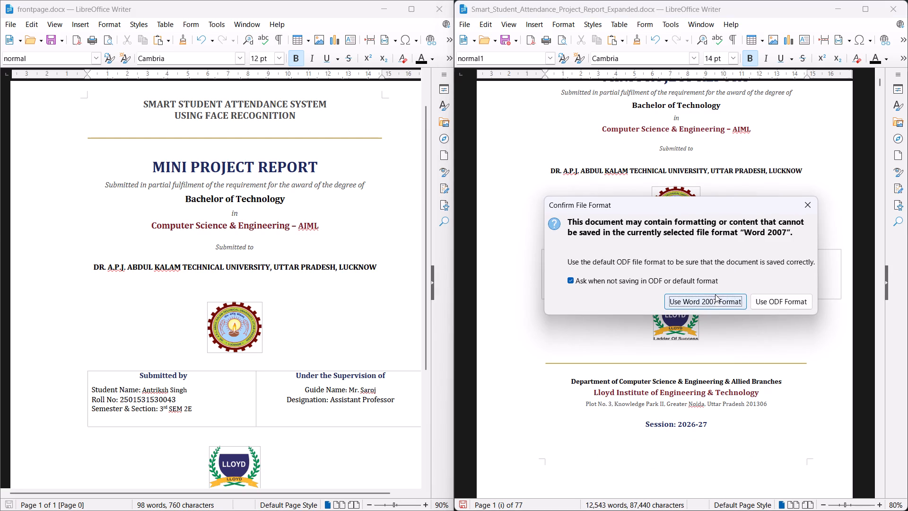
{"action": "left_click", "coordinate": [711, 297]}
Remove the blank page between the front page and the CERTIFICATE heading.
{"action": "scroll", "coordinate": [769, 170], "scroll_direction": "down", "scroll_amount": 15}
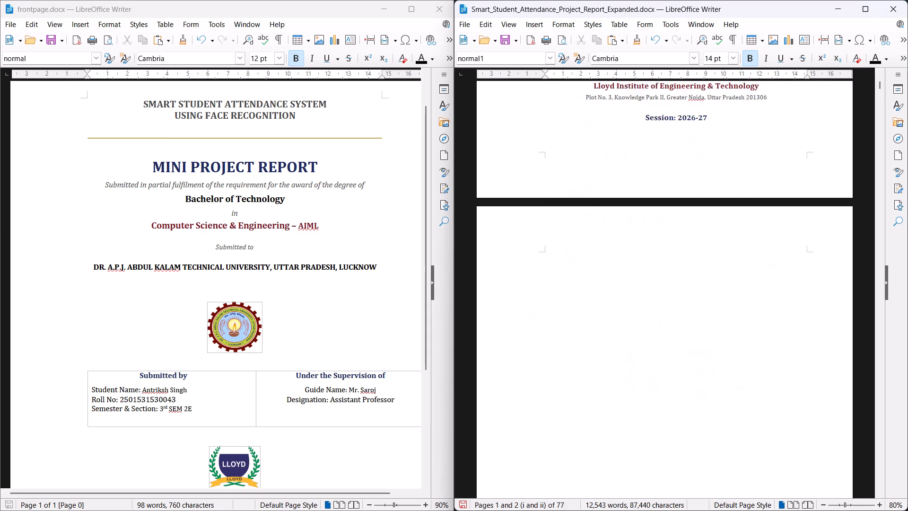
{"action": "scroll", "coordinate": [769, 167], "scroll_direction": "down", "scroll_amount": 20}
{"action": "scroll", "coordinate": [769, 167], "scroll_direction": "down", "scroll_amount": 1}
{"action": "scroll", "coordinate": [769, 167], "scroll_direction": "up", "scroll_amount": 11}
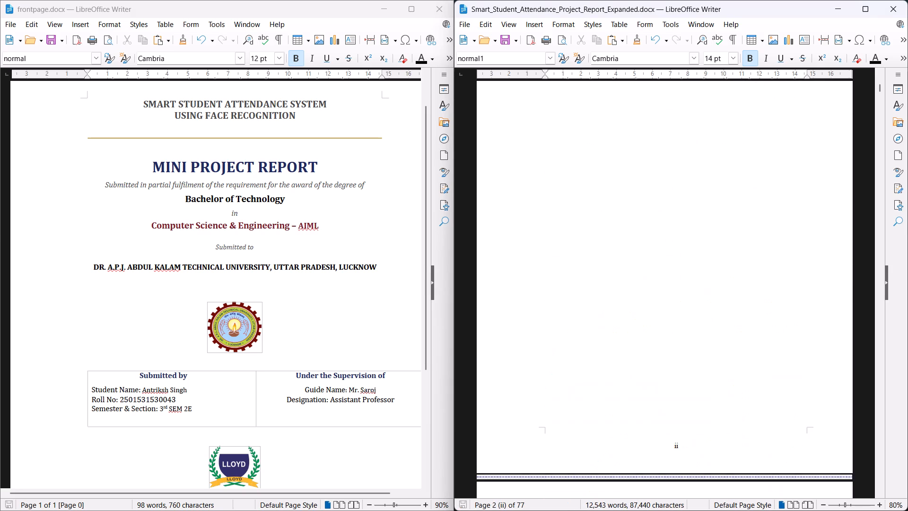
{"action": "scroll", "coordinate": [769, 166], "scroll_direction": "up", "scroll_amount": 18}
{"action": "scroll", "coordinate": [767, 160], "scroll_direction": "down", "scroll_amount": 16}
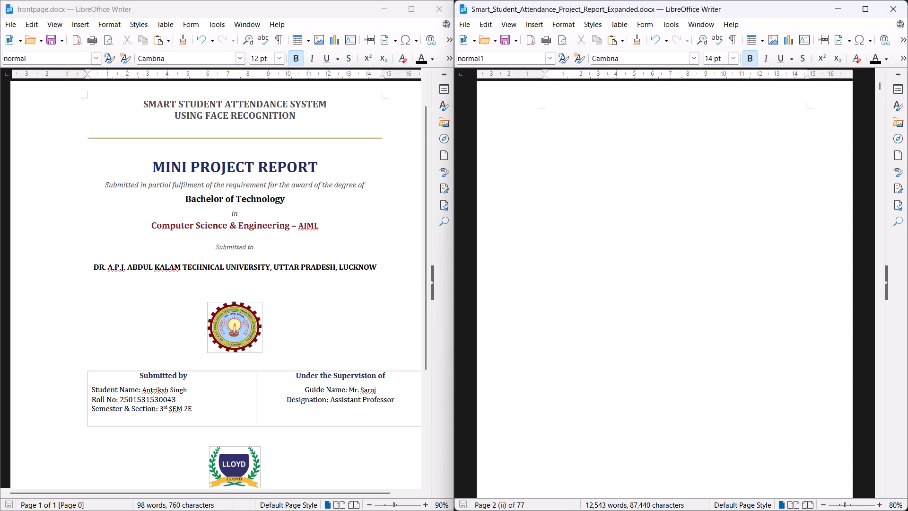
{"action": "scroll", "coordinate": [766, 158], "scroll_direction": "down", "scroll_amount": 11}
{"action": "scroll", "coordinate": [766, 158], "scroll_direction": "down", "scroll_amount": 19}
{"action": "scroll", "coordinate": [762, 164], "scroll_direction": "up", "scroll_amount": 7}
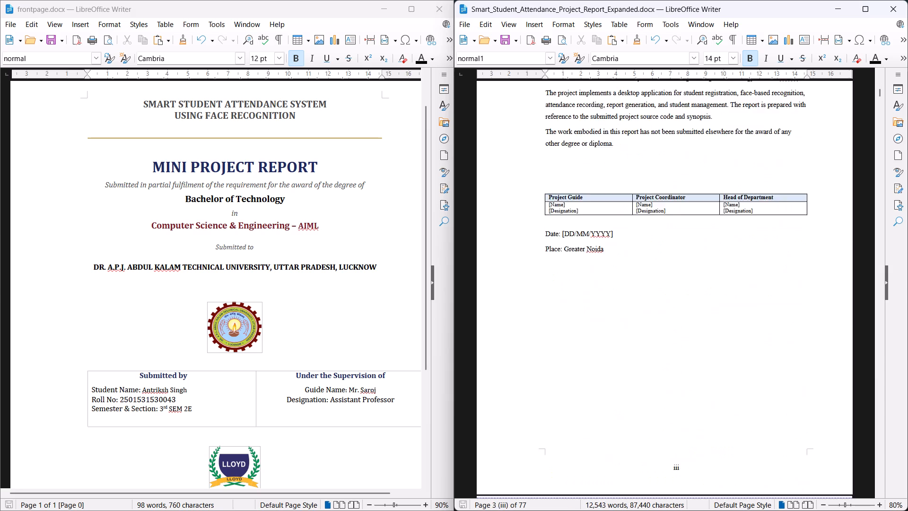
{"action": "scroll", "coordinate": [762, 161], "scroll_direction": "up", "scroll_amount": 11}
{"action": "left_click", "coordinate": [637, 296]}
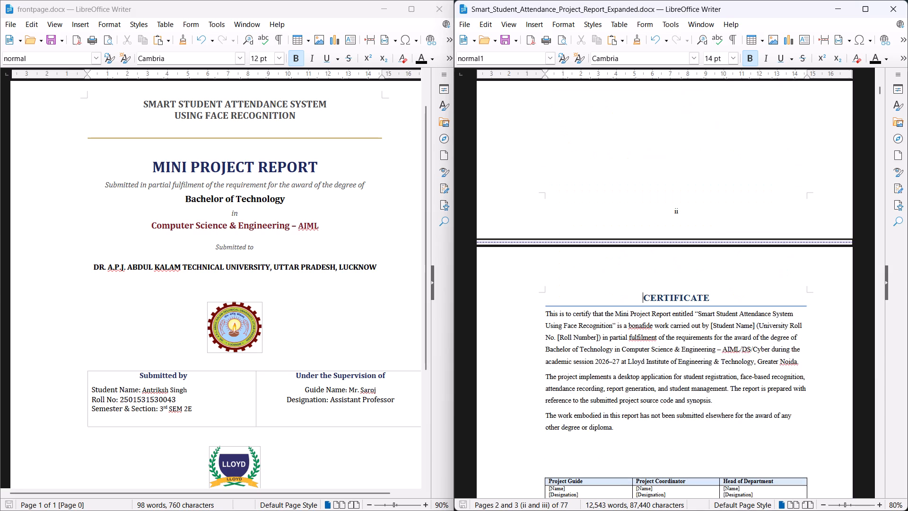
{"action": "key", "text": "BackSpace"}
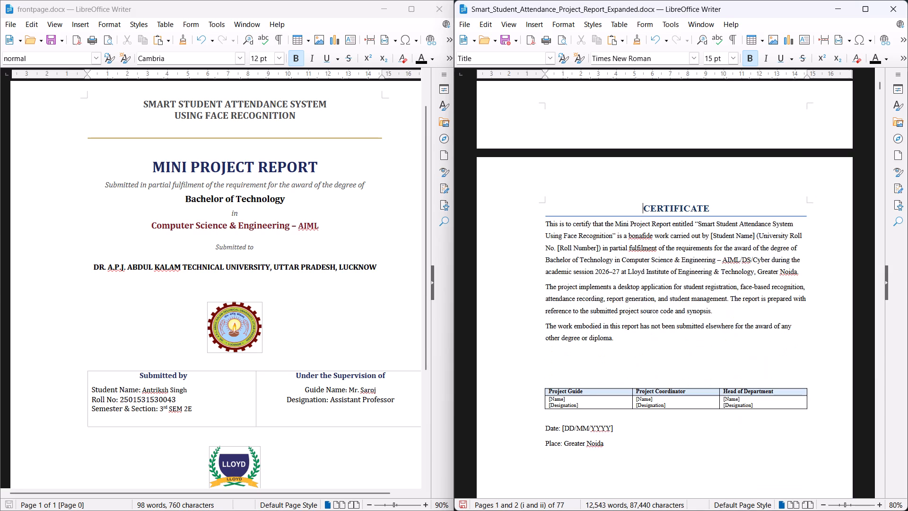
Check the pages around the Certificate and save the report.
{"action": "scroll", "coordinate": [647, 297], "scroll_direction": "up", "scroll_amount": 11}
{"action": "scroll", "coordinate": [651, 281], "scroll_direction": "down", "scroll_amount": 20}
{"action": "scroll", "coordinate": [651, 281], "scroll_direction": "down", "scroll_amount": 5}
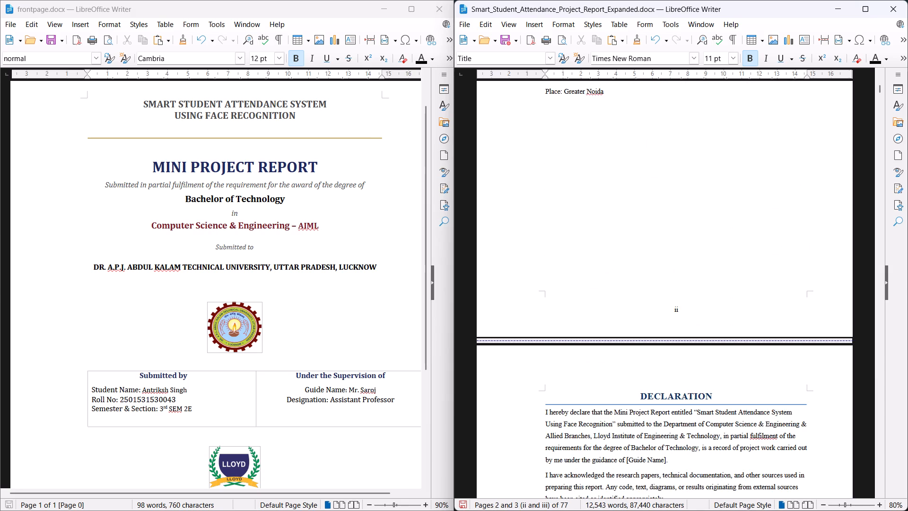
{"action": "scroll", "coordinate": [649, 267], "scroll_direction": "down", "scroll_amount": 6}
{"action": "scroll", "coordinate": [649, 267], "scroll_direction": "down", "scroll_amount": 19}
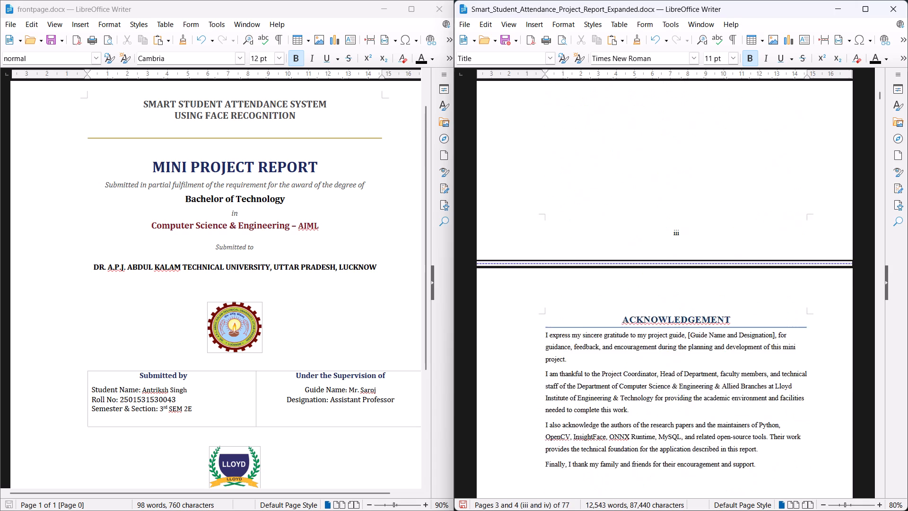
{"action": "scroll", "coordinate": [649, 267], "scroll_direction": "down", "scroll_amount": 6}
{"action": "scroll", "coordinate": [649, 267], "scroll_direction": "up", "scroll_amount": 20}
{"action": "scroll", "coordinate": [649, 267], "scroll_direction": "up", "scroll_amount": 8}
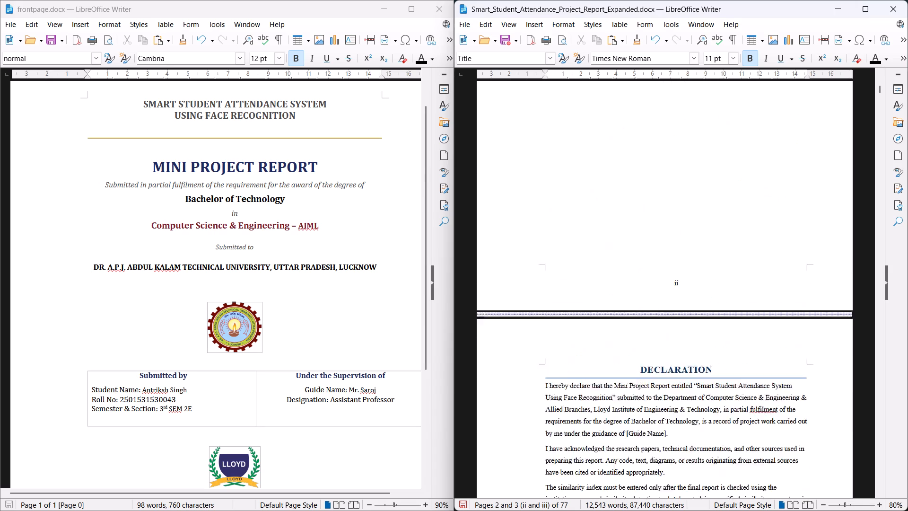
{"action": "scroll", "coordinate": [651, 255], "scroll_direction": "up", "scroll_amount": 20}
{"action": "scroll", "coordinate": [651, 255], "scroll_direction": "up", "scroll_amount": 11}
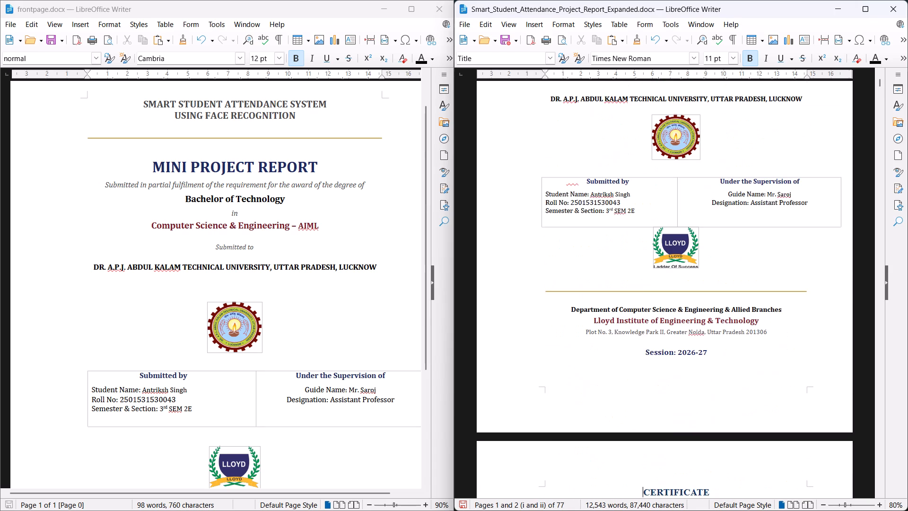
{"action": "key", "text": "ctrl+s"}
Look through the Certificate, Declaration and Acknowledgement pages for placeholders that still need filling in.
{"action": "scroll", "coordinate": [812, 248], "scroll_direction": "down", "scroll_amount": 5}
{"action": "scroll", "coordinate": [828, 239], "scroll_direction": "down", "scroll_amount": 20}
{"action": "scroll", "coordinate": [828, 239], "scroll_direction": "down", "scroll_amount": 6}
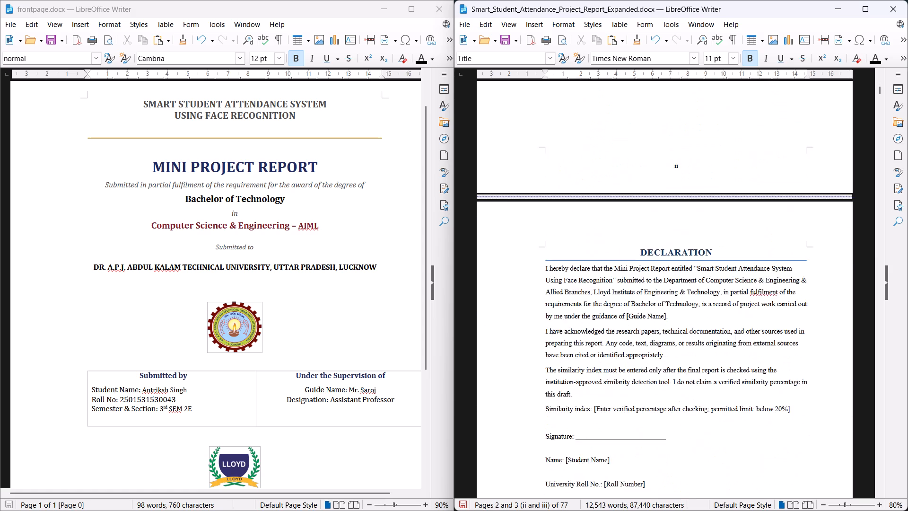
{"action": "scroll", "coordinate": [829, 239], "scroll_direction": "down", "scroll_amount": 20}
{"action": "scroll", "coordinate": [829, 239], "scroll_direction": "down", "scroll_amount": 14}
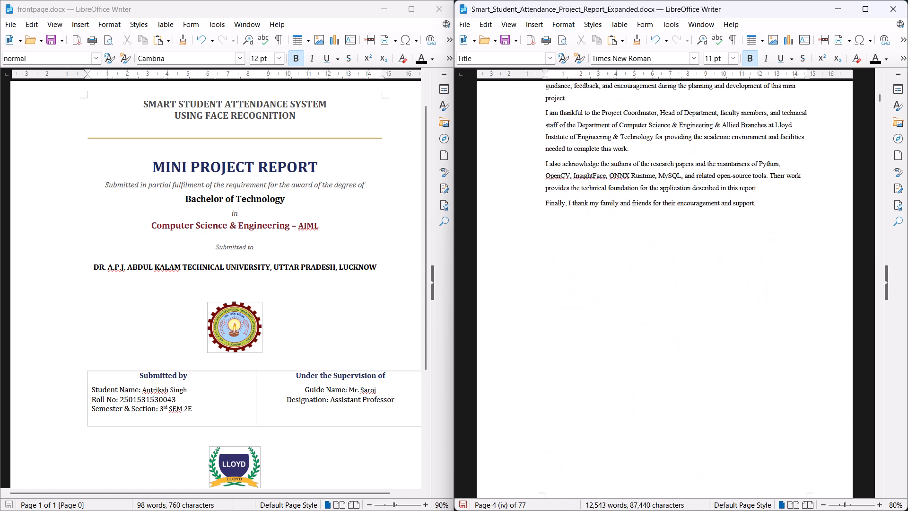
{"action": "scroll", "coordinate": [829, 239], "scroll_direction": "down", "scroll_amount": 9}
{"action": "scroll", "coordinate": [829, 239], "scroll_direction": "up", "scroll_amount": 14}
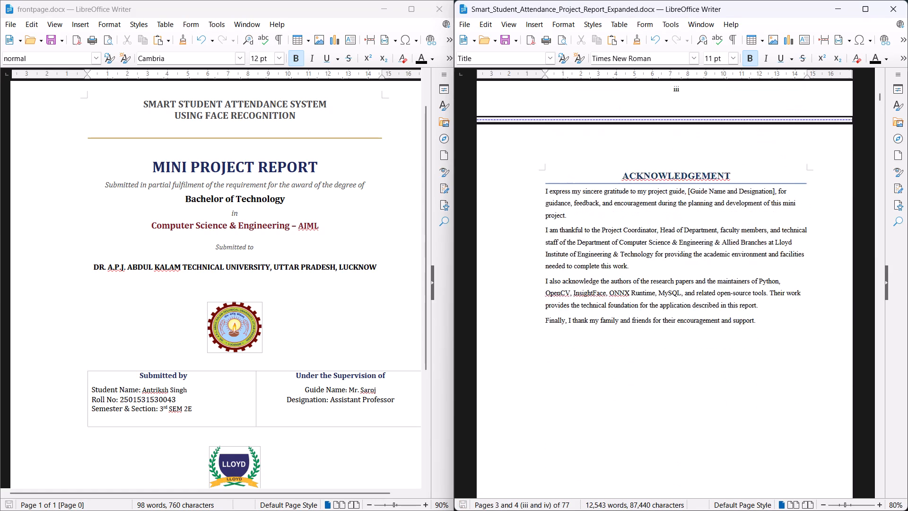
{"action": "scroll", "coordinate": [821, 235], "scroll_direction": "up", "scroll_amount": 6}
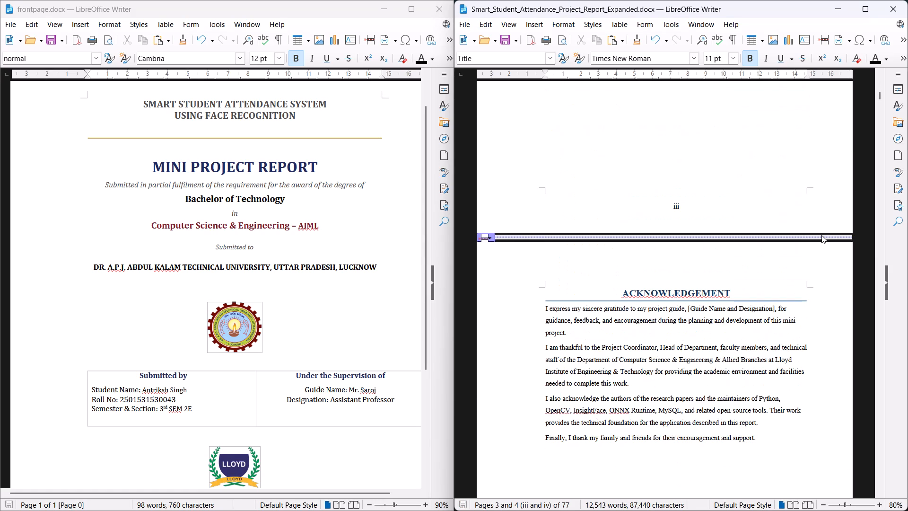
{"action": "scroll", "coordinate": [789, 233], "scroll_direction": "up", "scroll_amount": 18}
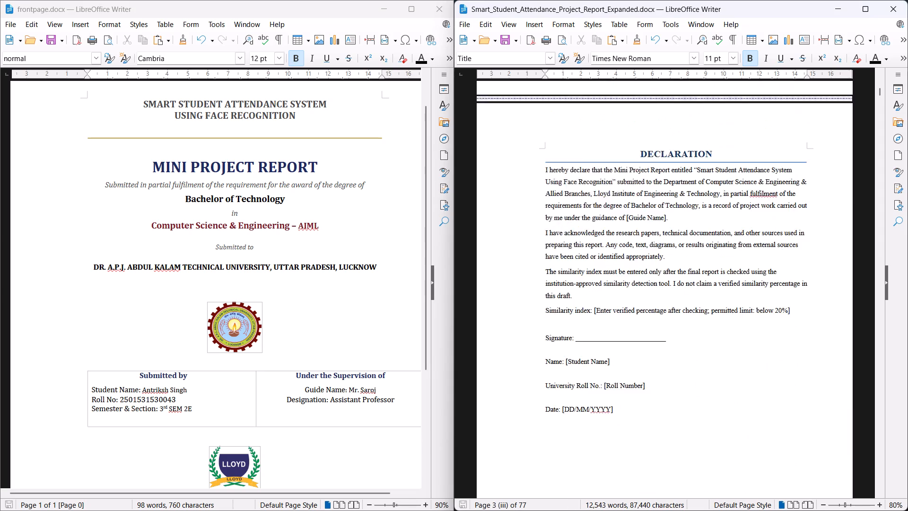
{"action": "scroll", "coordinate": [785, 232], "scroll_direction": "up", "scroll_amount": 18}
{"action": "scroll", "coordinate": [785, 232], "scroll_direction": "up", "scroll_amount": 12}
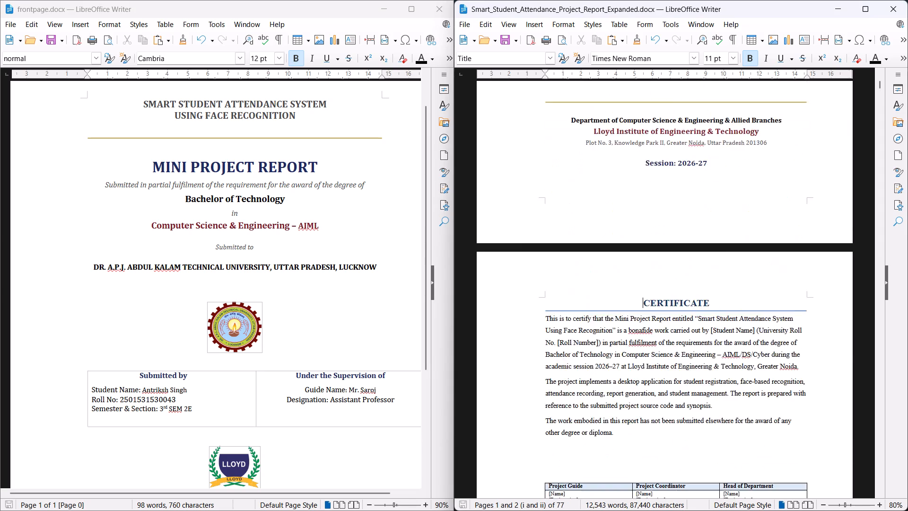
{"action": "scroll", "coordinate": [785, 232], "scroll_direction": "up", "scroll_amount": 7}
{"action": "scroll", "coordinate": [785, 232], "scroll_direction": "down", "scroll_amount": 12}
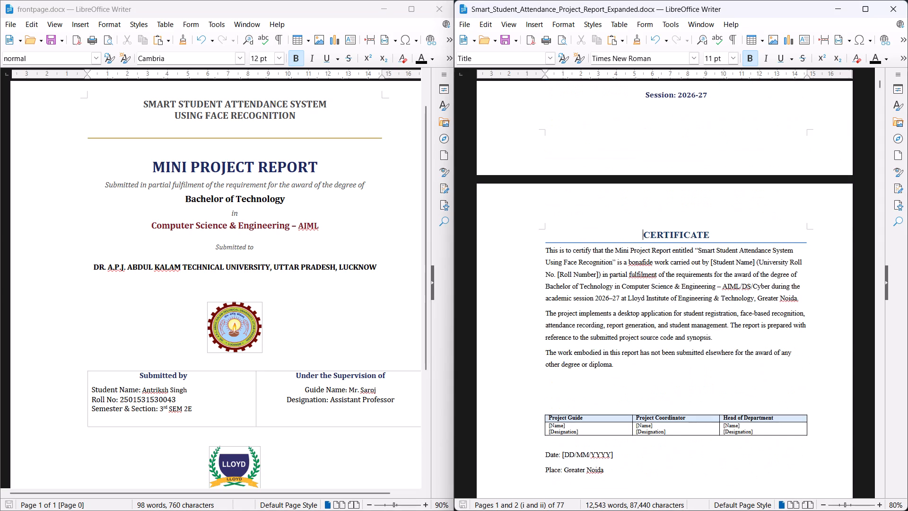
Replace the Student Name placeholder text in the Certificate's first paragraph with the student's name from the front page.
{"action": "left_click_drag", "start_coordinate": [712, 264], "coordinate": [751, 266]}
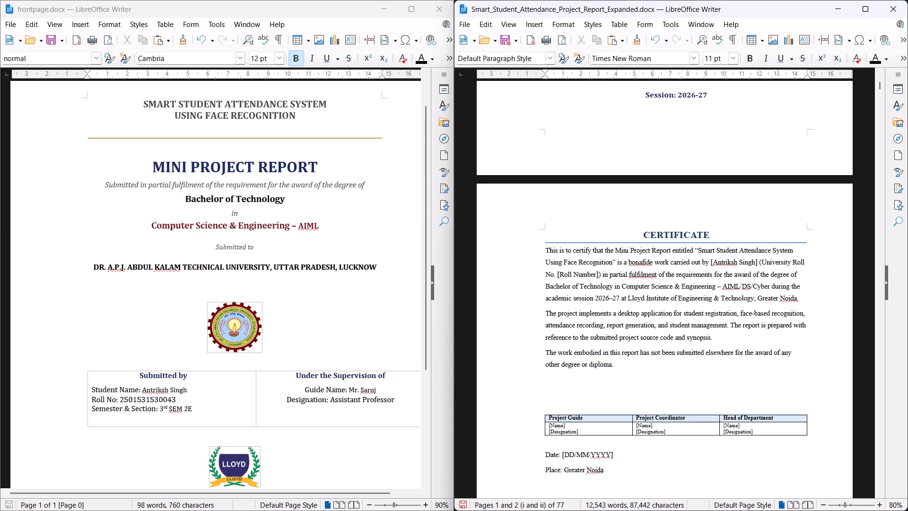
Replace the University Roll No. placeholder text inside the parentheses of the Certificate's first paragraph with the student's roll number from the front page.
{"action": "left_click_drag", "start_coordinate": [762, 262], "coordinate": [594, 276]}
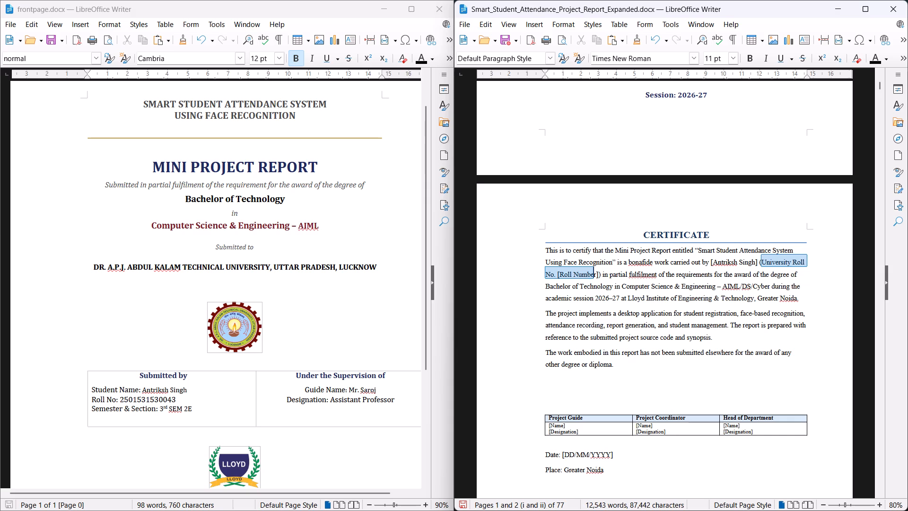
{"action": "left_click_drag", "start_coordinate": [594, 276], "coordinate": [596, 277]}
{"action": "left_click_drag", "start_coordinate": [596, 277], "coordinate": [598, 277]}
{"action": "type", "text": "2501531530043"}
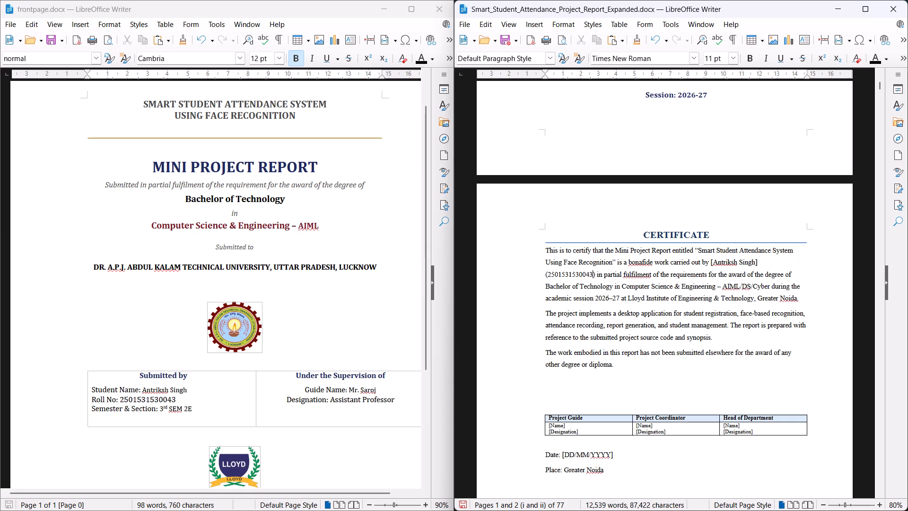
{"action": "left_click", "coordinate": [521, 229]}
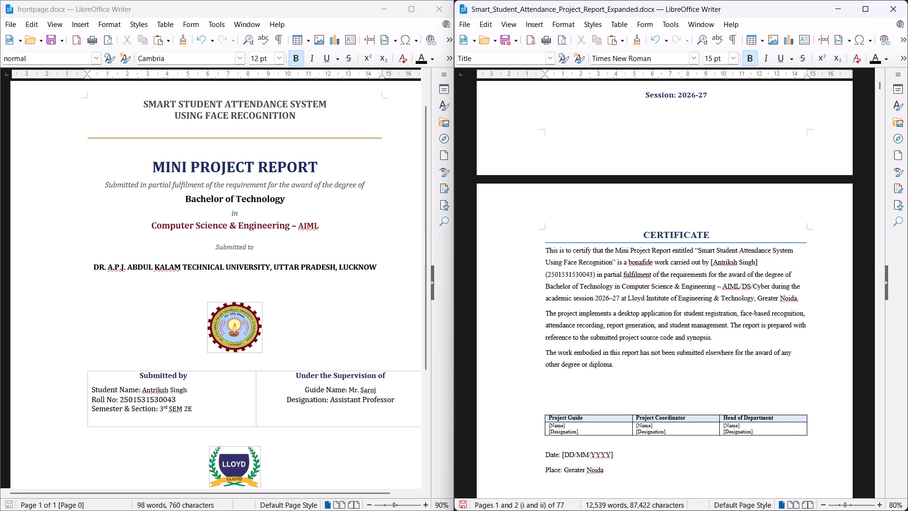
Delete "/DS/Cyber" from the Certificate's first paragraph so the branch reads Computer Science & Engineering – AIML.
{"action": "left_click_drag", "start_coordinate": [769, 287], "coordinate": [740, 288]}
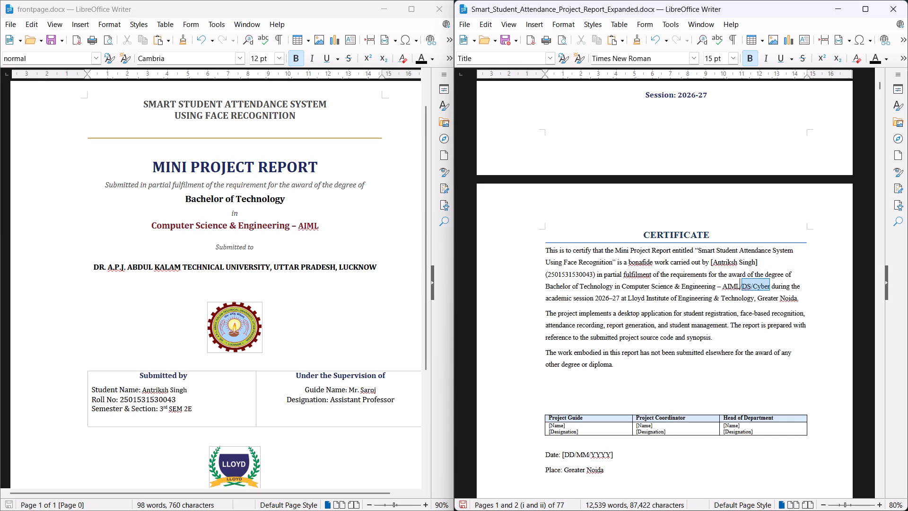
{"action": "key", "text": "BackSpace"}
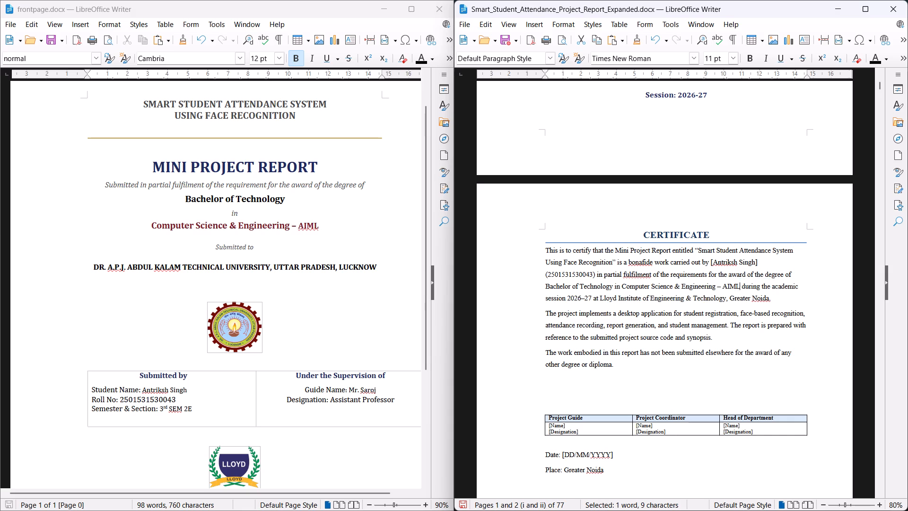
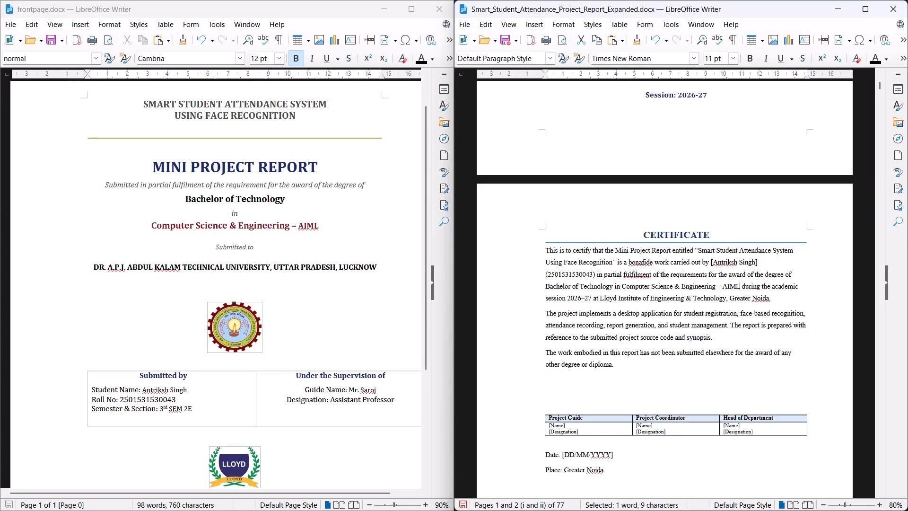
Check the Certificate page against the front-page details for placeholders that still need filling in.
{"action": "scroll", "coordinate": [801, 220], "scroll_direction": "down", "scroll_amount": 11}
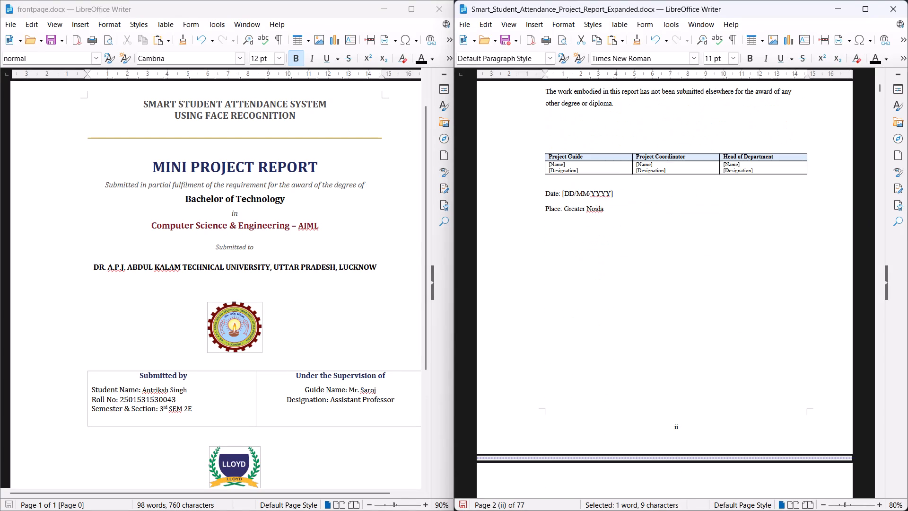
{"action": "scroll", "coordinate": [792, 220], "scroll_direction": "down", "scroll_amount": 3}
{"action": "scroll", "coordinate": [790, 217], "scroll_direction": "up", "scroll_amount": 10}
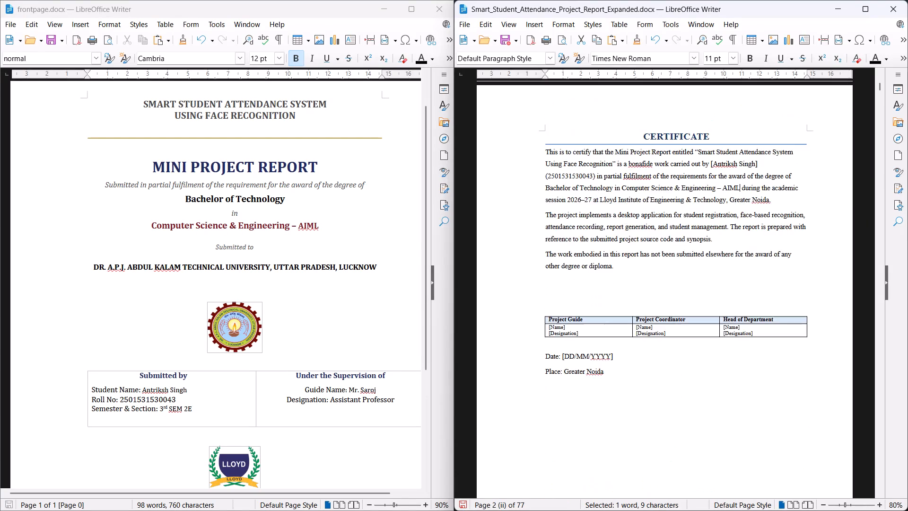
{"action": "scroll", "coordinate": [786, 211], "scroll_direction": "up", "scroll_amount": 14}
{"action": "scroll", "coordinate": [788, 208], "scroll_direction": "down", "scroll_amount": 4}
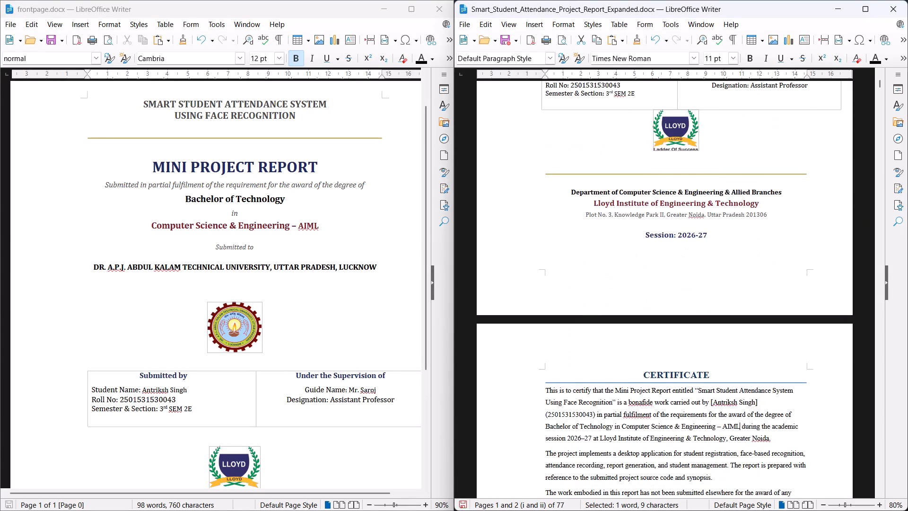
{"action": "scroll", "coordinate": [789, 208], "scroll_direction": "down", "scroll_amount": 6}
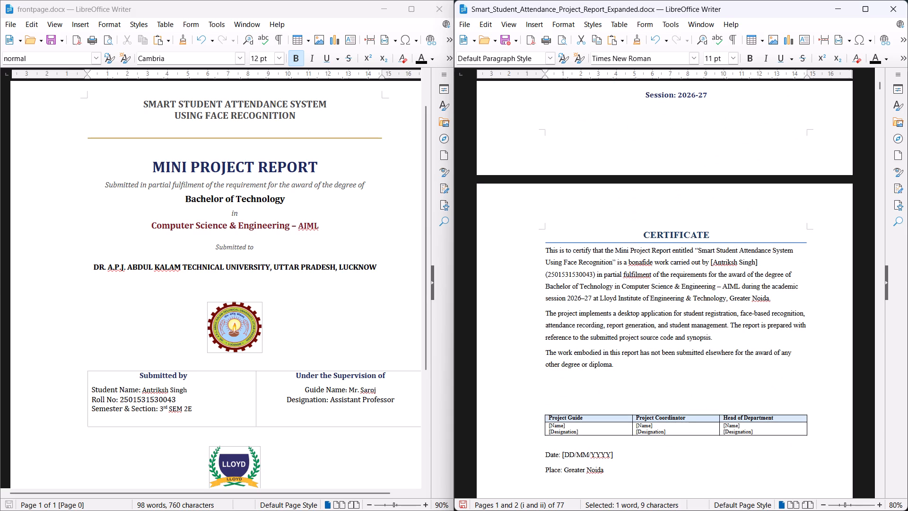
Replace the DD/MM/YYYY placeholder in the Certificate's Date line with 29/10/2026, keeping the square brackets.
{"action": "scroll", "coordinate": [717, 250], "scroll_direction": "down", "scroll_amount": 6}
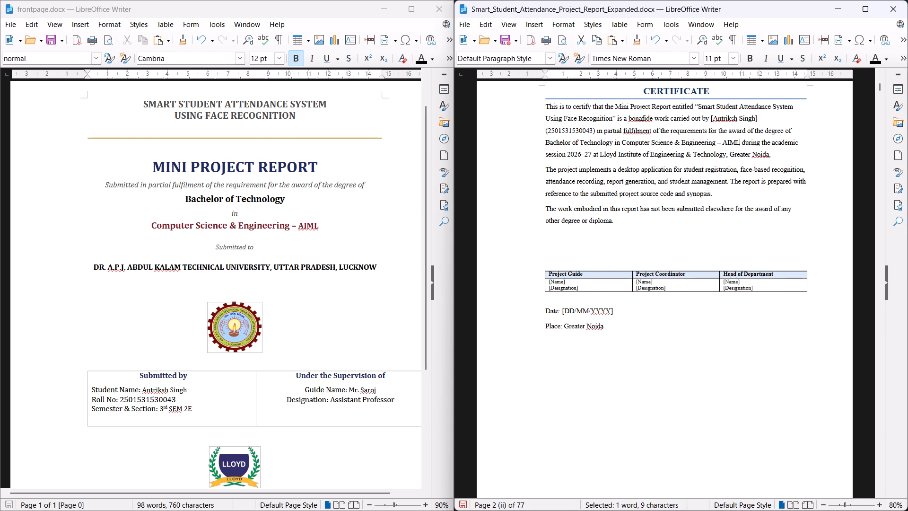
{"action": "left_click", "coordinate": [573, 310]}
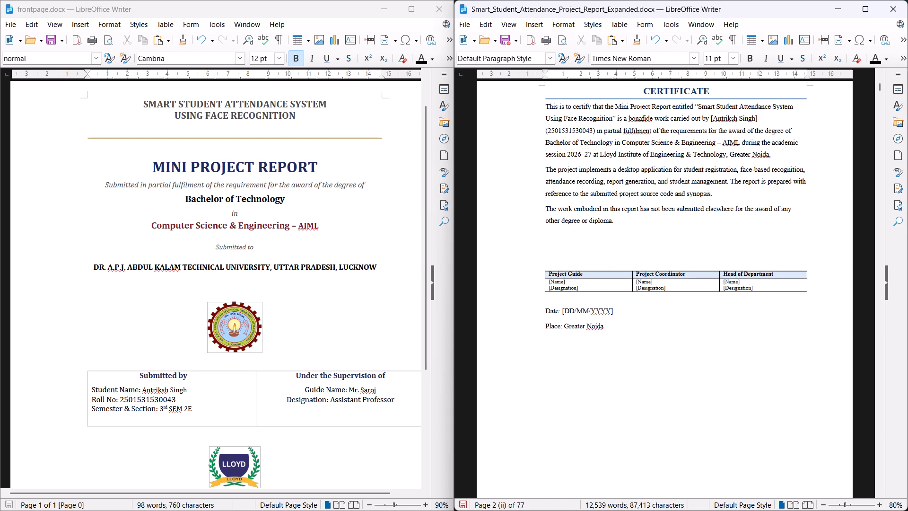
{"action": "key", "text": "BackSpace"}
{"action": "key", "text": "BackSpace"}
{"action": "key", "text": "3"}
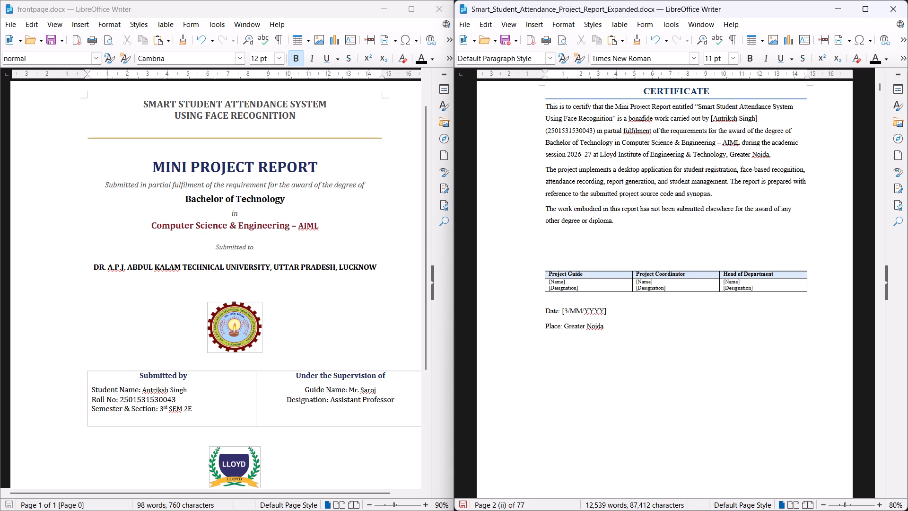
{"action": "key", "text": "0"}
{"action": "key", "text": "BackSpace"}
{"action": "key", "text": "BackSpace"}
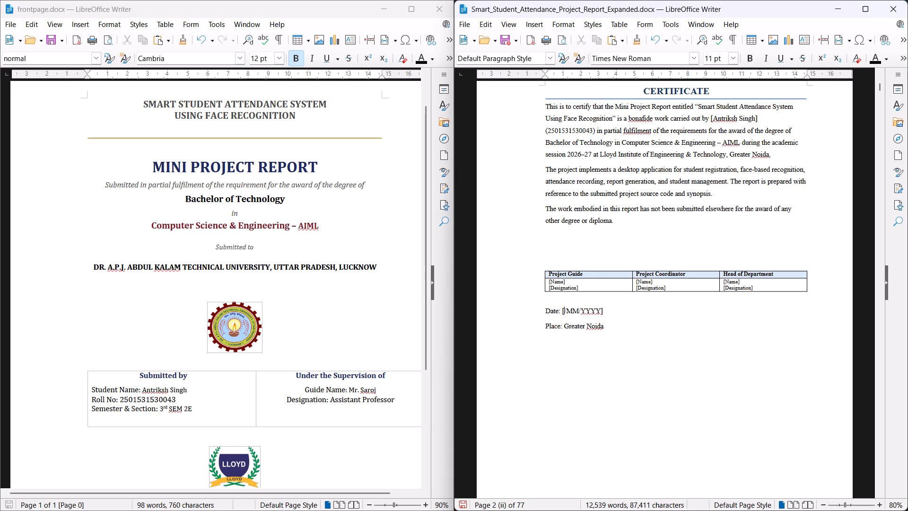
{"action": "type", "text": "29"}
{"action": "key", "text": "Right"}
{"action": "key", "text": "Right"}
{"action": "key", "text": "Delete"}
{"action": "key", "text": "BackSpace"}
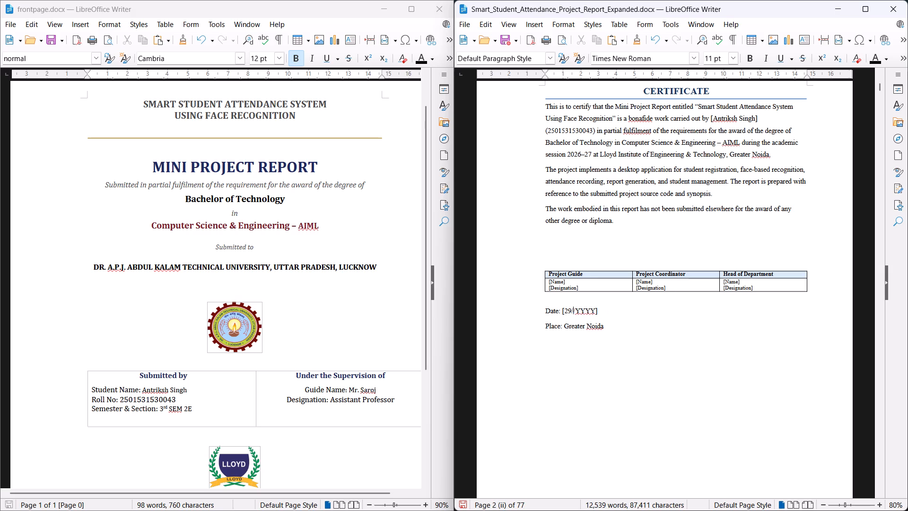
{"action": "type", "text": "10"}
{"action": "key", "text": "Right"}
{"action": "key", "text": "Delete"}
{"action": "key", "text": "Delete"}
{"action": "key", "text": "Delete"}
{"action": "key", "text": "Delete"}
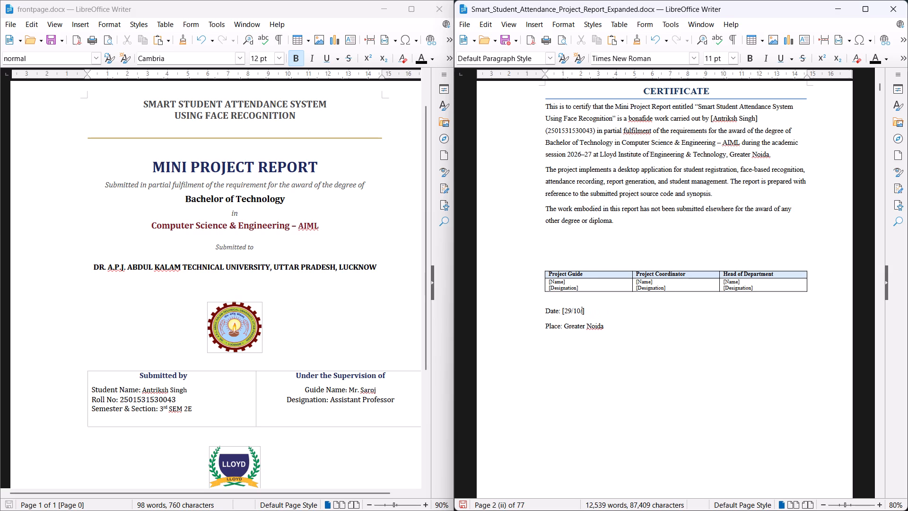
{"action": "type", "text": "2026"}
Replace the Name placeholder under Project Guide in the Certificate's signature table with the guide's name from the front page, without the title.
{"action": "scroll", "coordinate": [618, 328], "scroll_direction": "down", "scroll_amount": 1}
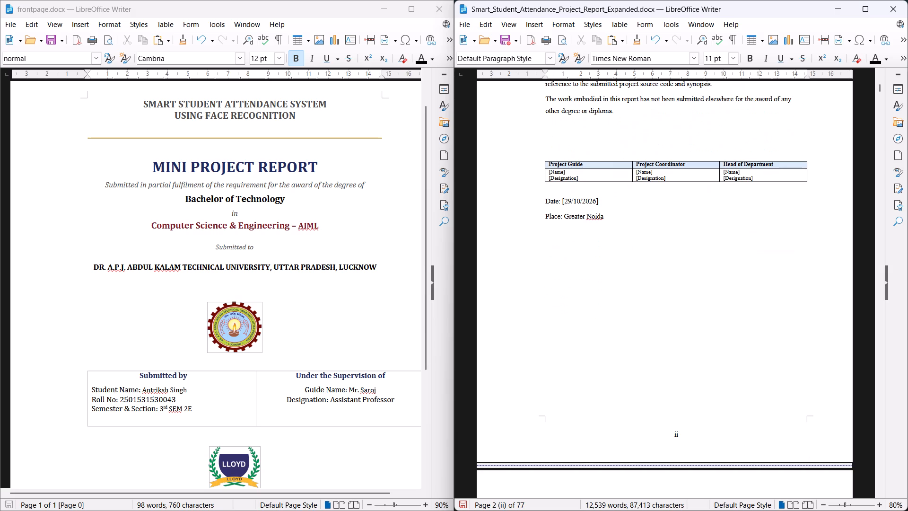
{"action": "scroll", "coordinate": [533, 259], "scroll_direction": "up", "scroll_amount": 1}
{"action": "left_click", "coordinate": [562, 194]}
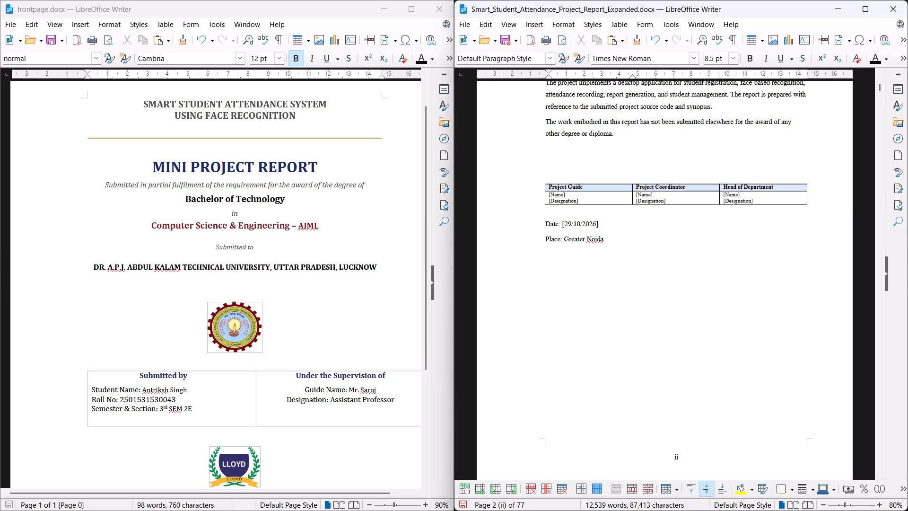
{"action": "key", "text": "BackSpace"}
{"action": "key", "text": "BackSpace"}
{"action": "key", "text": "BackSpace"}
{"action": "key", "text": "BackSpace"}
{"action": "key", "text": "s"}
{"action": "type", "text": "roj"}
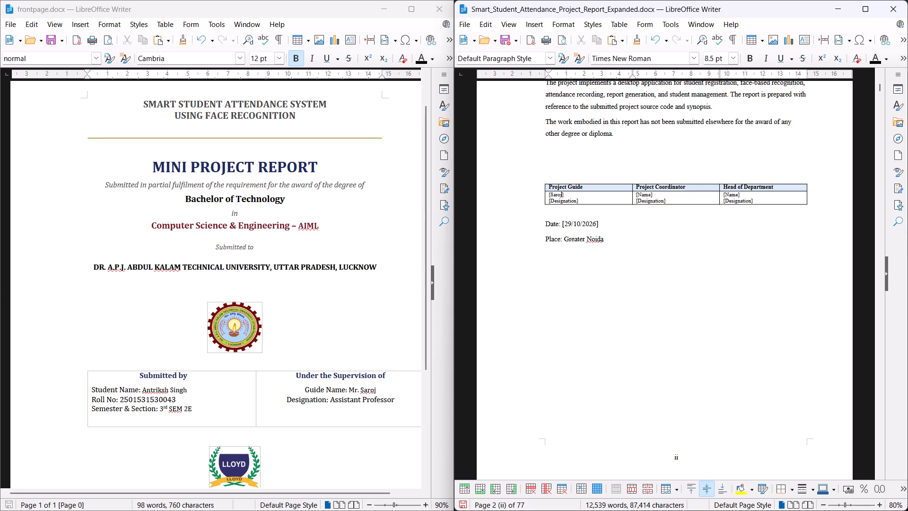
Replace the Designation placeholder text under Project Guide in the Certificate's signature table with Assistant Professor, keeping the square brackets.
{"action": "left_click", "coordinate": [576, 202]}
{"action": "left_click", "coordinate": [577, 200]}
{"action": "key", "text": "Left"}
{"action": "key", "text": "BackSpace"}
{"action": "key", "text": "BackSpace"}
{"action": "key", "text": "BackSpace"}
{"action": "key", "text": "BackSpace"}
{"action": "key", "text": "BackSpace"}
{"action": "key", "text": "BackSpace"}
{"action": "key", "text": "BackSpace"}
{"action": "key", "text": "BackSpace"}
{"action": "key", "text": "BackSpace"}
{"action": "key", "text": "BackSpace"}
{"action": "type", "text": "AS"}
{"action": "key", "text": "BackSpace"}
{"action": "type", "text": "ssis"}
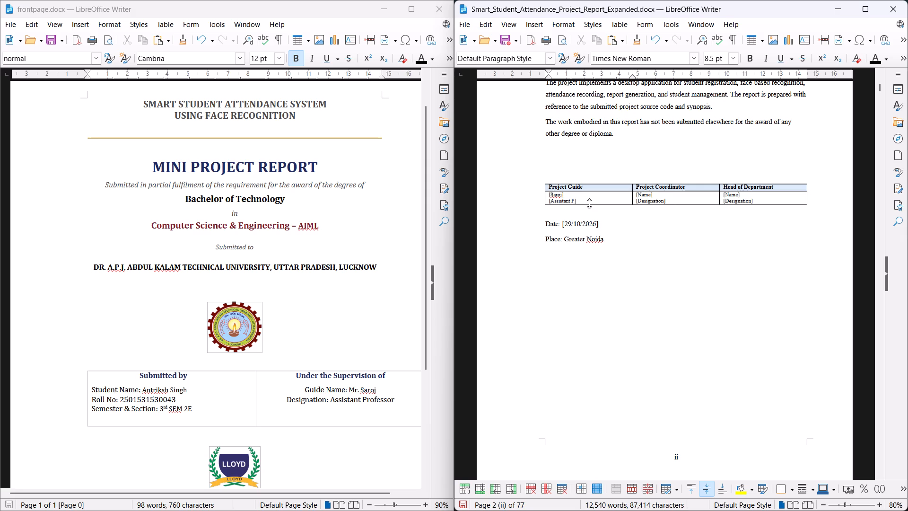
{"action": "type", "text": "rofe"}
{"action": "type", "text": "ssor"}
Start editing the Name placeholder under Project Coordinator in the Certificate's signature table.
{"action": "left_click", "coordinate": [650, 194]}
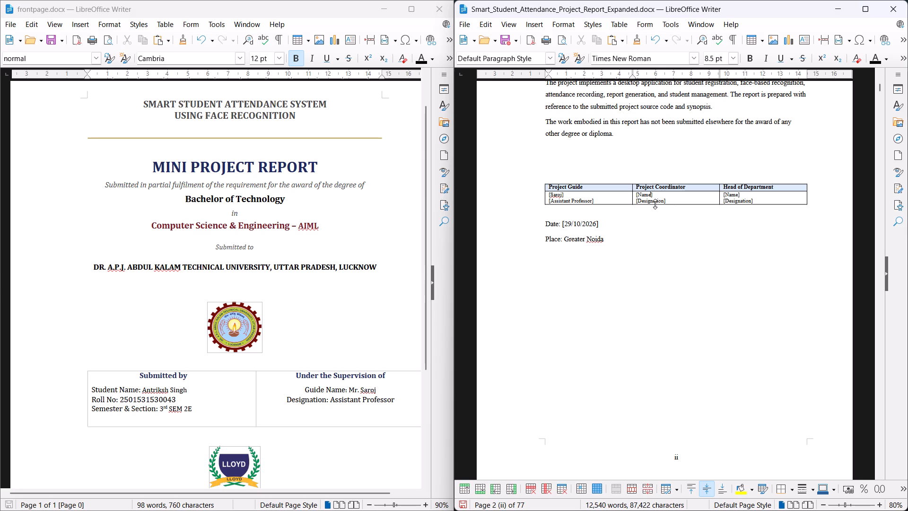
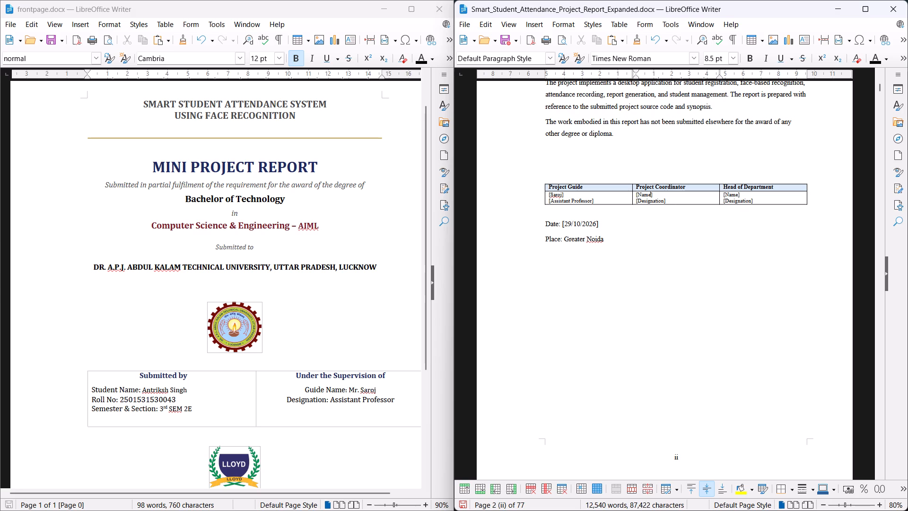
Replace the Name placeholder under Head of Department in the Certificate's signature table with the department head's name, including the title Dr.
{"action": "left_click", "coordinate": [738, 194]}
{"action": "key", "text": "BackSpace"}
{"action": "key", "text": "BackSpace"}
{"action": "key", "text": "BackSpace"}
{"action": "key", "text": "BackSpace"}
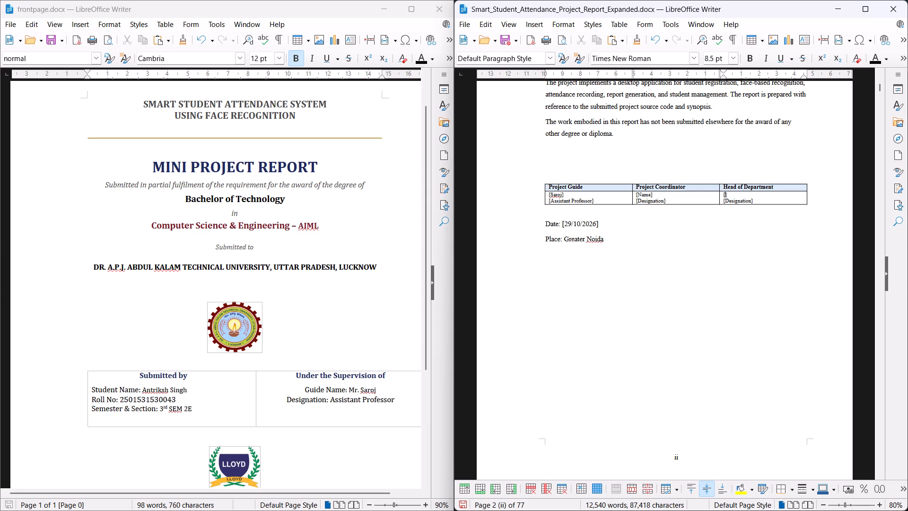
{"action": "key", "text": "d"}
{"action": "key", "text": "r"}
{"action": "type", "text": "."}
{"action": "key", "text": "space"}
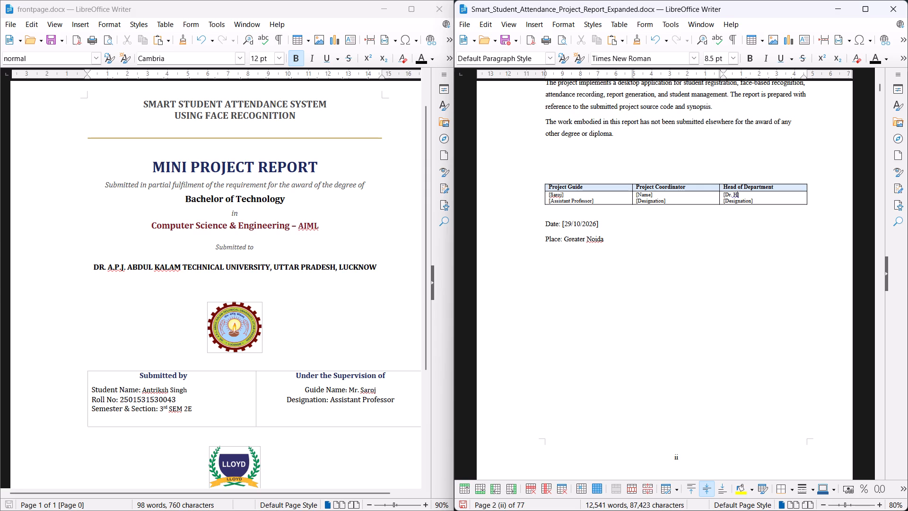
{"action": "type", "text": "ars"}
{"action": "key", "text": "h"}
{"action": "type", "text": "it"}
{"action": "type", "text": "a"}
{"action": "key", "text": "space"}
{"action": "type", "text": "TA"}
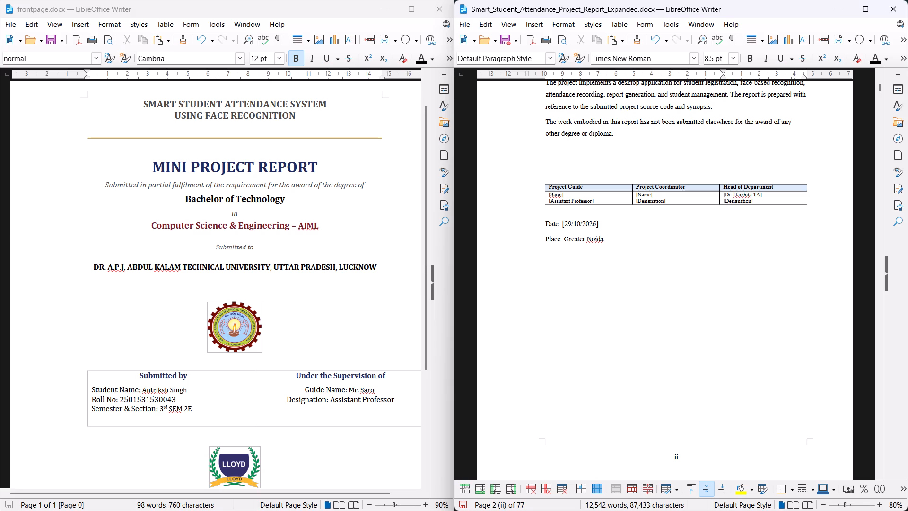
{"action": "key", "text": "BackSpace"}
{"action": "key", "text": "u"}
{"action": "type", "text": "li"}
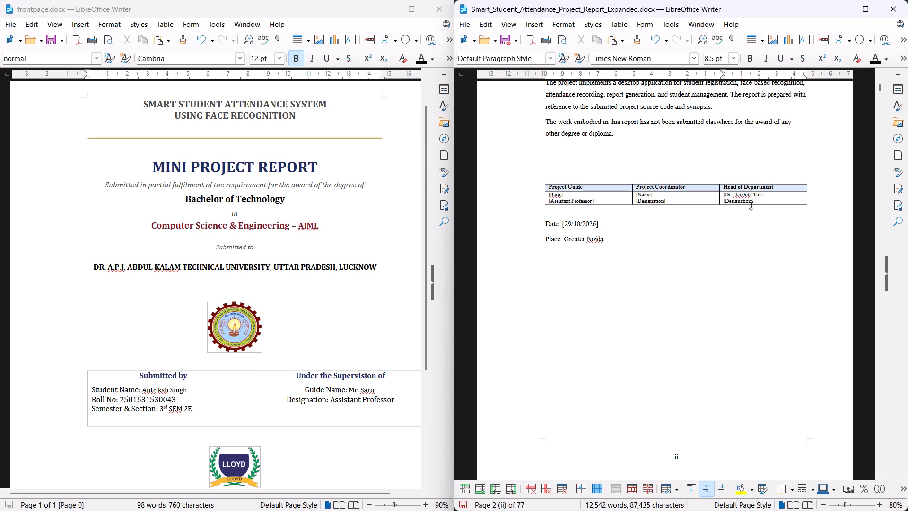
Replace the Designation placeholder text under Head of Department in the signature table with Professor, keeping the square brackets.
{"action": "left_click", "coordinate": [750, 200]}
{"action": "key", "text": "BackSpace"}
{"action": "key", "text": "BackSpace"}
{"action": "key", "text": "BackSpace"}
{"action": "key", "text": "BackSpace"}
{"action": "key", "text": "BackSpace"}
{"action": "key", "text": "BackSpace"}
{"action": "key", "text": "BackSpace"}
{"action": "key", "text": "BackSpace"}
{"action": "key", "text": "BackSpace"}
{"action": "key", "text": "BackSpace"}
{"action": "key", "text": "BackSpace"}
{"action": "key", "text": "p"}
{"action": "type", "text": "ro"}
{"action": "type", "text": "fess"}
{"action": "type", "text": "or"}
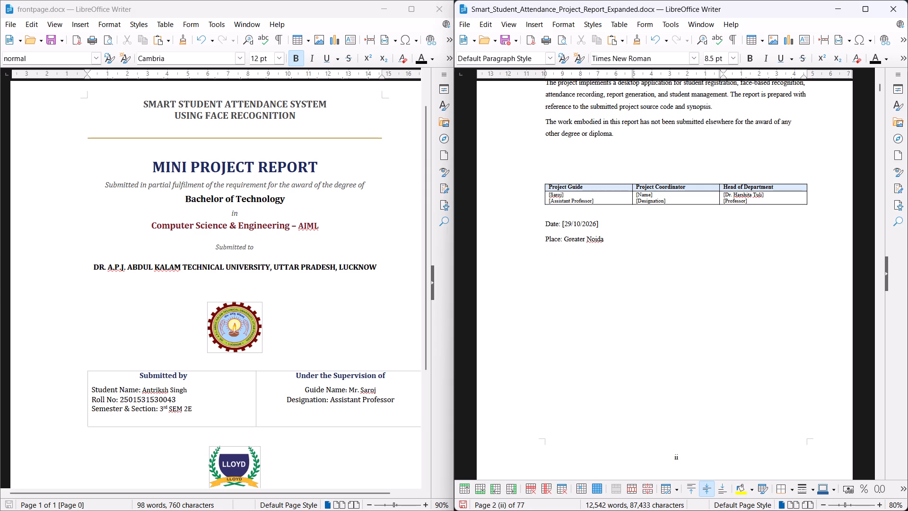
Replace the Name placeholder under Project Coordinator in the Certificate's signature table with the coordinator's name, including the title Mr., keeping the square brackets.
{"action": "left_click", "coordinate": [649, 195]}
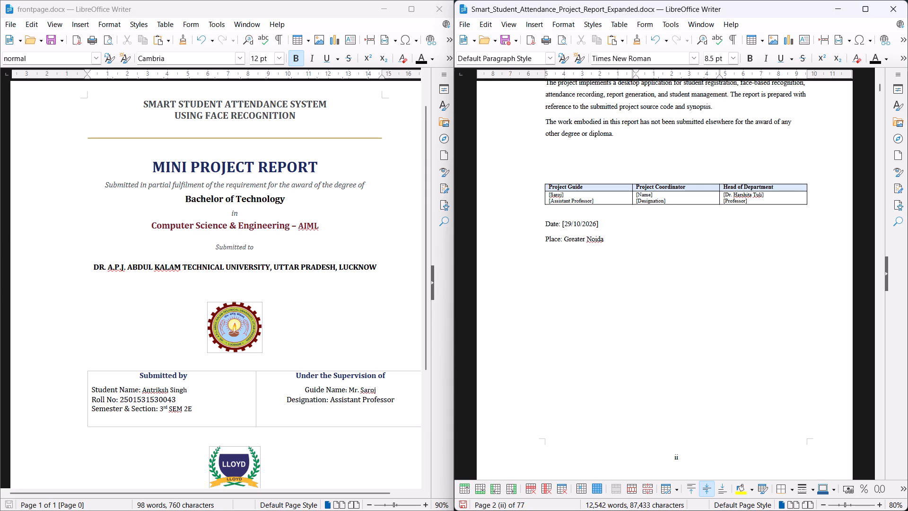
{"action": "key", "text": "BackSpace"}
{"action": "key", "text": "BackSpace"}
{"action": "key", "text": "BackSpace"}
{"action": "key", "text": "BackSpace"}
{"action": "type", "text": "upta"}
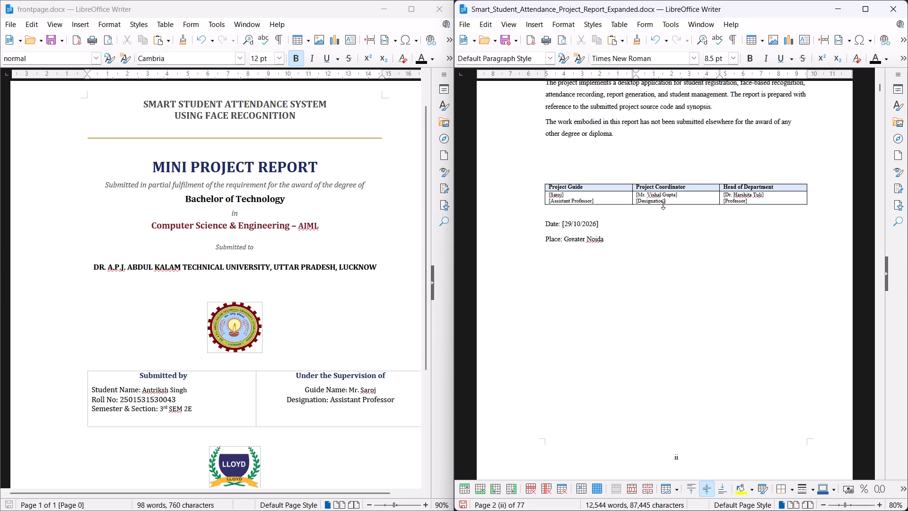
Replace the Designation placeholder text under Project Coordinator in the signature table with Assistant Professor, keeping the square brackets.
{"action": "left_click", "coordinate": [663, 202]}
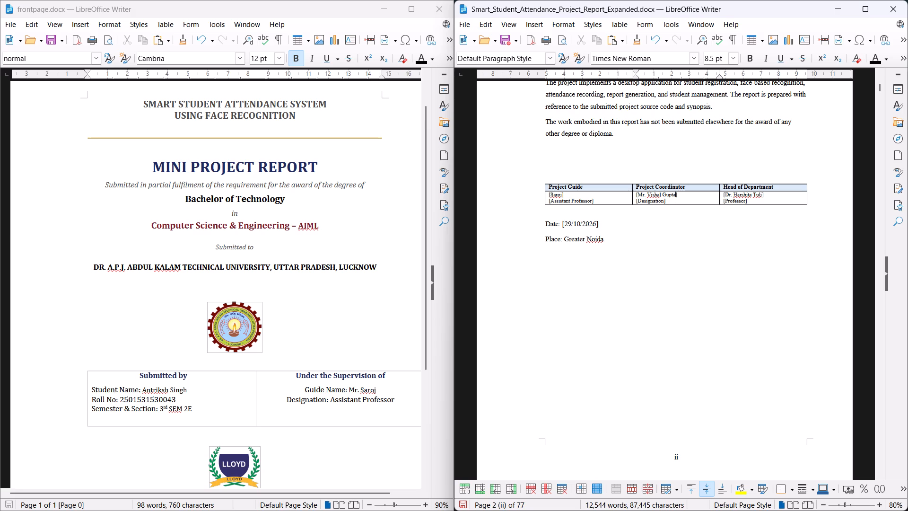
{"action": "left_click", "coordinate": [663, 200]}
{"action": "key", "text": "BackSpace"}
{"action": "key", "text": "BackSpace"}
{"action": "key", "text": "BackSpace"}
{"action": "key", "text": "BackSpace"}
{"action": "key", "text": "BackSpace"}
{"action": "key", "text": "BackSpace"}
{"action": "key", "text": "BackSpace"}
{"action": "key", "text": "BackSpace"}
{"action": "key", "text": "BackSpace"}
{"action": "key", "text": "BackSpace"}
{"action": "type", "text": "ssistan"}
Complete the designation under Project Coordinator in the signature table as Assistant Professor.
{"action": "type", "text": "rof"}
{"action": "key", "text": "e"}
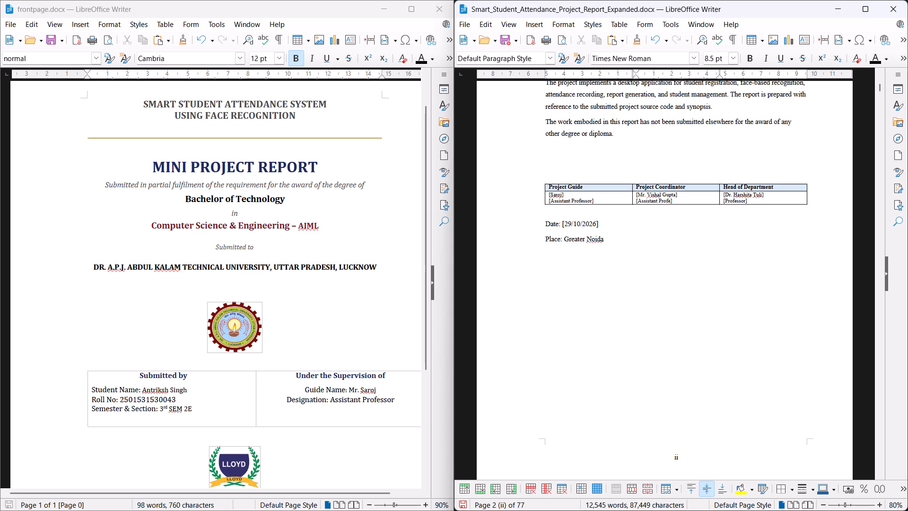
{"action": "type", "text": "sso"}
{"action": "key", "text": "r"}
Add the title Mr. before the Project Guide's name in the Certificate's signature table.
{"action": "left_click", "coordinate": [550, 196]}
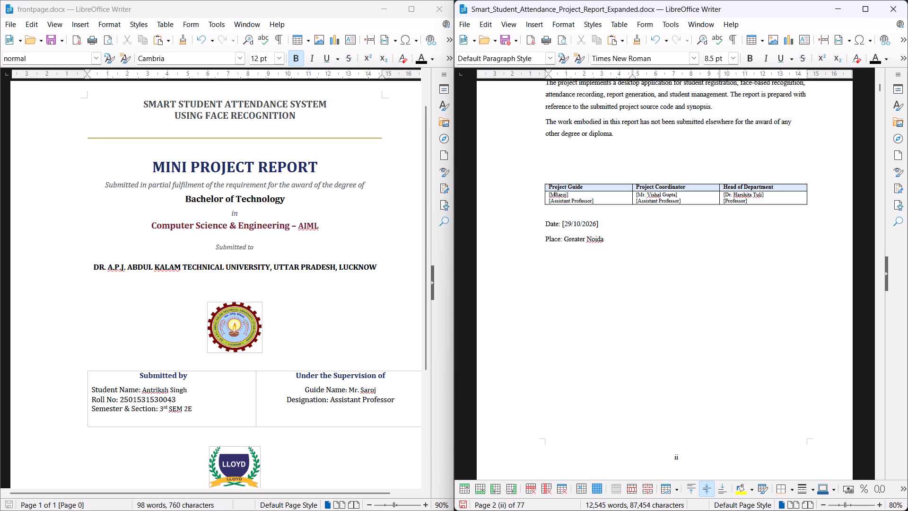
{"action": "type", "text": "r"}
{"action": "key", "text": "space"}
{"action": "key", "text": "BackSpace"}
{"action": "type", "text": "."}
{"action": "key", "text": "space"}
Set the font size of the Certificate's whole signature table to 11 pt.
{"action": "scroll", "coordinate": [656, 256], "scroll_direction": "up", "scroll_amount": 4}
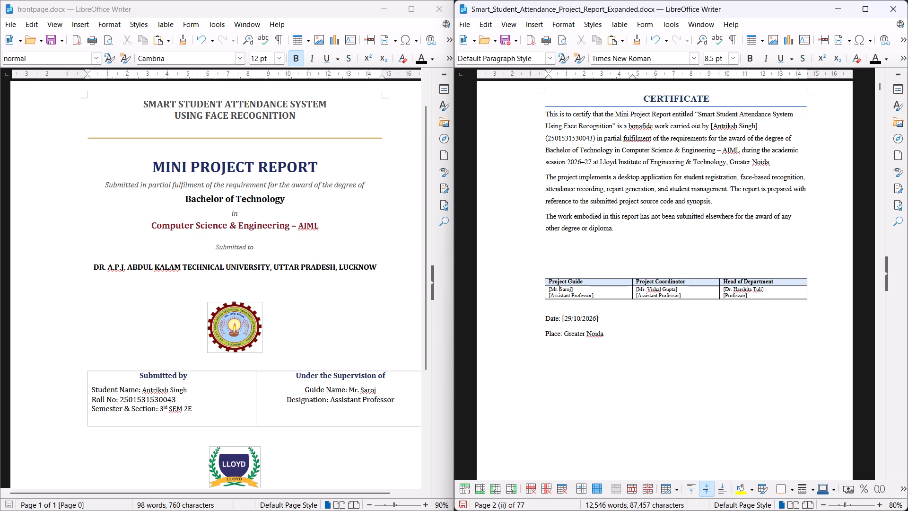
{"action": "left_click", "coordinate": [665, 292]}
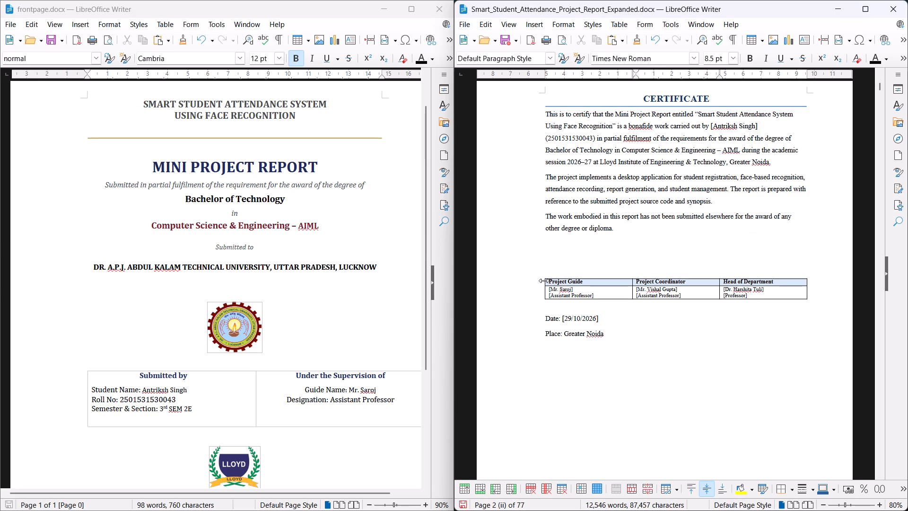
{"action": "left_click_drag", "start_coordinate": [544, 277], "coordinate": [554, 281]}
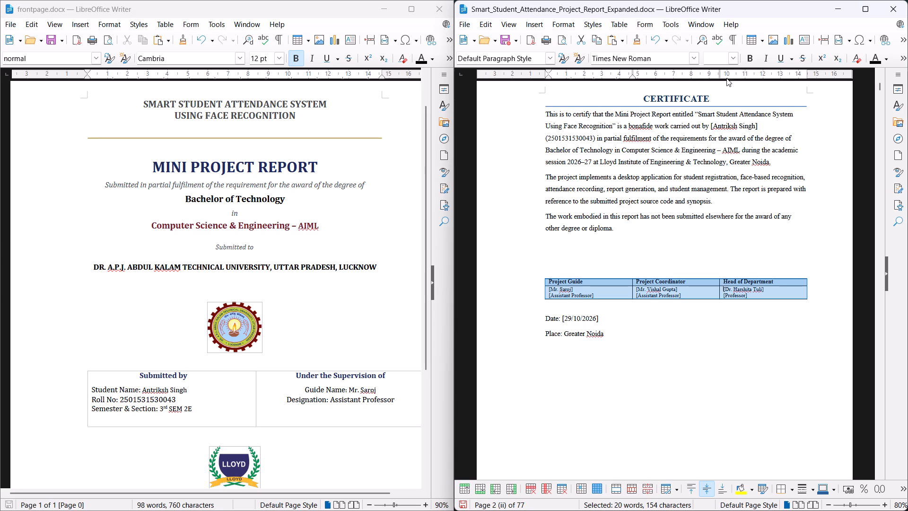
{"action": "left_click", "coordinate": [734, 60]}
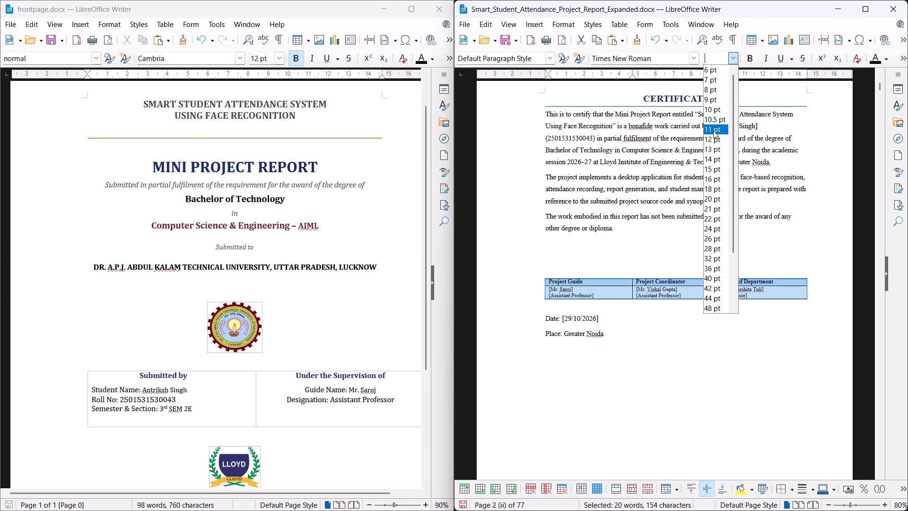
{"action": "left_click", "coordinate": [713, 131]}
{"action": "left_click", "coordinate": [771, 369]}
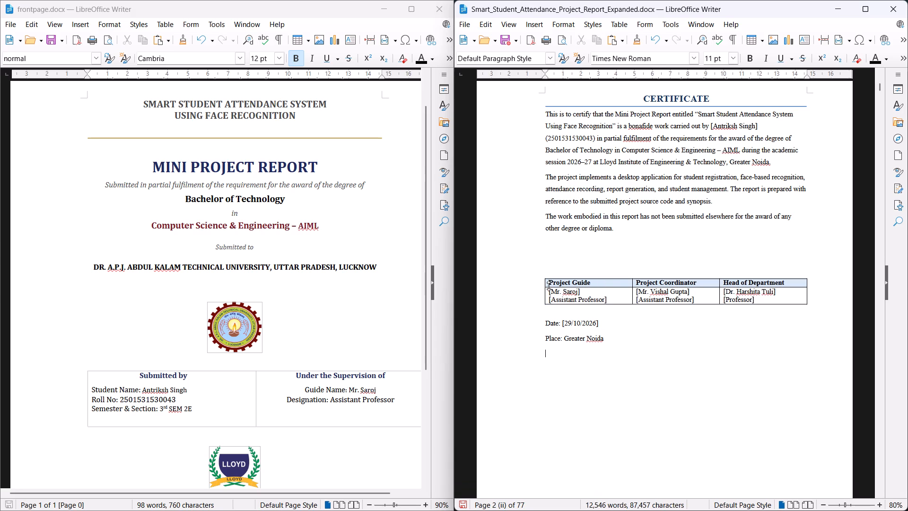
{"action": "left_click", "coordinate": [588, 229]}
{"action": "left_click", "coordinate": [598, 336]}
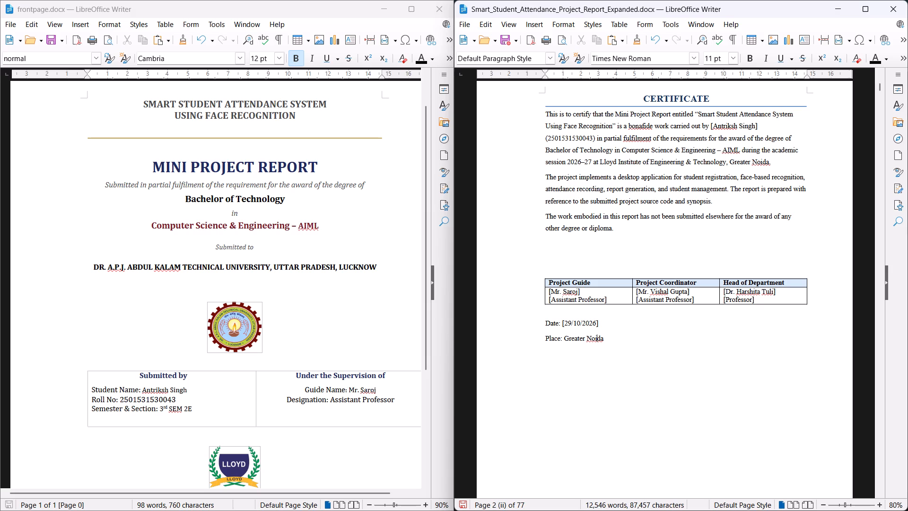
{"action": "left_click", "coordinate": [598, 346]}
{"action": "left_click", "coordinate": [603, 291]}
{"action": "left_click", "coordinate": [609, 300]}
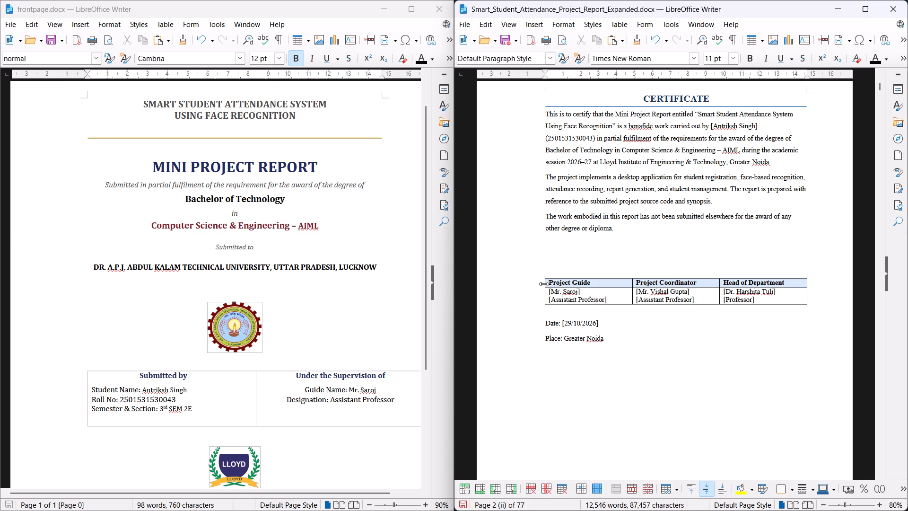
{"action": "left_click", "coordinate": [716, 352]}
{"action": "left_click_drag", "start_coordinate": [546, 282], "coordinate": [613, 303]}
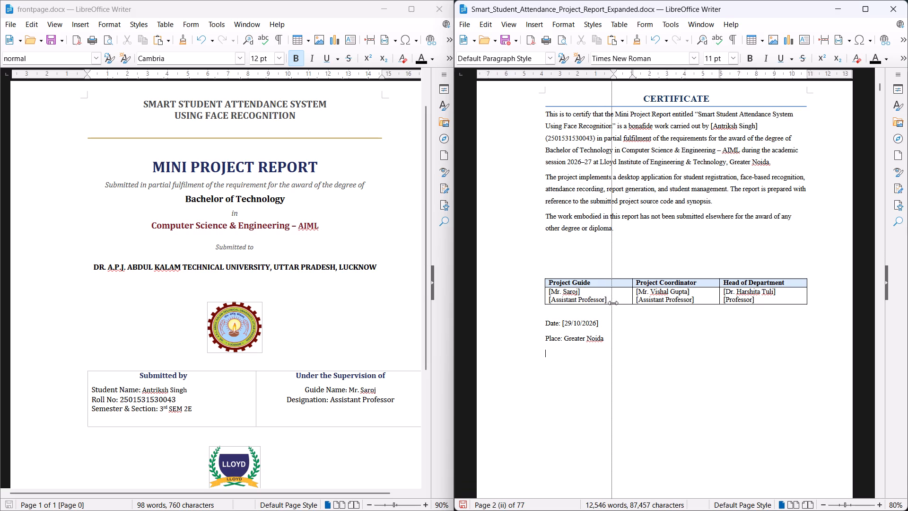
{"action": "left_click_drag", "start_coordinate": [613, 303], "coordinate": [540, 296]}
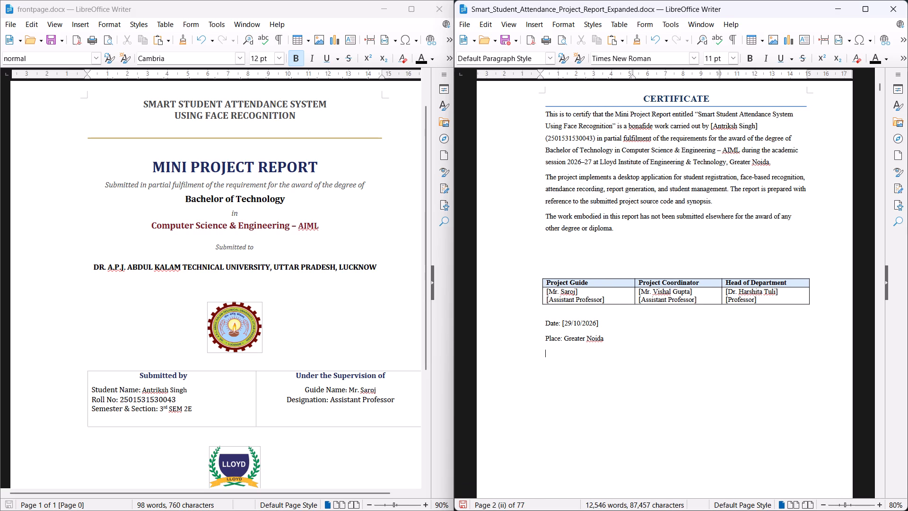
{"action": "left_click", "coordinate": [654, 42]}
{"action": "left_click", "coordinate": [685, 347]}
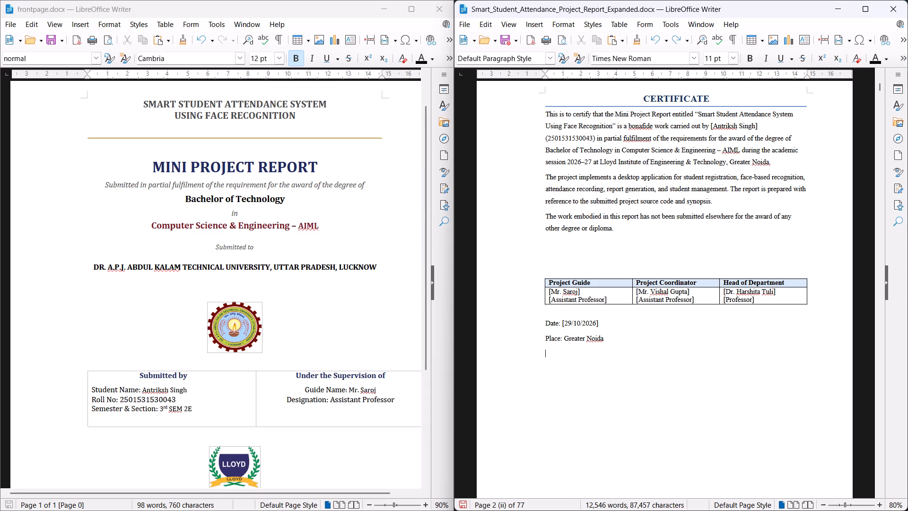
Set the font size of all text in the Certificate's signature table to 12 pt.
{"action": "left_click_drag", "start_coordinate": [549, 279], "coordinate": [762, 309]}
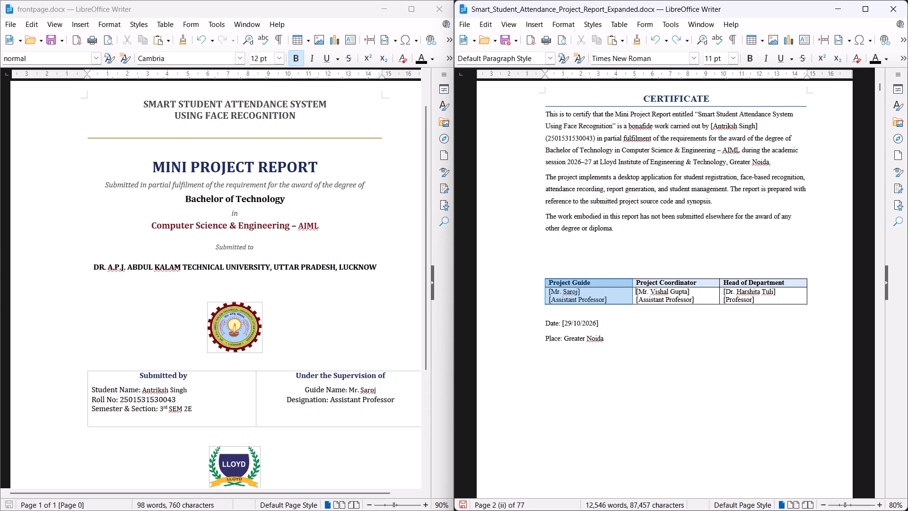
{"action": "left_click_drag", "start_coordinate": [762, 309], "coordinate": [803, 298]}
{"action": "left_click", "coordinate": [733, 63]}
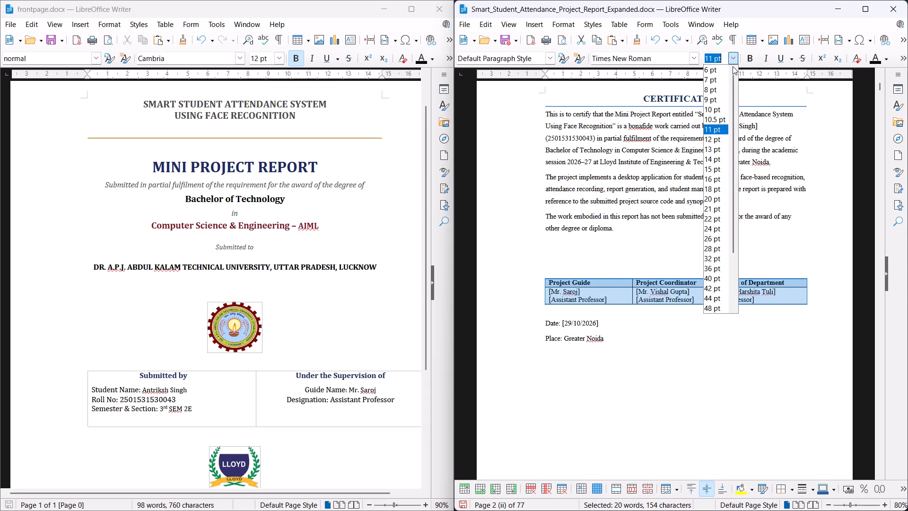
{"action": "left_click", "coordinate": [716, 137]}
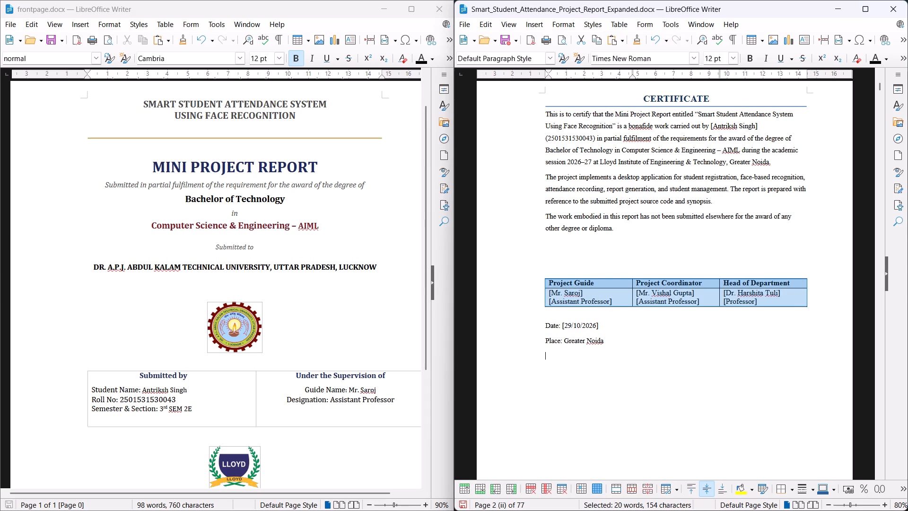
{"action": "left_click", "coordinate": [725, 394]}
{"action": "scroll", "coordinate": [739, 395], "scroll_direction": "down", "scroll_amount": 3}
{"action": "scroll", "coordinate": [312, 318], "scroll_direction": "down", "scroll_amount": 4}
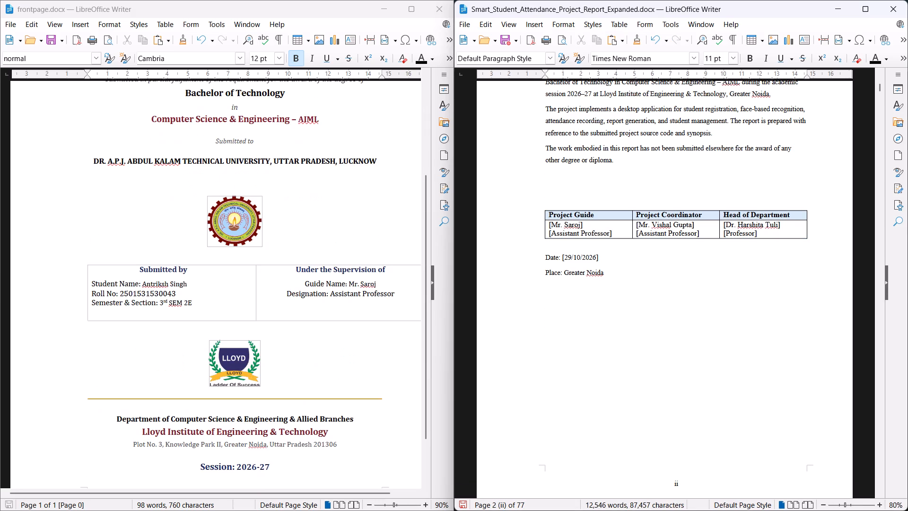
Replace the [Guide Name] placeholder in the Declaration's first paragraph with the Project Guide's name, preceded by the title Mr. and ending with a period.
{"action": "scroll", "coordinate": [321, 309], "scroll_direction": "down", "scroll_amount": 13}
{"action": "scroll", "coordinate": [335, 308], "scroll_direction": "up", "scroll_amount": 10}
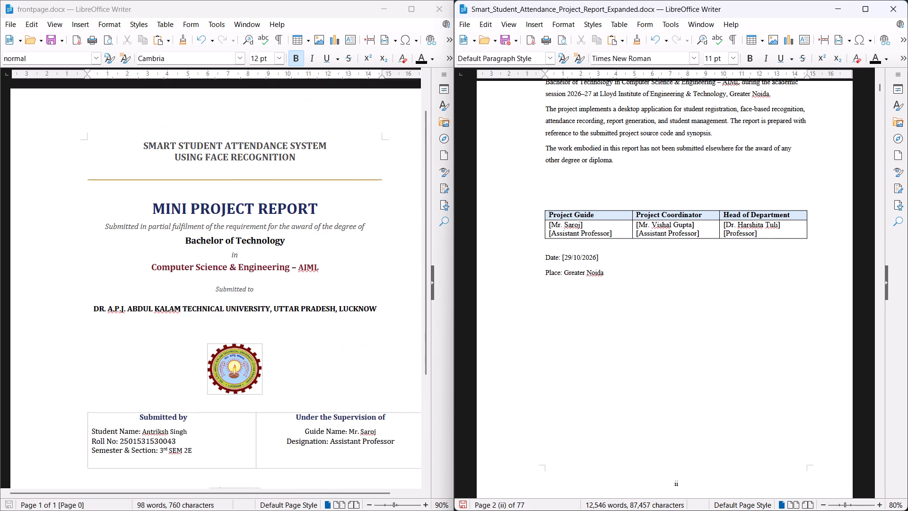
{"action": "scroll", "coordinate": [562, 331], "scroll_direction": "down", "scroll_amount": 11}
{"action": "scroll", "coordinate": [625, 327], "scroll_direction": "down", "scroll_amount": 3}
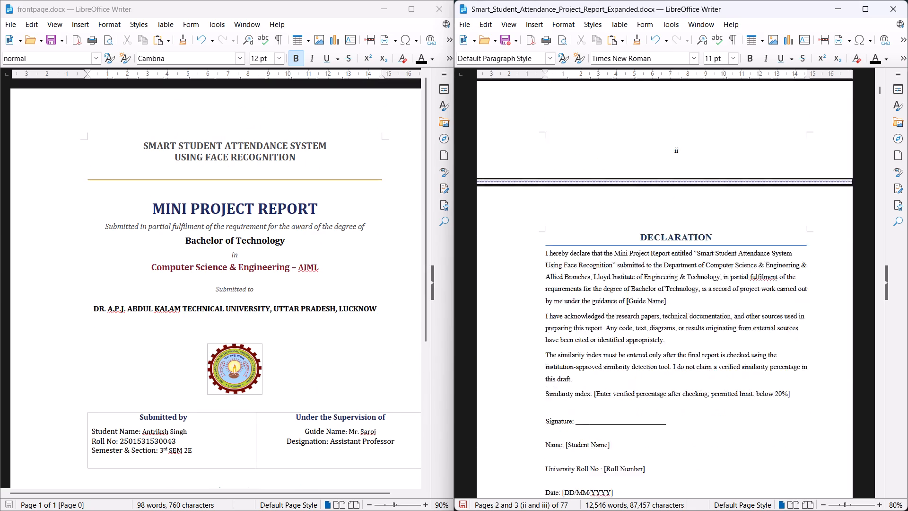
{"action": "scroll", "coordinate": [625, 327], "scroll_direction": "down", "scroll_amount": 8}
{"action": "scroll", "coordinate": [627, 327], "scroll_direction": "up", "scroll_amount": 2}
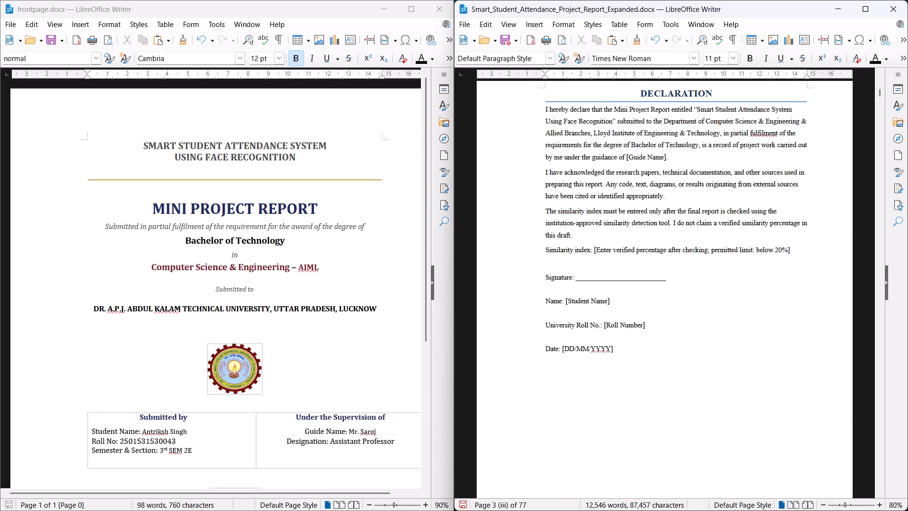
{"action": "scroll", "coordinate": [629, 323], "scroll_direction": "up", "scroll_amount": 2}
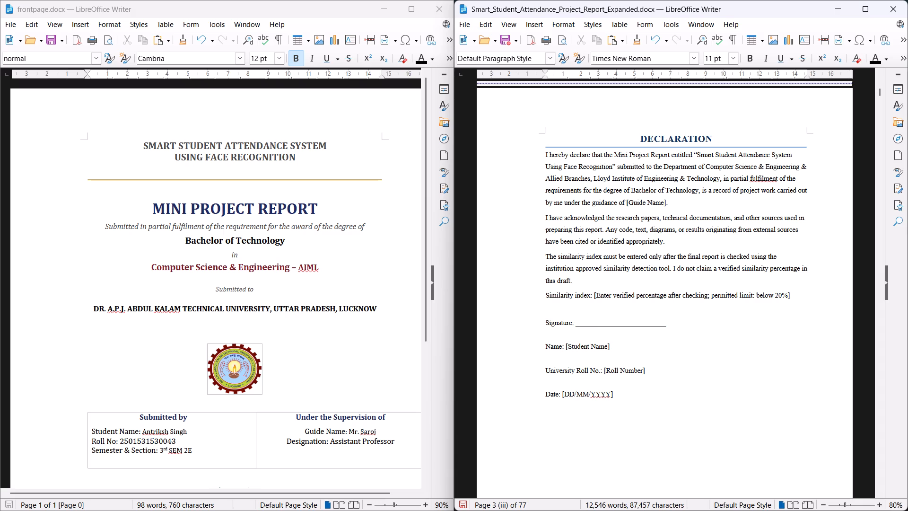
{"action": "left_click", "coordinate": [667, 201]}
{"action": "key", "text": "BackSpace"}
{"action": "key", "text": "BackSpace"}
{"action": "key", "text": "BackSpace"}
{"action": "key", "text": "BackSpace"}
{"action": "key", "text": "BackSpace"}
{"action": "key", "text": "BackSpace"}
{"action": "key", "text": "BackSpace"}
{"action": "key", "text": "BackSpace"}
{"action": "key", "text": "BackSpace"}
{"action": "key", "text": "BackSpace"}
{"action": "key", "text": "BackSpace"}
{"action": "key", "text": "BackSpace"}
{"action": "key", "text": "BackSpace"}
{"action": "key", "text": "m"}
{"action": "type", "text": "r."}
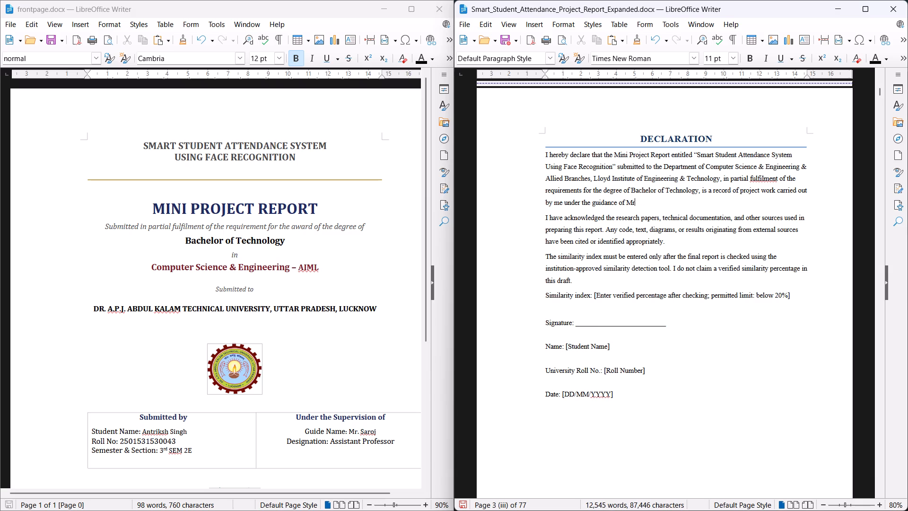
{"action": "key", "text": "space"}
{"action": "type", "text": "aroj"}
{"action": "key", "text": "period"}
Replace the [Student Name] placeholder on the Declaration's Name line with the student's full name from the front page.
{"action": "scroll", "coordinate": [757, 222], "scroll_direction": "down", "scroll_amount": 1}
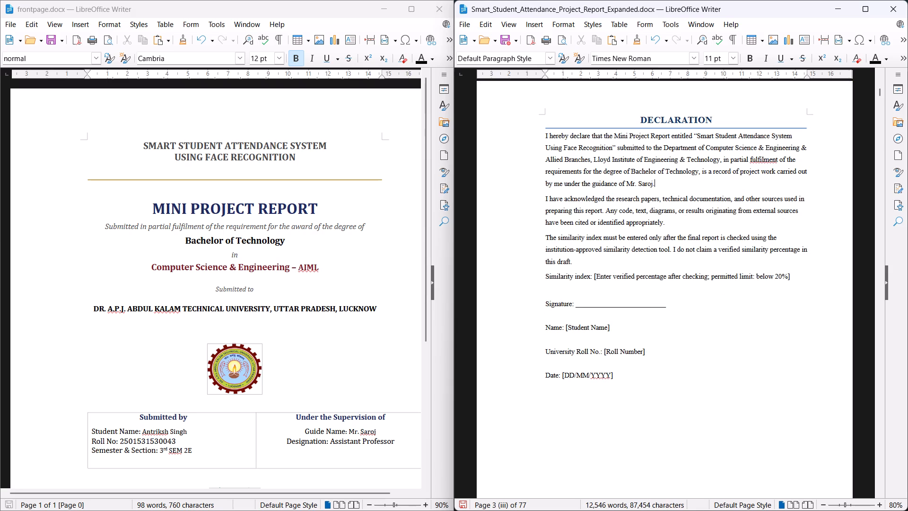
{"action": "left_click_drag", "start_coordinate": [607, 326], "coordinate": [609, 334]}
{"action": "left_click", "coordinate": [613, 330]}
{"action": "left_click_drag", "start_coordinate": [612, 329], "coordinate": [611, 329]}
{"action": "left_click_drag", "start_coordinate": [611, 329], "coordinate": [565, 329]}
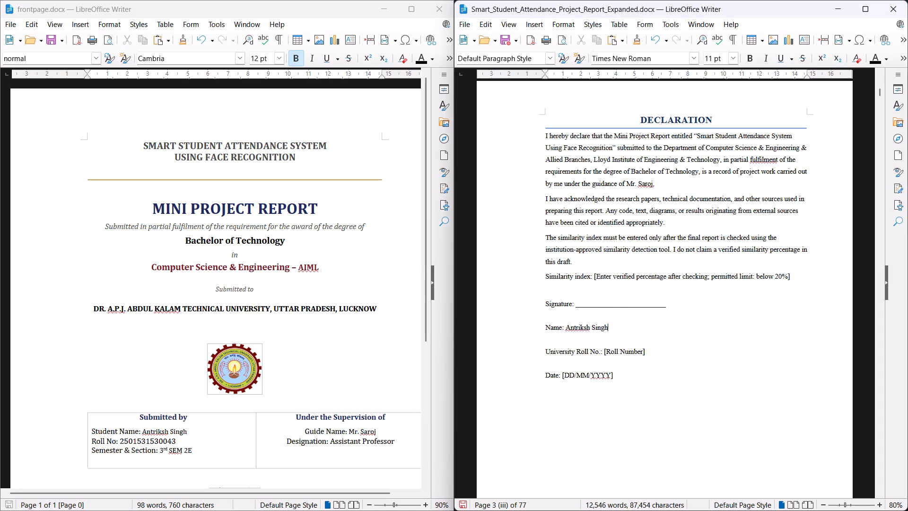
Replace the [Roll Number] placeholder on the Declaration's University Roll No. line with the student's roll number from the front page.
{"action": "left_click_drag", "start_coordinate": [646, 351], "coordinate": [603, 357]}
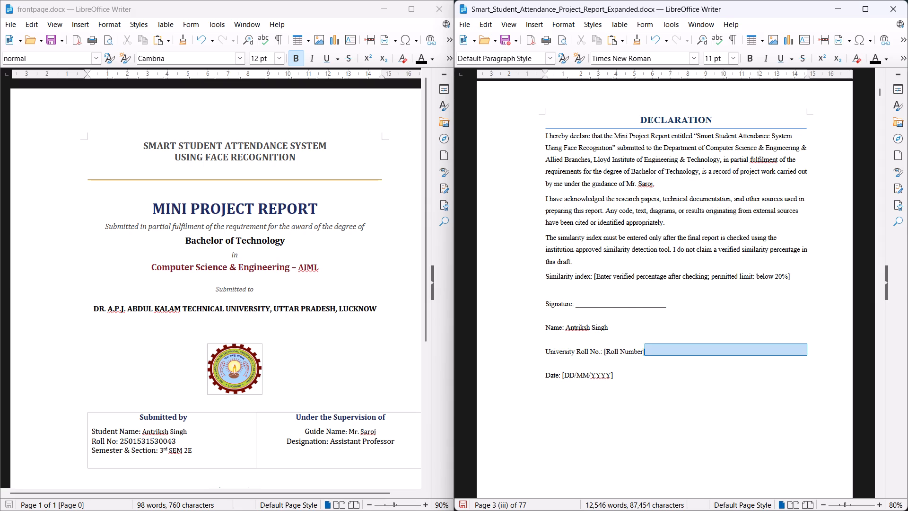
{"action": "left_click_drag", "start_coordinate": [603, 357], "coordinate": [603, 354]}
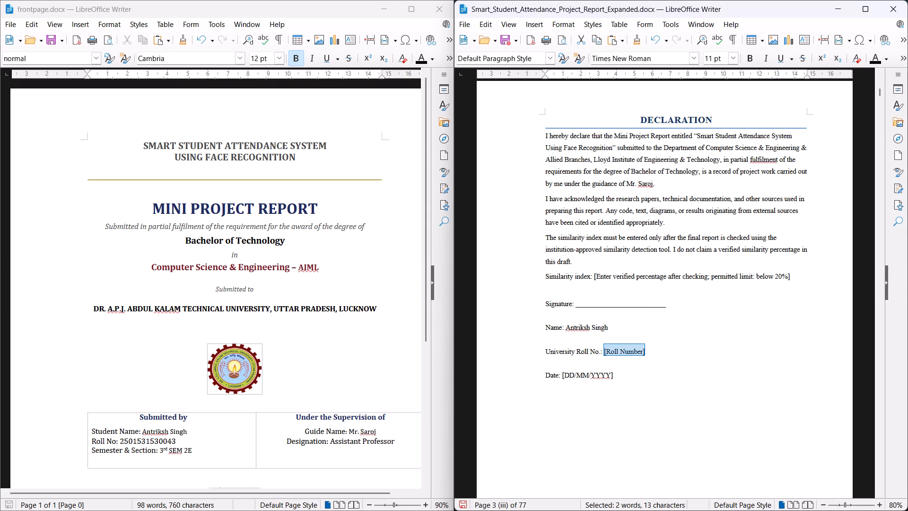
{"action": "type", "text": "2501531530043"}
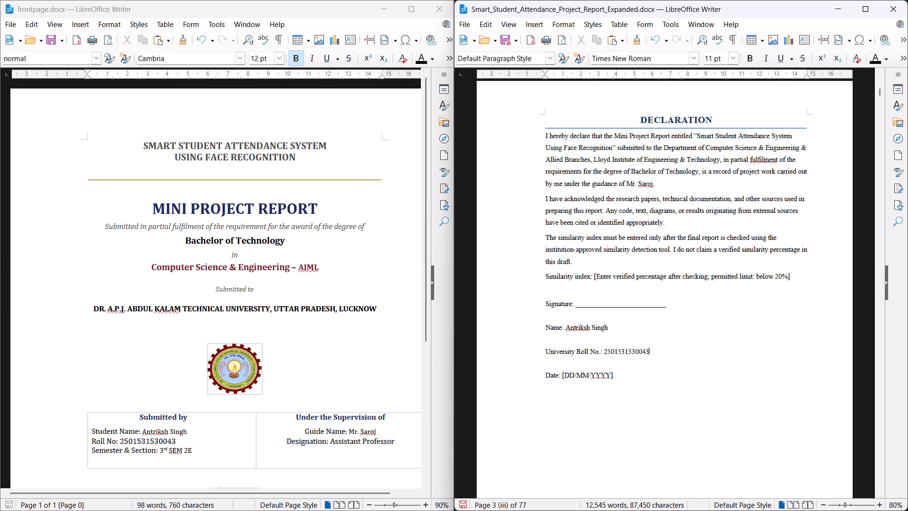
Set the day and month in the Declaration's date placeholder to 29/10.
{"action": "scroll", "coordinate": [585, 371], "scroll_direction": "down", "scroll_amount": 2}
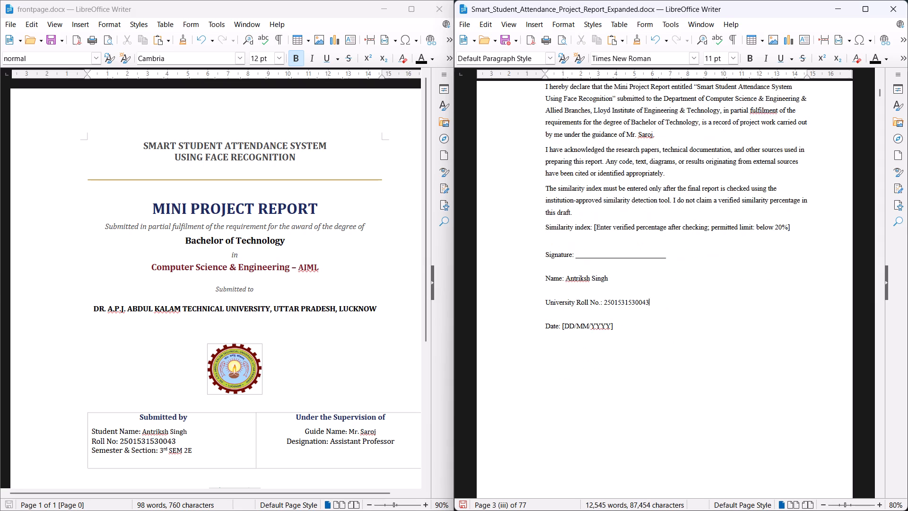
{"action": "left_click", "coordinate": [573, 328]}
{"action": "key", "text": "BackSpace"}
{"action": "key", "text": "BackSpace"}
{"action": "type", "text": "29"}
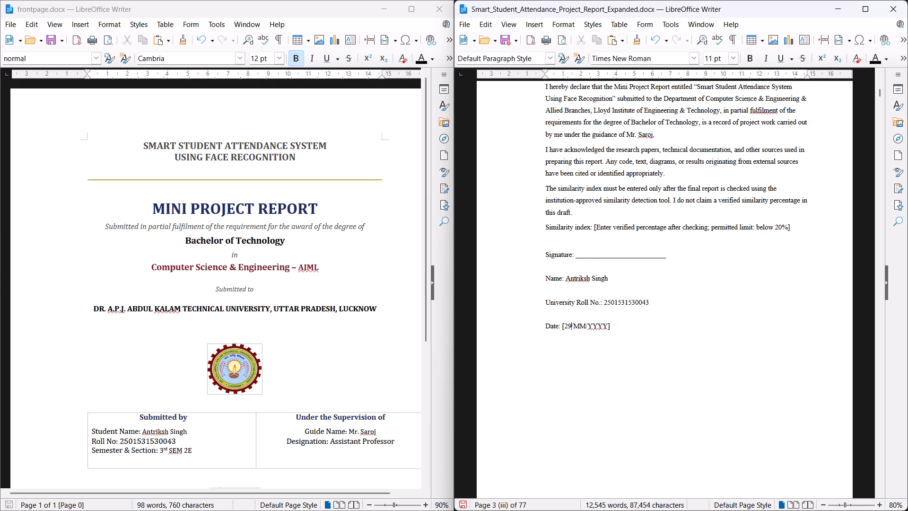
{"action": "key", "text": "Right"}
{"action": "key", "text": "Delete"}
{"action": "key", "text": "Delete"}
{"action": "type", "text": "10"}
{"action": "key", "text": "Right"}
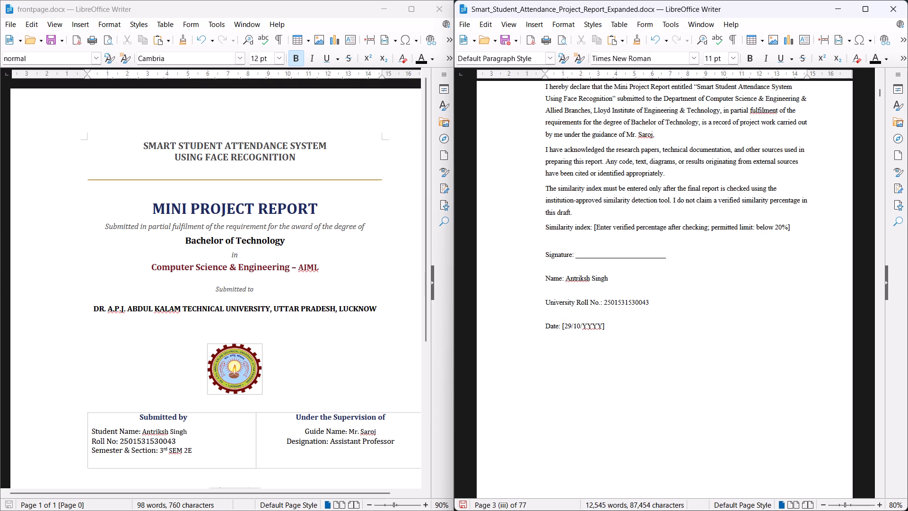
Replace the YYYY part of the Declaration's date placeholder with 2026.
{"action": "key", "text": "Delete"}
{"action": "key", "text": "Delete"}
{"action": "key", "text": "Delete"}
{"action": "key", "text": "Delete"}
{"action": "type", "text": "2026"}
Replace the [Guide Name and Designation] placeholder in the Acknowledgement with the guide's name from the front page and Assistant Professor.
{"action": "scroll", "coordinate": [613, 338], "scroll_direction": "down", "scroll_amount": 17}
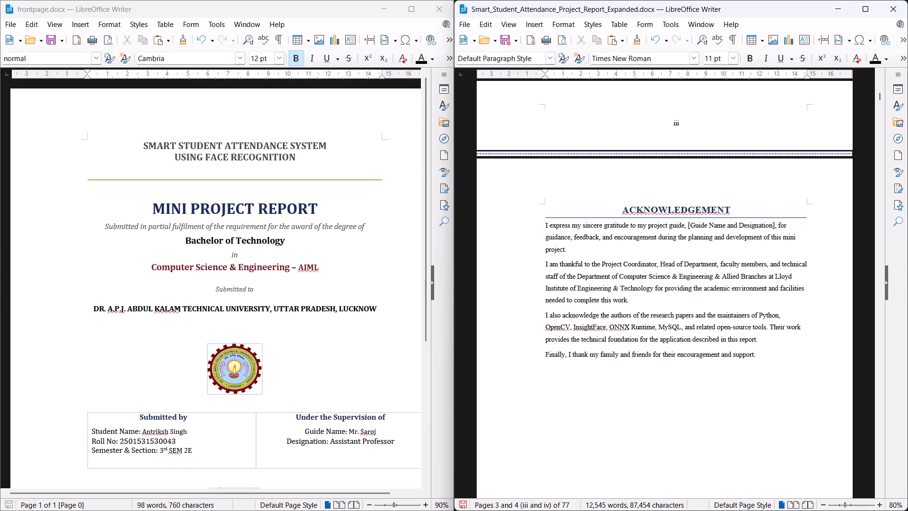
{"action": "left_click_drag", "start_coordinate": [774, 225], "coordinate": [692, 225]}
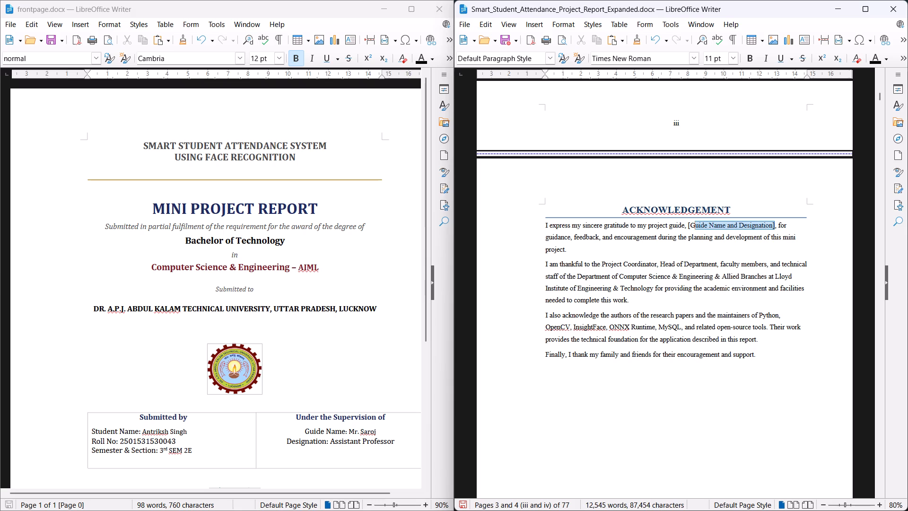
{"action": "left_click_drag", "start_coordinate": [692, 225], "coordinate": [688, 225]}
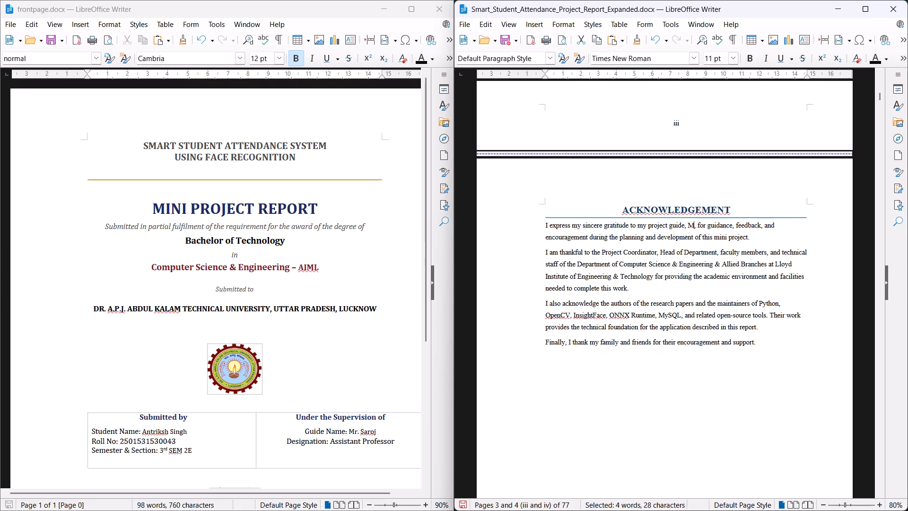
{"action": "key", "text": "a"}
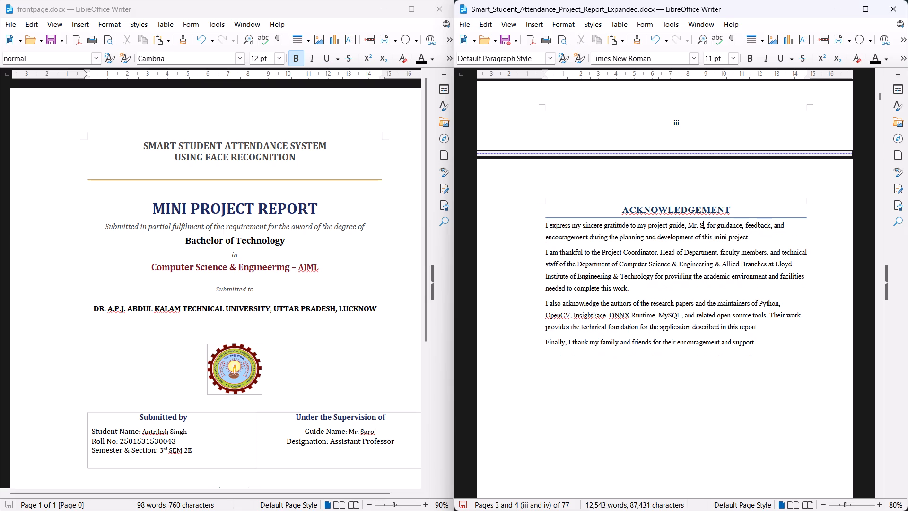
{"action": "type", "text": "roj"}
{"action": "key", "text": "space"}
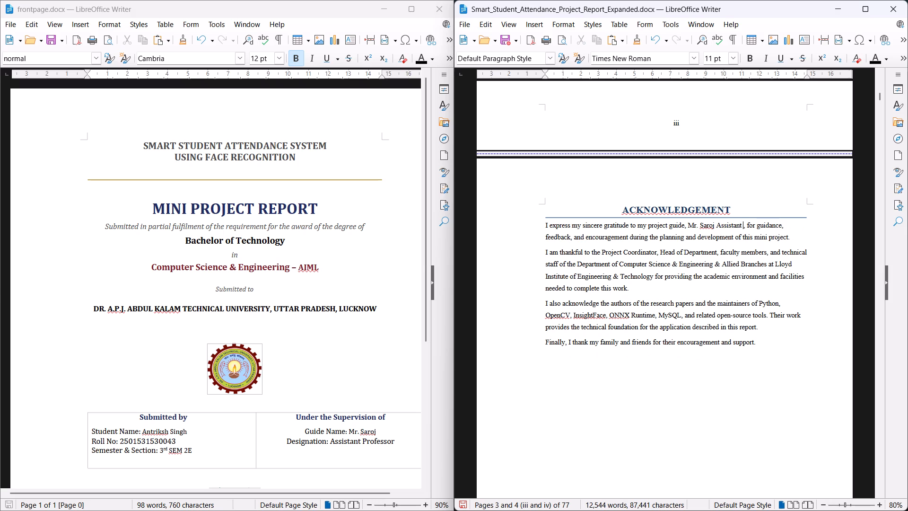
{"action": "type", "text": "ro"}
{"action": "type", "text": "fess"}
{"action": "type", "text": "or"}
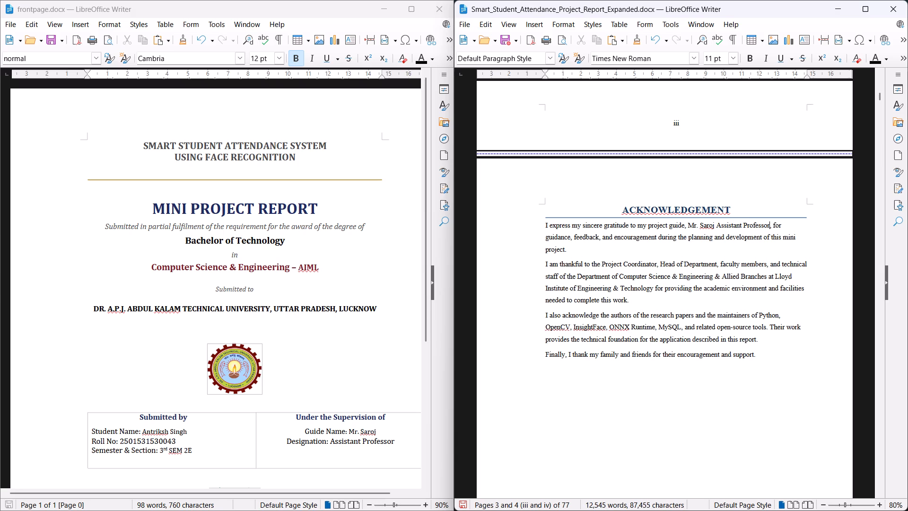
Enclose the designation Assistant Professor after the guide's name in the Acknowledgement in parentheses.
{"action": "left_click", "coordinate": [717, 225]}
{"action": "key", "text": "shift+parenleft"}
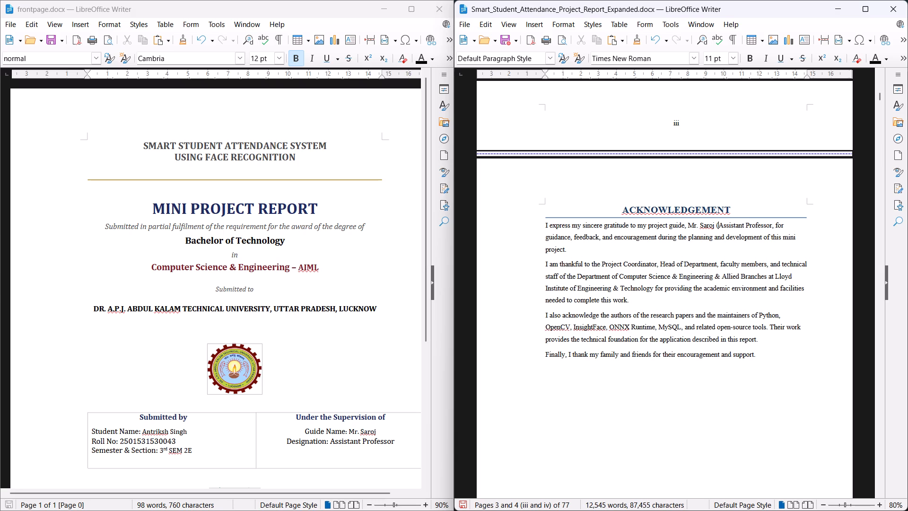
{"action": "left_click", "coordinate": [771, 225]}
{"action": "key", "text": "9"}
{"action": "key", "text": "shift+parenright"}
{"action": "key", "text": "BackSpace"}
{"action": "key", "text": "BackSpace"}
{"action": "key", "text": "shift+parenright"}
{"action": "scroll", "coordinate": [800, 247], "scroll_direction": "down", "scroll_amount": 1}
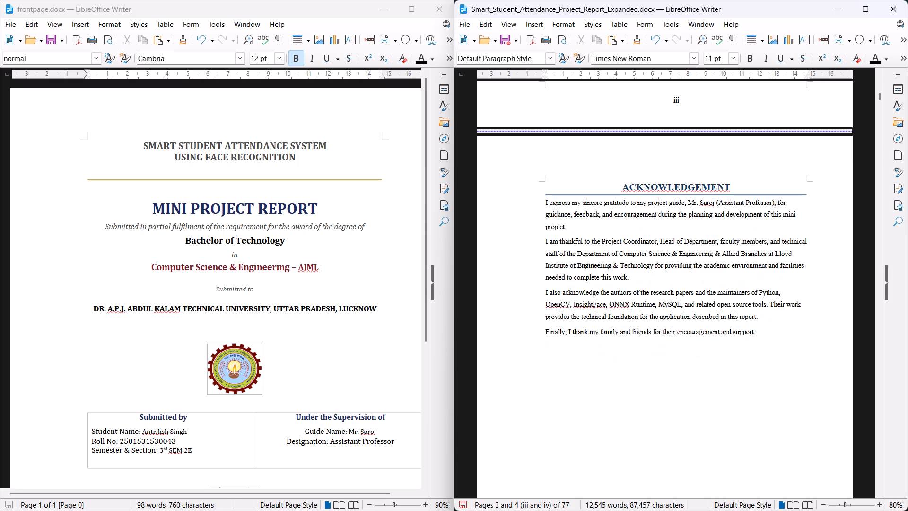
Examine the report's Acknowledgement, Abstract and Table of Contents pages for details still needing completion.
{"action": "scroll", "coordinate": [693, 248], "scroll_direction": "down", "scroll_amount": 7}
{"action": "scroll", "coordinate": [689, 247], "scroll_direction": "up", "scroll_amount": 2}
{"action": "scroll", "coordinate": [689, 247], "scroll_direction": "down", "scroll_amount": 16}
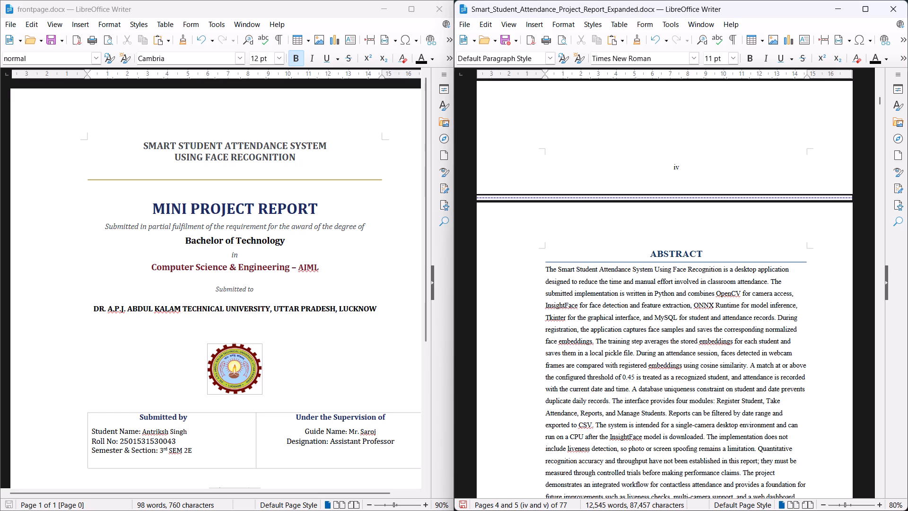
{"action": "scroll", "coordinate": [742, 248], "scroll_direction": "down", "scroll_amount": 12}
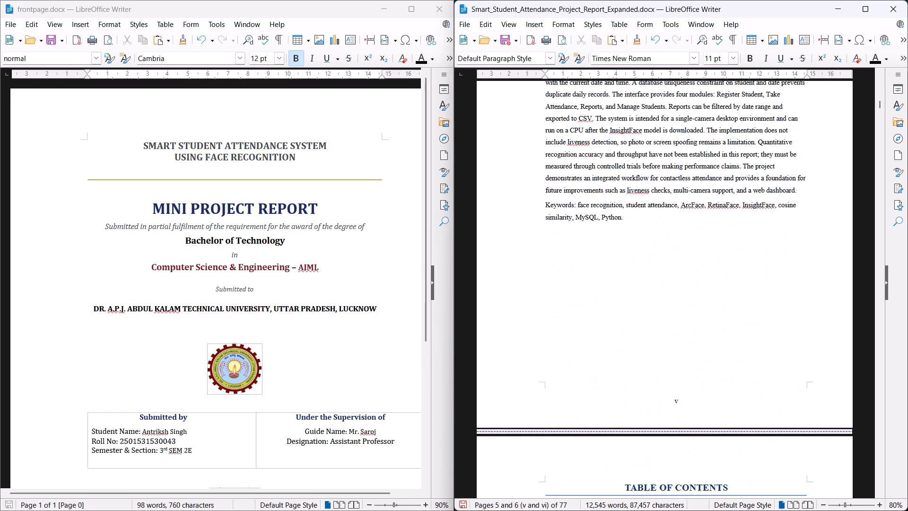
{"action": "scroll", "coordinate": [742, 248], "scroll_direction": "down", "scroll_amount": 14}
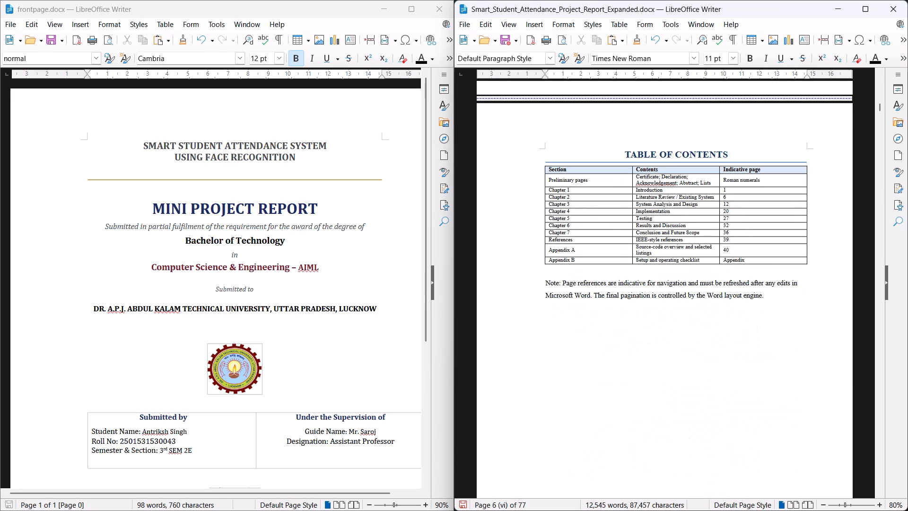
{"action": "scroll", "coordinate": [478, 268], "scroll_direction": "down", "scroll_amount": 5}
{"action": "scroll", "coordinate": [384, 238], "scroll_direction": "up", "scroll_amount": 4}
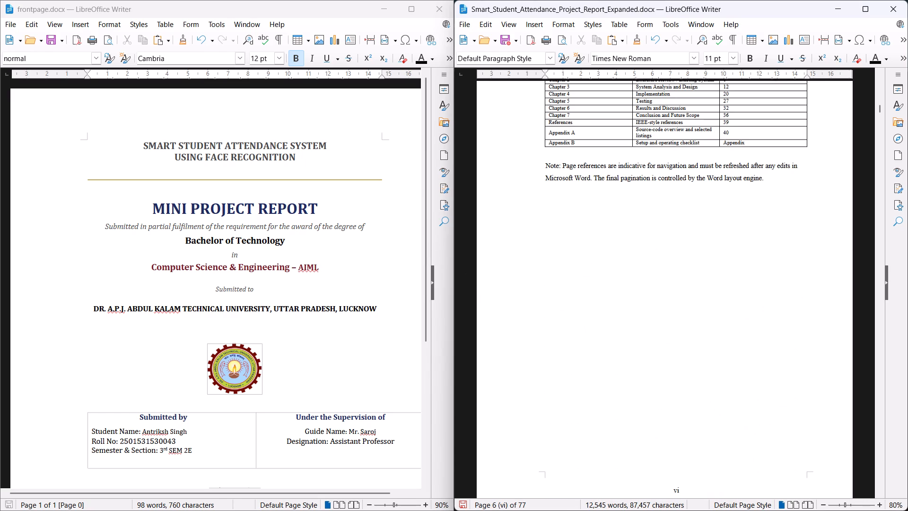
Close the frontpage.docx document and the YouTube browser window behind it, leaving the attendance report open.
{"action": "left_click", "coordinate": [441, 16]}
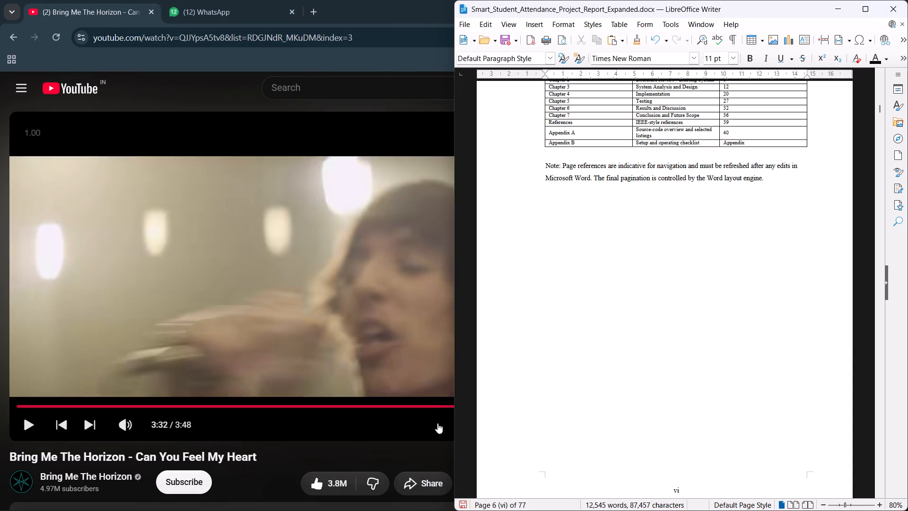
{"action": "left_click", "coordinate": [380, 9]}
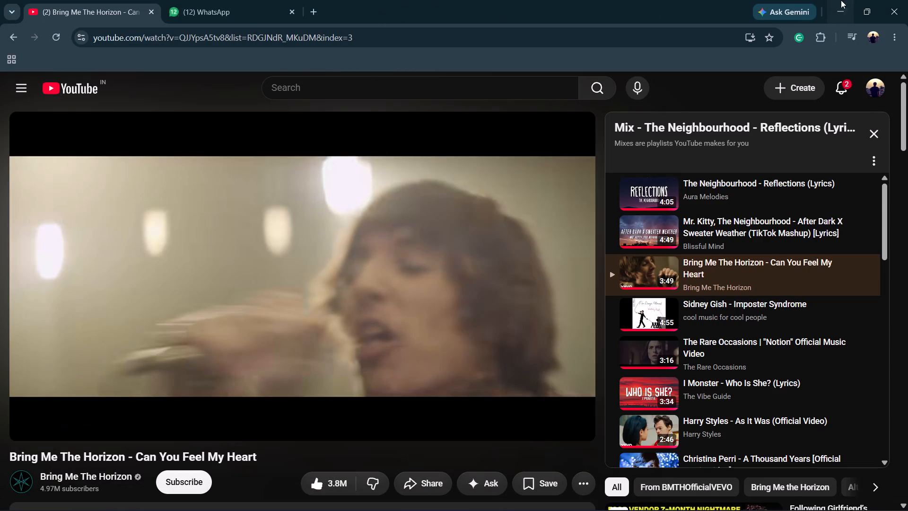
{"action": "left_click", "coordinate": [894, 0]}
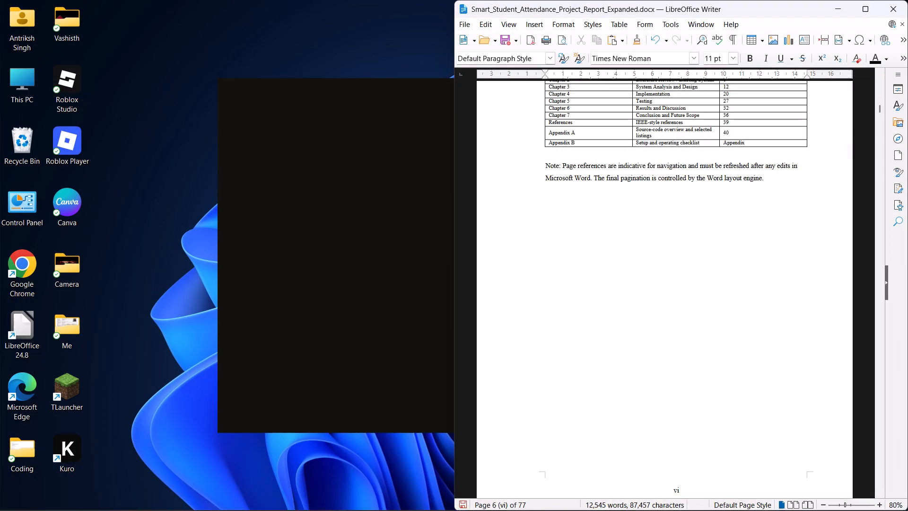
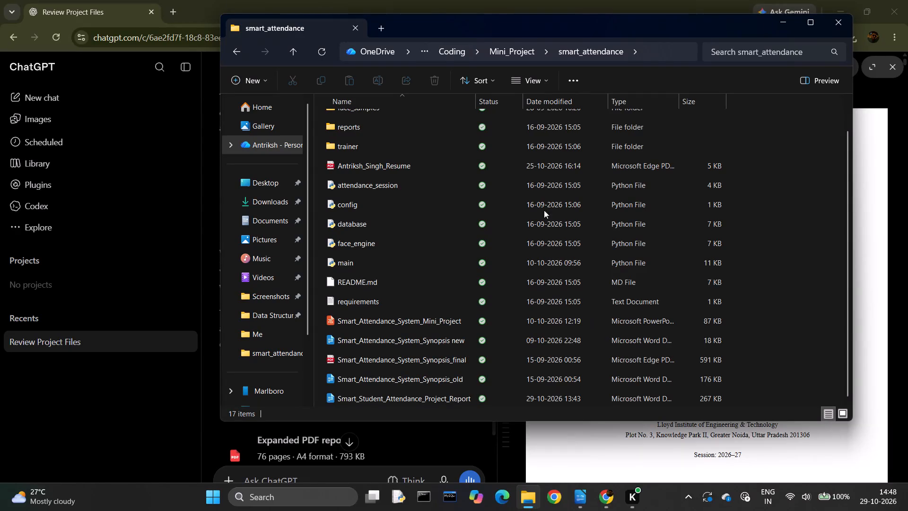
Open the Mini_Project_Report_Format document from the Downloads folder.
{"action": "scroll", "coordinate": [334, 229], "scroll_direction": "up", "scroll_amount": 5}
{"action": "scroll", "coordinate": [290, 185], "scroll_direction": "down", "scroll_amount": 6}
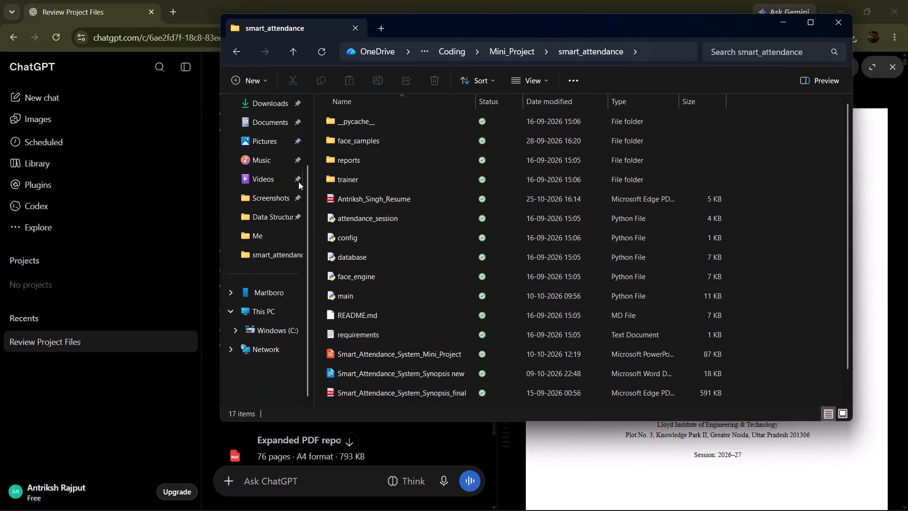
{"action": "left_click", "coordinate": [273, 122]}
{"action": "left_click", "coordinate": [273, 109]}
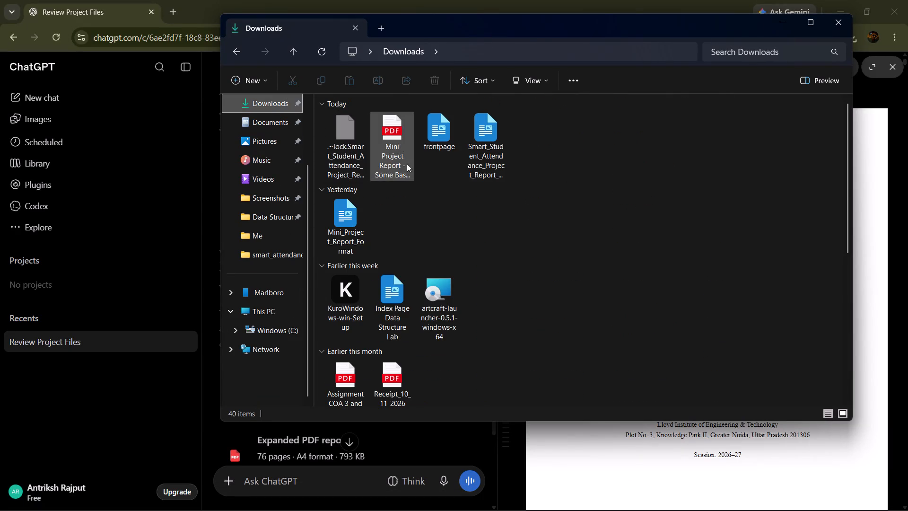
{"action": "double_click", "coordinate": [342, 230]}
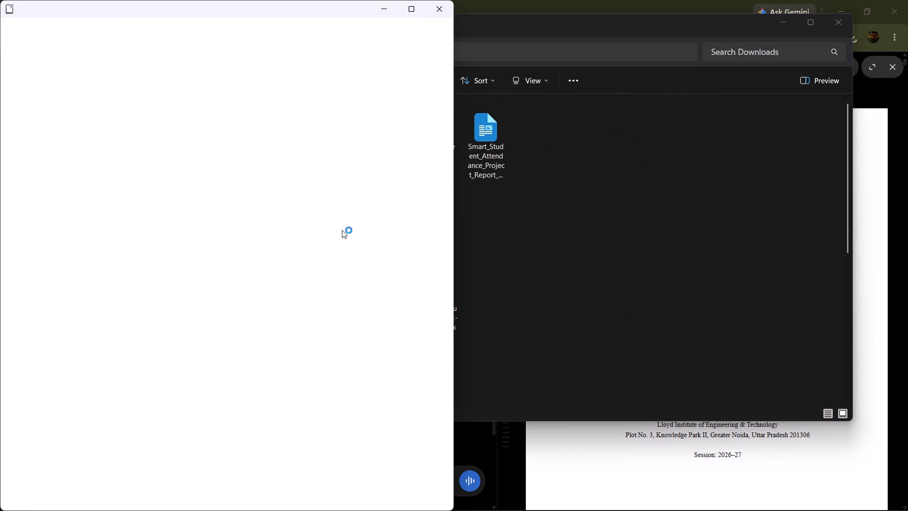
Skim the format's opening pages and minimise the file explorer and browser, leaving the format document beside the expanded report.
{"action": "scroll", "coordinate": [327, 180], "scroll_direction": "down", "scroll_amount": 10}
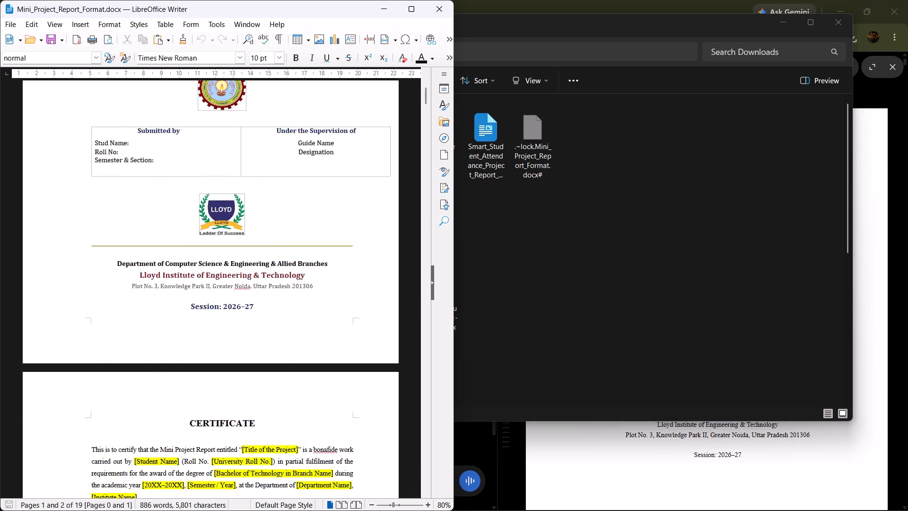
{"action": "scroll", "coordinate": [327, 180], "scroll_direction": "down", "scroll_amount": 20}
{"action": "scroll", "coordinate": [327, 180], "scroll_direction": "down", "scroll_amount": 16}
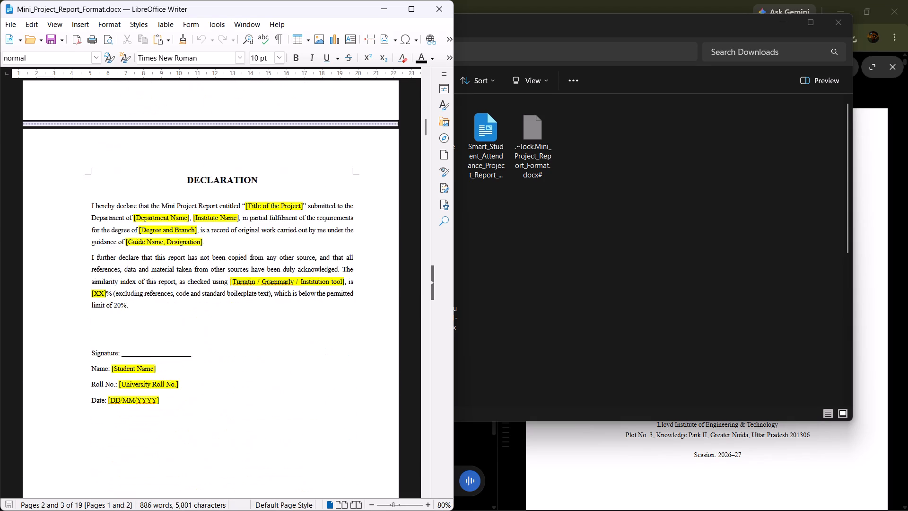
{"action": "scroll", "coordinate": [327, 180], "scroll_direction": "down", "scroll_amount": 15}
{"action": "left_click", "coordinate": [786, 26]}
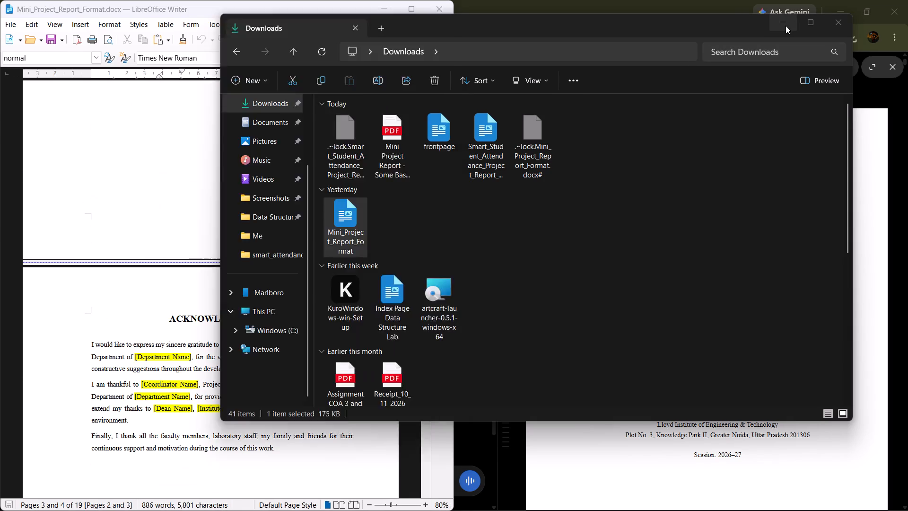
{"action": "left_click", "coordinate": [834, 0]}
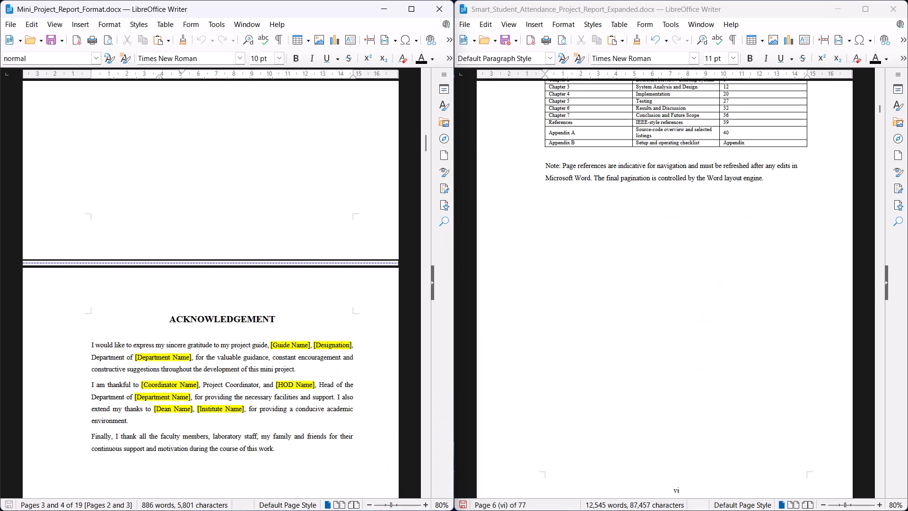
Delete the ABSTRACT heading and its page from Mini_Project_Report_Format, back into the last sentence of the acknowledgement.
{"action": "scroll", "coordinate": [356, 243], "scroll_direction": "down", "scroll_amount": 14}
{"action": "scroll", "coordinate": [654, 227], "scroll_direction": "up", "scroll_amount": 5}
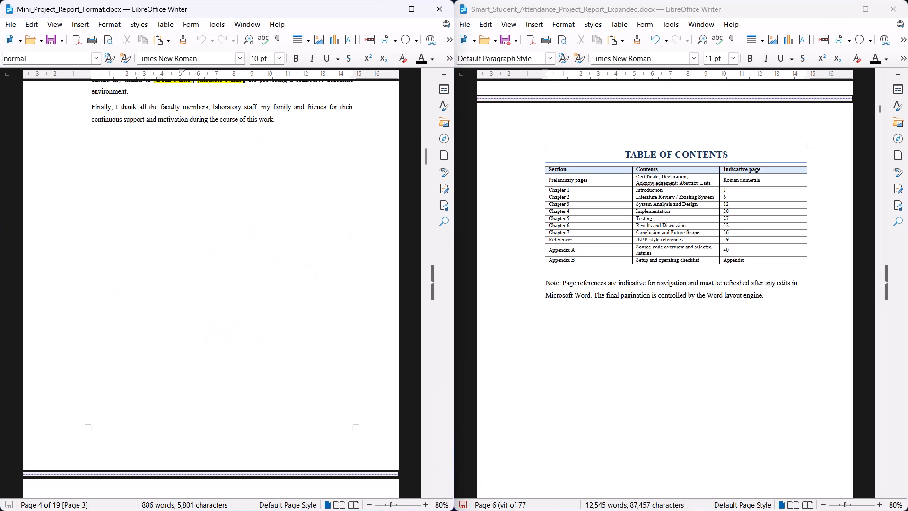
{"action": "scroll", "coordinate": [654, 224], "scroll_direction": "down", "scroll_amount": 5}
{"action": "scroll", "coordinate": [270, 208], "scroll_direction": "down", "scroll_amount": 20}
{"action": "scroll", "coordinate": [270, 208], "scroll_direction": "down", "scroll_amount": 4}
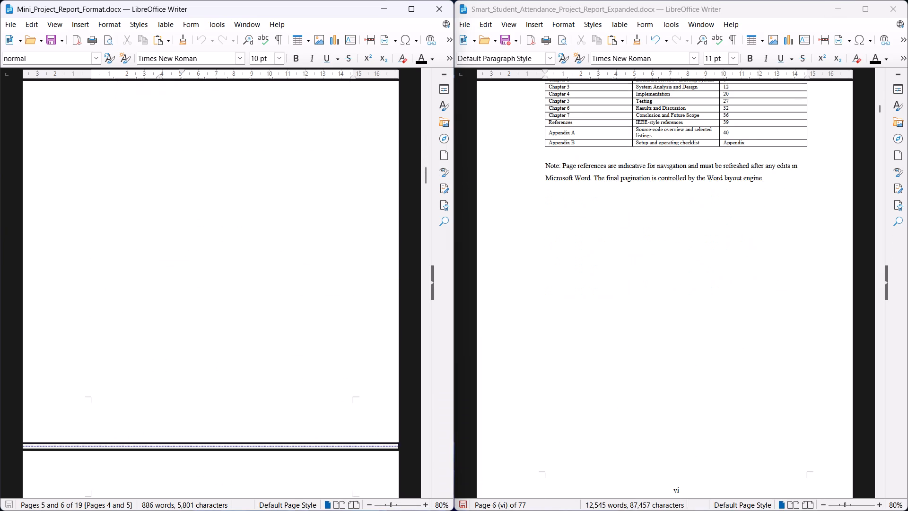
{"action": "scroll", "coordinate": [271, 209], "scroll_direction": "down", "scroll_amount": 8}
{"action": "scroll", "coordinate": [300, 242], "scroll_direction": "up", "scroll_amount": 2}
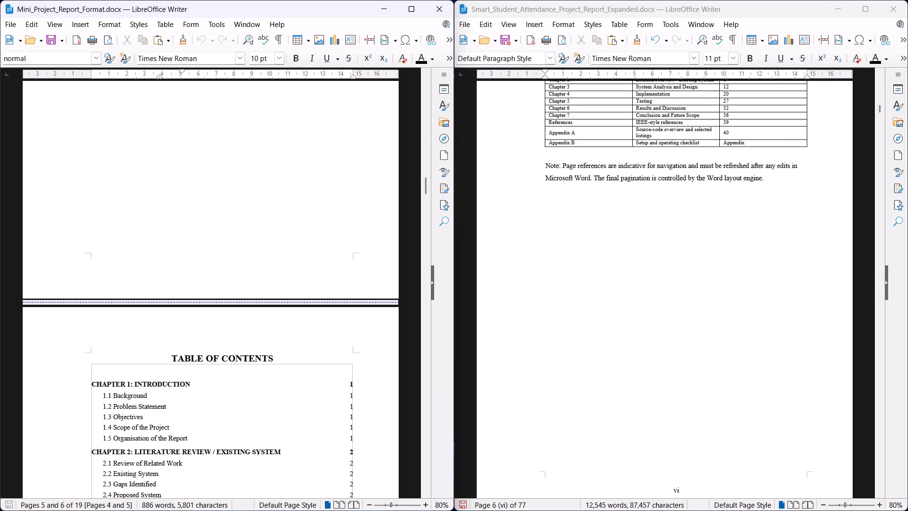
{"action": "left_click_drag", "start_coordinate": [143, 280], "coordinate": [143, 184]}
{"action": "scroll", "coordinate": [164, 177], "scroll_direction": "up", "scroll_amount": 8}
{"action": "left_click", "coordinate": [214, 197]}
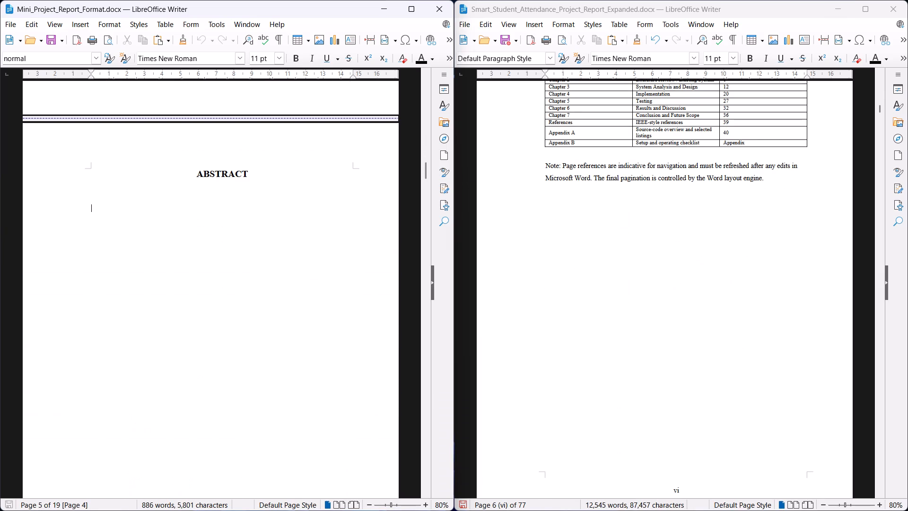
{"action": "key", "text": "BackSpace"}
{"action": "key", "text": "BackSpace"}
{"action": "key", "text": "BackSpace"}
{"action": "key", "text": "BackSpace"}
{"action": "key", "text": "BackSpace"}
{"action": "key", "text": "BackSpace"}
{"action": "key", "text": "BackSpace"}
{"action": "key", "text": "BackSpace"}
{"action": "key", "text": "BackSpace"}
{"action": "key", "text": "BackSpace"}
{"action": "key", "text": "BackSpace"}
{"action": "key", "text": "BackSpace"}
{"action": "key", "text": "BackSpace"}
{"action": "key", "text": "BackSpace"}
{"action": "key", "text": "BackSpace"}
{"action": "key", "text": "BackSpace"}
{"action": "key", "text": "BackSpace"}
{"action": "key", "text": "BackSpace"}
{"action": "key", "text": "BackSpace"}
{"action": "key", "text": "BackSpace"}
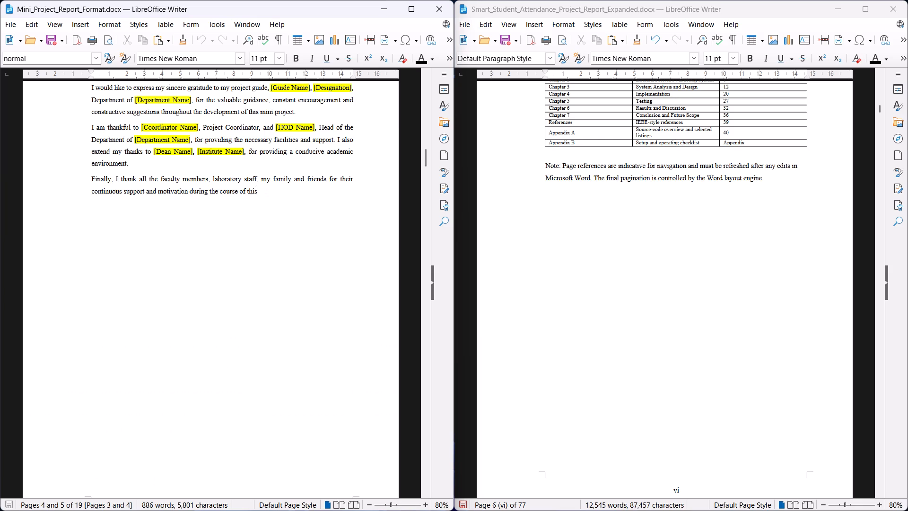
Delete all remaining content before the table of contents: the cover page, certificate, declaration and acknowledgement.
{"action": "scroll", "coordinate": [218, 194], "scroll_direction": "up", "scroll_amount": 5}
{"action": "left_click_drag", "start_coordinate": [213, 261], "coordinate": [181, 159]}
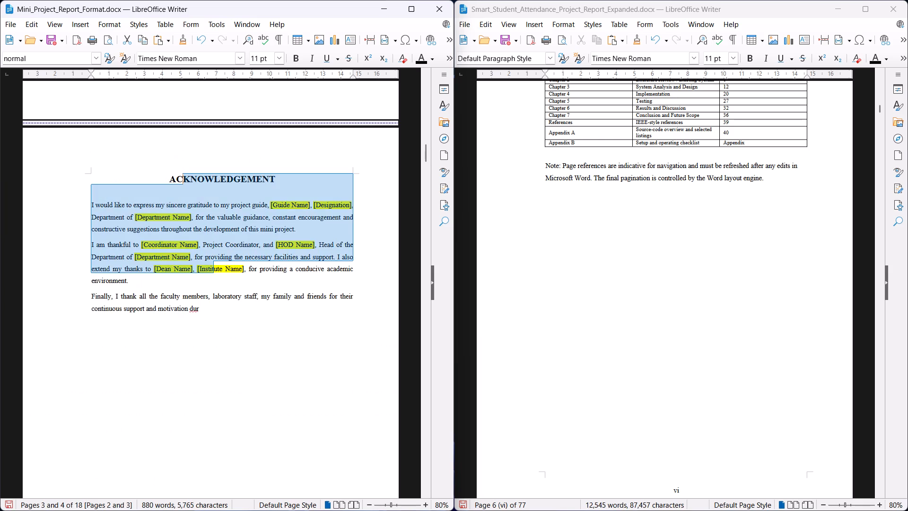
{"action": "key", "text": "BackSpace"}
{"action": "left_click_drag", "start_coordinate": [204, 302], "coordinate": [136, 163]}
{"action": "scroll", "coordinate": [159, 174], "scroll_direction": "up", "scroll_amount": 4}
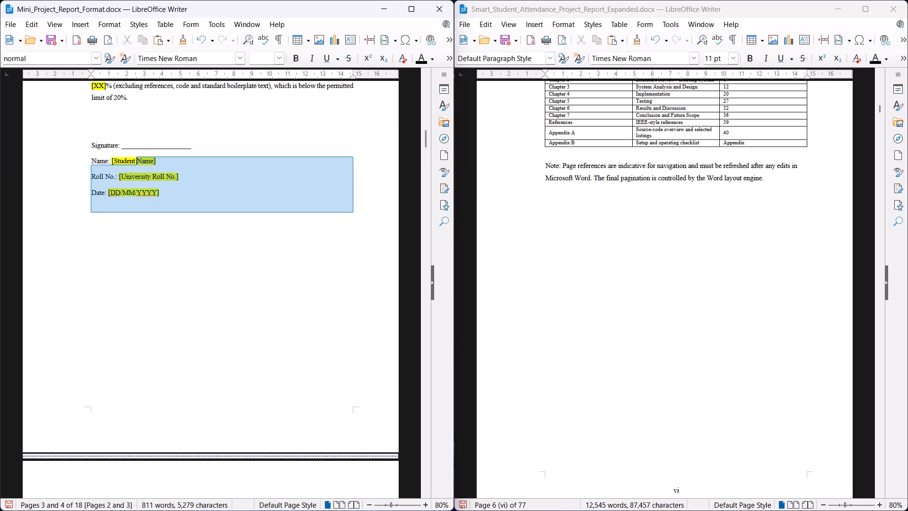
{"action": "left_click_drag", "start_coordinate": [136, 163], "coordinate": [116, 136]}
{"action": "scroll", "coordinate": [97, 144], "scroll_direction": "up", "scroll_amount": 14}
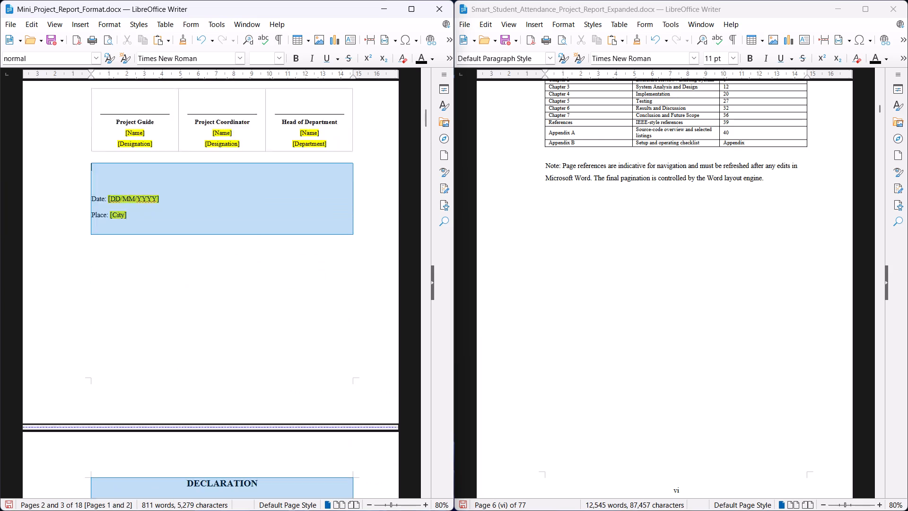
{"action": "scroll", "coordinate": [116, 136], "scroll_direction": "up", "scroll_amount": 3}
{"action": "left_click_drag", "start_coordinate": [116, 136], "coordinate": [123, 122]}
{"action": "scroll", "coordinate": [116, 135], "scroll_direction": "up", "scroll_amount": 16}
{"action": "scroll", "coordinate": [120, 127], "scroll_direction": "up", "scroll_amount": 5}
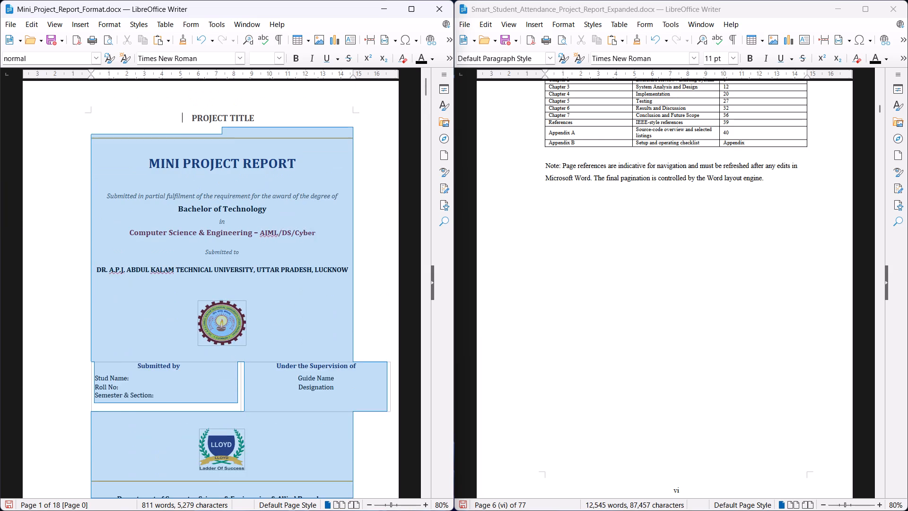
{"action": "left_click_drag", "start_coordinate": [123, 122], "coordinate": [96, 121]}
{"action": "scroll", "coordinate": [117, 110], "scroll_direction": "up", "scroll_amount": 4}
{"action": "key", "text": "BackSpace"}
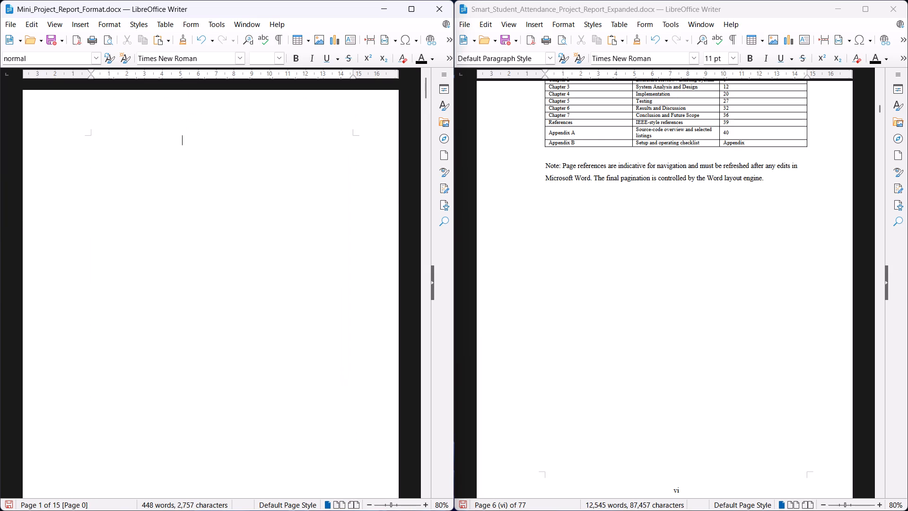
Remove the blank page in front of the TABLE OF CONTENTS heading.
{"action": "scroll", "coordinate": [145, 140], "scroll_direction": "down", "scroll_amount": 15}
{"action": "left_click", "coordinate": [171, 311]}
{"action": "left_click", "coordinate": [171, 322]}
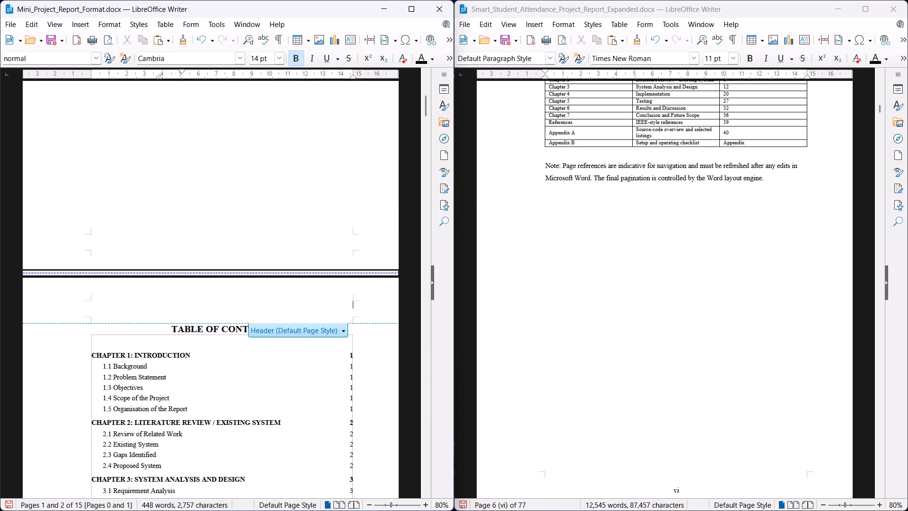
{"action": "left_click", "coordinate": [172, 326]}
{"action": "key", "text": "BackSpace"}
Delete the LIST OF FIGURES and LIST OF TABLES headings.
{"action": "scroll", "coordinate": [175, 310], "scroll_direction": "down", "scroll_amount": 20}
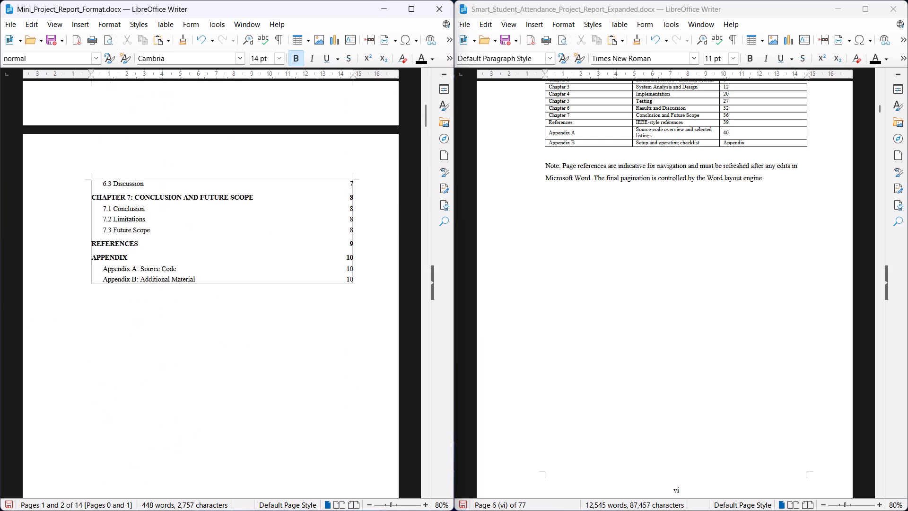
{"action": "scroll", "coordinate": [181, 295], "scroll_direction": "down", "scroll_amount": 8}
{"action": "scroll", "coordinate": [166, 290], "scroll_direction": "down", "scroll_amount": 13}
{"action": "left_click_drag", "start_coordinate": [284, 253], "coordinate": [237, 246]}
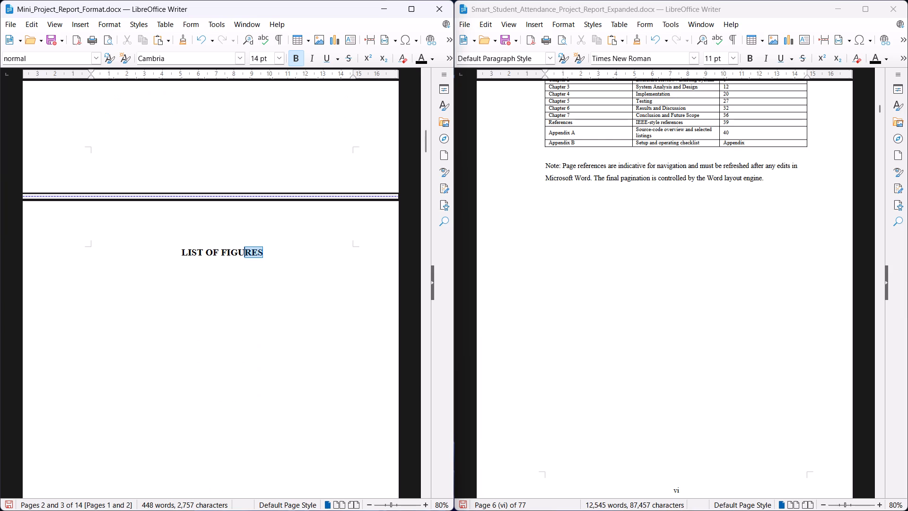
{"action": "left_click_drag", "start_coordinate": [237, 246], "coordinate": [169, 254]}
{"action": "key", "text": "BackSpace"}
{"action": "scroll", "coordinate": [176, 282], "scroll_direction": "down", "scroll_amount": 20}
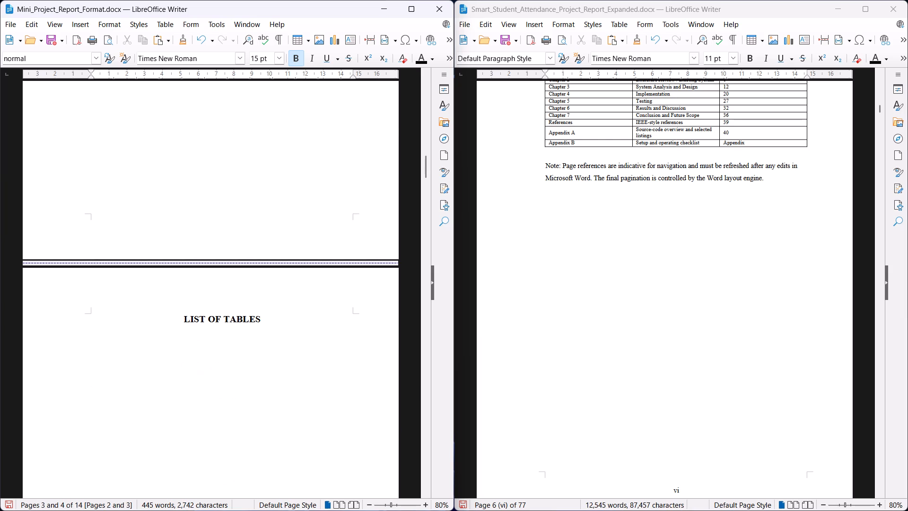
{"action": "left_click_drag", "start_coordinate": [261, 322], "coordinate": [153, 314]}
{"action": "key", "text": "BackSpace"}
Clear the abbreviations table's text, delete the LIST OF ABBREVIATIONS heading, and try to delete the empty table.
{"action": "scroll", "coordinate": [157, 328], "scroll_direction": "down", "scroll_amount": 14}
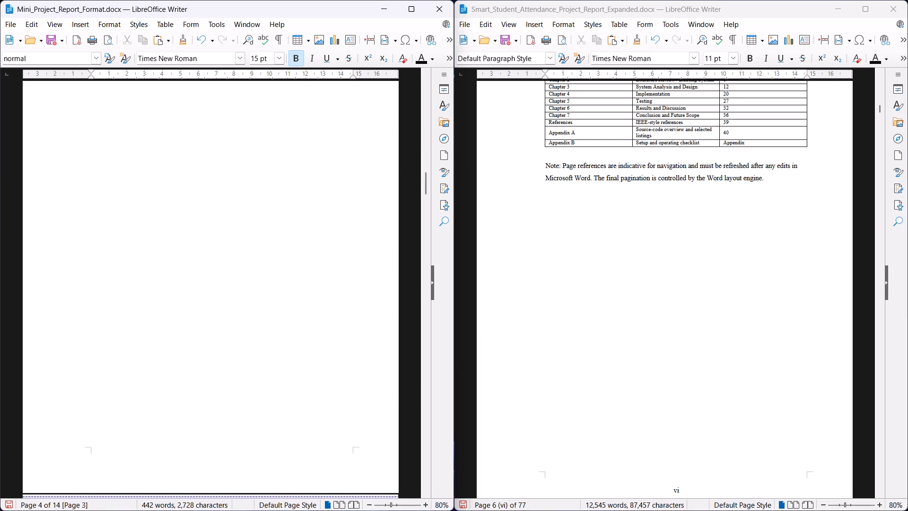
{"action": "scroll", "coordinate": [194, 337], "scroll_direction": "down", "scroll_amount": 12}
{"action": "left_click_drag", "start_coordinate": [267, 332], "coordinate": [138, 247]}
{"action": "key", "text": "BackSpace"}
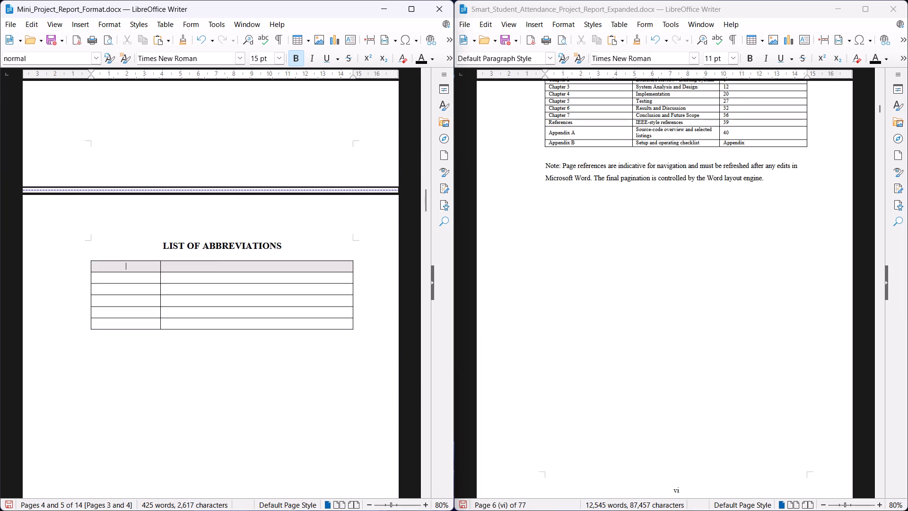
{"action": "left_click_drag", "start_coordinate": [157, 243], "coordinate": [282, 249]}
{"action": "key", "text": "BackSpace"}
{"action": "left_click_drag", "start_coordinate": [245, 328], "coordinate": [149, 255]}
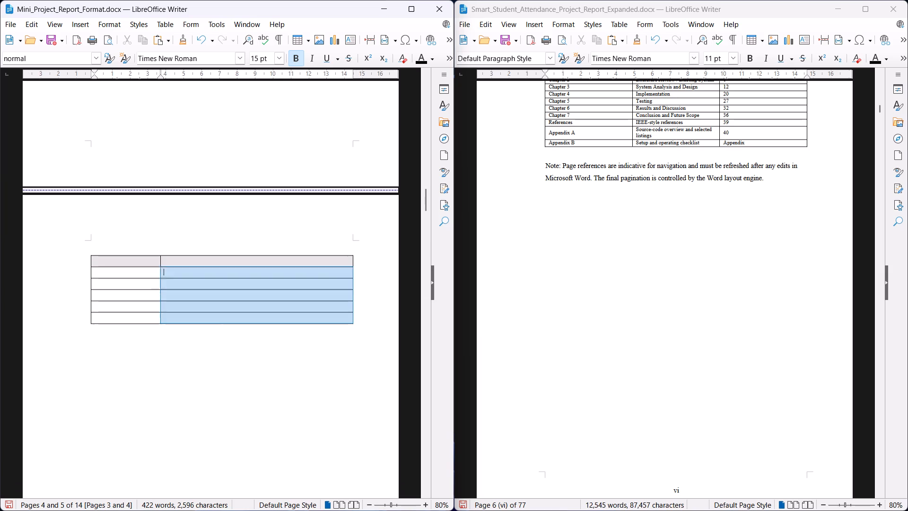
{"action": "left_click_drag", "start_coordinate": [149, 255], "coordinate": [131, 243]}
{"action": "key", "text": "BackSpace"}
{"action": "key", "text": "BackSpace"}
Delete everything after the table of contents, from the end of the Appendix B entry through the final APPENDIX heading.
{"action": "scroll", "coordinate": [147, 316], "scroll_direction": "down", "scroll_amount": 19}
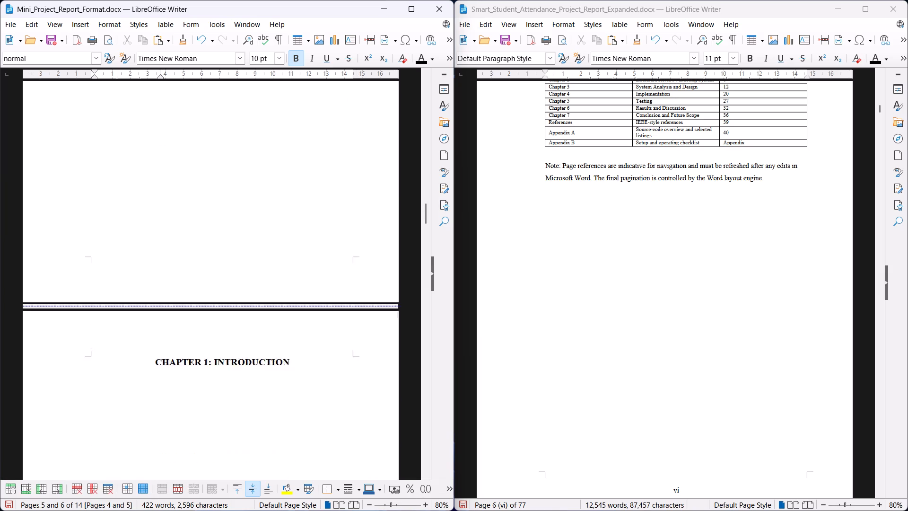
{"action": "scroll", "coordinate": [167, 312], "scroll_direction": "down", "scroll_amount": 2}
{"action": "left_click_drag", "start_coordinate": [425, 217], "coordinate": [419, 434]}
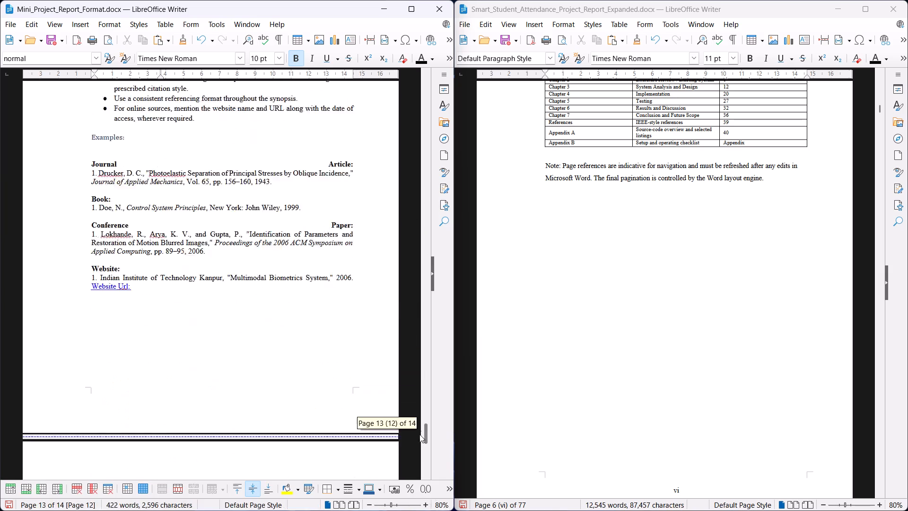
{"action": "left_click_drag", "start_coordinate": [419, 434], "coordinate": [414, 468]}
{"action": "scroll", "coordinate": [247, 293], "scroll_direction": "up", "scroll_amount": 9}
{"action": "left_click_drag", "start_coordinate": [262, 245], "coordinate": [236, 227]}
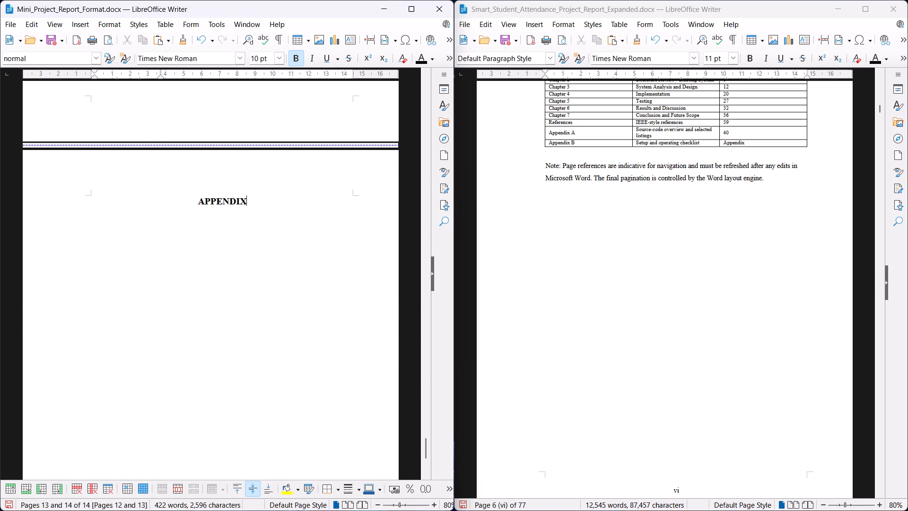
{"action": "left_click_drag", "start_coordinate": [236, 227], "coordinate": [157, 174]}
{"action": "scroll", "coordinate": [113, 149], "scroll_direction": "down", "scroll_amount": 1}
{"action": "scroll", "coordinate": [171, 149], "scroll_direction": "up", "scroll_amount": 13}
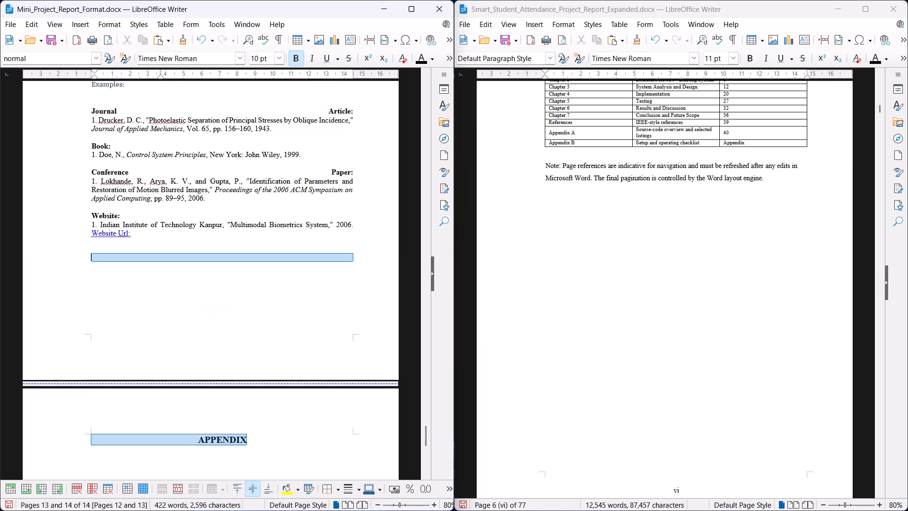
{"action": "scroll", "coordinate": [157, 174], "scroll_direction": "up", "scroll_amount": 5}
{"action": "left_click_drag", "start_coordinate": [157, 174], "coordinate": [160, 146]}
{"action": "scroll", "coordinate": [139, 154], "scroll_direction": "up", "scroll_amount": 19}
{"action": "scroll", "coordinate": [160, 146], "scroll_direction": "up", "scroll_amount": 20}
{"action": "scroll", "coordinate": [160, 146], "scroll_direction": "up", "scroll_amount": 16}
{"action": "scroll", "coordinate": [160, 146], "scroll_direction": "up", "scroll_amount": 20}
{"action": "scroll", "coordinate": [160, 146], "scroll_direction": "up", "scroll_amount": 19}
{"action": "scroll", "coordinate": [160, 146], "scroll_direction": "up", "scroll_amount": 20}
{"action": "scroll", "coordinate": [160, 146], "scroll_direction": "up", "scroll_amount": 19}
{"action": "scroll", "coordinate": [160, 146], "scroll_direction": "up", "scroll_amount": 20}
{"action": "scroll", "coordinate": [160, 146], "scroll_direction": "up", "scroll_amount": 15}
{"action": "scroll", "coordinate": [160, 146], "scroll_direction": "up", "scroll_amount": 6}
{"action": "scroll", "coordinate": [160, 146], "scroll_direction": "up", "scroll_amount": 19}
{"action": "scroll", "coordinate": [160, 146], "scroll_direction": "up", "scroll_amount": 7}
{"action": "scroll", "coordinate": [160, 146], "scroll_direction": "up", "scroll_amount": 20}
{"action": "scroll", "coordinate": [160, 146], "scroll_direction": "up", "scroll_amount": 13}
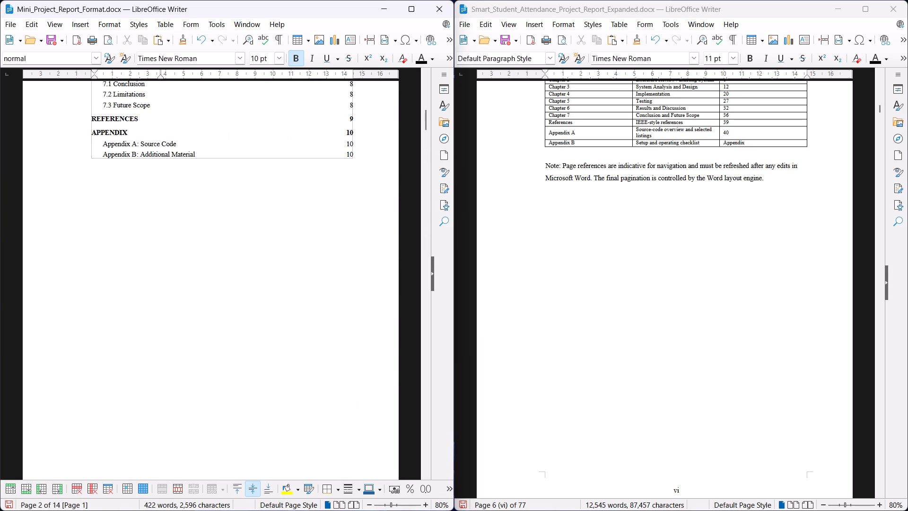
{"action": "left_click_drag", "start_coordinate": [160, 146], "coordinate": [358, 203]}
{"action": "scroll", "coordinate": [160, 146], "scroll_direction": "up", "scroll_amount": 2}
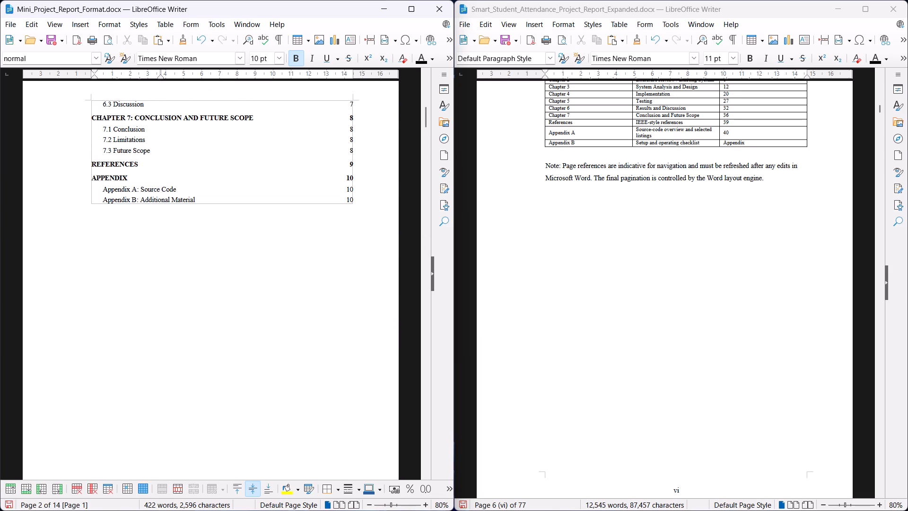
{"action": "left_click_drag", "start_coordinate": [358, 203], "coordinate": [355, 202]}
{"action": "key", "text": "Delete"}
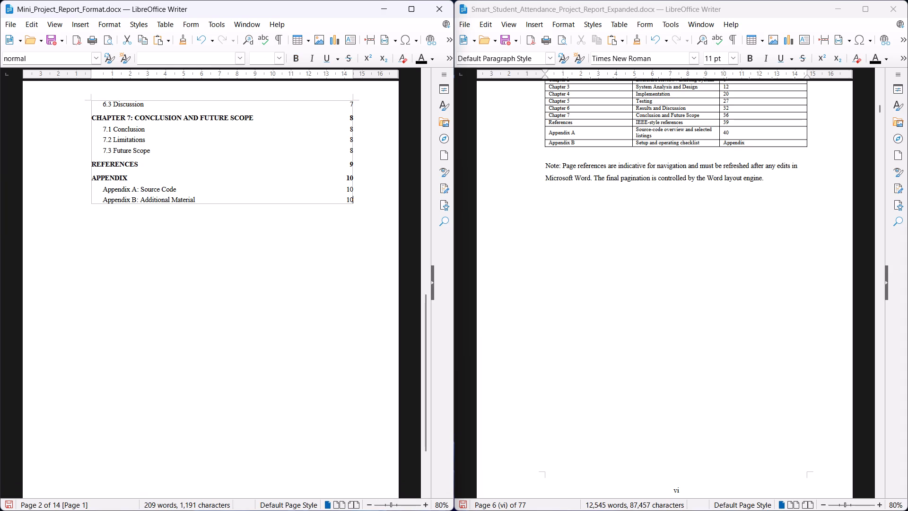
Check the trimmed format document, and examine the abstract, table of contents and list of figures pages in the expanded report.
{"action": "scroll", "coordinate": [377, 202], "scroll_direction": "down", "scroll_amount": 5}
{"action": "scroll", "coordinate": [370, 212], "scroll_direction": "up", "scroll_amount": 11}
{"action": "scroll", "coordinate": [370, 212], "scroll_direction": "up", "scroll_amount": 20}
{"action": "scroll", "coordinate": [370, 212], "scroll_direction": "up", "scroll_amount": 3}
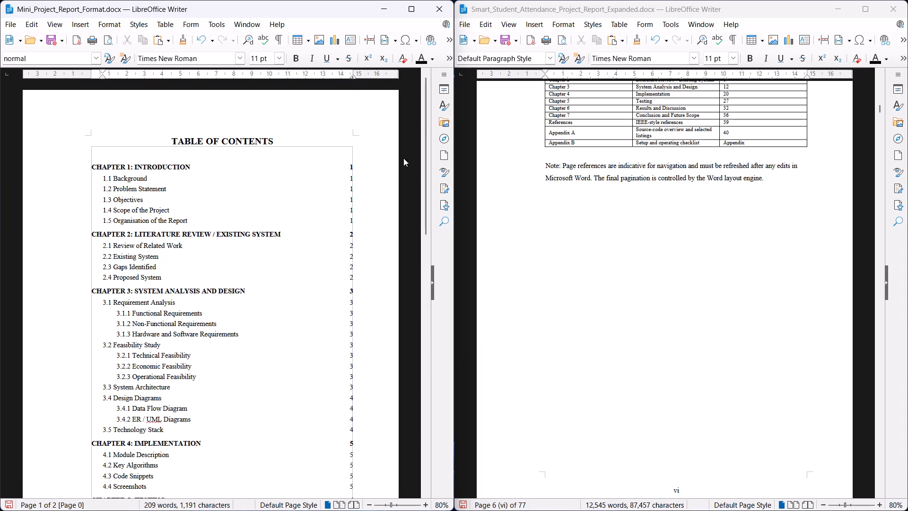
{"action": "scroll", "coordinate": [558, 191], "scroll_direction": "up", "scroll_amount": 4}
{"action": "scroll", "coordinate": [602, 220], "scroll_direction": "up", "scroll_amount": 3}
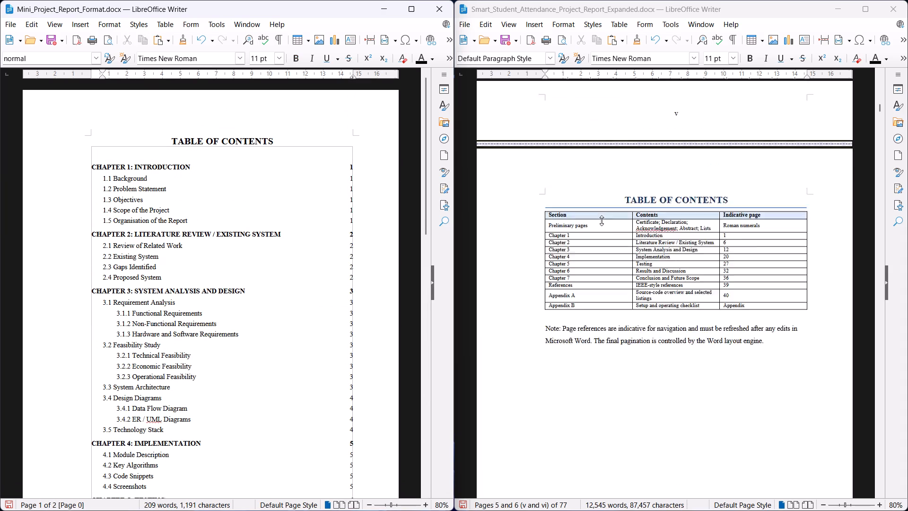
{"action": "scroll", "coordinate": [602, 220], "scroll_direction": "up", "scroll_amount": 19}
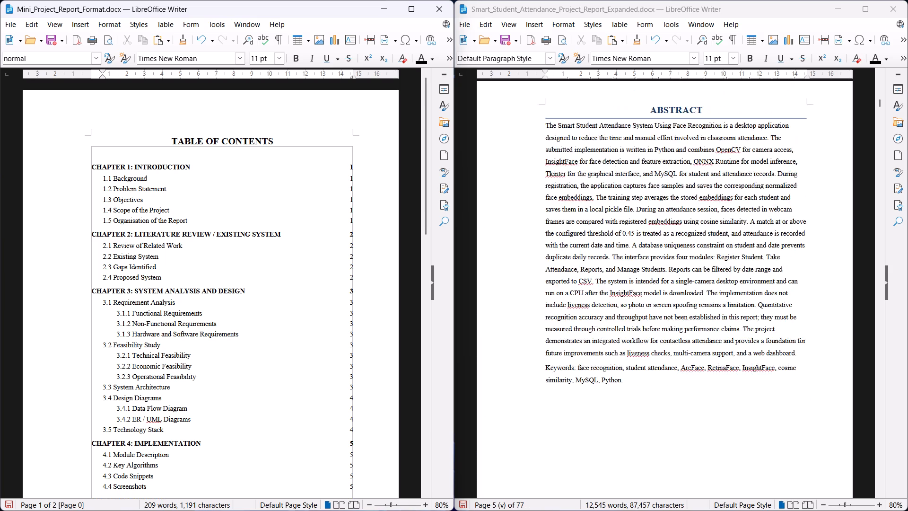
{"action": "scroll", "coordinate": [605, 209], "scroll_direction": "up", "scroll_amount": 3}
{"action": "scroll", "coordinate": [607, 208], "scroll_direction": "down", "scroll_amount": 20}
{"action": "scroll", "coordinate": [607, 208], "scroll_direction": "down", "scroll_amount": 15}
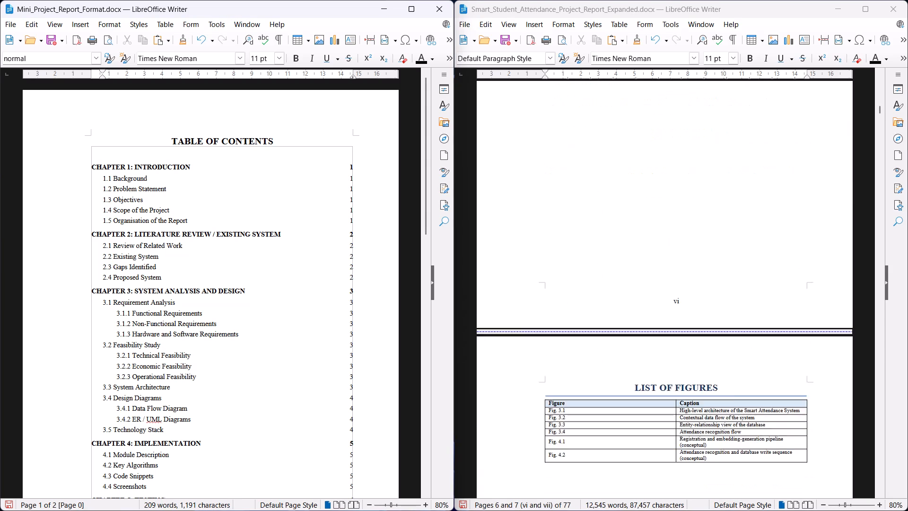
Examine the table of contents, list of figures and list of tables pages in the expanded report.
{"action": "scroll", "coordinate": [613, 212], "scroll_direction": "down", "scroll_amount": 14}
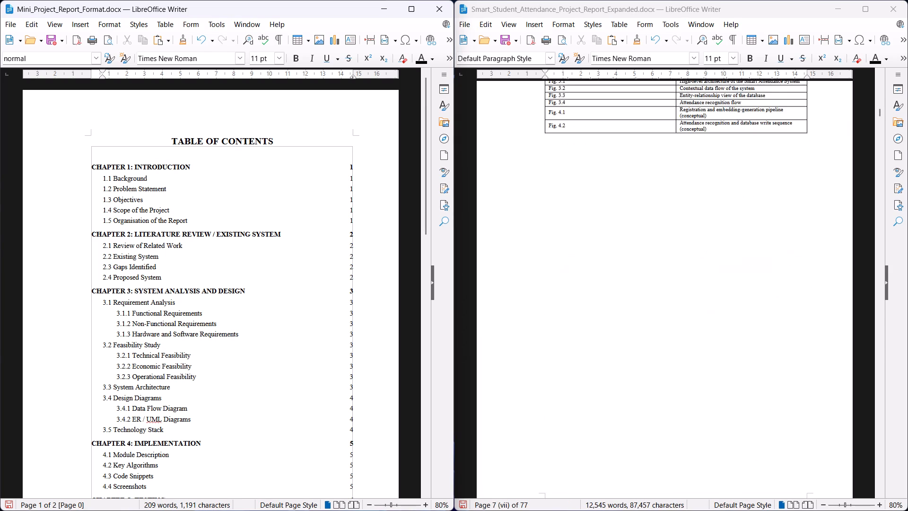
{"action": "scroll", "coordinate": [582, 233], "scroll_direction": "down", "scroll_amount": 14}
{"action": "scroll", "coordinate": [583, 234], "scroll_direction": "up", "scroll_amount": 3}
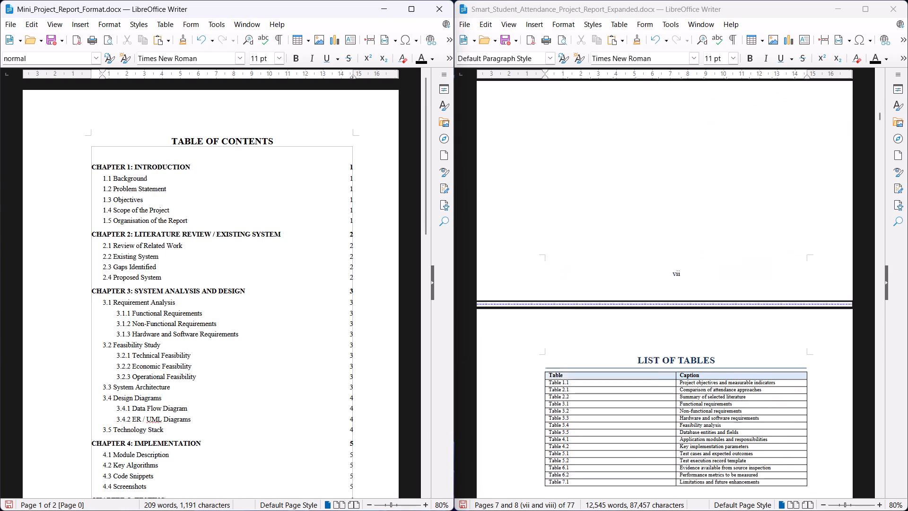
{"action": "scroll", "coordinate": [583, 234], "scroll_direction": "up", "scroll_amount": 14}
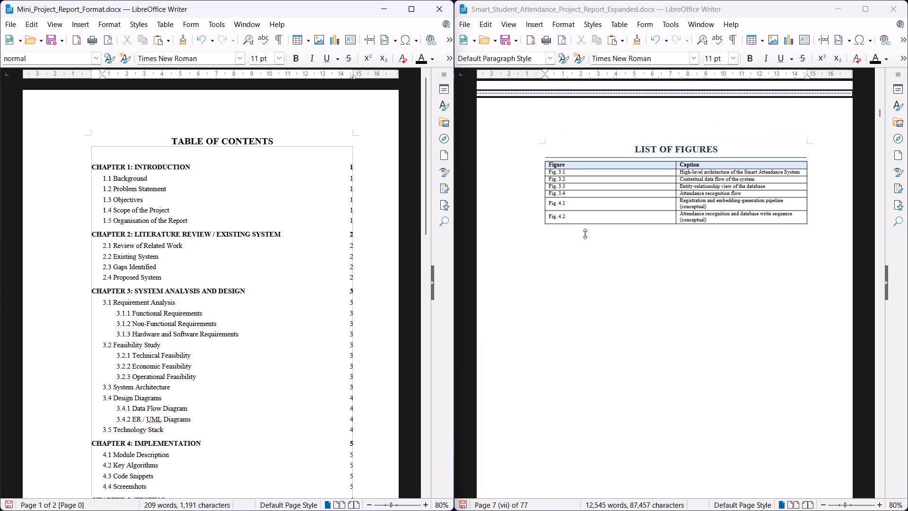
{"action": "scroll", "coordinate": [587, 234], "scroll_direction": "up", "scroll_amount": 16}
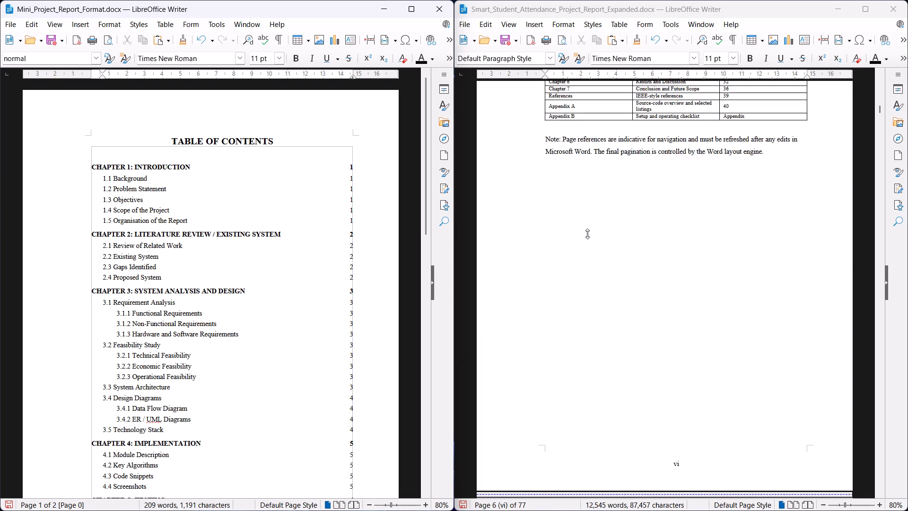
{"action": "scroll", "coordinate": [587, 234], "scroll_direction": "up", "scroll_amount": 4}
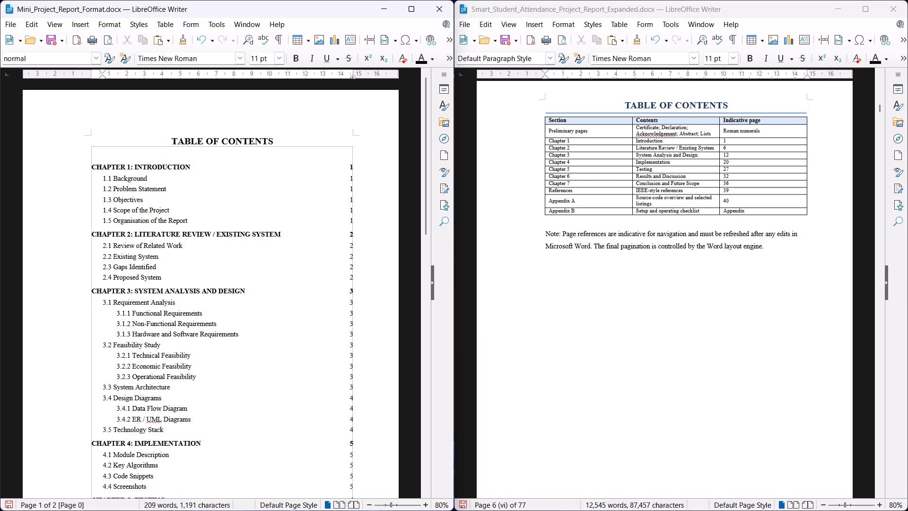
{"action": "scroll", "coordinate": [712, 444], "scroll_direction": "down", "scroll_amount": 5}
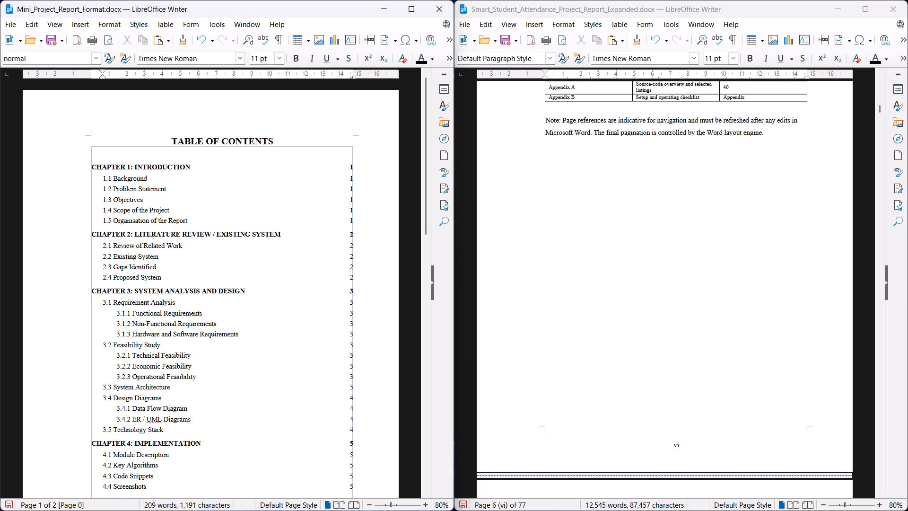
{"action": "scroll", "coordinate": [694, 456], "scroll_direction": "down", "scroll_amount": 20}
{"action": "scroll", "coordinate": [694, 456], "scroll_direction": "down", "scroll_amount": 20}
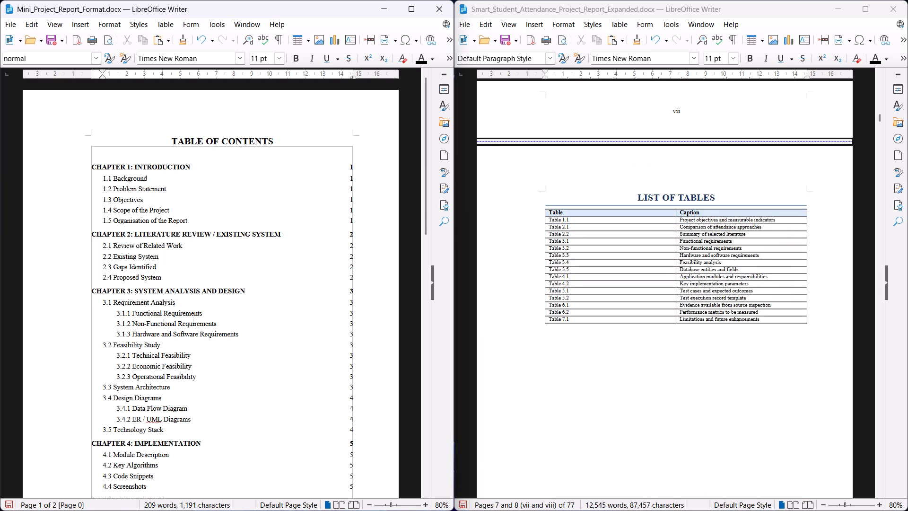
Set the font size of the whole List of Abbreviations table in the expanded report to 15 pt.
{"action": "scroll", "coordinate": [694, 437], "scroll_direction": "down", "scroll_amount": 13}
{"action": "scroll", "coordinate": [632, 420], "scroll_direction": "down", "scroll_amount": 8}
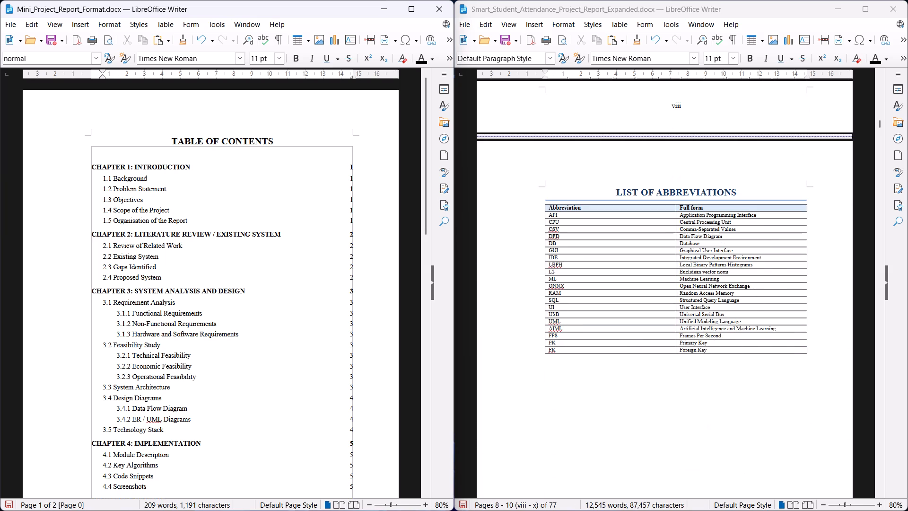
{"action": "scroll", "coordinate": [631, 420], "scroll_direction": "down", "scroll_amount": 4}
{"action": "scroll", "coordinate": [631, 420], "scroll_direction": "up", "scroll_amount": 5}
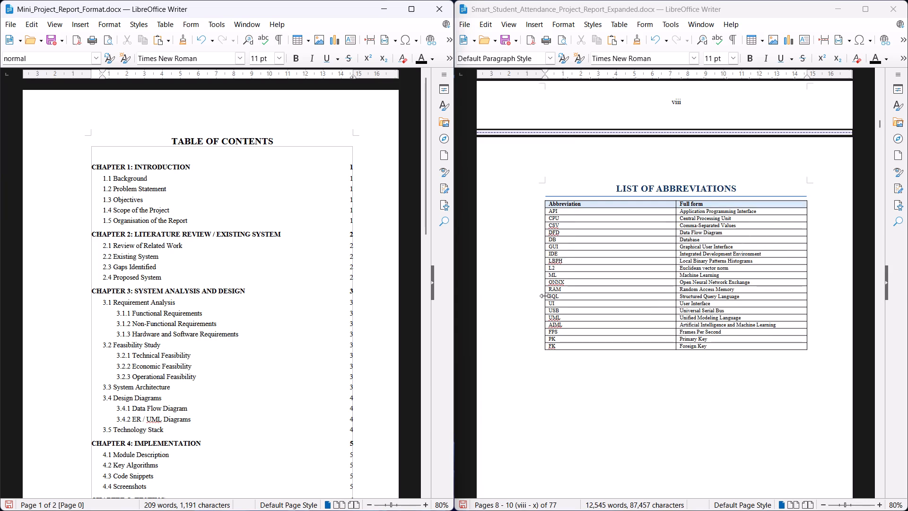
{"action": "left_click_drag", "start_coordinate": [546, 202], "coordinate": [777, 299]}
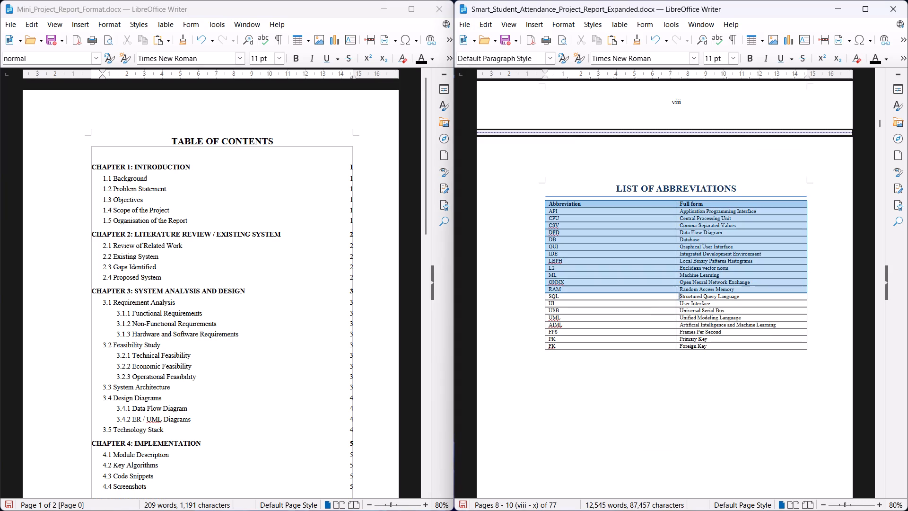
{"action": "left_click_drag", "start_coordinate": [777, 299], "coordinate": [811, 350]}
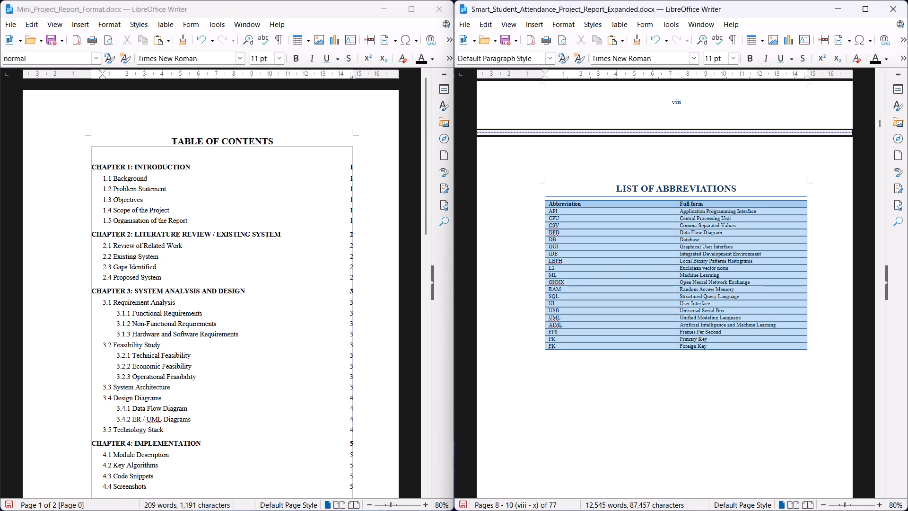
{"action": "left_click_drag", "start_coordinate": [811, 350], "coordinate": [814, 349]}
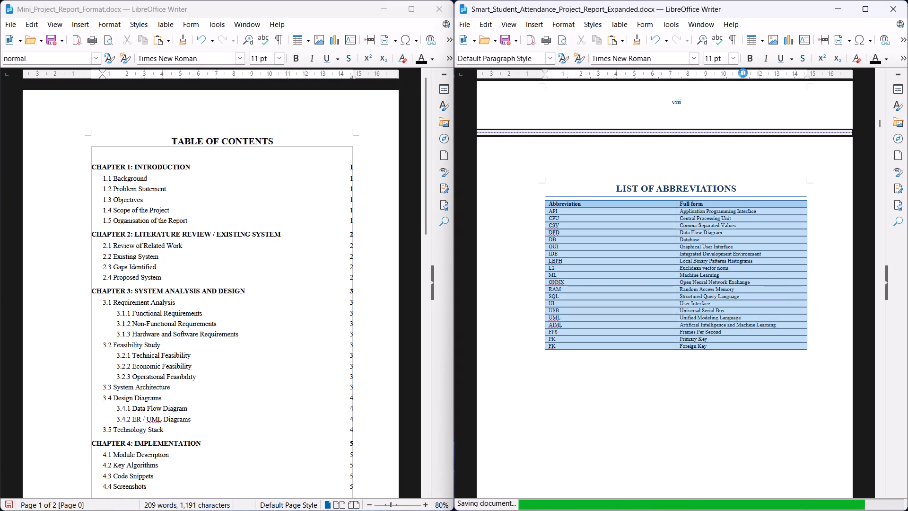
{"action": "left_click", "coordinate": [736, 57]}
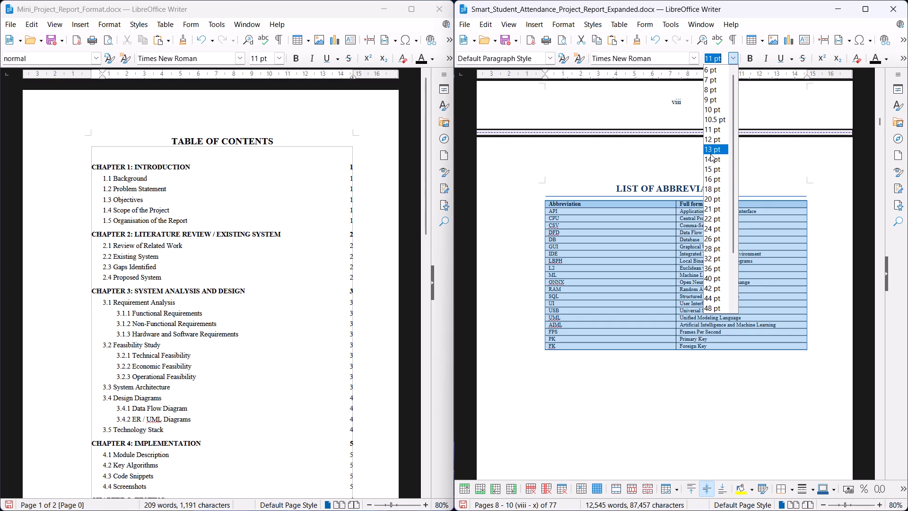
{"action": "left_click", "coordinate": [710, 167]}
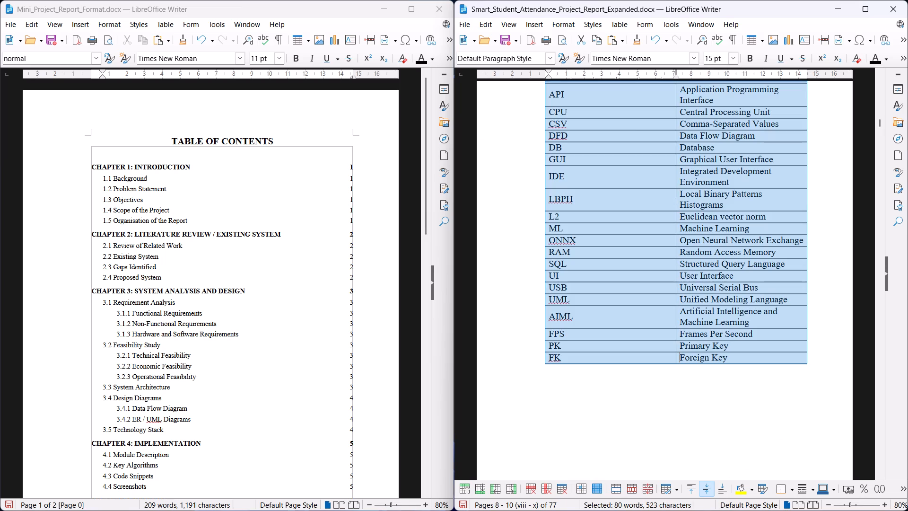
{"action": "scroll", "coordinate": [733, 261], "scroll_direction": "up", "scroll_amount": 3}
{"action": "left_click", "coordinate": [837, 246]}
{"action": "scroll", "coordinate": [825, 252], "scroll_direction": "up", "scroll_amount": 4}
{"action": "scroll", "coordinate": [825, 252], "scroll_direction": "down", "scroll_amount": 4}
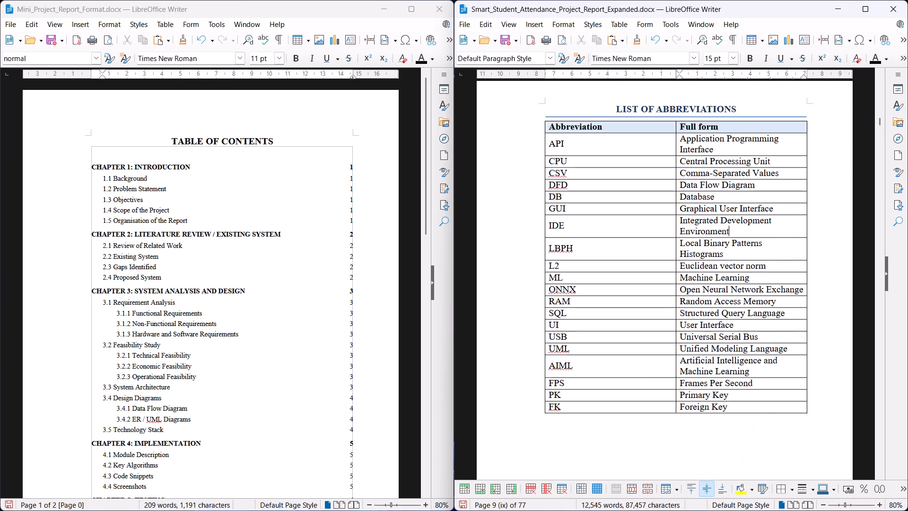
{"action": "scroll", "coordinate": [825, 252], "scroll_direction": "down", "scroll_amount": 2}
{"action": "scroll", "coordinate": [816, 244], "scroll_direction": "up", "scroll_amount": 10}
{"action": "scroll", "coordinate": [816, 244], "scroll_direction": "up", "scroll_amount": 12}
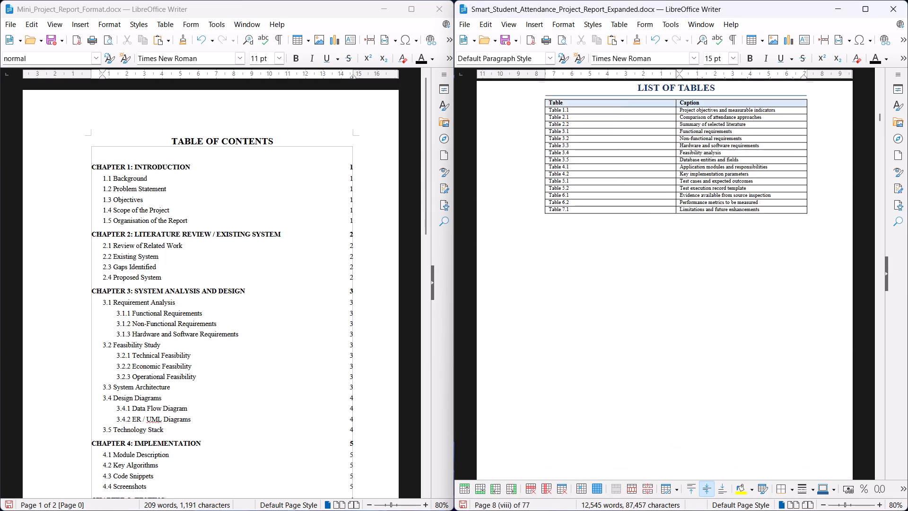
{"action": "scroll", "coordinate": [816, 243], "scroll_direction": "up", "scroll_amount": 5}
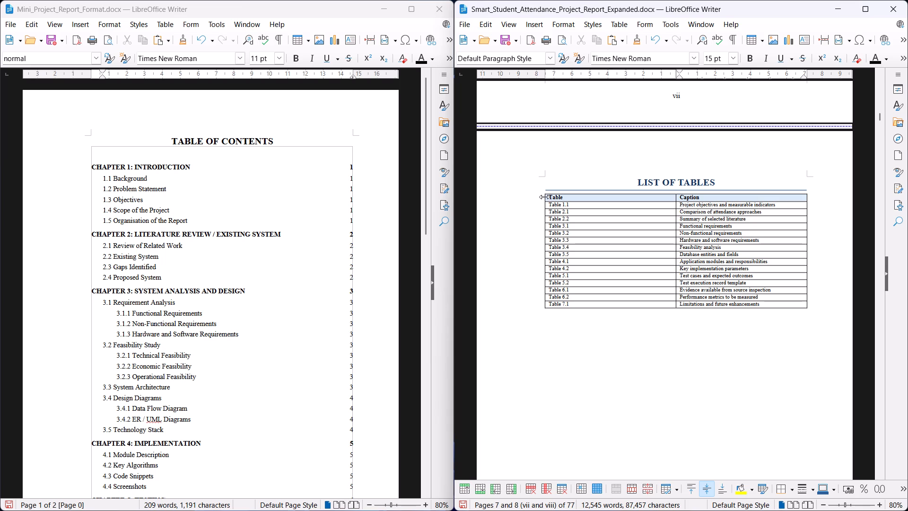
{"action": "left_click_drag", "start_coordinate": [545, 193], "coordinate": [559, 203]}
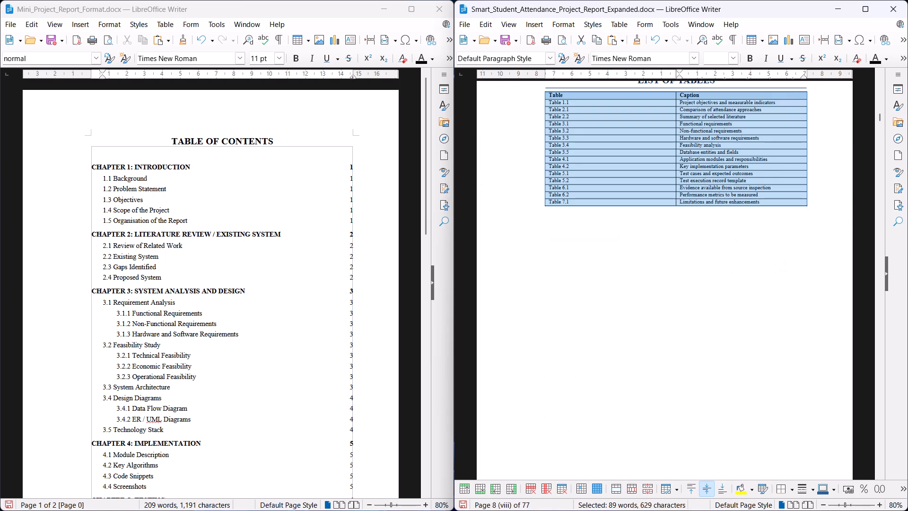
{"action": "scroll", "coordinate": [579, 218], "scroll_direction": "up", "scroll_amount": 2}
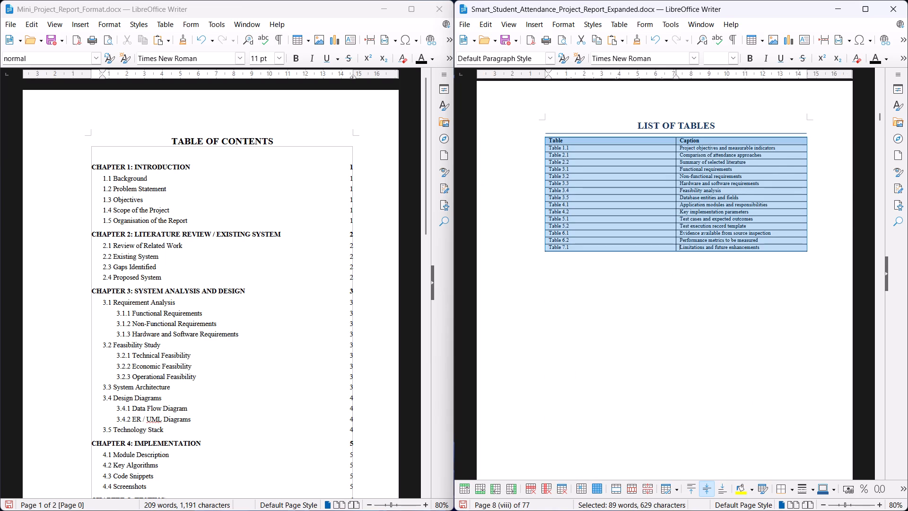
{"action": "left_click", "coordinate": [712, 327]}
Set the font size of all text in the List of Tables table to 14 pt.
{"action": "scroll", "coordinate": [714, 326], "scroll_direction": "down", "scroll_amount": 17}
{"action": "scroll", "coordinate": [585, 302], "scroll_direction": "up", "scroll_amount": 2}
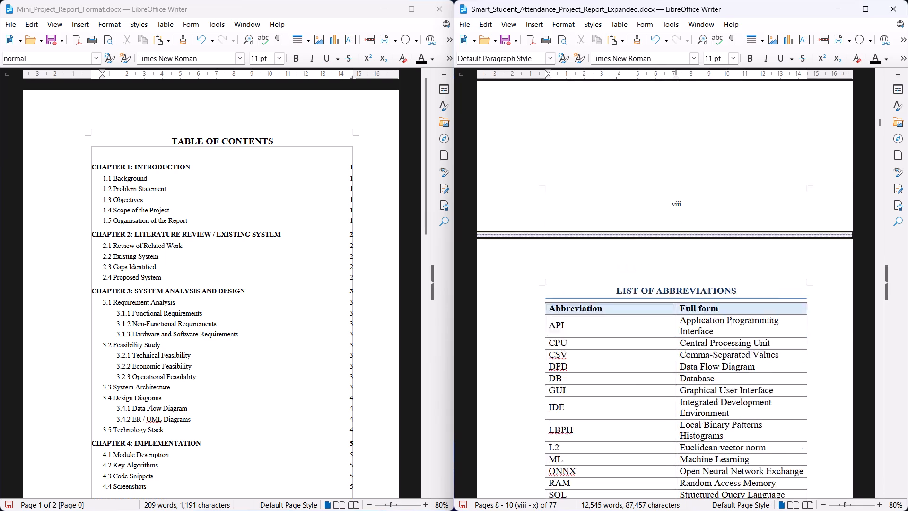
{"action": "scroll", "coordinate": [585, 302], "scroll_direction": "up", "scroll_amount": 15}
{"action": "scroll", "coordinate": [588, 296], "scroll_direction": "up", "scroll_amount": 11}
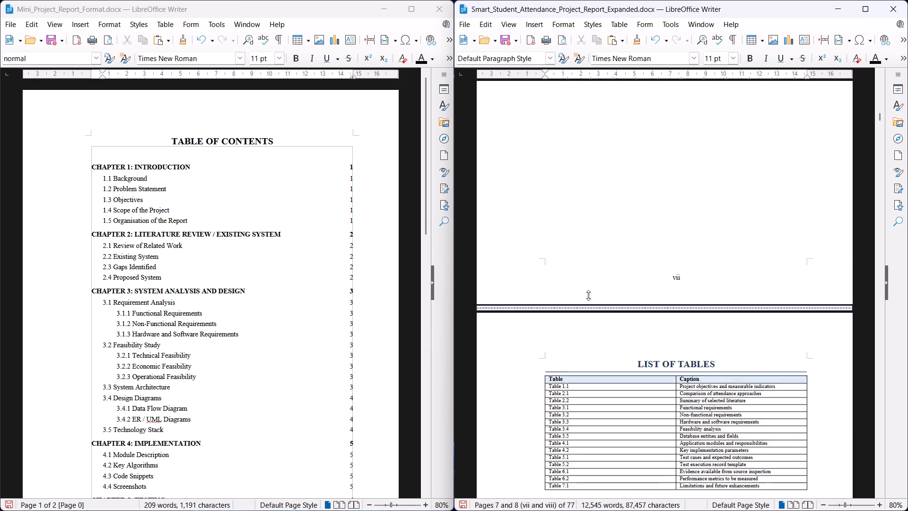
{"action": "scroll", "coordinate": [588, 295], "scroll_direction": "up", "scroll_amount": 16}
{"action": "scroll", "coordinate": [589, 293], "scroll_direction": "down", "scroll_amount": 13}
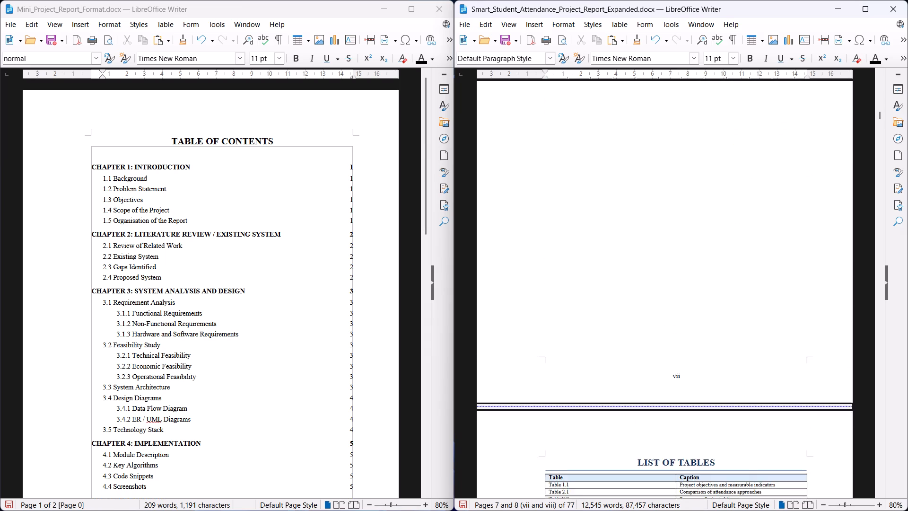
{"action": "scroll", "coordinate": [599, 291], "scroll_direction": "down", "scroll_amount": 11}
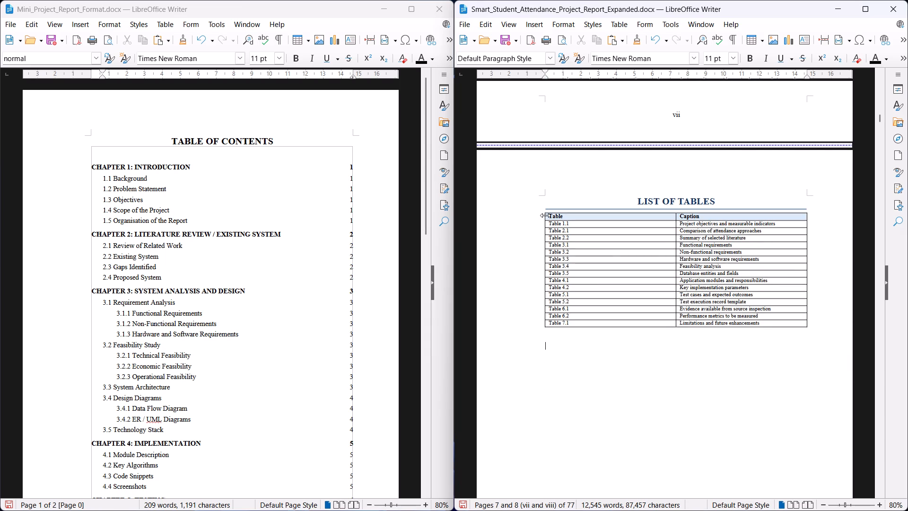
{"action": "left_click_drag", "start_coordinate": [545, 213], "coordinate": [795, 307]}
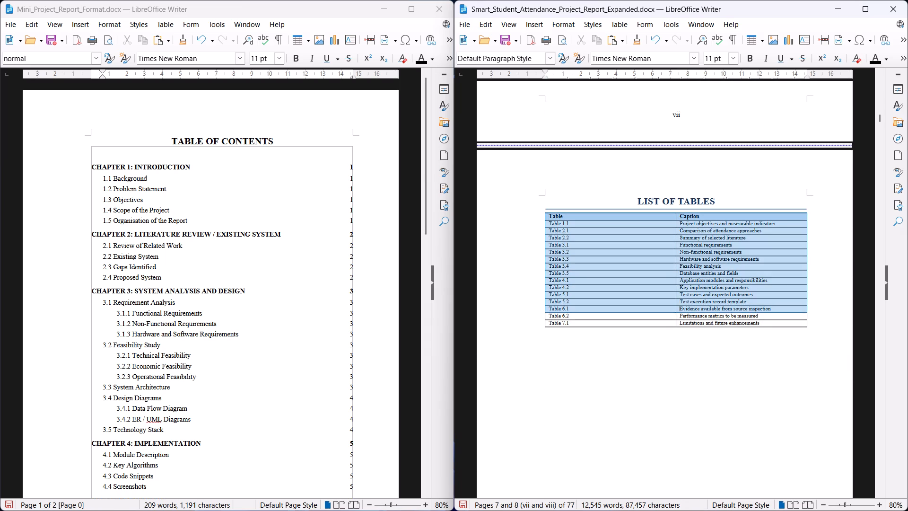
{"action": "left_click_drag", "start_coordinate": [795, 307], "coordinate": [802, 323]}
{"action": "left_click", "coordinate": [736, 59]}
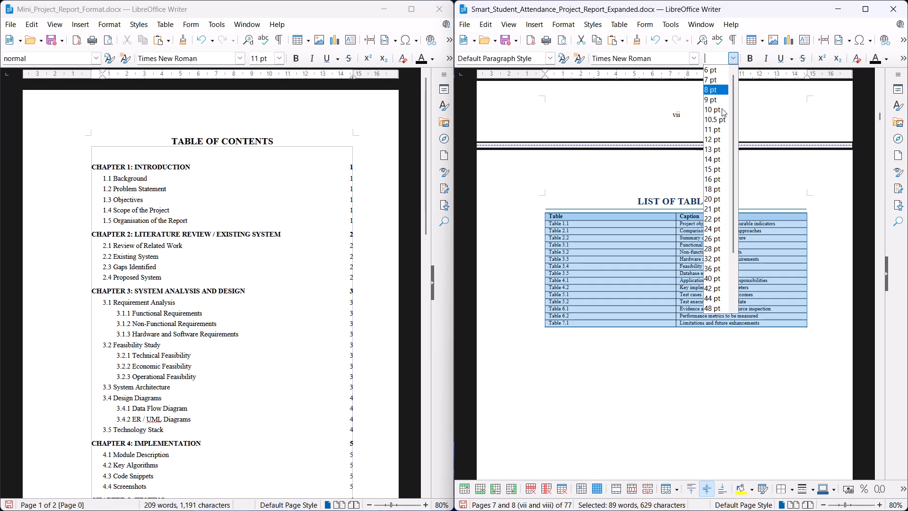
{"action": "left_click", "coordinate": [713, 161]}
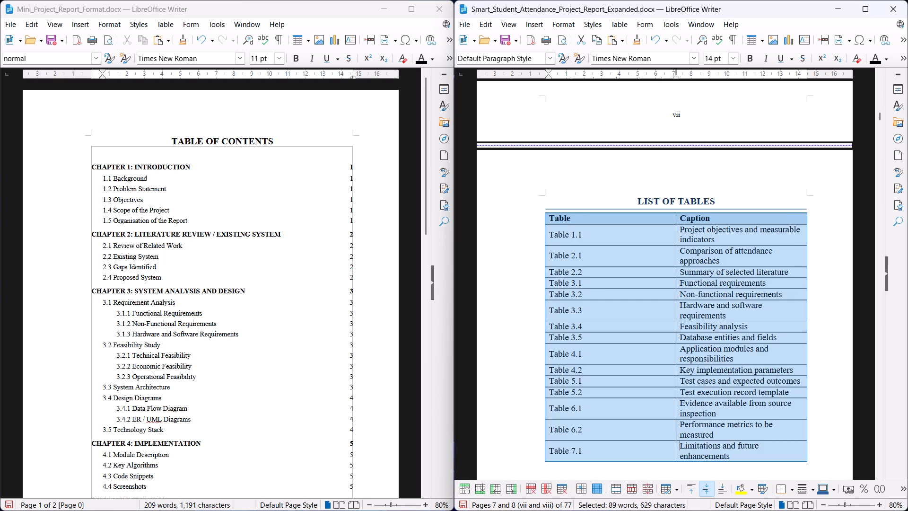
{"action": "left_click", "coordinate": [829, 227]}
Set the font size of all text in the List of Abbreviations table to 14 pt.
{"action": "scroll", "coordinate": [825, 234], "scroll_direction": "down", "scroll_amount": 20}
{"action": "scroll", "coordinate": [825, 234], "scroll_direction": "down", "scroll_amount": 2}
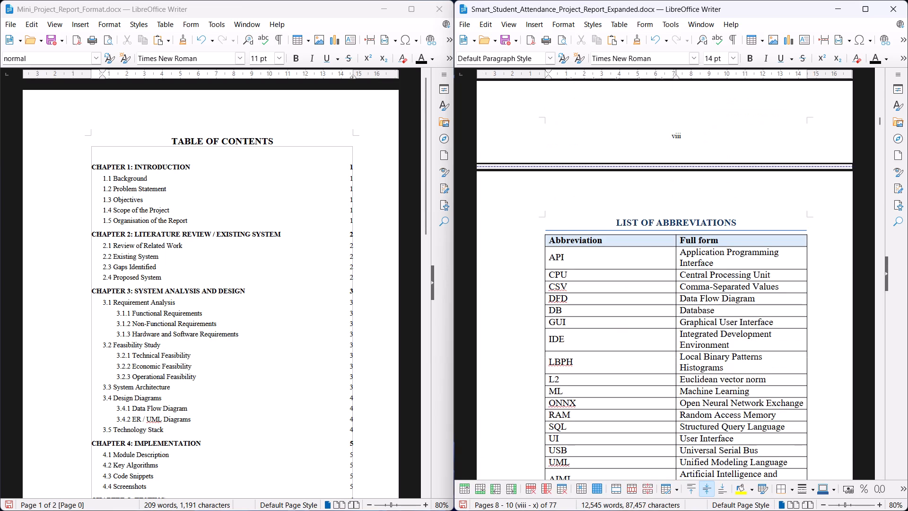
{"action": "left_click_drag", "start_coordinate": [550, 241], "coordinate": [776, 352]}
{"action": "scroll", "coordinate": [749, 339], "scroll_direction": "down", "scroll_amount": 7}
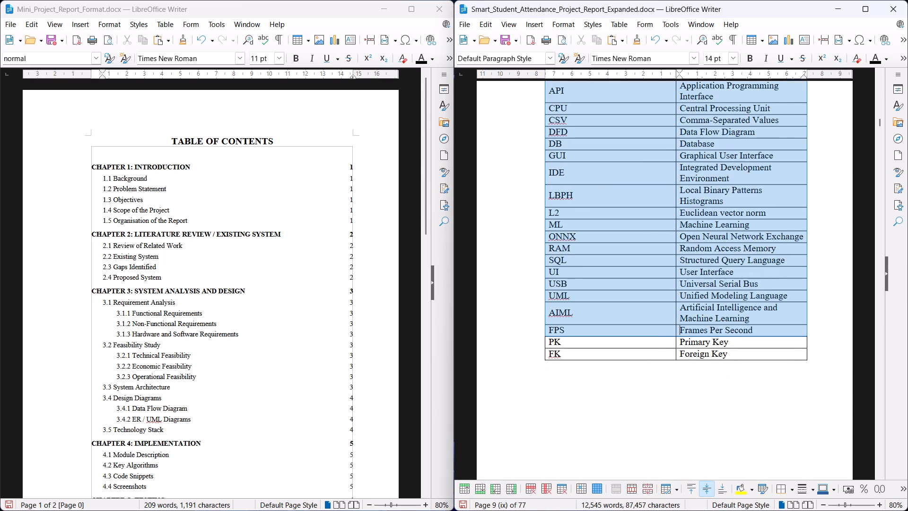
{"action": "left_click_drag", "start_coordinate": [776, 352], "coordinate": [784, 354]}
{"action": "left_click", "coordinate": [731, 61]}
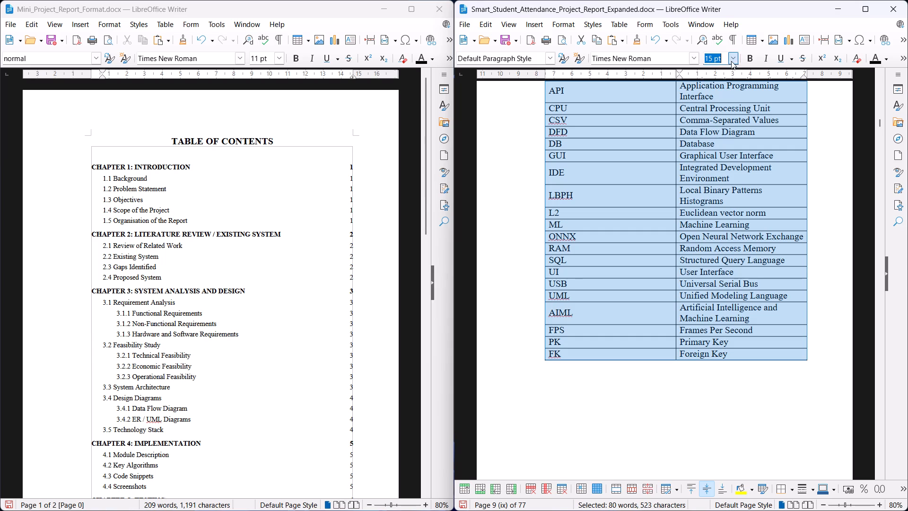
{"action": "left_click", "coordinate": [709, 158]}
{"action": "left_click", "coordinate": [835, 174]}
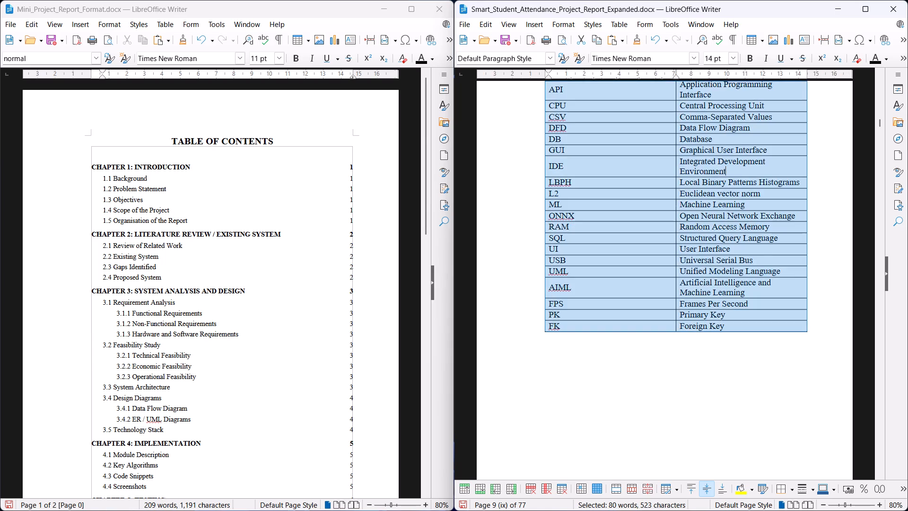
{"action": "scroll", "coordinate": [809, 232], "scroll_direction": "up", "scroll_amount": 5}
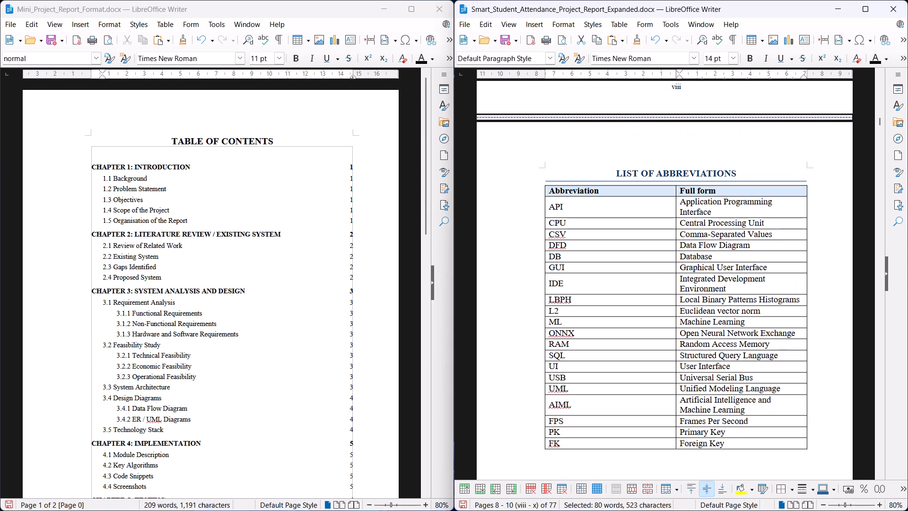
Set the font size of all text in the List of Figures table to 14 pt.
{"action": "scroll", "coordinate": [808, 232], "scroll_direction": "up", "scroll_amount": 9}
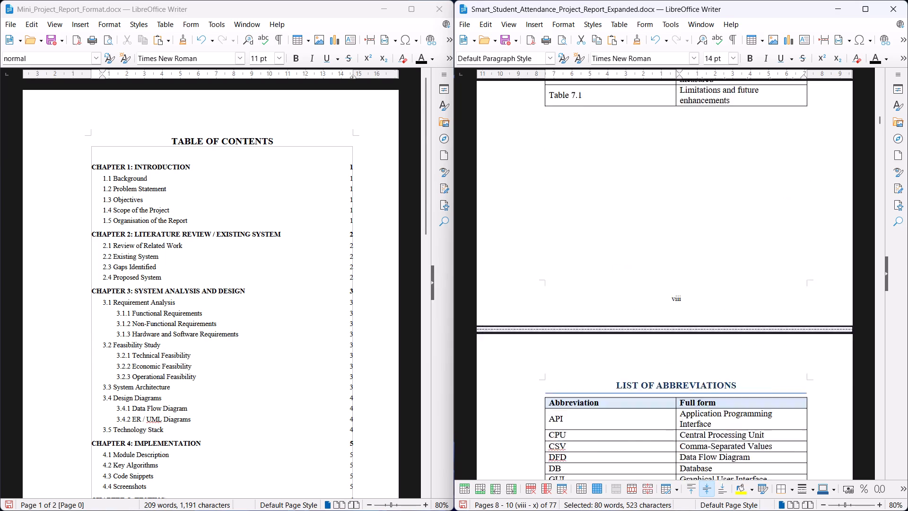
{"action": "scroll", "coordinate": [808, 232], "scroll_direction": "up", "scroll_amount": 20}
{"action": "scroll", "coordinate": [808, 232], "scroll_direction": "up", "scroll_amount": 11}
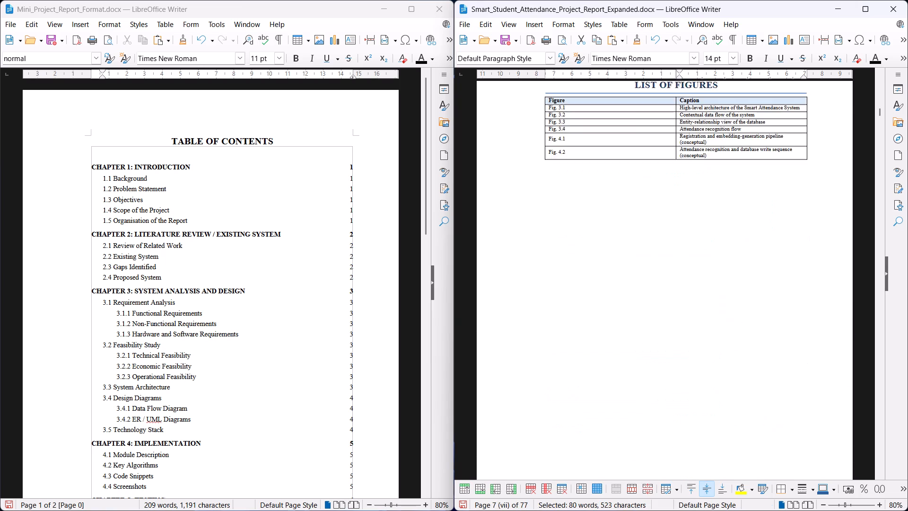
{"action": "scroll", "coordinate": [809, 231], "scroll_direction": "up", "scroll_amount": 5}
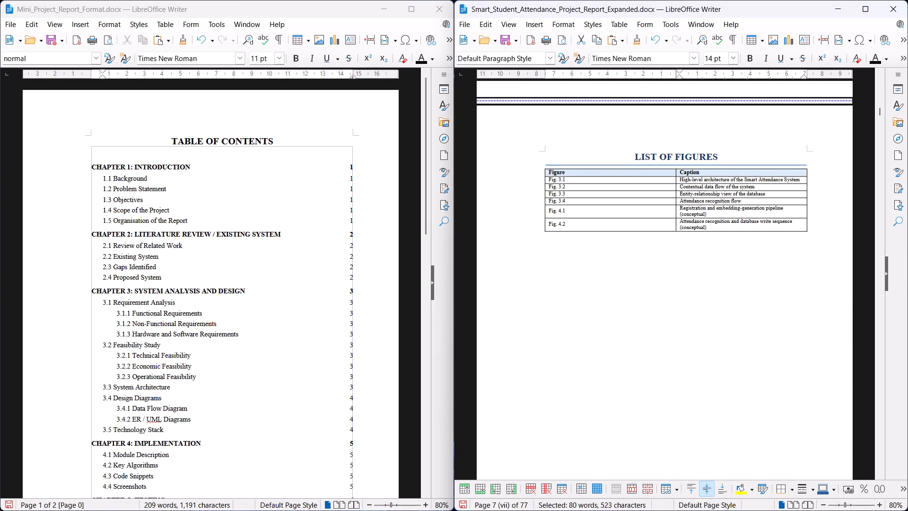
{"action": "left_click_drag", "start_coordinate": [549, 173], "coordinate": [784, 229]}
{"action": "left_click", "coordinate": [732, 59]}
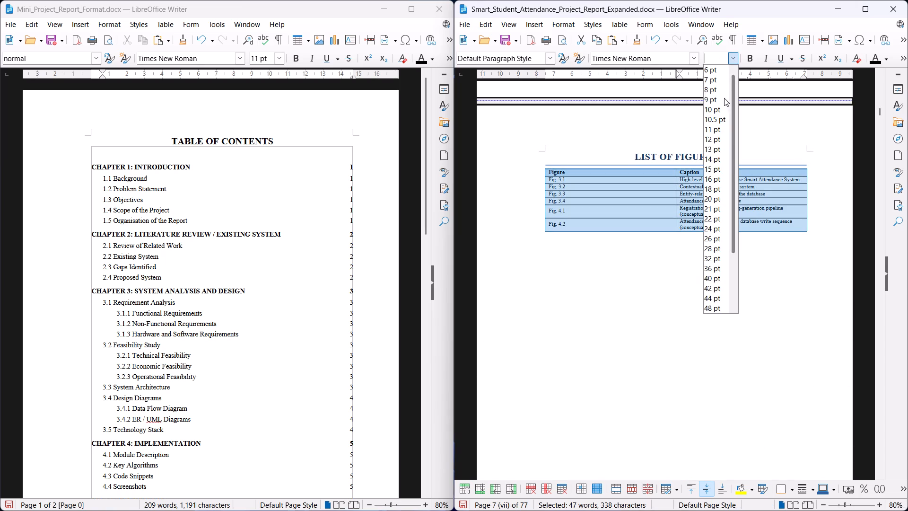
{"action": "left_click", "coordinate": [711, 158]}
{"action": "left_click", "coordinate": [780, 357]}
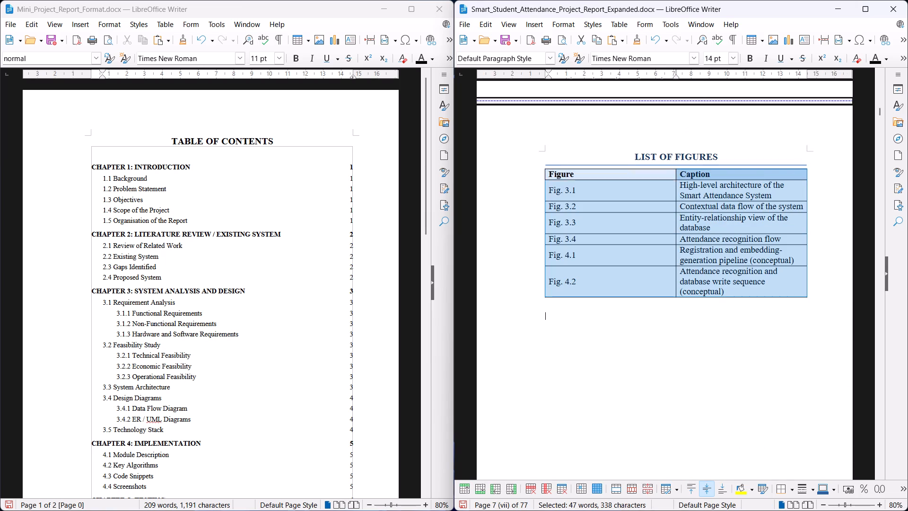
Delete the note about indicative page references below the expanded report's table of contents, along with its leftover empty paragraph.
{"action": "scroll", "coordinate": [780, 355], "scroll_direction": "up", "scroll_amount": 20}
{"action": "scroll", "coordinate": [780, 355], "scroll_direction": "up", "scroll_amount": 2}
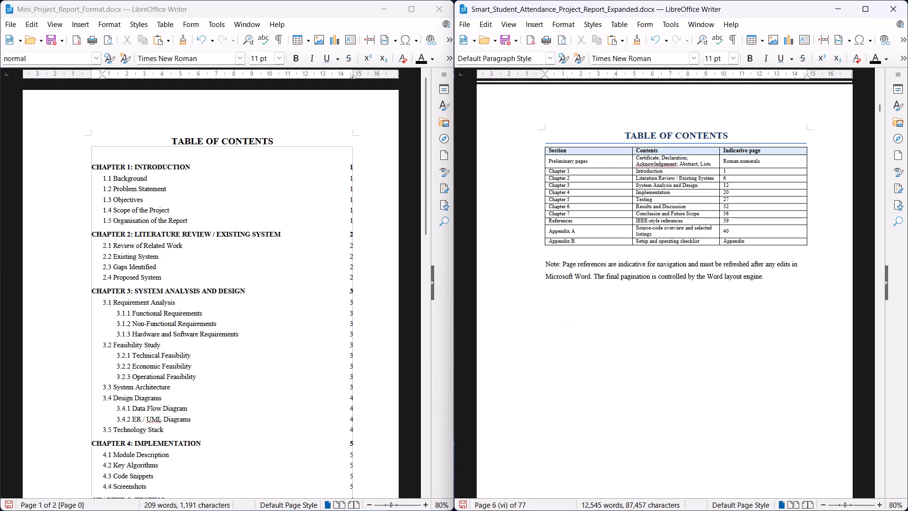
{"action": "left_click_drag", "start_coordinate": [764, 278], "coordinate": [539, 264]}
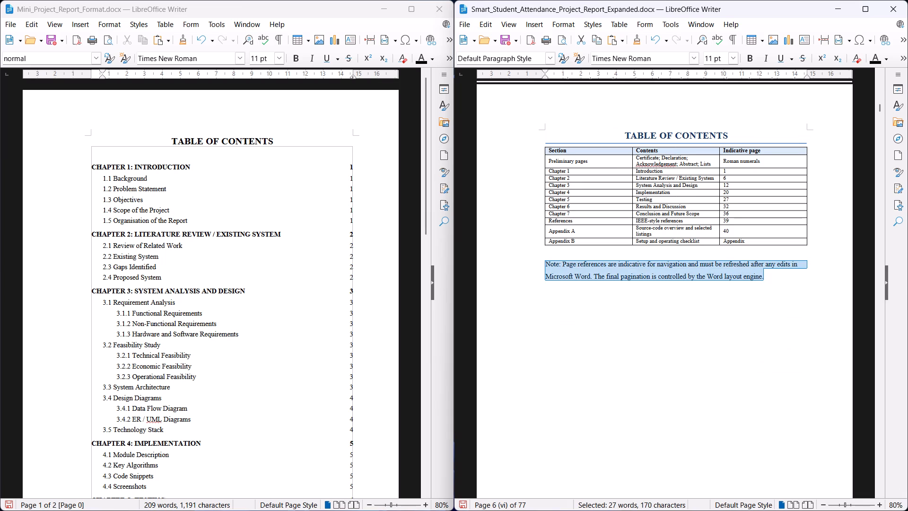
{"action": "key", "text": "Delete"}
{"action": "key", "text": "Delete"}
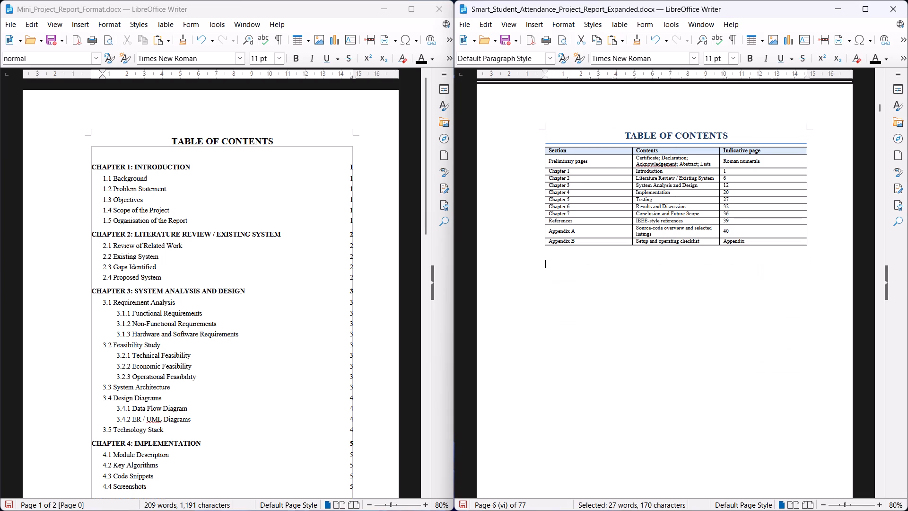
{"action": "key", "text": "BackSpace"}
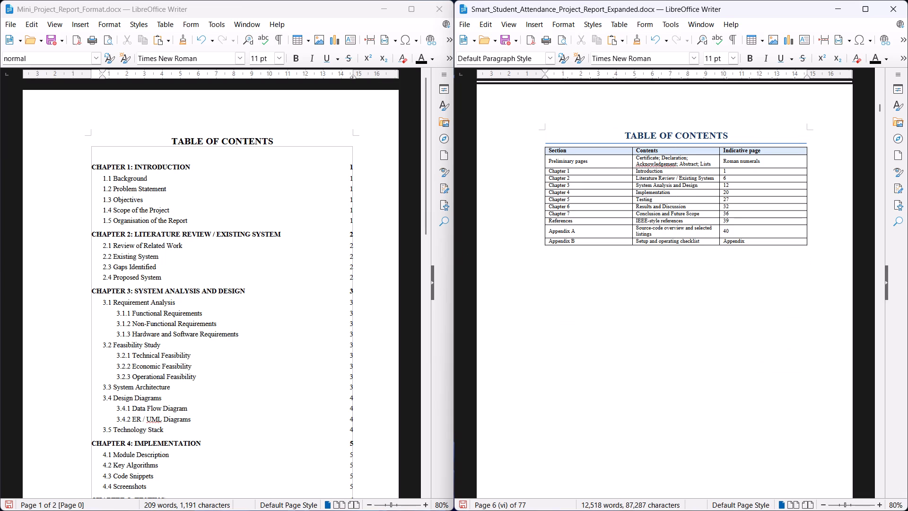
Set the font size of all text in the expanded report's Table of Contents table to 14 pt.
{"action": "left_click_drag", "start_coordinate": [549, 151], "coordinate": [571, 164]}
{"action": "left_click_drag", "start_coordinate": [571, 164], "coordinate": [811, 256]}
{"action": "left_click", "coordinate": [732, 61]}
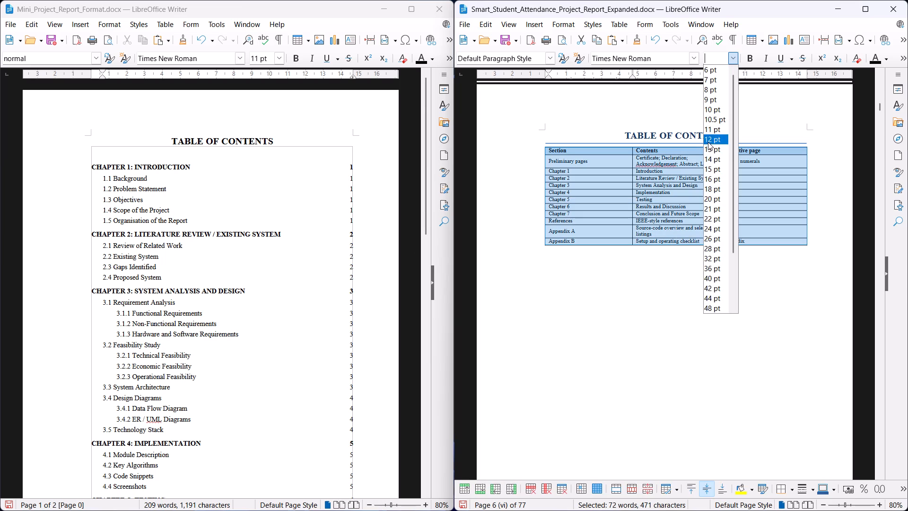
{"action": "left_click", "coordinate": [711, 158]}
{"action": "left_click", "coordinate": [839, 257]}
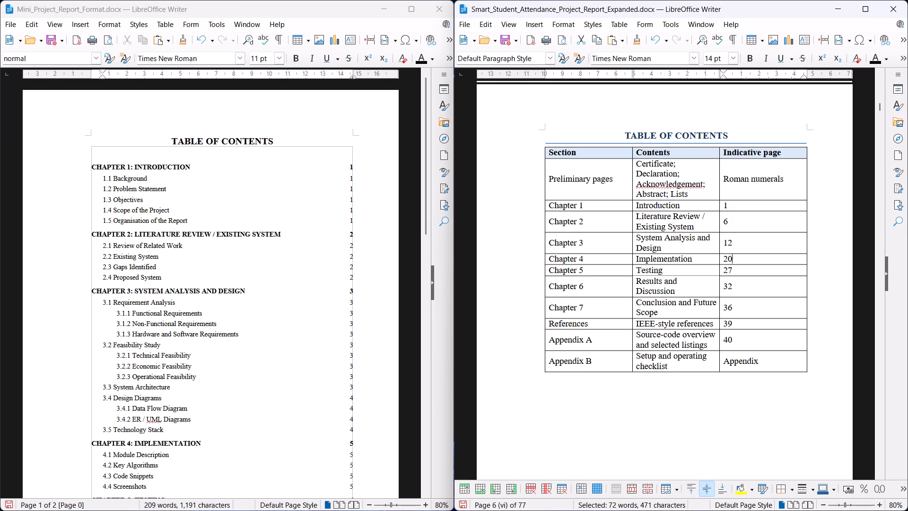
Extend entry 1.1 in the format document's table of contents to read "Background of the study", following the expanded report's heading.
{"action": "scroll", "coordinate": [614, 313], "scroll_direction": "down", "scroll_amount": 20}
{"action": "scroll", "coordinate": [614, 313], "scroll_direction": "down", "scroll_amount": 14}
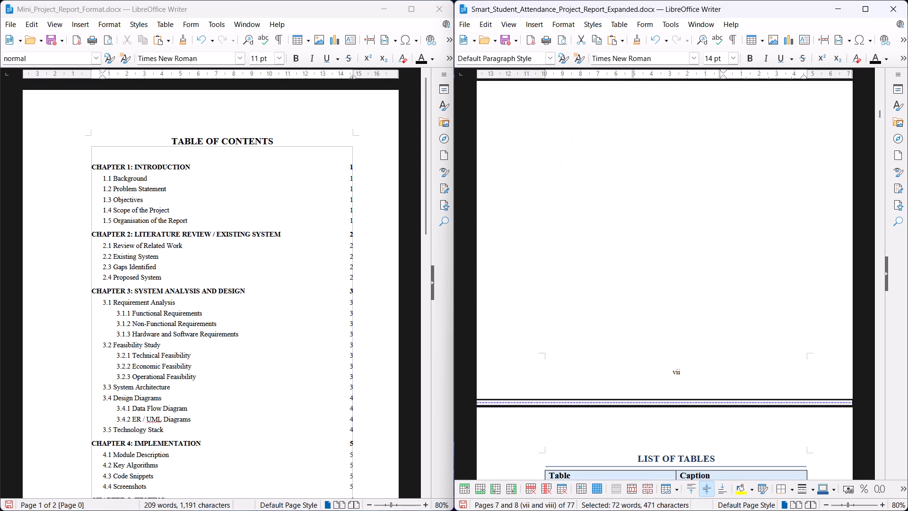
{"action": "scroll", "coordinate": [622, 326], "scroll_direction": "down", "scroll_amount": 20}
{"action": "scroll", "coordinate": [622, 326], "scroll_direction": "down", "scroll_amount": 20}
{"action": "scroll", "coordinate": [622, 326], "scroll_direction": "down", "scroll_amount": 6}
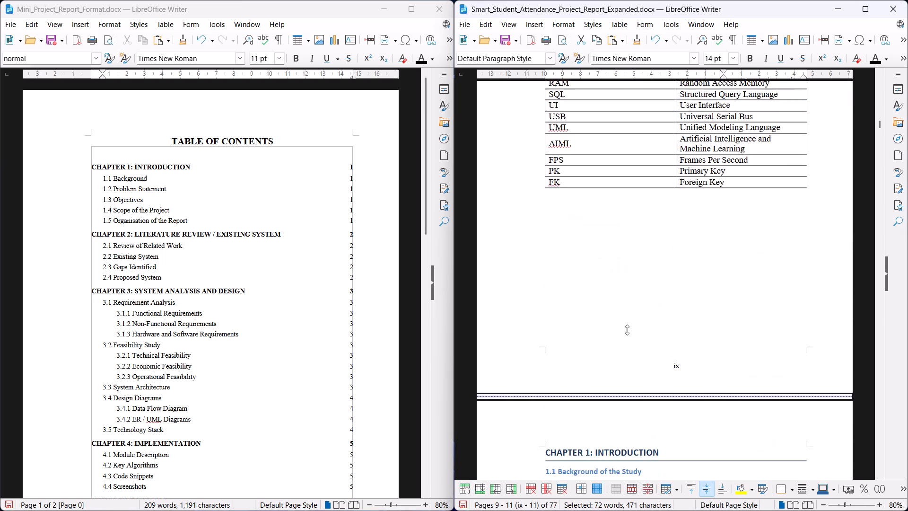
{"action": "scroll", "coordinate": [627, 330], "scroll_direction": "down", "scroll_amount": 11}
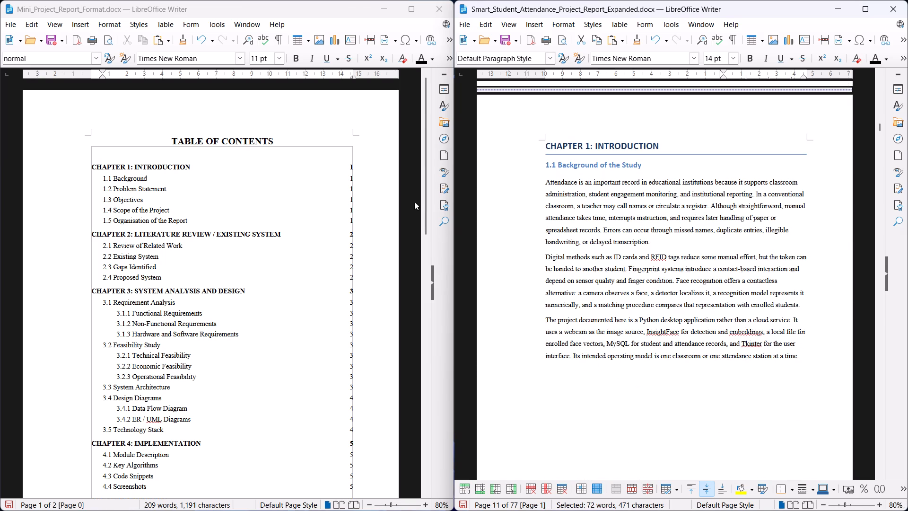
{"action": "left_click", "coordinate": [153, 180]}
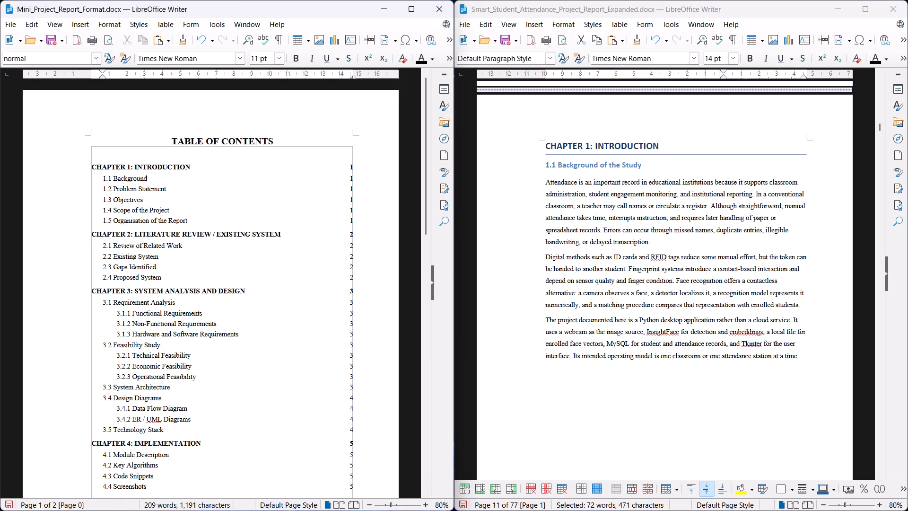
{"action": "key", "text": "space"}
{"action": "type", "text": "o0f"}
{"action": "key", "text": "BackSpace"}
{"action": "key", "text": "BackSpace"}
{"action": "type", "text": "f th"}
{"action": "type", "text": "e"}
{"action": "key", "text": "space"}
{"action": "type", "text": "studt"}
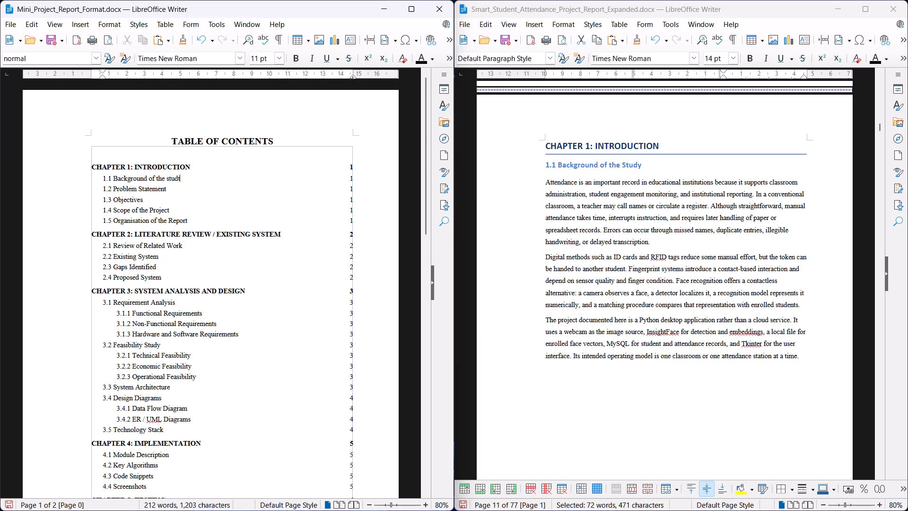
{"action": "key", "text": "BackSpace"}
{"action": "key", "text": "y"}
Replace the title of contents entry 1.2 in the format document with "Motivation and Context" copied from the expanded report's heading.
{"action": "scroll", "coordinate": [703, 255], "scroll_direction": "down", "scroll_amount": 20}
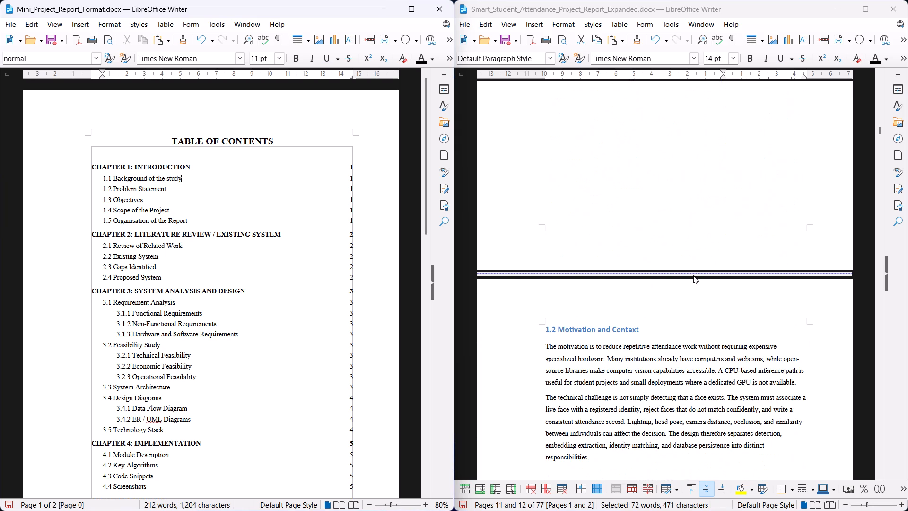
{"action": "scroll", "coordinate": [684, 274], "scroll_direction": "down", "scroll_amount": 3}
{"action": "left_click", "coordinate": [174, 190]}
{"action": "scroll", "coordinate": [612, 320], "scroll_direction": "down", "scroll_amount": 2}
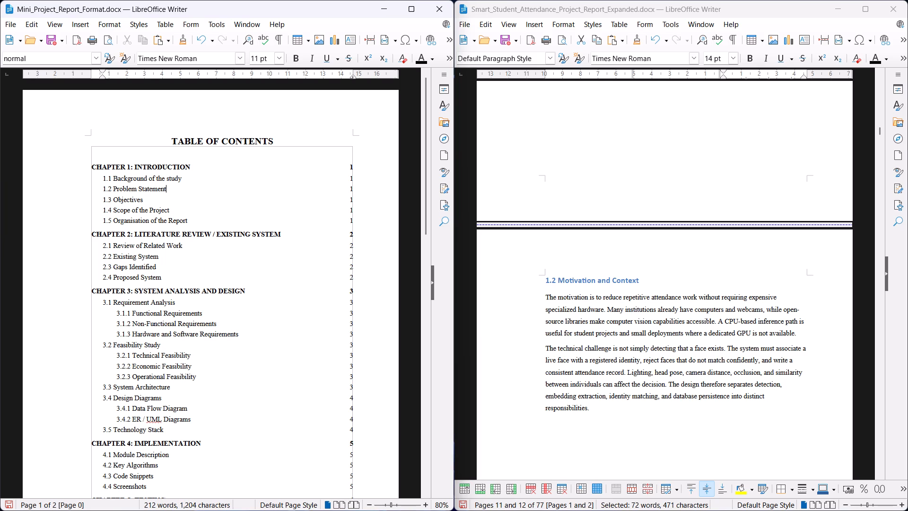
{"action": "left_click_drag", "start_coordinate": [556, 279], "coordinate": [646, 284]}
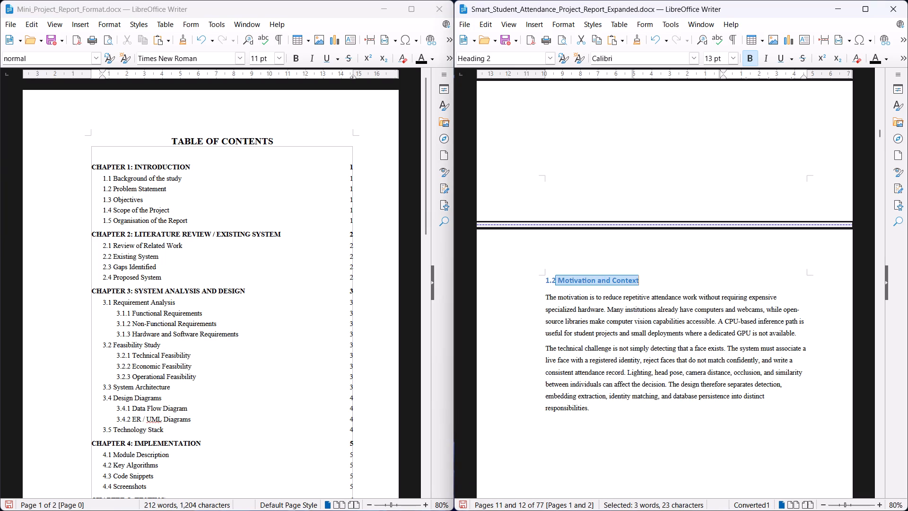
{"action": "key", "text": "ctrl+c"}
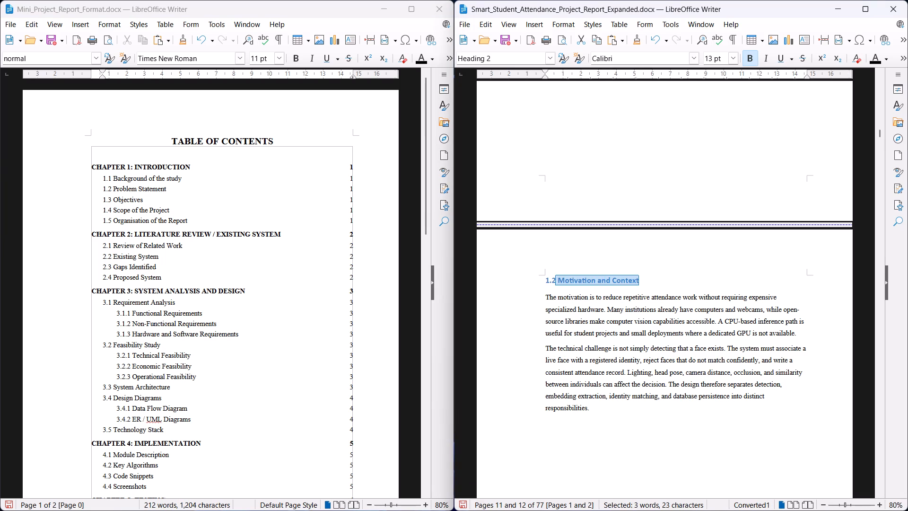
{"action": "left_click_drag", "start_coordinate": [113, 189], "coordinate": [165, 189]}
{"action": "key", "text": "ctrl+v"}
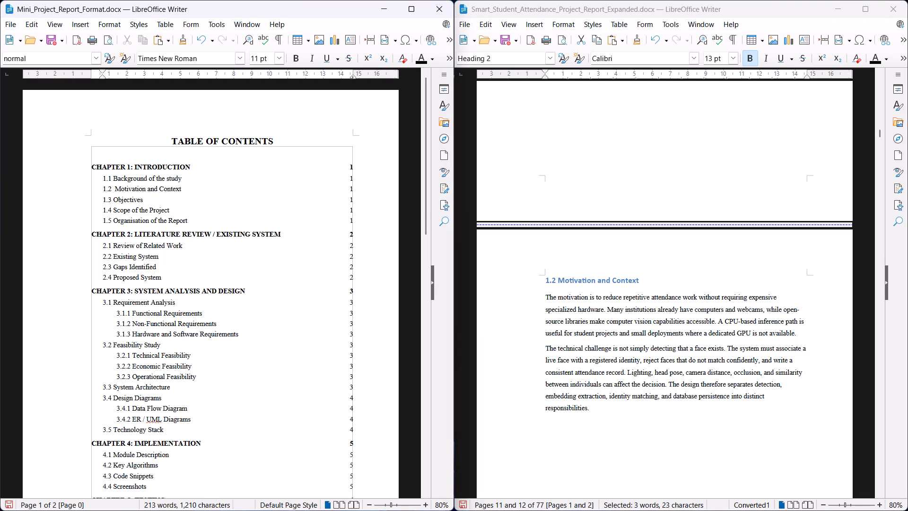
Replace the title of contents entry 1.3 in the format document with "Problem Statement" copied from the expanded report's heading.
{"action": "scroll", "coordinate": [541, 306], "scroll_direction": "down", "scroll_amount": 20}
{"action": "scroll", "coordinate": [541, 306], "scroll_direction": "down", "scroll_amount": 3}
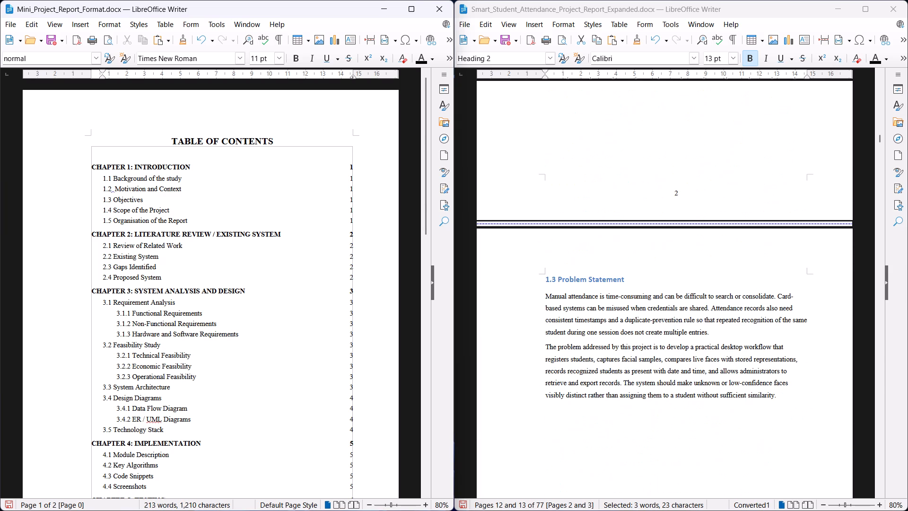
{"action": "left_click_drag", "start_coordinate": [559, 280], "coordinate": [627, 280]}
{"action": "key", "text": "ctrl+c"}
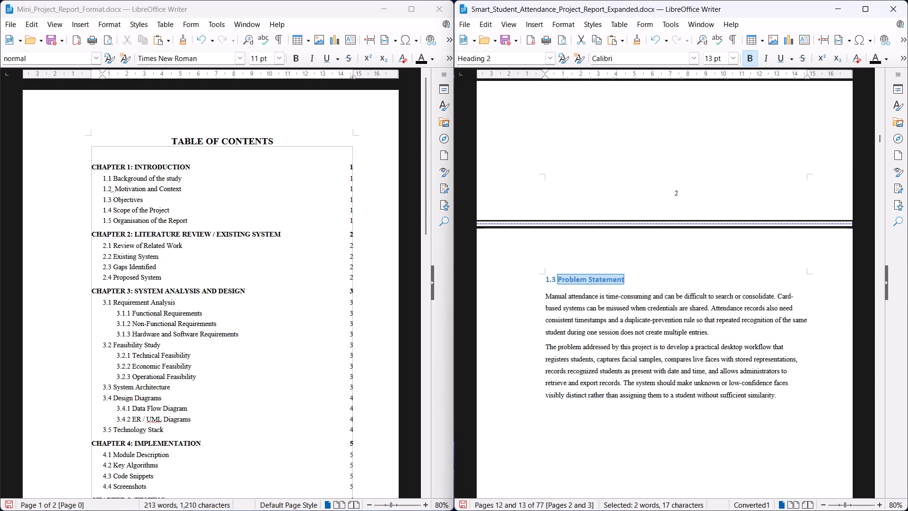
{"action": "left_click_drag", "start_coordinate": [114, 199], "coordinate": [147, 199]}
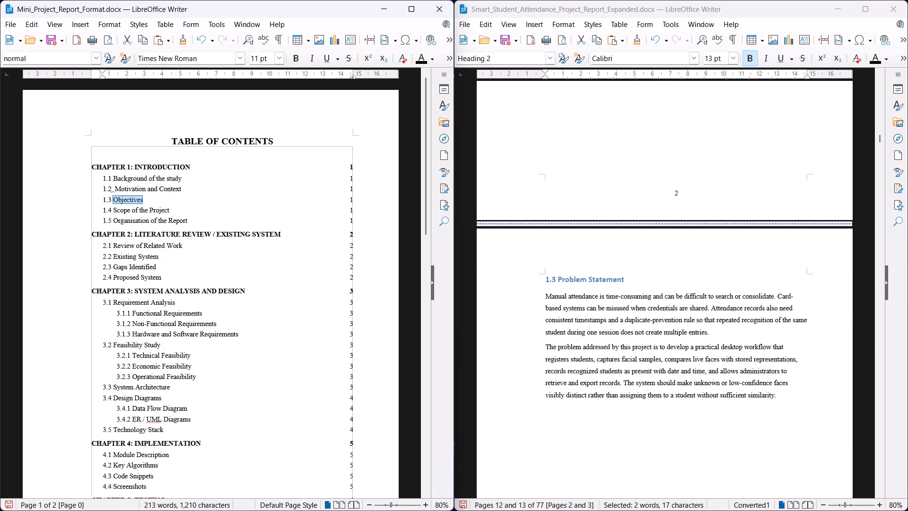
{"action": "key", "text": "ctrl+v"}
Replace the title of contents entry 1.4 in the format document with "Objectives" copied from the expanded report's heading.
{"action": "scroll", "coordinate": [568, 267], "scroll_direction": "down", "scroll_amount": 20}
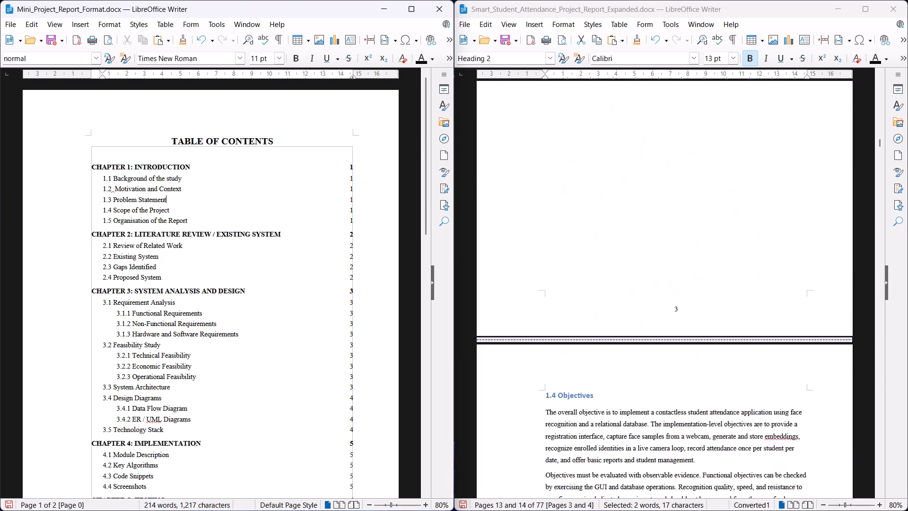
{"action": "scroll", "coordinate": [571, 272], "scroll_direction": "down", "scroll_amount": 2}
{"action": "left_click_drag", "start_coordinate": [559, 298], "coordinate": [601, 303]}
{"action": "key", "text": "ctrl+c"}
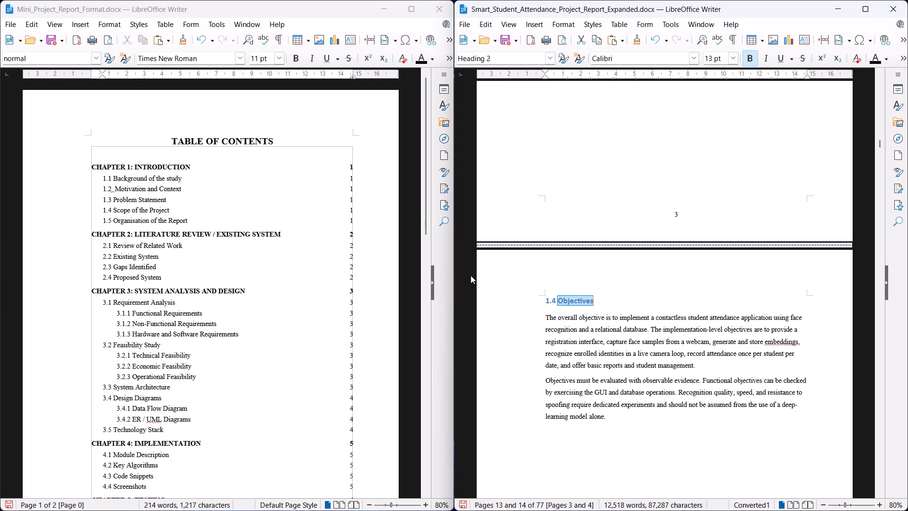
{"action": "left_click_drag", "start_coordinate": [114, 210], "coordinate": [178, 210]}
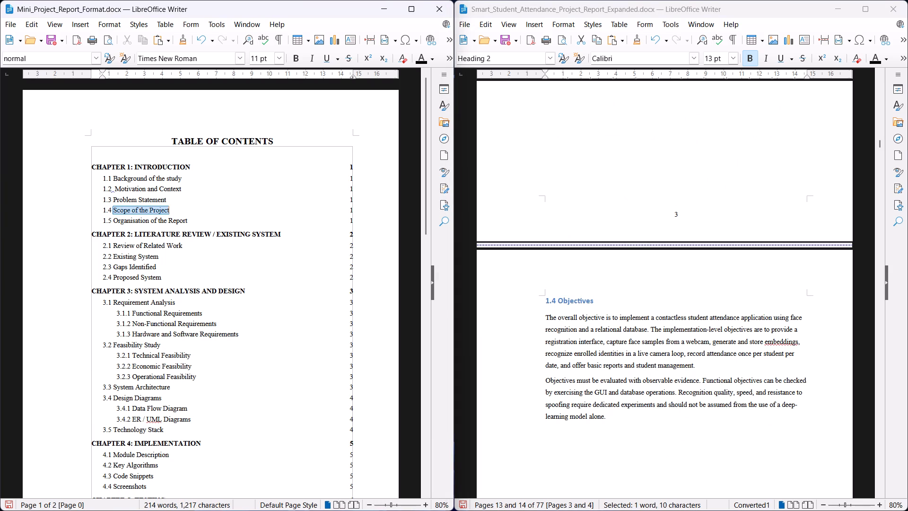
{"action": "key", "text": "ctrl+v"}
Replace the title of contents entry 1.5 in the format document with "Scope of the Project" copied from the expanded report's heading.
{"action": "scroll", "coordinate": [538, 247], "scroll_direction": "down", "scroll_amount": 17}
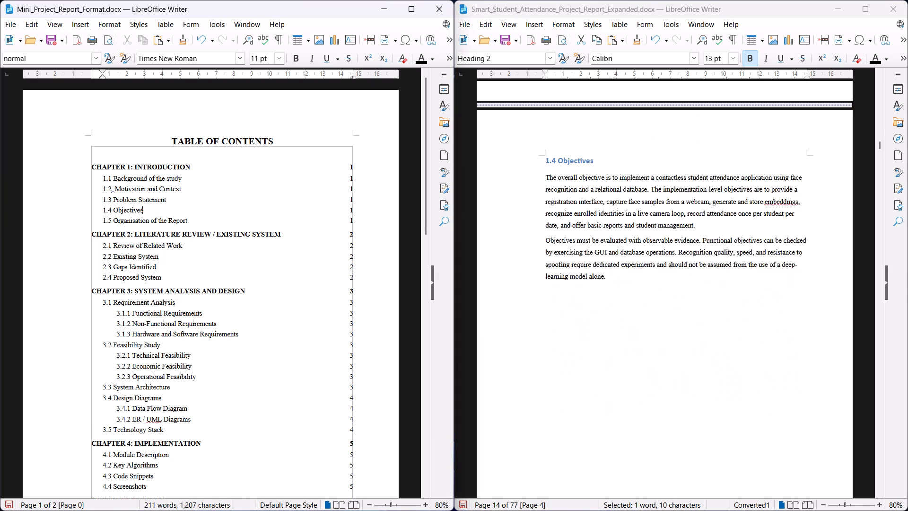
{"action": "scroll", "coordinate": [573, 259], "scroll_direction": "down", "scroll_amount": 17}
{"action": "left_click_drag", "start_coordinate": [559, 270], "coordinate": [639, 274]}
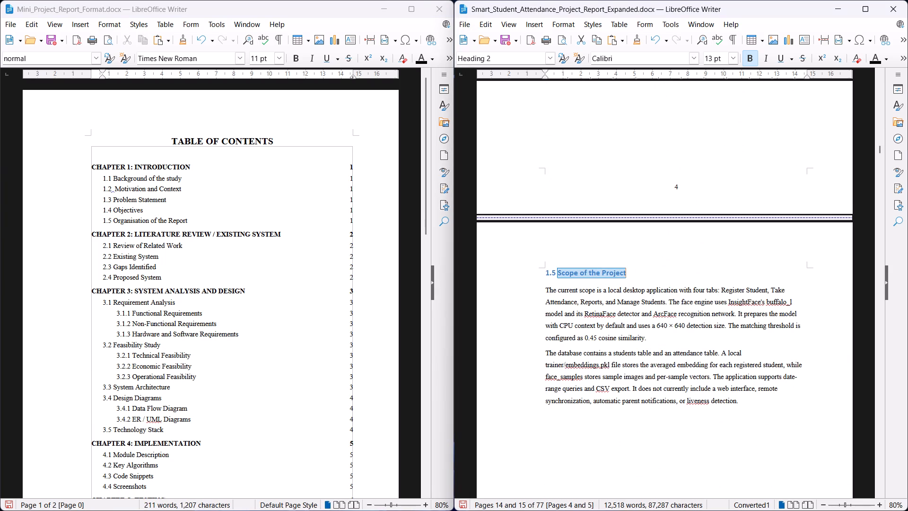
{"action": "left_click_drag", "start_coordinate": [639, 274], "coordinate": [661, 274]}
{"action": "key", "text": "ctrl+c"}
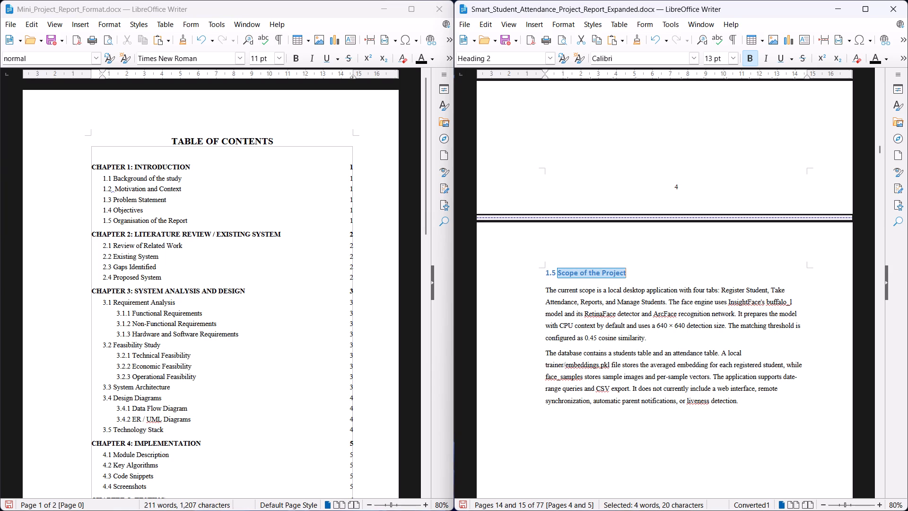
{"action": "left_click_drag", "start_coordinate": [114, 220], "coordinate": [195, 220]}
{"action": "key", "text": "ctrl+v"}
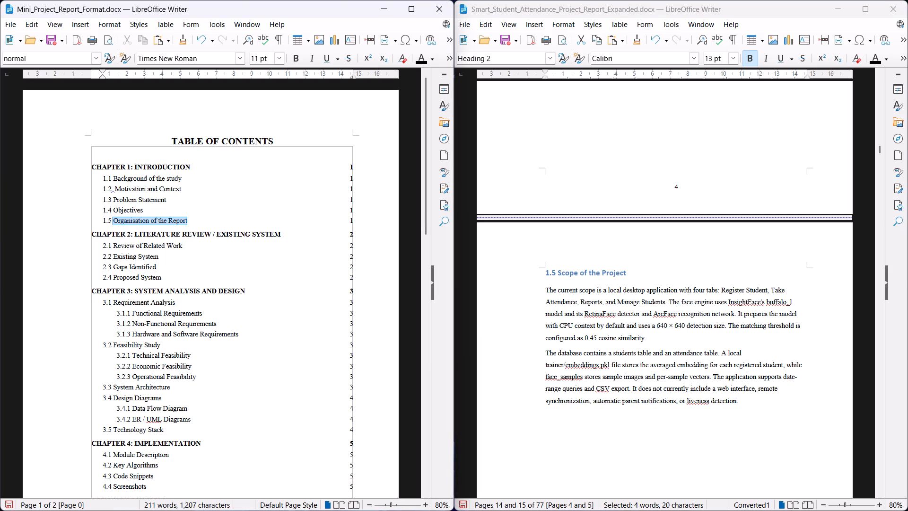
Add entry "1.6 Organisation of the Report" below 1.5 in the format document's table of contents, copying the title from the expanded report.
{"action": "scroll", "coordinate": [572, 228], "scroll_direction": "down", "scroll_amount": 20}
{"action": "scroll", "coordinate": [572, 228], "scroll_direction": "down", "scroll_amount": 4}
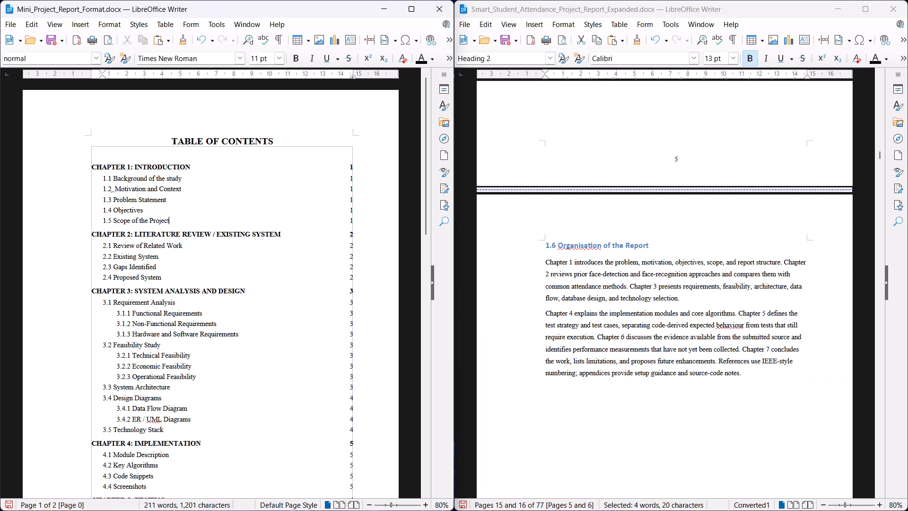
{"action": "left_click_drag", "start_coordinate": [559, 245], "coordinate": [650, 245]}
{"action": "key", "text": "ctrl+c"}
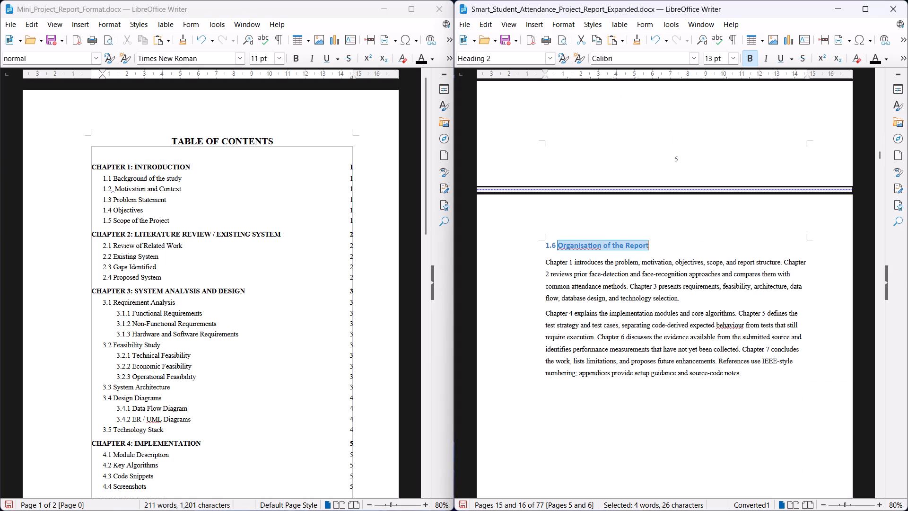
{"action": "left_click", "coordinate": [175, 220]}
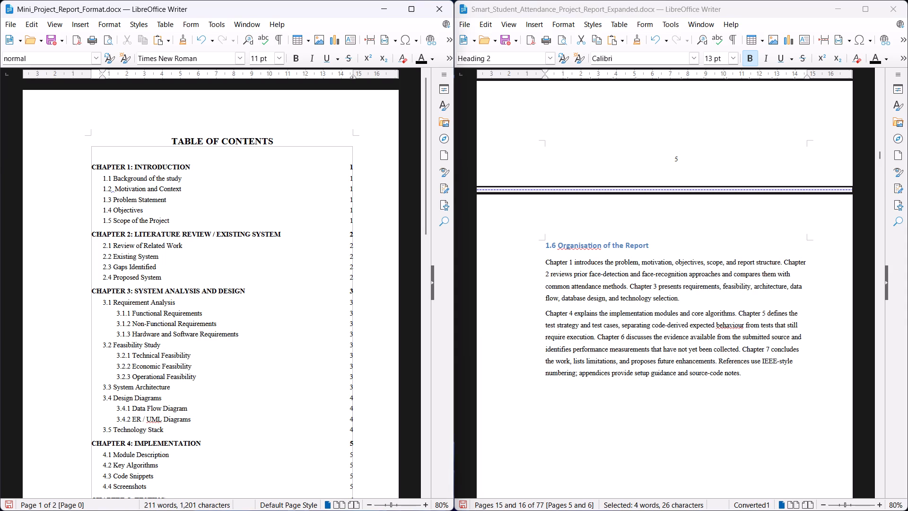
{"action": "key", "text": "Return"}
{"action": "key", "text": "1"}
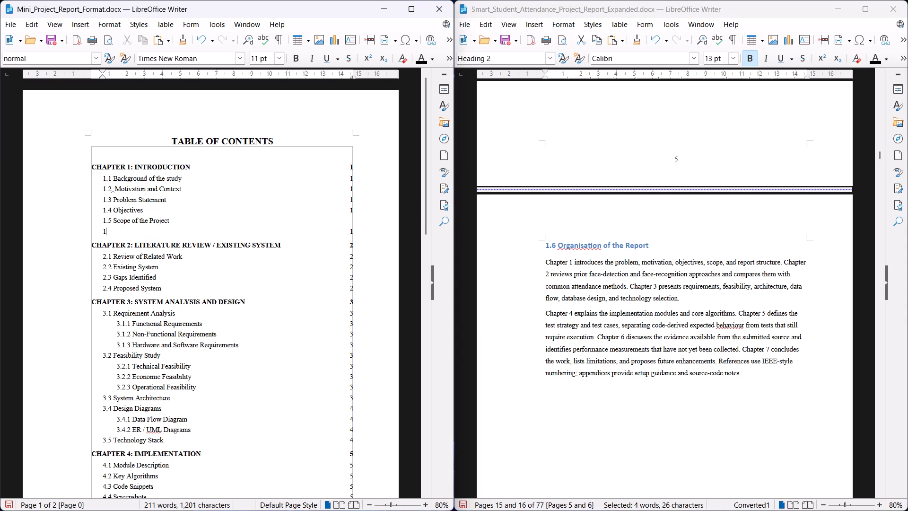
{"action": "key", "text": "period"}
{"action": "type", "text": "6"}
{"action": "key", "text": "space"}
{"action": "key", "text": "ctrl+v"}
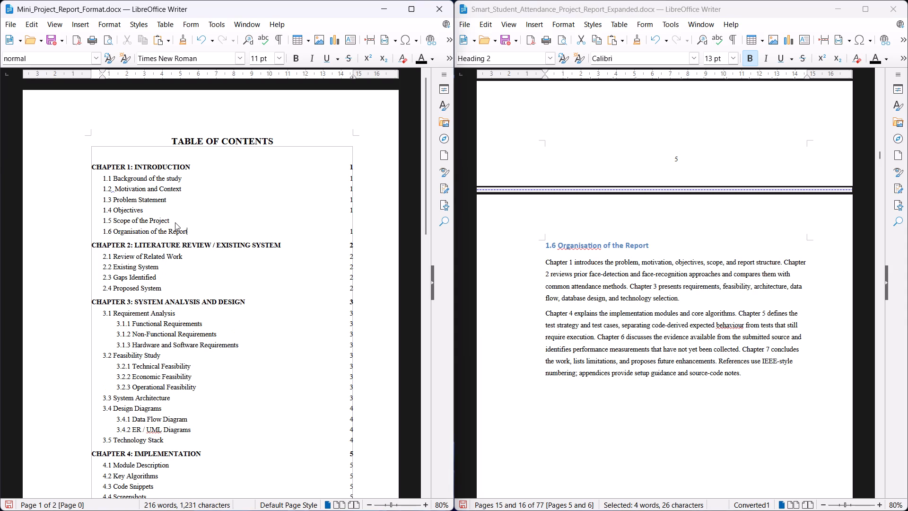
Add entry "1.7 Project Objectives and Indicators" below 1.6 in the format document's contents, copying the title from the expanded report.
{"action": "scroll", "coordinate": [587, 254], "scroll_direction": "down", "scroll_amount": 11}
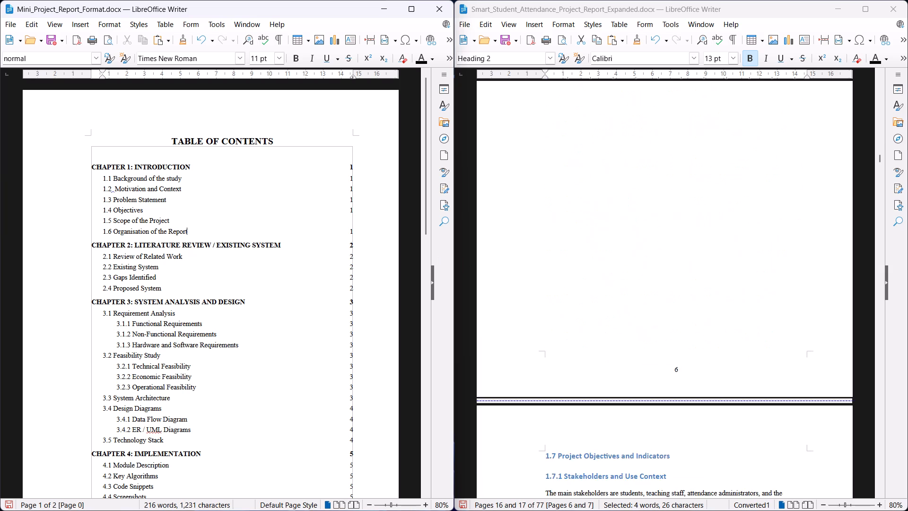
{"action": "scroll", "coordinate": [587, 257], "scroll_direction": "down", "scroll_amount": 12}
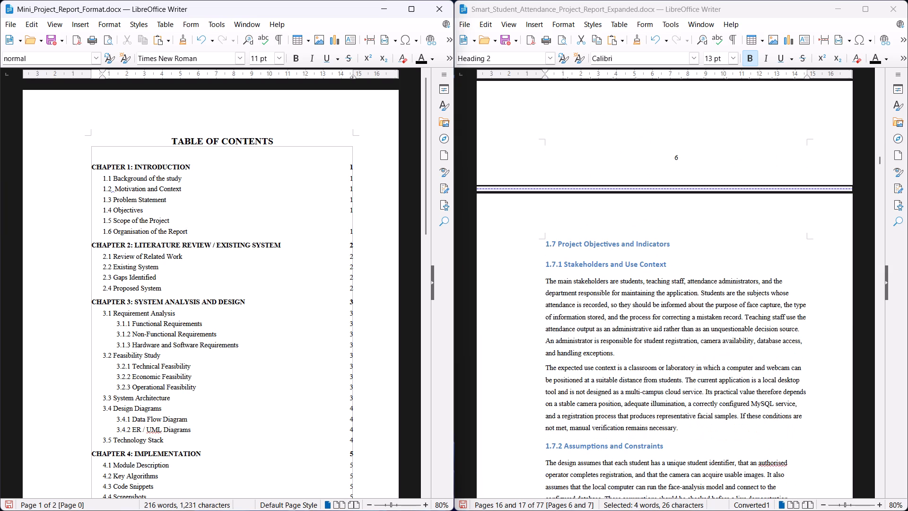
{"action": "left_click_drag", "start_coordinate": [557, 242], "coordinate": [681, 245]}
{"action": "key", "text": "ctrl+c"}
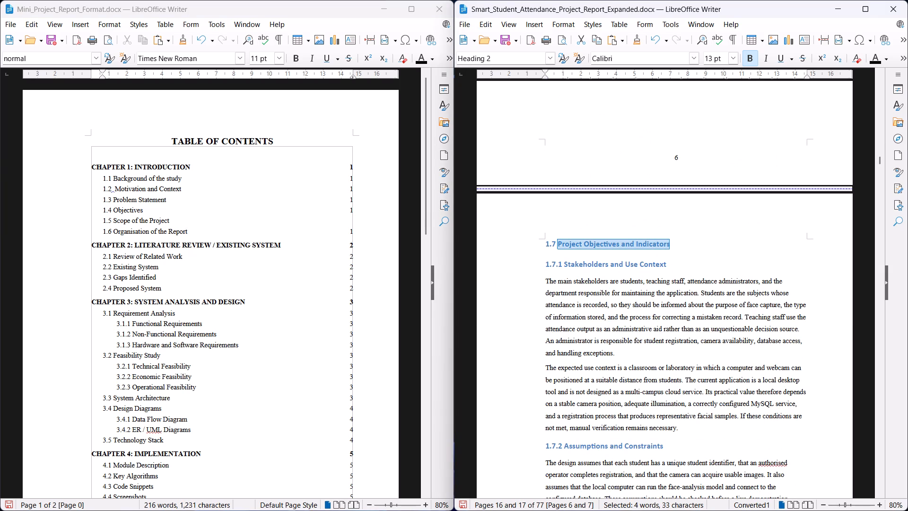
{"action": "left_click", "coordinate": [192, 232]}
{"action": "key", "text": "Return"}
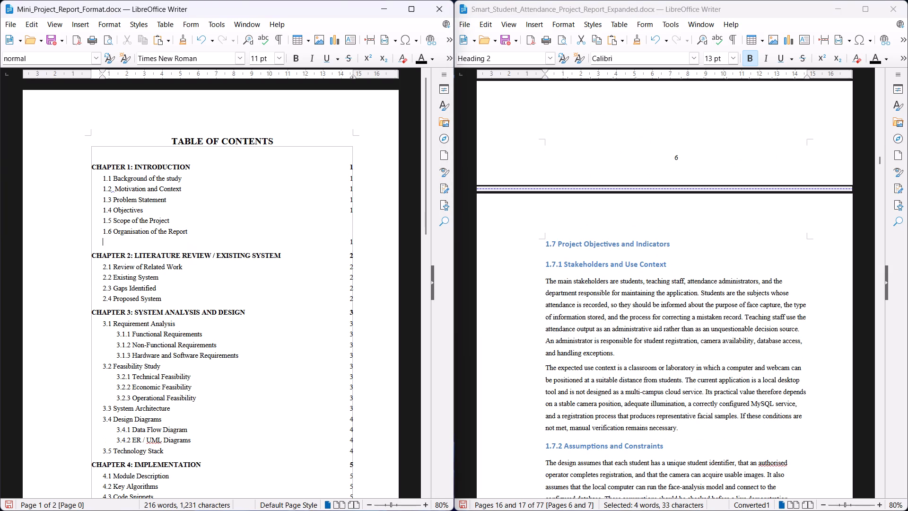
{"action": "type", "text": "1."}
{"action": "type", "text": "7"}
{"action": "key", "text": "space"}
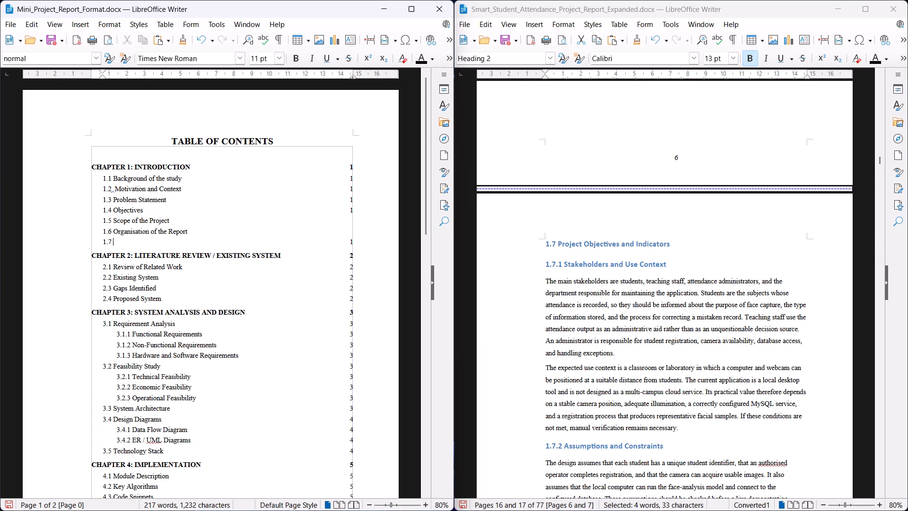
{"action": "key", "text": "ctrl+v"}
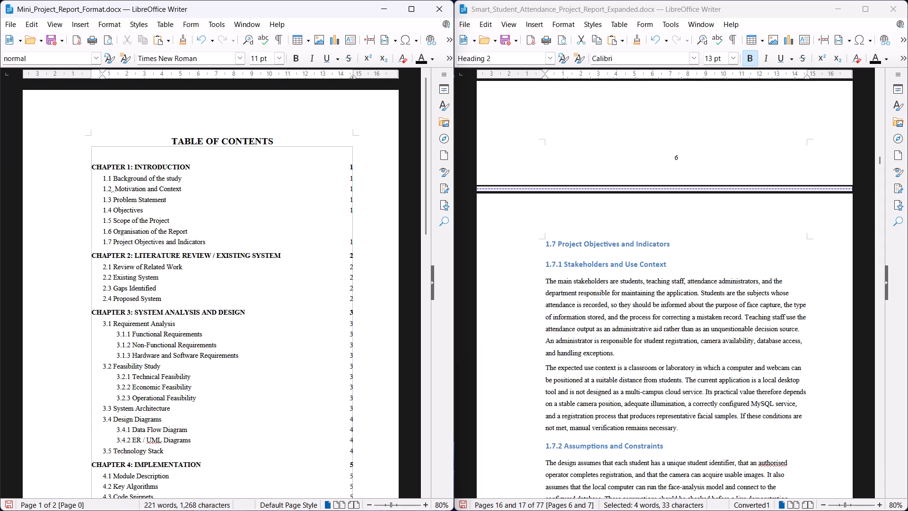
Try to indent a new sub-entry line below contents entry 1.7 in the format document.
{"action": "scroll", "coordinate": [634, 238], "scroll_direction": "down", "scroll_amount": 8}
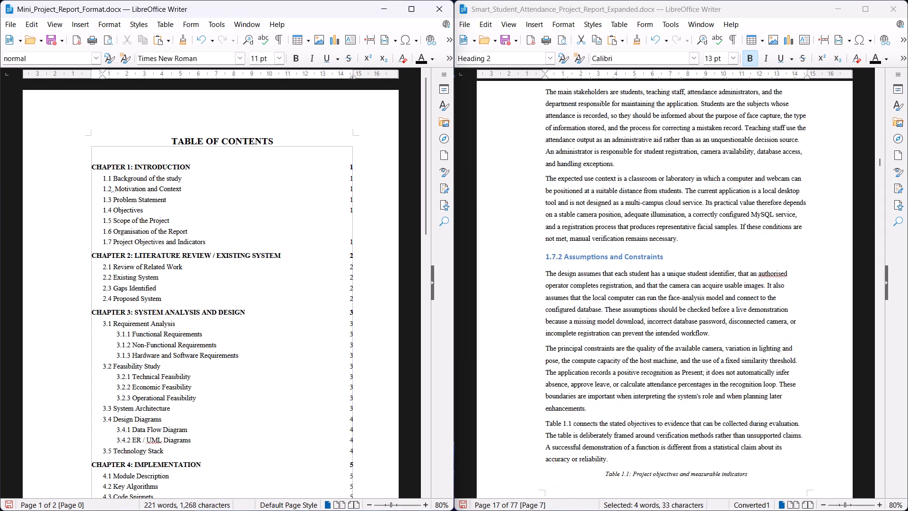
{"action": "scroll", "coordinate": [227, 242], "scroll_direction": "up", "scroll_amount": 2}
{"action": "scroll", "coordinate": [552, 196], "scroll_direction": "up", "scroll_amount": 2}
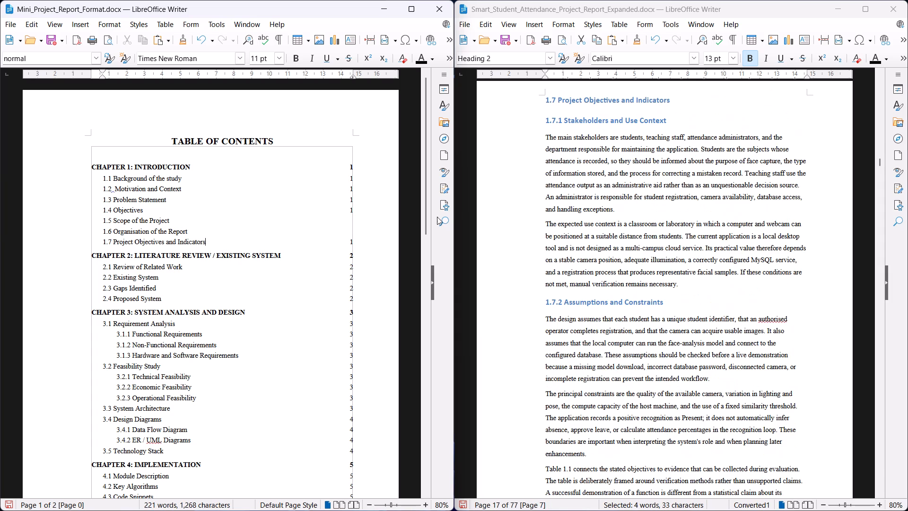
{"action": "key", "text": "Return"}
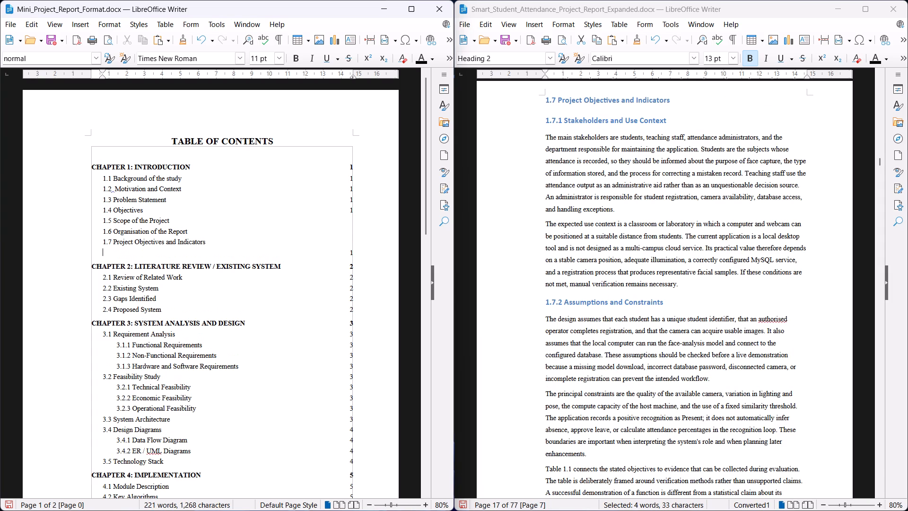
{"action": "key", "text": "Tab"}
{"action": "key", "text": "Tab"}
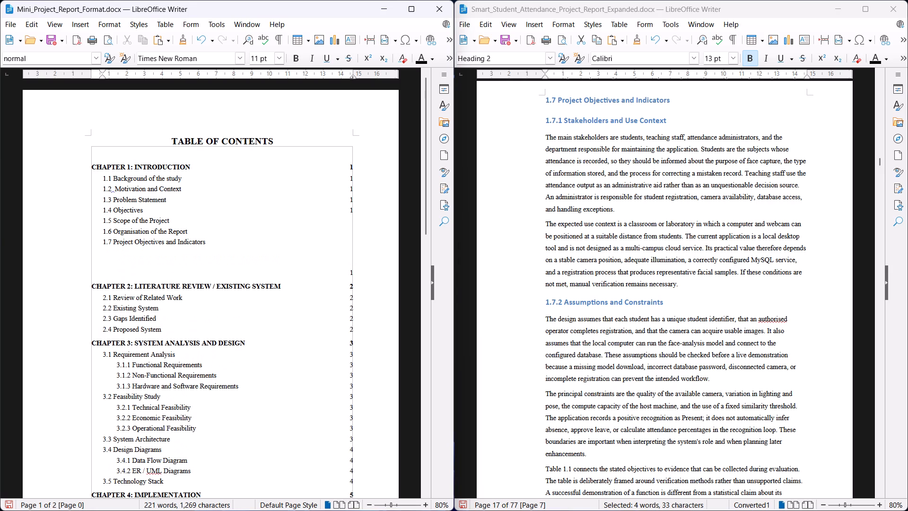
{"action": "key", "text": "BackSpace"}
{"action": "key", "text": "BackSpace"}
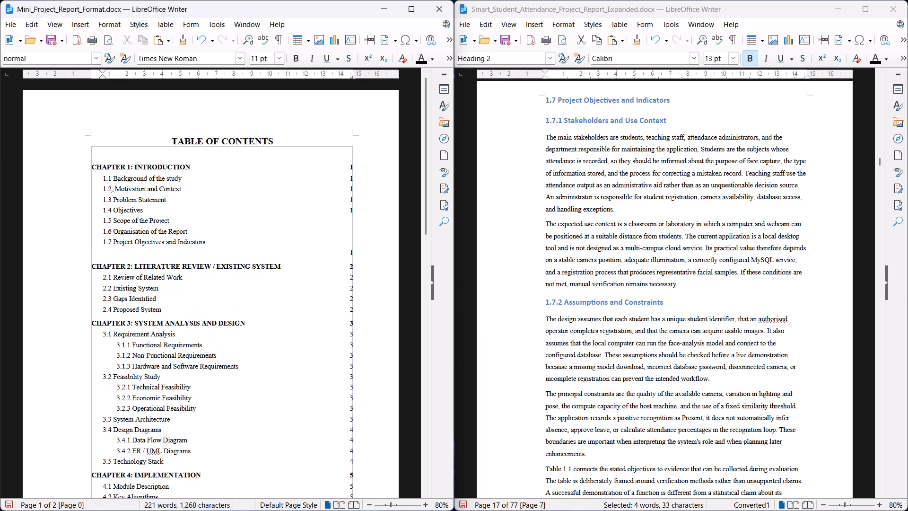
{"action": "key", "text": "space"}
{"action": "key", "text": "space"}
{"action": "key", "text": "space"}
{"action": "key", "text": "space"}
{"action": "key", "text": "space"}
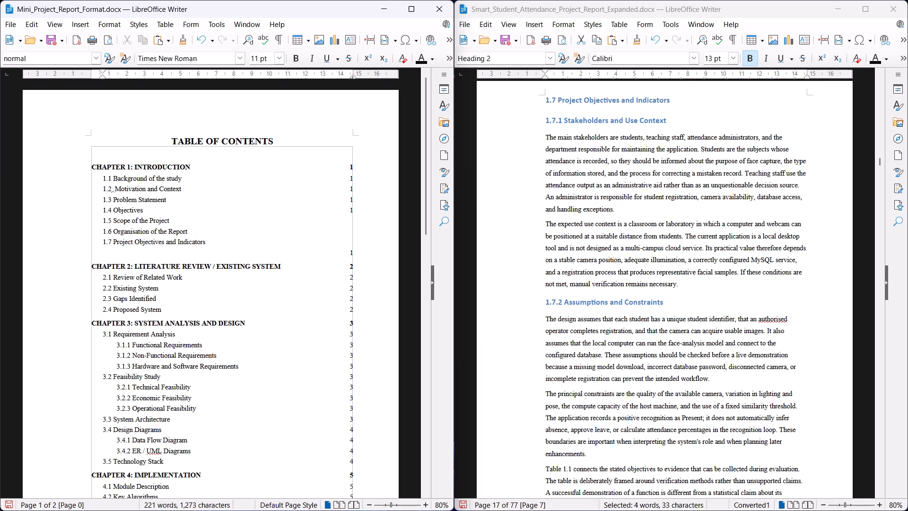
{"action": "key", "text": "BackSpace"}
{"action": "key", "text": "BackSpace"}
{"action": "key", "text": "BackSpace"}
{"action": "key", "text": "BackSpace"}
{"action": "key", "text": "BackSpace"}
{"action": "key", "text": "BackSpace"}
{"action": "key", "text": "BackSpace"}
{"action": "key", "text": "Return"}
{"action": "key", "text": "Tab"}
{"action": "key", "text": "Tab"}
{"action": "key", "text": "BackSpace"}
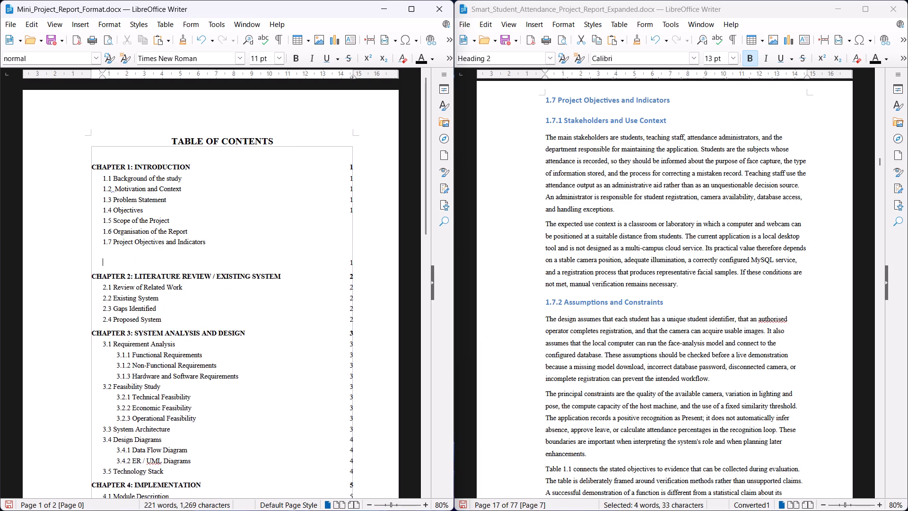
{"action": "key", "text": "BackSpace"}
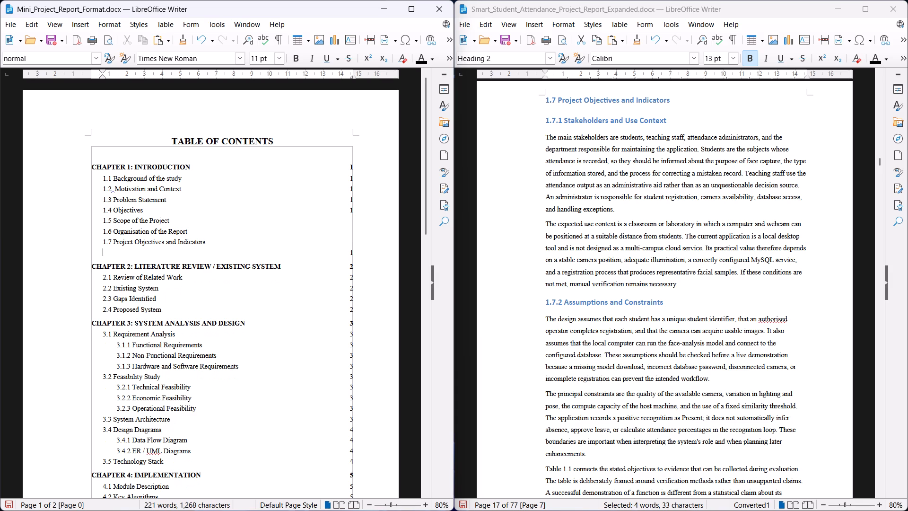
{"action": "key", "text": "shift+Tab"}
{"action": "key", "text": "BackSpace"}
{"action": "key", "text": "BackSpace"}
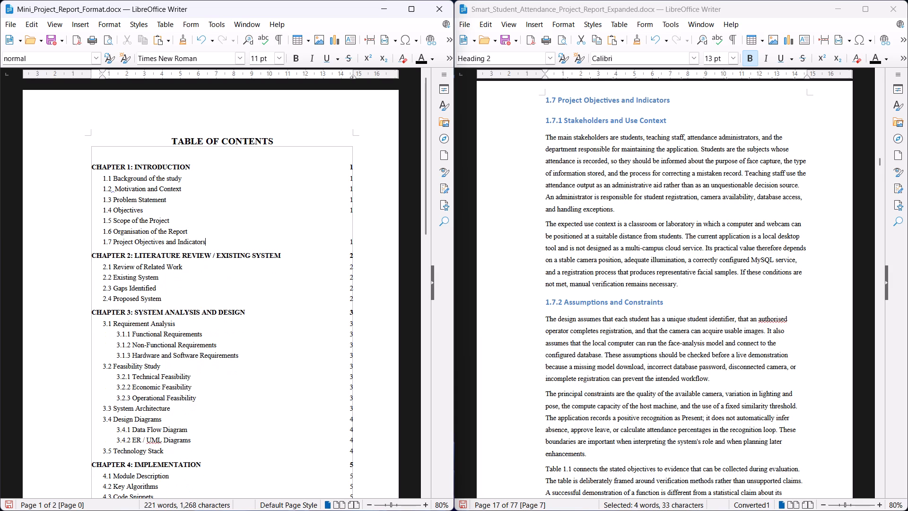
Add indented sub-entry "1.7.1 Stakeholders and Use Context" below 1.7 in the format document's contents, copying the heading from the expanded report.
{"action": "key", "text": "Return"}
{"action": "key", "text": "space"}
{"action": "key", "text": "space"}
{"action": "key", "text": "space"}
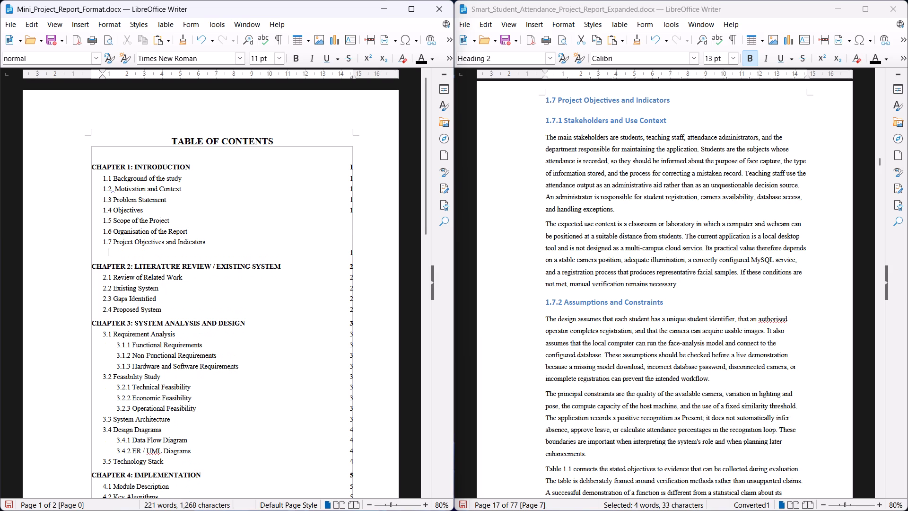
{"action": "key", "text": "space"}
{"action": "key", "text": "space"}
{"action": "key", "text": "space"}
{"action": "key", "text": "space"}
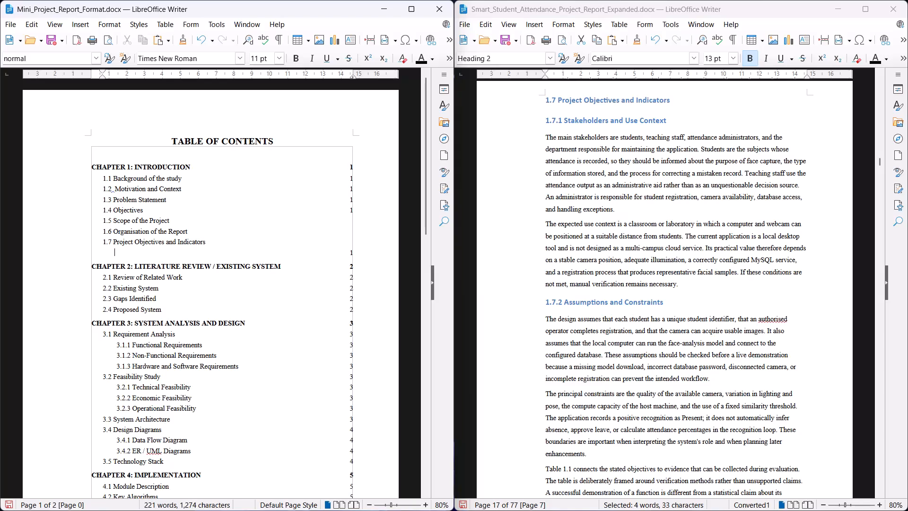
{"action": "key", "text": "space"}
{"action": "key", "text": "space"}
{"action": "key", "text": "space"}
{"action": "left_click_drag", "start_coordinate": [670, 120], "coordinate": [547, 117]}
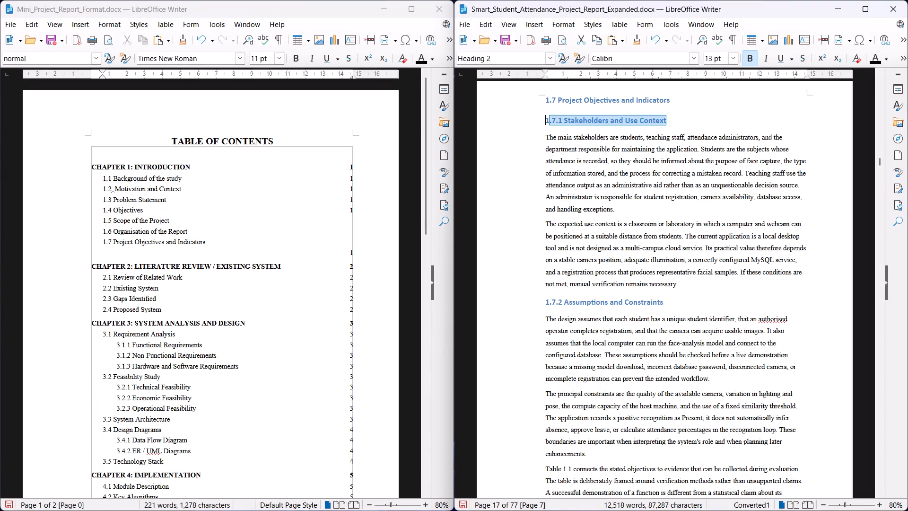
{"action": "left_click_drag", "start_coordinate": [547, 117], "coordinate": [545, 117]}
{"action": "key", "text": "ctrl+c"}
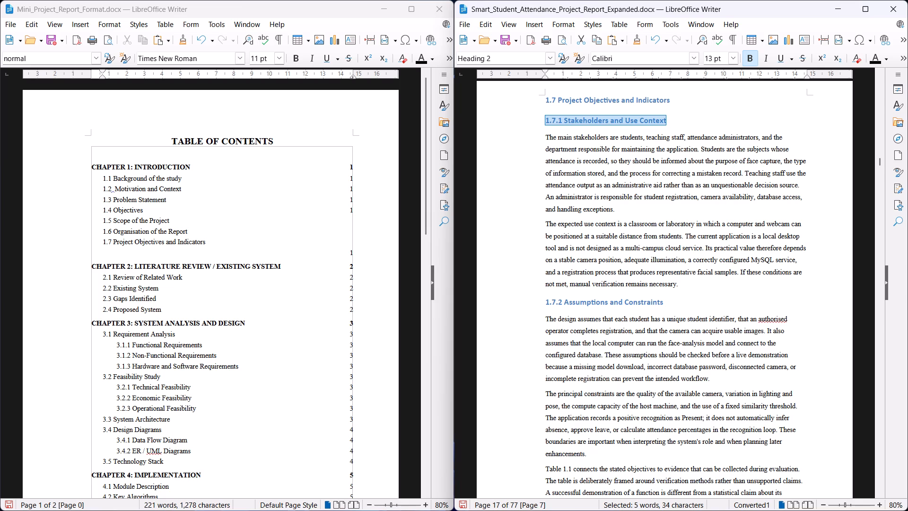
{"action": "left_click", "coordinate": [122, 253]}
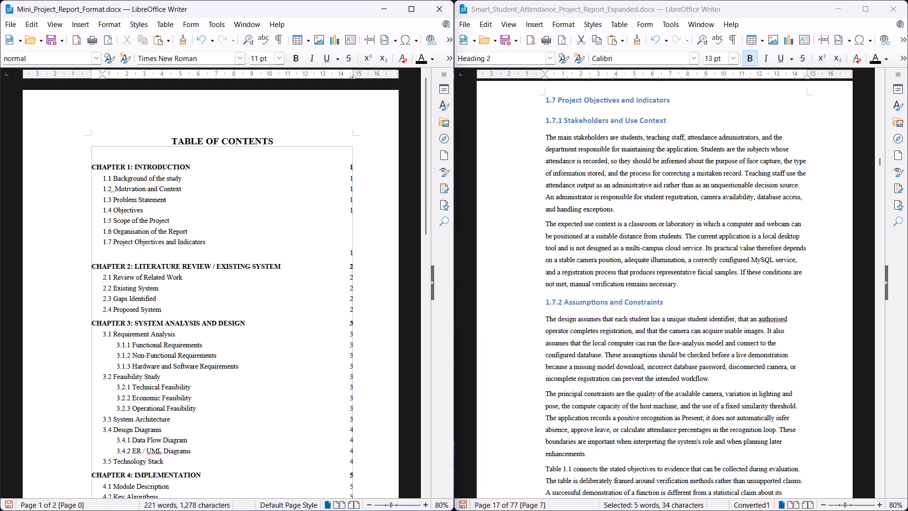
{"action": "key", "text": "ctrl+v"}
Add indented sub-entry "1.7.2 Assumptions and Constraints" below 1.7.1 in the format document's contents, copying the heading from the expanded report.
{"action": "key", "text": "Return"}
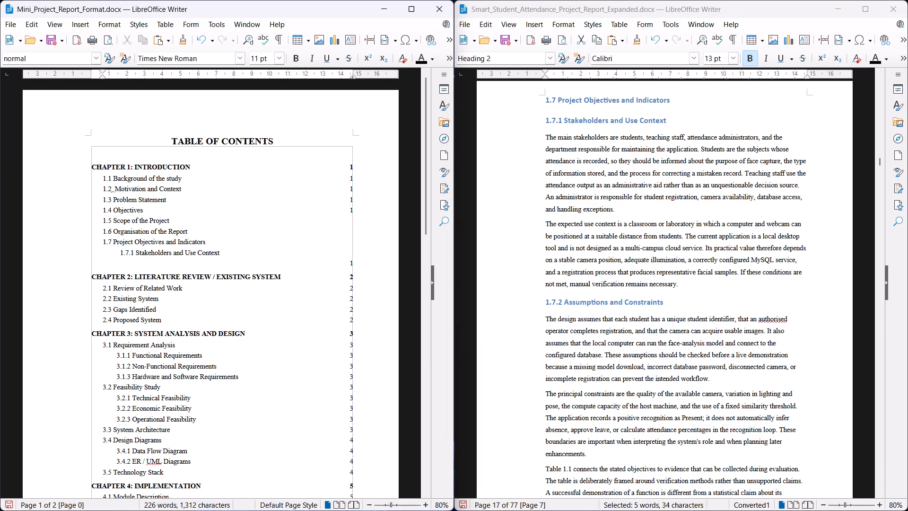
{"action": "key", "text": "space"}
{"action": "key", "text": "space"}
{"action": "key", "text": "space"}
{"action": "key", "text": "space"}
{"action": "key", "text": "space"}
{"action": "key", "text": "space"}
{"action": "key", "text": "space"}
{"action": "key", "text": "space"}
{"action": "key", "text": "space"}
{"action": "key", "text": "space"}
{"action": "left_click_drag", "start_coordinate": [672, 304], "coordinate": [512, 304]}
{"action": "key", "text": "ctrl+c"}
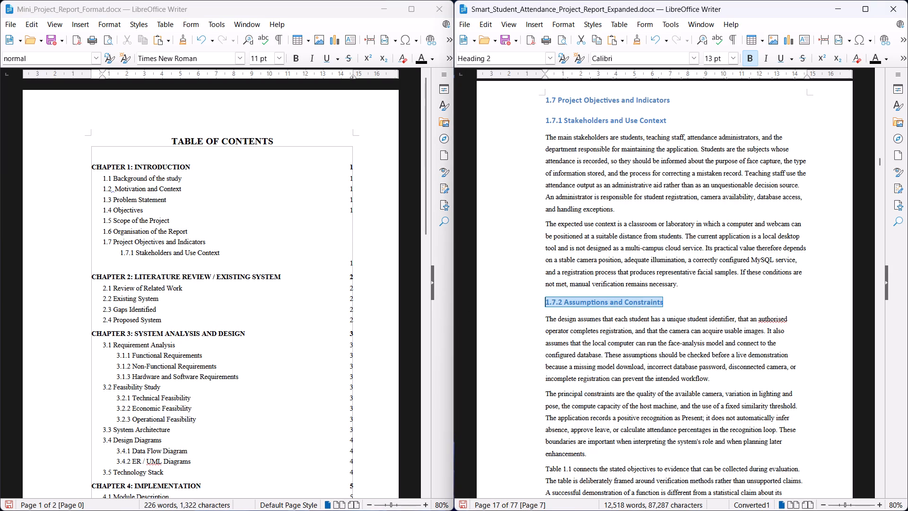
{"action": "left_click", "coordinate": [121, 263]}
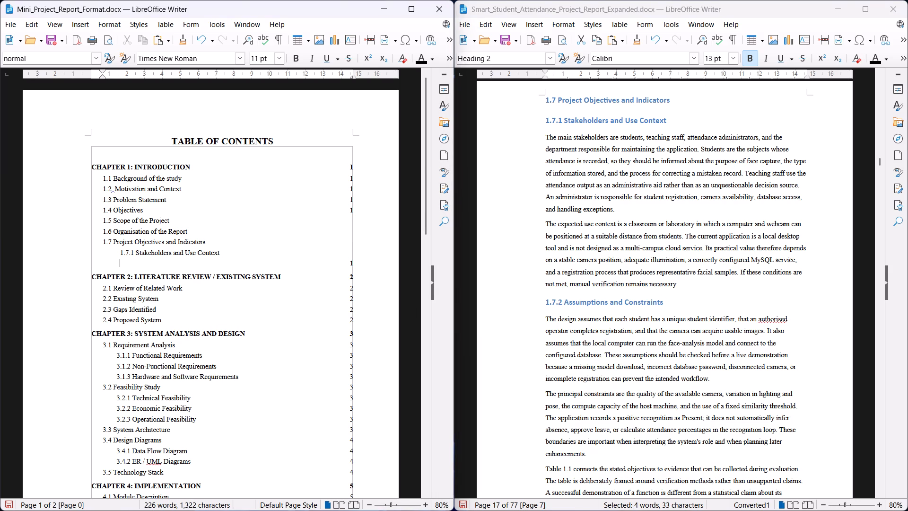
{"action": "key", "text": "ctrl+v"}
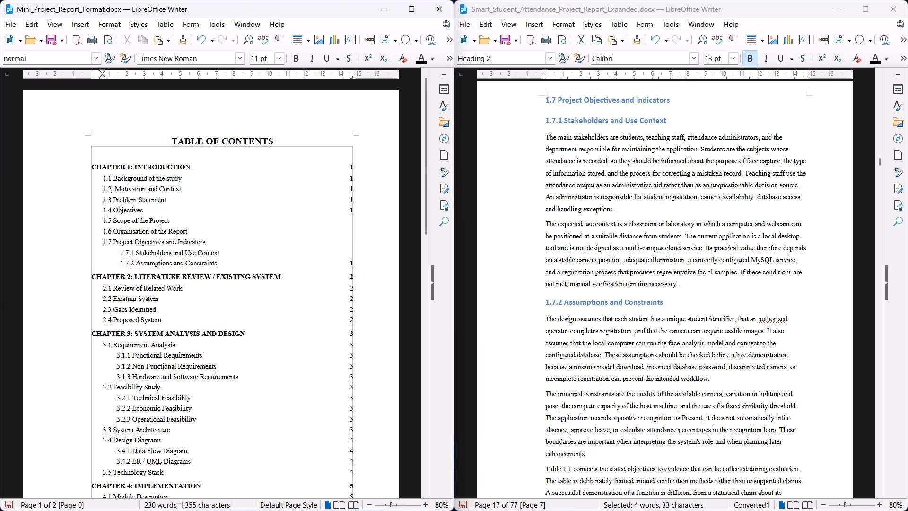
Replace the title of contents entry 2.1 in the format document with "Overview of Attendance Technologies" copied from the expanded report's heading.
{"action": "scroll", "coordinate": [718, 280], "scroll_direction": "down", "scroll_amount": 17}
{"action": "scroll", "coordinate": [714, 279], "scroll_direction": "down", "scroll_amount": 12}
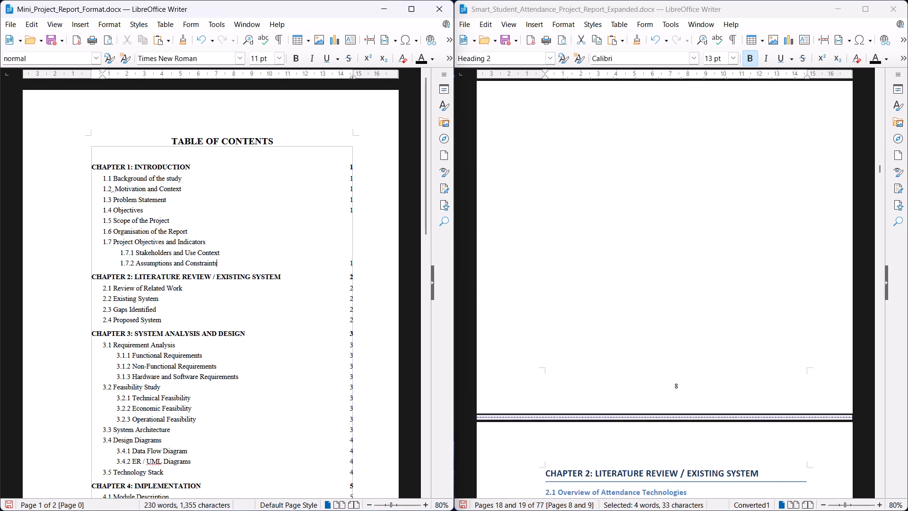
{"action": "scroll", "coordinate": [714, 279], "scroll_direction": "down", "scroll_amount": 11}
{"action": "scroll", "coordinate": [301, 265], "scroll_direction": "down", "scroll_amount": 1}
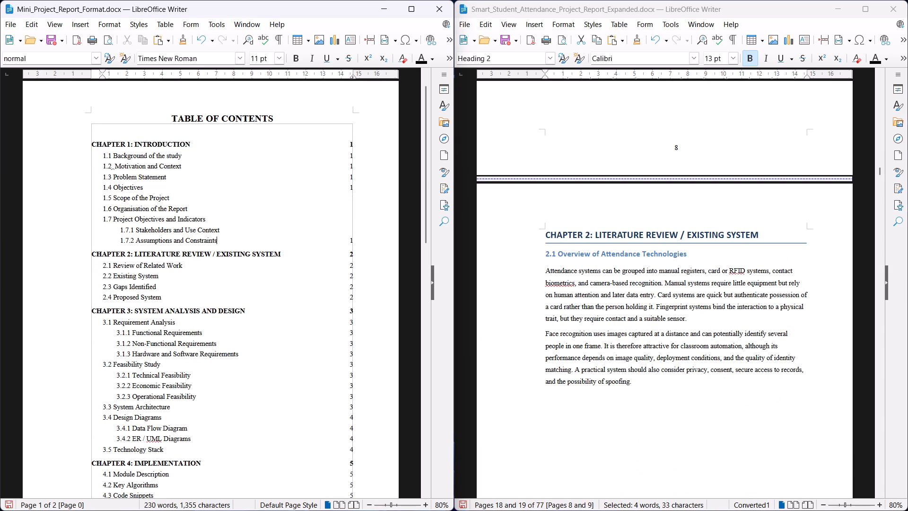
{"action": "left_click_drag", "start_coordinate": [557, 255], "coordinate": [690, 253]}
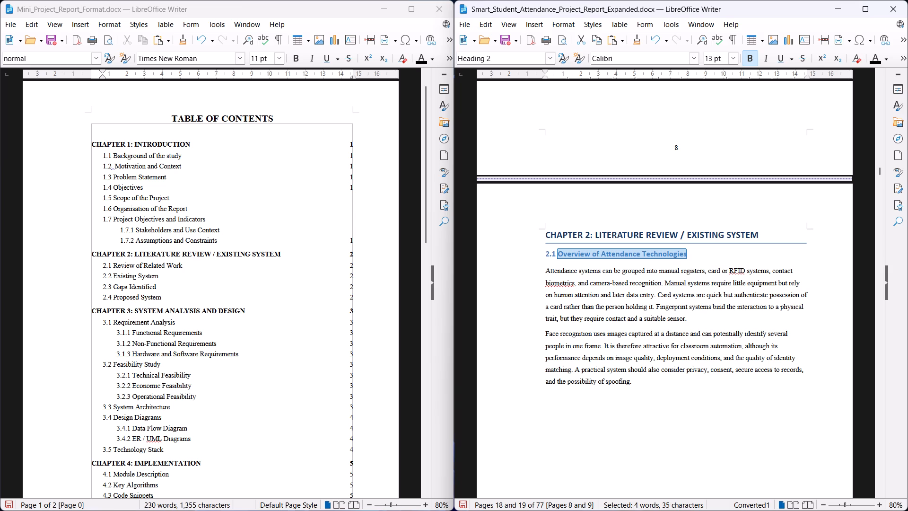
{"action": "key", "text": "ctrl+c"}
{"action": "left_click_drag", "start_coordinate": [113, 264], "coordinate": [134, 268]}
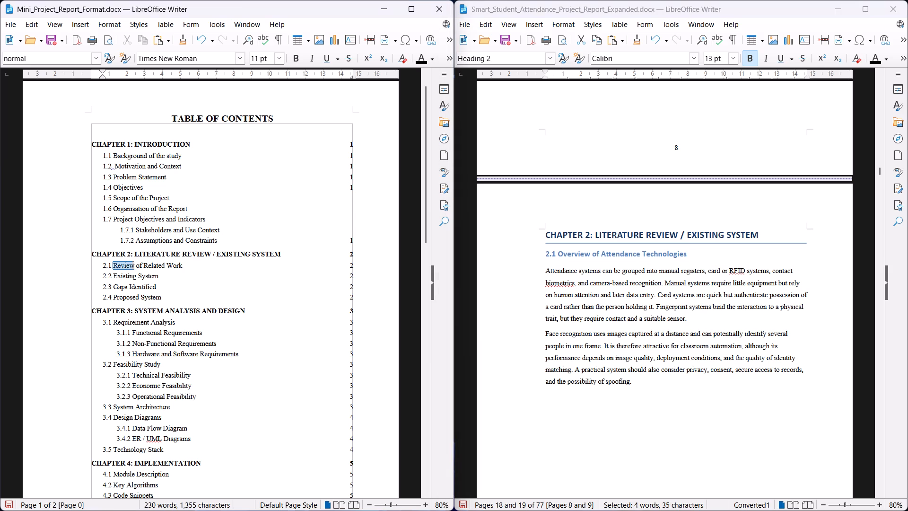
{"action": "left_click_drag", "start_coordinate": [134, 268], "coordinate": [185, 268]}
{"action": "key", "text": "ctrl+v"}
Replace the title of contents entry 2.2 in the format document with "Viola–Jones Face Detection" copied from the expanded report's heading.
{"action": "scroll", "coordinate": [483, 288], "scroll_direction": "down", "scroll_amount": 2}
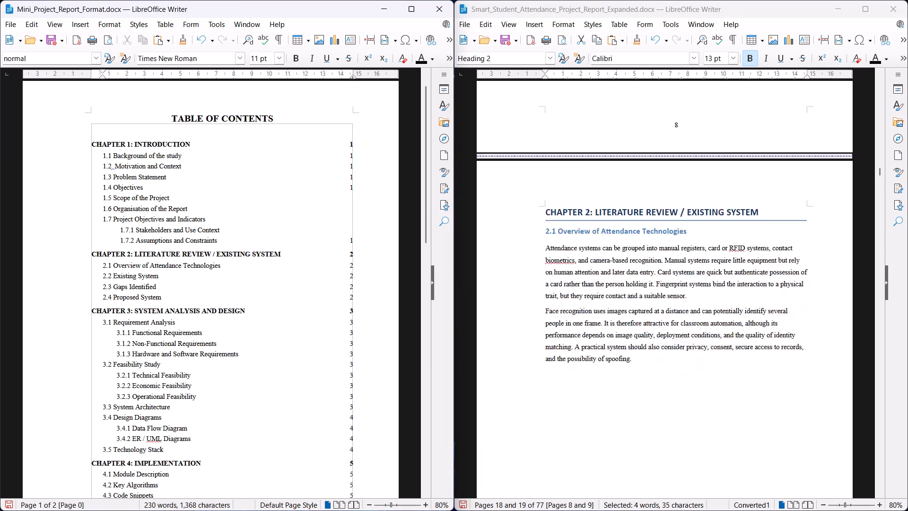
{"action": "scroll", "coordinate": [488, 286], "scroll_direction": "down", "scroll_amount": 20}
{"action": "scroll", "coordinate": [488, 286], "scroll_direction": "down", "scroll_amount": 1}
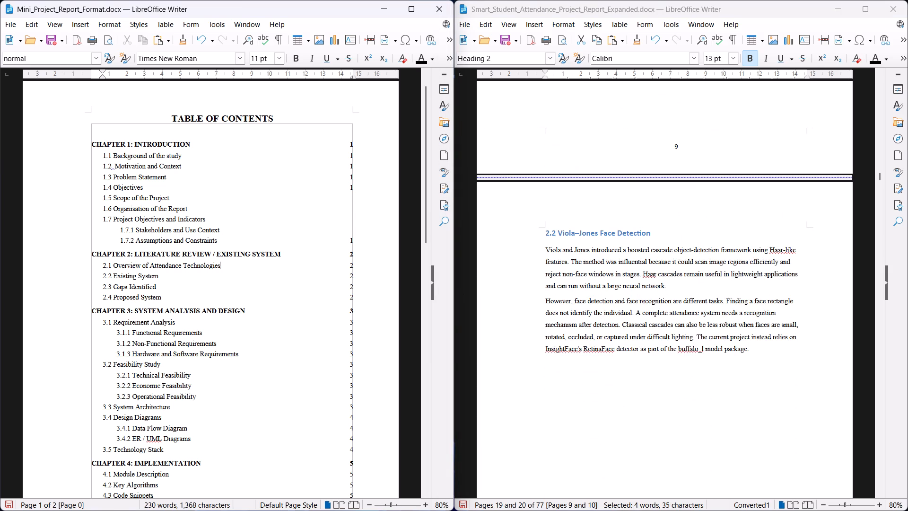
{"action": "left_click_drag", "start_coordinate": [559, 233], "coordinate": [658, 233]}
{"action": "key", "text": "ctrl+c"}
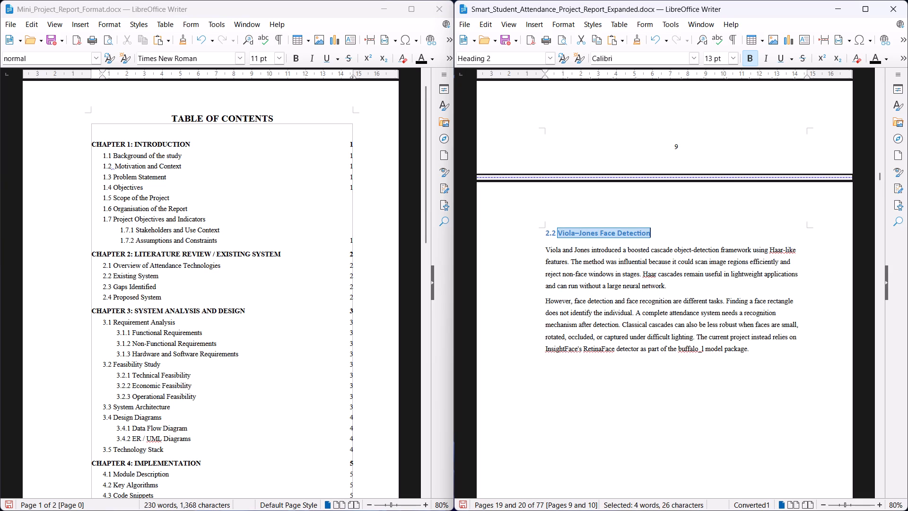
{"action": "left_click_drag", "start_coordinate": [113, 275], "coordinate": [159, 279]}
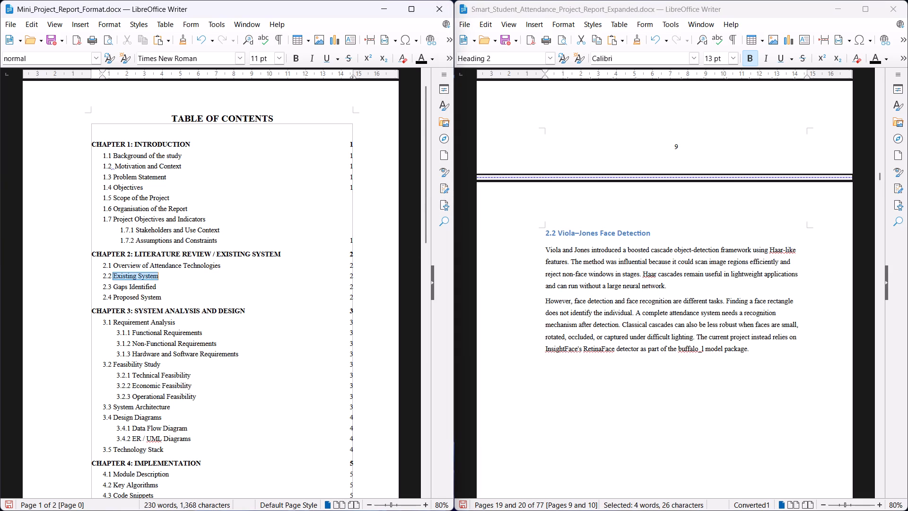
{"action": "left_click_drag", "start_coordinate": [159, 279], "coordinate": [160, 279]}
{"action": "key", "text": "v"}
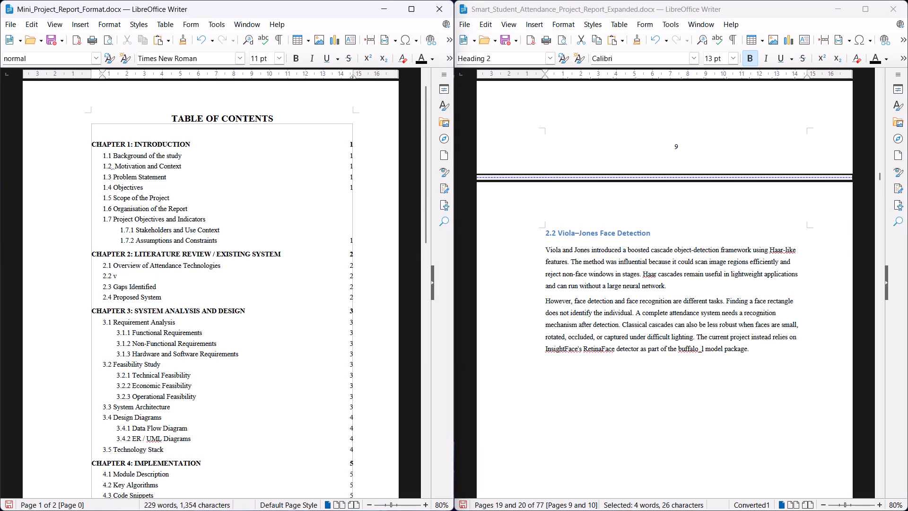
{"action": "key", "text": "BackSpace"}
{"action": "key", "text": "ctrl+v"}
Replace the title of contents entry 2.3 in the format document with "Local Binary Patterns and LBPH" copied from the expanded report's heading.
{"action": "scroll", "coordinate": [633, 279], "scroll_direction": "down", "scroll_amount": 5}
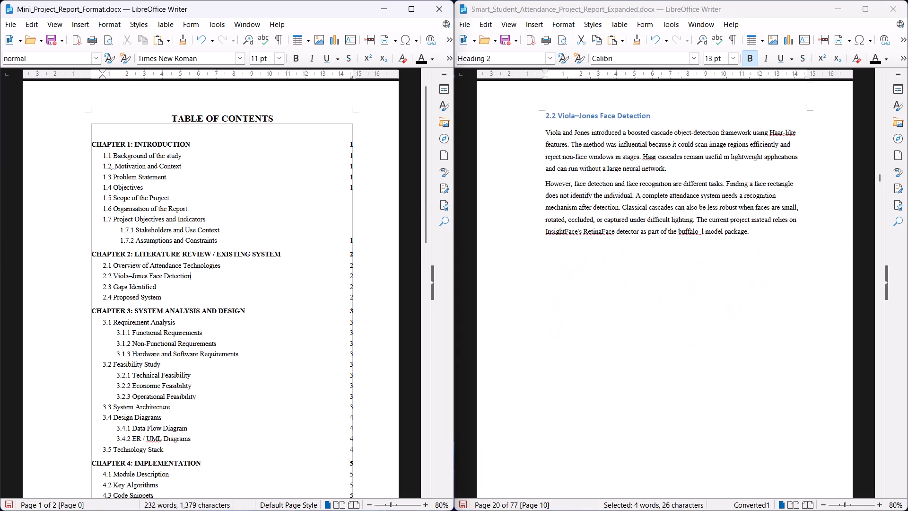
{"action": "scroll", "coordinate": [633, 279], "scroll_direction": "down", "scroll_amount": 17}
{"action": "left_click_drag", "start_coordinate": [558, 255], "coordinate": [562, 254]}
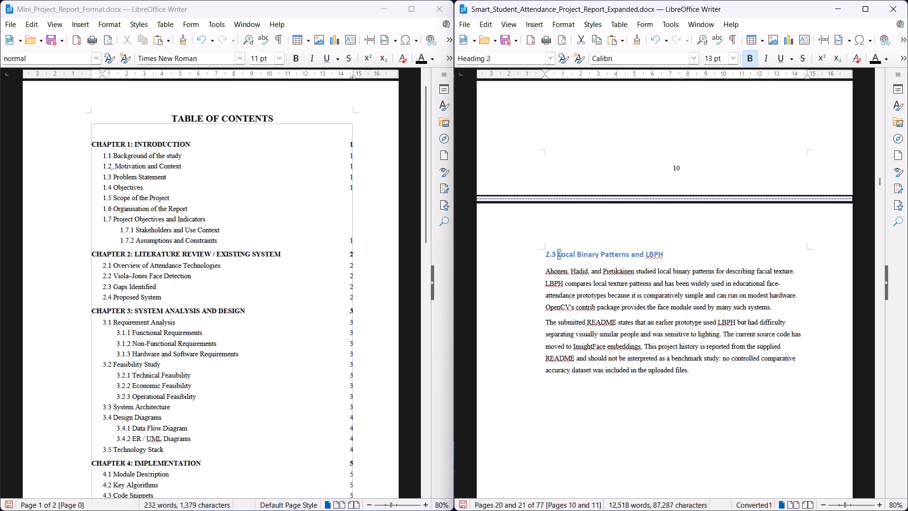
{"action": "left_click_drag", "start_coordinate": [562, 254], "coordinate": [666, 254]}
{"action": "key", "text": "ctrl+c"}
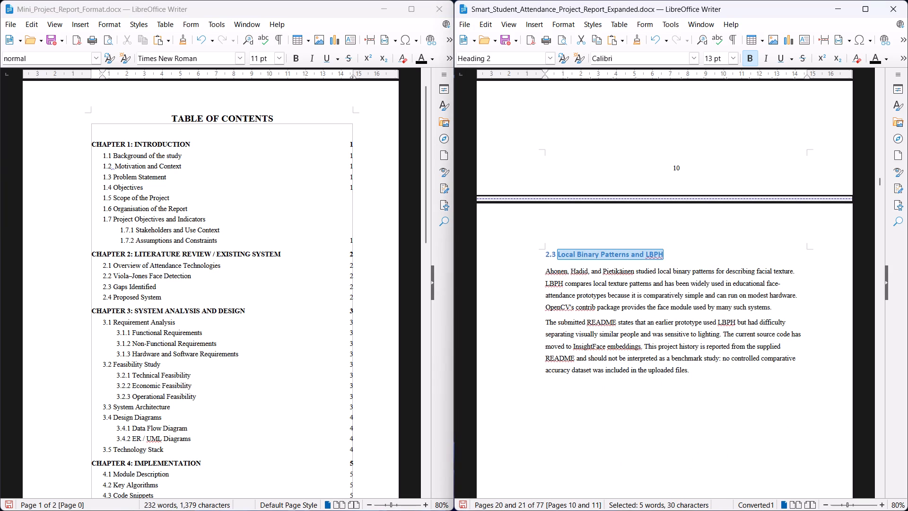
{"action": "left_click_drag", "start_coordinate": [114, 284], "coordinate": [161, 284]}
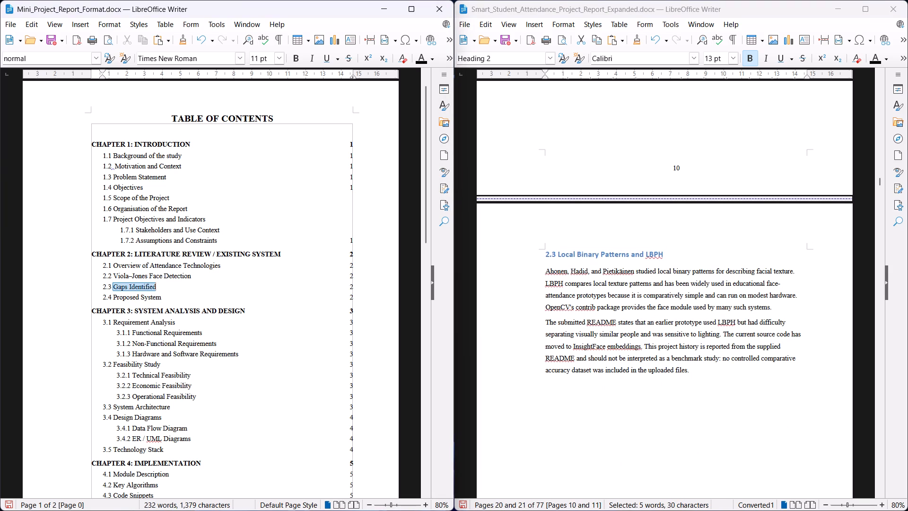
{"action": "left_click_drag", "start_coordinate": [161, 284], "coordinate": [162, 284]}
{"action": "key", "text": "ctrl+v"}
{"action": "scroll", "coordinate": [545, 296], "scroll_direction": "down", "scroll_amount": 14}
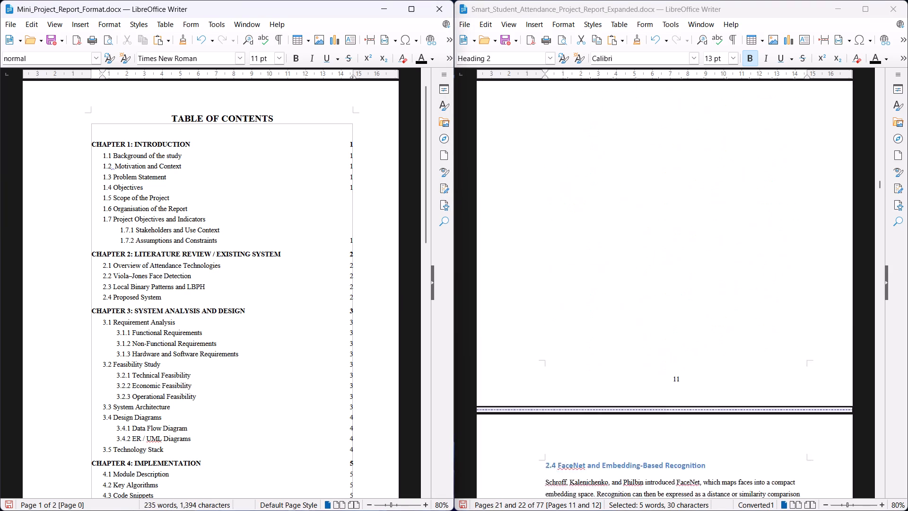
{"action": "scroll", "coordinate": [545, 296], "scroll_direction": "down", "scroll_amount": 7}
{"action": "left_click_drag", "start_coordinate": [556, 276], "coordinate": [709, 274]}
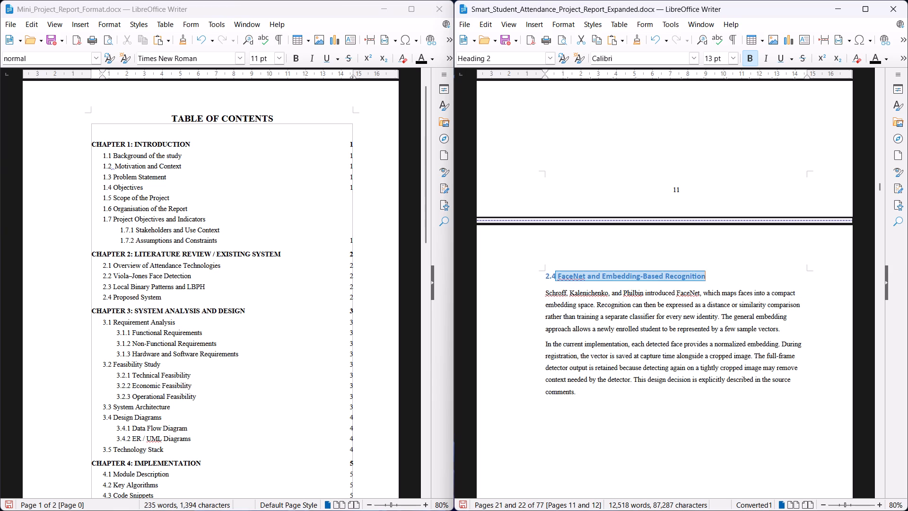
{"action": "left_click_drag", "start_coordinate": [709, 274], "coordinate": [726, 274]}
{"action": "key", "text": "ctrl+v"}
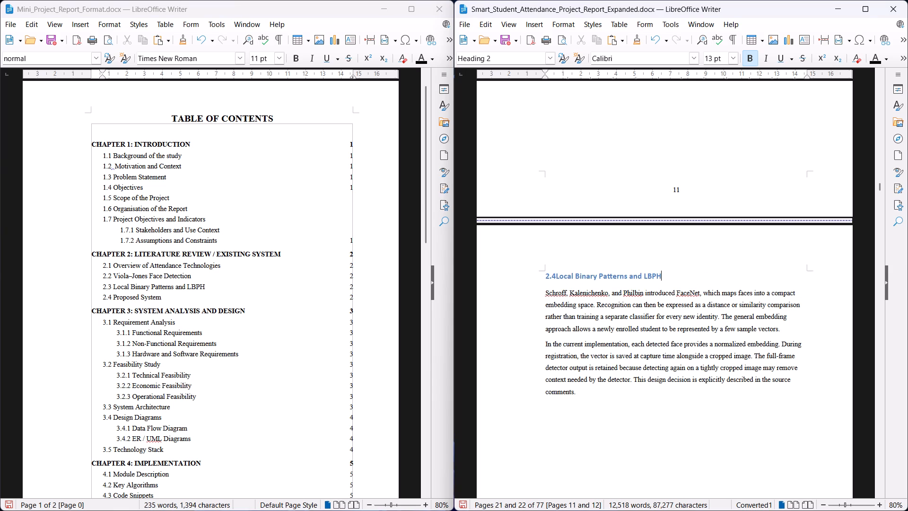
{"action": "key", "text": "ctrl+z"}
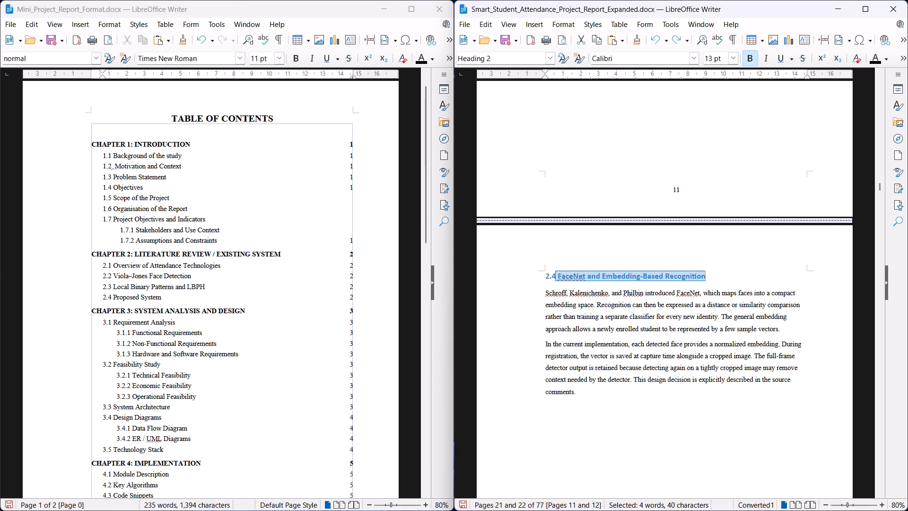
Replace the title of contents entry 2.4 in the format document with "FaceNet and Embedding-Based Recognition" copied from the expanded report's heading.
{"action": "left_click", "coordinate": [715, 274]}
{"action": "left_click_drag", "start_coordinate": [713, 274], "coordinate": [561, 280]}
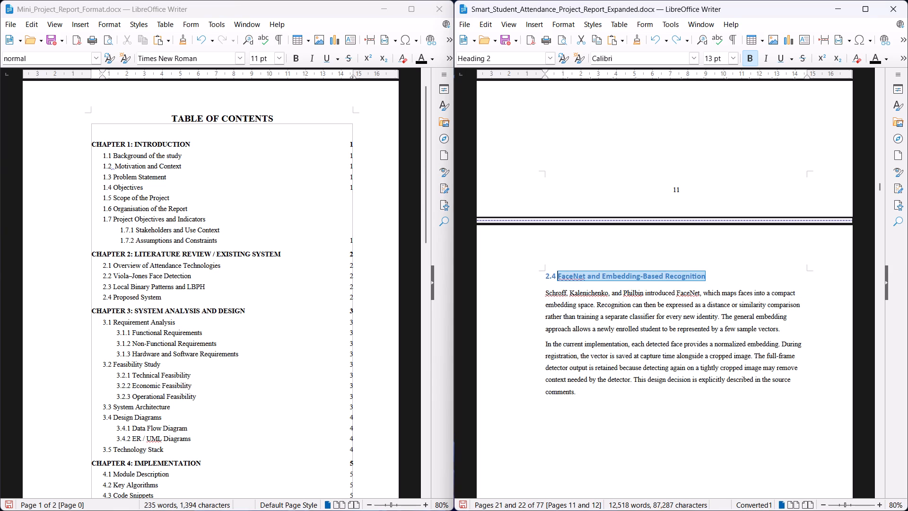
{"action": "key", "text": "ctrl+c"}
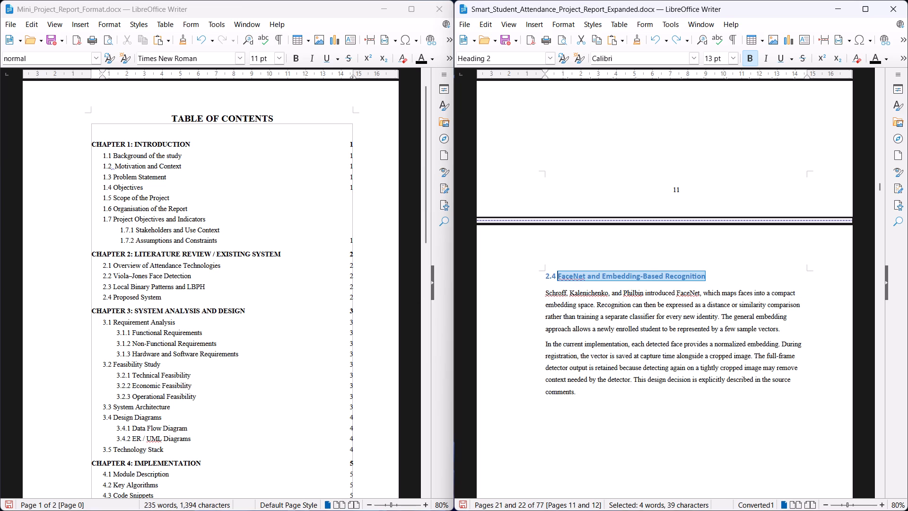
{"action": "left_click_drag", "start_coordinate": [113, 296], "coordinate": [168, 297]}
{"action": "key", "text": "ctrl+v"}
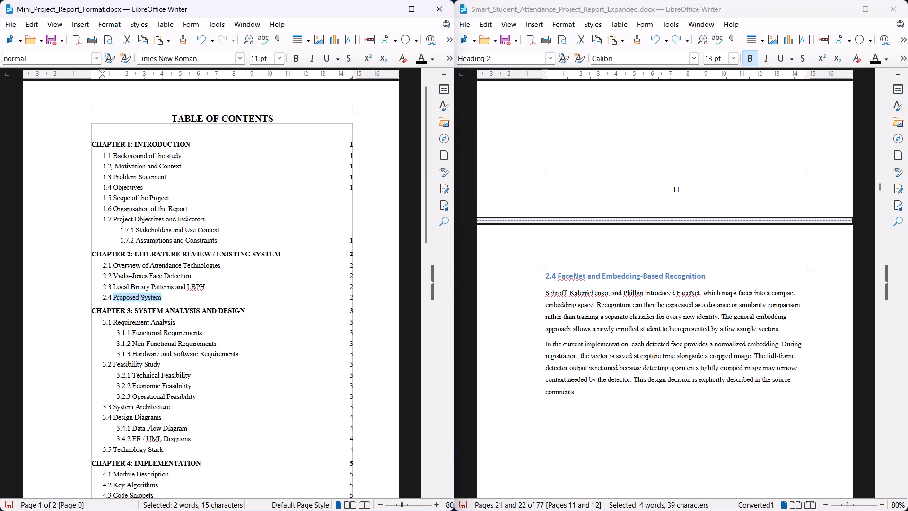
Add the entry "2.5 ArcFace", copied from the expanded report's heading, below entry 2.4 in the format document's contents.
{"action": "scroll", "coordinate": [585, 274], "scroll_direction": "down", "scroll_amount": 20}
{"action": "scroll", "coordinate": [585, 274], "scroll_direction": "down", "scroll_amount": 2}
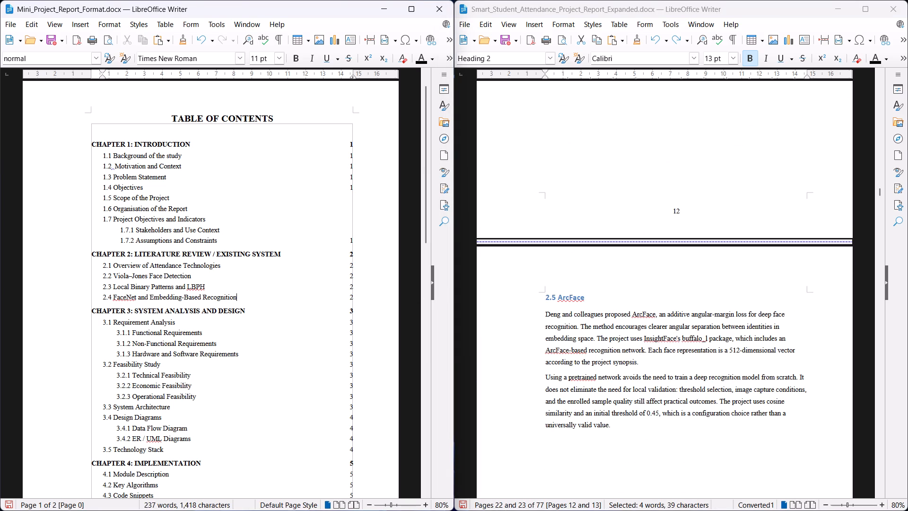
{"action": "left_click_drag", "start_coordinate": [544, 296], "coordinate": [597, 298]}
{"action": "key", "text": "ctrl+c"}
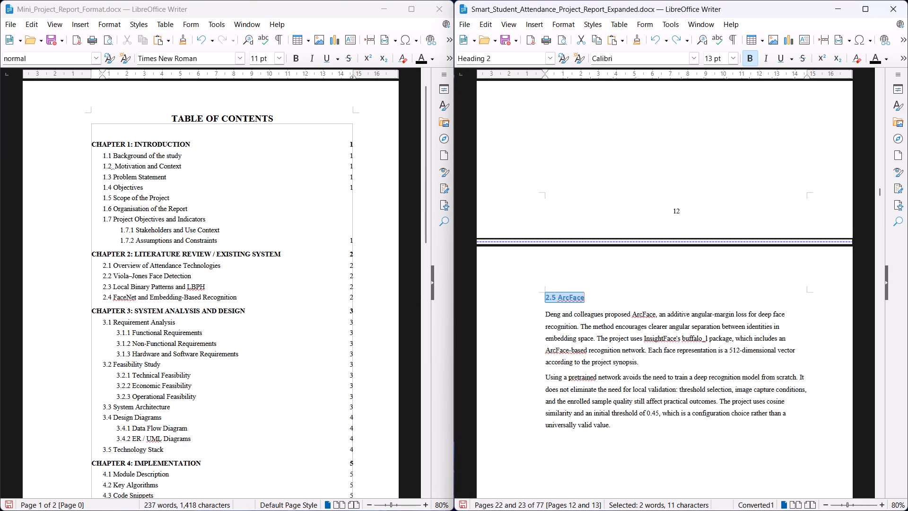
{"action": "left_click", "coordinate": [246, 296]}
{"action": "key", "text": "Return"}
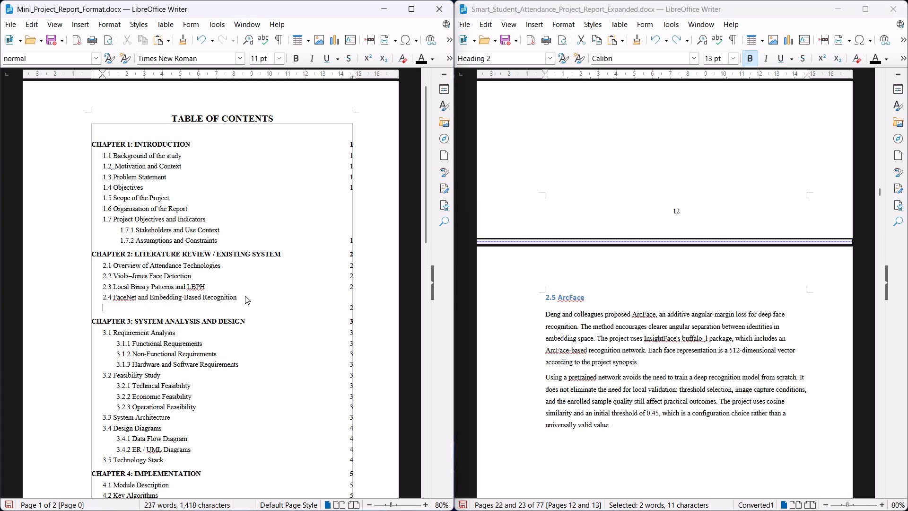
{"action": "key", "text": "ctrl+v"}
Add the entry "2.6 RetinaFace Detection", copied from the expanded report's heading, below entry 2.5 in the contents.
{"action": "scroll", "coordinate": [477, 264], "scroll_direction": "down", "scroll_amount": 20}
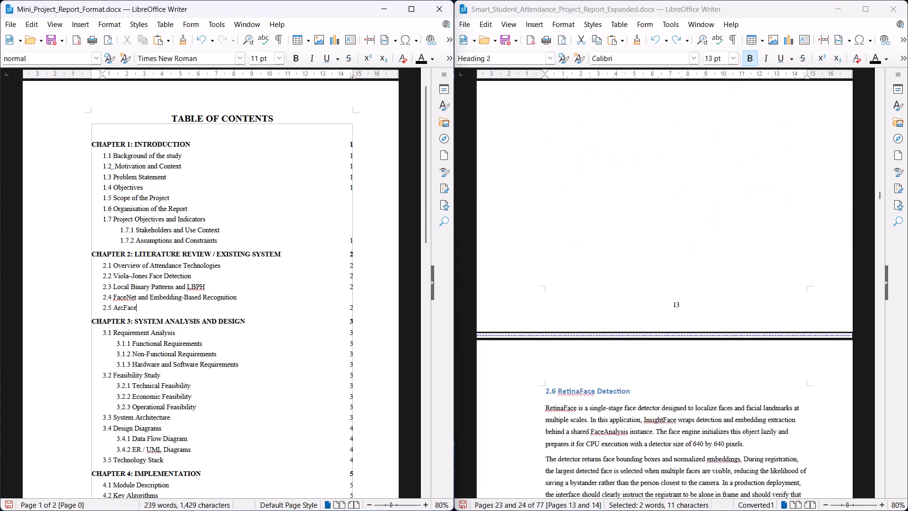
{"action": "scroll", "coordinate": [518, 284], "scroll_direction": "down", "scroll_amount": 5}
{"action": "left_click_drag", "start_coordinate": [545, 247], "coordinate": [641, 243]}
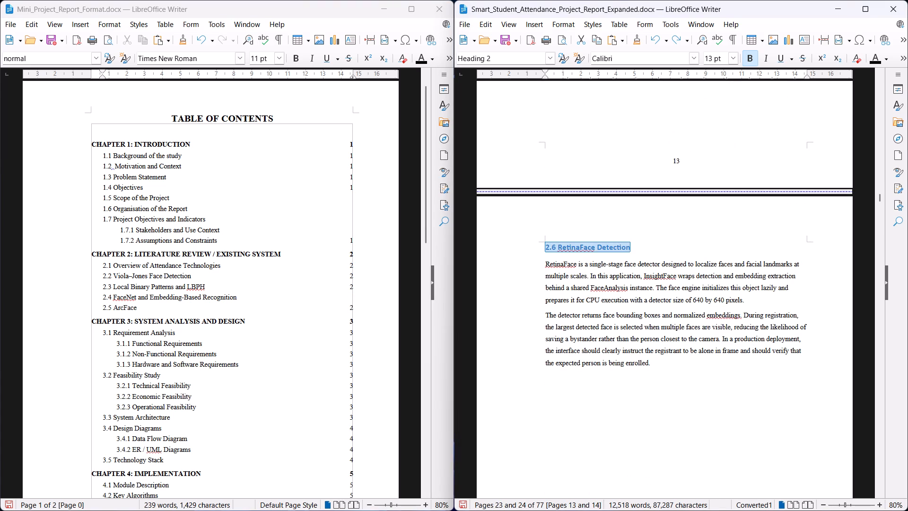
{"action": "key", "text": "ctrl+c"}
{"action": "left_click", "coordinate": [154, 304]}
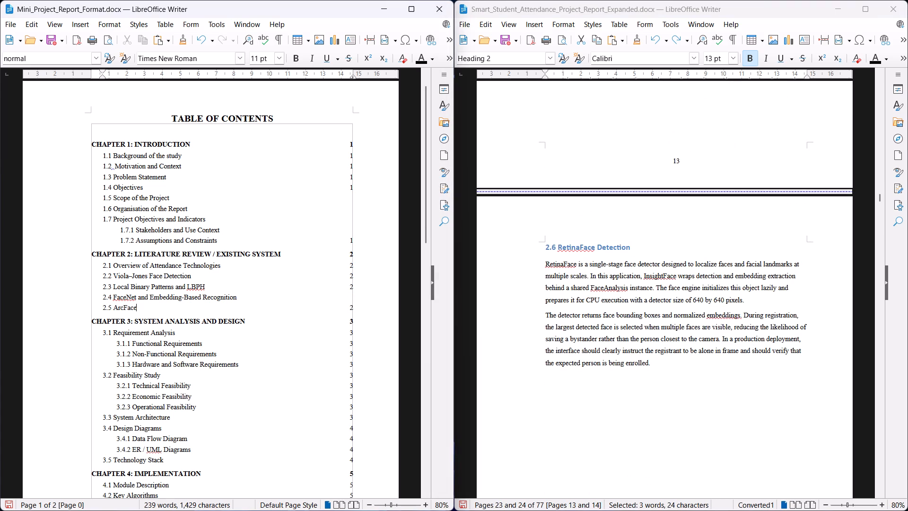
{"action": "key", "text": "Return"}
{"action": "key", "text": "ctrl+v"}
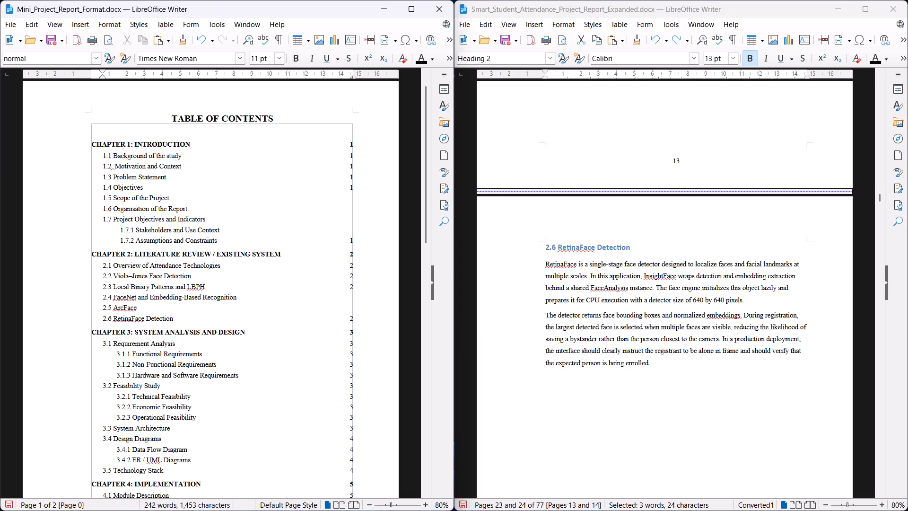
Add the entry "2.7 MySQL and Relational Attendance Storage", copied from the expanded report's heading, below entry 2.6 in the contents.
{"action": "scroll", "coordinate": [632, 261], "scroll_direction": "down", "scroll_amount": 20}
{"action": "scroll", "coordinate": [632, 261], "scroll_direction": "down", "scroll_amount": 2}
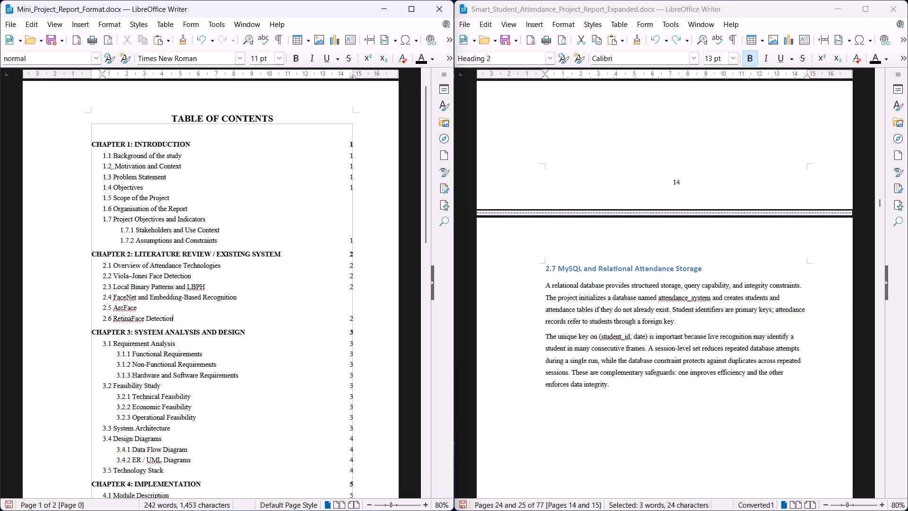
{"action": "left_click_drag", "start_coordinate": [544, 267], "coordinate": [730, 270]}
{"action": "key", "text": "ctrl+c"}
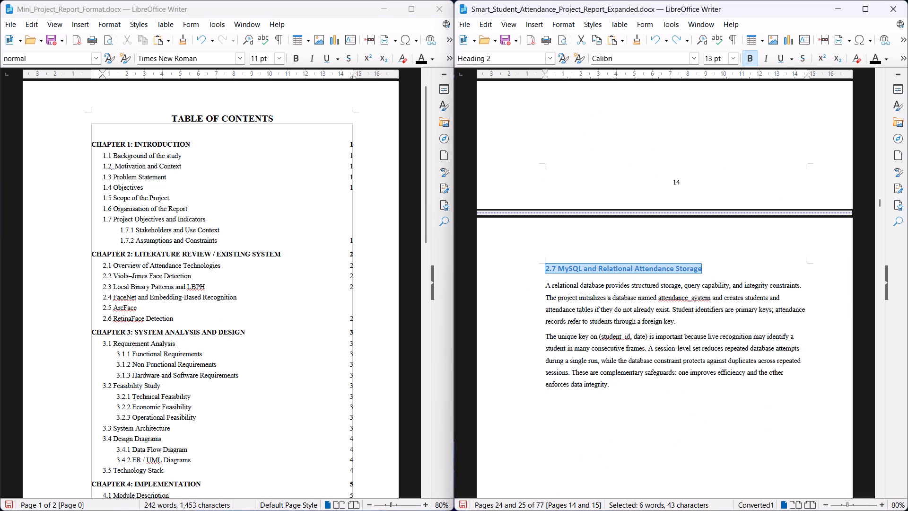
{"action": "left_click", "coordinate": [199, 322]}
{"action": "key", "text": "Return"}
{"action": "key", "text": "ctrl+v"}
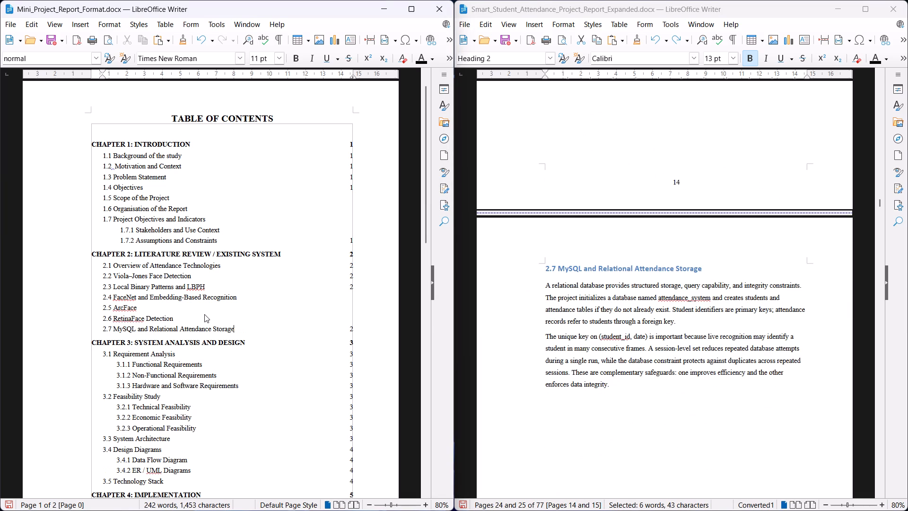
Add the entry "2.8 Existing System Comparison", copied from the expanded report's heading, below entry 2.7 in the contents.
{"action": "scroll", "coordinate": [653, 275], "scroll_direction": "down", "scroll_amount": 20}
{"action": "scroll", "coordinate": [653, 275], "scroll_direction": "down", "scroll_amount": 4}
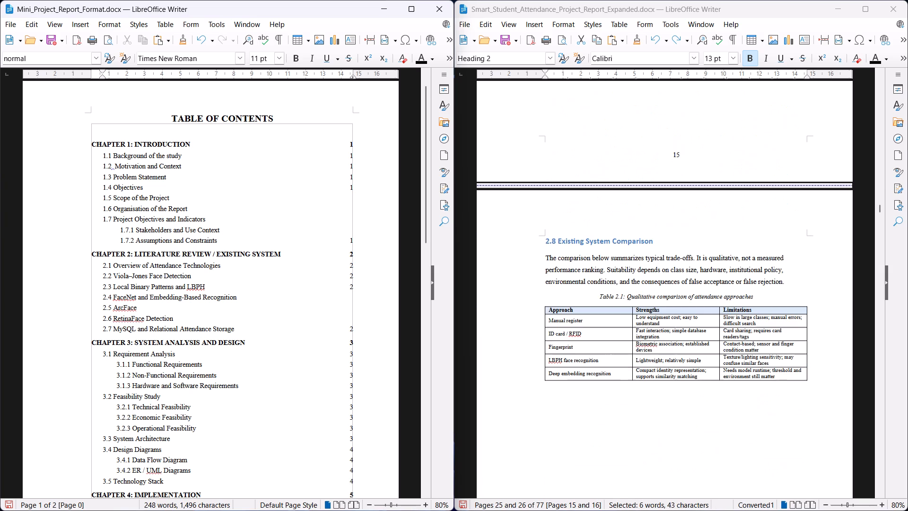
{"action": "left_click_drag", "start_coordinate": [544, 240], "coordinate": [667, 236]}
{"action": "key", "text": "ctrl+c"}
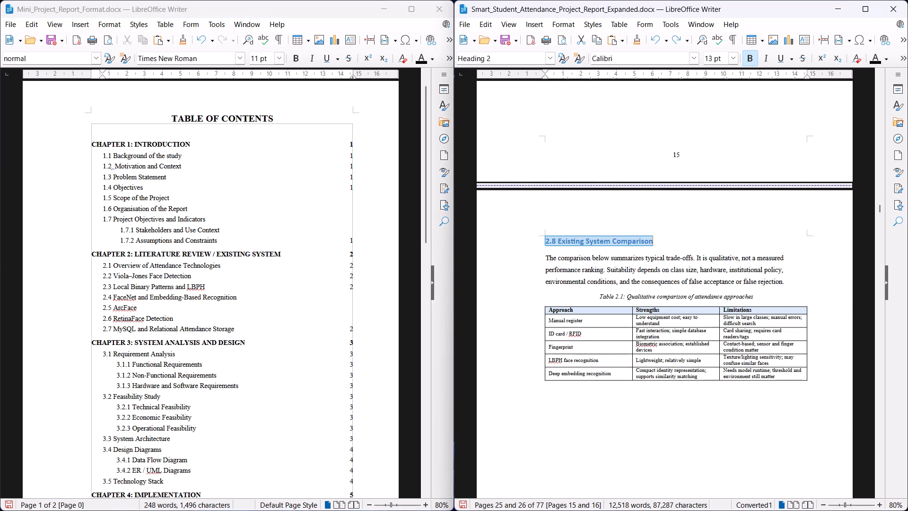
{"action": "left_click", "coordinate": [246, 327]}
{"action": "key", "text": "Return"}
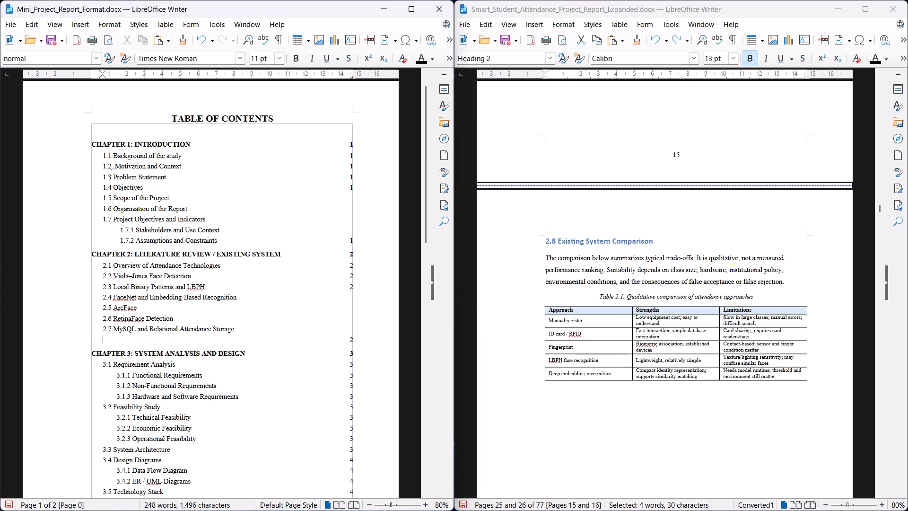
{"action": "key", "text": "ctrl+v"}
Add the entry "2.9 Gaps Identified and Proposed Approach", copied from the expanded report's heading, below entry 2.8 in the contents.
{"action": "scroll", "coordinate": [516, 259], "scroll_direction": "down", "scroll_amount": 14}
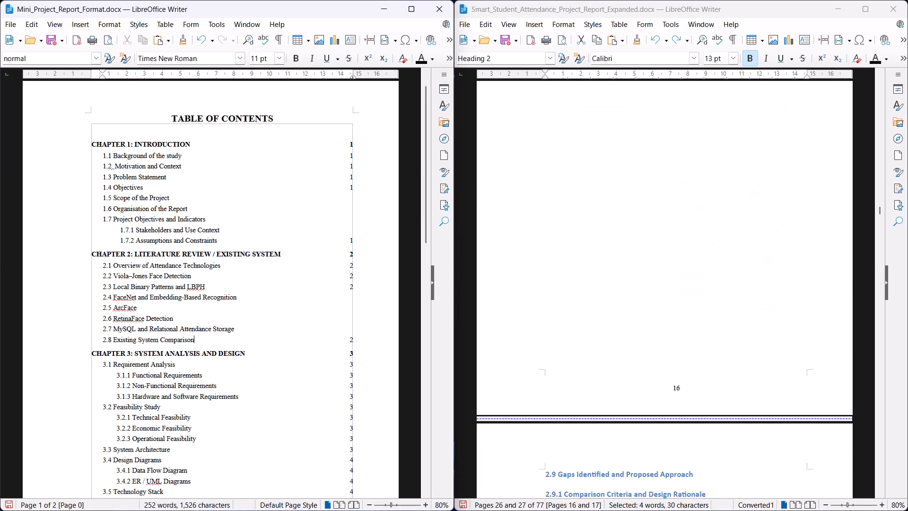
{"action": "scroll", "coordinate": [560, 260], "scroll_direction": "down", "scroll_amount": 6}
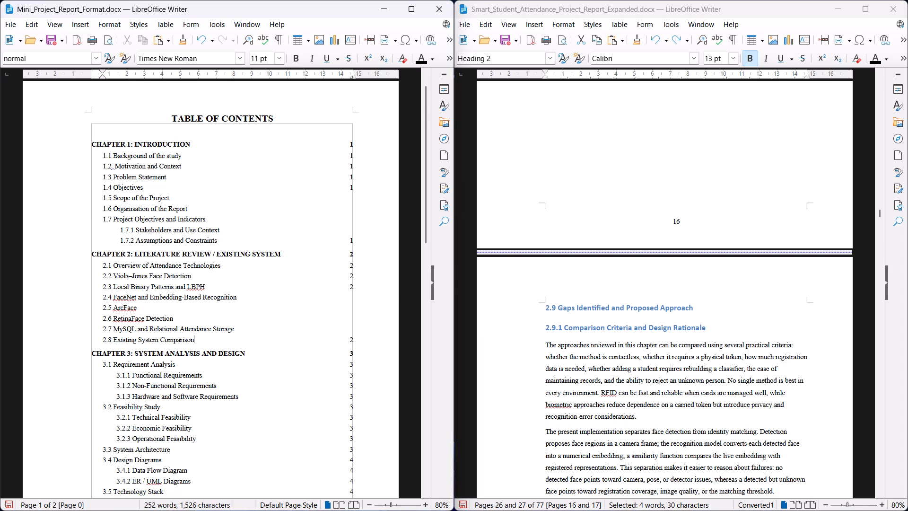
{"action": "left_click_drag", "start_coordinate": [544, 308], "coordinate": [699, 306]}
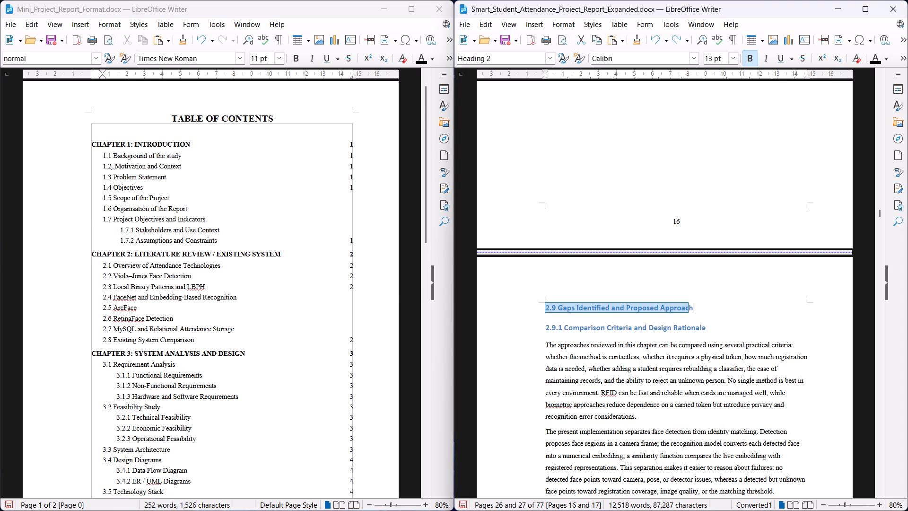
{"action": "left_click_drag", "start_coordinate": [699, 306], "coordinate": [700, 306]}
{"action": "key", "text": "ctrl+c"}
{"action": "left_click", "coordinate": [204, 340]}
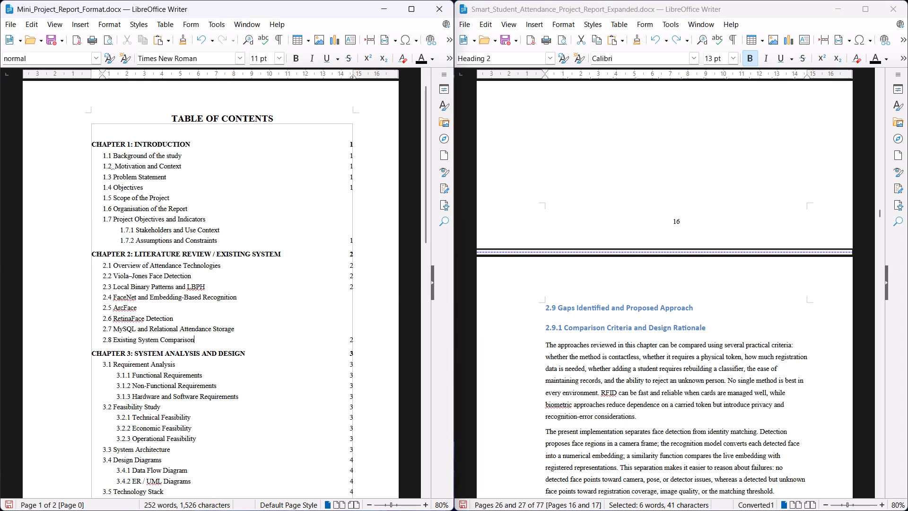
{"action": "key", "text": "Return"}
{"action": "key", "text": "ctrl+v"}
Add the subentry "2.9.1 Comparison Criteria and Design Rationale", copied from the report's heading, below contents entry 2.9, indented by ten spaces.
{"action": "key", "text": "Return"}
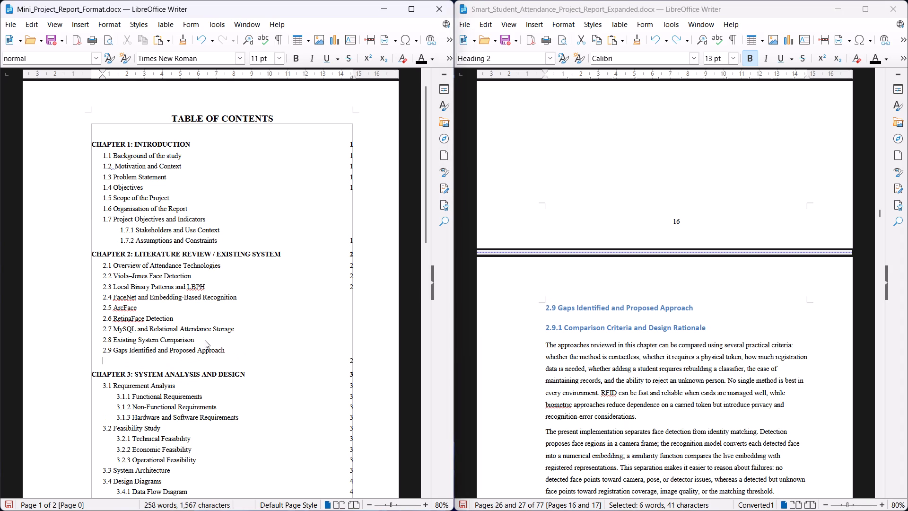
{"action": "key", "text": "space"}
{"action": "key", "text": "space"}
{"action": "key", "text": "space"}
{"action": "key", "text": "space"}
{"action": "key", "text": "space"}
{"action": "key", "text": "space"}
{"action": "key", "text": "space"}
{"action": "key", "text": "space"}
{"action": "key", "text": "space"}
{"action": "key", "text": "space"}
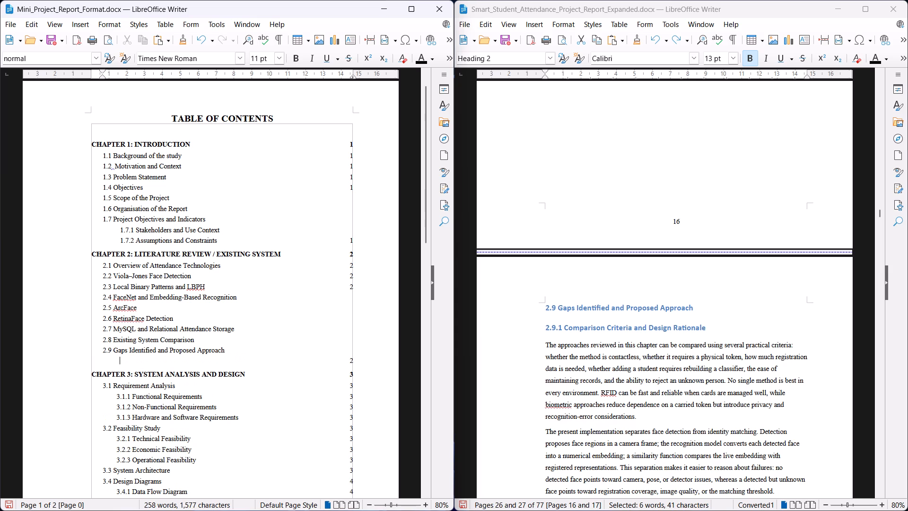
{"action": "left_click_drag", "start_coordinate": [540, 329], "coordinate": [742, 337]}
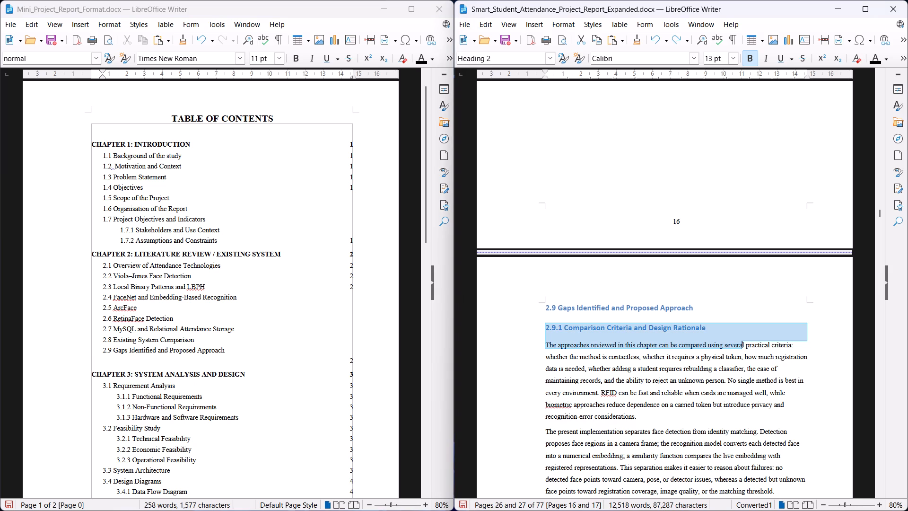
{"action": "left_click_drag", "start_coordinate": [742, 337], "coordinate": [717, 327]}
{"action": "key", "text": "ctrl+c"}
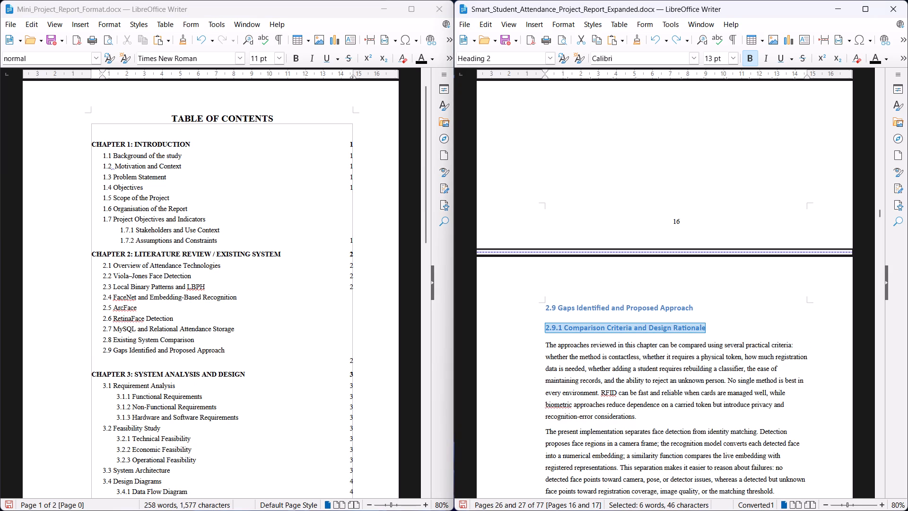
{"action": "left_click", "coordinate": [126, 360]}
{"action": "left_click", "coordinate": [109, 361]}
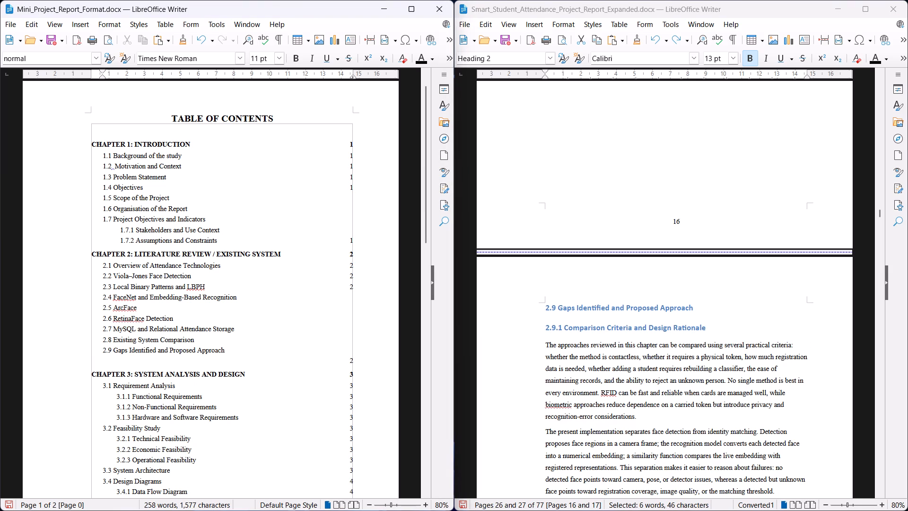
{"action": "left_click", "coordinate": [231, 353]}
{"action": "key", "text": "Return"}
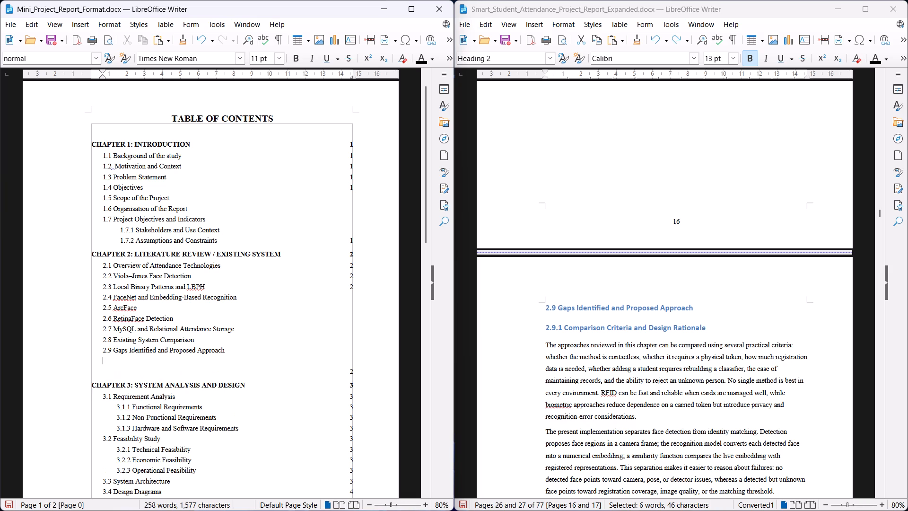
{"action": "key", "text": "space"}
{"action": "key", "text": "space"}
{"action": "key", "text": "space"}
{"action": "key", "text": "space"}
{"action": "key", "text": "space"}
{"action": "key", "text": "space"}
{"action": "key", "text": "space"}
{"action": "key", "text": "space"}
{"action": "key", "text": "space"}
{"action": "key", "text": "space"}
{"action": "key", "text": "ctrl+v"}
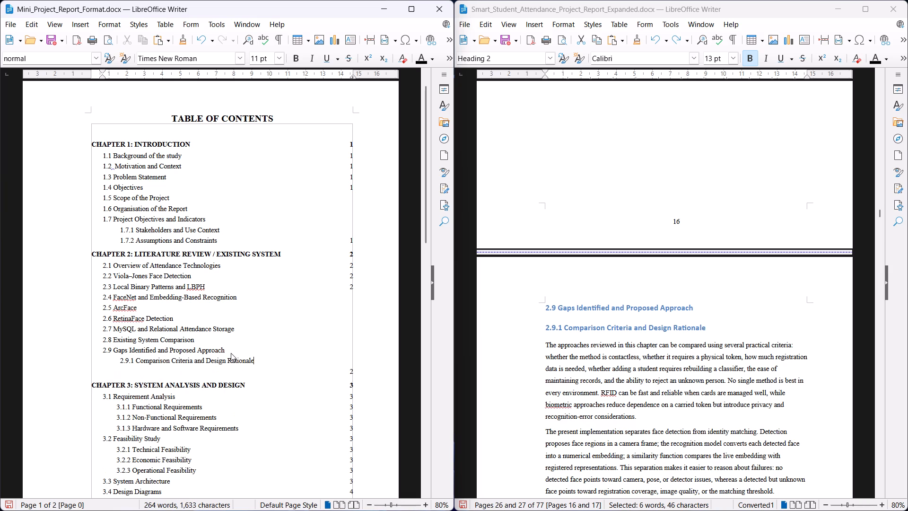
Add the subentry "2.9.2 Responsible Interpretation of Recognition Scores", copied from the report's heading, below contents subentry 2.9.1, indented by ten spaces.
{"action": "scroll", "coordinate": [626, 295], "scroll_direction": "down", "scroll_amount": 11}
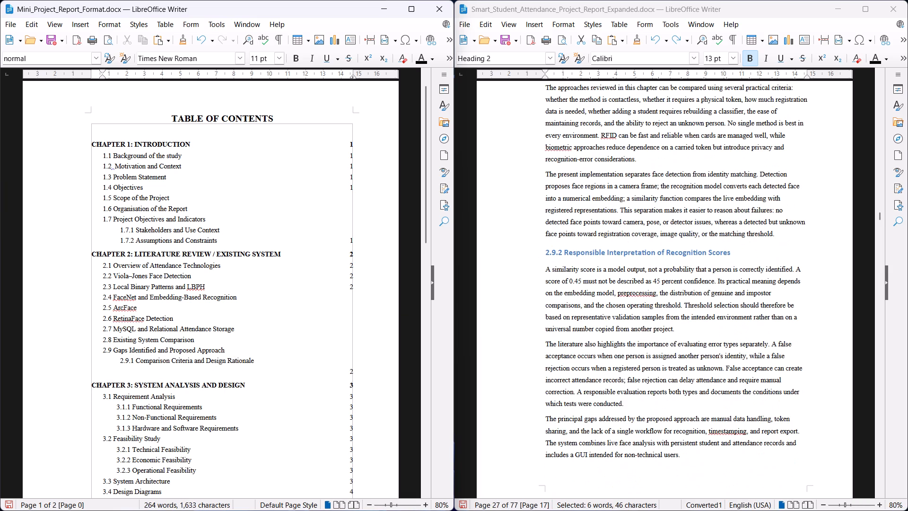
{"action": "left_click_drag", "start_coordinate": [545, 256], "coordinate": [731, 253]}
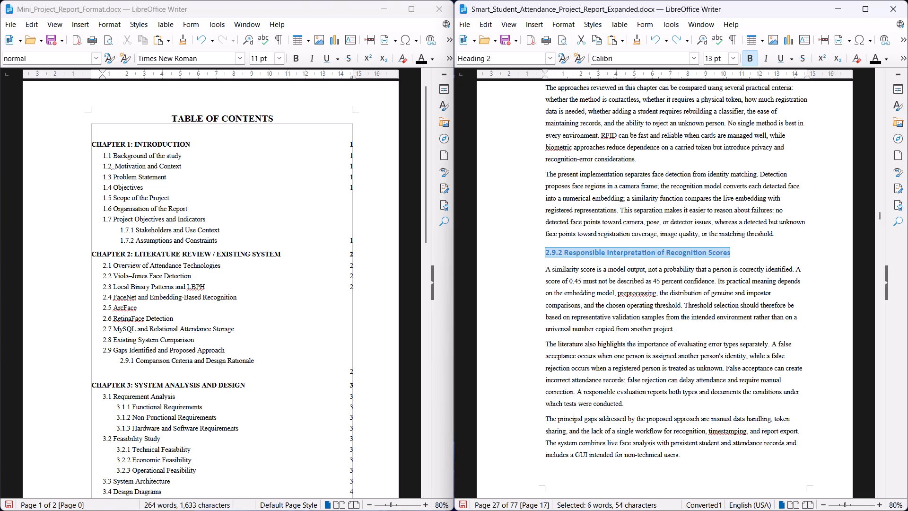
{"action": "key", "text": "ctrl+c"}
{"action": "left_click", "coordinate": [261, 361]}
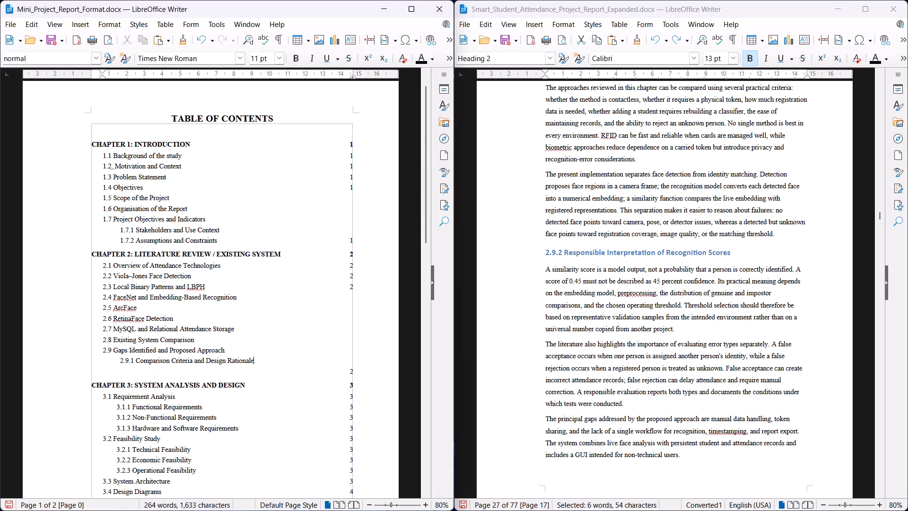
{"action": "key", "text": "Return"}
{"action": "key", "text": "space"}
{"action": "key", "text": "space"}
{"action": "key", "text": "space"}
{"action": "key", "text": "space"}
{"action": "key", "text": "space"}
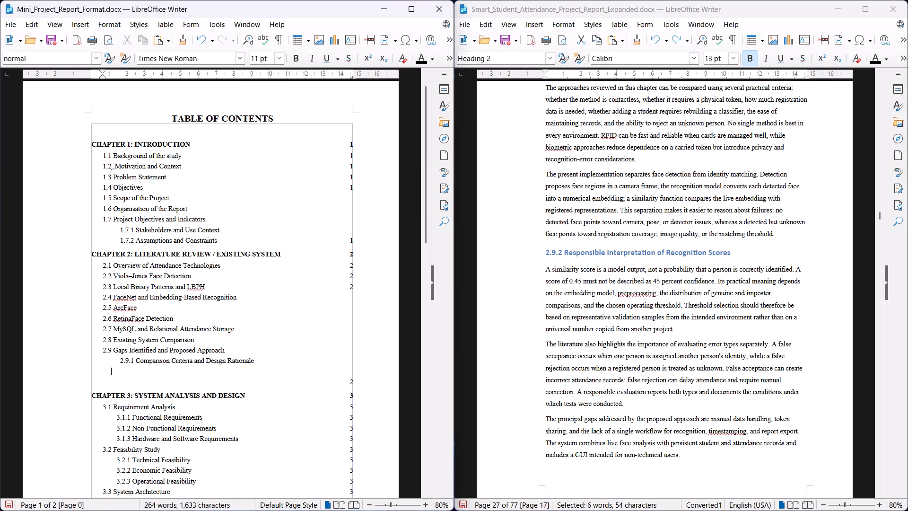
{"action": "key", "text": "space"}
{"action": "key", "text": "space"}
{"action": "key", "text": "space"}
{"action": "key", "text": "space"}
{"action": "key", "text": "space"}
{"action": "key", "text": "ctrl+v"}
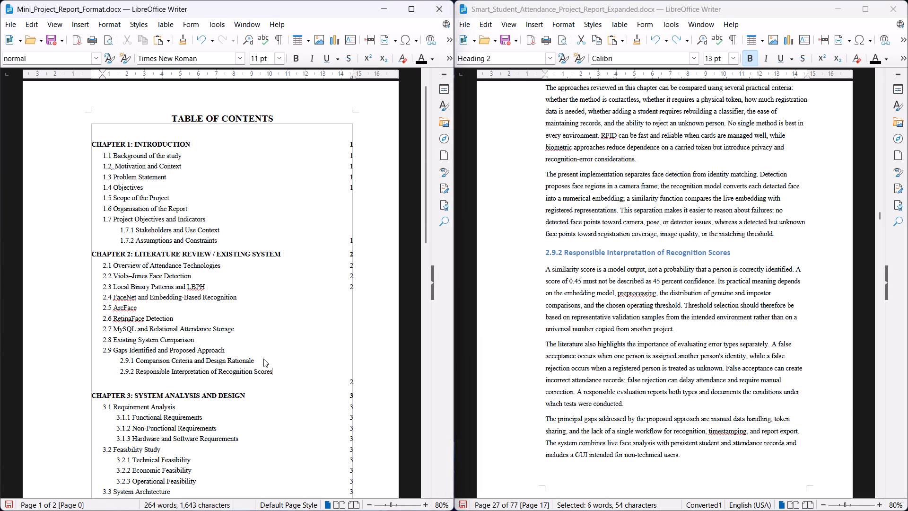
Remove the leftover blank line below contents subentry 2.9.2, joining its page number 2 onto the 2.9.2 line.
{"action": "scroll", "coordinate": [634, 260], "scroll_direction": "down", "scroll_amount": 20}
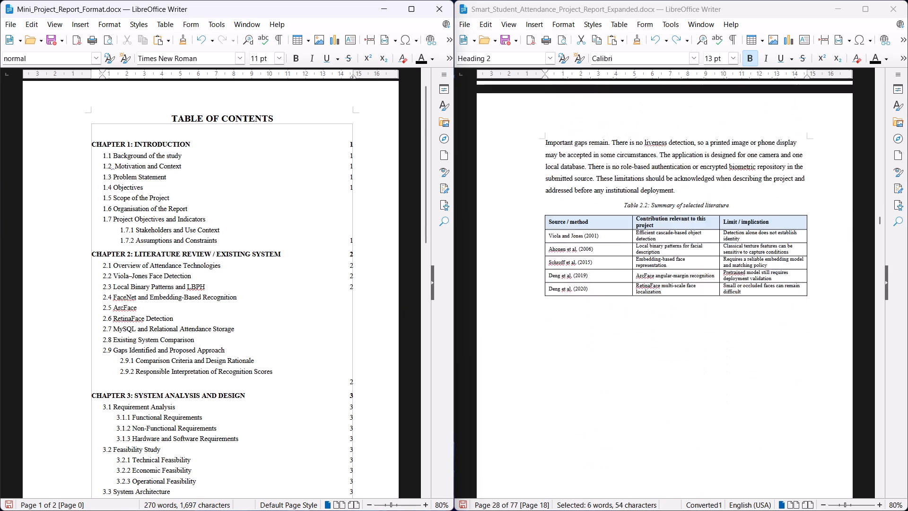
{"action": "scroll", "coordinate": [629, 263], "scroll_direction": "down", "scroll_amount": 20}
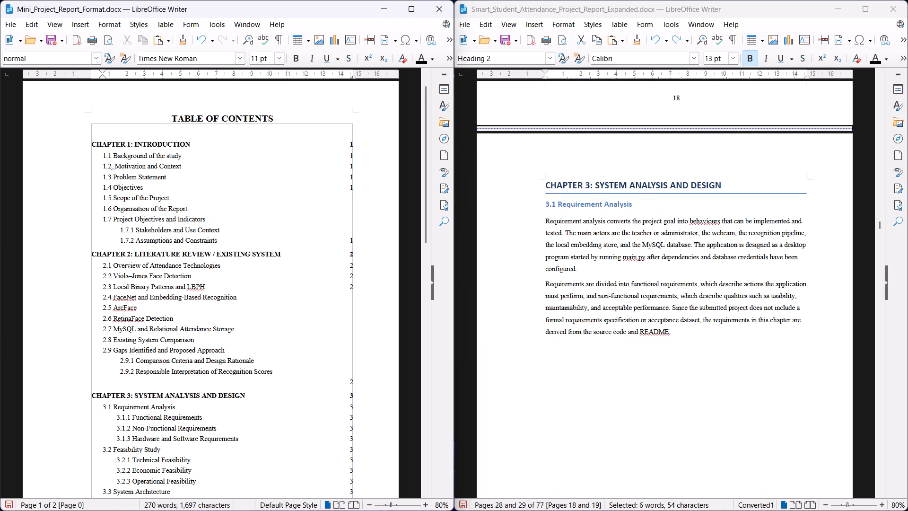
{"action": "left_click", "coordinate": [166, 388]}
{"action": "left_click", "coordinate": [183, 384]}
{"action": "key", "text": "BackSpace"}
{"action": "key", "text": "BackSpace"}
{"action": "key", "text": "BackSpace"}
{"action": "key", "text": "BackSpace"}
{"action": "key", "text": "BackSpace"}
{"action": "key", "text": "BackSpace"}
{"action": "key", "text": "BackSpace"}
{"action": "key", "text": "BackSpace"}
{"action": "key", "text": "BackSpace"}
{"action": "key", "text": "BackSpace"}
{"action": "key", "text": "BackSpace"}
{"action": "key", "text": "BackSpace"}
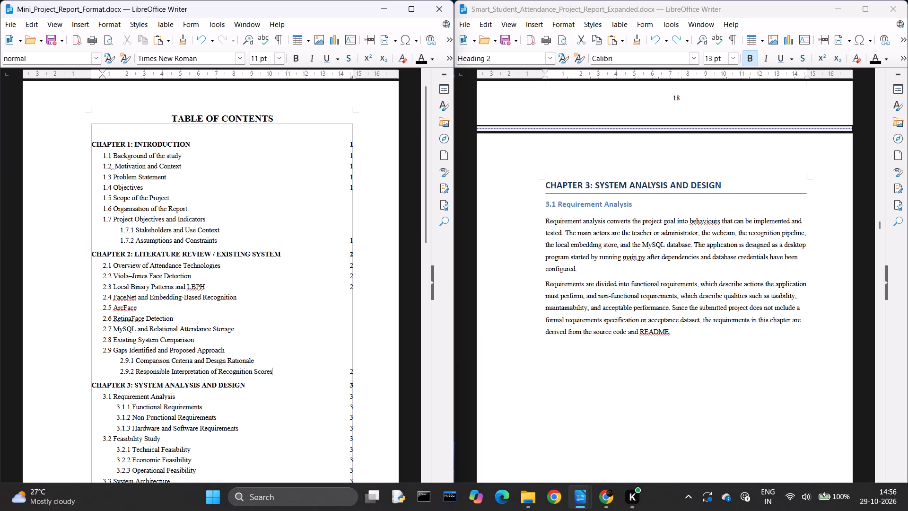
Compare the expanded report's headings from 3.1 to 3.2 with the matching Chapter 3 entries in the contents.
{"action": "scroll", "coordinate": [275, 278], "scroll_direction": "down", "scroll_amount": 4}
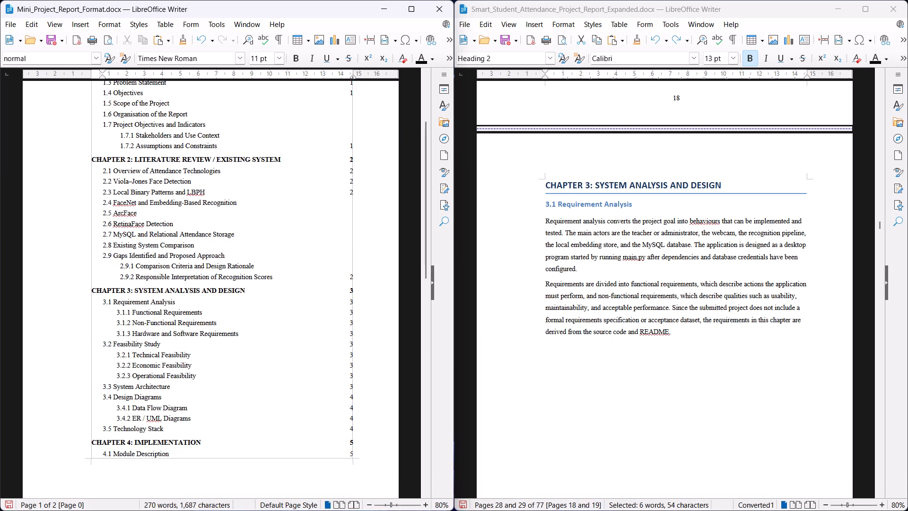
{"action": "scroll", "coordinate": [607, 255], "scroll_direction": "down", "scroll_amount": 19}
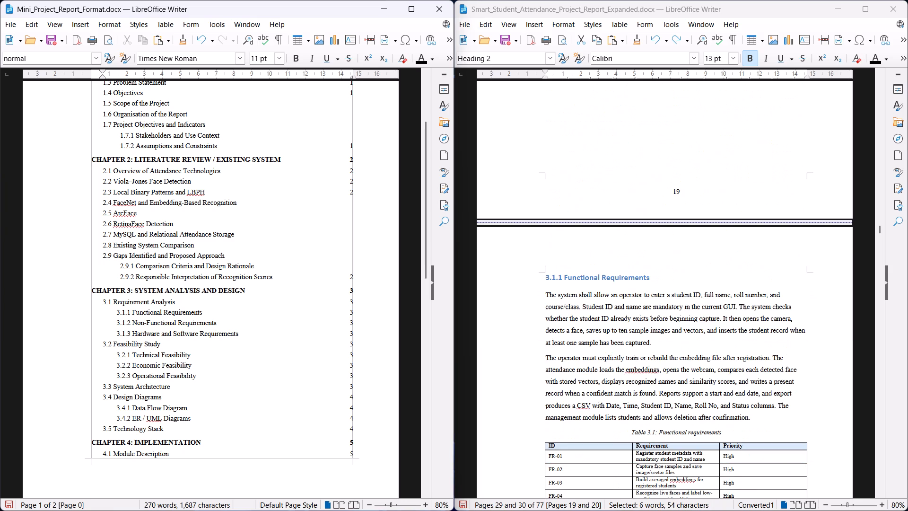
{"action": "scroll", "coordinate": [623, 260], "scroll_direction": "down", "scroll_amount": 6}
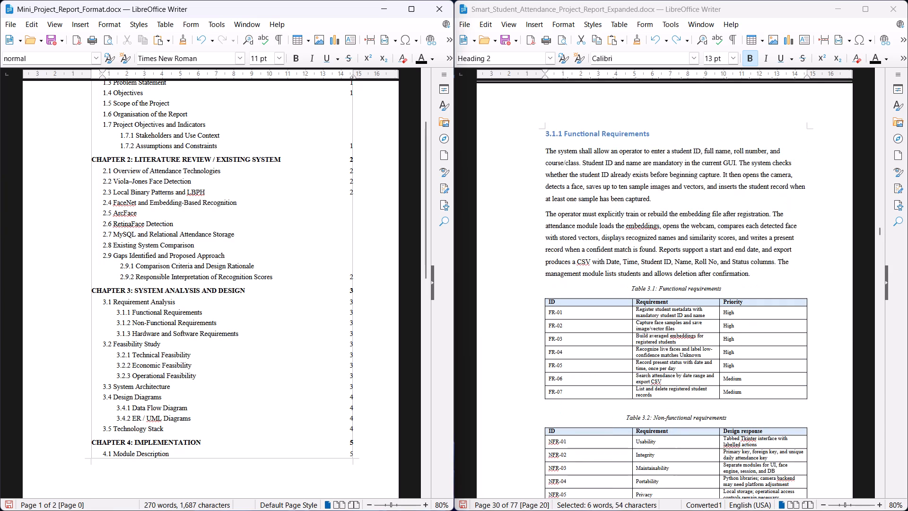
{"action": "scroll", "coordinate": [625, 255], "scroll_direction": "down", "scroll_amount": 3}
{"action": "scroll", "coordinate": [624, 255], "scroll_direction": "up", "scroll_amount": 4}
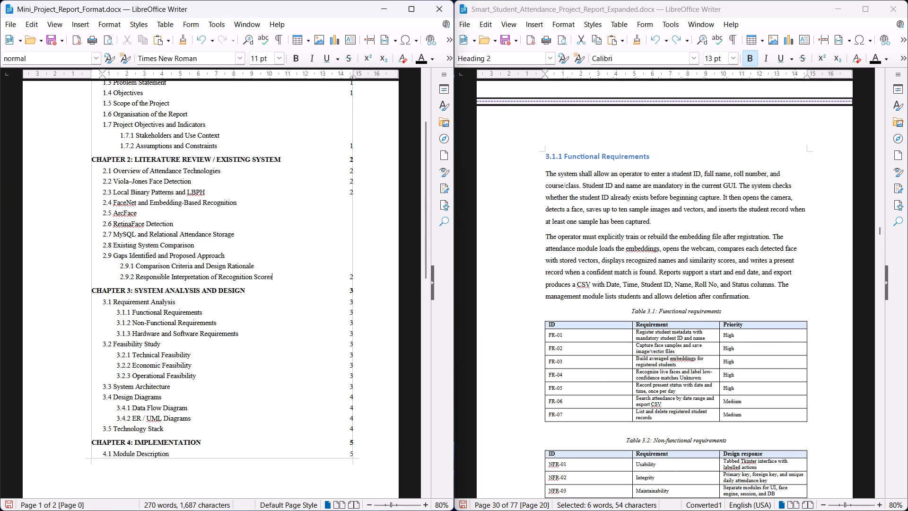
{"action": "scroll", "coordinate": [580, 174], "scroll_direction": "down", "scroll_amount": 19}
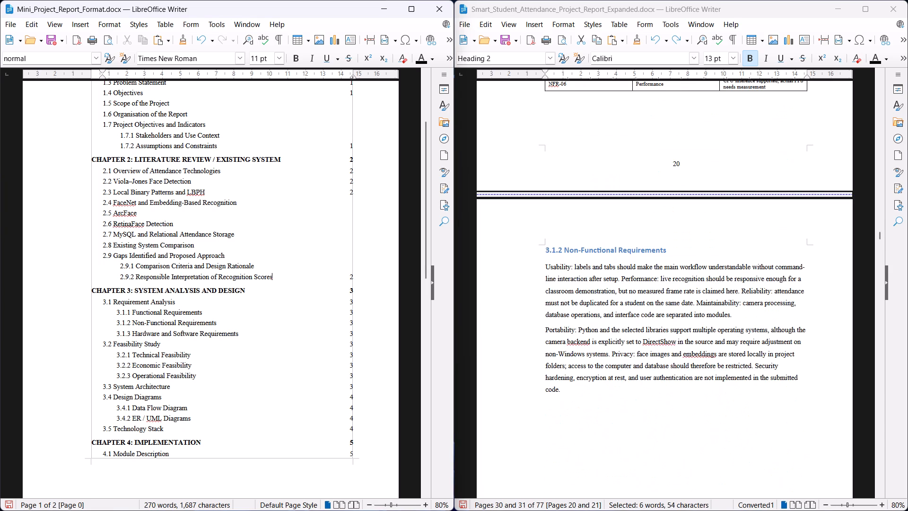
{"action": "scroll", "coordinate": [580, 209], "scroll_direction": "down", "scroll_amount": 20}
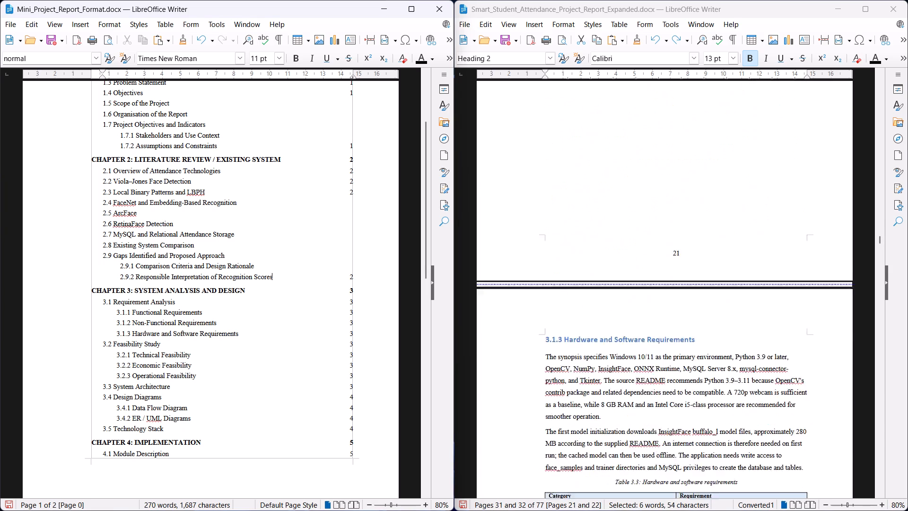
{"action": "scroll", "coordinate": [580, 235], "scroll_direction": "down", "scroll_amount": 19}
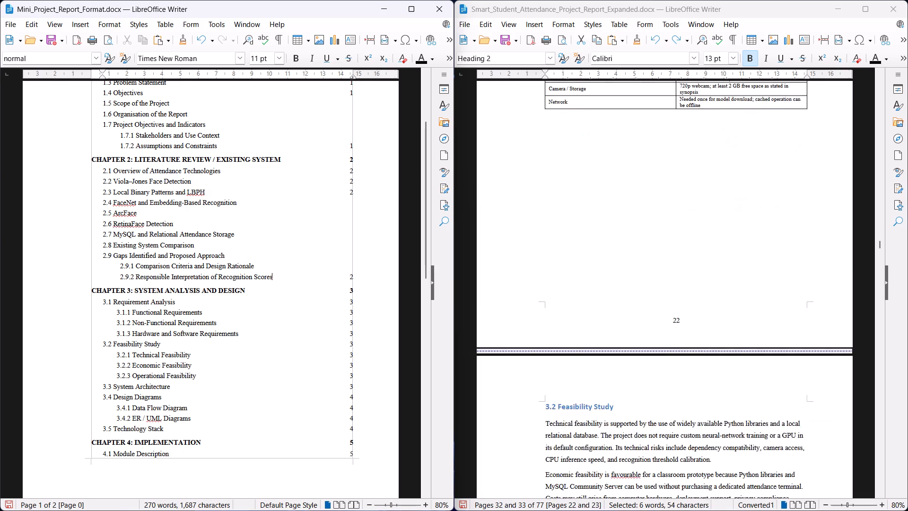
{"action": "scroll", "coordinate": [583, 232], "scroll_direction": "down", "scroll_amount": 6}
{"action": "scroll", "coordinate": [605, 258], "scroll_direction": "up", "scroll_amount": 4}
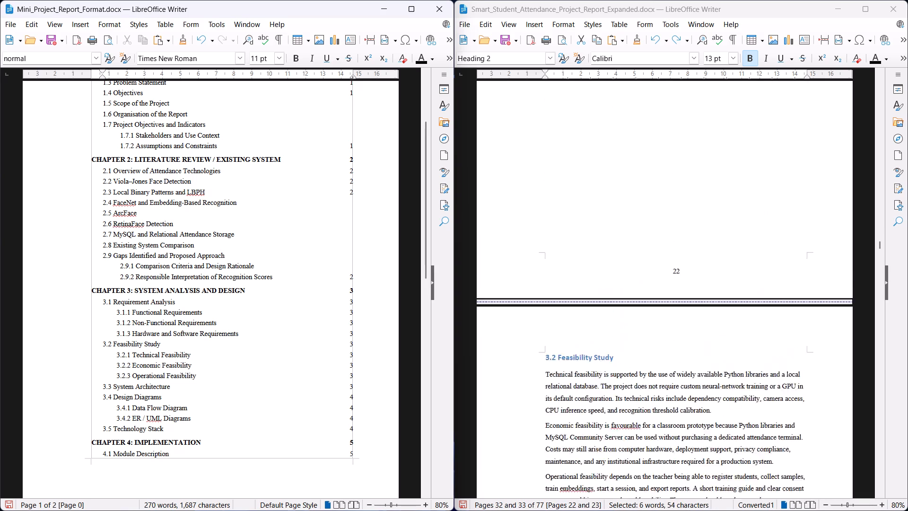
{"action": "scroll", "coordinate": [605, 258], "scroll_direction": "up", "scroll_amount": 16}
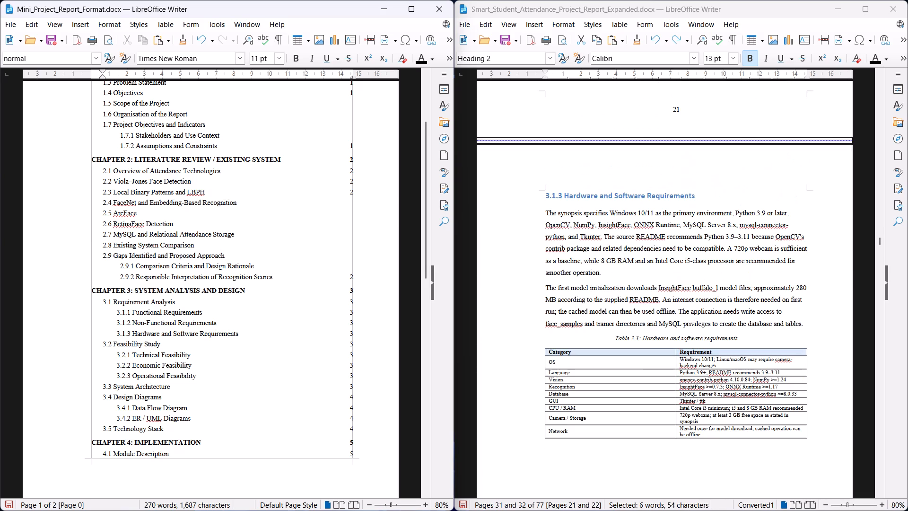
Replace contents subentry 3.2.1 with "3.2.1 Feasibility Summary", copied from the expanded report's heading.
{"action": "scroll", "coordinate": [607, 247], "scroll_direction": "down", "scroll_amount": 20}
{"action": "scroll", "coordinate": [607, 247], "scroll_direction": "down", "scroll_amount": 4}
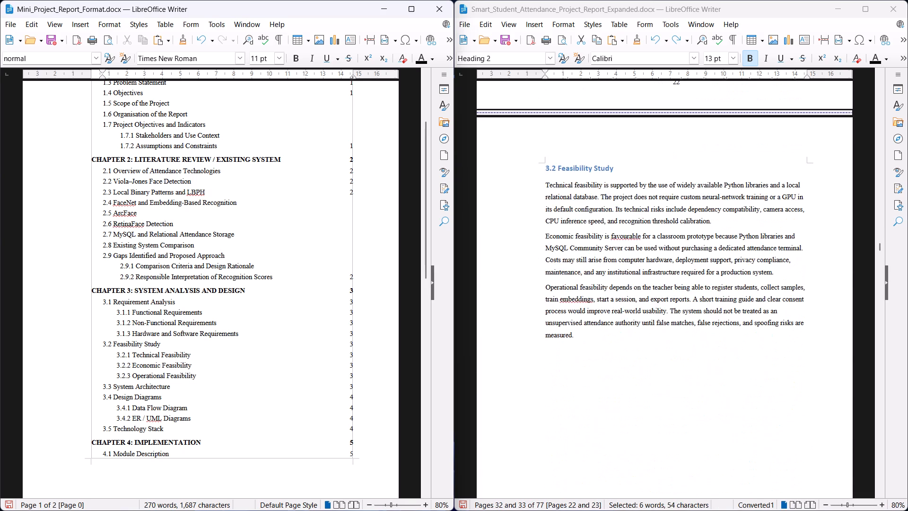
{"action": "scroll", "coordinate": [602, 243], "scroll_direction": "down", "scroll_amount": 18}
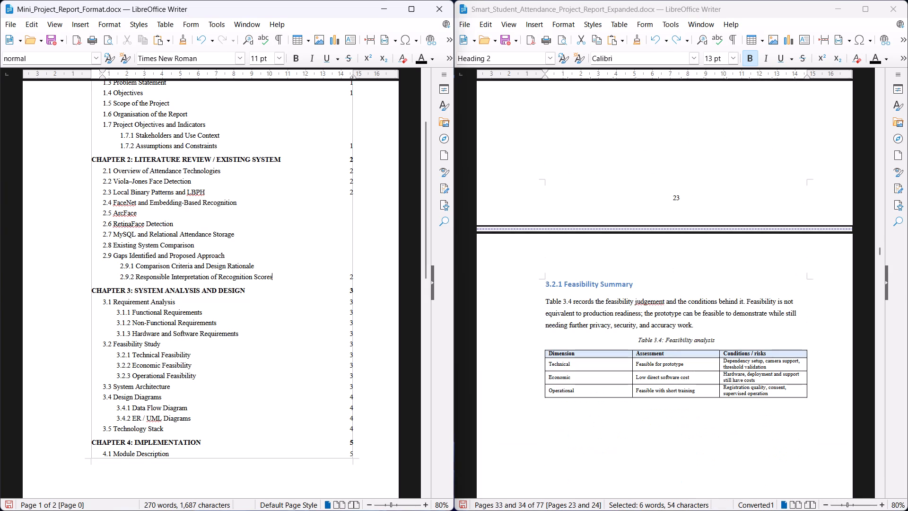
{"action": "scroll", "coordinate": [602, 243], "scroll_direction": "down", "scroll_amount": 6}
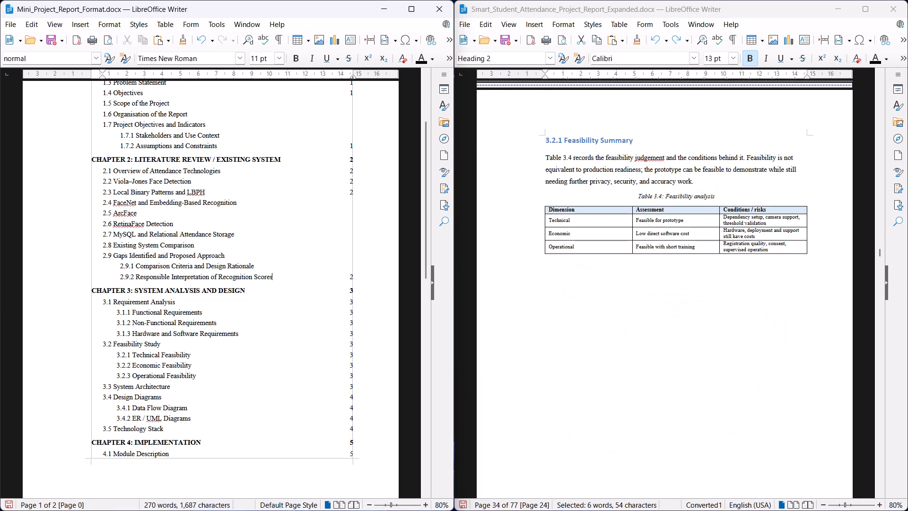
{"action": "scroll", "coordinate": [602, 243], "scroll_direction": "up", "scroll_amount": 2}
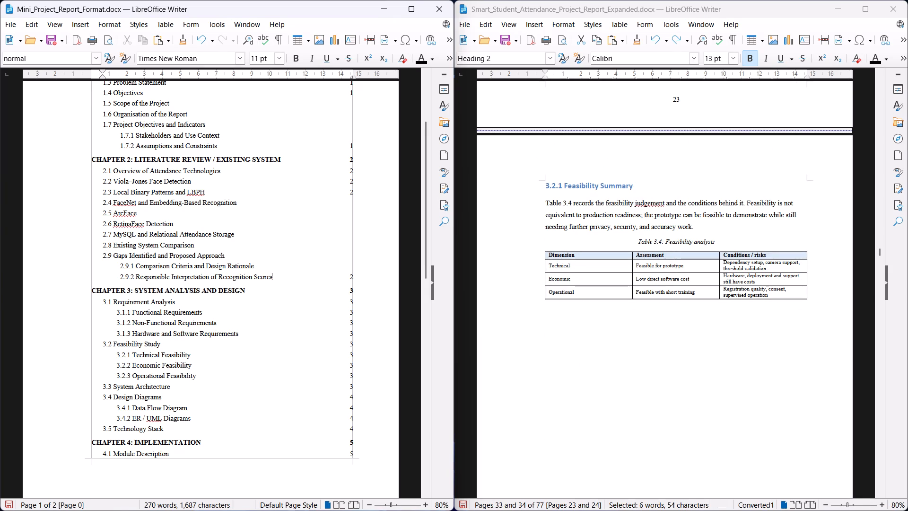
{"action": "left_click_drag", "start_coordinate": [633, 183], "coordinate": [544, 187]}
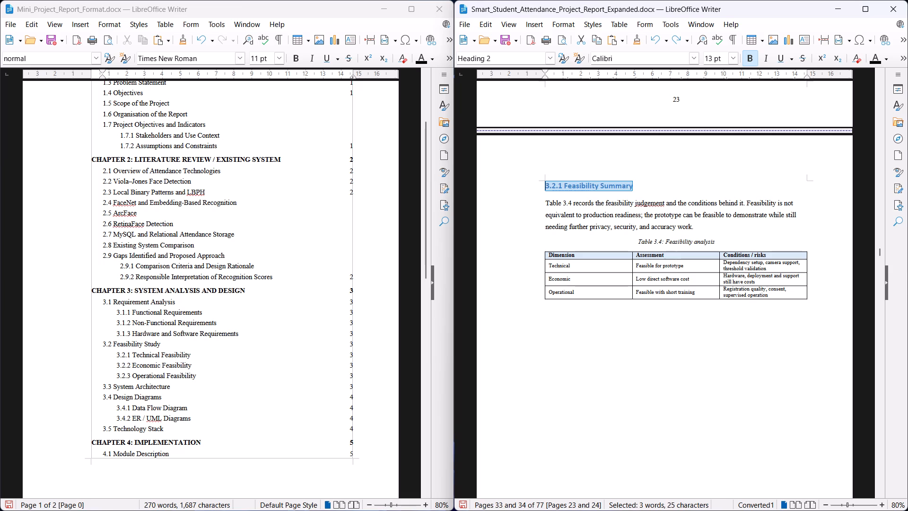
{"action": "key", "text": "ctrl+c"}
{"action": "left_click_drag", "start_coordinate": [192, 355], "coordinate": [139, 354]}
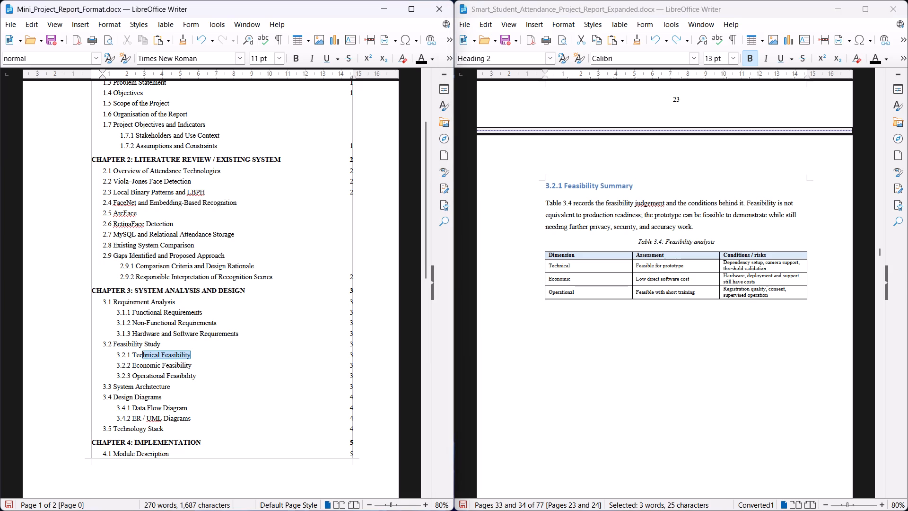
{"action": "left_click_drag", "start_coordinate": [139, 354], "coordinate": [112, 355]}
{"action": "key", "text": "ctrl+v"}
Delete subentries 3.2.2 Economic Feasibility and 3.2.3 Operational Feasibility from the contents, including the blank line they leave.
{"action": "left_click_drag", "start_coordinate": [197, 379], "coordinate": [116, 366]}
{"action": "key", "text": "BackSpace"}
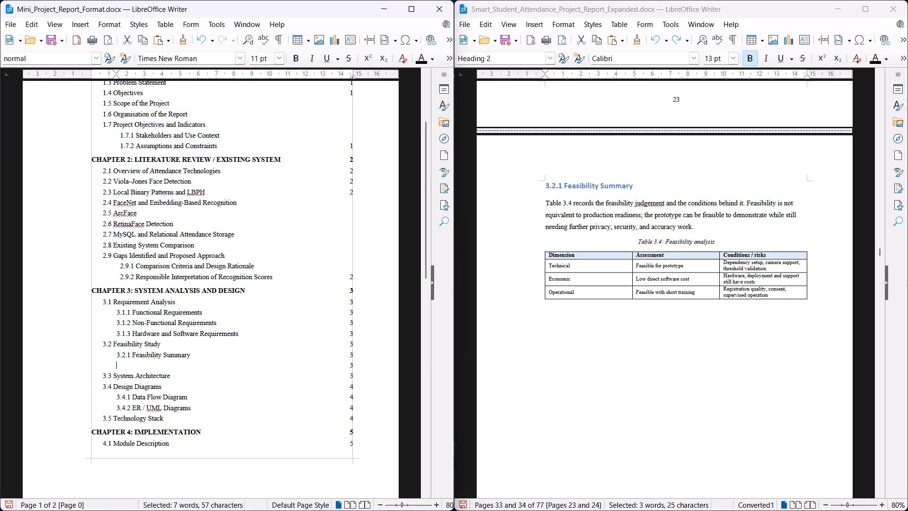
{"action": "key", "text": "BackSpace"}
{"action": "key", "text": "BackSpace"}
{"action": "key", "text": "BackSpace"}
{"action": "key", "text": "BackSpace"}
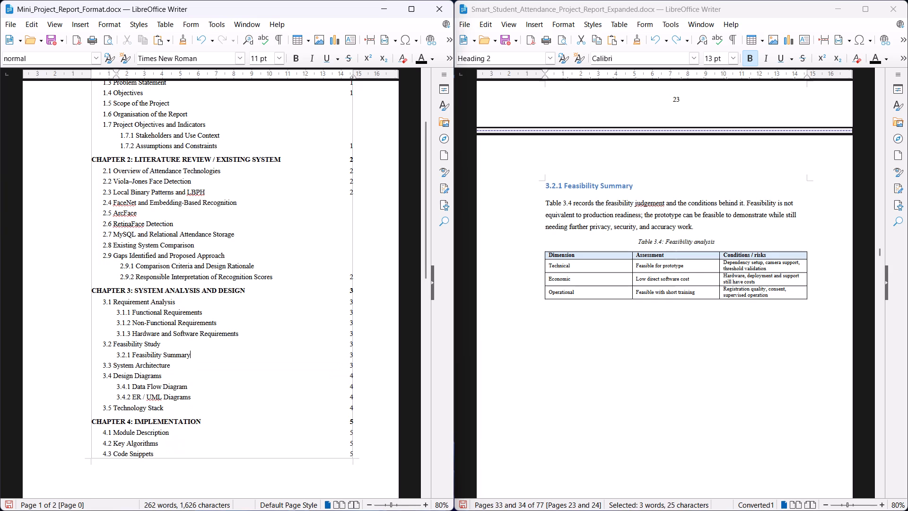
Set all text in the expanded report's Table 3.4 feasibility analysis to 14 pt.
{"action": "left_click", "coordinate": [545, 256]}
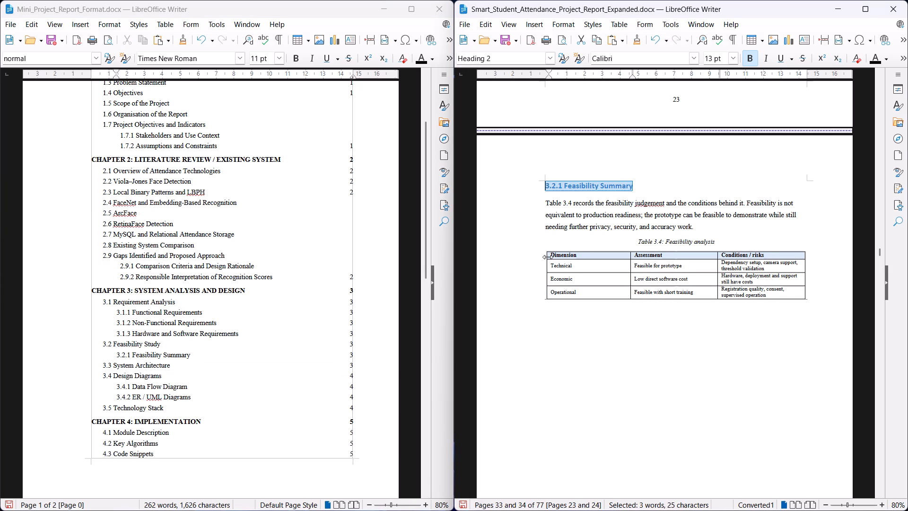
{"action": "left_click", "coordinate": [650, 35]}
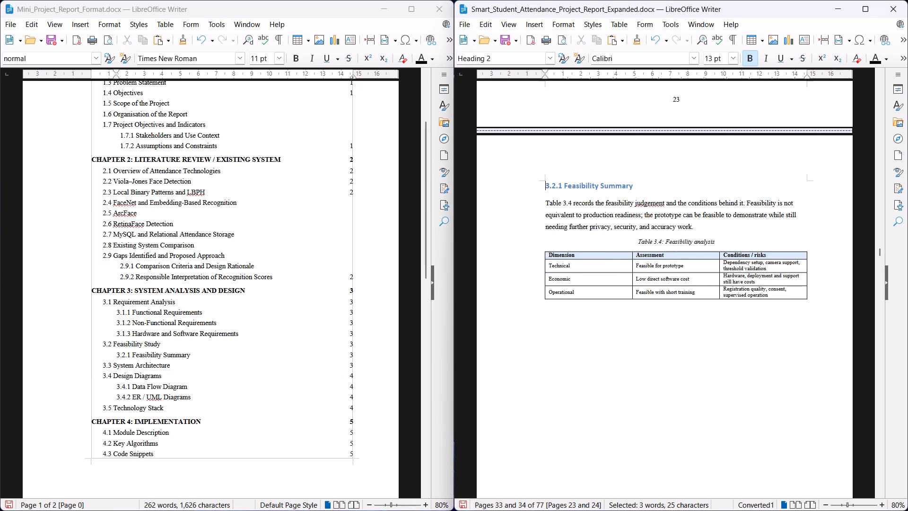
{"action": "left_click_drag", "start_coordinate": [547, 252], "coordinate": [809, 302]}
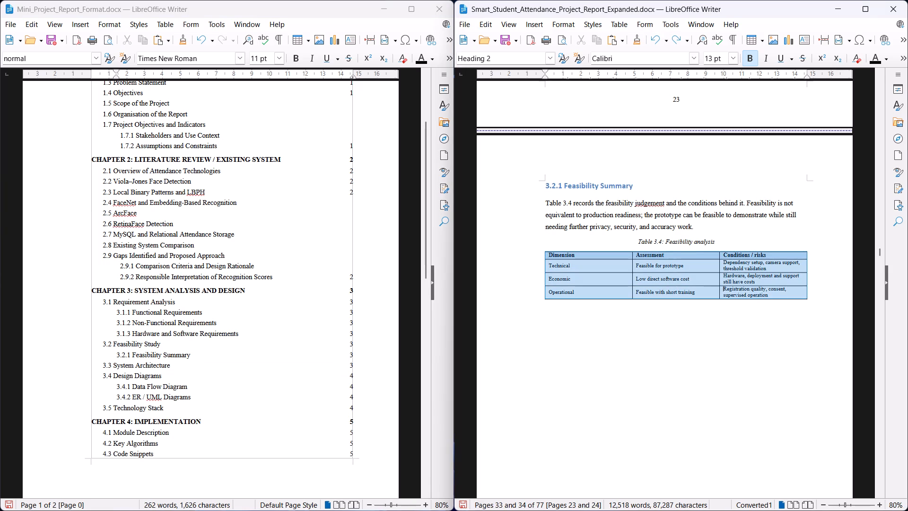
{"action": "left_click", "coordinate": [733, 61]}
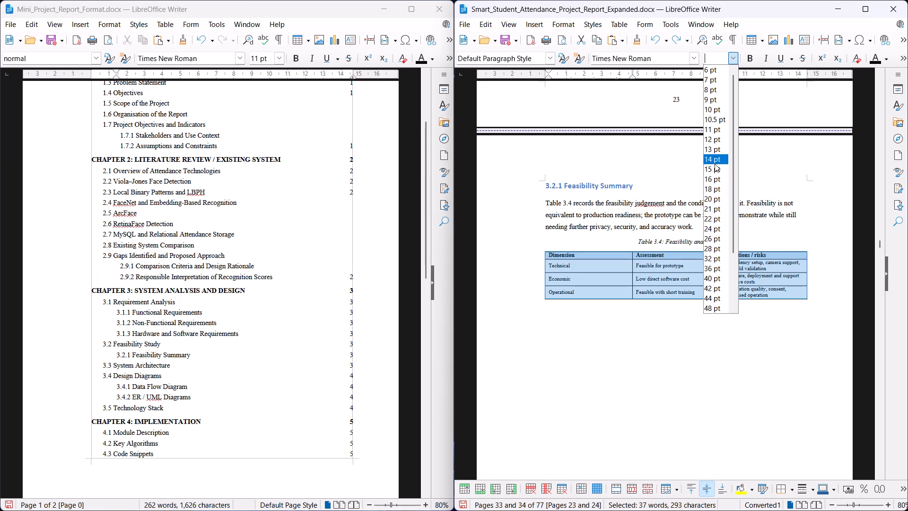
{"action": "left_click", "coordinate": [715, 162]}
{"action": "left_click", "coordinate": [761, 399]}
Compare the expanded report's headings from 3.3 to 3.4.1 with the matching Chapter 3 entries in the contents.
{"action": "scroll", "coordinate": [690, 341], "scroll_direction": "down", "scroll_amount": 8}
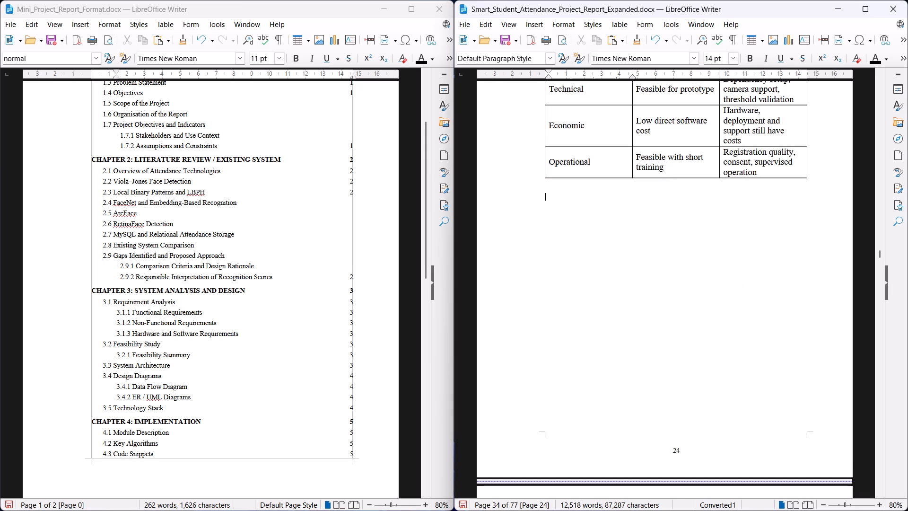
{"action": "scroll", "coordinate": [683, 333], "scroll_direction": "down", "scroll_amount": 11}
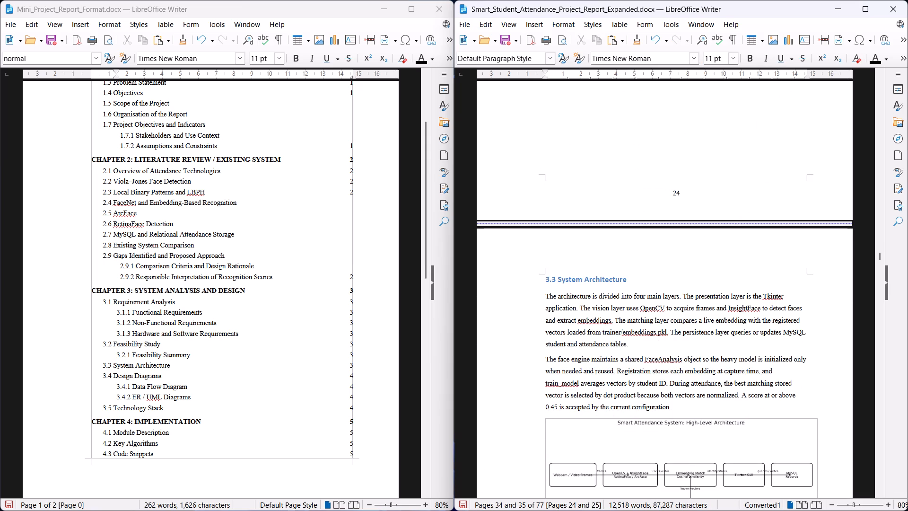
{"action": "scroll", "coordinate": [622, 306], "scroll_direction": "down", "scroll_amount": 20}
{"action": "scroll", "coordinate": [622, 306], "scroll_direction": "down", "scroll_amount": 11}
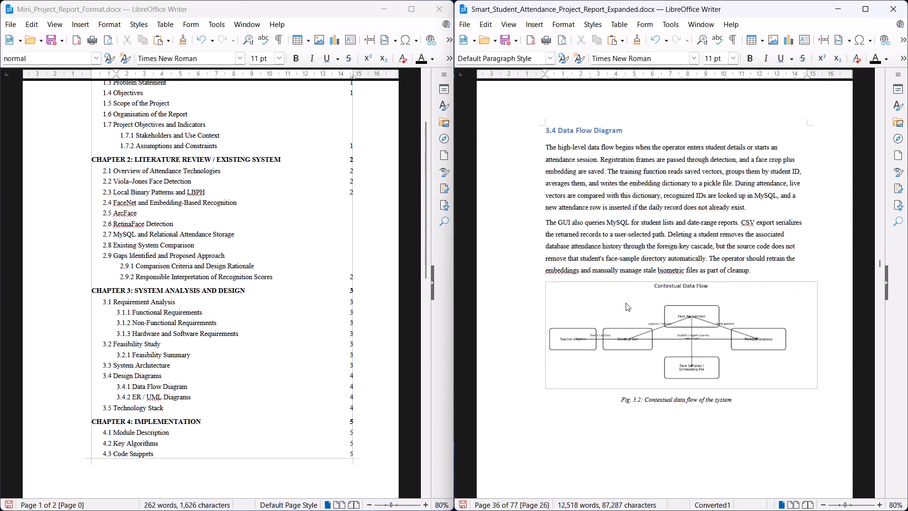
{"action": "scroll", "coordinate": [626, 303], "scroll_direction": "down", "scroll_amount": 16}
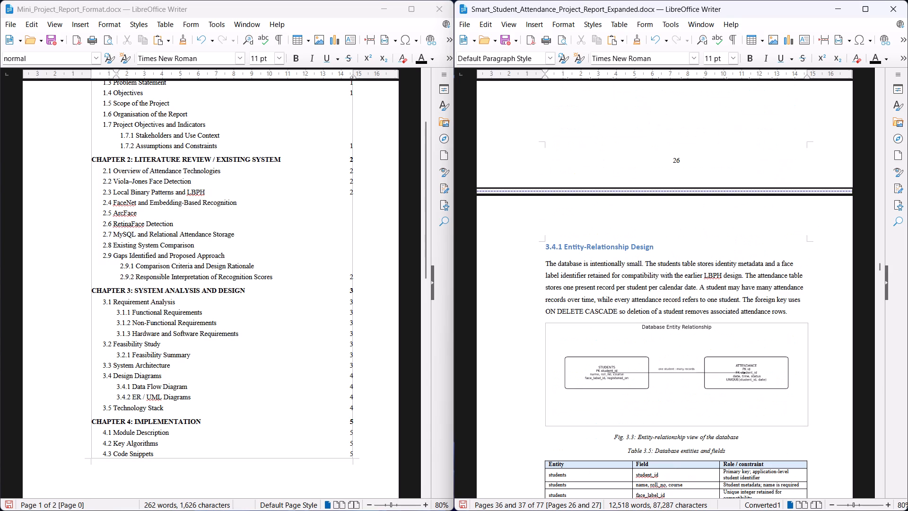
{"action": "scroll", "coordinate": [365, 326], "scroll_direction": "down", "scroll_amount": 2}
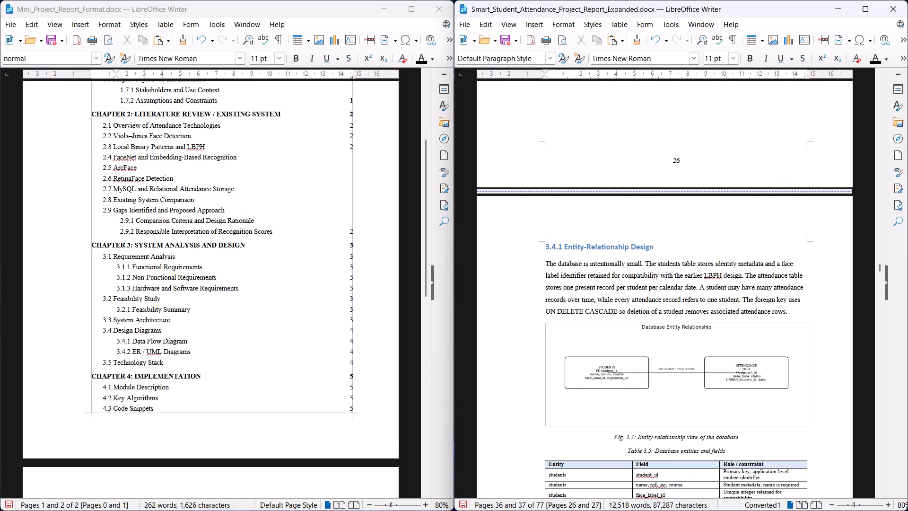
{"action": "scroll", "coordinate": [585, 244], "scroll_direction": "up", "scroll_amount": 10}
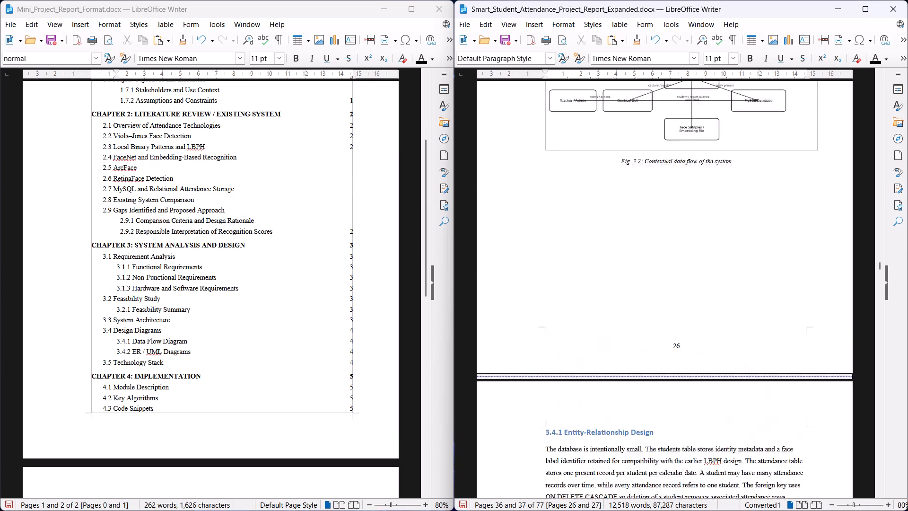
{"action": "scroll", "coordinate": [590, 244], "scroll_direction": "up", "scroll_amount": 7}
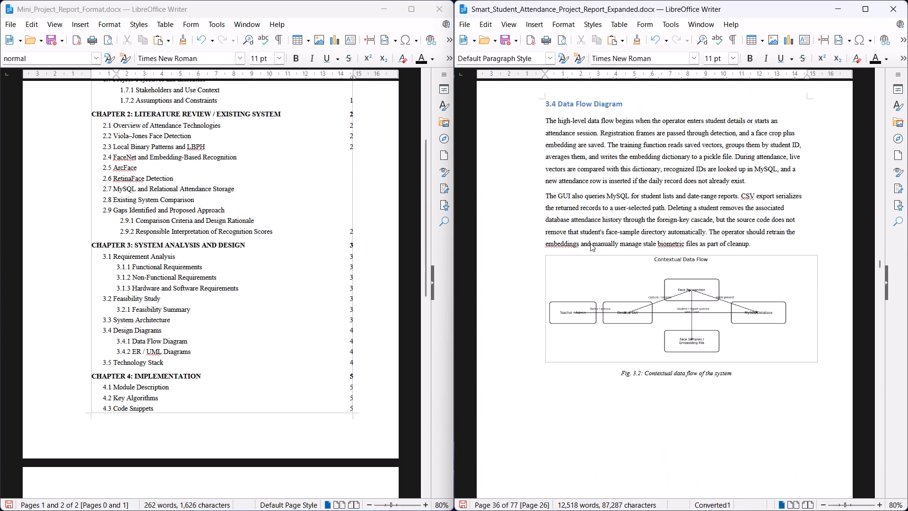
{"action": "scroll", "coordinate": [590, 243], "scroll_direction": "up", "scroll_amount": 12}
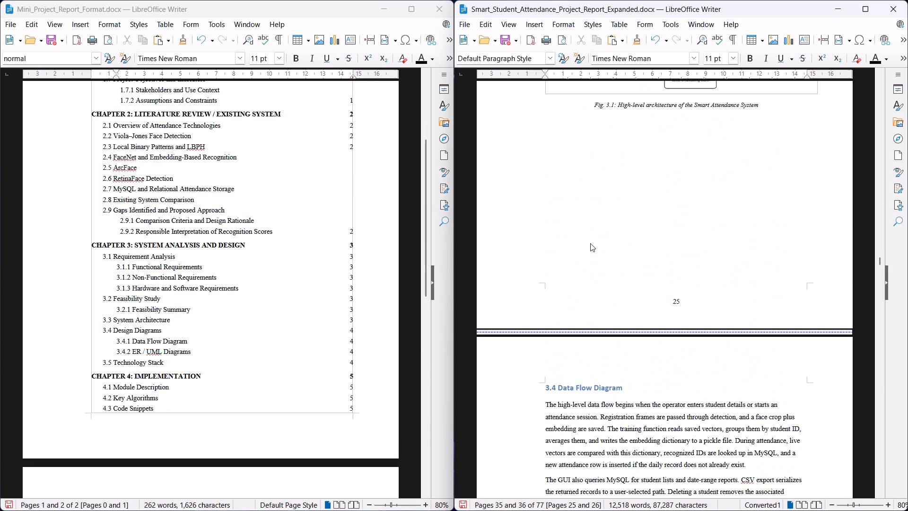
{"action": "scroll", "coordinate": [590, 243], "scroll_direction": "up", "scroll_amount": 17}
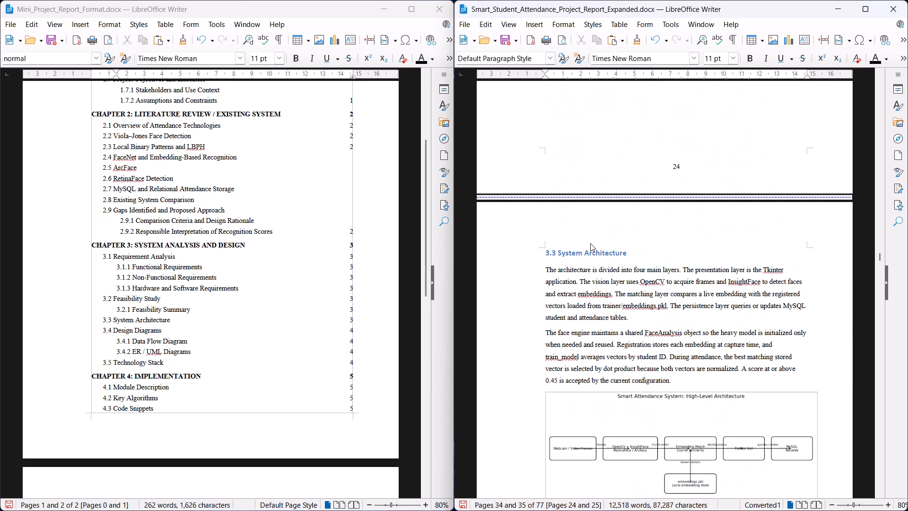
Replace the title of contents entry 3.4 with "Data Flow Diagram", copied from the expanded report's heading.
{"action": "scroll", "coordinate": [586, 264], "scroll_direction": "down", "scroll_amount": 20}
{"action": "scroll", "coordinate": [586, 264], "scroll_direction": "down", "scroll_amount": 3}
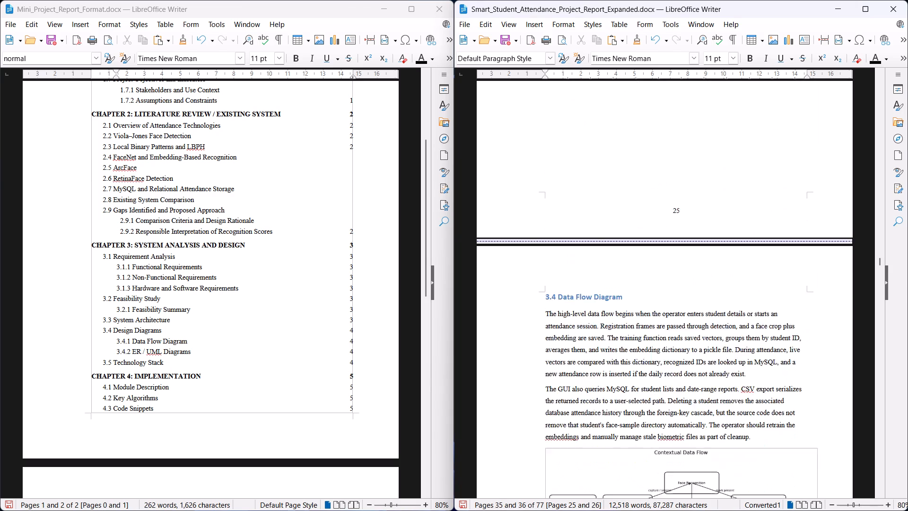
{"action": "scroll", "coordinate": [585, 263], "scroll_direction": "down", "scroll_amount": 2}
{"action": "left_click_drag", "start_coordinate": [558, 200], "coordinate": [631, 199]}
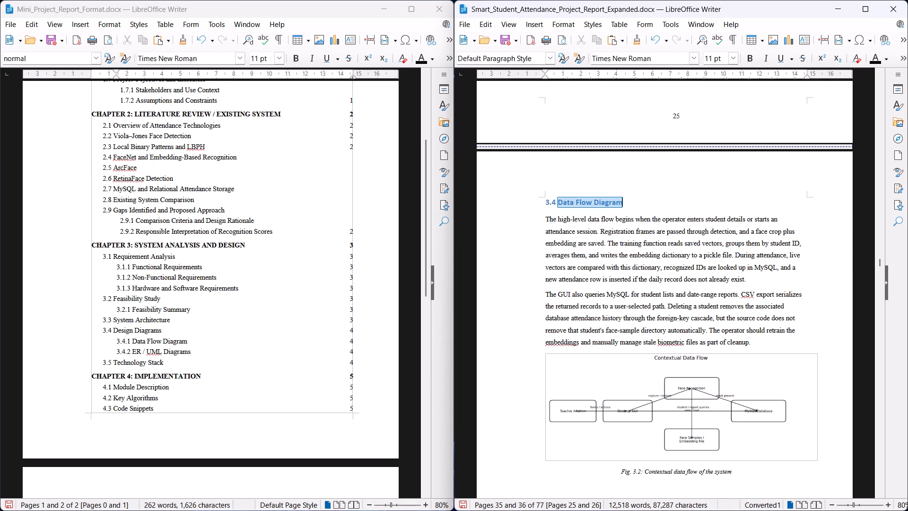
{"action": "left_click_drag", "start_coordinate": [631, 199], "coordinate": [634, 199]}
{"action": "key", "text": "ctrl+c"}
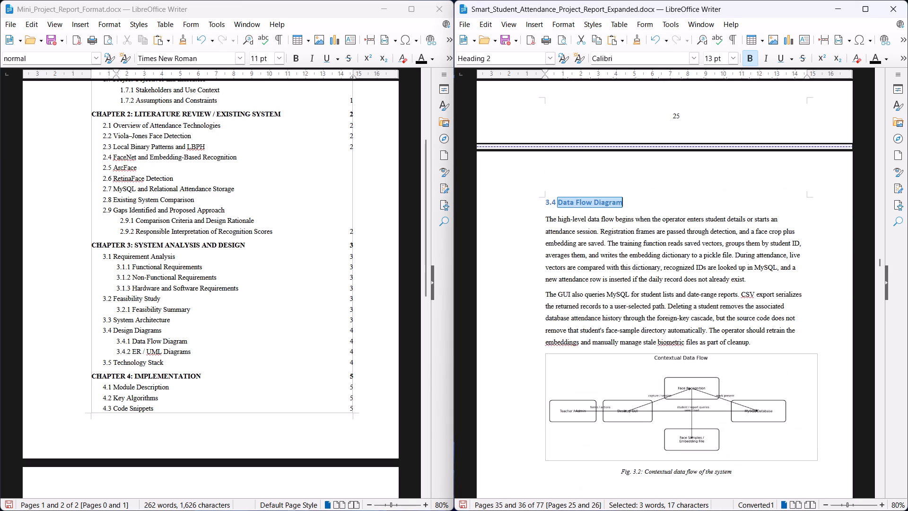
{"action": "left_click_drag", "start_coordinate": [113, 330], "coordinate": [164, 331]}
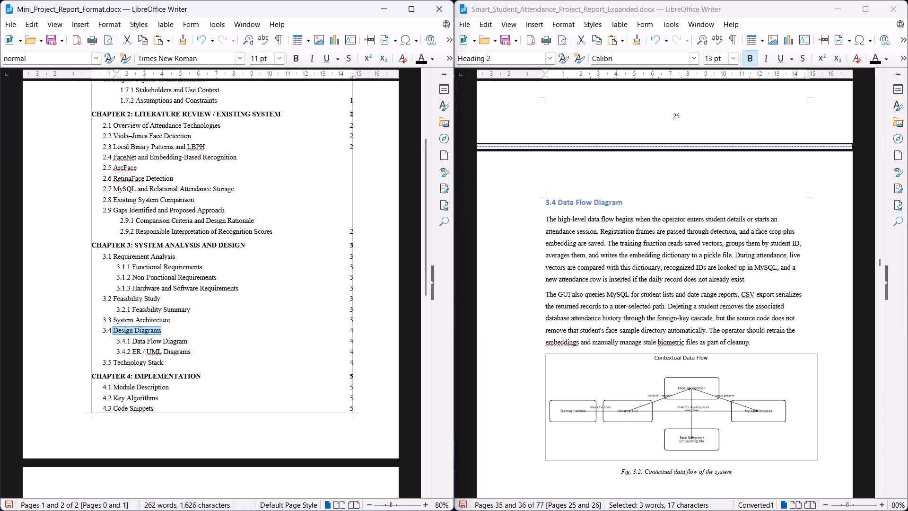
{"action": "key", "text": "ctrl+v"}
Replace the title of contents subentry 3.4.1 with "Entity-Relationship Design", copied from the expanded report's heading.
{"action": "scroll", "coordinate": [593, 303], "scroll_direction": "down", "scroll_amount": 18}
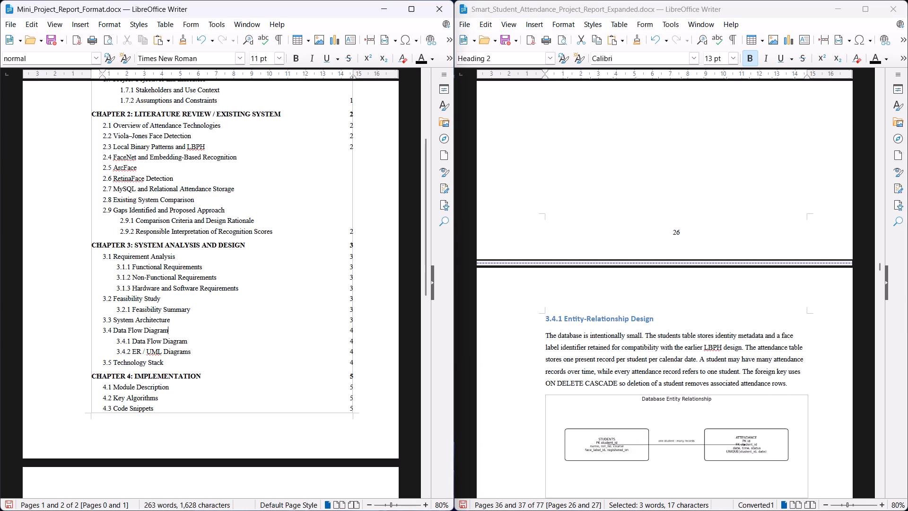
{"action": "left_click_drag", "start_coordinate": [564, 320], "coordinate": [671, 323]}
{"action": "key", "text": "ctrl+c"}
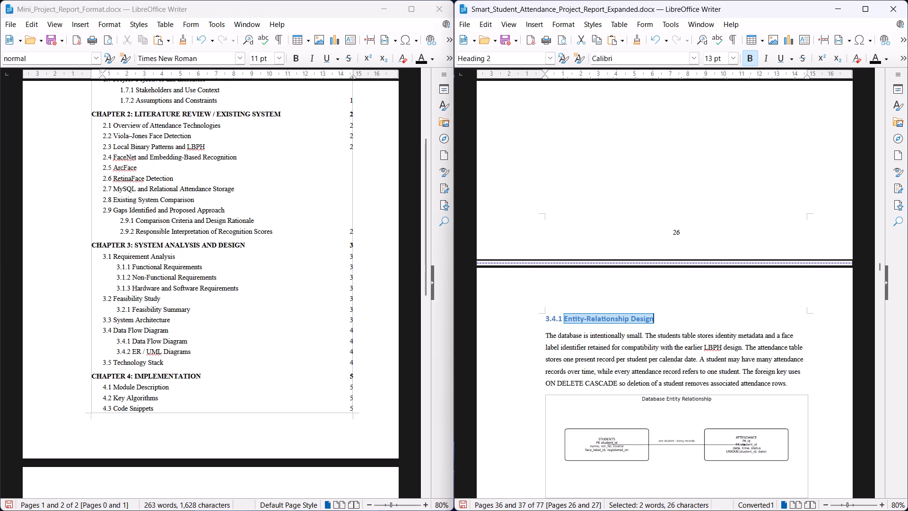
{"action": "left_click_drag", "start_coordinate": [133, 341], "coordinate": [193, 344]}
{"action": "key", "text": "ctrl+v"}
Delete subentry 3.4.2 ER / UML Diagrams from the contents, including the blank line it leaves.
{"action": "scroll", "coordinate": [579, 312], "scroll_direction": "down", "scroll_amount": 9}
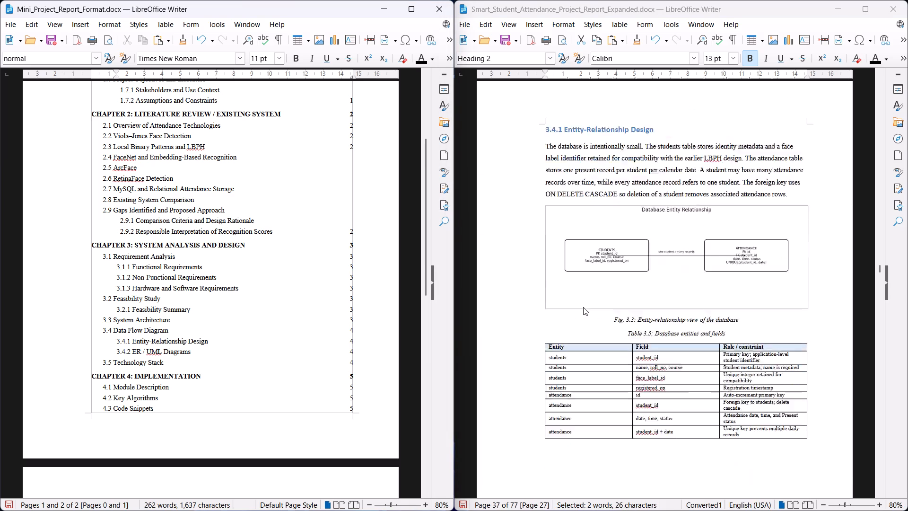
{"action": "scroll", "coordinate": [583, 307], "scroll_direction": "down", "scroll_amount": 18}
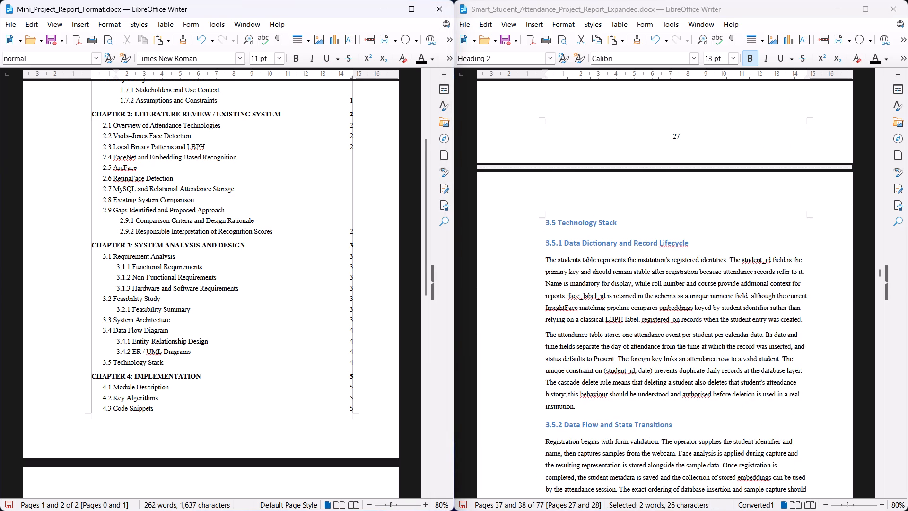
{"action": "left_click_drag", "start_coordinate": [194, 353], "coordinate": [113, 353]}
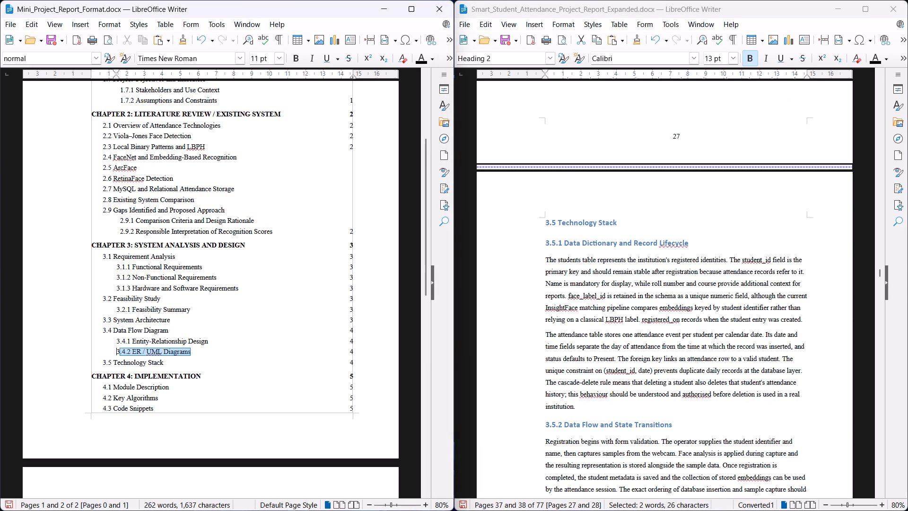
{"action": "key", "text": "BackSpace"}
{"action": "key", "text": "BackSpace"}
{"action": "key", "text": "BackSpace"}
{"action": "key", "text": "BackSpace"}
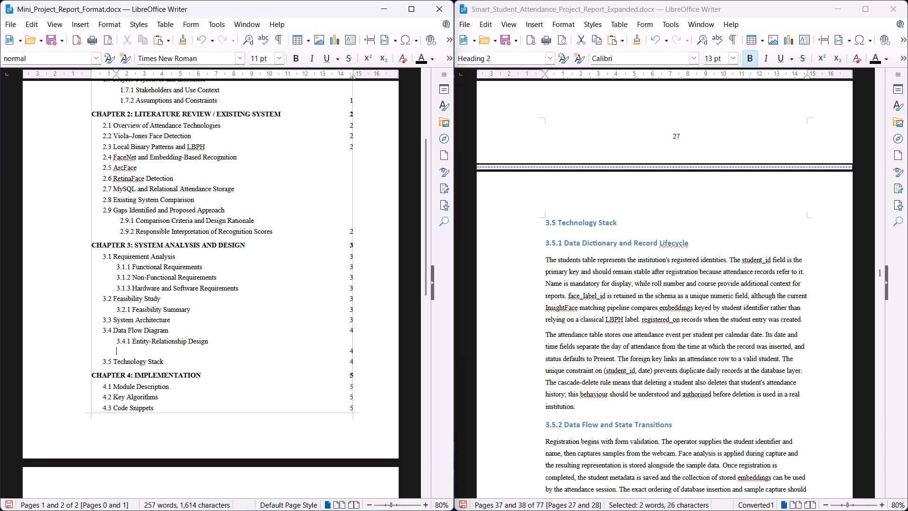
{"action": "key", "text": "BackSpace"}
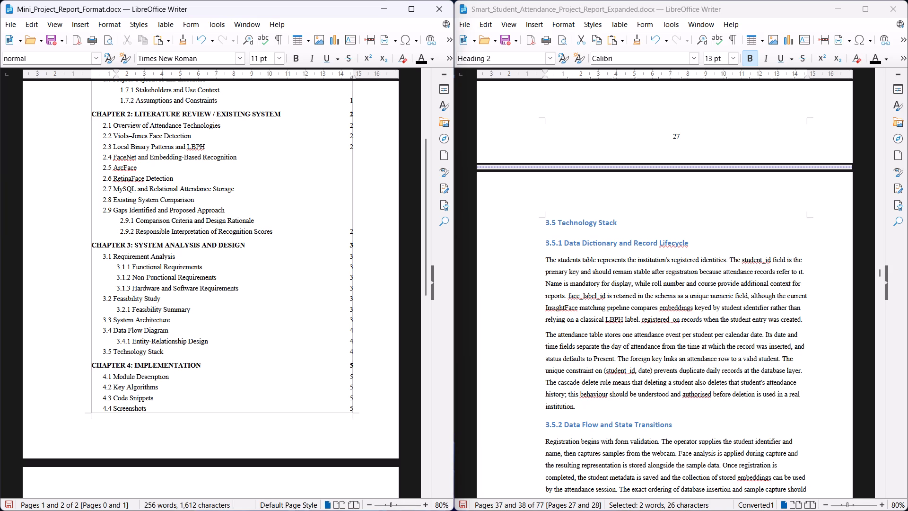
Add an indented subentry "3.5.1 Data Dictionary and Record Lifecycle" below contents entry 3.5 Technology Stack, copied from the expanded report's heading.
{"action": "left_click", "coordinate": [169, 350]}
{"action": "left_click_drag", "start_coordinate": [545, 245], "coordinate": [693, 244]}
{"action": "key", "text": "ctrl+c"}
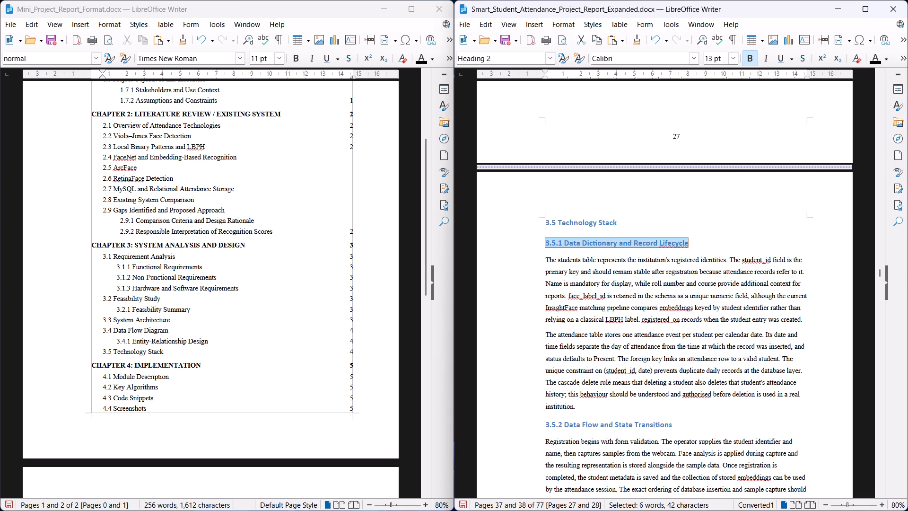
{"action": "left_click", "coordinate": [177, 353]}
{"action": "key", "text": "Return"}
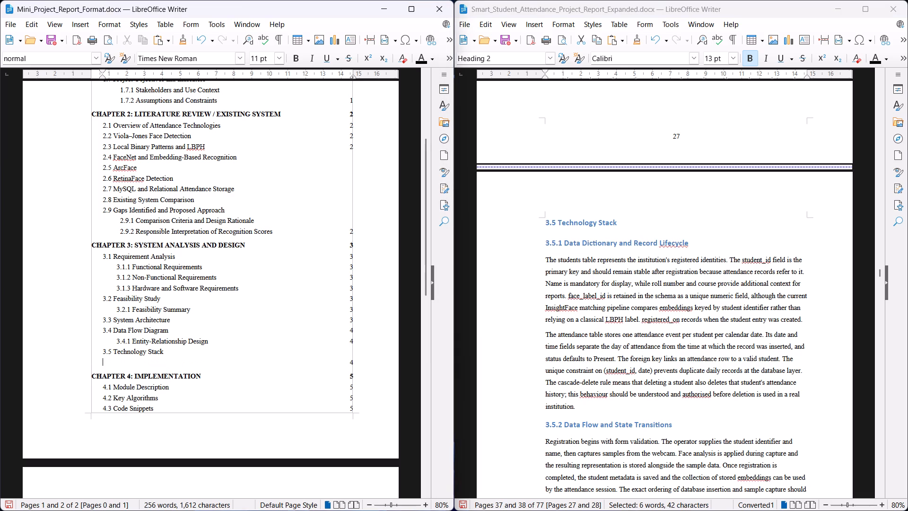
{"action": "key", "text": "space"}
{"action": "key", "text": "space"}
{"action": "key", "text": "space"}
{"action": "key", "text": "space"}
{"action": "key", "text": "space"}
{"action": "key", "text": "space"}
{"action": "key", "text": "space"}
{"action": "key", "text": "space"}
{"action": "key", "text": "space"}
{"action": "key", "text": "space"}
{"action": "key", "text": "ctrl+v"}
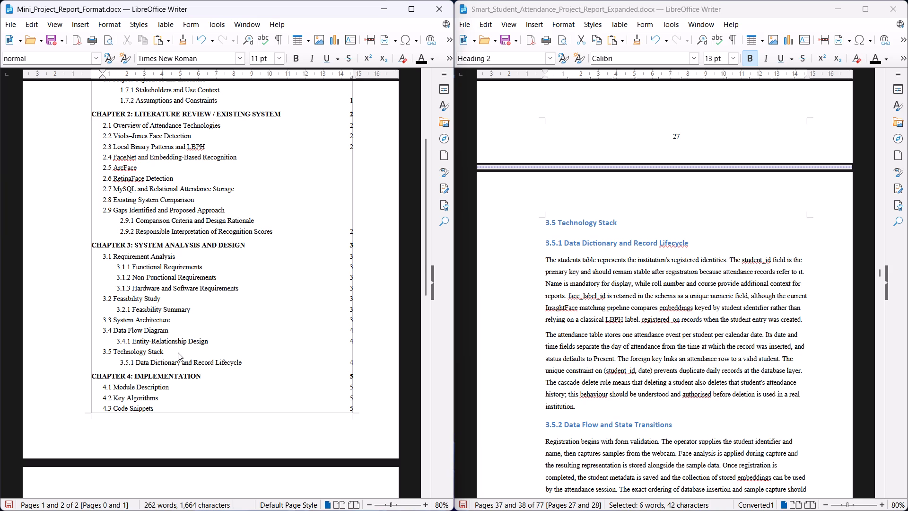
Remove two leading spaces each from contents subentries 2.9.2 and 2.9.1 to align them with the Chapter 3 subentries.
{"action": "scroll", "coordinate": [131, 240], "scroll_direction": "up", "scroll_amount": 4}
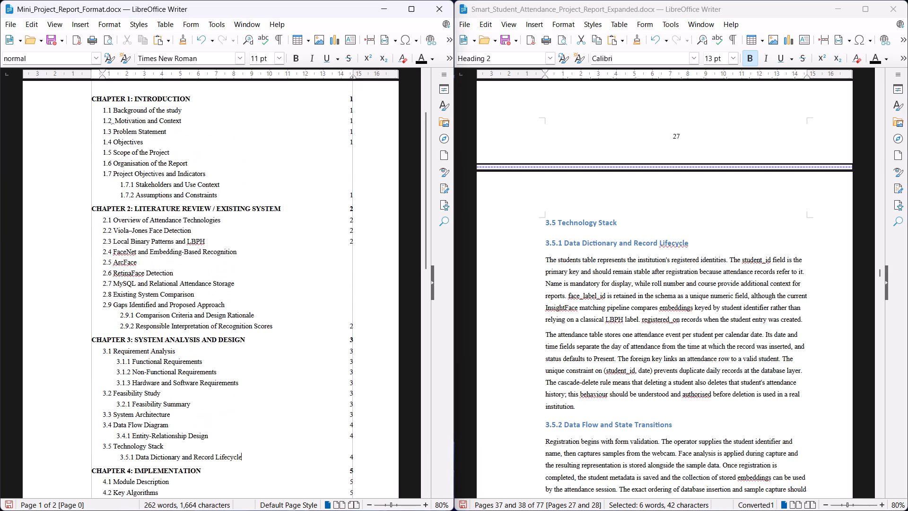
{"action": "scroll", "coordinate": [124, 337], "scroll_direction": "down", "scroll_amount": 1}
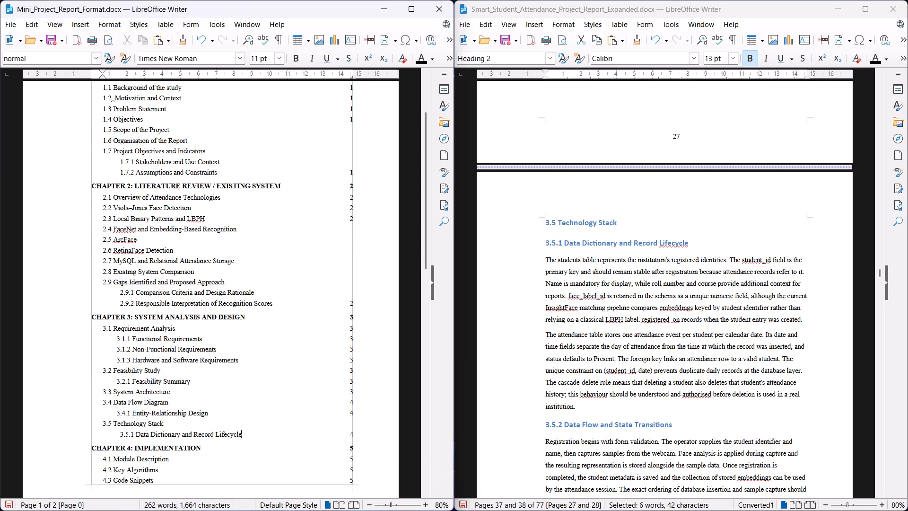
{"action": "left_click", "coordinate": [116, 337]}
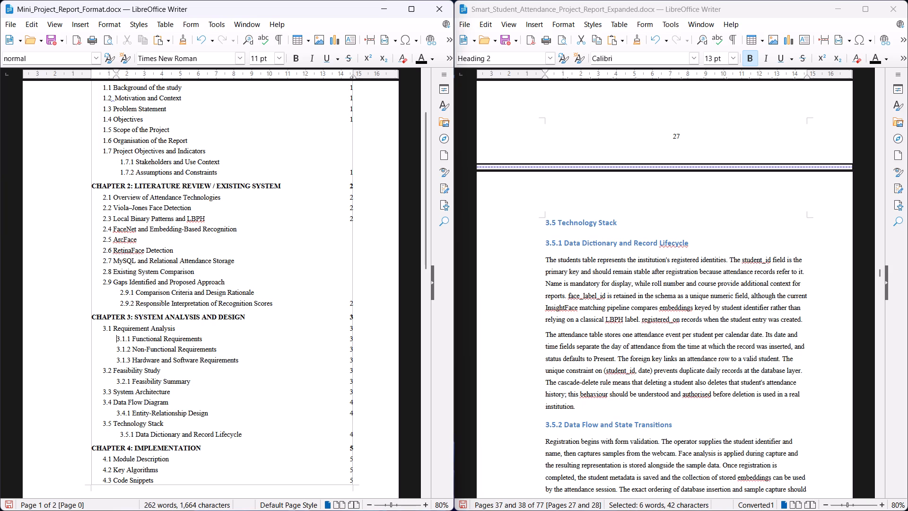
{"action": "key", "text": "Up"}
{"action": "key", "text": "Up"}
{"action": "key", "text": "Up"}
{"action": "key", "text": "Delete"}
{"action": "key", "text": "Delete"}
{"action": "key", "text": "Up"}
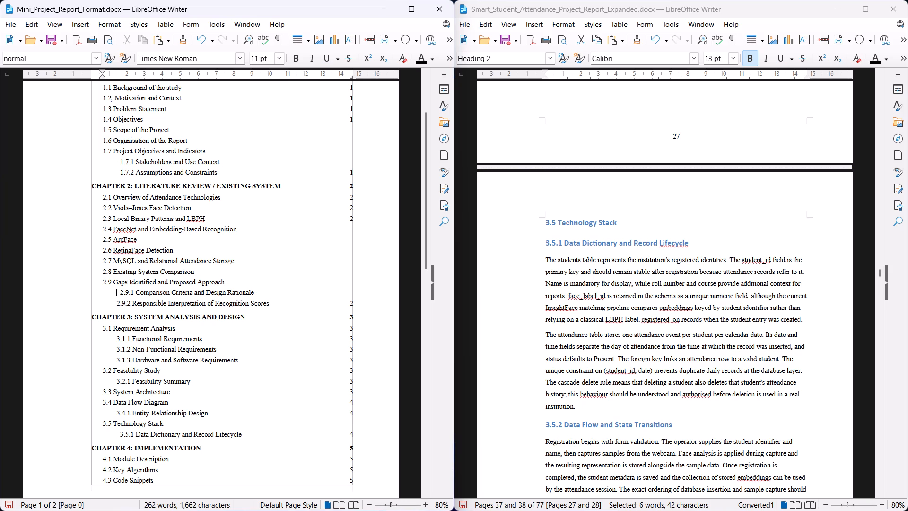
{"action": "key", "text": "Delete"}
{"action": "key", "text": "Delete"}
Remove two leading spaces each from contents subentries 1.7.2 and 1.7.1 to align them with the other chapters' subentries.
{"action": "key", "text": "Up"}
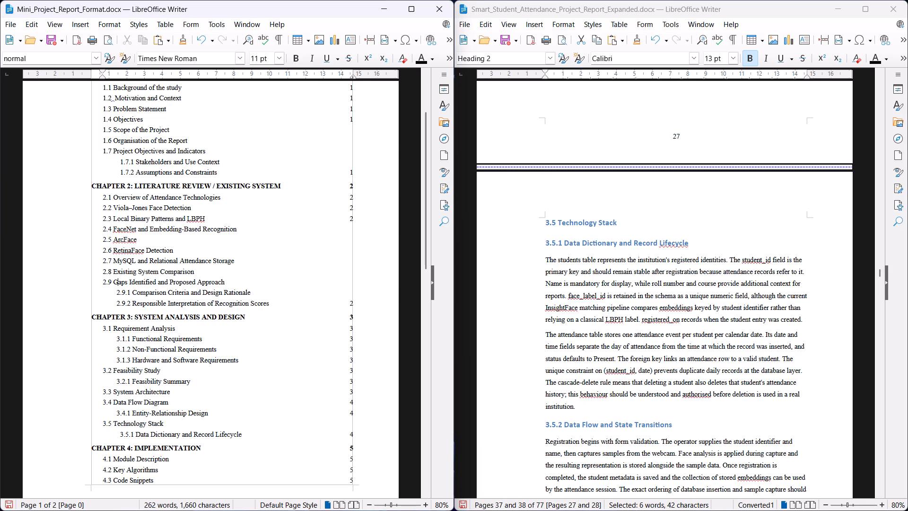
{"action": "key", "text": "Up"}
{"action": "key", "text": "Up"}
{"action": "key", "text": "Up"}
{"action": "key", "text": "Up"}
{"action": "key", "text": "Up"}
{"action": "key", "text": "Up"}
{"action": "key", "text": "Up"}
{"action": "key", "text": "Up"}
{"action": "key", "text": "Up"}
{"action": "key", "text": "Up"}
{"action": "key", "text": "Delete"}
{"action": "key", "text": "Delete"}
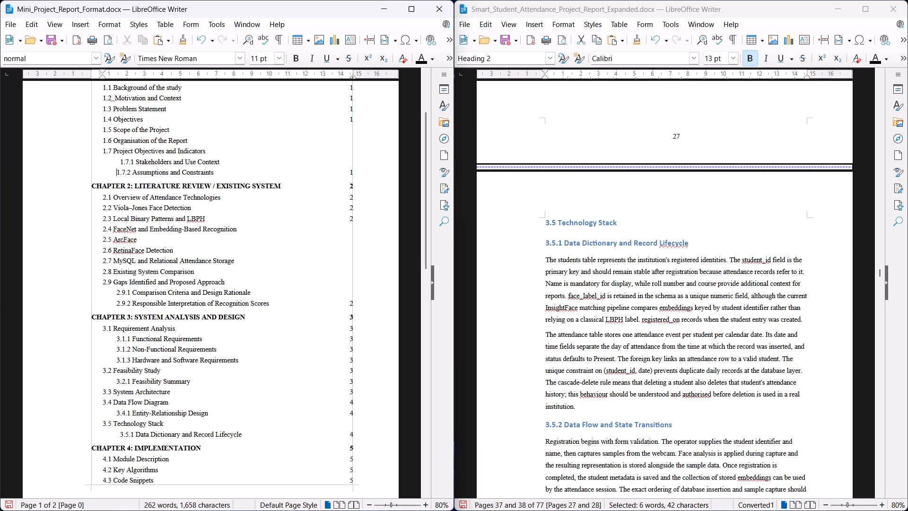
{"action": "key", "text": "Up"}
{"action": "key", "text": "Up"}
{"action": "key", "text": "Down"}
{"action": "key", "text": "BackSpace"}
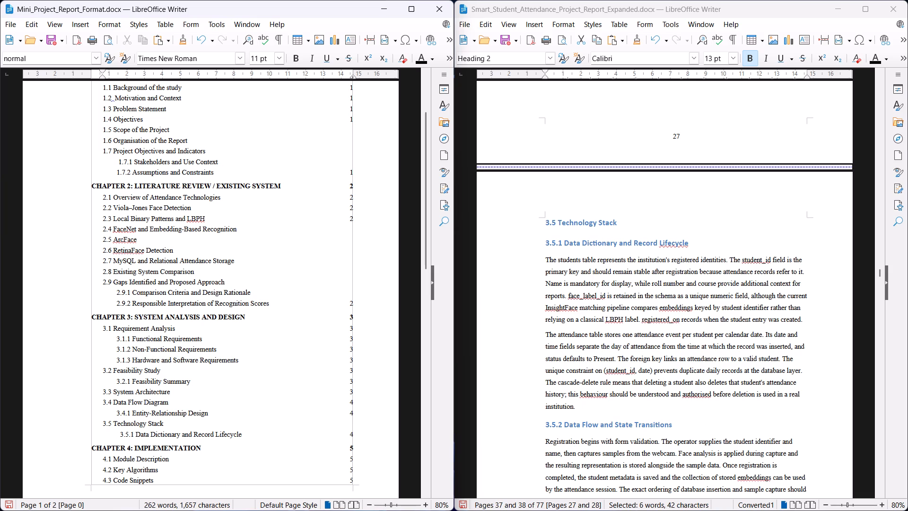
{"action": "key", "text": "Delete"}
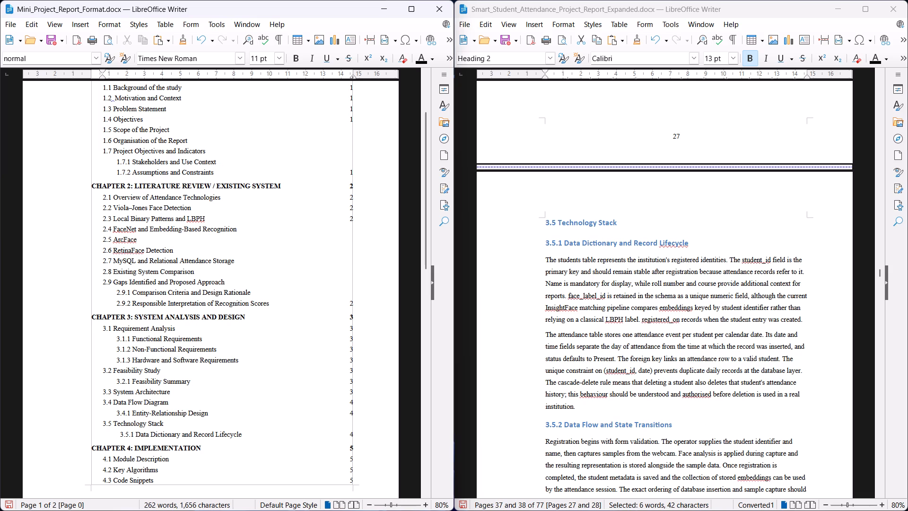
Re-indent contents subentry 3.5.1 on its own line with eight leading spaces to align it with subentry 3.4.1.
{"action": "scroll", "coordinate": [128, 379], "scroll_direction": "up", "scroll_amount": 3}
{"action": "scroll", "coordinate": [128, 379], "scroll_direction": "down", "scroll_amount": 11}
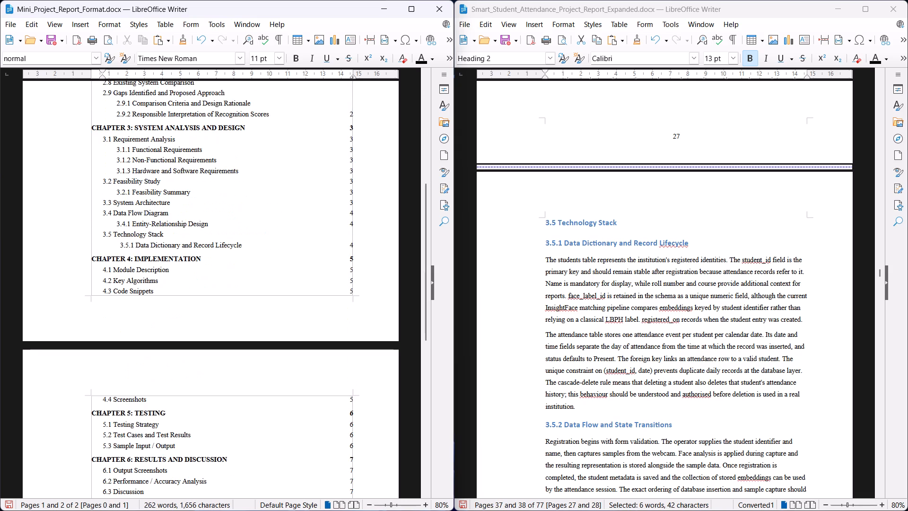
{"action": "left_click", "coordinate": [121, 244]}
{"action": "key", "text": "BackSpace"}
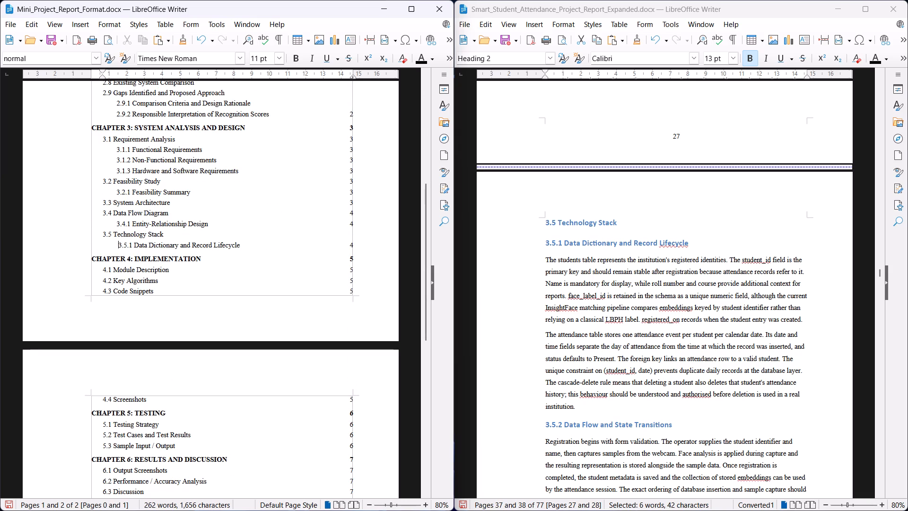
{"action": "key", "text": "BackSpace"}
{"action": "key", "text": "BackSpace"}
{"action": "key", "text": "BackSpace"}
{"action": "key", "text": "BackSpace"}
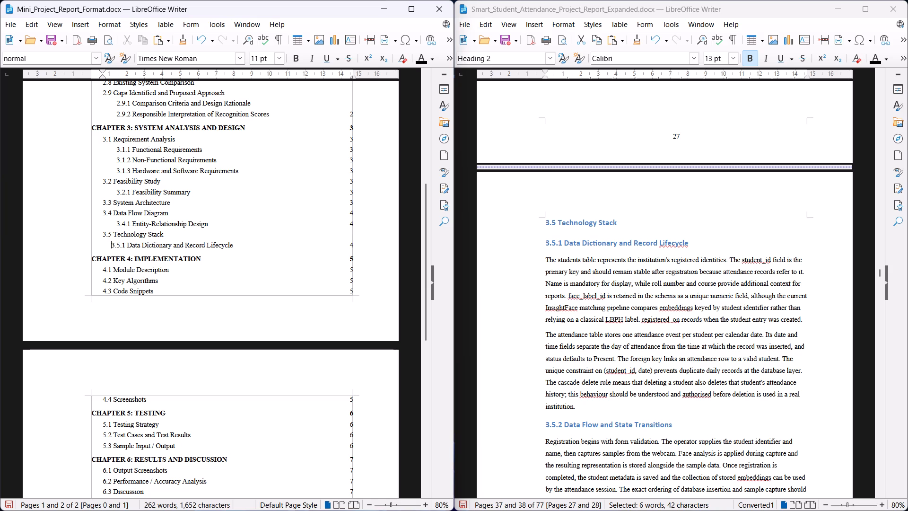
{"action": "key", "text": "BackSpace"}
{"action": "key", "text": "BackSpace"}
{"action": "key", "text": "BackSpace"}
{"action": "key", "text": "BackSpace"}
{"action": "key", "text": "BackSpace"}
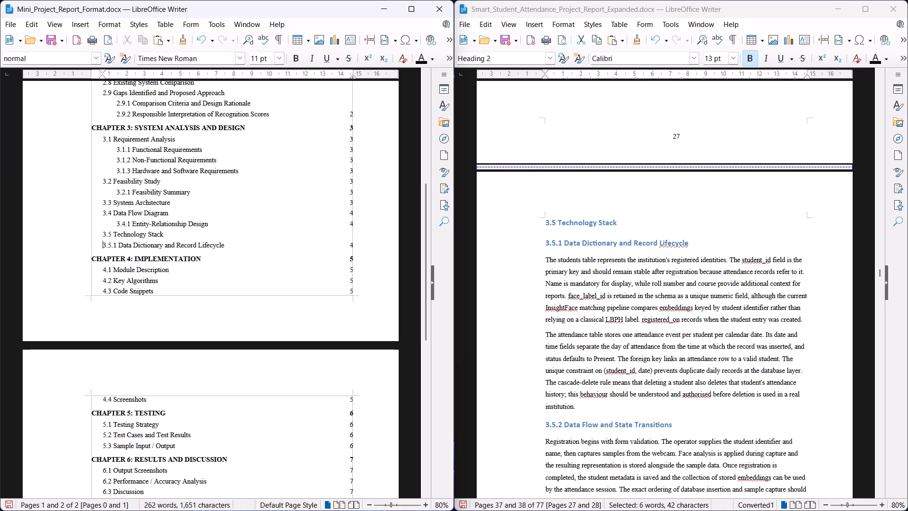
{"action": "key", "text": "BackSpace"}
{"action": "key", "text": "BackSpace"}
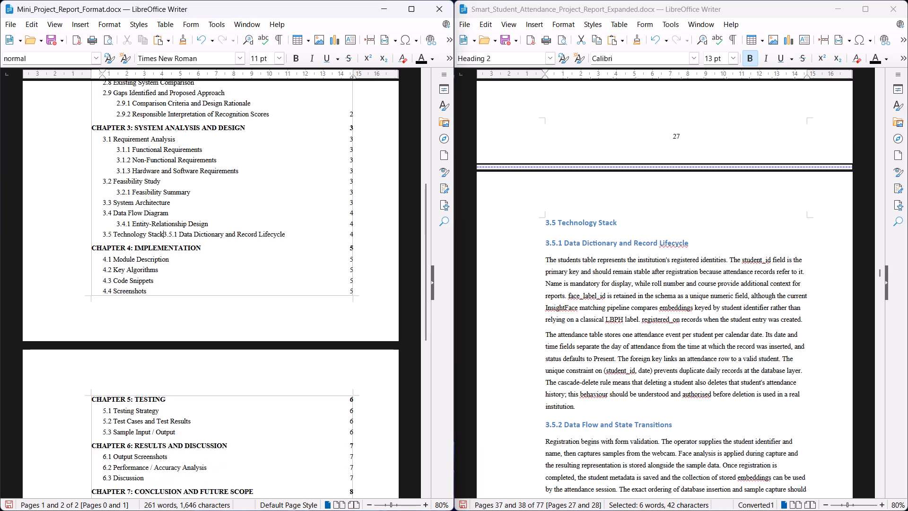
{"action": "key", "text": "Return"}
{"action": "key", "text": "space"}
{"action": "key", "text": "space"}
{"action": "key", "text": "space"}
{"action": "key", "text": "space"}
{"action": "key", "text": "space"}
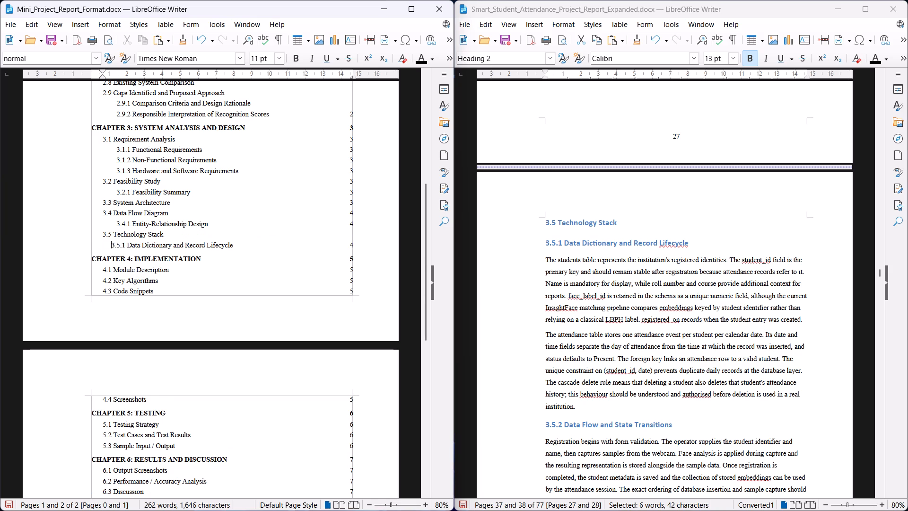
{"action": "key", "text": "space"}
{"action": "key", "text": "space"}
{"action": "key", "text": "space"}
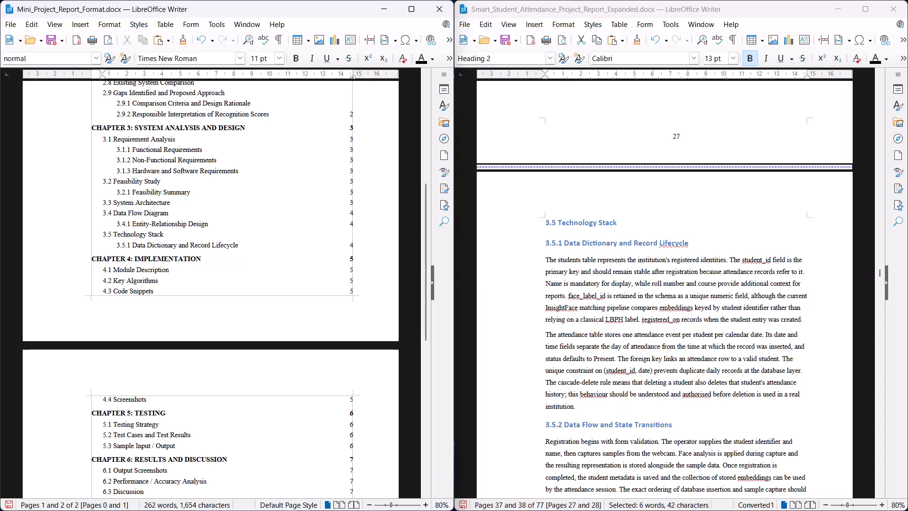
Add an indented subentry "3.5.2 Data Flow and State Transitions" below contents subentry 3.5.1, copied from the expanded report's heading.
{"action": "scroll", "coordinate": [620, 279], "scroll_direction": "down", "scroll_amount": 3}
{"action": "left_click_drag", "start_coordinate": [670, 357], "coordinate": [665, 358]}
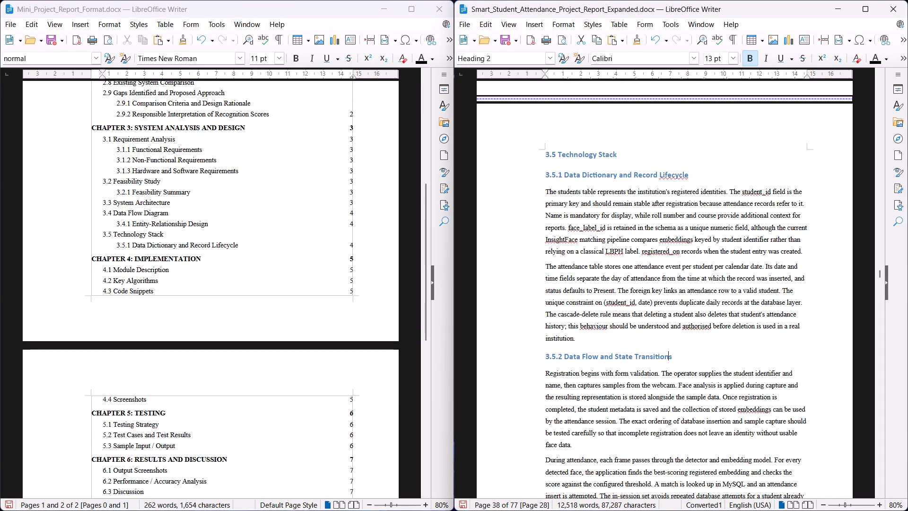
{"action": "left_click_drag", "start_coordinate": [665, 358], "coordinate": [544, 355]}
{"action": "key", "text": "ctrl+c"}
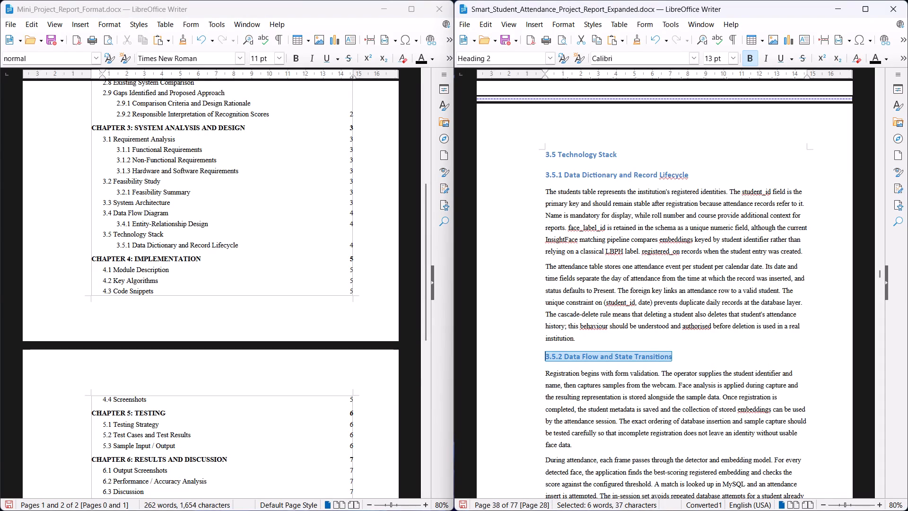
{"action": "left_click", "coordinate": [240, 247]}
{"action": "key", "text": "Return"}
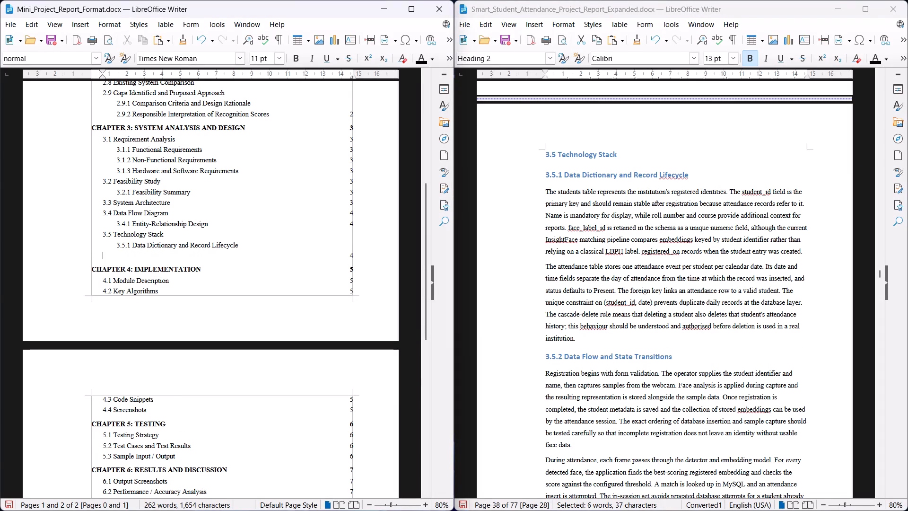
{"action": "key", "text": "space"}
{"action": "key", "text": "space"}
{"action": "key", "text": "space"}
{"action": "key", "text": "space"}
{"action": "key", "text": "space"}
{"action": "key", "text": "space"}
{"action": "key", "text": "space"}
{"action": "key", "text": "space"}
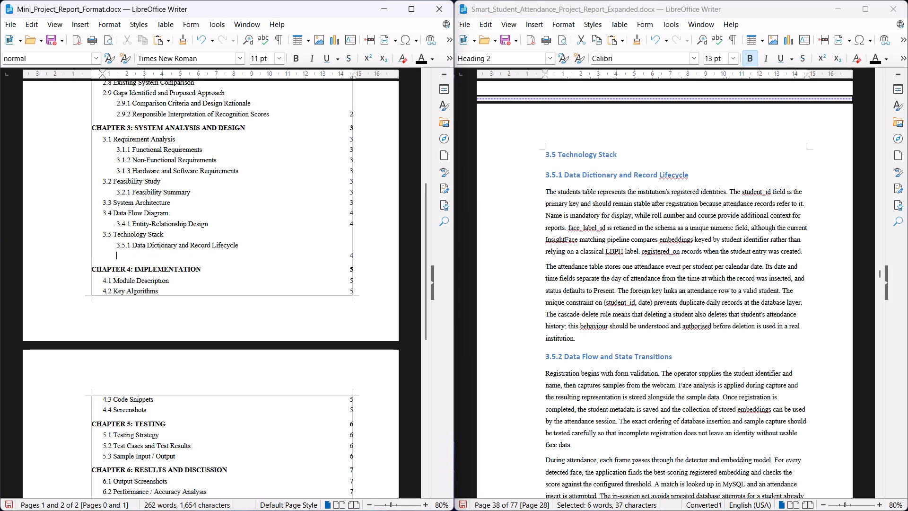
{"action": "key", "text": "ctrl+v"}
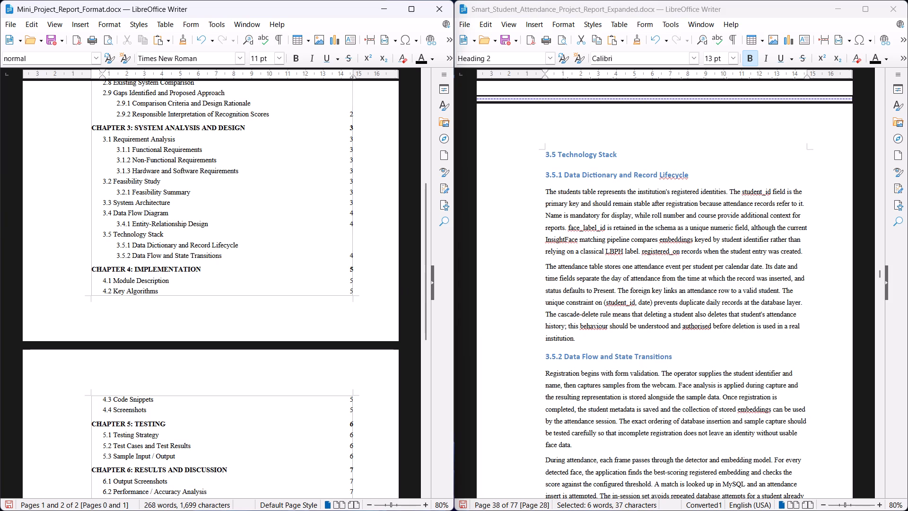
Add an indented subentry "3.5.3 Failure Modes and Recovery" below contents subentry 3.5.2, copied from the expanded report's heading.
{"action": "scroll", "coordinate": [685, 296], "scroll_direction": "down", "scroll_amount": 11}
{"action": "left_click_drag", "start_coordinate": [667, 294], "coordinate": [521, 293]}
{"action": "key", "text": "ctrl+c"}
{"action": "left_click", "coordinate": [224, 256]}
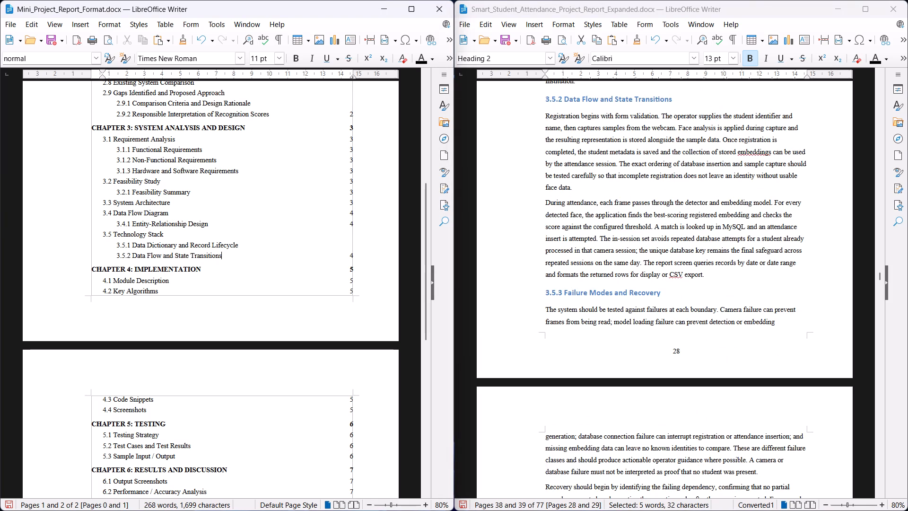
{"action": "key", "text": "Return"}
{"action": "key", "text": "Return"}
{"action": "key", "text": "BackSpace"}
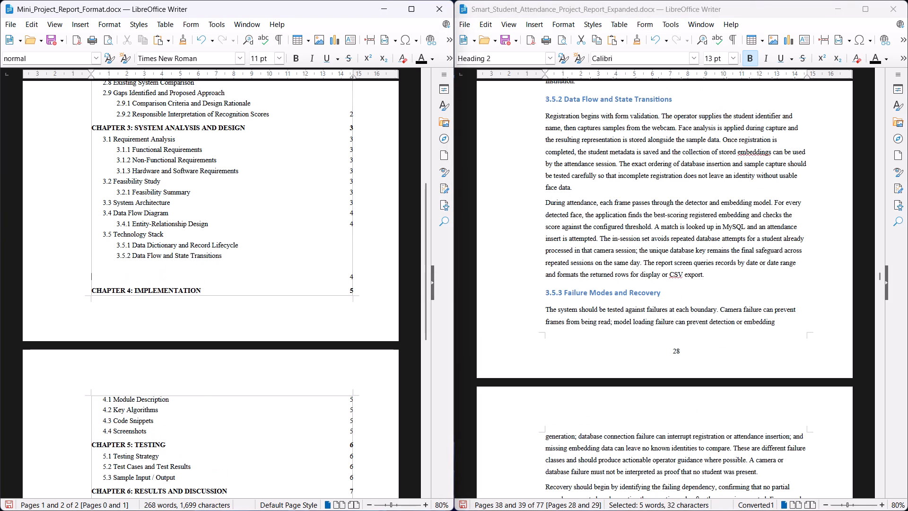
{"action": "key", "text": "BackSpace"}
{"action": "key", "text": "BackSpace"}
{"action": "key", "text": "Return"}
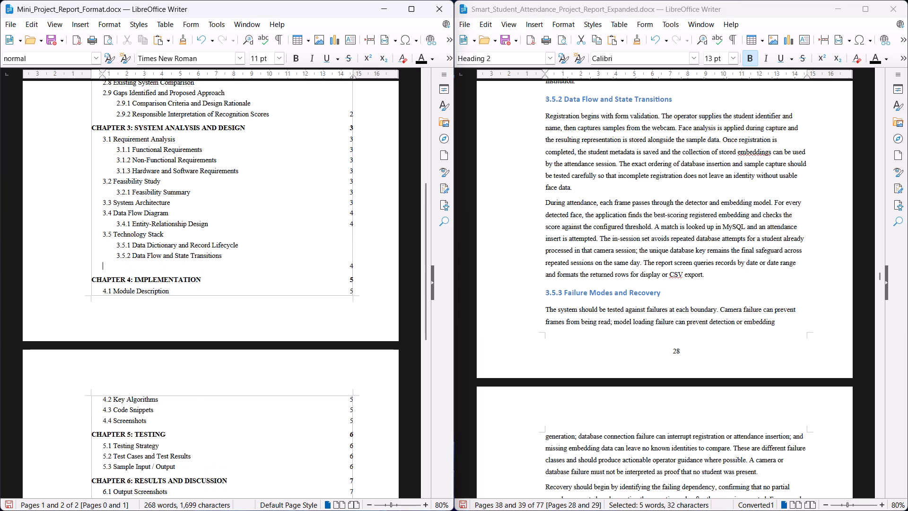
{"action": "key", "text": "space"}
{"action": "key", "text": "space"}
{"action": "key", "text": "space"}
{"action": "key", "text": "space"}
{"action": "key", "text": "space"}
{"action": "key", "text": "space"}
{"action": "key", "text": "space"}
{"action": "key", "text": "space"}
{"action": "key", "text": "ctrl+c"}
{"action": "key", "text": "ctrl+v"}
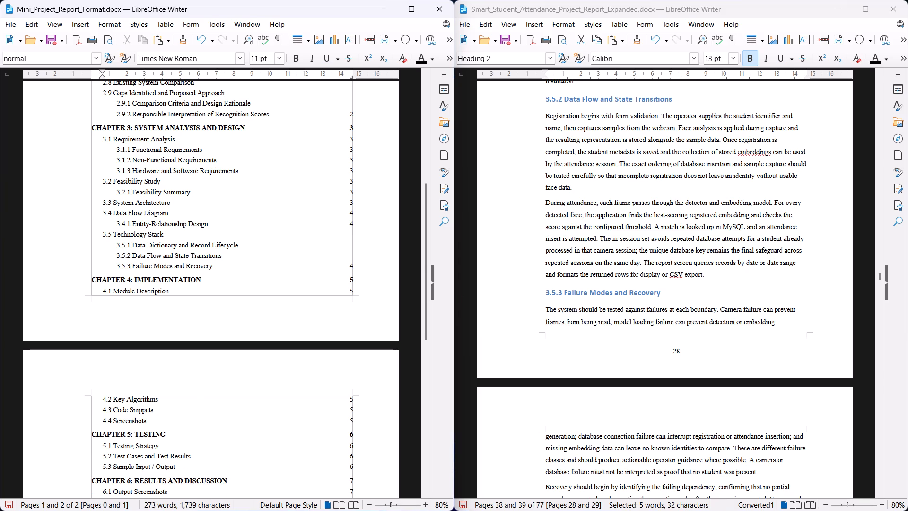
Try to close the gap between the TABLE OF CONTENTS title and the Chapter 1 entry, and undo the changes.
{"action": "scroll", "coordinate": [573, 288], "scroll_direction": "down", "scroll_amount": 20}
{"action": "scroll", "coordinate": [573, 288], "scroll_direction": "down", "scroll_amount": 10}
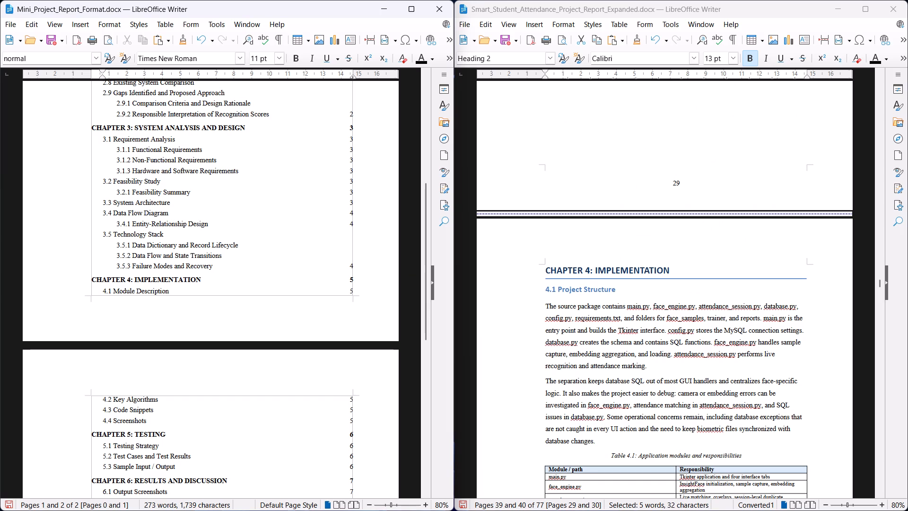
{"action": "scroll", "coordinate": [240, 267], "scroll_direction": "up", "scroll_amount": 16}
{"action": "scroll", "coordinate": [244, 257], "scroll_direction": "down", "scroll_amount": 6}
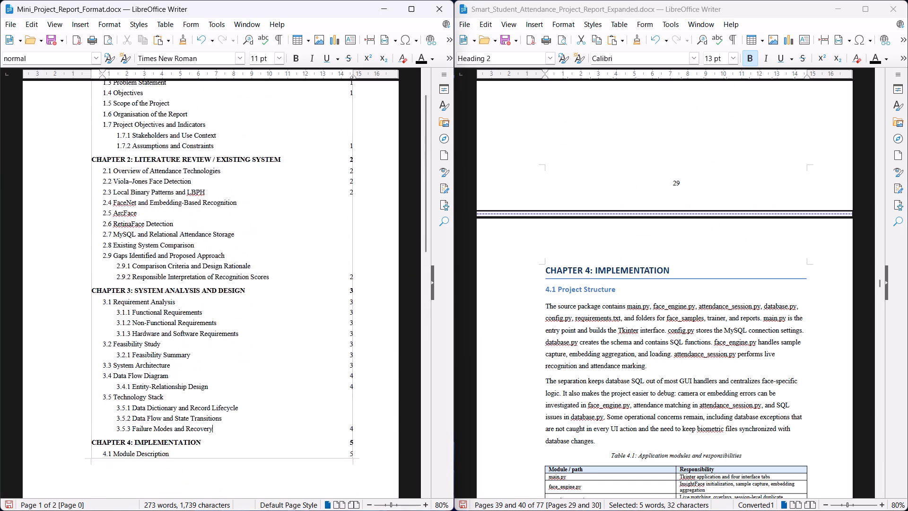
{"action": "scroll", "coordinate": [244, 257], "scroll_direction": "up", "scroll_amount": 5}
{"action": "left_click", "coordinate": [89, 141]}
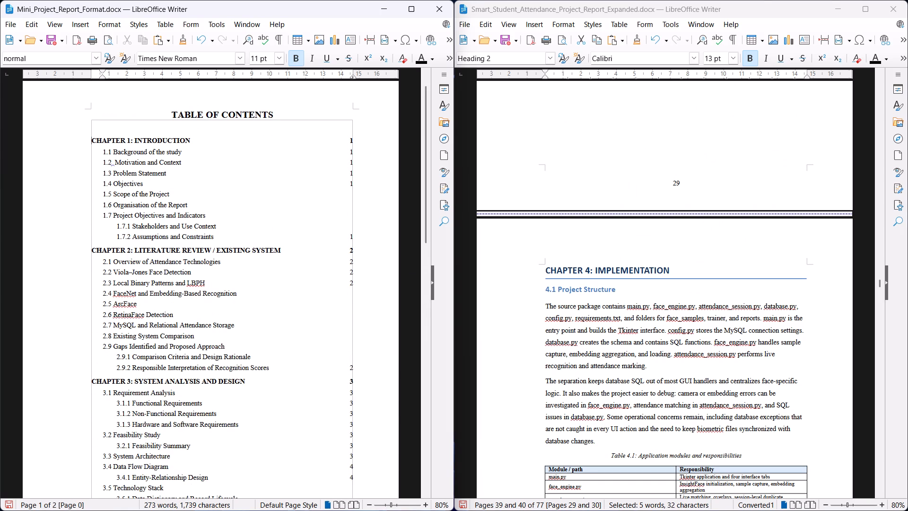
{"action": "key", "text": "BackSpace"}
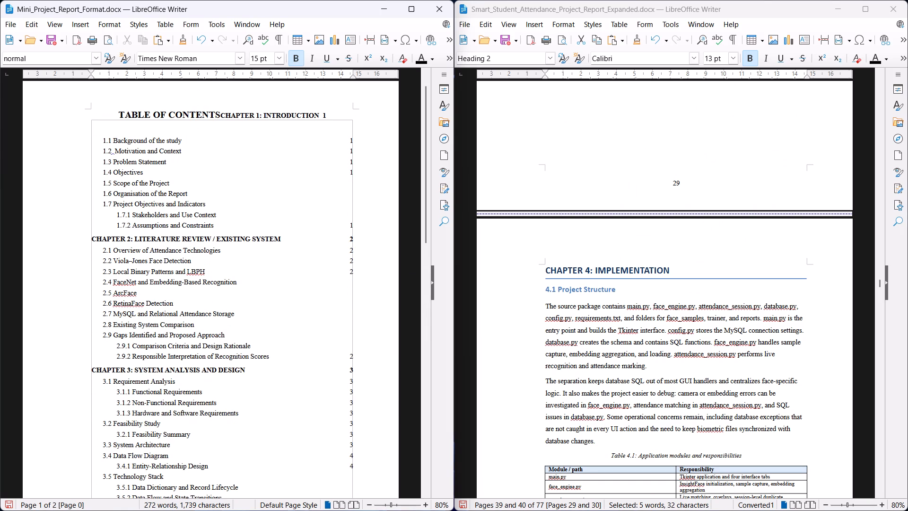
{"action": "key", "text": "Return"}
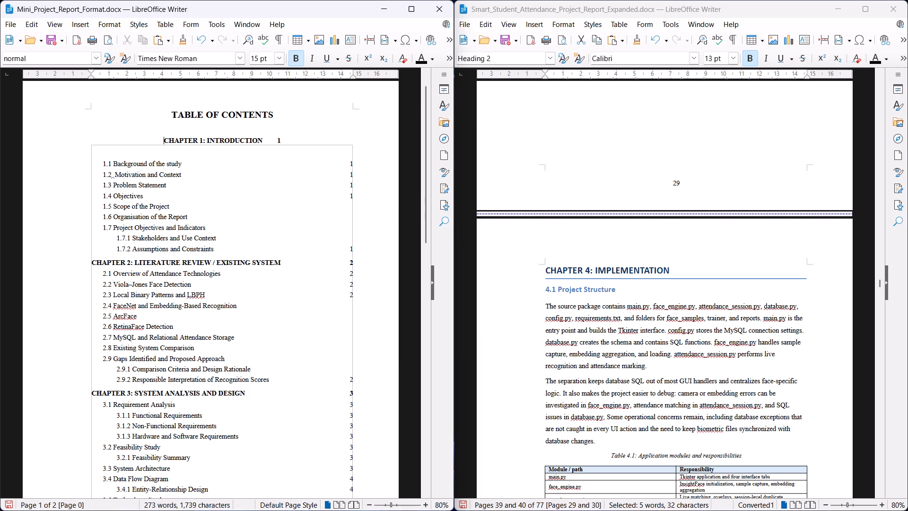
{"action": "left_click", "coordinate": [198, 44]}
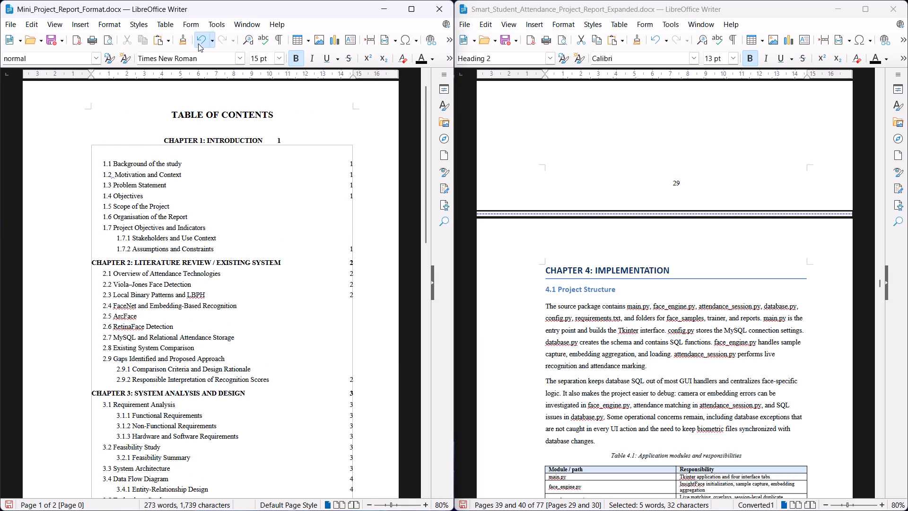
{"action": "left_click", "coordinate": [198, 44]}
Insert two line breaks after contents subentry 3.5.3 to push the Chapter 4 entry onto the second page.
{"action": "scroll", "coordinate": [289, 181], "scroll_direction": "down", "scroll_amount": 5}
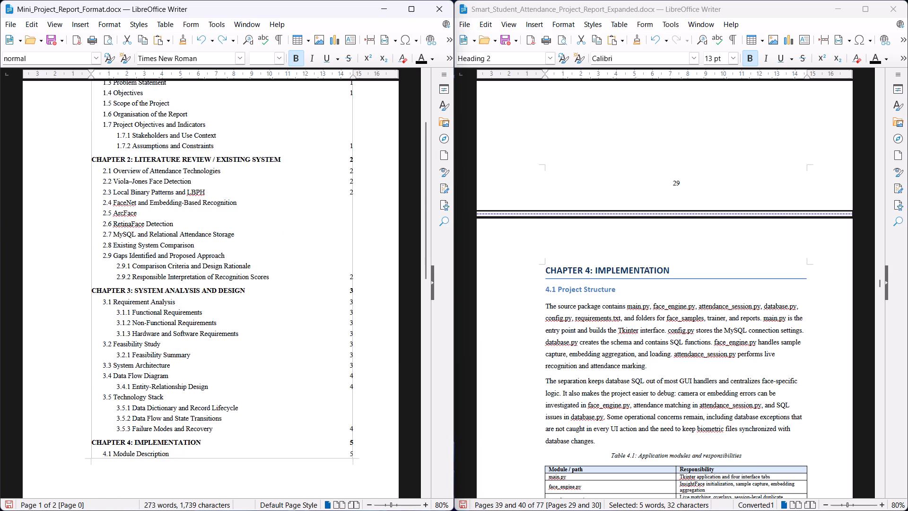
{"action": "left_click", "coordinate": [372, 190]}
{"action": "scroll", "coordinate": [370, 192], "scroll_direction": "down", "scroll_amount": 12}
{"action": "left_click", "coordinate": [232, 125]}
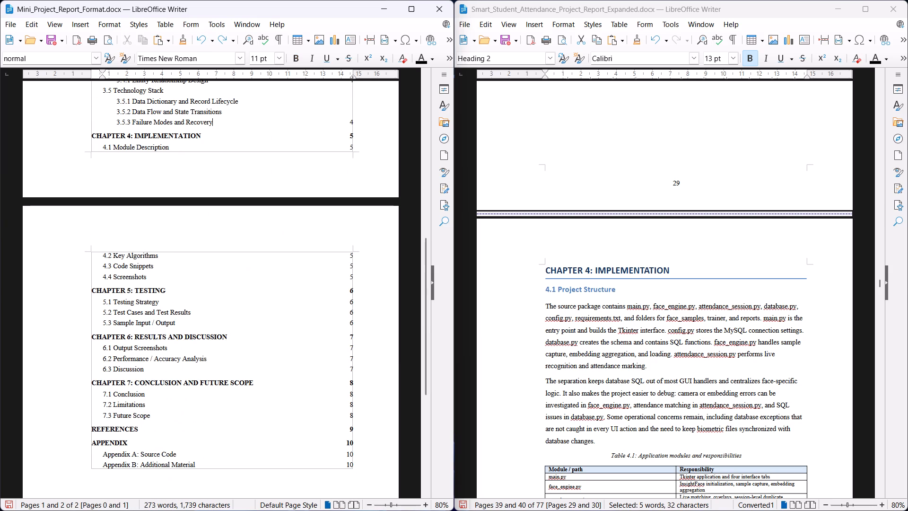
{"action": "key", "text": "Return"}
{"action": "key", "text": "Return"}
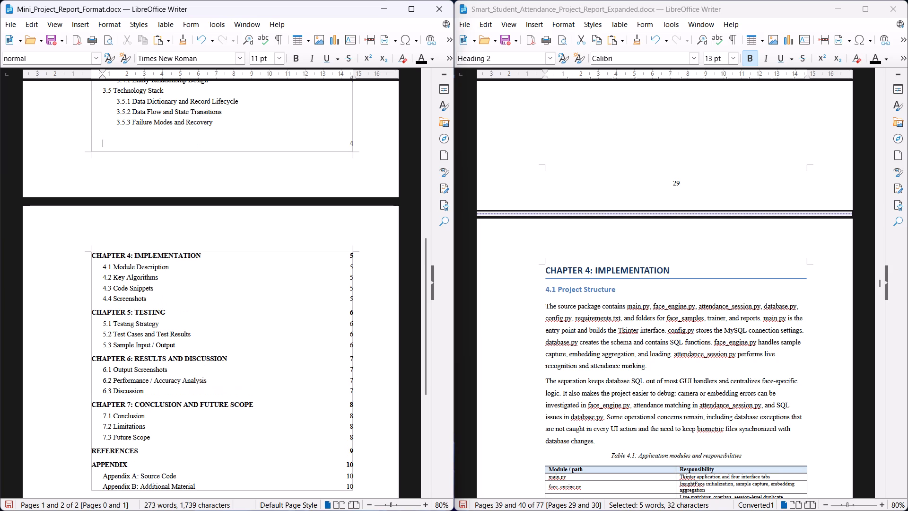
Replace the title of contents entry 4.1 with "Project Structure", copied from the expanded report's heading.
{"action": "scroll", "coordinate": [248, 151], "scroll_direction": "down", "scroll_amount": 3}
{"action": "scroll", "coordinate": [600, 238], "scroll_direction": "down", "scroll_amount": 2}
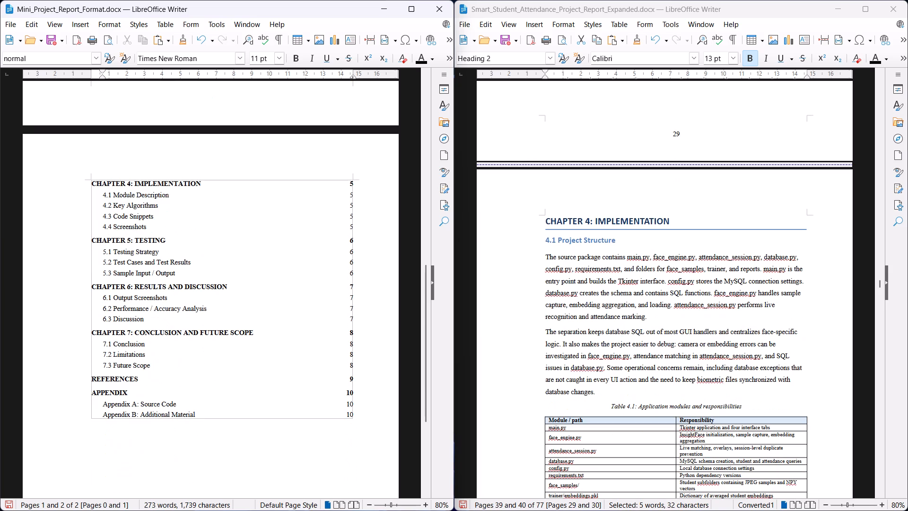
{"action": "left_click_drag", "start_coordinate": [619, 243], "coordinate": [557, 242]}
{"action": "key", "text": "ctrl+c"}
{"action": "left_click_drag", "start_coordinate": [169, 194], "coordinate": [129, 196]}
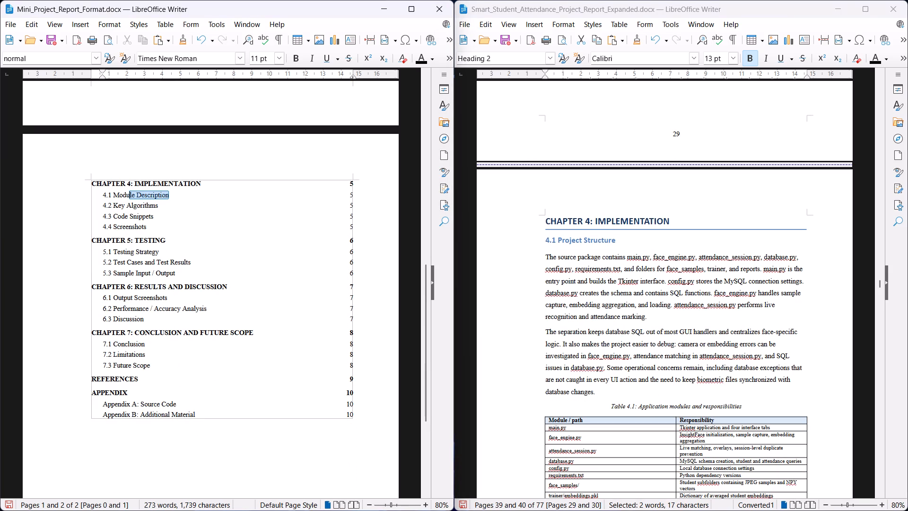
{"action": "left_click_drag", "start_coordinate": [129, 196], "coordinate": [113, 196]}
{"action": "key", "text": "ctrl+v"}
{"action": "scroll", "coordinate": [570, 236], "scroll_direction": "down", "scroll_amount": 7}
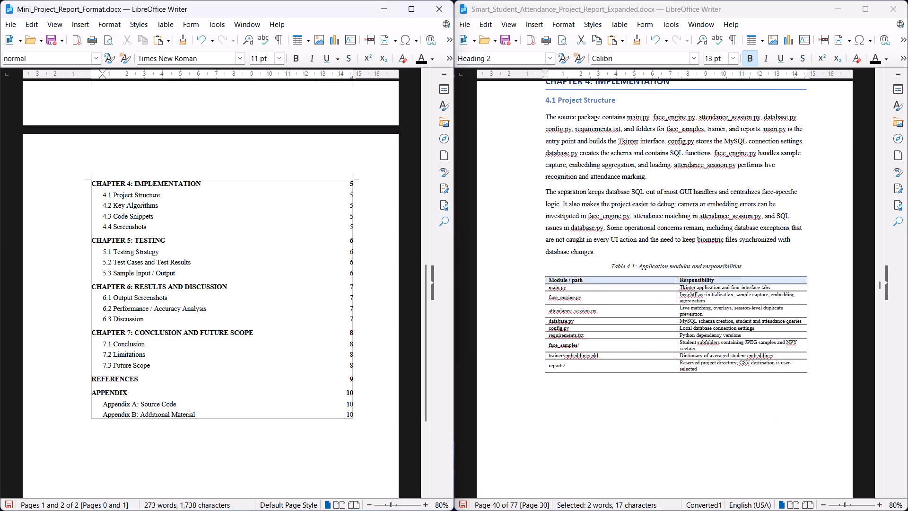
Set the text of the "Application modules and responsibilities" table in the expanded report to 14 pt.
{"action": "scroll", "coordinate": [571, 237], "scroll_direction": "down", "scroll_amount": 16}
{"action": "scroll", "coordinate": [639, 252], "scroll_direction": "up", "scroll_amount": 11}
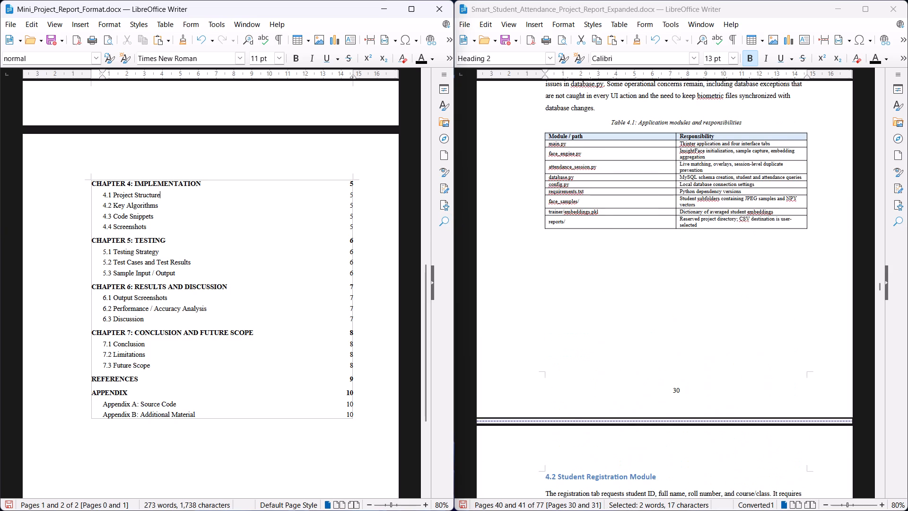
{"action": "left_click_drag", "start_coordinate": [549, 136], "coordinate": [768, 218]}
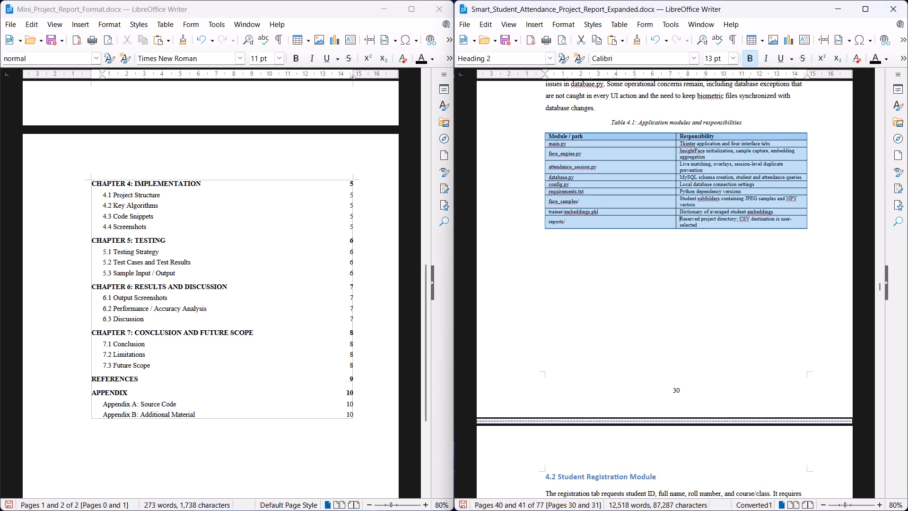
{"action": "left_click_drag", "start_coordinate": [768, 218], "coordinate": [786, 222]}
{"action": "left_click", "coordinate": [733, 58]}
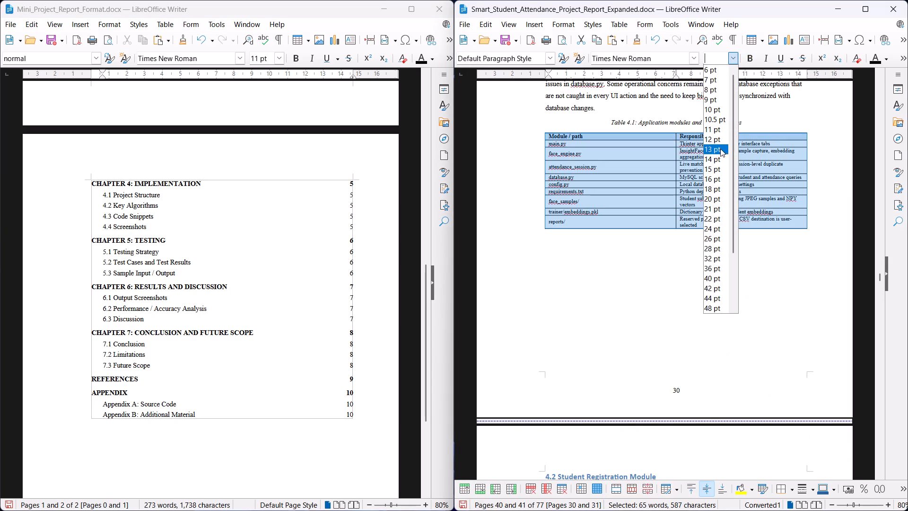
{"action": "left_click", "coordinate": [713, 159]}
{"action": "left_click", "coordinate": [833, 345]}
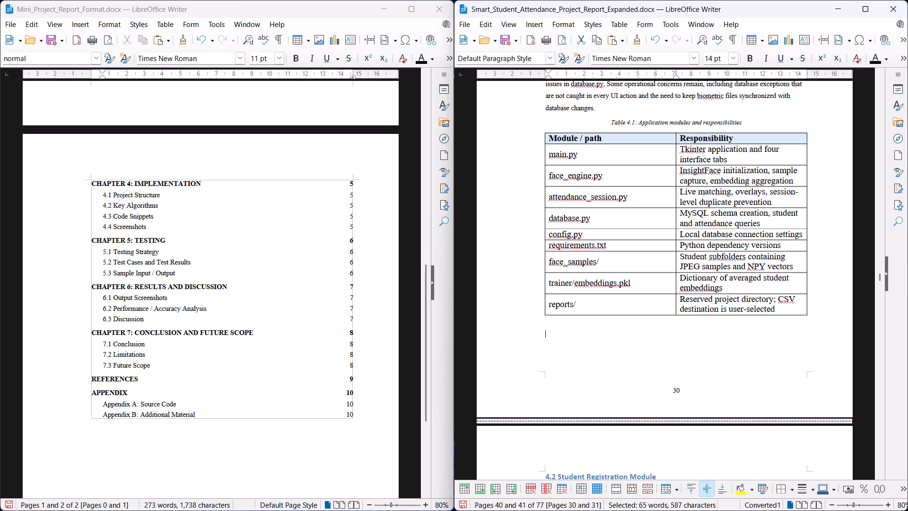
Replace the title of contents entry 4.2 with "Student Registration Module", copied from the expanded report's heading.
{"action": "scroll", "coordinate": [812, 349], "scroll_direction": "down", "scroll_amount": 11}
{"action": "left_click_drag", "start_coordinate": [557, 218], "coordinate": [655, 221]}
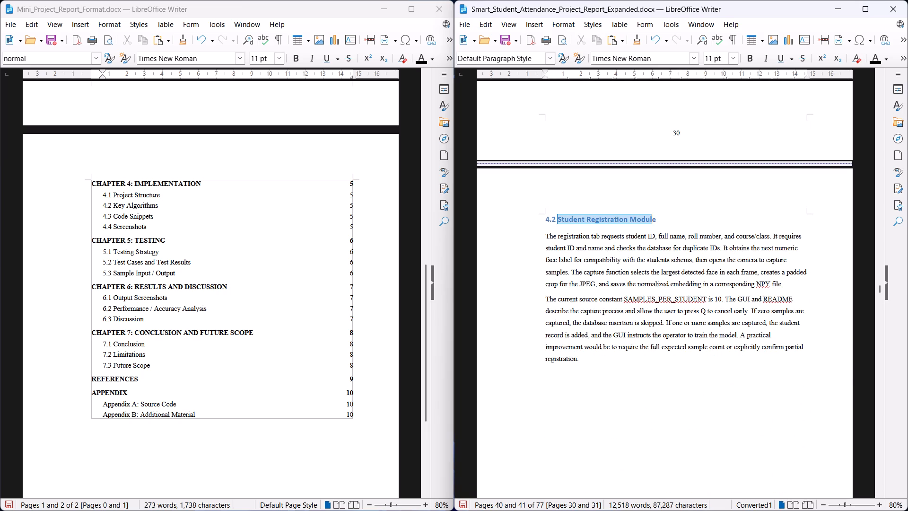
{"action": "left_click_drag", "start_coordinate": [655, 221], "coordinate": [678, 221]}
{"action": "key", "text": "ctrl+c"}
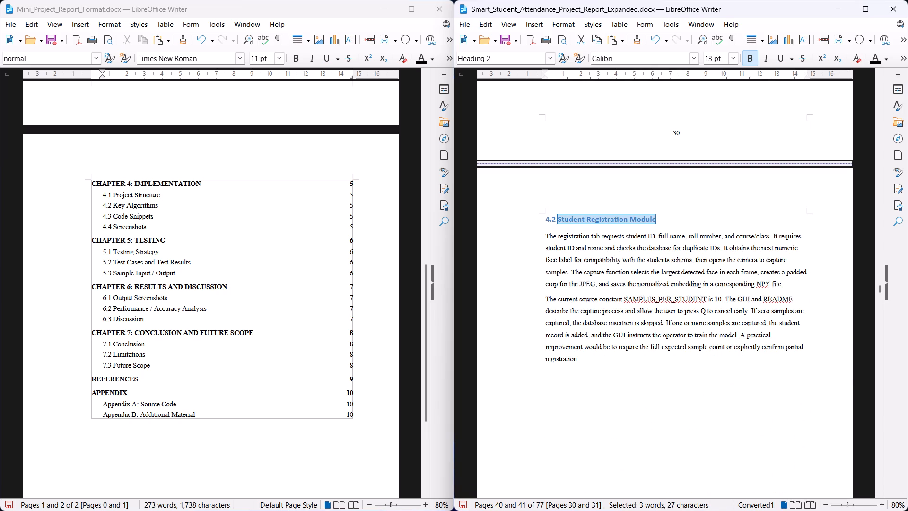
{"action": "left_click_drag", "start_coordinate": [113, 206], "coordinate": [161, 206]}
{"action": "key", "text": "ctrl+v"}
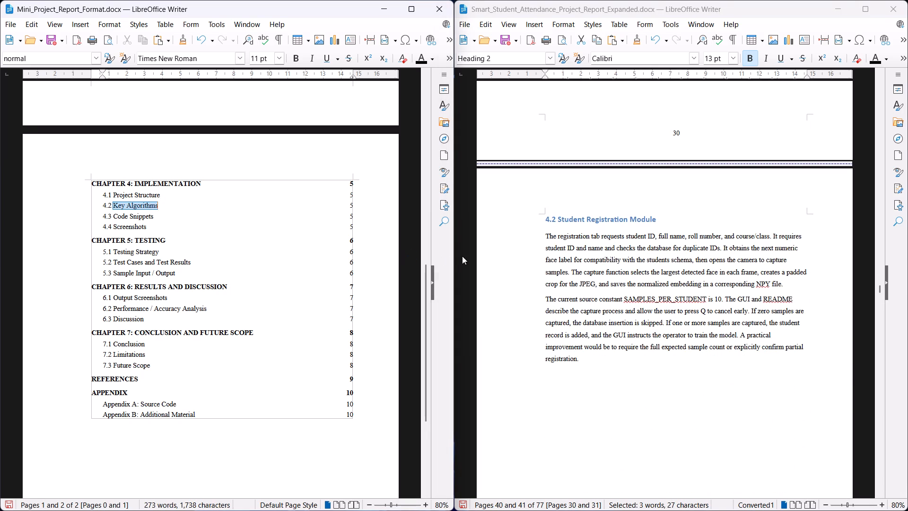
{"action": "key", "text": "ctrl+v"}
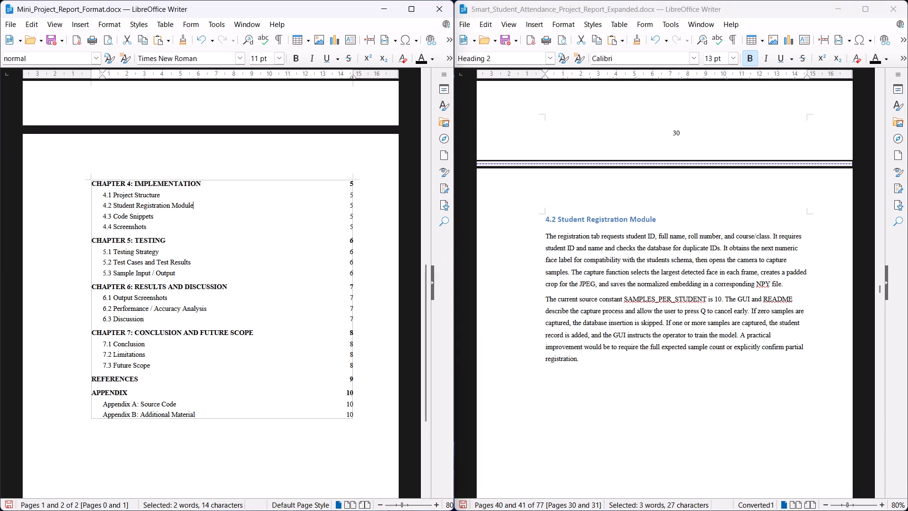
Replace the title of contents entry 4.3 with "Embedding Aggregation", copied from the expanded report's heading.
{"action": "scroll", "coordinate": [622, 265], "scroll_direction": "down", "scroll_amount": 20}
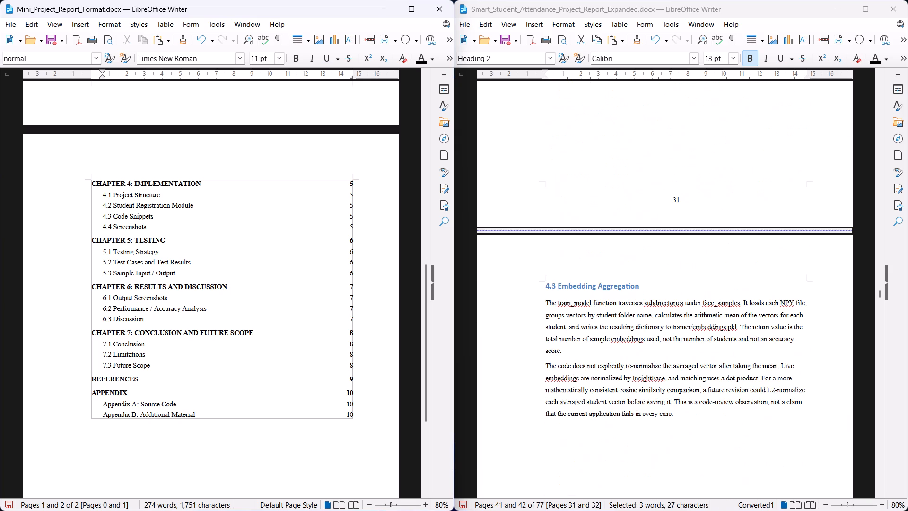
{"action": "left_click_drag", "start_coordinate": [558, 287], "coordinate": [657, 287]}
{"action": "key", "text": "ctrl+c"}
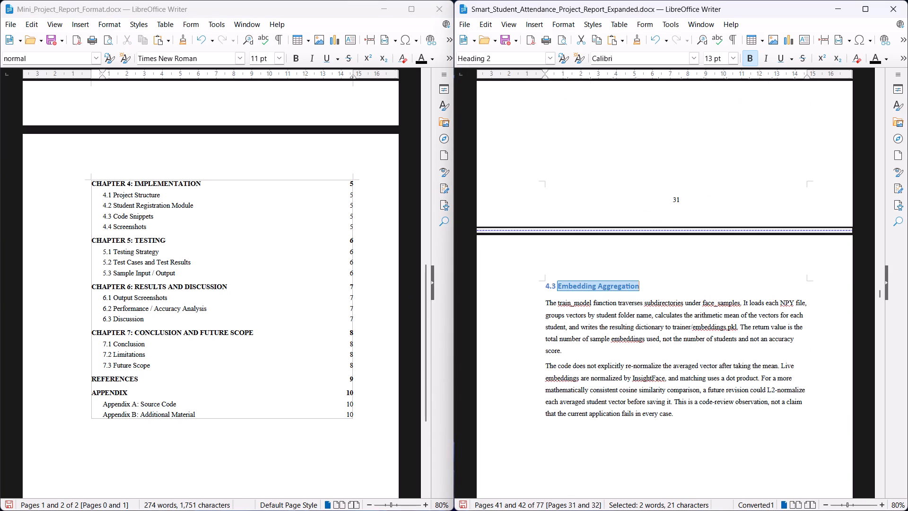
{"action": "left_click_drag", "start_coordinate": [113, 214], "coordinate": [161, 221]}
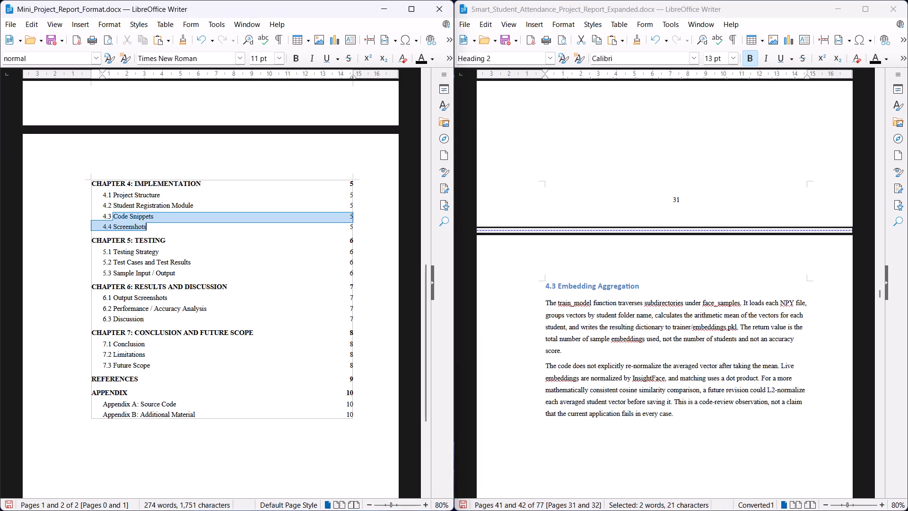
{"action": "left_click_drag", "start_coordinate": [161, 221], "coordinate": [158, 219]}
{"action": "key", "text": "ctrl+v"}
Replace the title of contents entry 4.4 with "Live Attendance Session", based on the expanded report's heading.
{"action": "scroll", "coordinate": [543, 285], "scroll_direction": "down", "scroll_amount": 2}
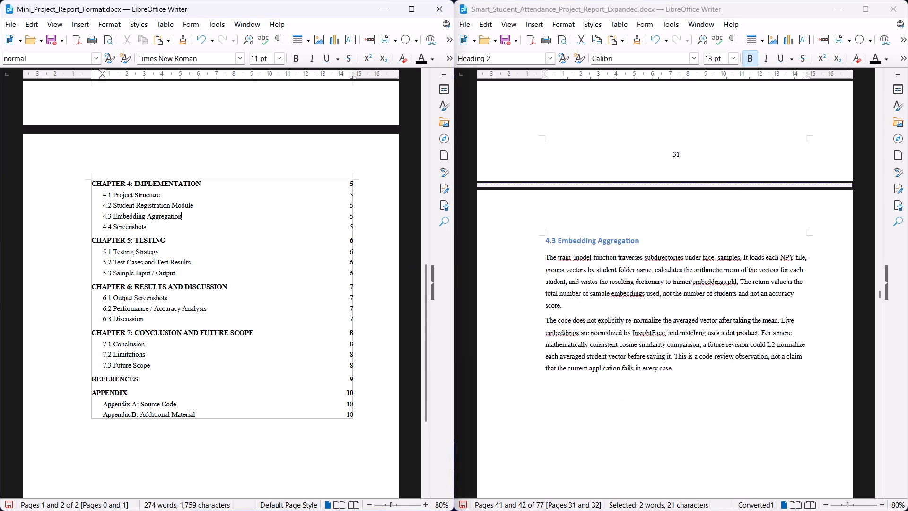
{"action": "scroll", "coordinate": [543, 285], "scroll_direction": "down", "scroll_amount": 3}
{"action": "scroll", "coordinate": [546, 284], "scroll_direction": "down", "scroll_amount": 18}
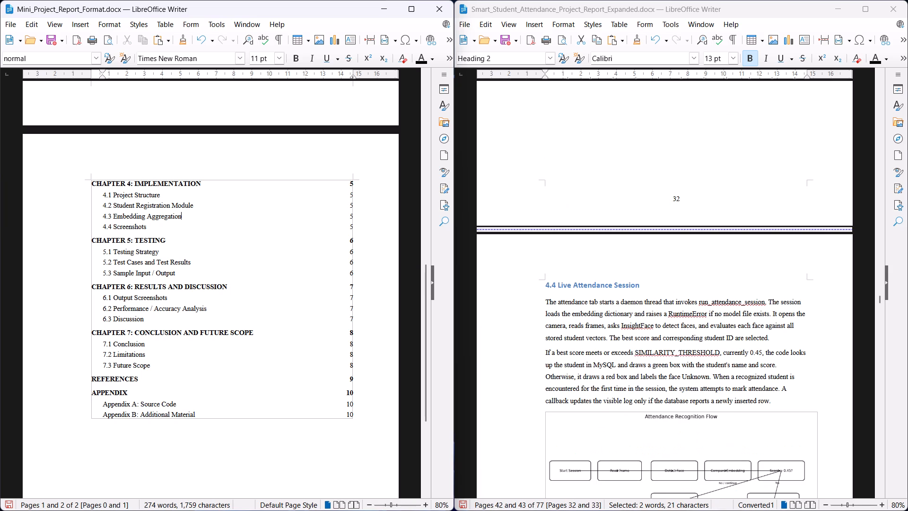
{"action": "left_click_drag", "start_coordinate": [559, 285], "coordinate": [648, 285]}
{"action": "key", "text": "ctrl+c"}
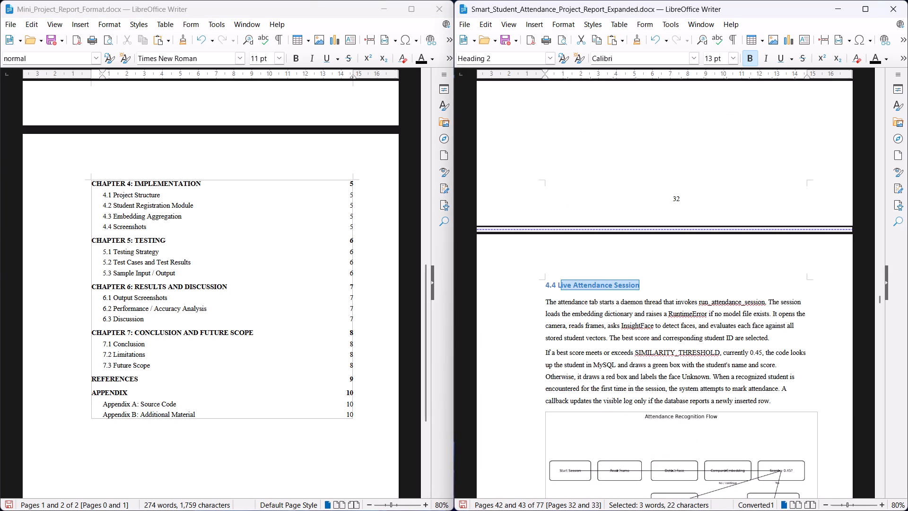
{"action": "left_click_drag", "start_coordinate": [113, 225], "coordinate": [172, 230]}
{"action": "key", "text": "ctrl+v"}
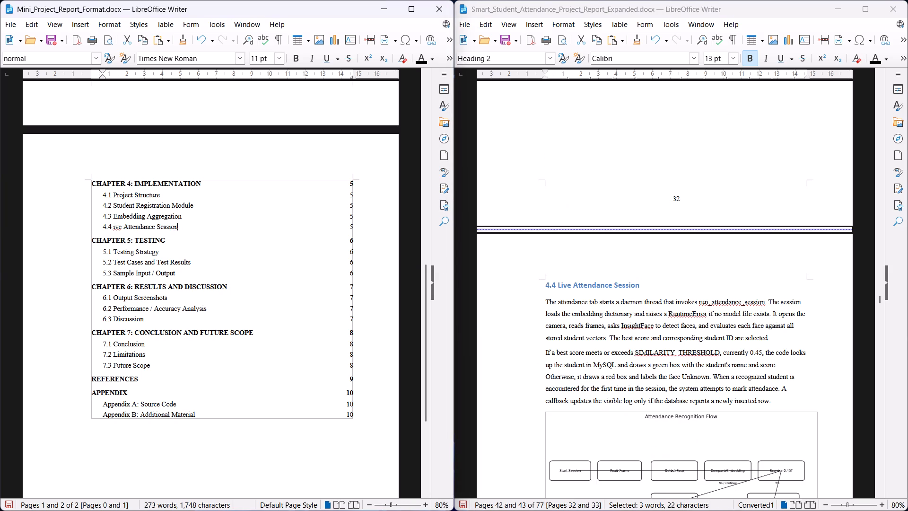
{"action": "left_click", "coordinate": [113, 228]}
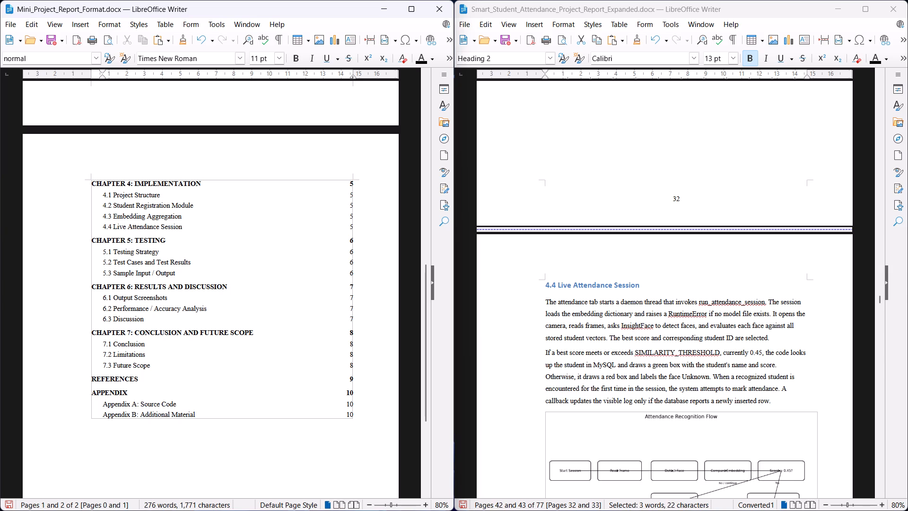
Add the entry "4.5 Duplicate Prevention and Timestamping" below contents entry 4.4, copied from the expanded report's heading.
{"action": "scroll", "coordinate": [552, 271], "scroll_direction": "down", "scroll_amount": 20}
{"action": "scroll", "coordinate": [552, 271], "scroll_direction": "down", "scroll_amount": 4}
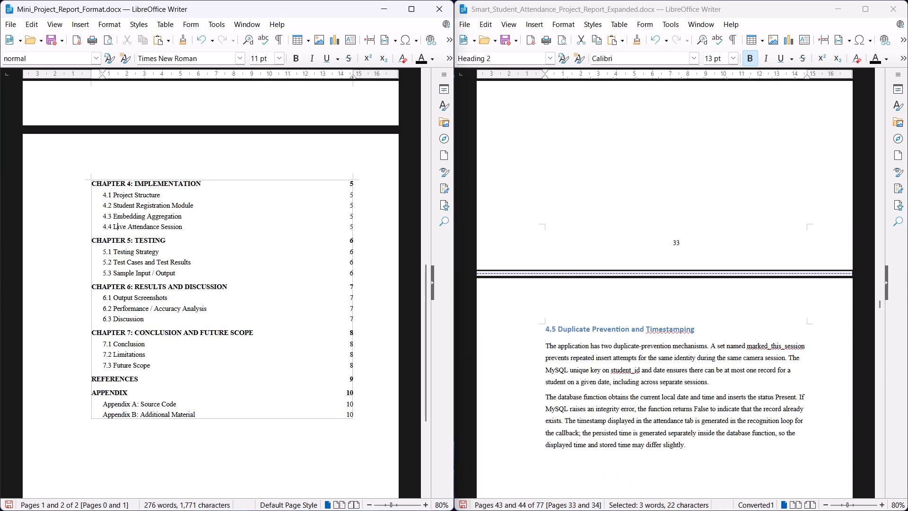
{"action": "left_click_drag", "start_coordinate": [545, 327], "coordinate": [700, 331]}
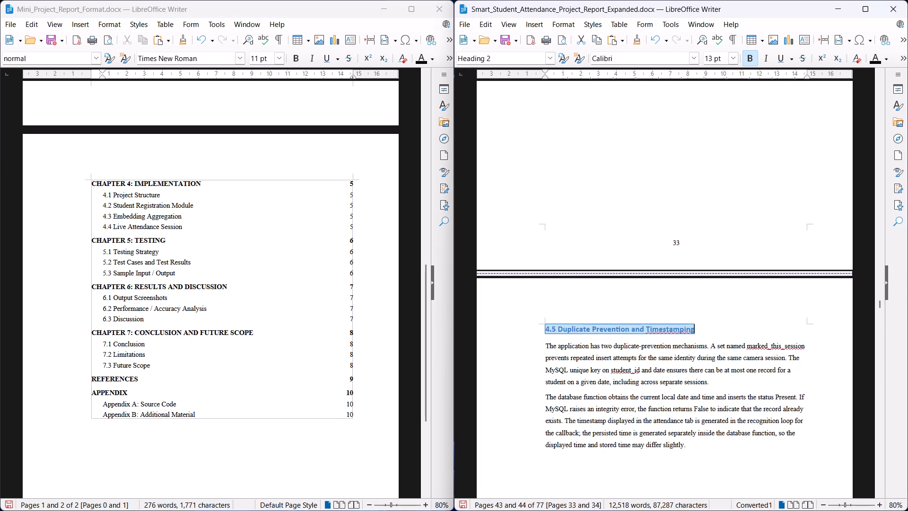
{"action": "key", "text": "ctrl+c"}
{"action": "left_click", "coordinate": [192, 228]}
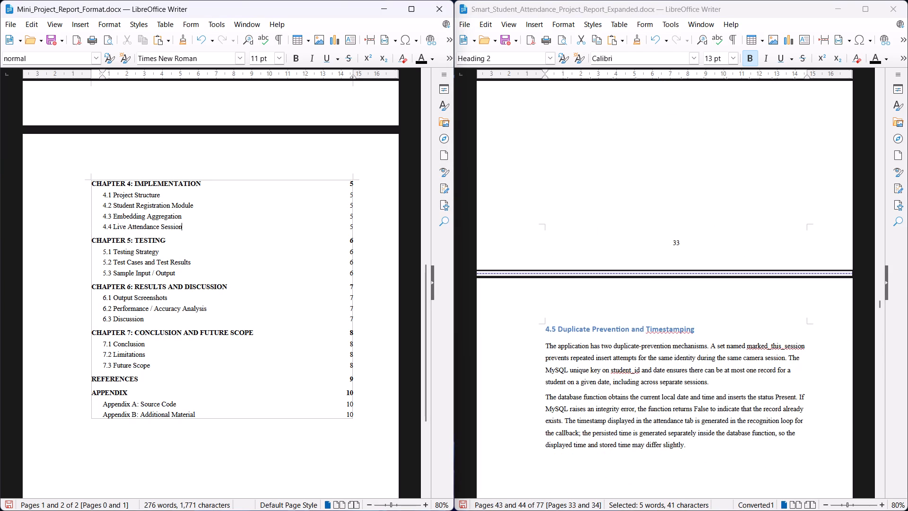
{"action": "key", "text": "Return"}
{"action": "key", "text": "ctrl+v"}
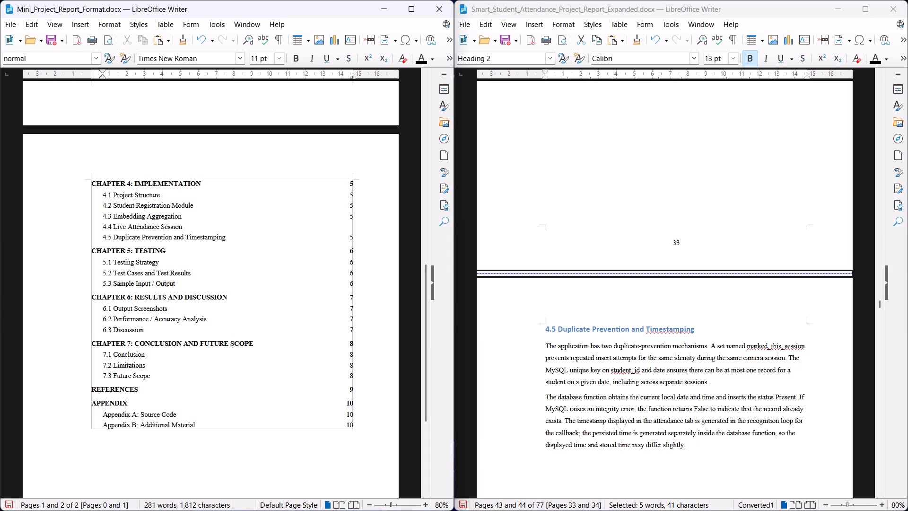
Add the entry "4.6 Reports Module" below contents entry 4.5, copied from the expanded report's heading.
{"action": "scroll", "coordinate": [596, 281], "scroll_direction": "down", "scroll_amount": 11}
{"action": "scroll", "coordinate": [593, 282], "scroll_direction": "down", "scroll_amount": 14}
{"action": "left_click_drag", "start_coordinate": [543, 276], "coordinate": [623, 280]}
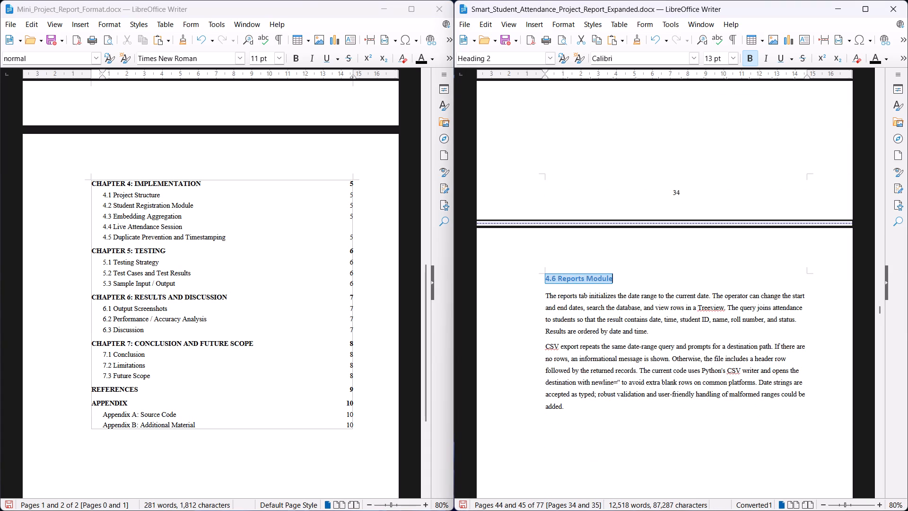
{"action": "left_click_drag", "start_coordinate": [623, 280], "coordinate": [633, 280]}
{"action": "key", "text": "ctrl+c"}
{"action": "left_click", "coordinate": [232, 233]}
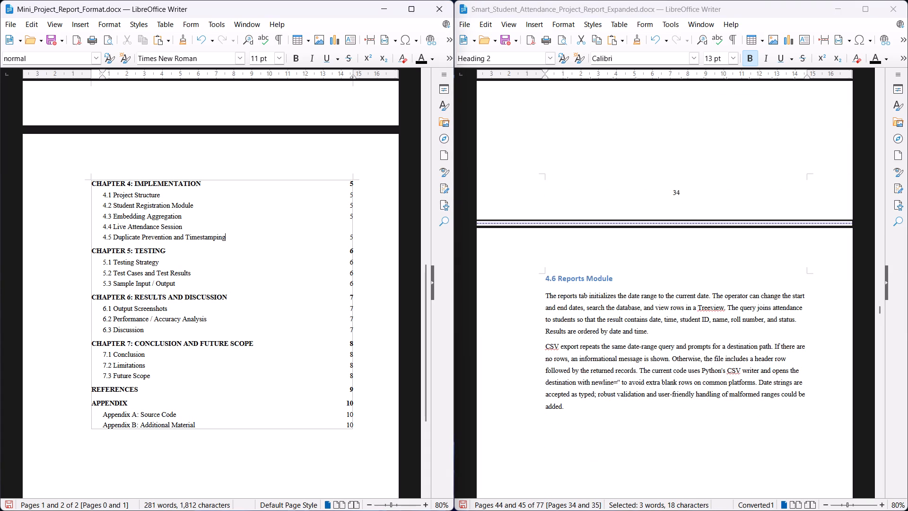
{"action": "key", "text": "Return"}
{"action": "key", "text": "ctrl+v"}
Add the entry "4.7 Manage Students Module" below contents entry 4.6, copied from the expanded report's heading.
{"action": "scroll", "coordinate": [630, 214], "scroll_direction": "down", "scroll_amount": 4}
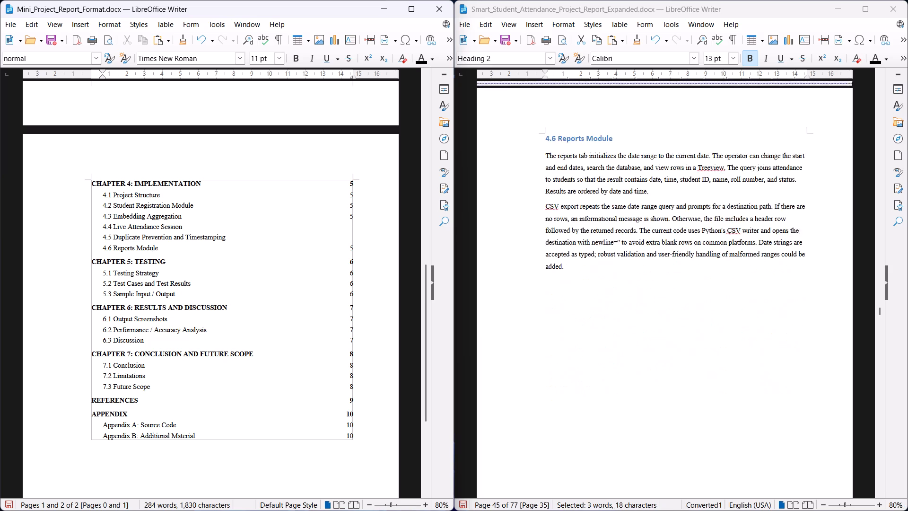
{"action": "scroll", "coordinate": [630, 215], "scroll_direction": "down", "scroll_amount": 20}
{"action": "scroll", "coordinate": [630, 215], "scroll_direction": "down", "scroll_amount": 1}
{"action": "left_click_drag", "start_coordinate": [541, 228], "coordinate": [670, 235]}
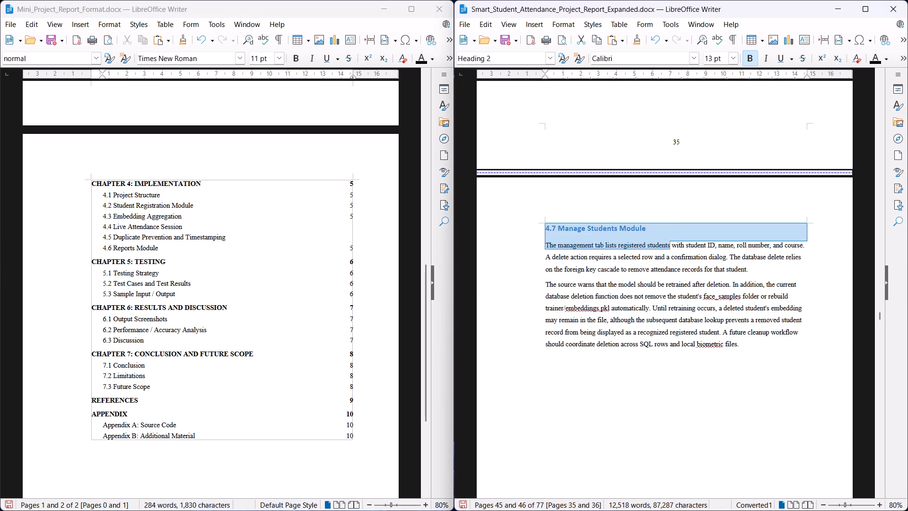
{"action": "left_click_drag", "start_coordinate": [670, 235], "coordinate": [664, 225]}
{"action": "key", "text": "ctrl+c"}
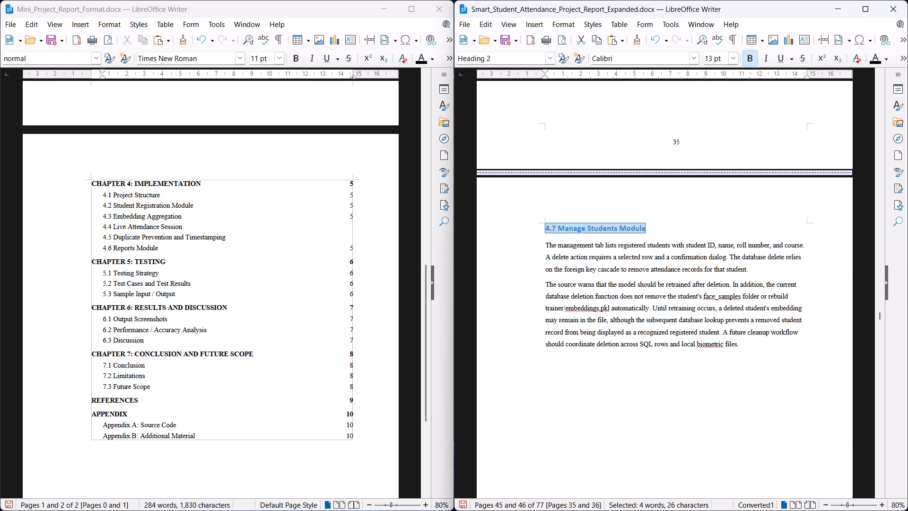
{"action": "left_click", "coordinate": [178, 246]}
{"action": "key", "text": "Return"}
{"action": "key", "text": "ctrl+v"}
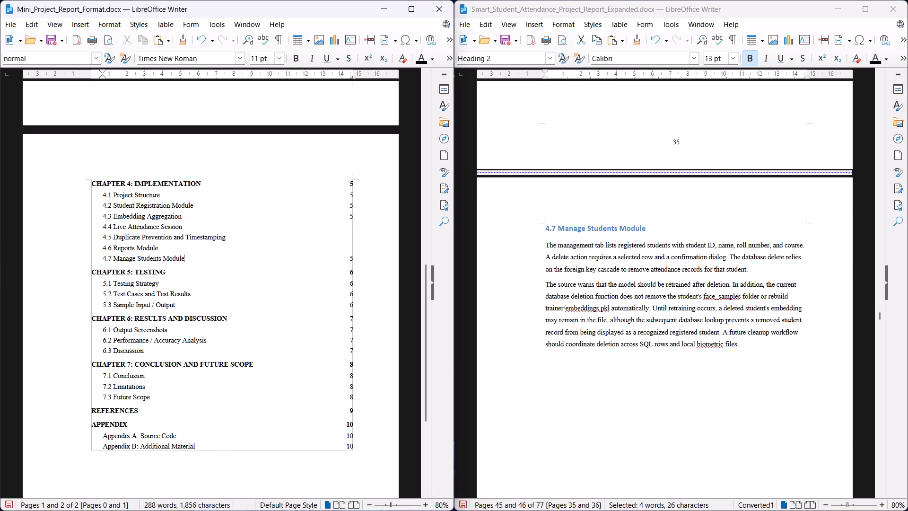
Add the entry "4.8 Core Algorithm and Similarity" below contents entry 4.7, copied from the expanded report's heading.
{"action": "scroll", "coordinate": [611, 187], "scroll_direction": "down", "scroll_amount": 20}
{"action": "scroll", "coordinate": [611, 187], "scroll_direction": "down", "scroll_amount": 6}
{"action": "left_click_drag", "start_coordinate": [545, 157], "coordinate": [545, 156]}
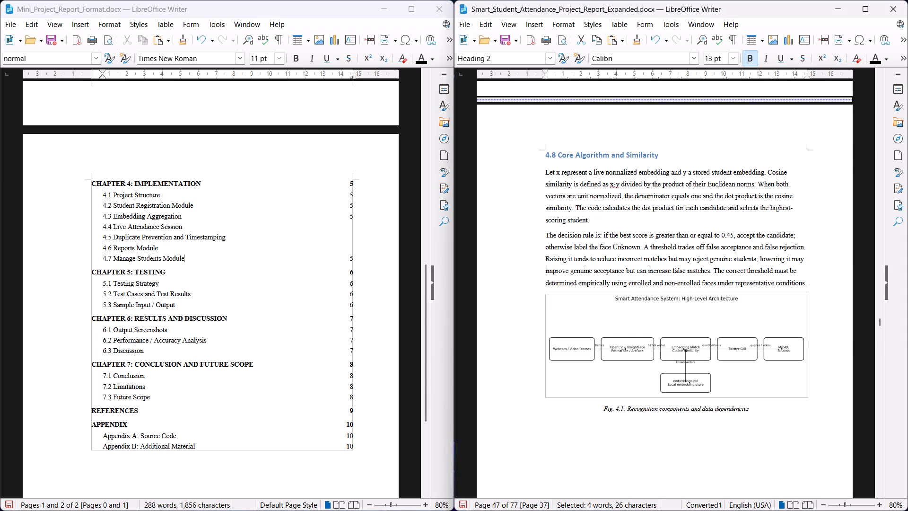
{"action": "left_click_drag", "start_coordinate": [545, 156], "coordinate": [672, 157]}
{"action": "key", "text": "ctrl+c"}
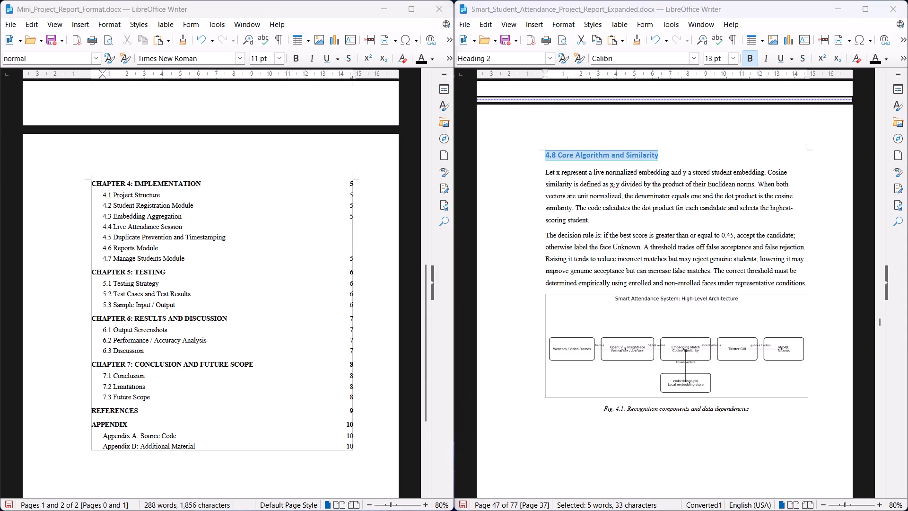
{"action": "left_click", "coordinate": [202, 255]}
{"action": "key", "text": "Return"}
{"action": "key", "text": "ctrl+v"}
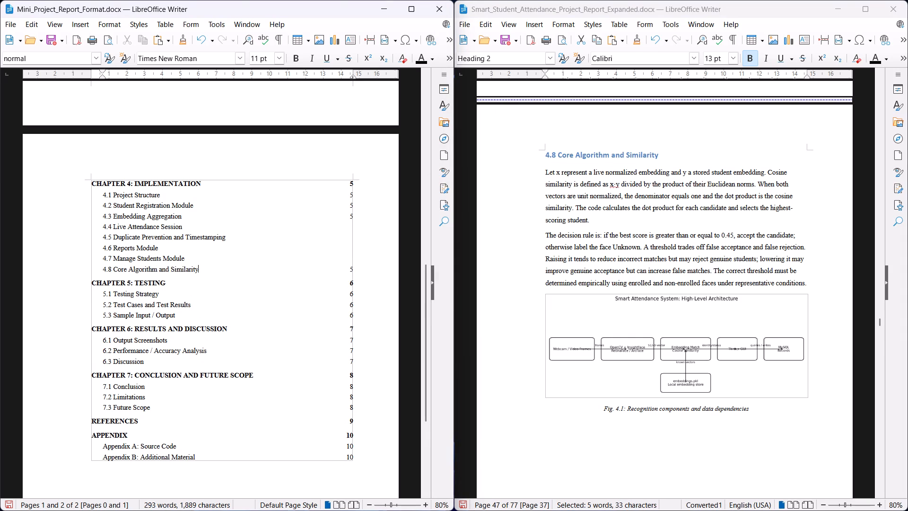
Add the entry "4.9 Exception Handling and Operational Considerations" below contents entry 4.8, copied from the expanded report's heading.
{"action": "scroll", "coordinate": [536, 282], "scroll_direction": "down", "scroll_amount": 17}
{"action": "left_click_drag", "start_coordinate": [547, 296], "coordinate": [707, 297]}
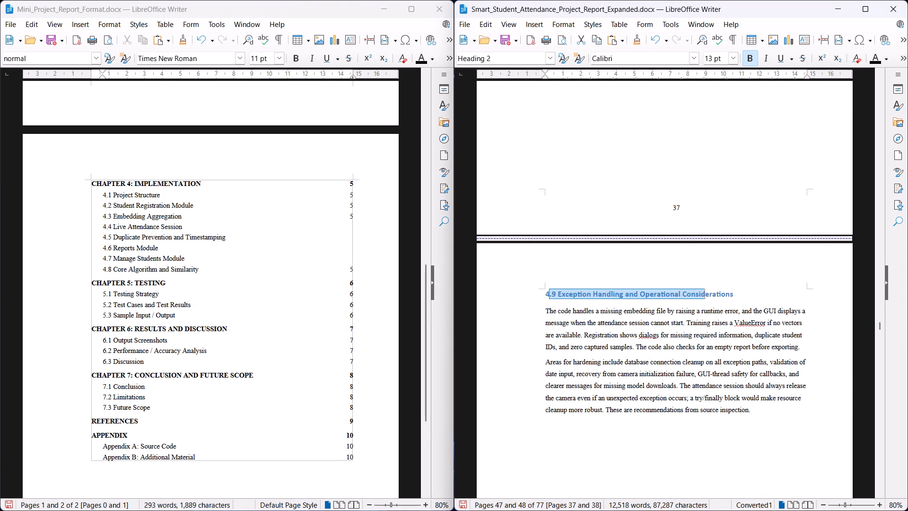
{"action": "left_click_drag", "start_coordinate": [707, 297], "coordinate": [746, 299]}
{"action": "left_click", "coordinate": [537, 255]}
{"action": "left_click_drag", "start_coordinate": [545, 293], "coordinate": [708, 295]}
{"action": "left_click_drag", "start_coordinate": [708, 295], "coordinate": [745, 296]}
{"action": "key", "text": "ctrl+c"}
{"action": "left_click", "coordinate": [201, 267]}
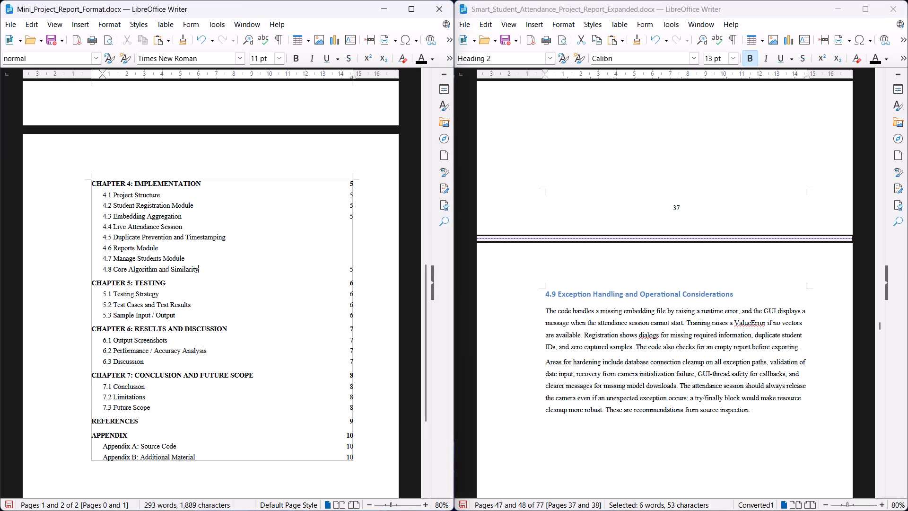
{"action": "key", "text": "Return"}
{"action": "key", "text": "ctrl+v"}
Add the entry "4.10 Implementation Parameters" below contents entry 4.9, copied from the expanded report's heading.
{"action": "scroll", "coordinate": [488, 242], "scroll_direction": "down", "scroll_amount": 7}
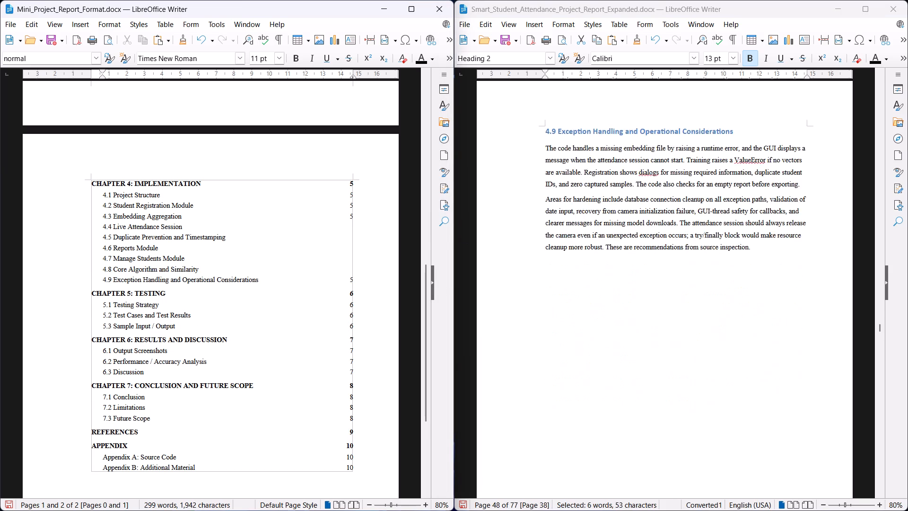
{"action": "scroll", "coordinate": [608, 239], "scroll_direction": "down", "scroll_amount": 18}
{"action": "left_click_drag", "start_coordinate": [545, 244], "coordinate": [678, 243]}
{"action": "key", "text": "ctrl+c"}
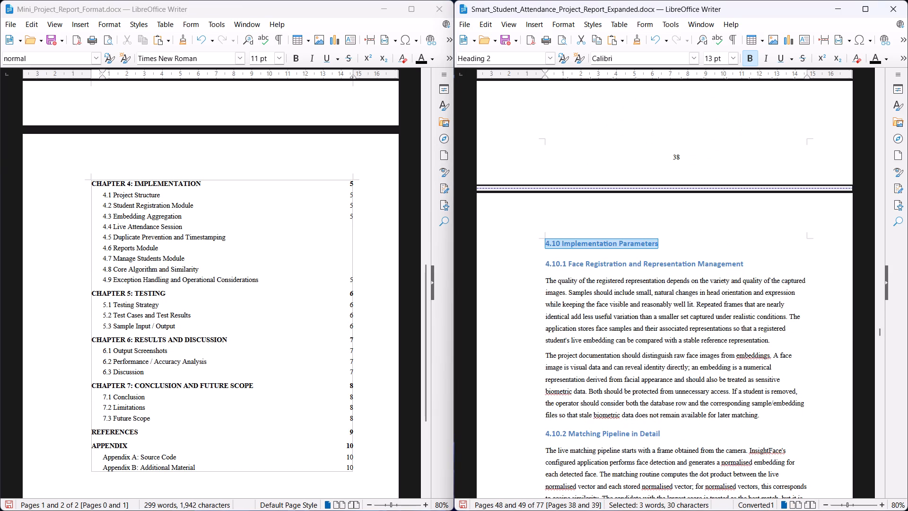
{"action": "left_click", "coordinate": [264, 282]}
{"action": "key", "text": "Return"}
{"action": "key", "text": "ctrl+v"}
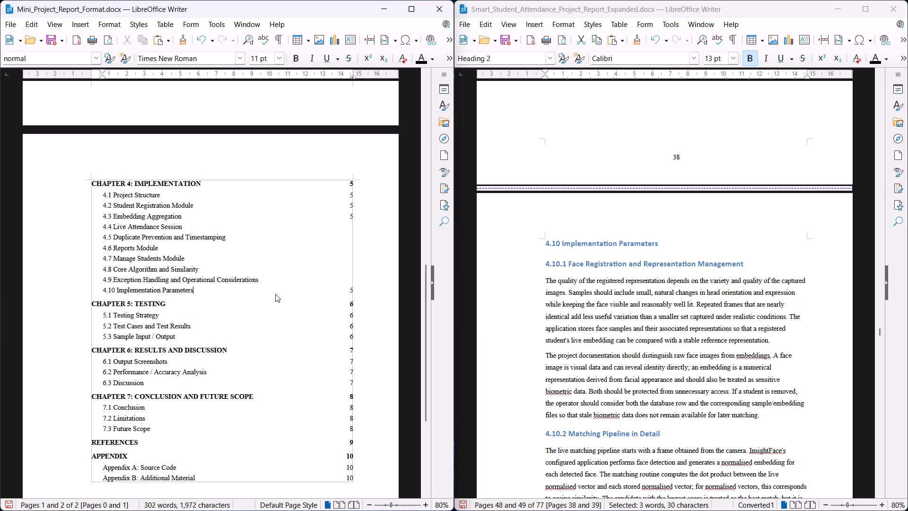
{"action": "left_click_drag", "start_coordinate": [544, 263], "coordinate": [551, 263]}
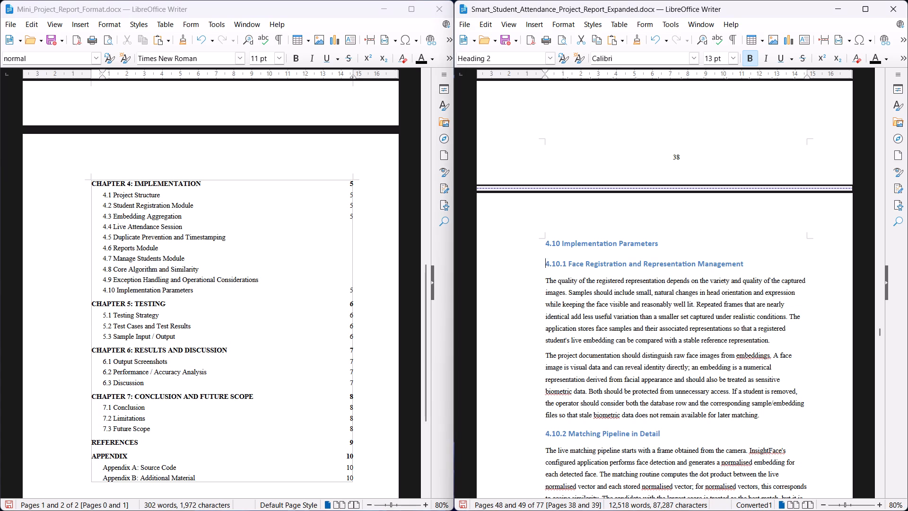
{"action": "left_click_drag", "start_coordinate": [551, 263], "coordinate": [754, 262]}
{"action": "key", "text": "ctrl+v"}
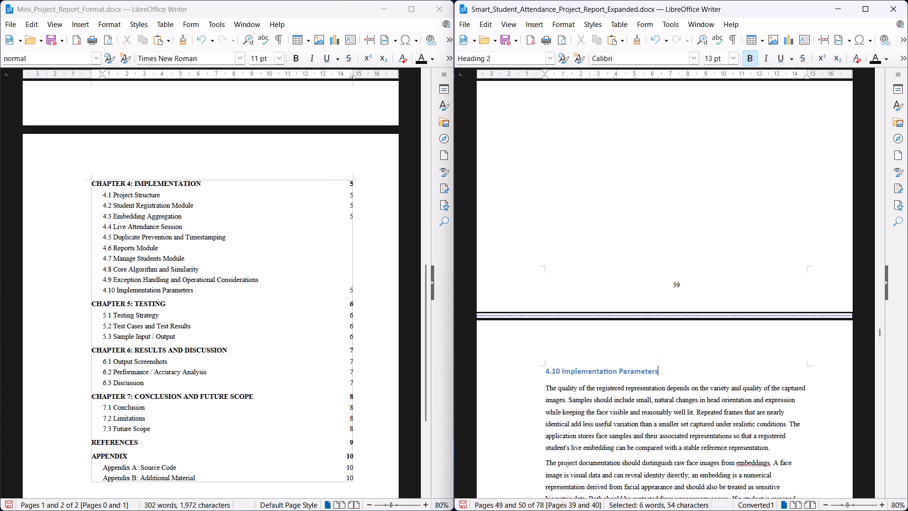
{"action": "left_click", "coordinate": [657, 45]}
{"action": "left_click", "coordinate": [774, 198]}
Add the indented subentry "4.10.1 Face Registration and Representation Management" below contents entry 4.10, copied from the expanded report's heading.
{"action": "left_click_drag", "start_coordinate": [756, 211], "coordinate": [540, 214]}
{"action": "key", "text": "ctrl+c"}
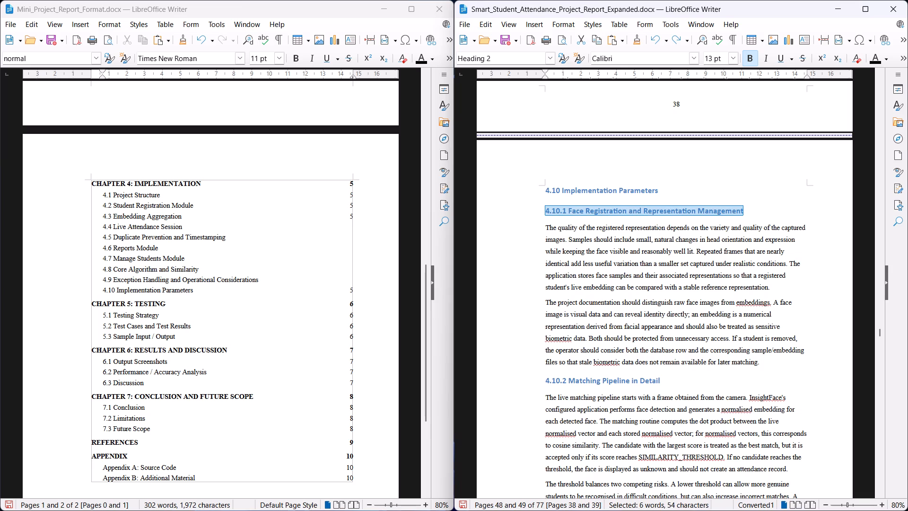
{"action": "left_click", "coordinate": [205, 292]}
{"action": "key", "text": "Return"}
{"action": "key", "text": "space"}
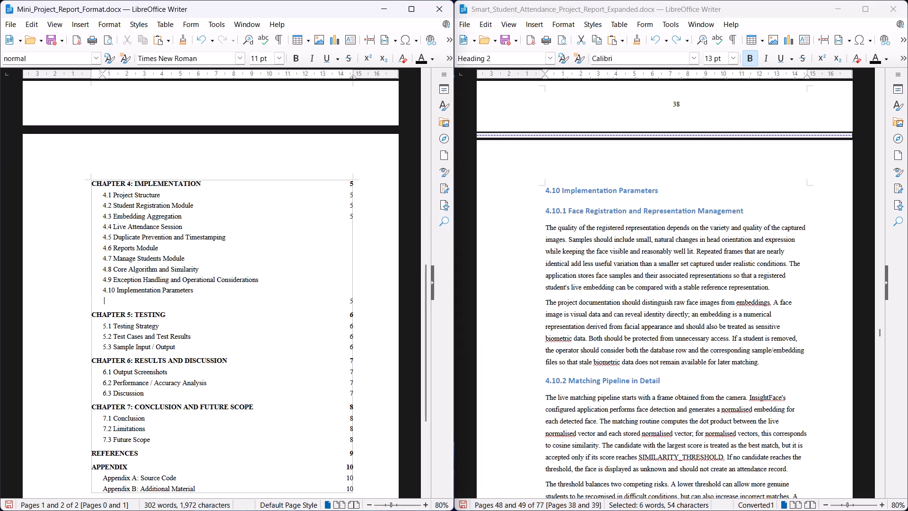
{"action": "key", "text": "space"}
{"action": "key", "text": "space"}
{"action": "key", "text": "space"}
{"action": "key", "text": "space"}
{"action": "key", "text": "space"}
{"action": "key", "text": "space"}
{"action": "key", "text": "space"}
{"action": "key", "text": "ctrl+v"}
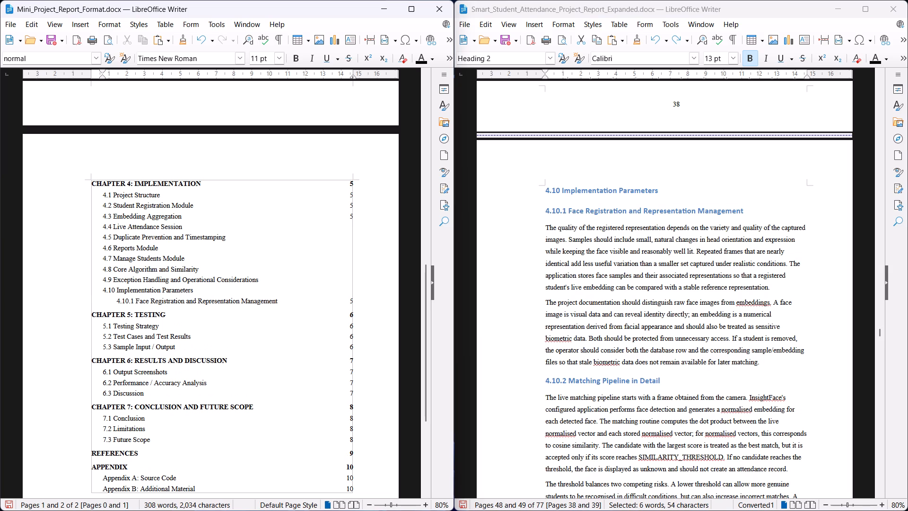
Add the subentry "4.10.2 Matching Pipeline in Detail" below contents entry 4.10.1 at the same indent, copied from the expanded report's heading.
{"action": "scroll", "coordinate": [580, 315], "scroll_direction": "down", "scroll_amount": 3}
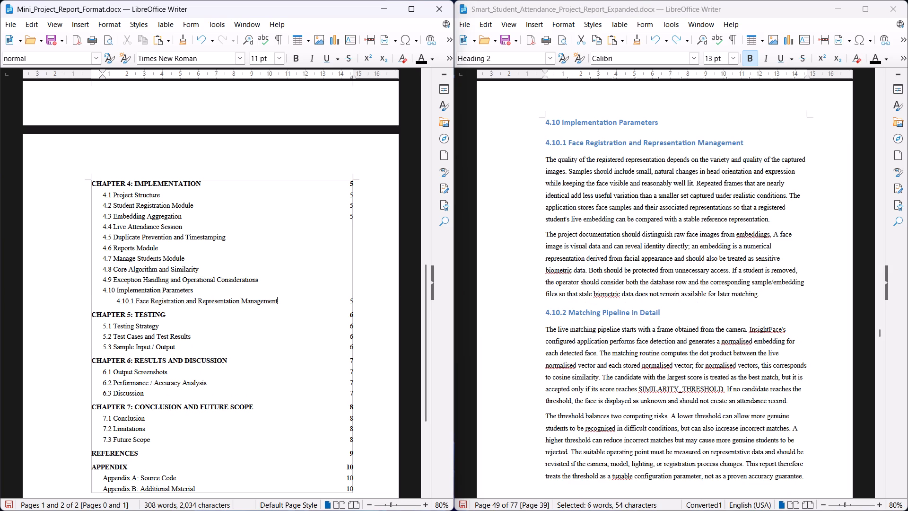
{"action": "left_click_drag", "start_coordinate": [672, 311], "coordinate": [543, 312]}
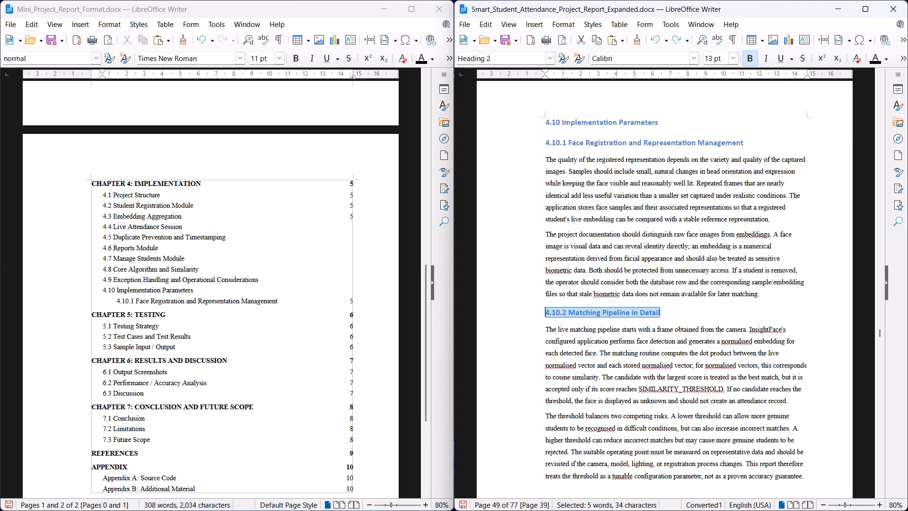
{"action": "key", "text": "ctrl+c"}
{"action": "left_click", "coordinate": [285, 303]}
{"action": "key", "text": "Return"}
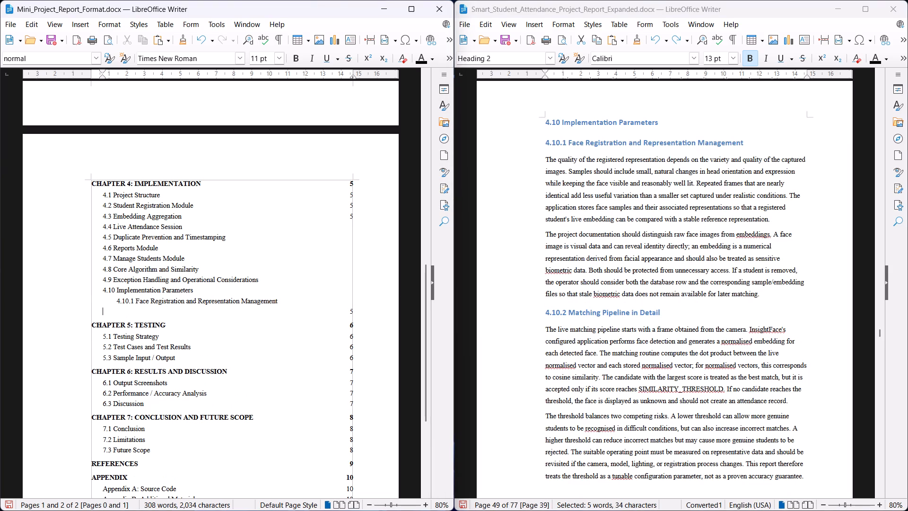
{"action": "key", "text": "space"}
{"action": "key", "text": "space"}
{"action": "key", "text": "space"}
{"action": "key", "text": "space"}
{"action": "key", "text": "space"}
{"action": "key", "text": "space"}
{"action": "key", "text": "space"}
{"action": "key", "text": "space"}
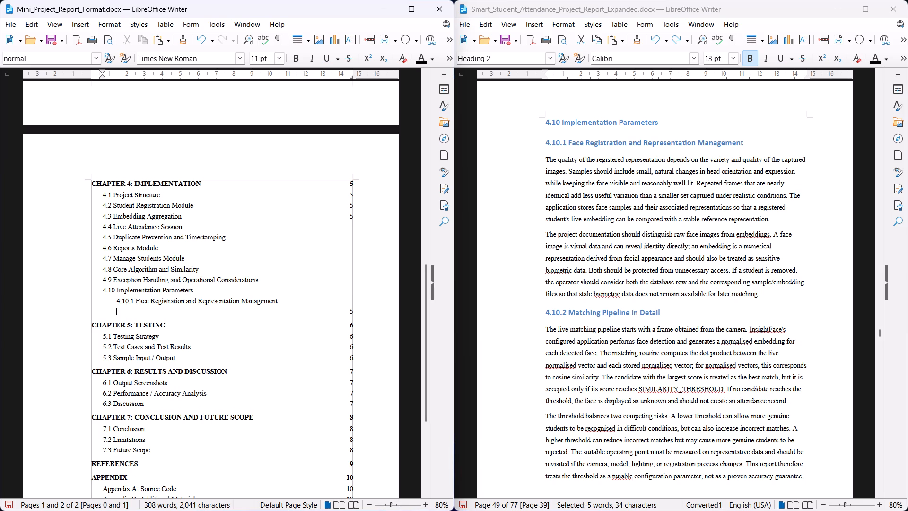
{"action": "key", "text": "ctrl+v"}
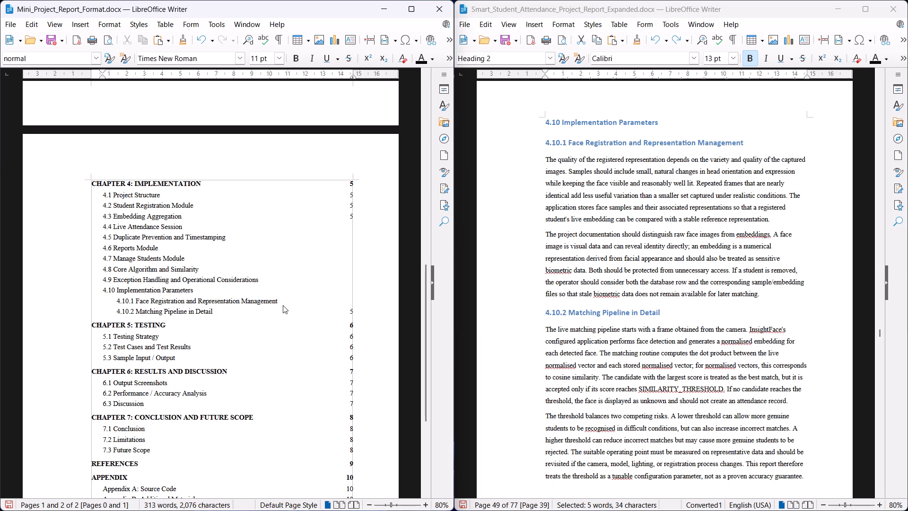
Try to add the subentry "4.10.3 Database Transactions and Report Export" below contents entry 4.10.2, indented alike and copied from the expanded report's heading.
{"action": "scroll", "coordinate": [593, 238], "scroll_direction": "down", "scroll_amount": 13}
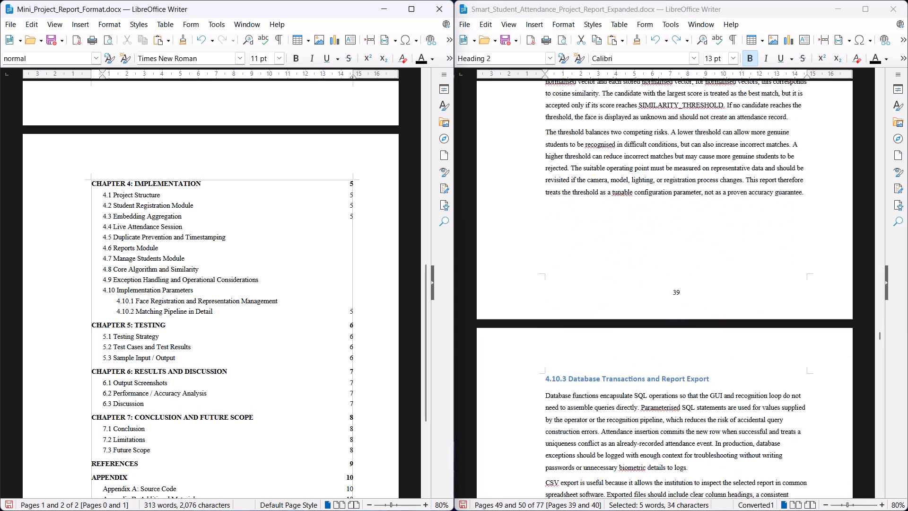
{"action": "scroll", "coordinate": [594, 238], "scroll_direction": "down", "scroll_amount": 2}
{"action": "left_click_drag", "start_coordinate": [715, 310], "coordinate": [544, 313]}
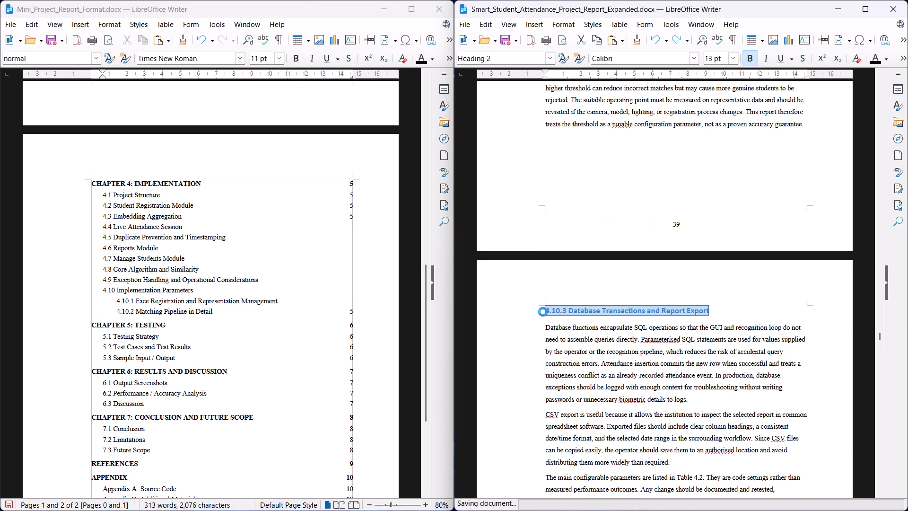
{"action": "key", "text": "ctrl+c"}
{"action": "left_click", "coordinate": [226, 313]}
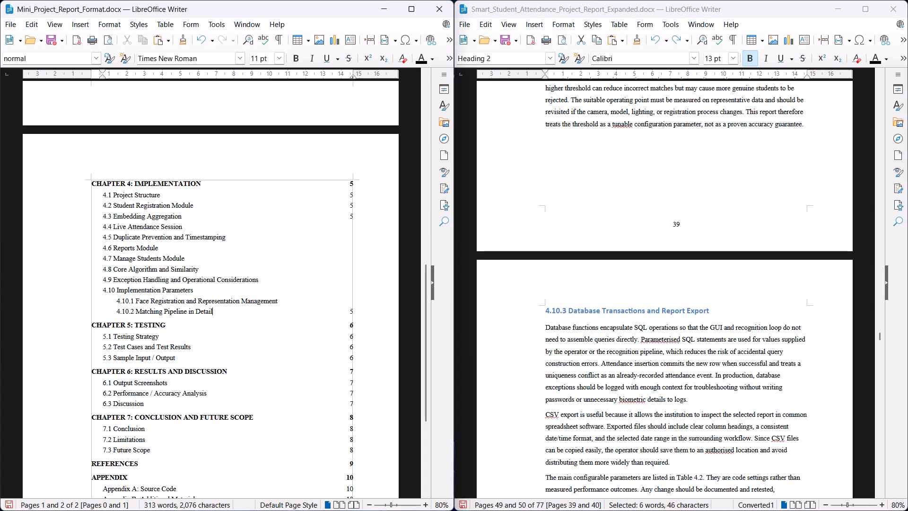
{"action": "key", "text": "Return"}
{"action": "key", "text": "space"}
{"action": "key", "text": "space"}
{"action": "key", "text": "space"}
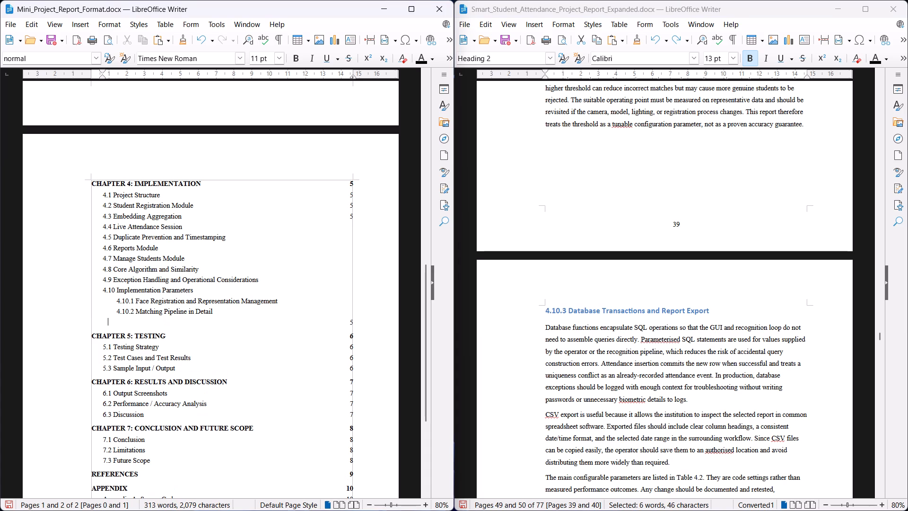
{"action": "key", "text": "BackSpace"}
{"action": "key", "text": "BackSpace"}
{"action": "key", "text": "BackSpace"}
{"action": "key", "text": "BackSpace"}
{"action": "key", "text": "BackSpace"}
{"action": "key", "text": "Return"}
{"action": "key", "text": "space"}
{"action": "key", "text": "space"}
{"action": "key", "text": "space"}
{"action": "key", "text": "space"}
{"action": "key", "text": "space"}
{"action": "key", "text": "space"}
{"action": "key", "text": "space"}
{"action": "key", "text": "space"}
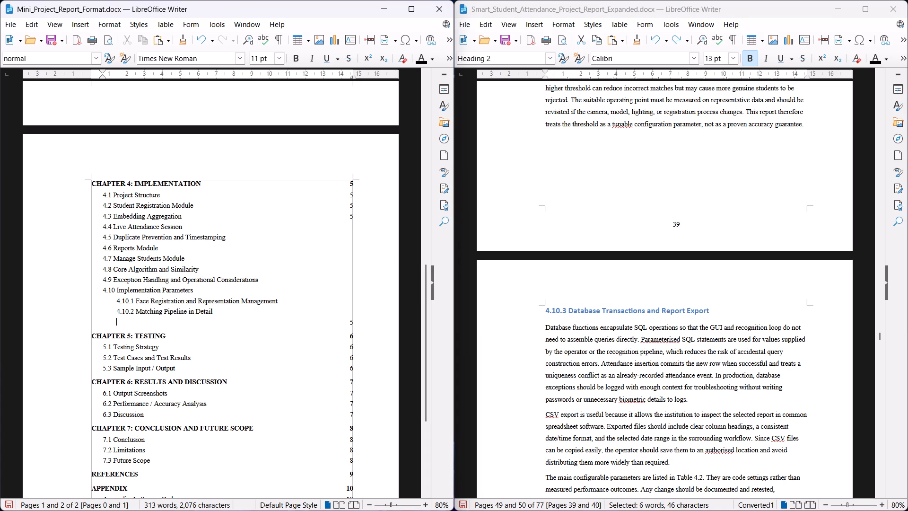
{"action": "key", "text": "ctrl+v"}
Set all text in Table 4.2, Key implementation parameters, of the expanded report to 14 pt.
{"action": "scroll", "coordinate": [586, 302], "scroll_direction": "down", "scroll_amount": 4}
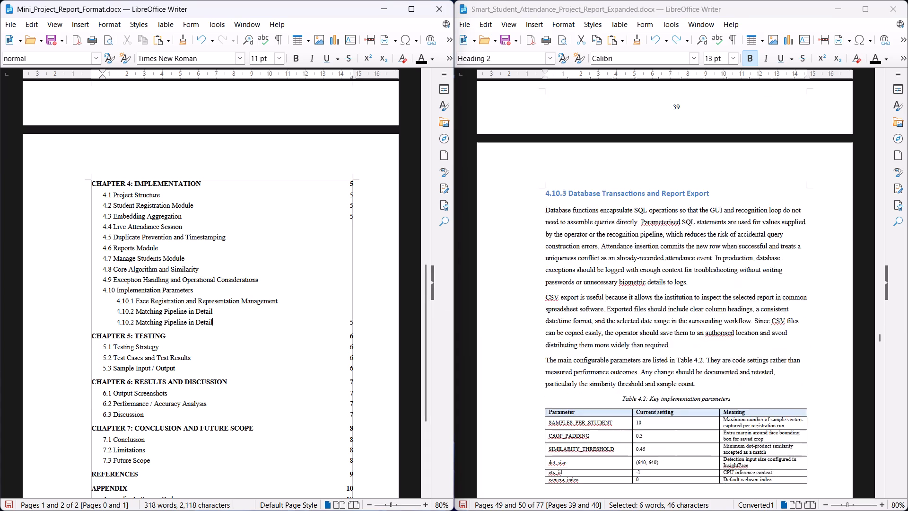
{"action": "scroll", "coordinate": [592, 301], "scroll_direction": "down", "scroll_amount": 7}
{"action": "scroll", "coordinate": [600, 296], "scroll_direction": "up", "scroll_amount": 5}
{"action": "scroll", "coordinate": [601, 292], "scroll_direction": "down", "scroll_amount": 6}
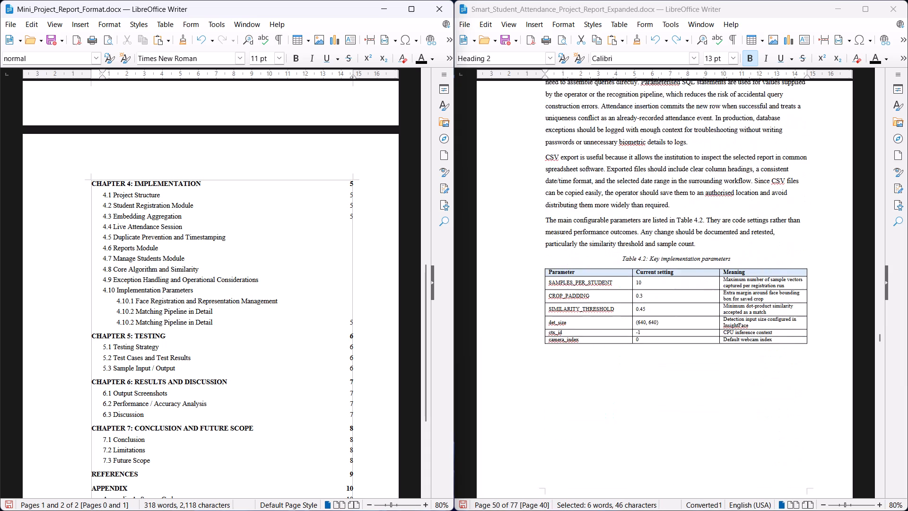
{"action": "scroll", "coordinate": [601, 292], "scroll_direction": "down", "scroll_amount": 2}
{"action": "scroll", "coordinate": [601, 292], "scroll_direction": "up", "scroll_amount": 7}
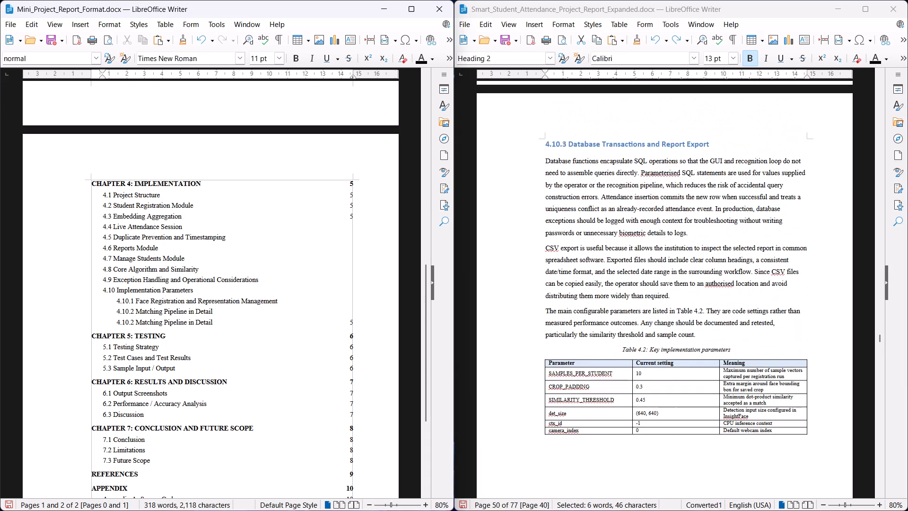
{"action": "scroll", "coordinate": [601, 289], "scroll_direction": "up", "scroll_amount": 20}
{"action": "scroll", "coordinate": [601, 289], "scroll_direction": "up", "scroll_amount": 10}
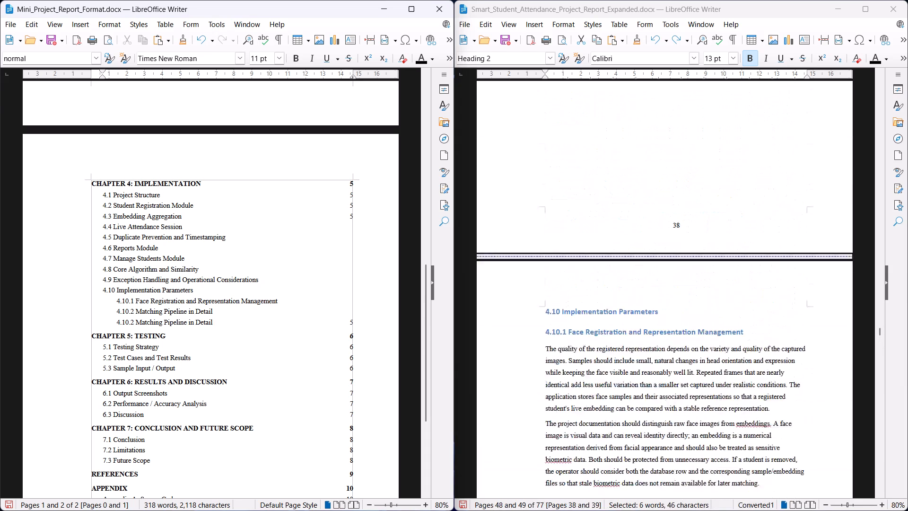
{"action": "scroll", "coordinate": [601, 286], "scroll_direction": "up", "scroll_amount": 16}
{"action": "scroll", "coordinate": [602, 289], "scroll_direction": "down", "scroll_amount": 20}
{"action": "scroll", "coordinate": [602, 289], "scroll_direction": "down", "scroll_amount": 2}
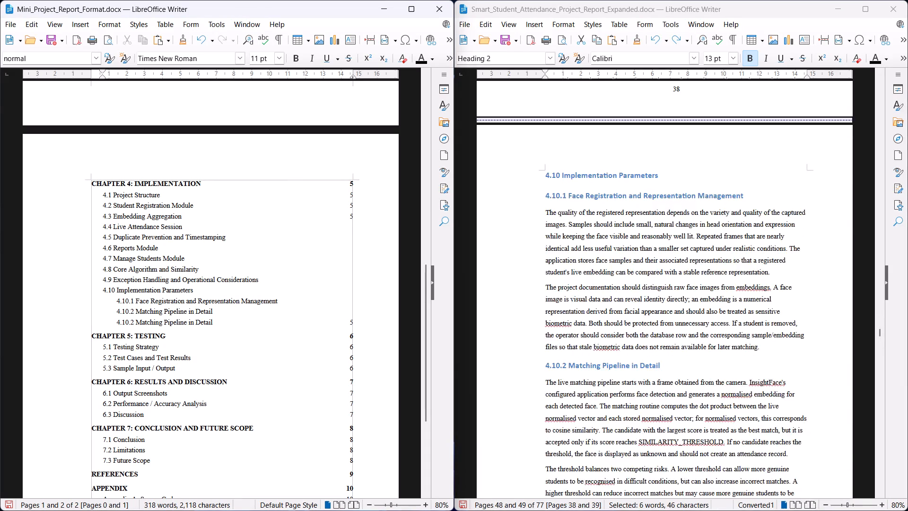
{"action": "scroll", "coordinate": [592, 273], "scroll_direction": "down", "scroll_amount": 20}
{"action": "scroll", "coordinate": [592, 273], "scroll_direction": "down", "scroll_amount": 10}
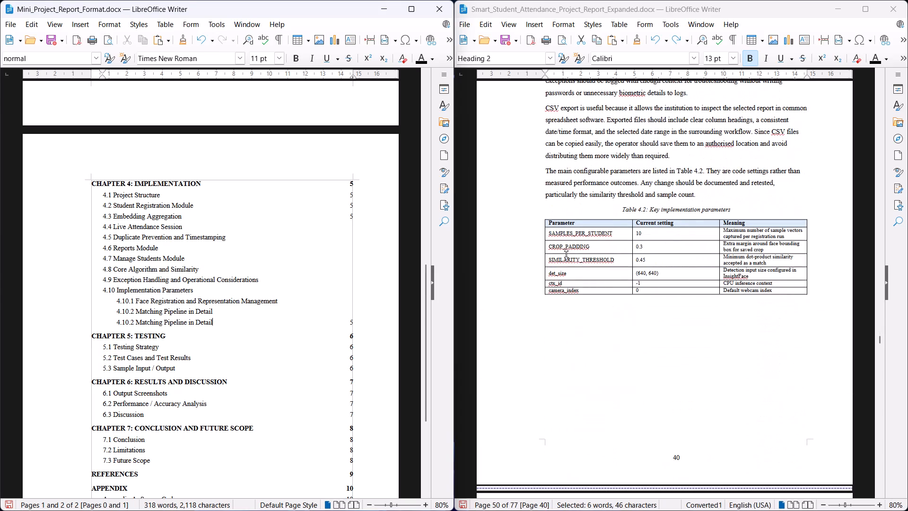
{"action": "left_click_drag", "start_coordinate": [548, 223], "coordinate": [813, 291]}
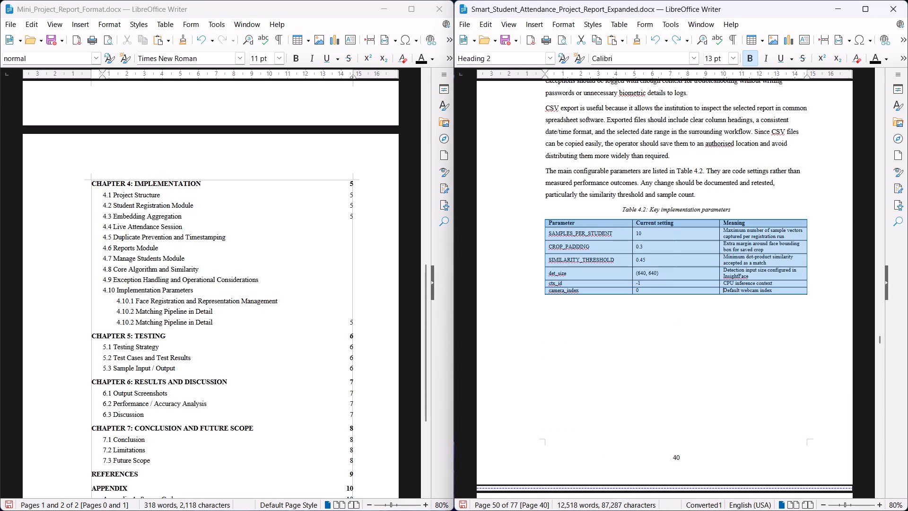
{"action": "left_click", "coordinate": [737, 60]}
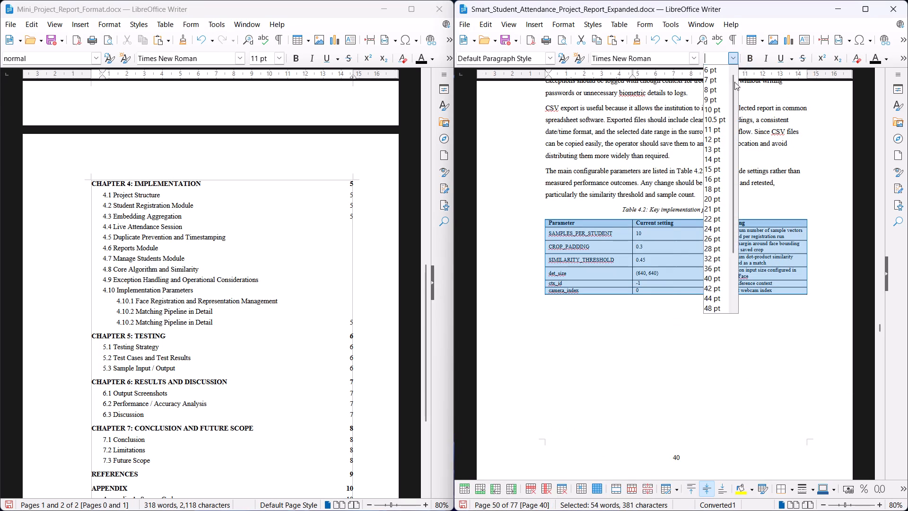
{"action": "left_click", "coordinate": [718, 159]}
{"action": "left_click", "coordinate": [793, 429]}
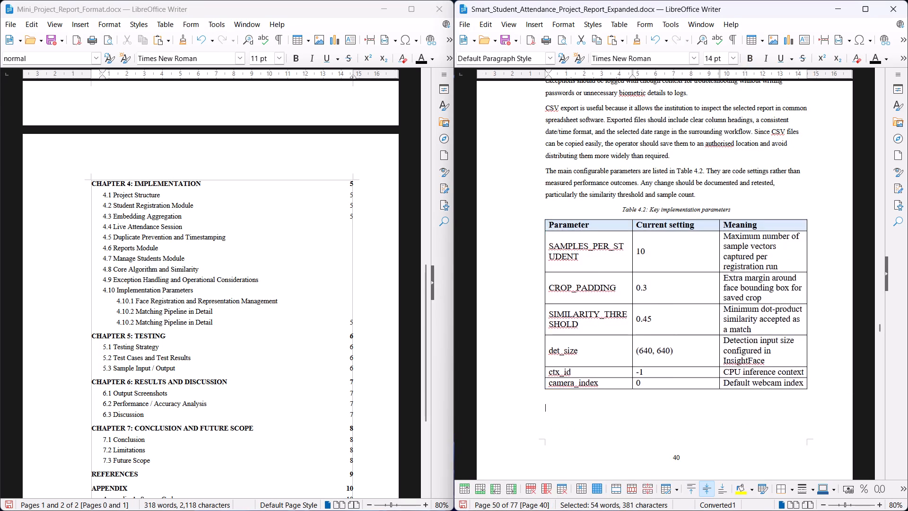
Replace the title of contents entry 5.2 with "Unit and Integration Tests", copied from the expanded report's heading.
{"action": "scroll", "coordinate": [732, 347], "scroll_direction": "down", "scroll_amount": 5}
{"action": "scroll", "coordinate": [647, 310], "scroll_direction": "down", "scroll_amount": 7}
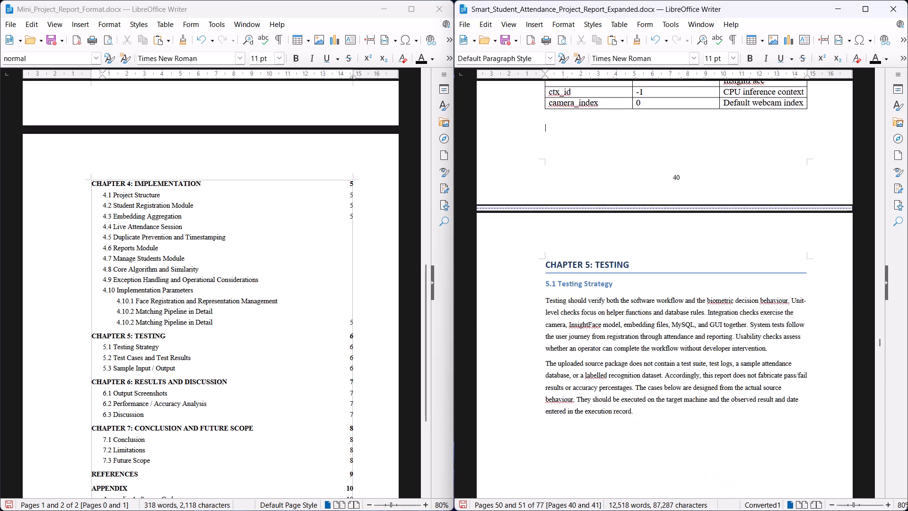
{"action": "scroll", "coordinate": [578, 279], "scroll_direction": "down", "scroll_amount": 1}
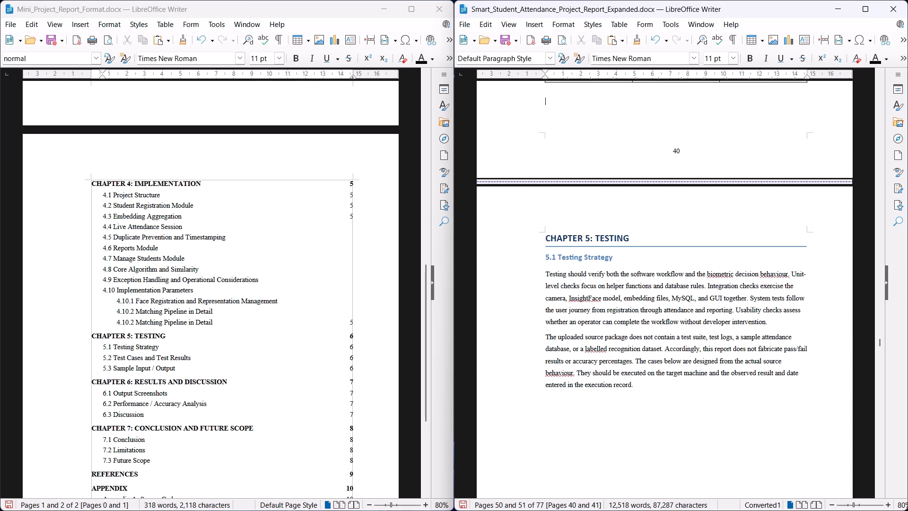
{"action": "scroll", "coordinate": [392, 268], "scroll_direction": "down", "scroll_amount": 3}
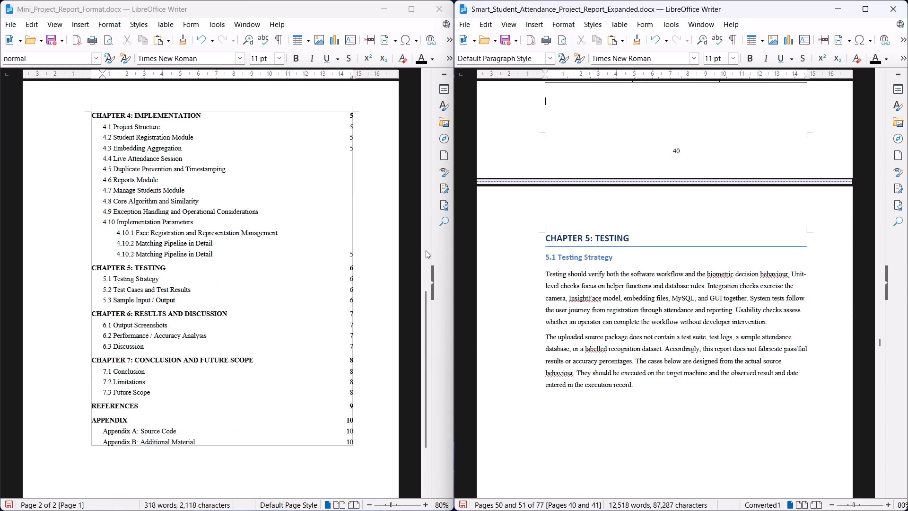
{"action": "scroll", "coordinate": [406, 250], "scroll_direction": "down", "scroll_amount": 1}
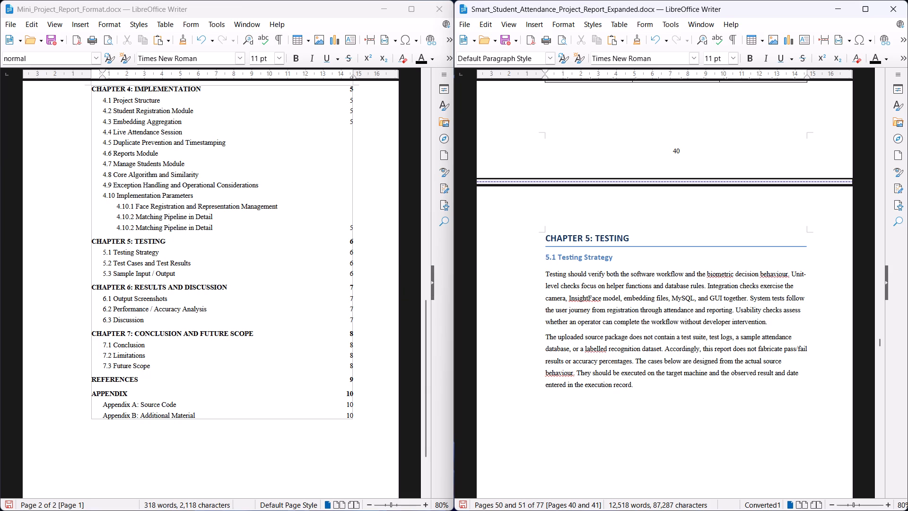
{"action": "scroll", "coordinate": [533, 263], "scroll_direction": "down", "scroll_amount": 13}
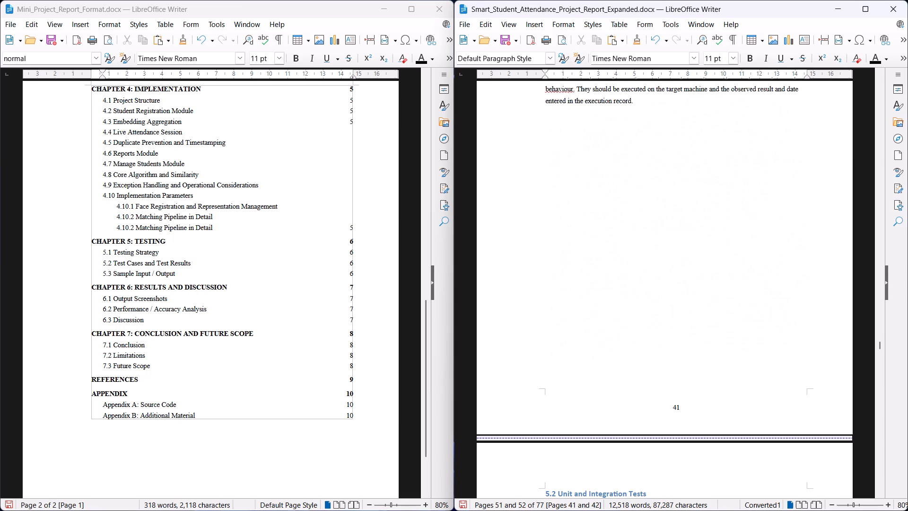
{"action": "scroll", "coordinate": [534, 262], "scroll_direction": "down", "scroll_amount": 5}
{"action": "scroll", "coordinate": [536, 263], "scroll_direction": "up", "scroll_amount": 12}
{"action": "scroll", "coordinate": [538, 263], "scroll_direction": "down", "scroll_amount": 14}
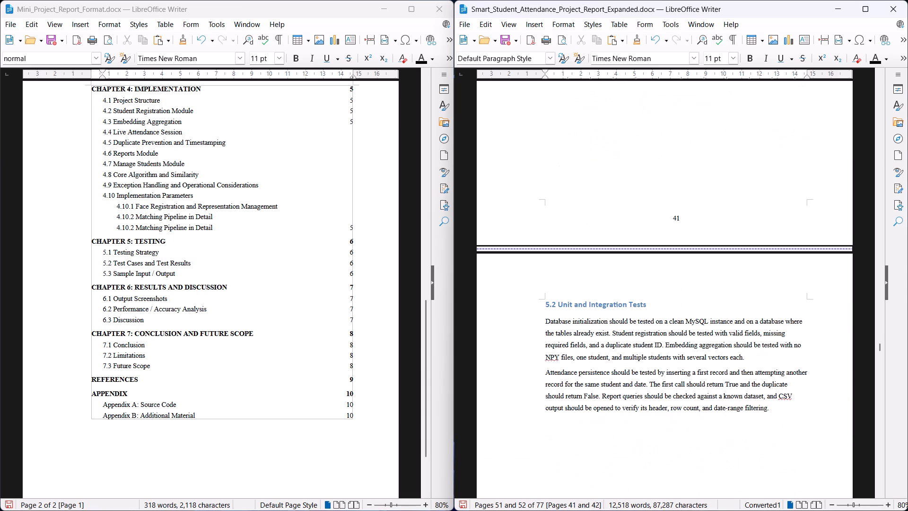
{"action": "left_click_drag", "start_coordinate": [557, 304], "coordinate": [654, 303]}
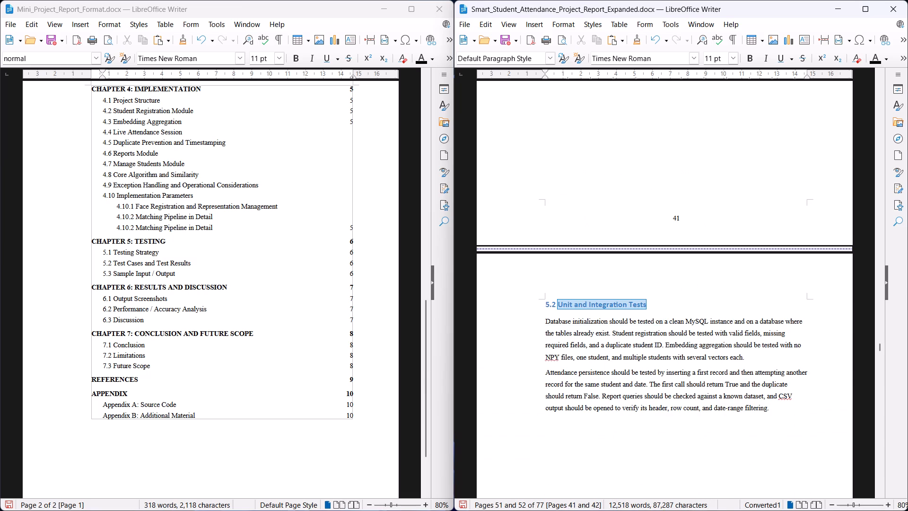
{"action": "key", "text": "ctrl+c"}
{"action": "left_click_drag", "start_coordinate": [115, 264], "coordinate": [139, 264]}
{"action": "left_click_drag", "start_coordinate": [113, 263], "coordinate": [195, 265]}
{"action": "key", "text": "ctrl+v"}
Replace the title of contents entry 5.3 with "Recognition Tests", copied from the expanded report's heading.
{"action": "scroll", "coordinate": [604, 311], "scroll_direction": "down", "scroll_amount": 14}
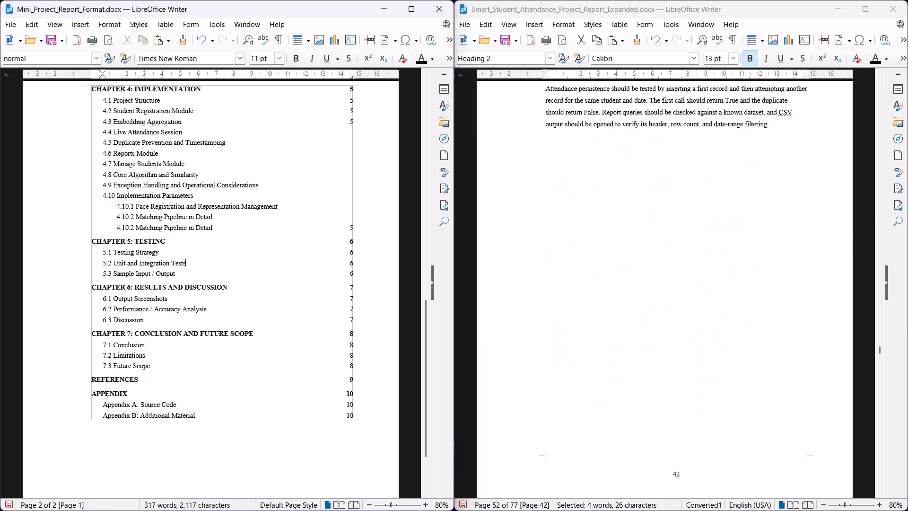
{"action": "scroll", "coordinate": [607, 311], "scroll_direction": "down", "scroll_amount": 11}
{"action": "left_click_drag", "start_coordinate": [558, 254], "coordinate": [594, 253]}
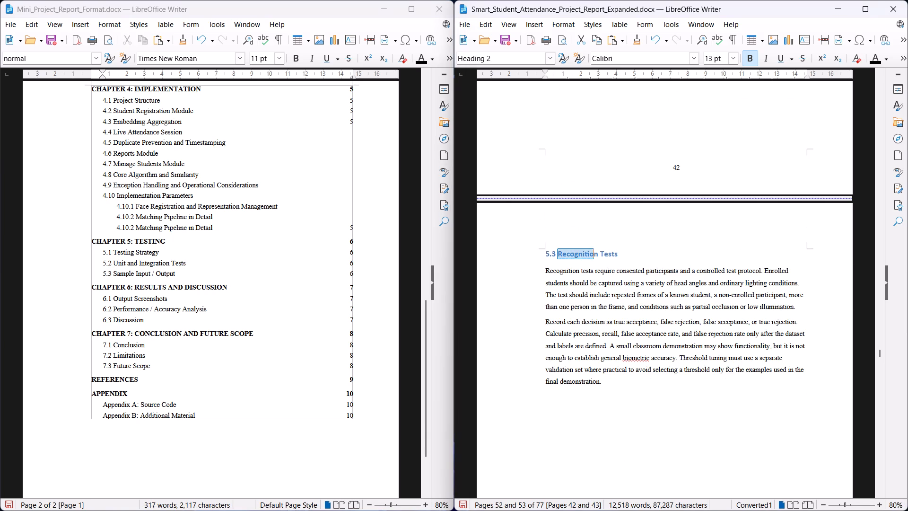
{"action": "left_click_drag", "start_coordinate": [594, 253], "coordinate": [620, 253]}
{"action": "key", "text": "ctrl+c"}
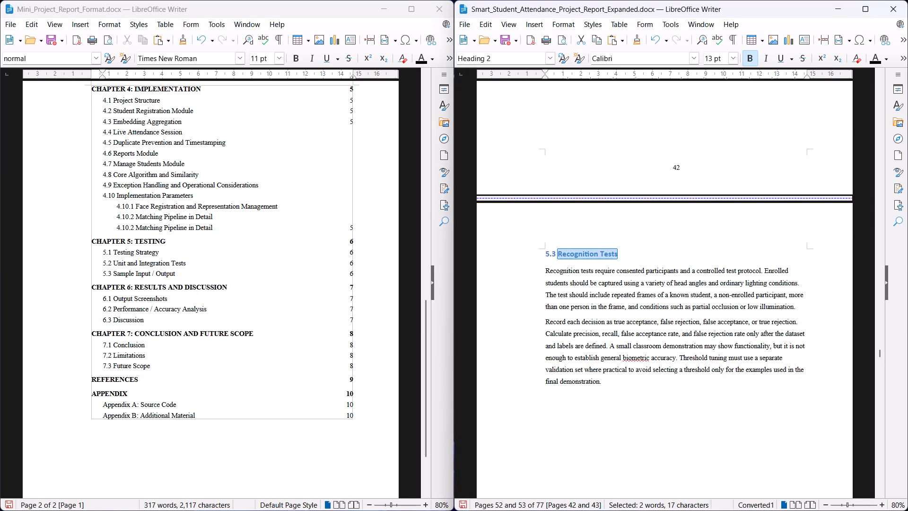
{"action": "left_click_drag", "start_coordinate": [115, 271], "coordinate": [174, 273]}
{"action": "left_click_drag", "start_coordinate": [112, 274], "coordinate": [177, 273]}
{"action": "left_click", "coordinate": [82, 271]}
{"action": "left_click_drag", "start_coordinate": [112, 274], "coordinate": [177, 274]}
{"action": "left_click_drag", "start_coordinate": [114, 273], "coordinate": [146, 273]}
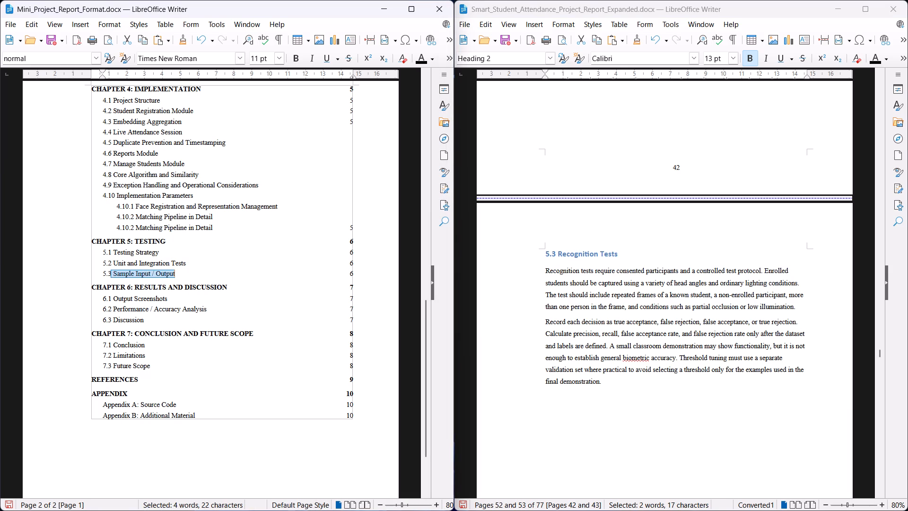
{"action": "left_click", "coordinate": [98, 272]}
{"action": "left_click_drag", "start_coordinate": [113, 274], "coordinate": [180, 273]}
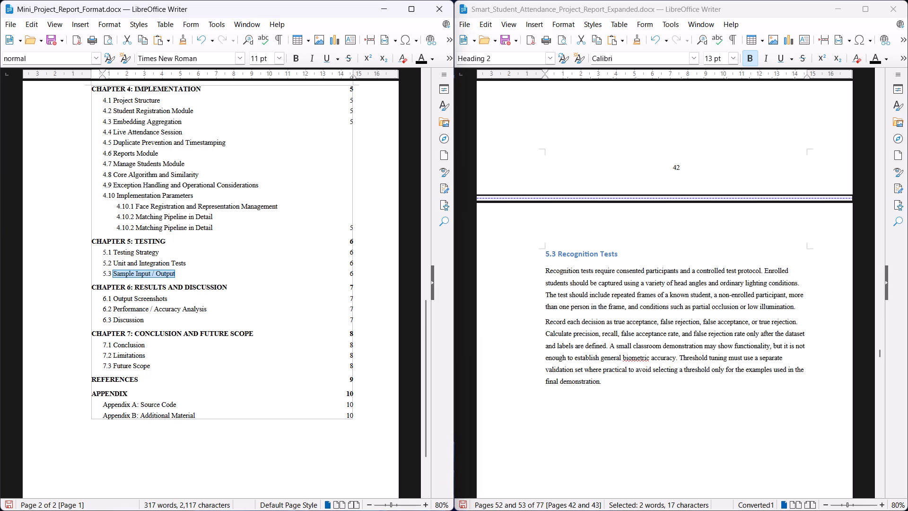
{"action": "key", "text": "ctrl+v"}
Add the entry "5.4 Test Cases and Expected Outcomes" below contents entry 5.3, copied with its number from the expanded report's heading.
{"action": "scroll", "coordinate": [601, 300], "scroll_direction": "down", "scroll_amount": 19}
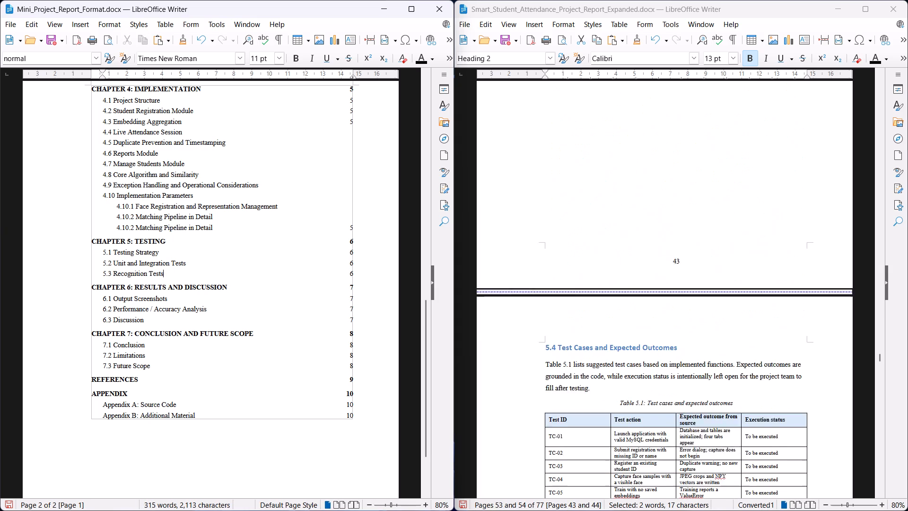
{"action": "scroll", "coordinate": [609, 294], "scroll_direction": "down", "scroll_amount": 1}
{"action": "left_click_drag", "start_coordinate": [558, 317], "coordinate": [683, 321]}
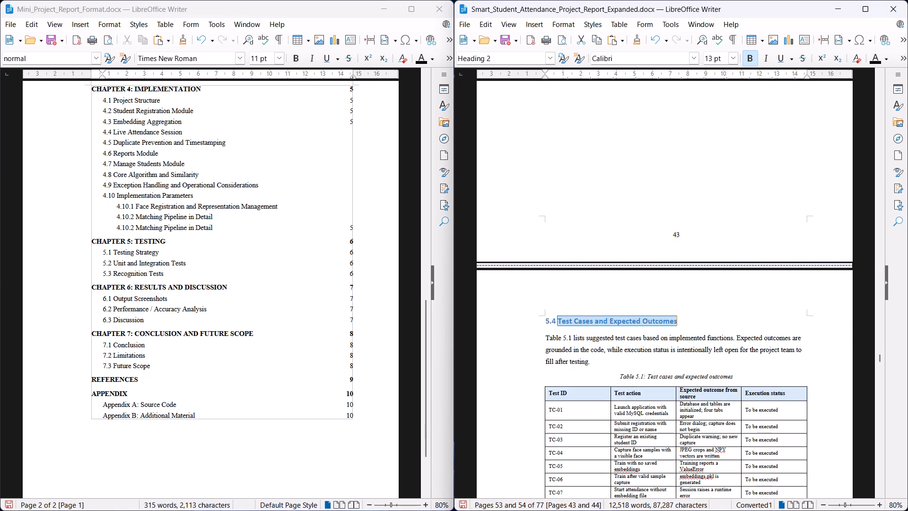
{"action": "key", "text": "ctrl+c"}
{"action": "left_click", "coordinate": [168, 273]}
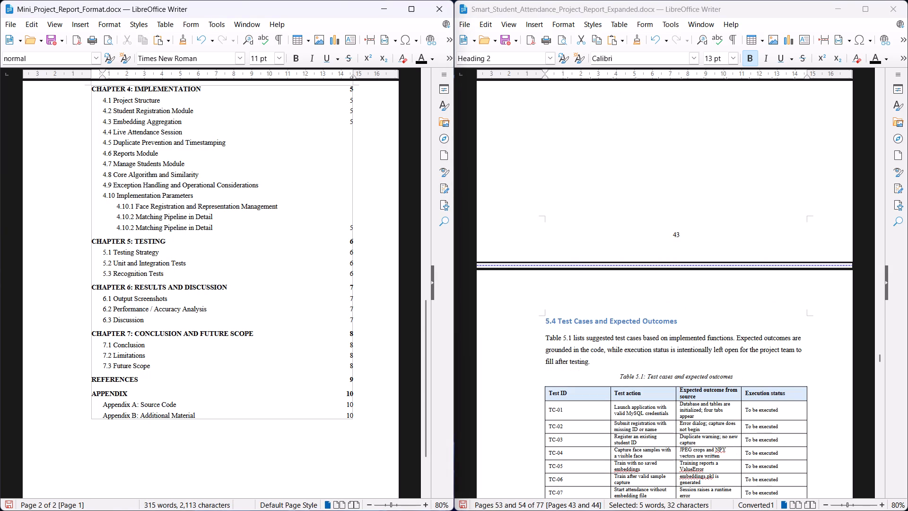
{"action": "key", "text": "Return"}
{"action": "key", "text": "ctrl+v"}
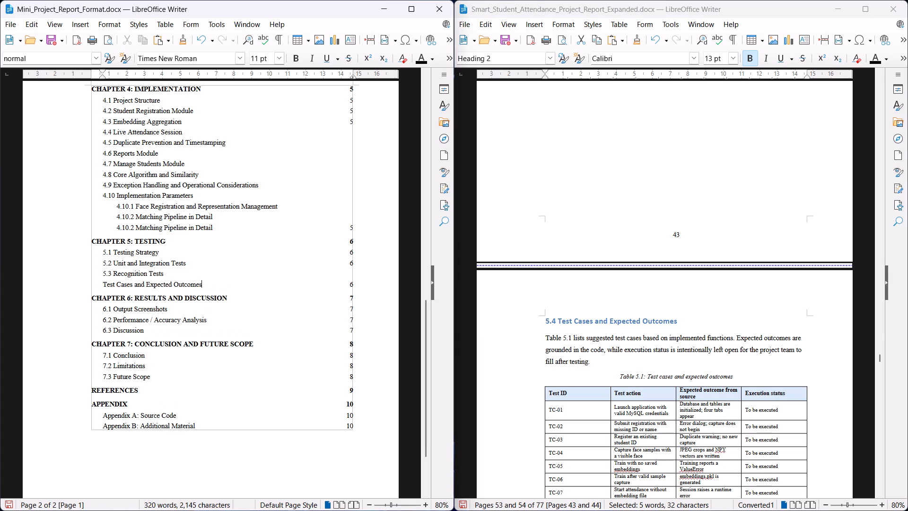
{"action": "left_click_drag", "start_coordinate": [686, 324], "coordinate": [540, 323]}
{"action": "key", "text": "ctrl+c"}
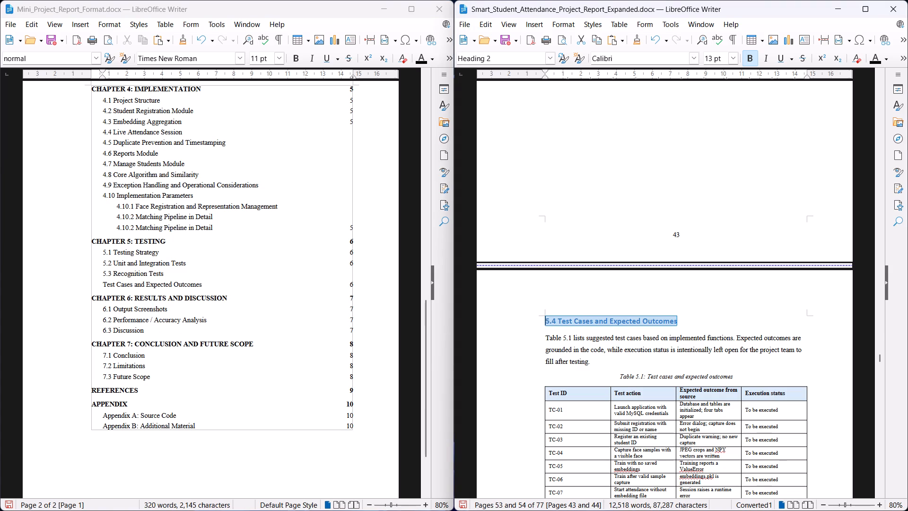
{"action": "left_click_drag", "start_coordinate": [207, 283], "coordinate": [130, 285]}
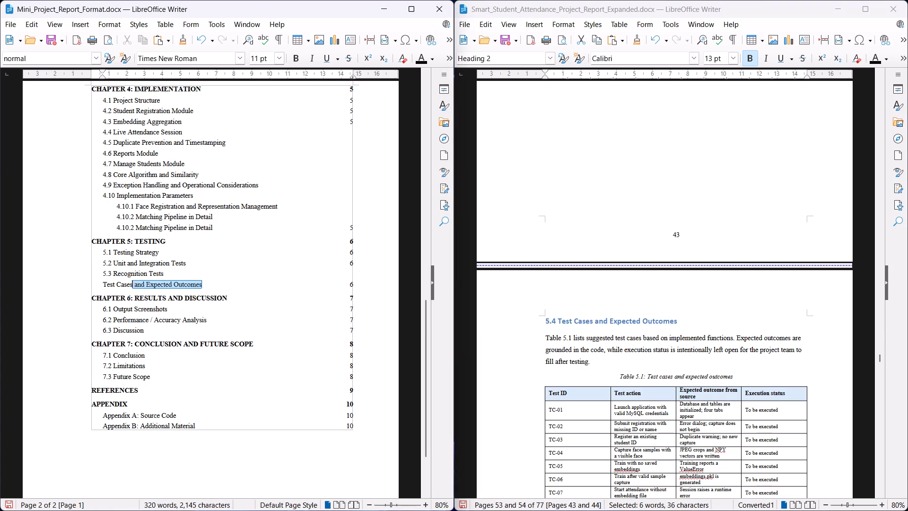
{"action": "left_click_drag", "start_coordinate": [130, 285], "coordinate": [104, 287]}
{"action": "key", "text": "ctrl+v"}
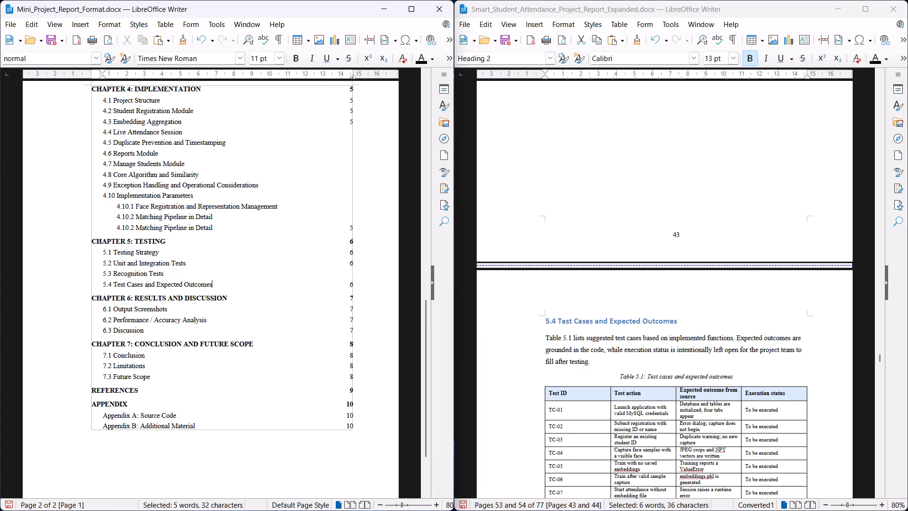
Set all text in Table 5.1, Test cases and expected outcomes, of the expanded report to 14 pt.
{"action": "scroll", "coordinate": [666, 346], "scroll_direction": "down", "scroll_amount": 18}
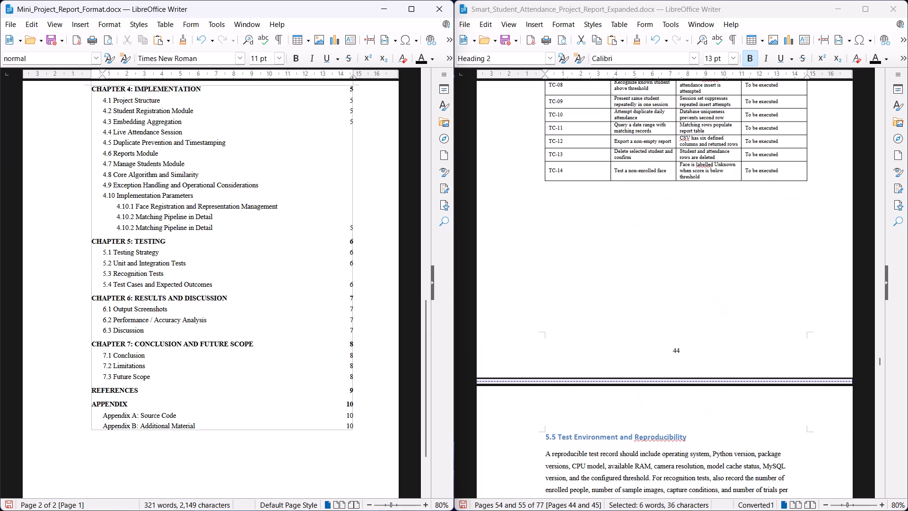
{"action": "scroll", "coordinate": [666, 346], "scroll_direction": "up", "scroll_amount": 7}
{"action": "left_click_drag", "start_coordinate": [549, 132], "coordinate": [590, 152]}
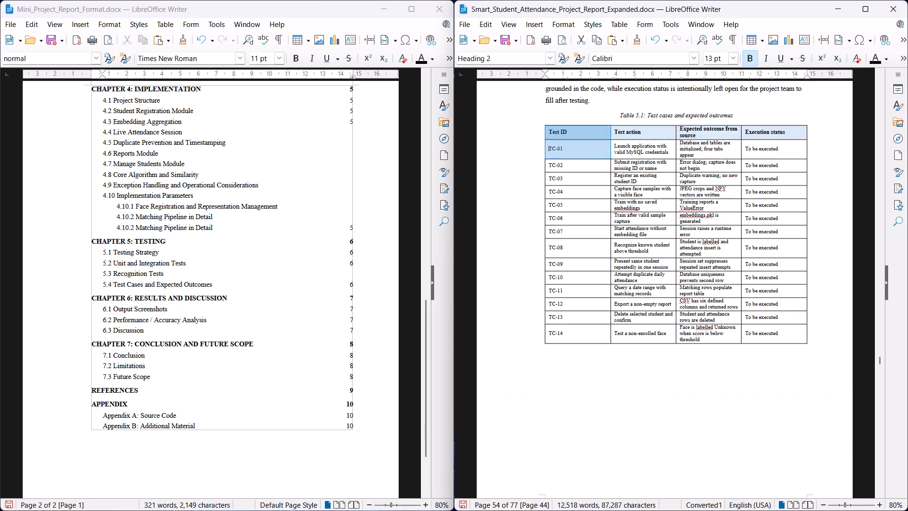
{"action": "left_click_drag", "start_coordinate": [590, 152], "coordinate": [787, 339]}
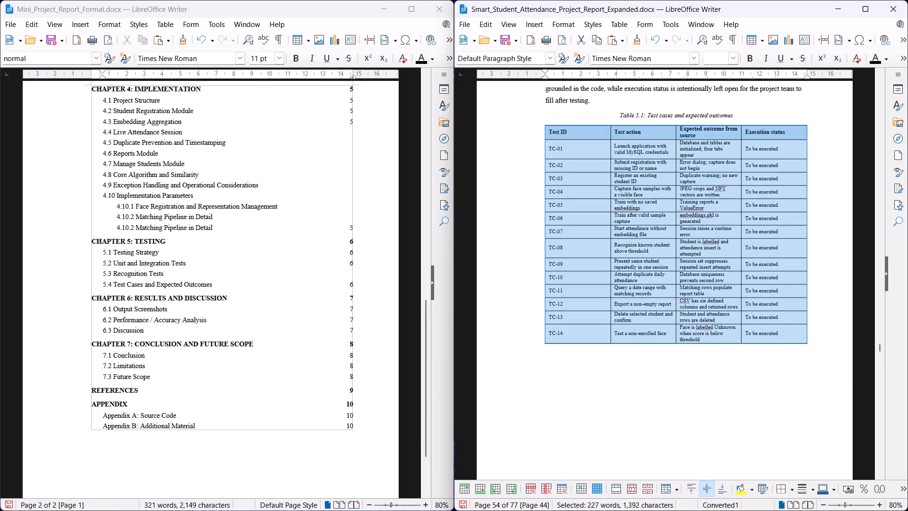
{"action": "left_click", "coordinate": [732, 60]}
{"action": "left_click", "coordinate": [724, 162]}
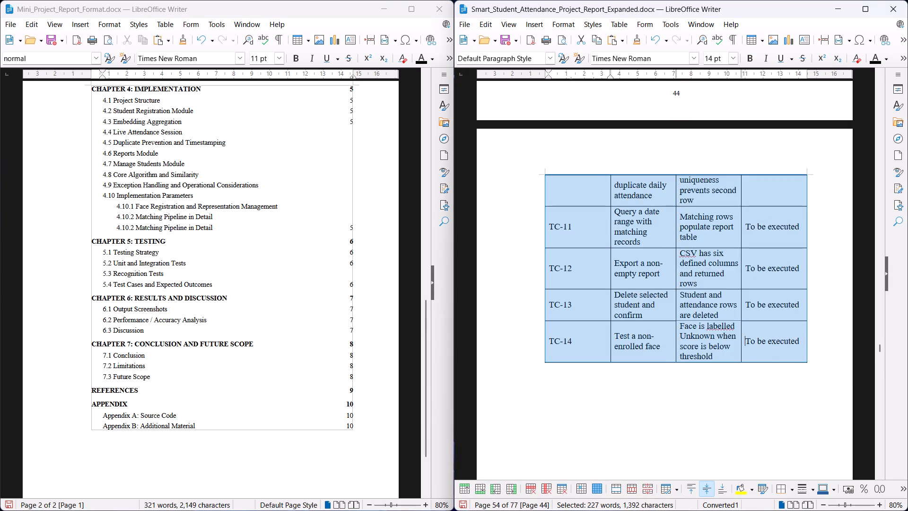
{"action": "left_click", "coordinate": [834, 288]}
Add the entry "5.5 Test Environment and Reproducibility" below contents entry 5.4, copied from the expanded report's heading.
{"action": "scroll", "coordinate": [815, 279], "scroll_direction": "up", "scroll_amount": 15}
{"action": "scroll", "coordinate": [813, 271], "scroll_direction": "down", "scroll_amount": 17}
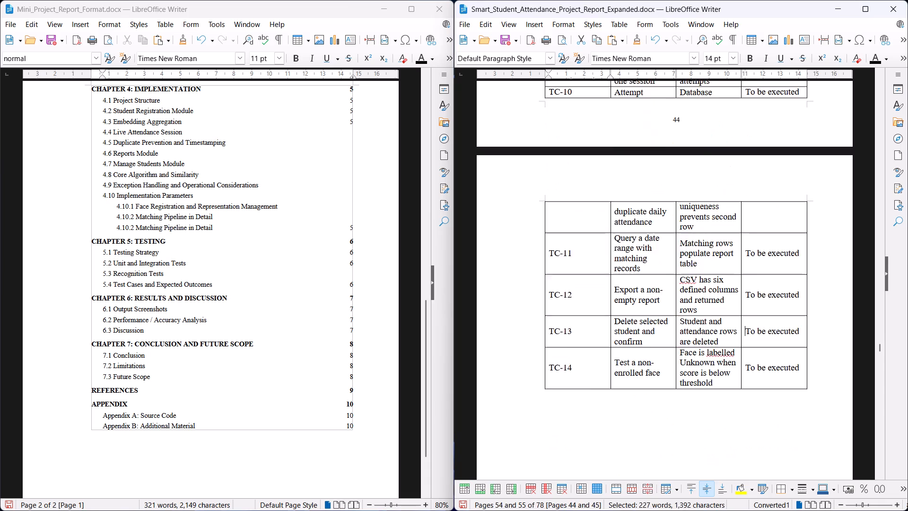
{"action": "scroll", "coordinate": [813, 270], "scroll_direction": "down", "scroll_amount": 16}
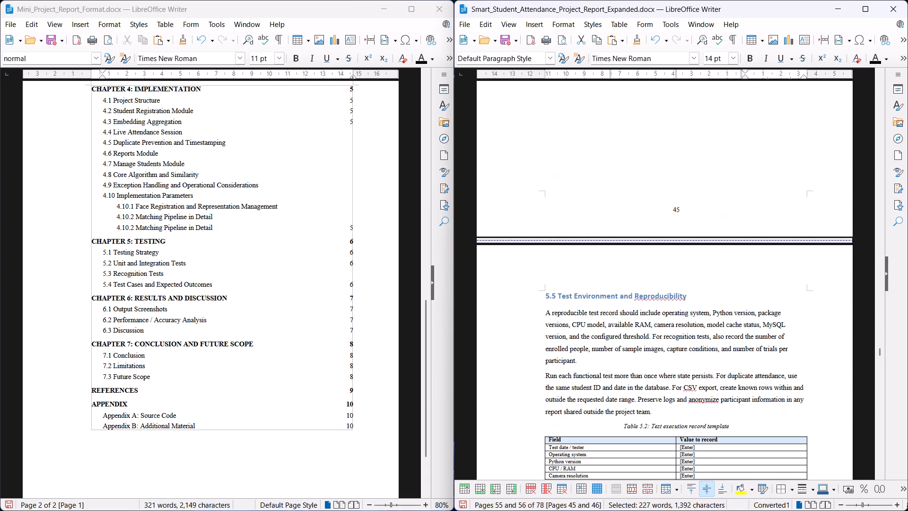
{"action": "left_click_drag", "start_coordinate": [544, 297], "coordinate": [702, 298]}
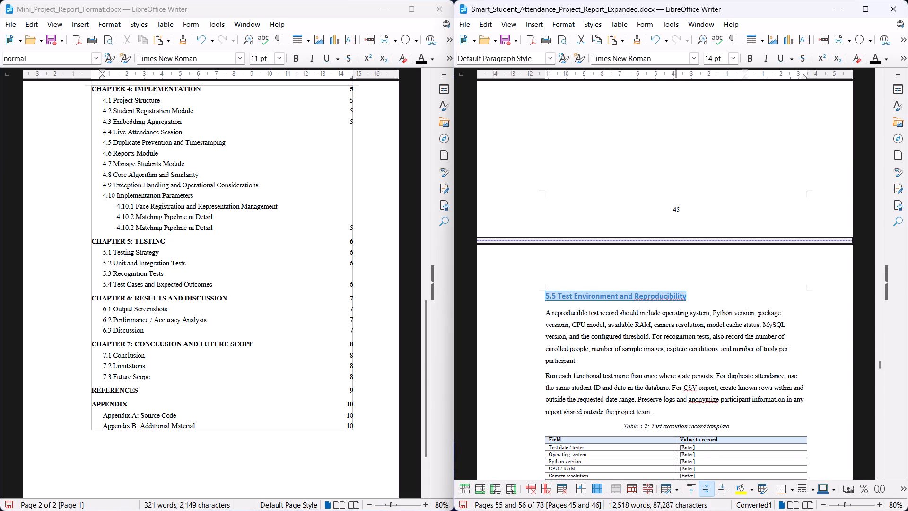
{"action": "key", "text": "ctrl+c"}
{"action": "left_click", "coordinate": [219, 280]}
{"action": "key", "text": "Return"}
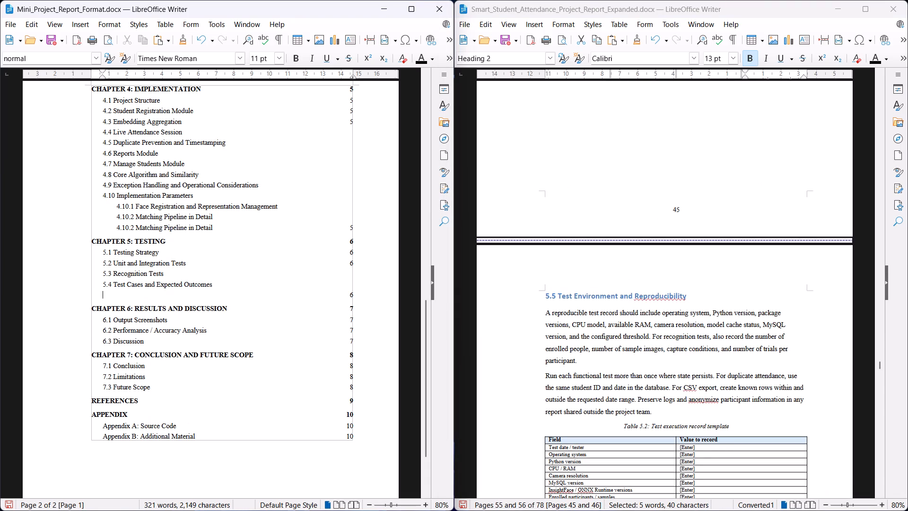
{"action": "key", "text": "ctrl+v"}
Set all text in Table 5.2, Test execution record template, of the expanded report to 14 pt.
{"action": "scroll", "coordinate": [589, 308], "scroll_direction": "down", "scroll_amount": 14}
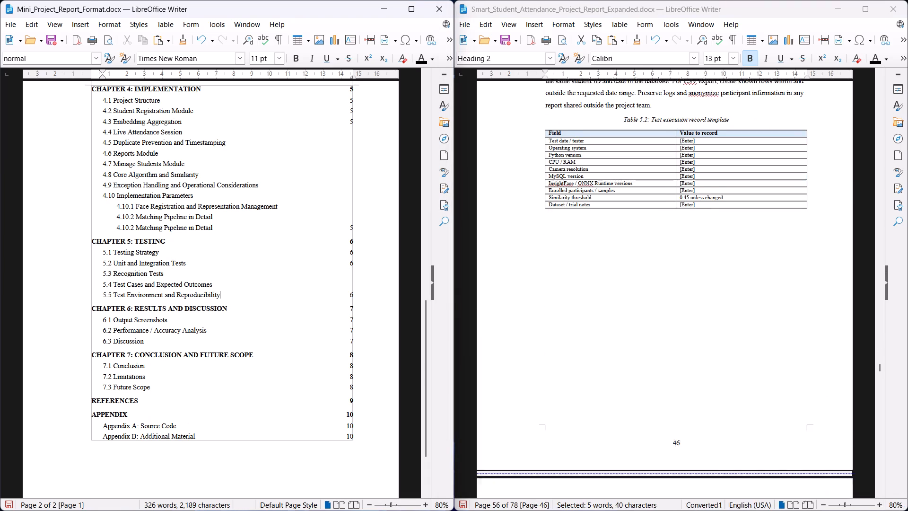
{"action": "scroll", "coordinate": [588, 308], "scroll_direction": "down", "scroll_amount": 7}
{"action": "scroll", "coordinate": [589, 307], "scroll_direction": "up", "scroll_amount": 10}
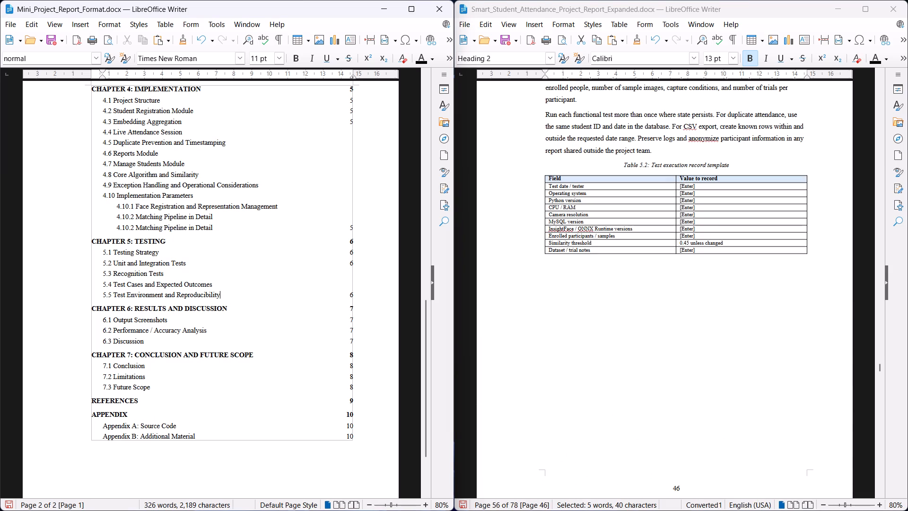
{"action": "left_click_drag", "start_coordinate": [548, 179], "coordinate": [775, 260]}
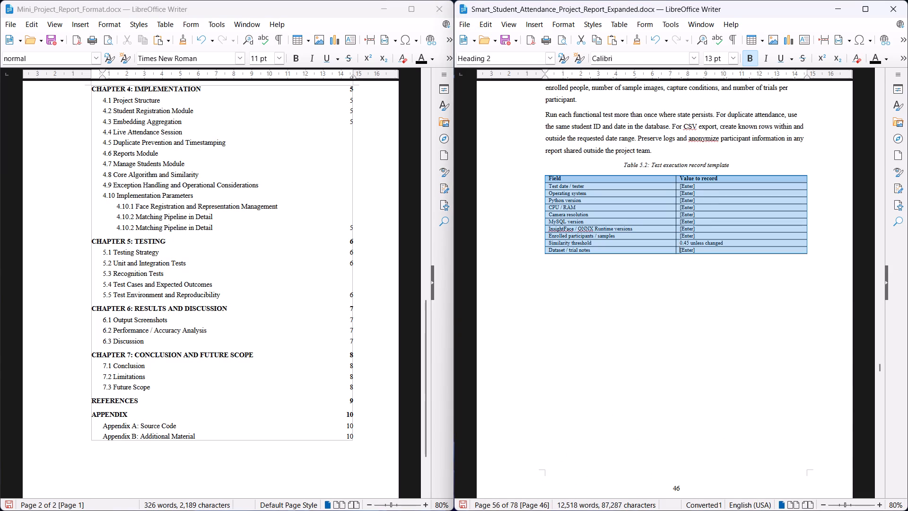
{"action": "left_click", "coordinate": [733, 61]}
{"action": "left_click", "coordinate": [713, 157]}
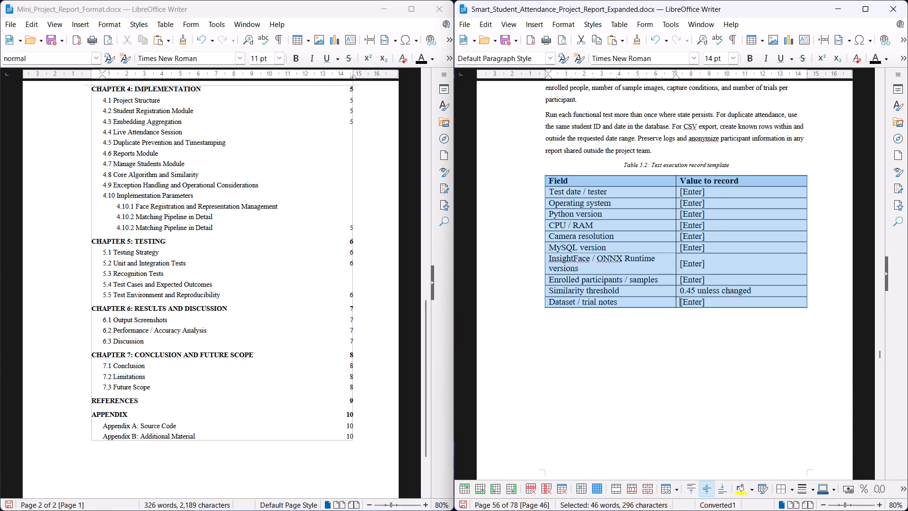
{"action": "left_click", "coordinate": [830, 351]}
Add the entry "5.6 Acceptance Criteria" below contents entry 5.5, copied from the expanded report's heading.
{"action": "scroll", "coordinate": [759, 347], "scroll_direction": "down", "scroll_amount": 13}
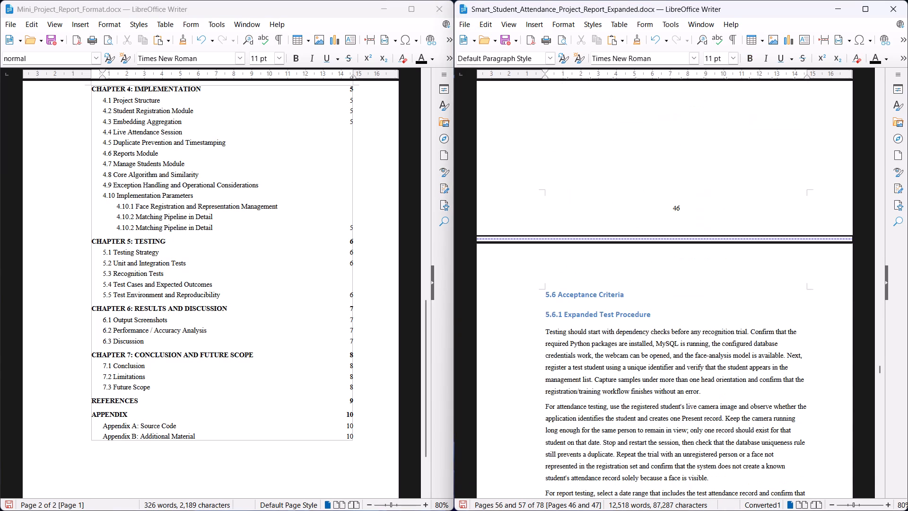
{"action": "scroll", "coordinate": [759, 347], "scroll_direction": "down", "scroll_amount": 2}
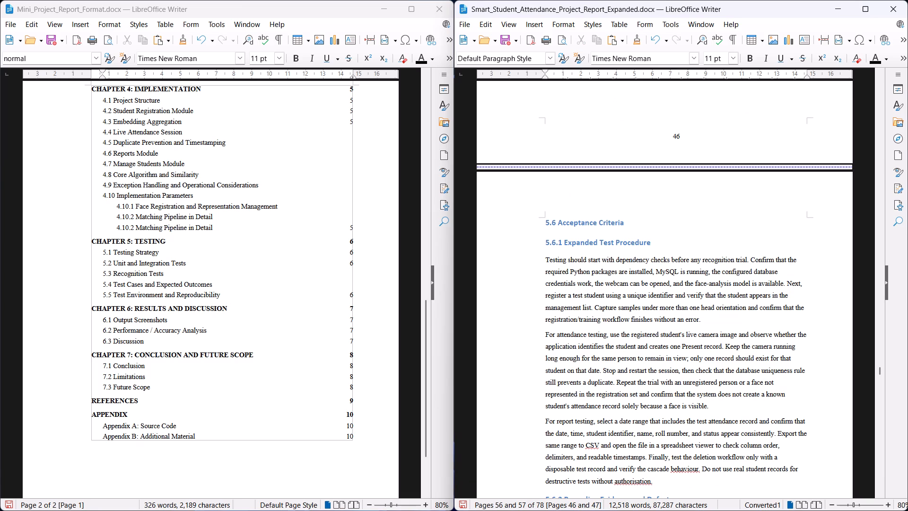
{"action": "left_click_drag", "start_coordinate": [545, 220], "coordinate": [600, 222]}
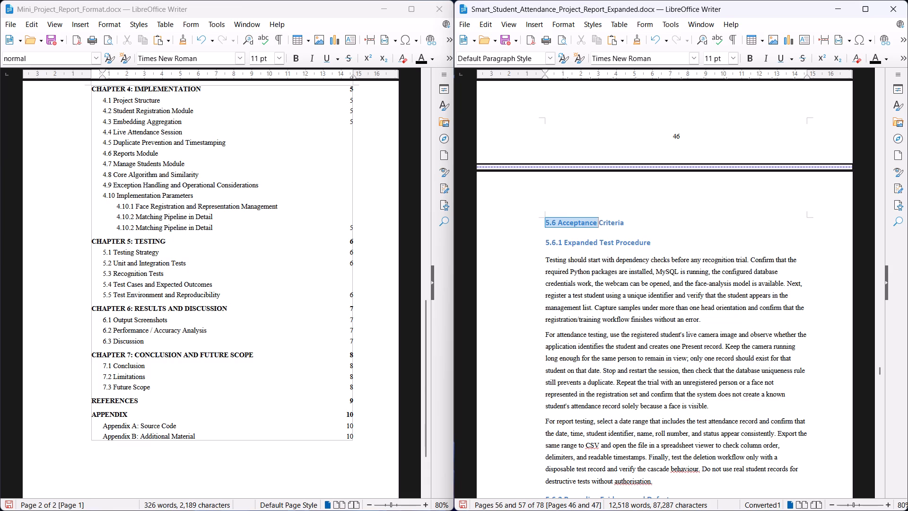
{"action": "left_click_drag", "start_coordinate": [600, 222], "coordinate": [631, 222]}
{"action": "key", "text": "ctrl+c"}
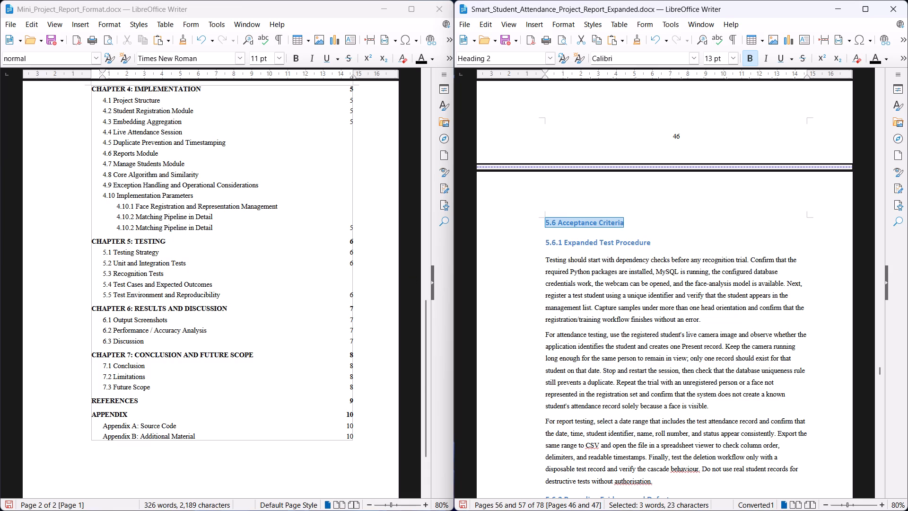
{"action": "left_click", "coordinate": [231, 294]}
{"action": "key", "text": "Return"}
{"action": "key", "text": "ctrl+v"}
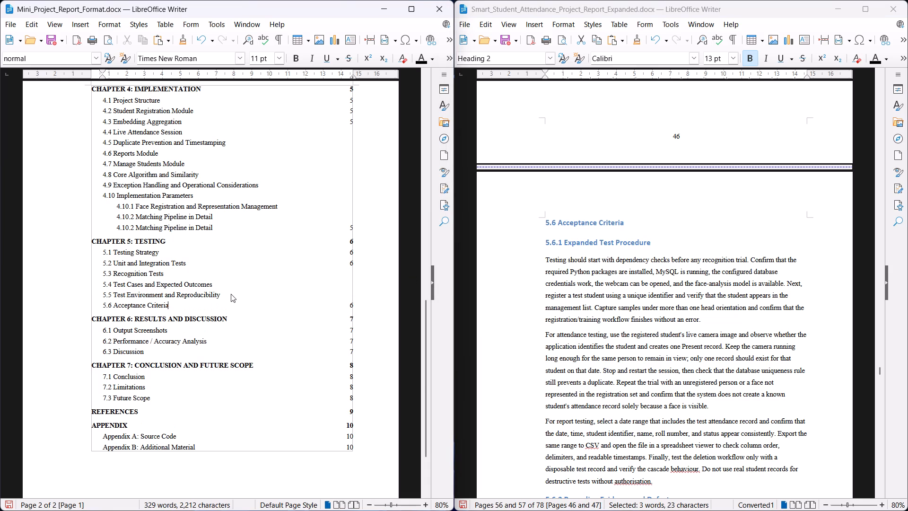
Add the subentry "5.6.1 Expanded Test Procedure" below contents entry 5.6, indented with eight spaces and copied from the expanded report's heading.
{"action": "left_click_drag", "start_coordinate": [545, 241], "coordinate": [668, 241]}
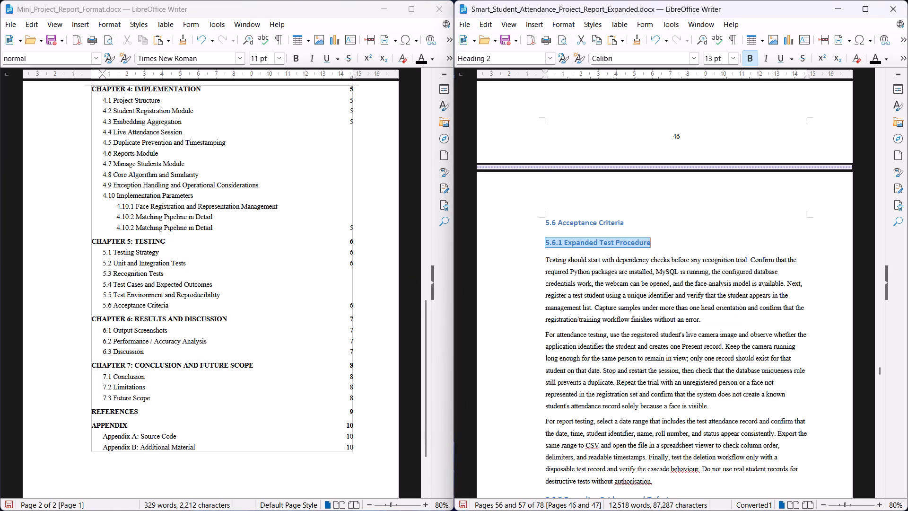
{"action": "left_click_drag", "start_coordinate": [668, 241], "coordinate": [672, 241]}
{"action": "key", "text": "ctrl+c"}
{"action": "left_click", "coordinate": [175, 308]}
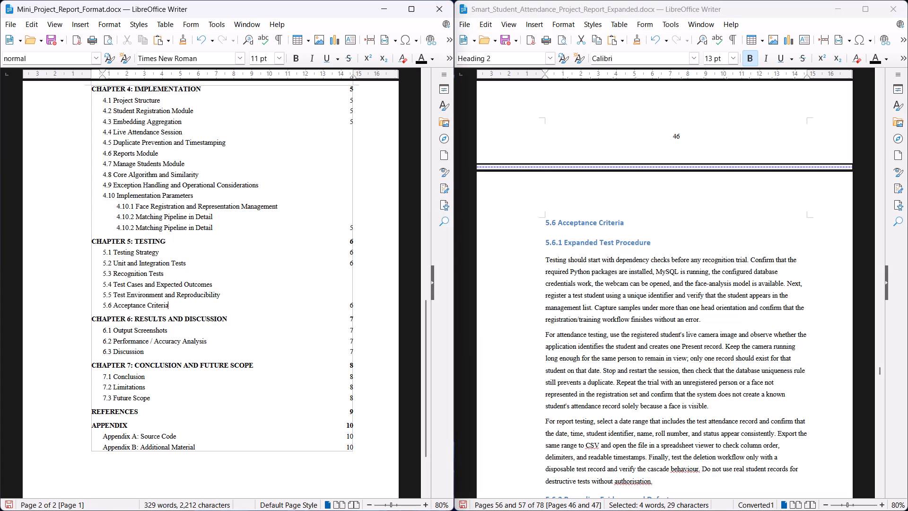
{"action": "key", "text": "Return"}
{"action": "key", "text": "space"}
{"action": "key", "text": "space"}
{"action": "key", "text": "space"}
{"action": "key", "text": "space"}
{"action": "key", "text": "space"}
{"action": "key", "text": "space"}
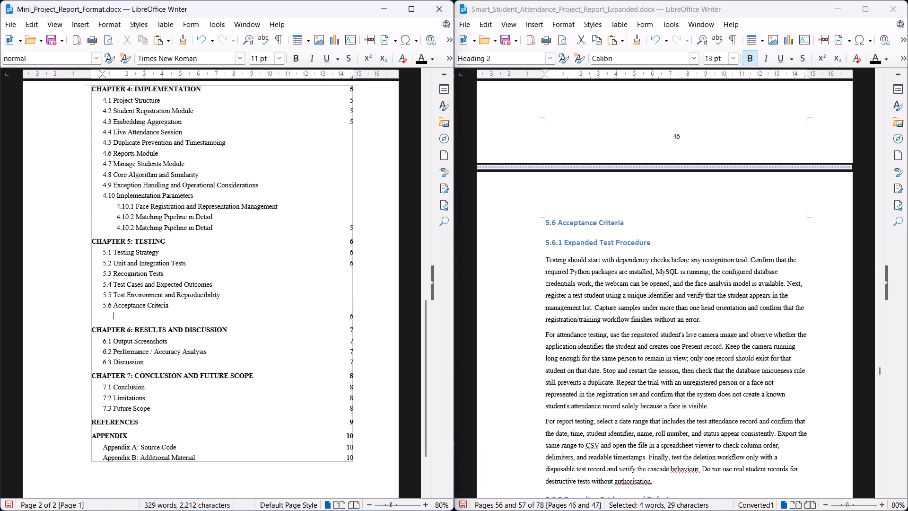
{"action": "key", "text": "space"}
{"action": "key", "text": "space"}
{"action": "key", "text": "ctrl+v"}
Add the subentry "5.6.2 Recording Evidence and Defects" below contents entry 5.6.1, indented with eight spaces and copied from the expanded report's heading.
{"action": "scroll", "coordinate": [587, 305], "scroll_direction": "down", "scroll_amount": 11}
{"action": "left_click_drag", "start_coordinate": [545, 241], "coordinate": [691, 243]}
{"action": "key", "text": "ctrl+v"}
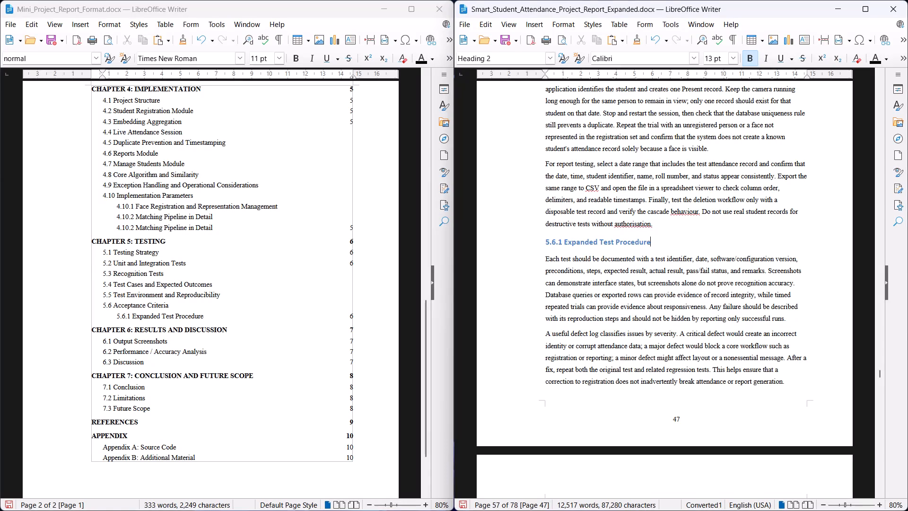
{"action": "left_click", "coordinate": [657, 37]}
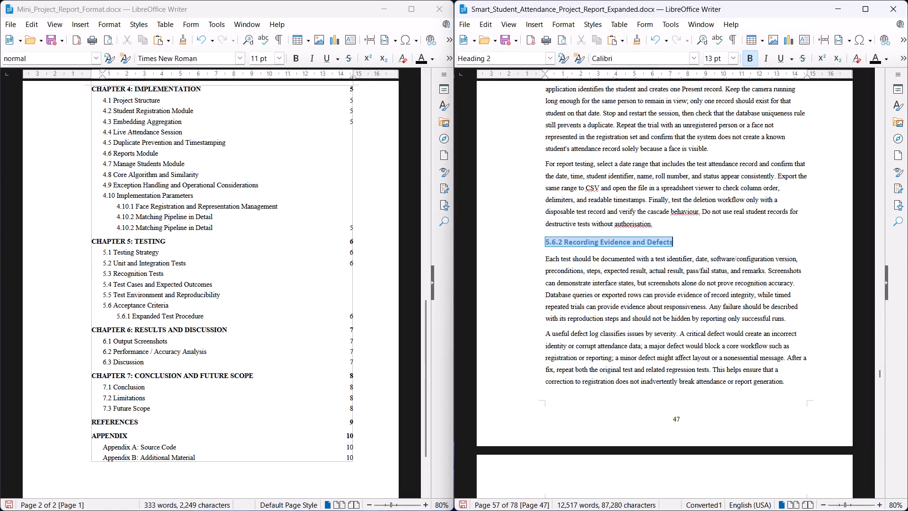
{"action": "key", "text": "ctrl+c"}
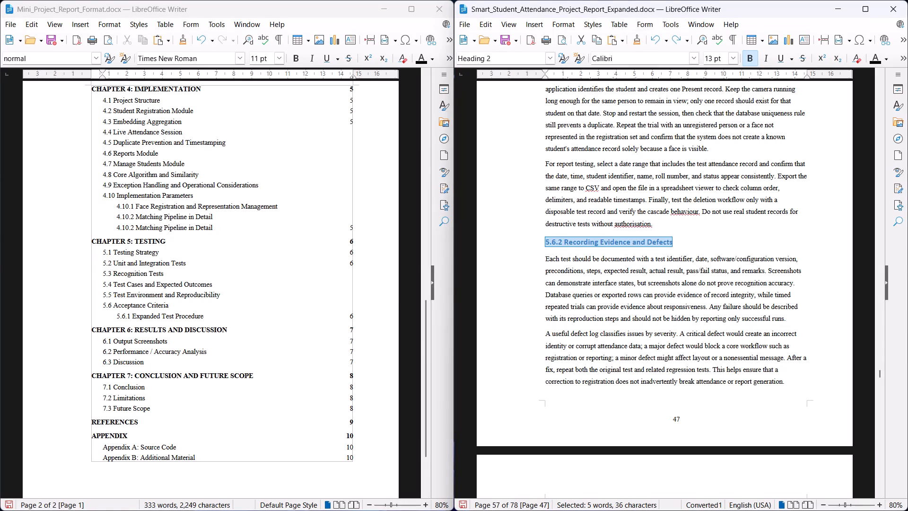
{"action": "left_click", "coordinate": [217, 318]}
{"action": "key", "text": "Return"}
{"action": "key", "text": "space"}
{"action": "key", "text": "space"}
{"action": "key", "text": "space"}
{"action": "key", "text": "space"}
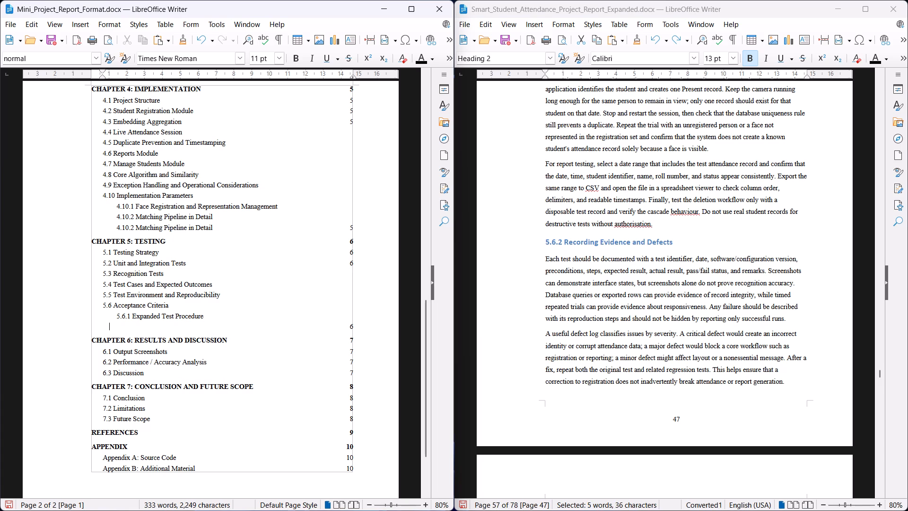
{"action": "key", "text": "space"}
{"action": "key", "text": "space"}
{"action": "key", "text": "space"}
{"action": "key", "text": "space"}
{"action": "key", "text": "ctrl+v"}
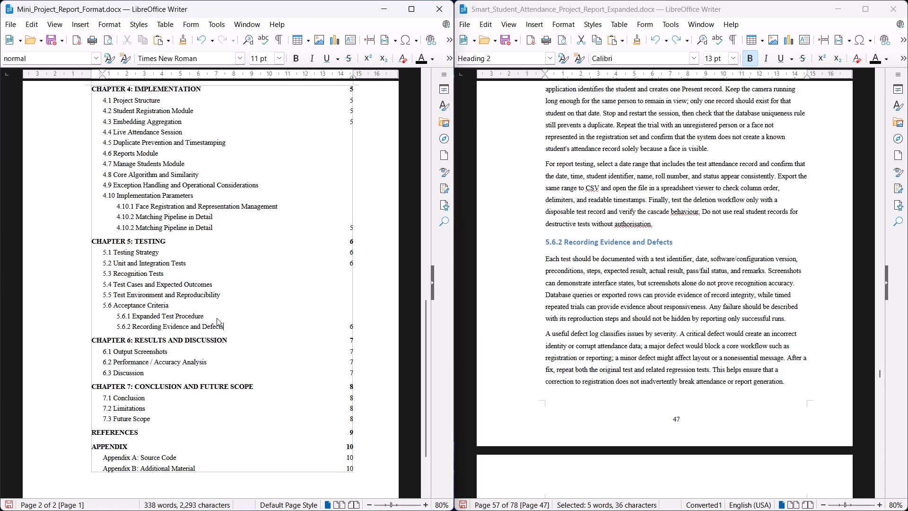
Replace the title of contents entry 6.1 with "Implementation Evidence", copied from the expanded report's heading.
{"action": "scroll", "coordinate": [612, 258], "scroll_direction": "down", "scroll_amount": 20}
{"action": "scroll", "coordinate": [612, 258], "scroll_direction": "down", "scroll_amount": 13}
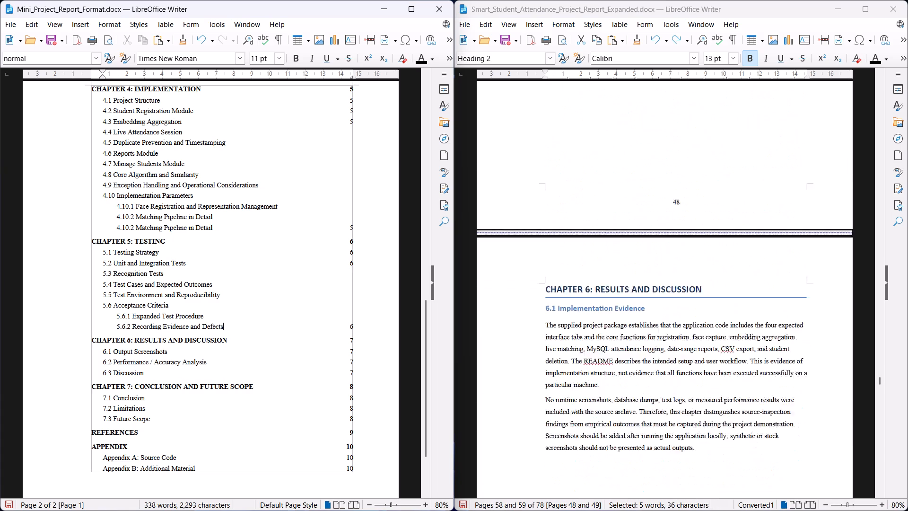
{"action": "scroll", "coordinate": [615, 253], "scroll_direction": "down", "scroll_amount": 1}
{"action": "scroll", "coordinate": [335, 243], "scroll_direction": "down", "scroll_amount": 4}
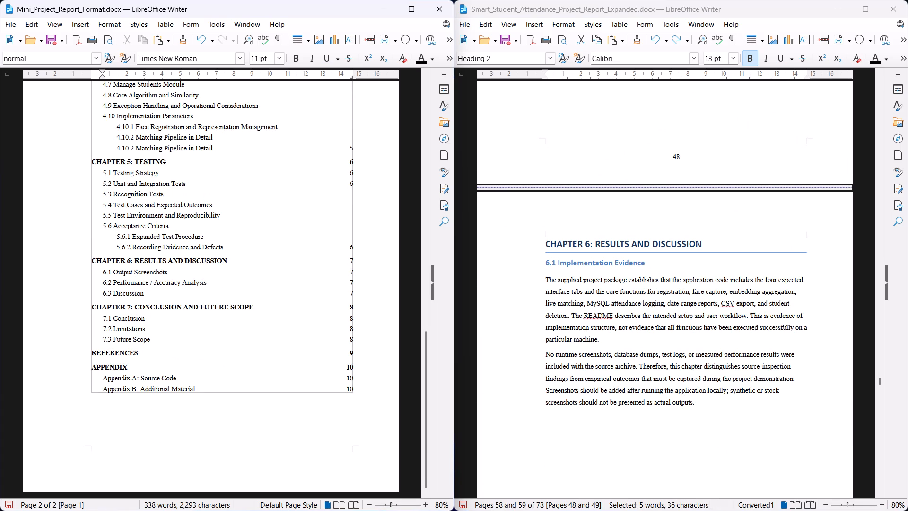
{"action": "left_click_drag", "start_coordinate": [559, 261], "coordinate": [698, 261]}
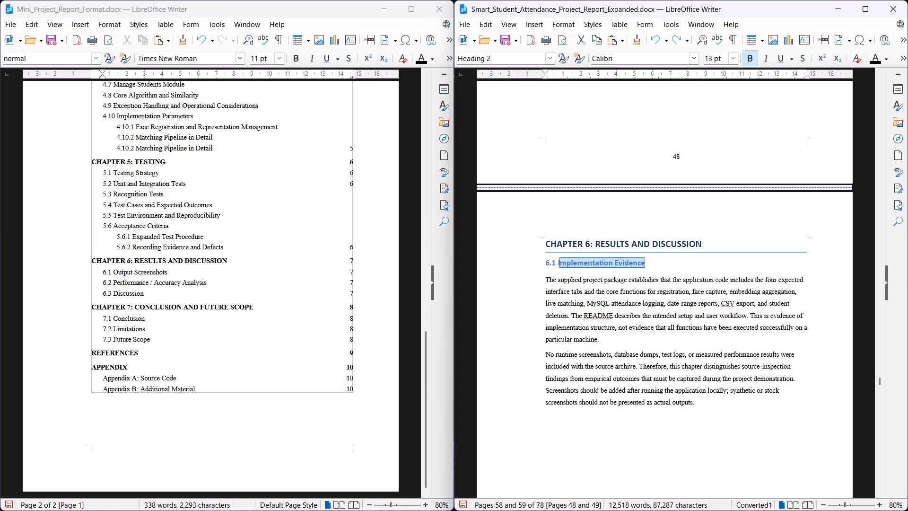
{"action": "left_click", "coordinate": [530, 273]}
{"action": "left_click_drag", "start_coordinate": [557, 264], "coordinate": [664, 264]}
{"action": "key", "text": "ctrl+c"}
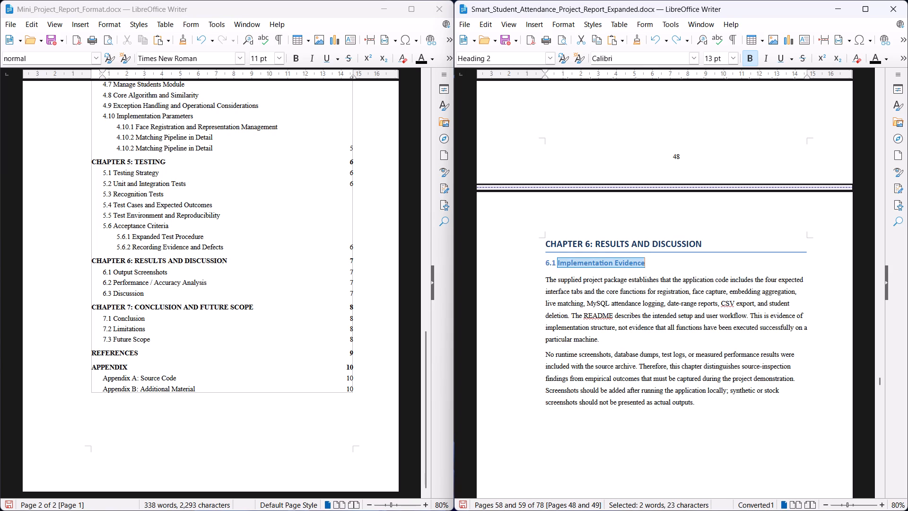
{"action": "left_click_drag", "start_coordinate": [113, 272], "coordinate": [172, 272]}
{"action": "key", "text": "ctrl+v"}
Replace the title of contents entry 6.2 with "Functional Results Expected from the Code", copied from the expanded report's heading.
{"action": "scroll", "coordinate": [607, 288], "scroll_direction": "down", "scroll_amount": 5}
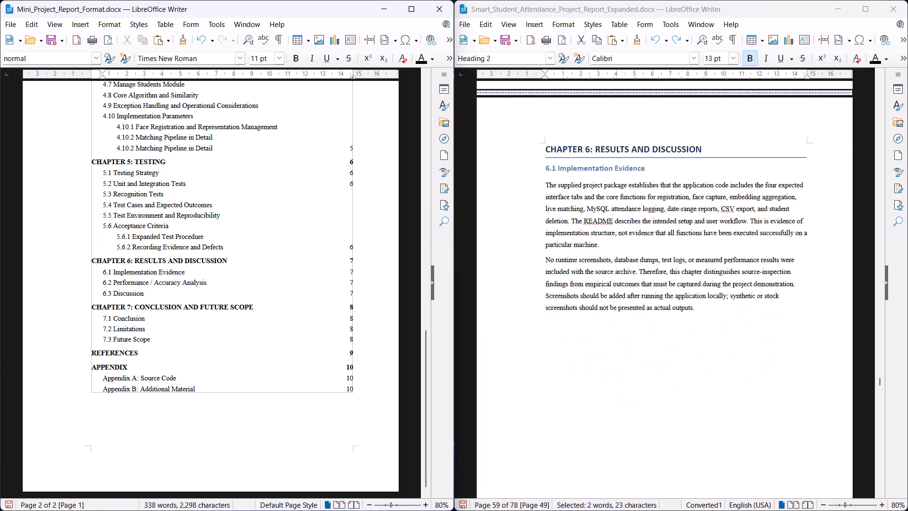
{"action": "scroll", "coordinate": [607, 288], "scroll_direction": "down", "scroll_amount": 16}
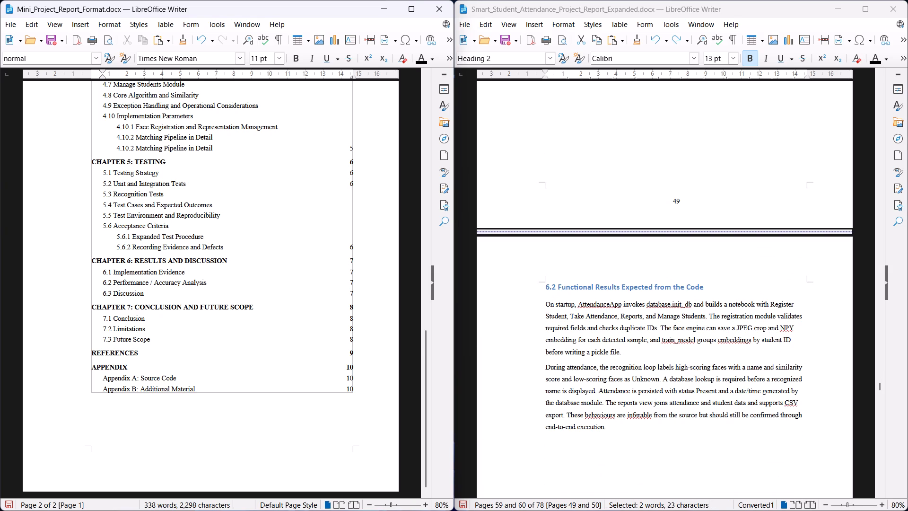
{"action": "left_click_drag", "start_coordinate": [558, 285], "coordinate": [712, 285]}
{"action": "key", "text": "ctrl+c"}
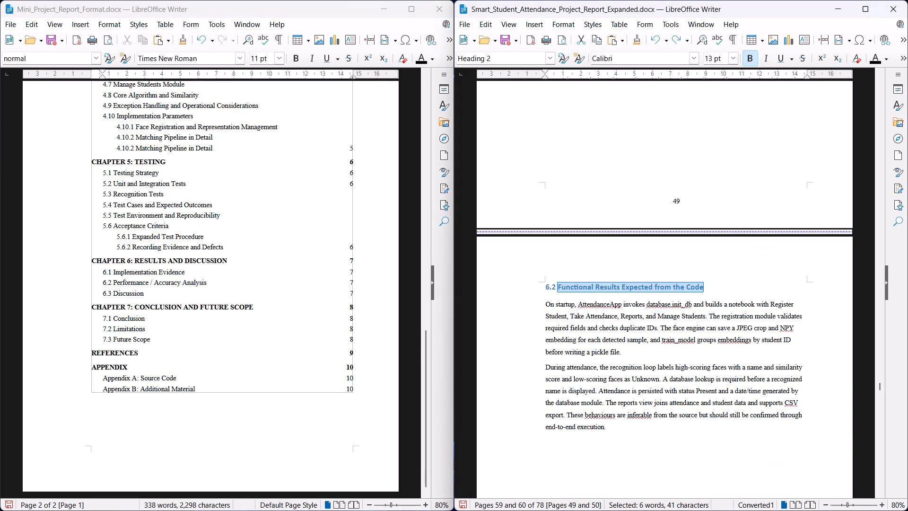
{"action": "left_click_drag", "start_coordinate": [114, 281], "coordinate": [216, 281]}
{"action": "key", "text": "ctrl+v"}
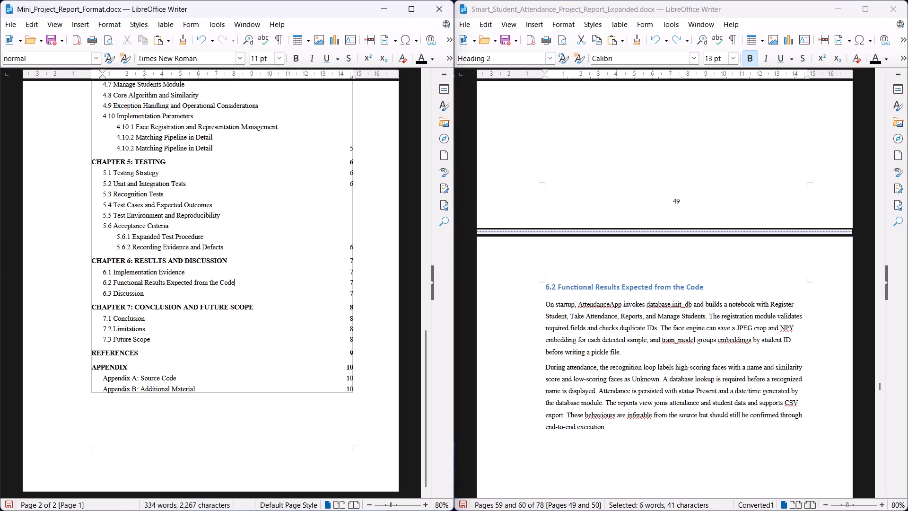
Replace the title of contents entry 6.3 with "Performance and Accuracy Analysis", copied from the expanded report's heading.
{"action": "scroll", "coordinate": [555, 278], "scroll_direction": "down", "scroll_amount": 20}
{"action": "scroll", "coordinate": [555, 278], "scroll_direction": "down", "scroll_amount": 3}
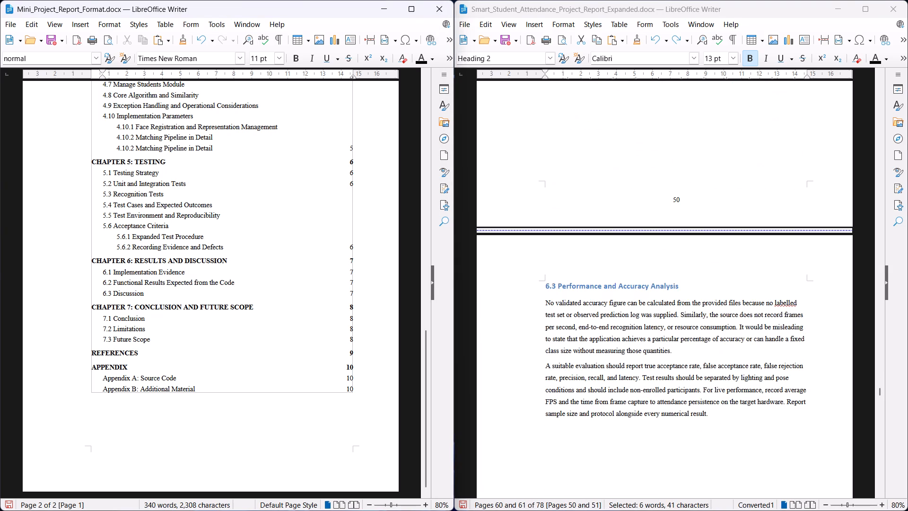
{"action": "left_click_drag", "start_coordinate": [559, 284], "coordinate": [689, 284]}
{"action": "key", "text": "ctrl+c"}
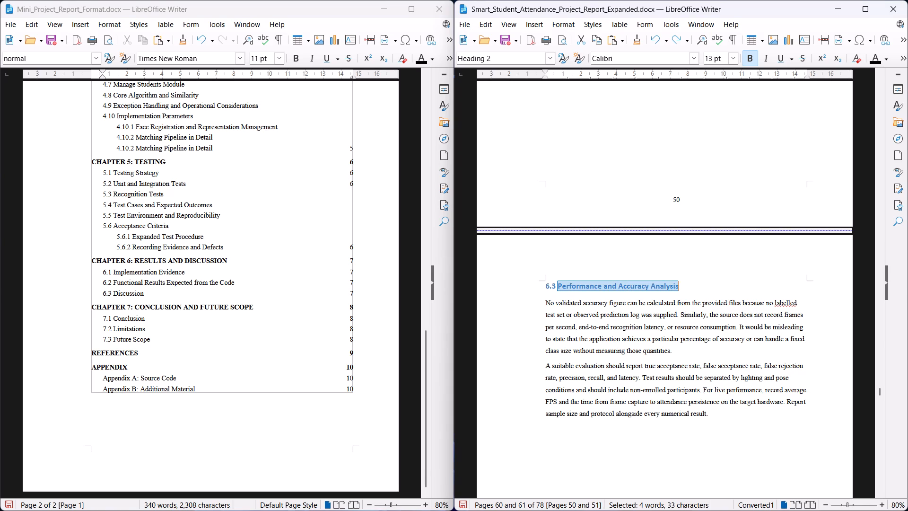
{"action": "left_click_drag", "start_coordinate": [113, 292], "coordinate": [151, 292]}
{"action": "key", "text": "ctrl+v"}
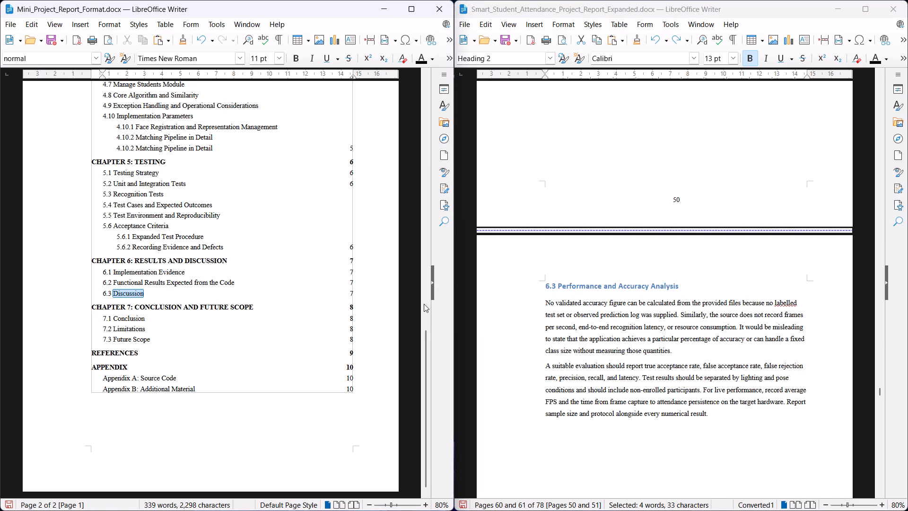
Add the entry "6.4 Recognition Threshold Discussion" below contents entry 6.3, copied from the expanded report's heading.
{"action": "scroll", "coordinate": [641, 297], "scroll_direction": "down", "scroll_amount": 20}
{"action": "scroll", "coordinate": [641, 297], "scroll_direction": "down", "scroll_amount": 4}
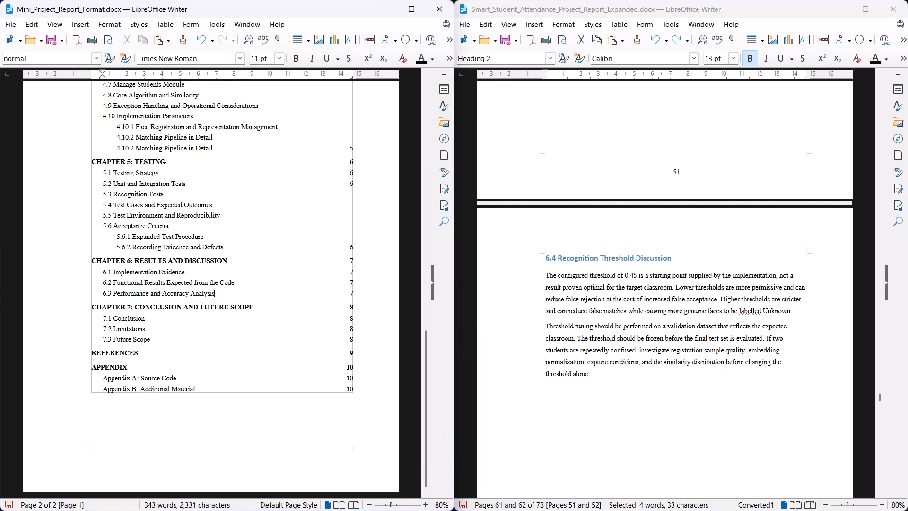
{"action": "left_click_drag", "start_coordinate": [546, 260], "coordinate": [677, 259]}
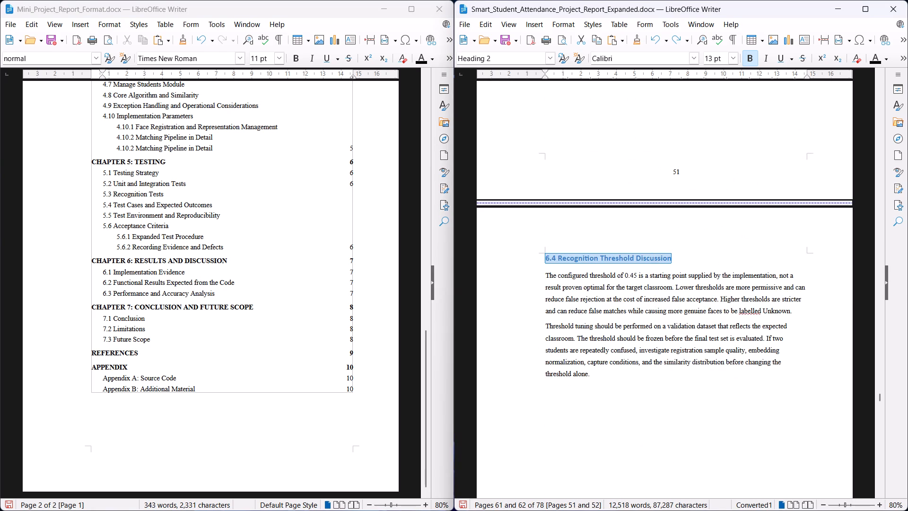
{"action": "key", "text": "ctrl+c"}
{"action": "left_click", "coordinate": [242, 294]}
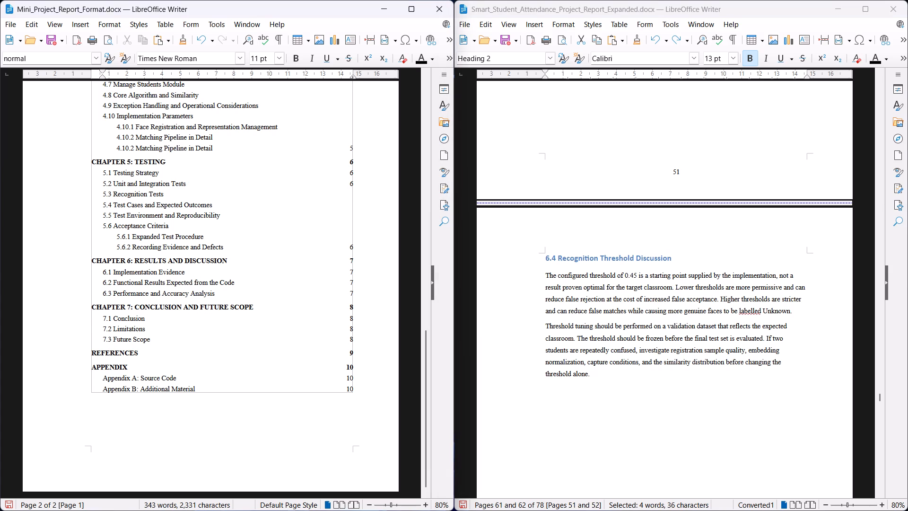
{"action": "key", "text": "Return"}
{"action": "key", "text": "ctrl+v"}
Add the entry "6.5 Reliability and Data Integrity" below contents entry 6.4, copied from the expanded report's heading.
{"action": "scroll", "coordinate": [611, 230], "scroll_direction": "down", "scroll_amount": 13}
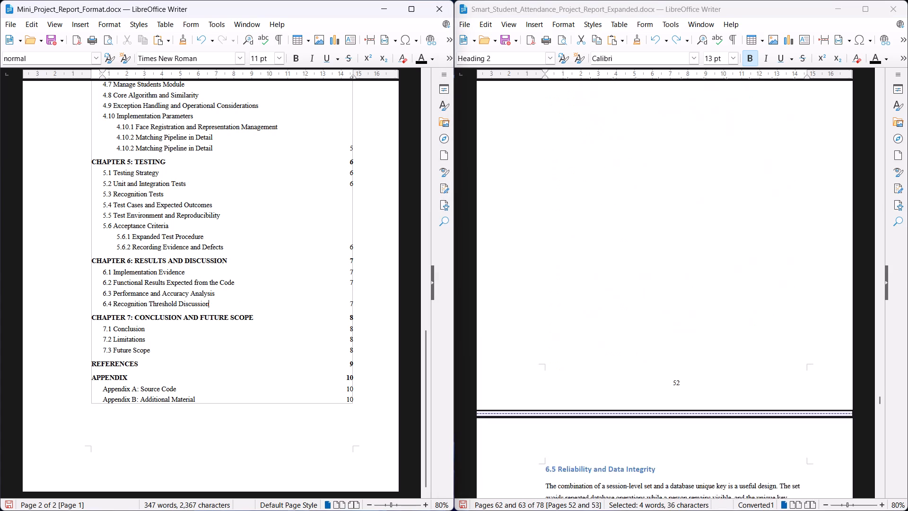
{"action": "scroll", "coordinate": [614, 238], "scroll_direction": "down", "scroll_amount": 6}
{"action": "scroll", "coordinate": [576, 269], "scroll_direction": "down", "scroll_amount": 3}
{"action": "left_click_drag", "start_coordinate": [545, 325], "coordinate": [670, 326]}
{"action": "key", "text": "ctrl+c"}
{"action": "left_click", "coordinate": [221, 306]}
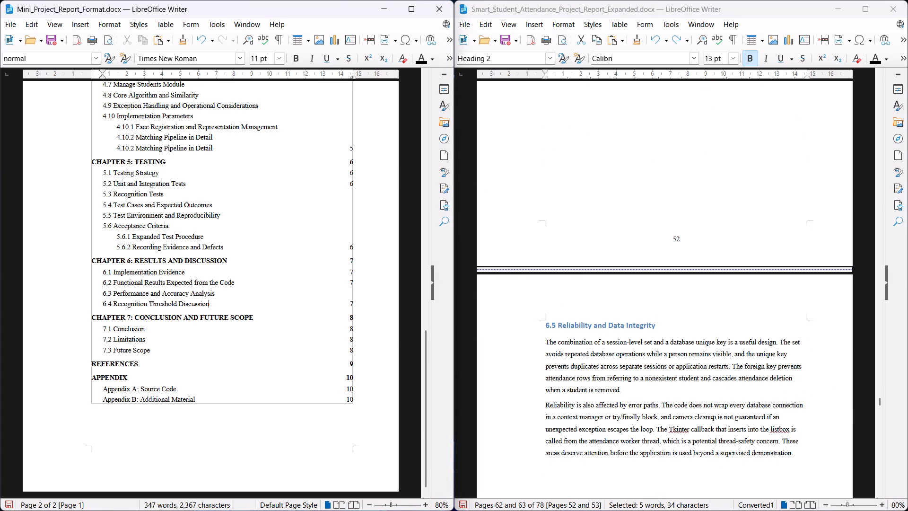
{"action": "key", "text": "Return"}
{"action": "key", "text": "ctrl+v"}
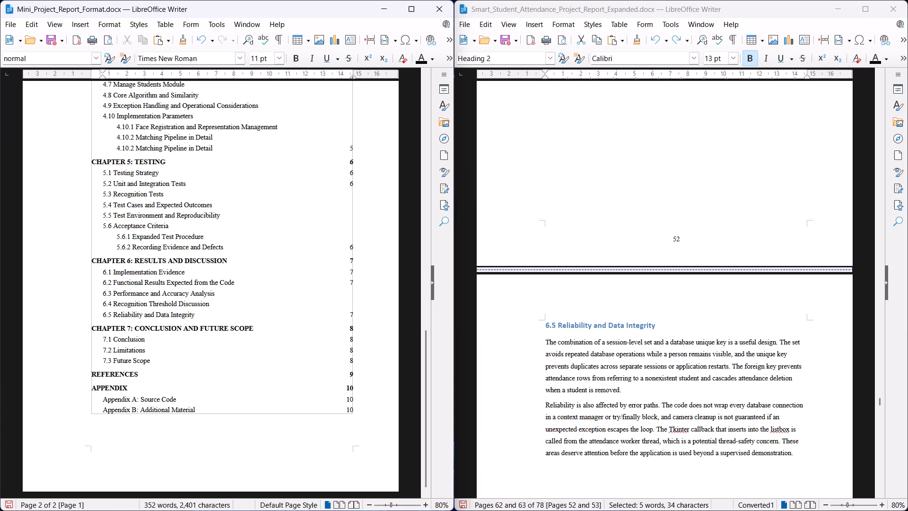
Add the entry "6.6 Security, Privacy, and Ethical Considerations" below contents entry 6.5, copied from the expanded report's heading.
{"action": "scroll", "coordinate": [722, 290], "scroll_direction": "down", "scroll_amount": 20}
{"action": "scroll", "coordinate": [722, 290], "scroll_direction": "down", "scroll_amount": 4}
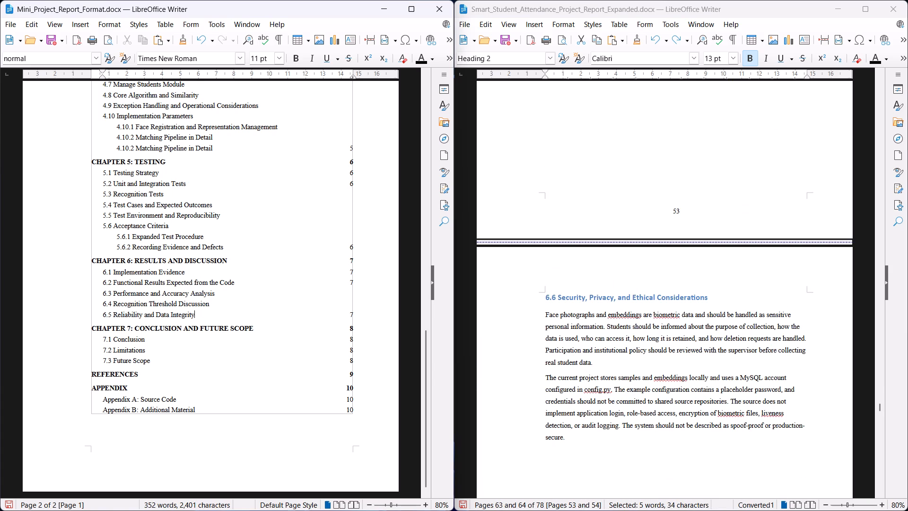
{"action": "left_click_drag", "start_coordinate": [543, 297], "coordinate": [743, 297]}
{"action": "key", "text": "ctrl+c"}
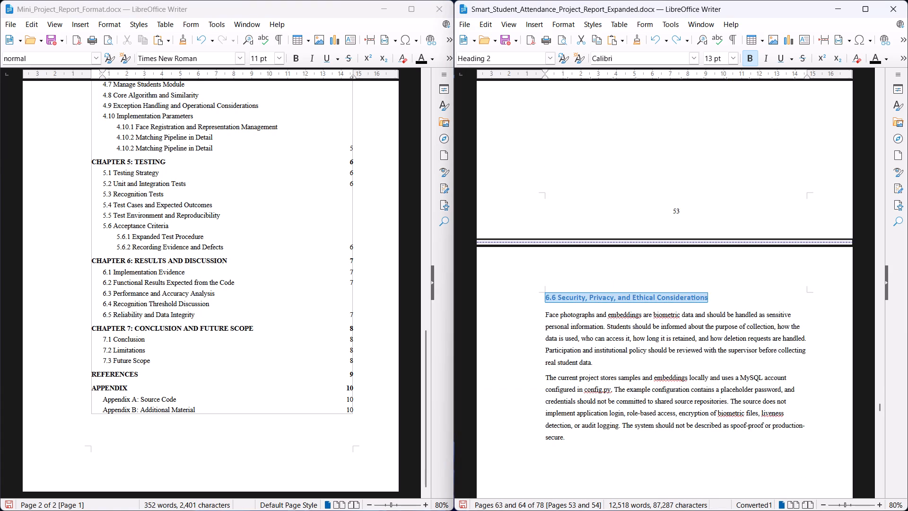
{"action": "left_click_drag", "start_coordinate": [201, 312], "coordinate": [201, 317]}
{"action": "key", "text": "Return"}
{"action": "key", "text": "ctrl+v"}
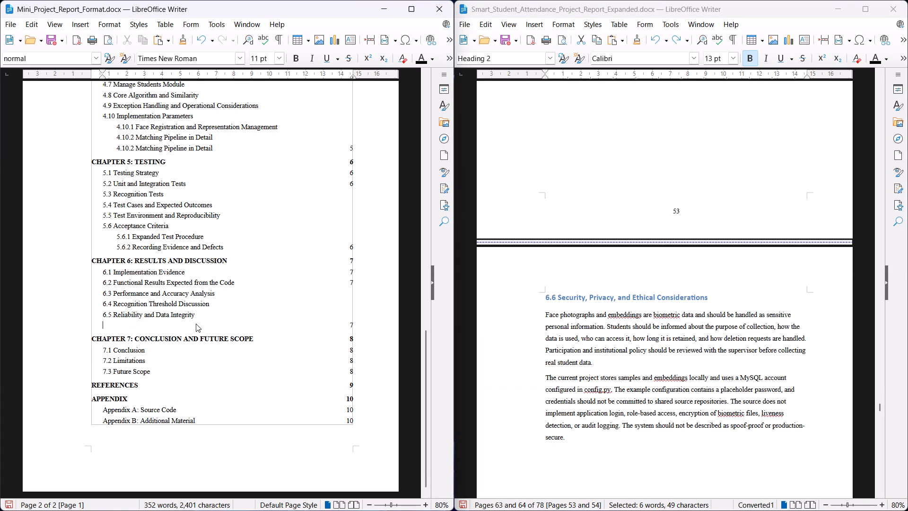
Add the entry "6.7 Results Summary" below contents entry 6.6, copied from the expanded report's heading.
{"action": "scroll", "coordinate": [568, 319], "scroll_direction": "down", "scroll_amount": 20}
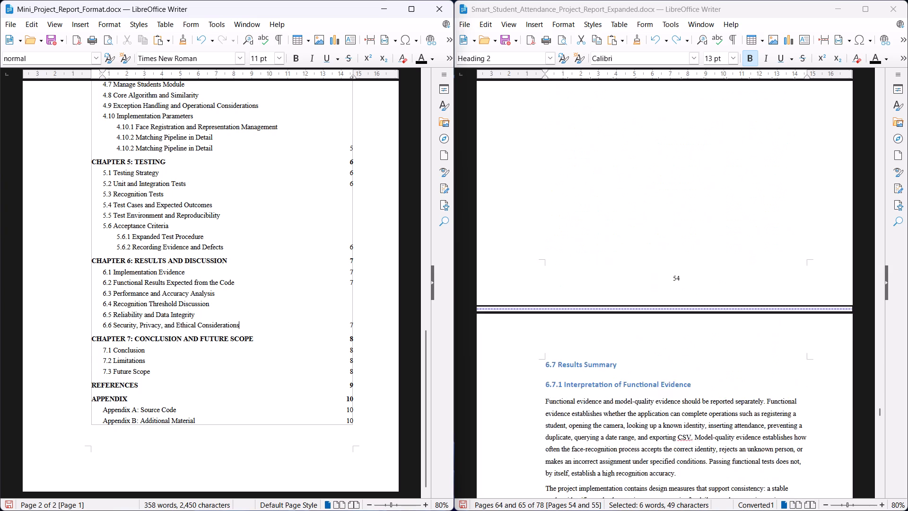
{"action": "scroll", "coordinate": [588, 340], "scroll_direction": "down", "scroll_amount": 2}
{"action": "left_click_drag", "start_coordinate": [544, 319], "coordinate": [637, 320]}
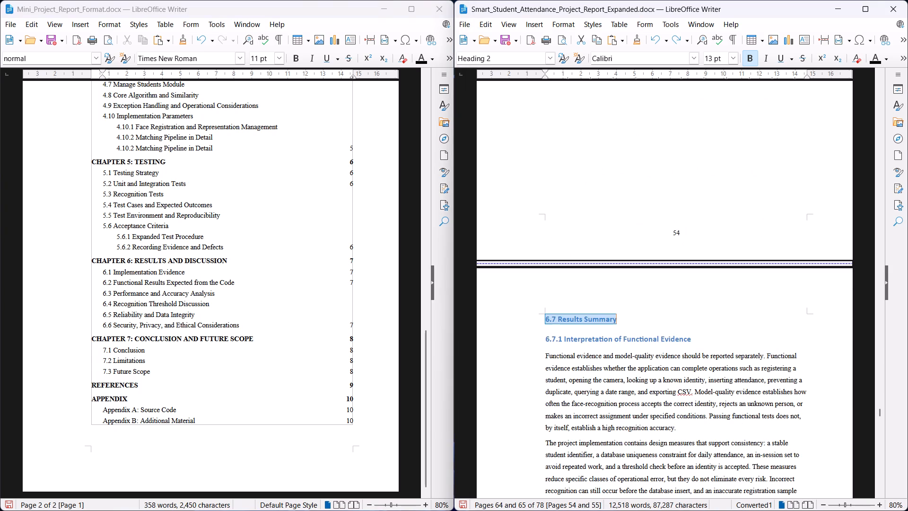
{"action": "left_click_drag", "start_coordinate": [637, 320], "coordinate": [646, 320]}
{"action": "key", "text": "ctrl+c"}
{"action": "left_click", "coordinate": [251, 324]}
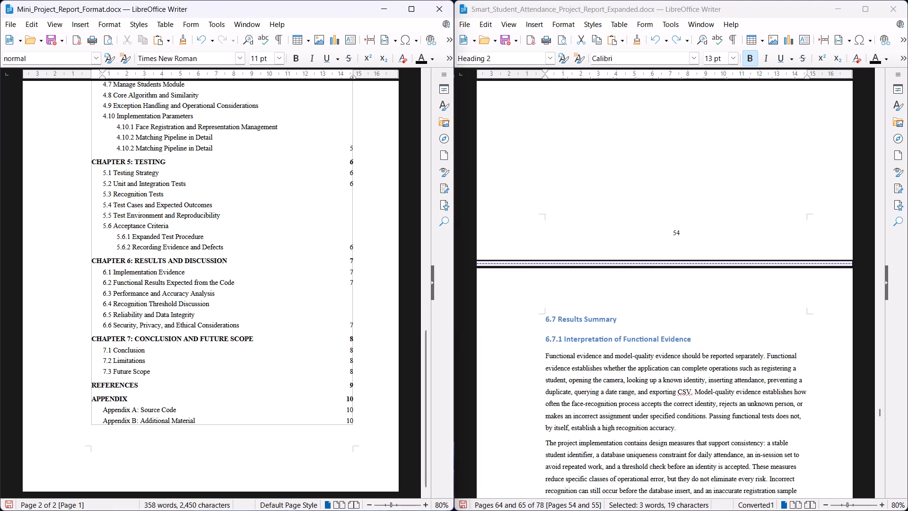
{"action": "key", "text": "Return"}
{"action": "key", "text": "ctrl+v"}
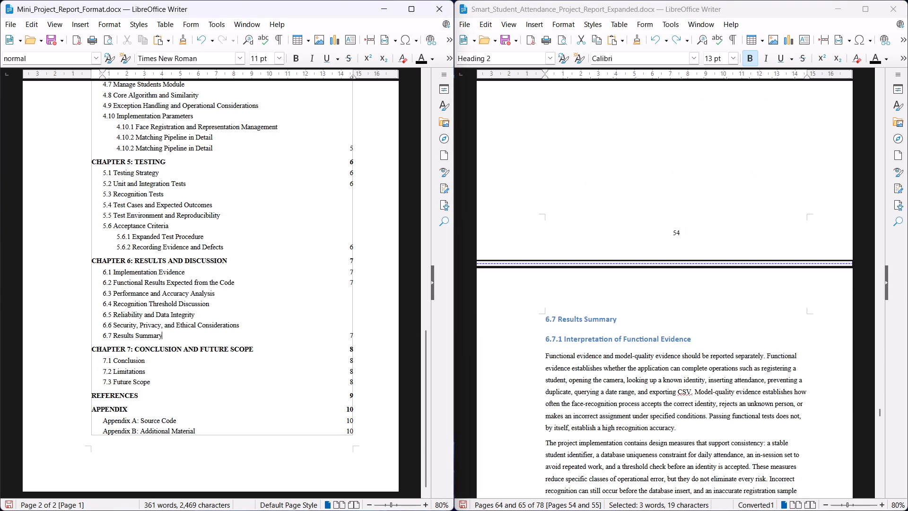
Add the subentry "6.7.1 Interpretation of Functional Evidence" below contents entry 6.7, indented with eight spaces and copied from the expanded report's heading.
{"action": "scroll", "coordinate": [644, 355], "scroll_direction": "down", "scroll_amount": 4}
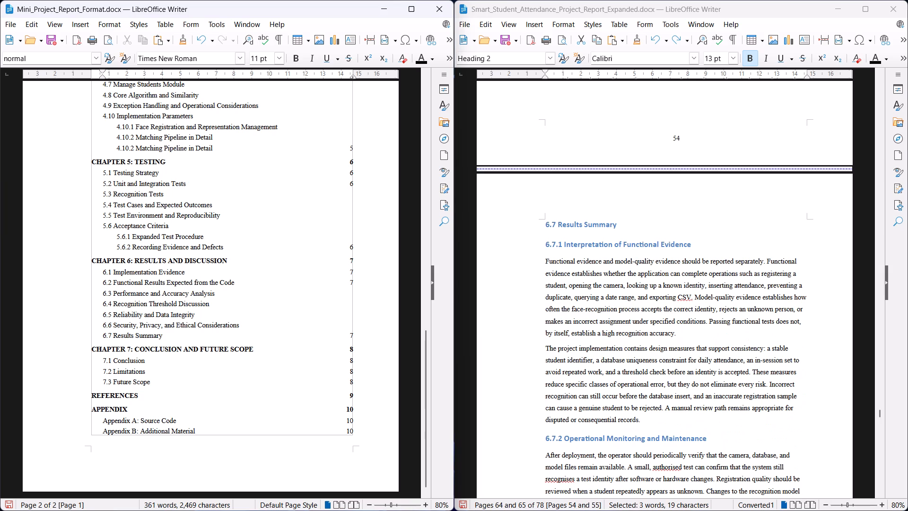
{"action": "left_click_drag", "start_coordinate": [541, 244], "coordinate": [709, 239]}
{"action": "key", "text": "ctrl+c"}
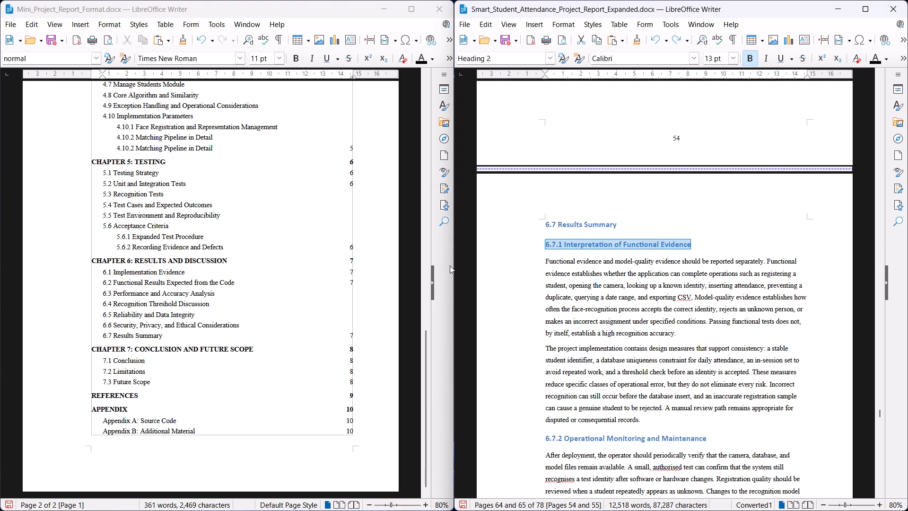
{"action": "left_click", "coordinate": [171, 337]}
{"action": "key", "text": "Return"}
{"action": "key", "text": "space"}
{"action": "key", "text": "space"}
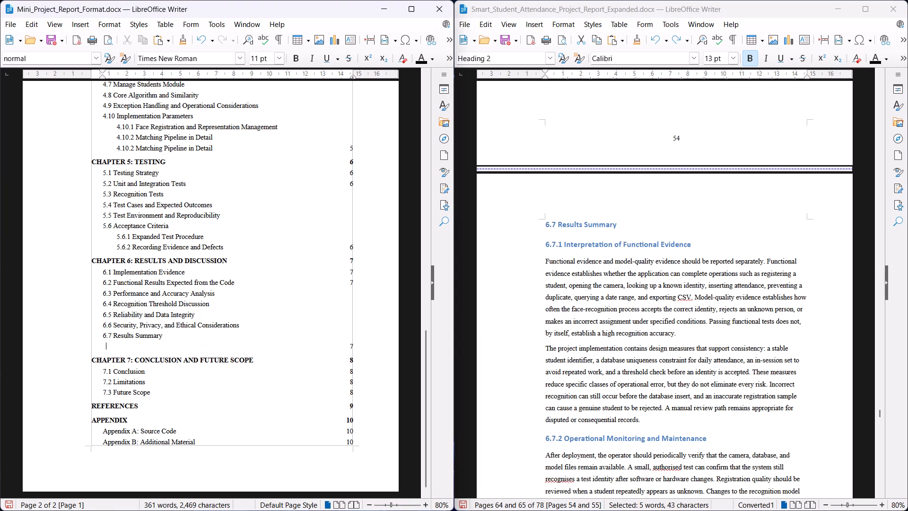
{"action": "key", "text": "space"}
{"action": "key", "text": "space"}
{"action": "key", "text": "space"}
{"action": "key", "text": "space"}
{"action": "key", "text": "space"}
{"action": "key", "text": "space"}
{"action": "key", "text": "ctrl+v"}
Add the subentry "6.7.2 Operational Monitoring and Maintenance" below contents entry 6.7.1, indented with eight spaces and copied from the expanded report's heading.
{"action": "scroll", "coordinate": [692, 342], "scroll_direction": "down", "scroll_amount": 6}
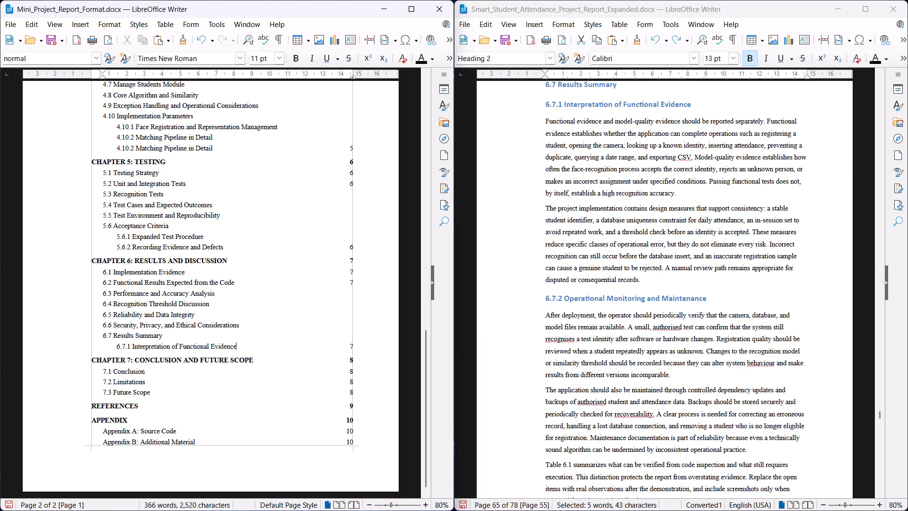
{"action": "left_click_drag", "start_coordinate": [541, 296], "coordinate": [715, 301]}
{"action": "key", "text": "ctrl+c"}
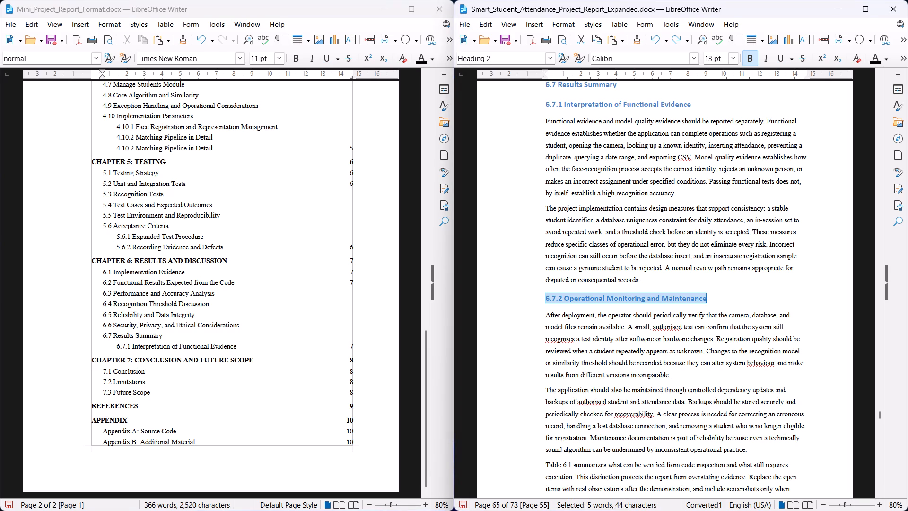
{"action": "left_click", "coordinate": [264, 348]}
{"action": "key", "text": "Return"}
{"action": "key", "text": "space"}
{"action": "key", "text": "space"}
{"action": "key", "text": "space"}
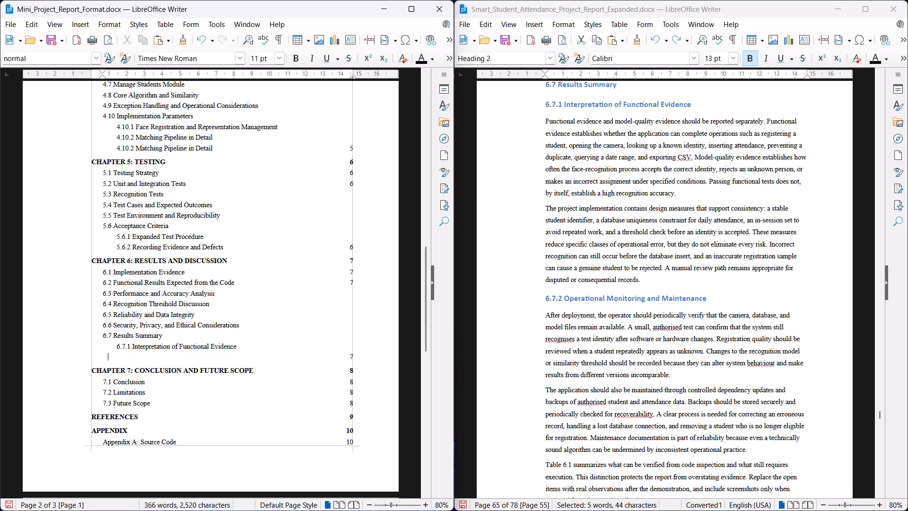
{"action": "key", "text": "space"}
{"action": "key", "text": "space"}
{"action": "key", "text": "space"}
{"action": "key", "text": "space"}
{"action": "key", "text": "ctrl+v"}
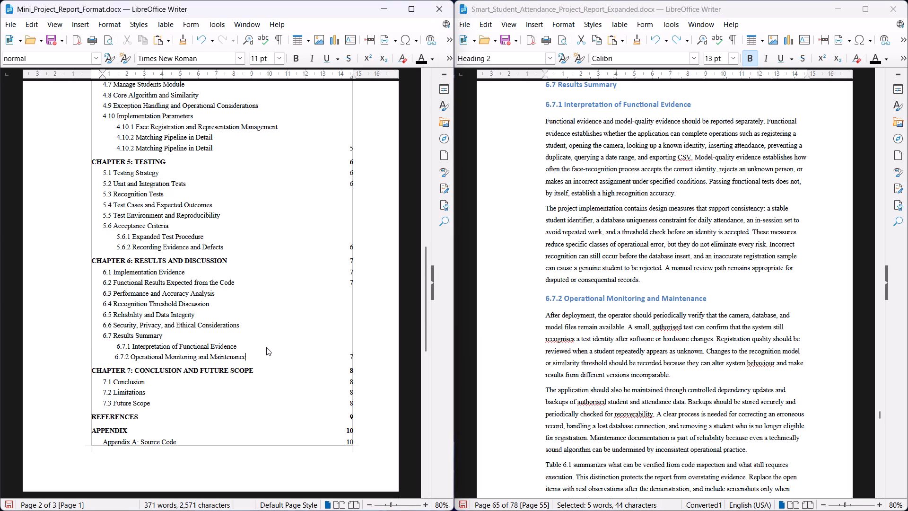
{"action": "left_click", "coordinate": [112, 358]}
{"action": "key", "text": "space"}
{"action": "left_click", "coordinate": [275, 361]}
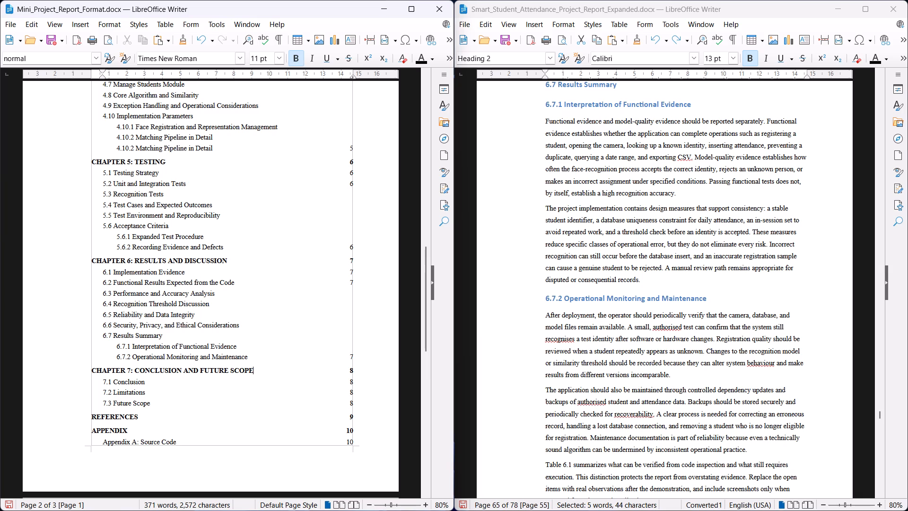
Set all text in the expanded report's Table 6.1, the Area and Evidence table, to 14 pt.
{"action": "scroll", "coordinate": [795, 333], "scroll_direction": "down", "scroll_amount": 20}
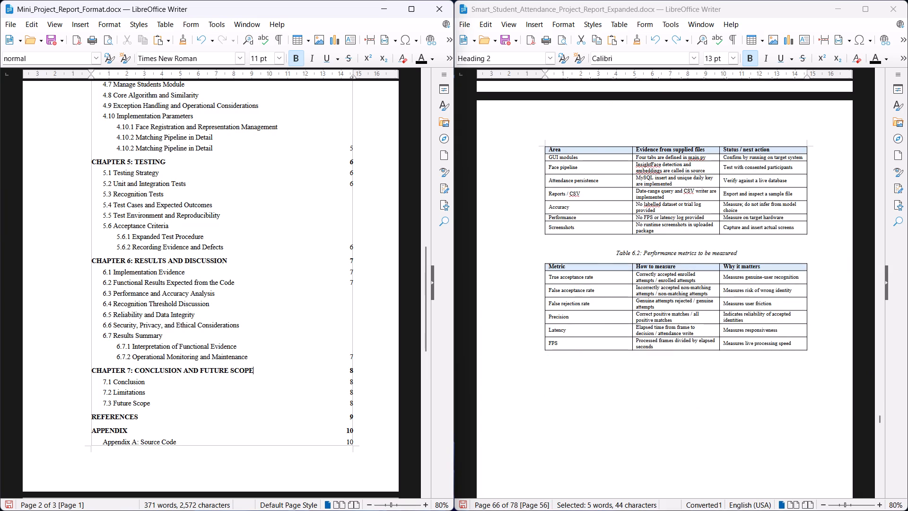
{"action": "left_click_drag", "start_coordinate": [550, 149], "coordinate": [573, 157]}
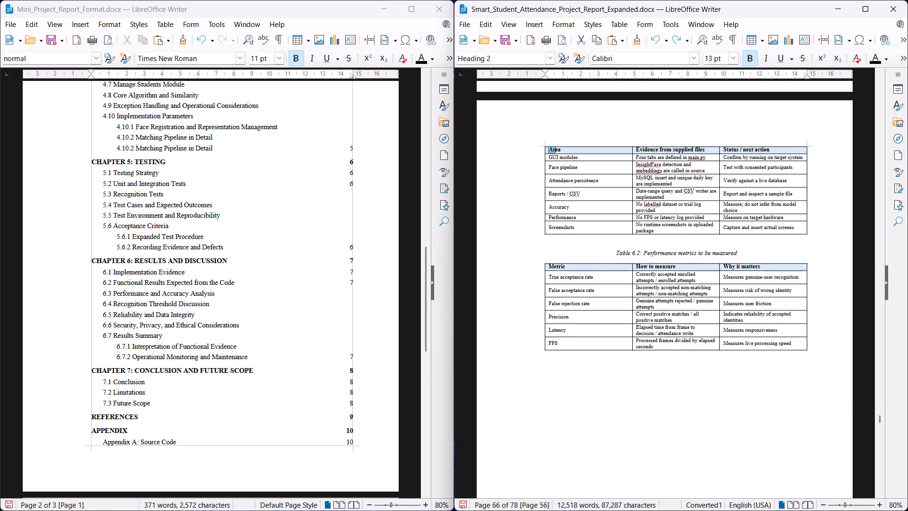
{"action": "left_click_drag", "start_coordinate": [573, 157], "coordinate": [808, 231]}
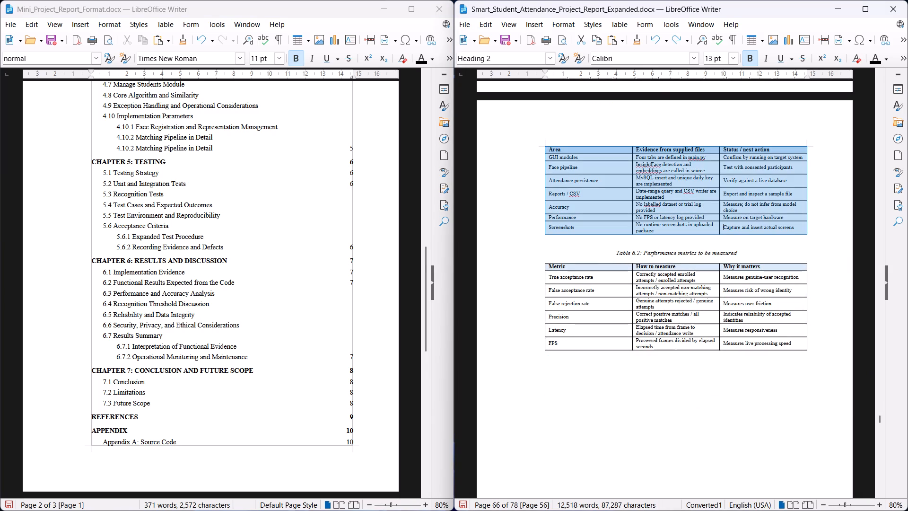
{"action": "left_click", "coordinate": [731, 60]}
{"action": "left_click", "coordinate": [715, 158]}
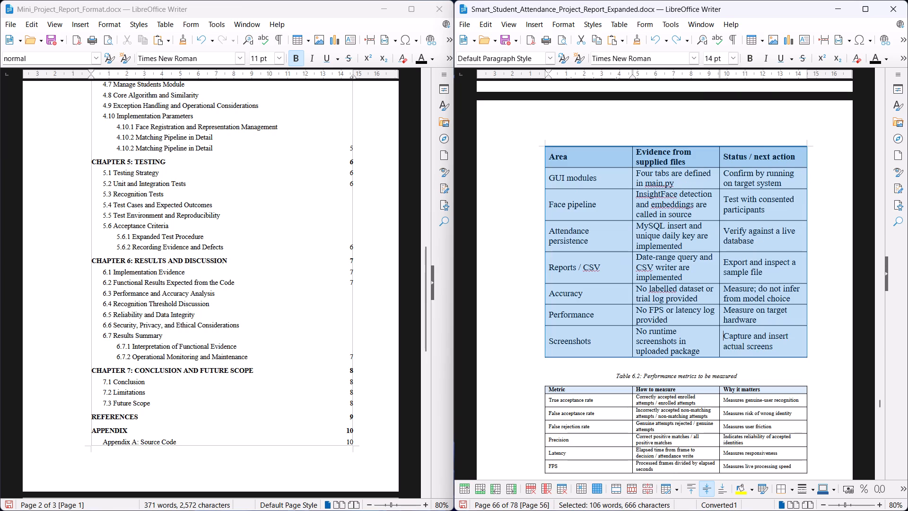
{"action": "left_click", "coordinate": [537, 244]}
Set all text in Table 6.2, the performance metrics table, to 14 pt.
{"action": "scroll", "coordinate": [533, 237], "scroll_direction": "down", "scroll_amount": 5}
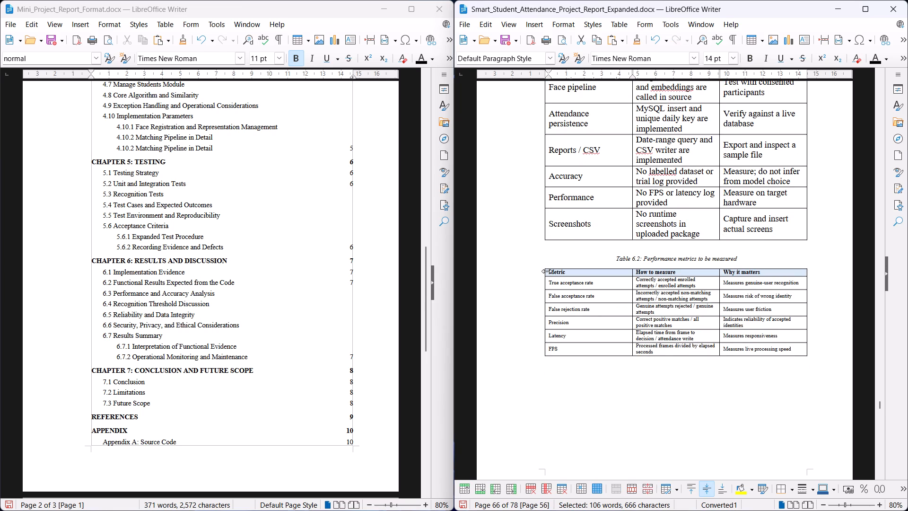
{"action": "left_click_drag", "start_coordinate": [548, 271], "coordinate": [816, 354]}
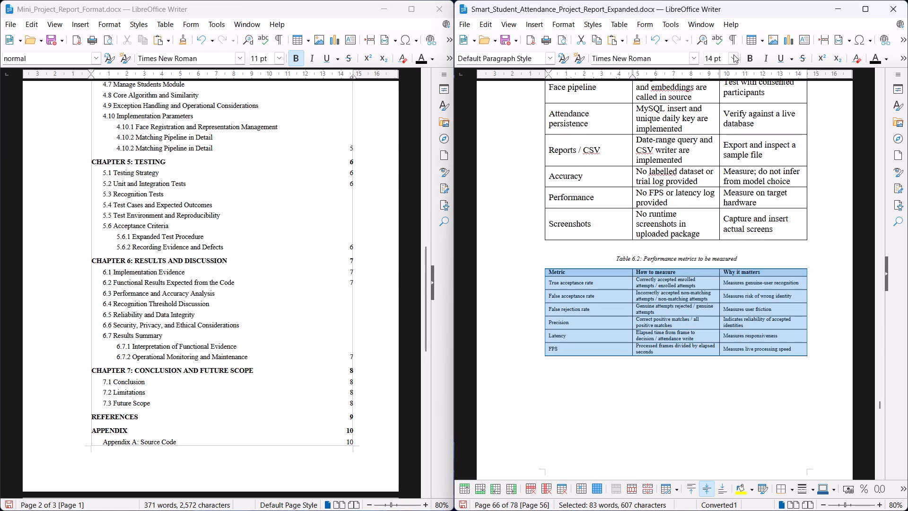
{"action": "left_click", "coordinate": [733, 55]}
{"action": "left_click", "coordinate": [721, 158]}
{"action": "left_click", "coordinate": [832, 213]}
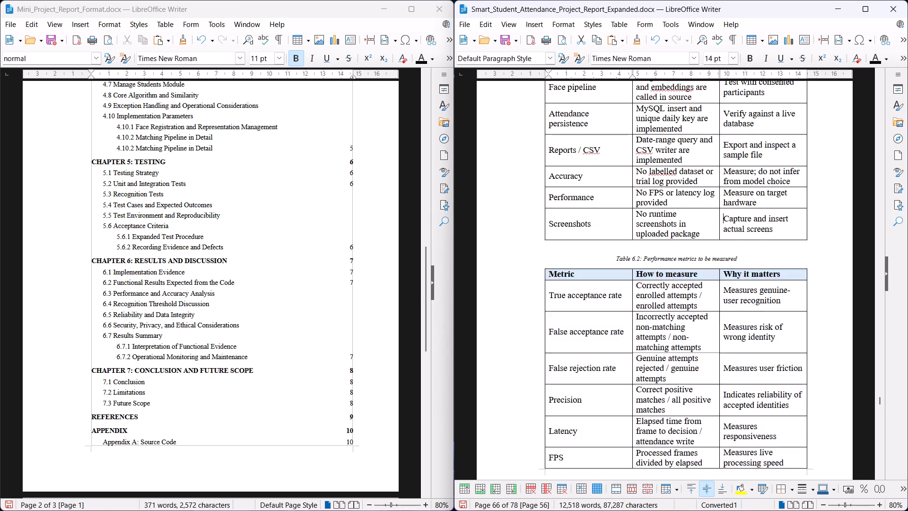
Set all text in the expanded report's Table 6.1, the Area and Evidence table, to 12 pt.
{"action": "scroll", "coordinate": [836, 210], "scroll_direction": "up", "scroll_amount": 17}
{"action": "scroll", "coordinate": [840, 200], "scroll_direction": "down", "scroll_amount": 6}
{"action": "scroll", "coordinate": [840, 200], "scroll_direction": "down", "scroll_amount": 20}
{"action": "scroll", "coordinate": [840, 200], "scroll_direction": "down", "scroll_amount": 1}
{"action": "scroll", "coordinate": [840, 200], "scroll_direction": "up", "scroll_amount": 5}
{"action": "scroll", "coordinate": [840, 200], "scroll_direction": "down", "scroll_amount": 5}
{"action": "scroll", "coordinate": [837, 198], "scroll_direction": "up", "scroll_amount": 7}
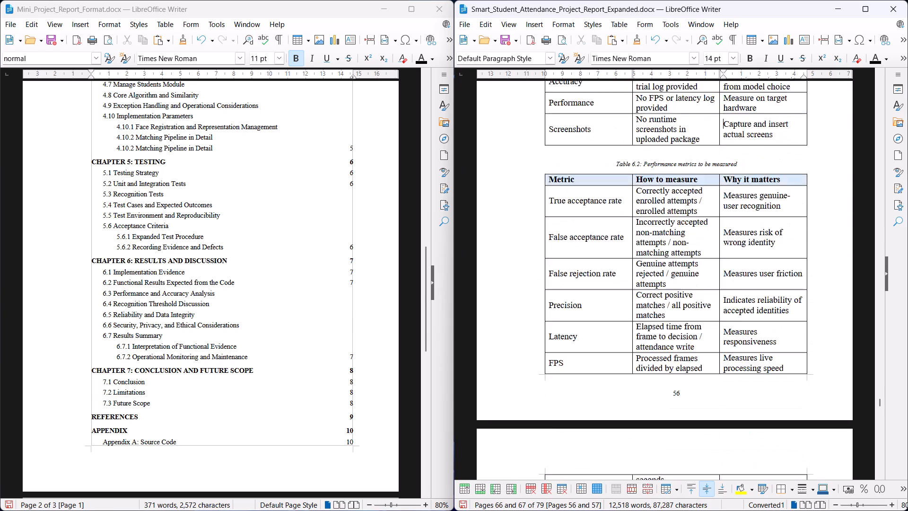
{"action": "scroll", "coordinate": [837, 198], "scroll_direction": "up", "scroll_amount": 8}
{"action": "left_click_drag", "start_coordinate": [550, 157], "coordinate": [803, 343]}
{"action": "left_click", "coordinate": [732, 58]}
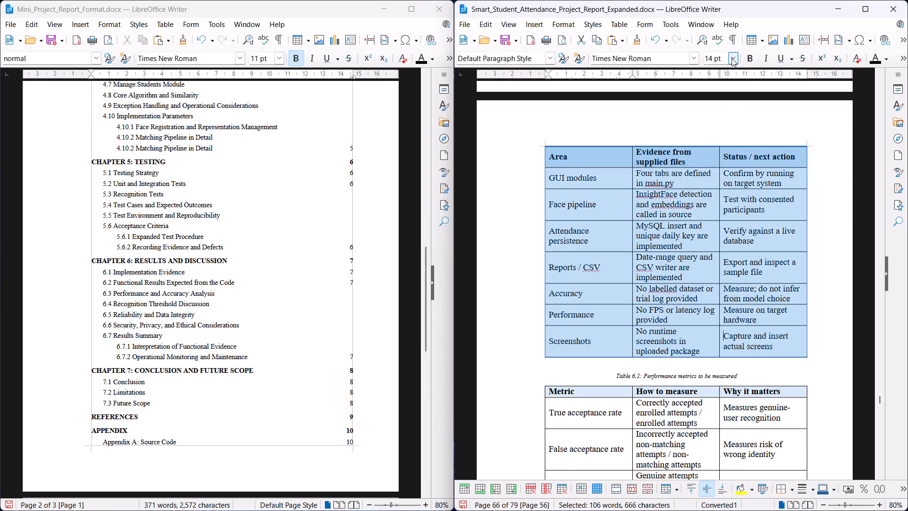
{"action": "left_click", "coordinate": [718, 142]}
{"action": "left_click", "coordinate": [823, 233]}
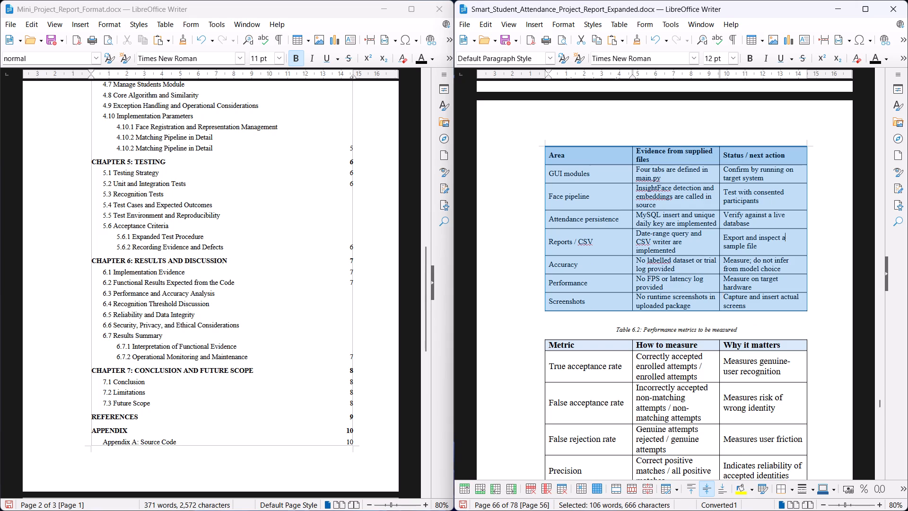
Set all text in Table 6.2, the performance metrics table, to 12 pt.
{"action": "left_click_drag", "start_coordinate": [548, 346], "coordinate": [807, 449]}
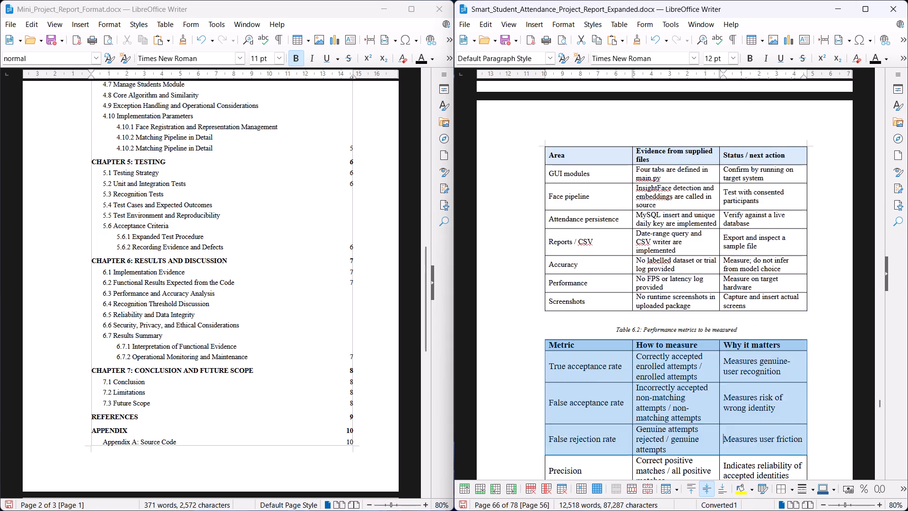
{"action": "left_click_drag", "start_coordinate": [807, 449], "coordinate": [802, 418]}
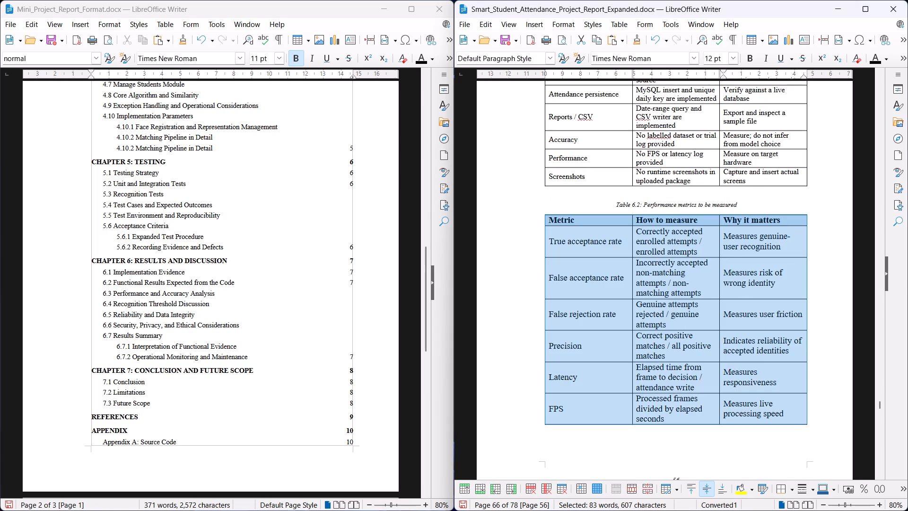
{"action": "left_click", "coordinate": [733, 56]}
{"action": "left_click", "coordinate": [716, 141]}
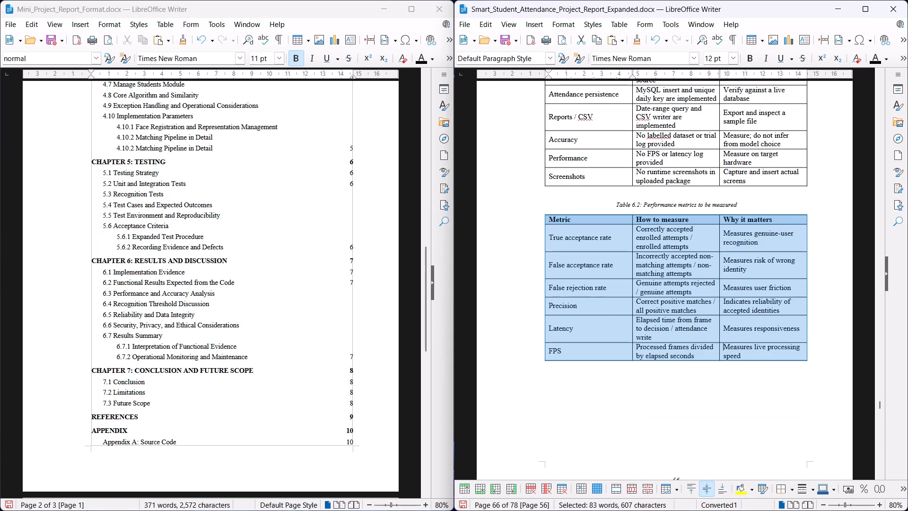
{"action": "left_click", "coordinate": [821, 207]}
Insert an empty paragraph before the Table 6.1 caption to move it onto the same page as its table.
{"action": "scroll", "coordinate": [823, 207], "scroll_direction": "up", "scroll_amount": 9}
{"action": "left_click", "coordinate": [606, 129]}
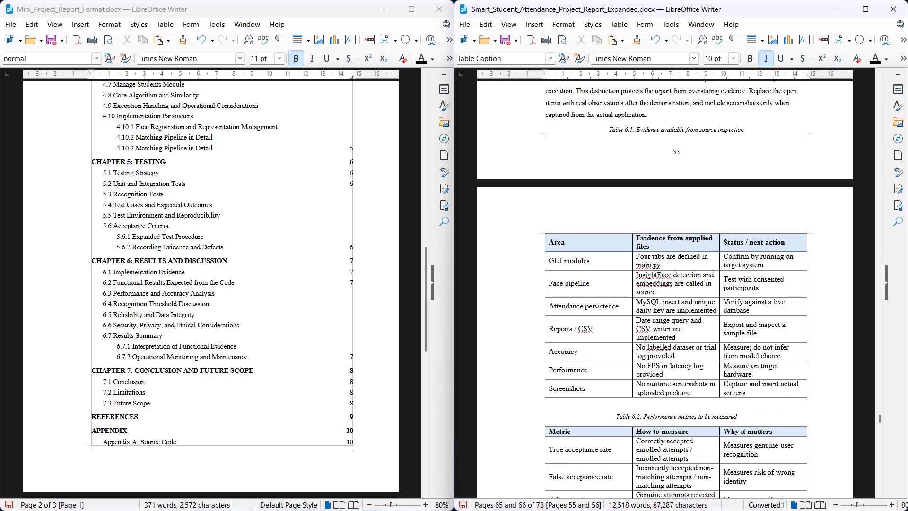
{"action": "key", "text": "Return"}
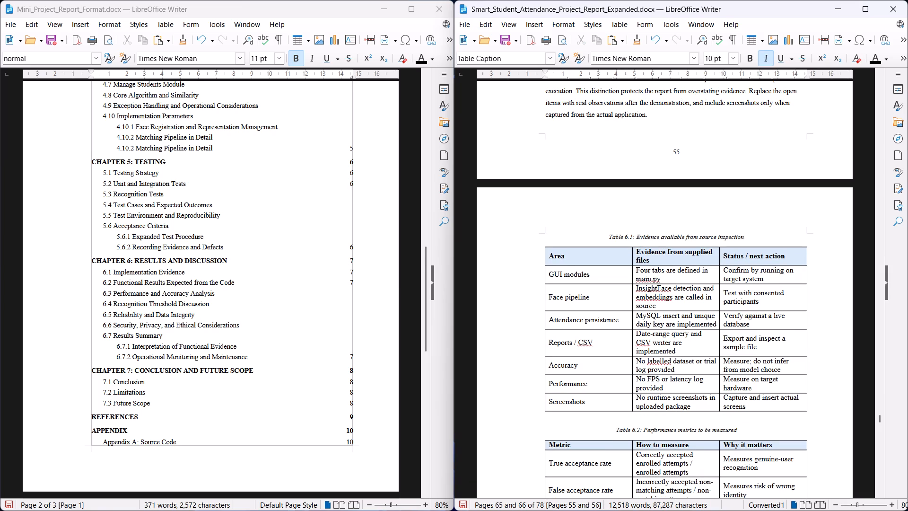
Add the entry "7.4 Recommended Next Steps" below contents entry 7.3, copied from the expanded report's heading.
{"action": "scroll", "coordinate": [651, 247], "scroll_direction": "down", "scroll_amount": 20}
{"action": "scroll", "coordinate": [651, 247], "scroll_direction": "down", "scroll_amount": 2}
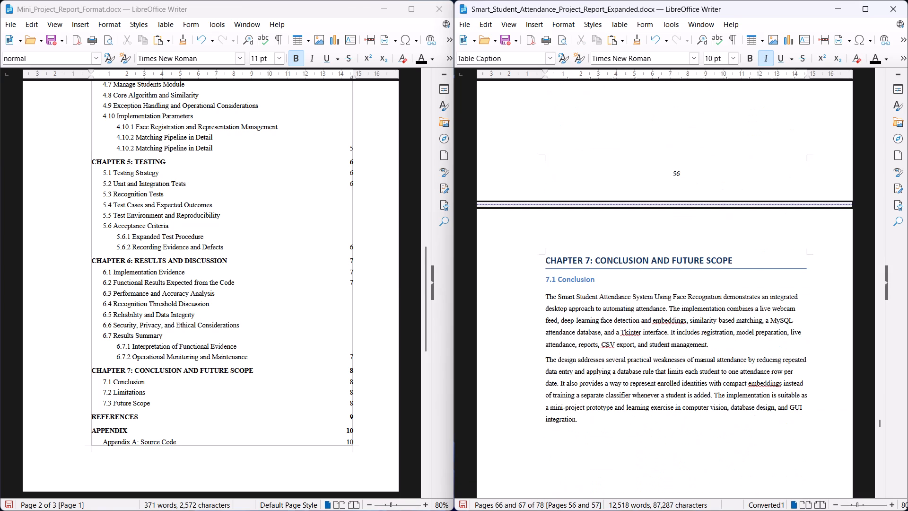
{"action": "scroll", "coordinate": [631, 266], "scroll_direction": "down", "scroll_amount": 2}
{"action": "scroll", "coordinate": [343, 268], "scroll_direction": "down", "scroll_amount": 3}
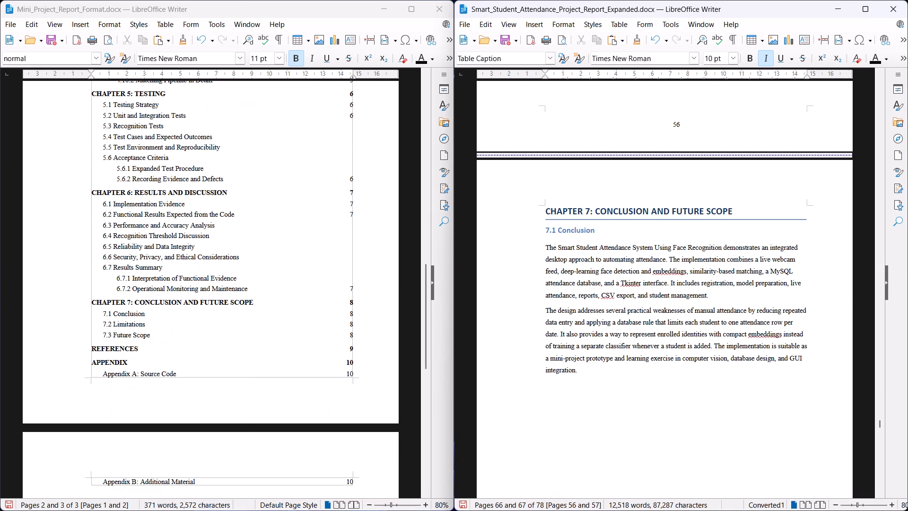
{"action": "scroll", "coordinate": [563, 255], "scroll_direction": "down", "scroll_amount": 18}
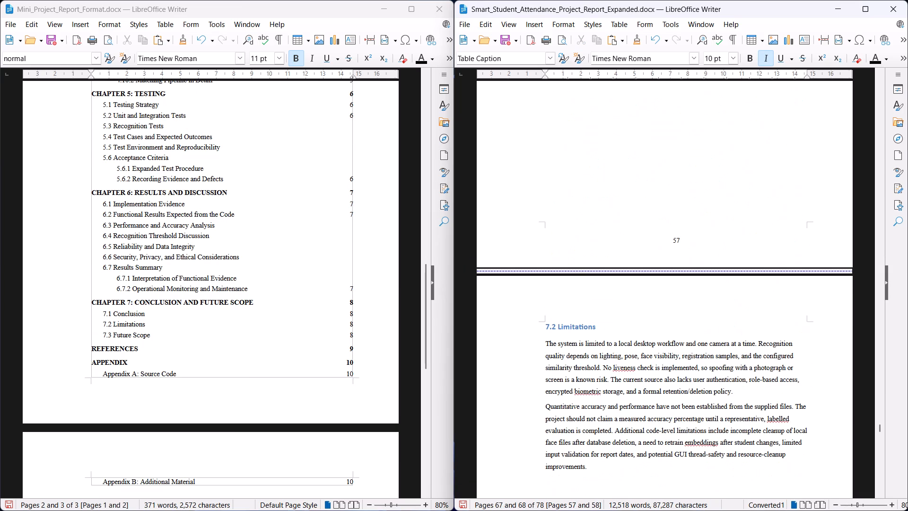
{"action": "scroll", "coordinate": [581, 279], "scroll_direction": "down", "scroll_amount": 20}
{"action": "scroll", "coordinate": [581, 279], "scroll_direction": "down", "scroll_amount": 3}
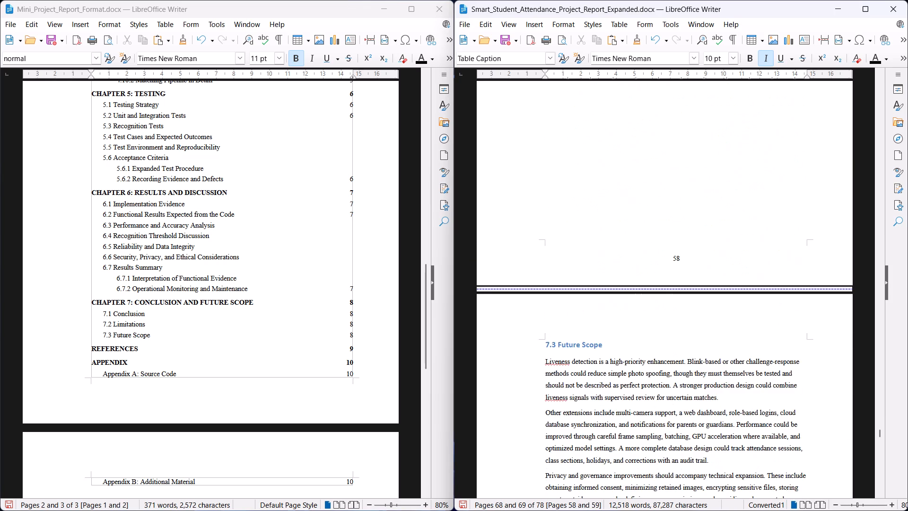
{"action": "scroll", "coordinate": [582, 286], "scroll_direction": "down", "scroll_amount": 20}
{"action": "scroll", "coordinate": [582, 286], "scroll_direction": "down", "scroll_amount": 3}
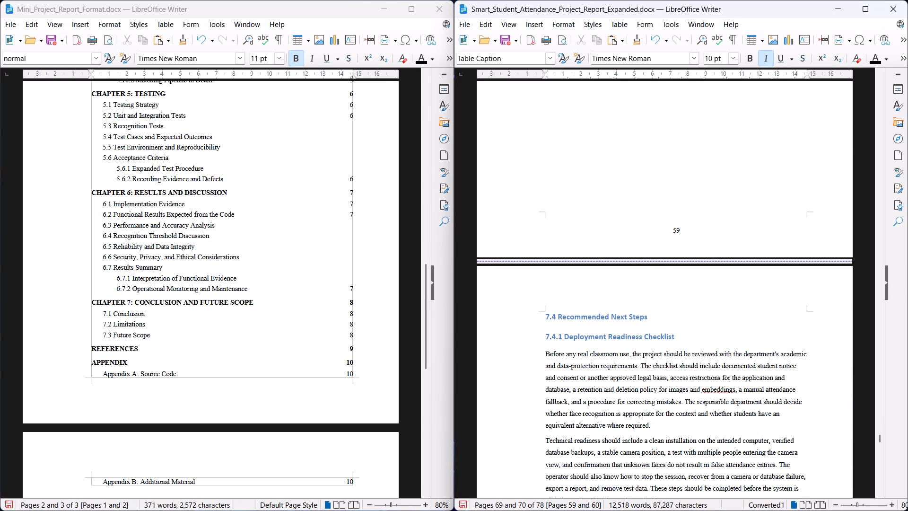
{"action": "left_click_drag", "start_coordinate": [542, 317], "coordinate": [656, 320]}
{"action": "key", "text": "ctrl+c"}
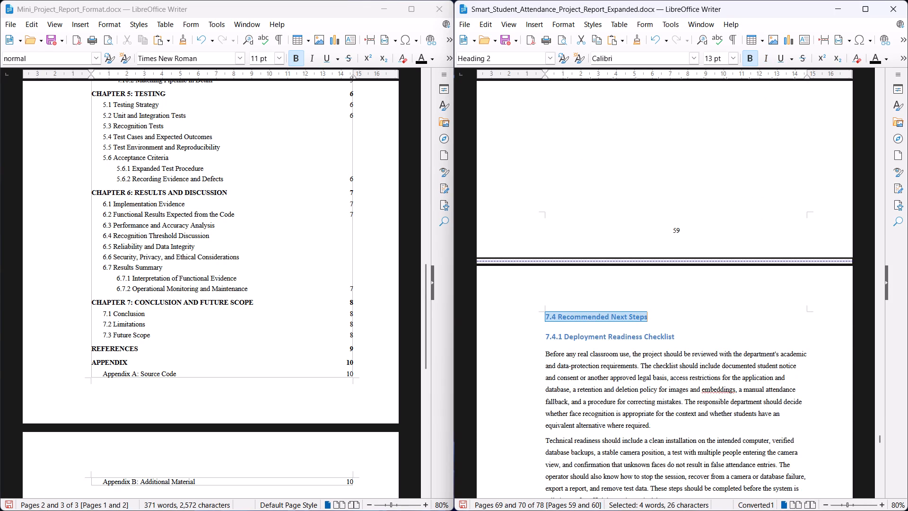
{"action": "left_click", "coordinate": [163, 335]}
{"action": "key", "text": "Return"}
{"action": "key", "text": "ctrl+v"}
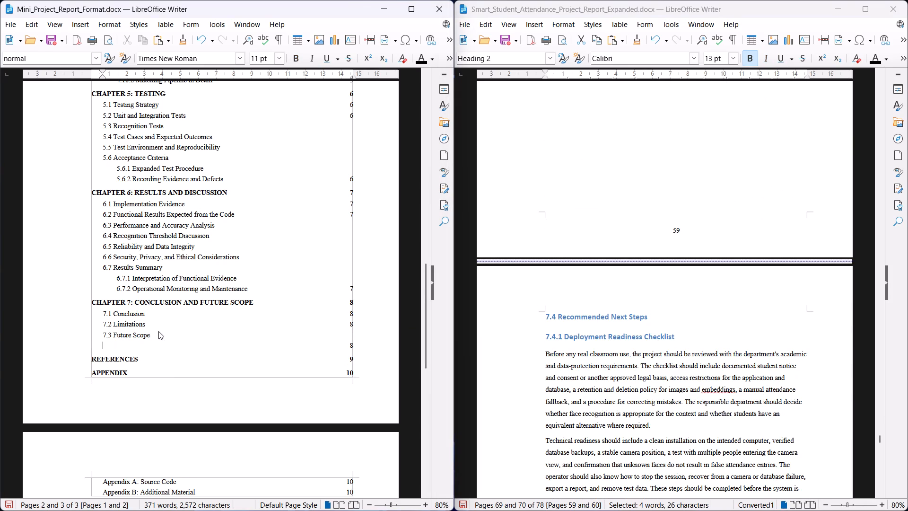
Add the subentry "7.4.1 Deployment Readiness Checklist" below contents entry 7.4, indented with seven spaces and copied from the expanded report's heading.
{"action": "scroll", "coordinate": [627, 330], "scroll_direction": "down", "scroll_amount": 3}
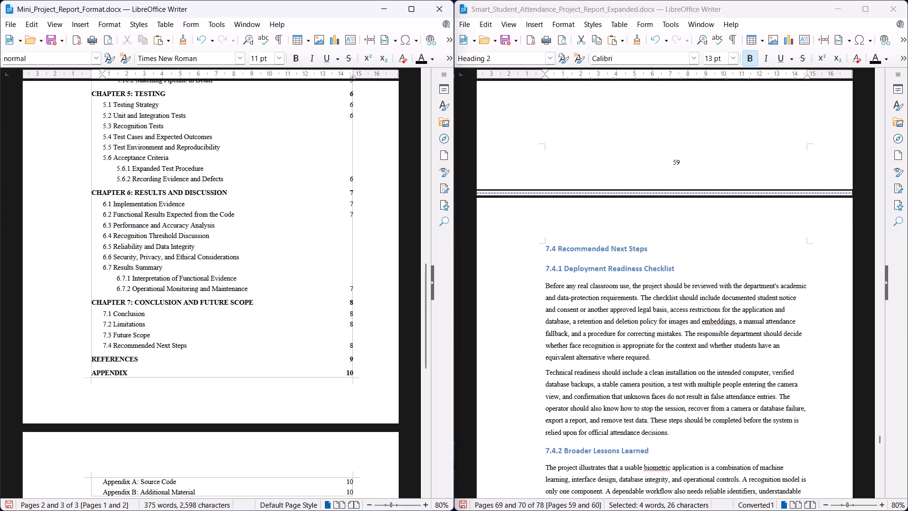
{"action": "left_click_drag", "start_coordinate": [545, 266], "coordinate": [694, 266]}
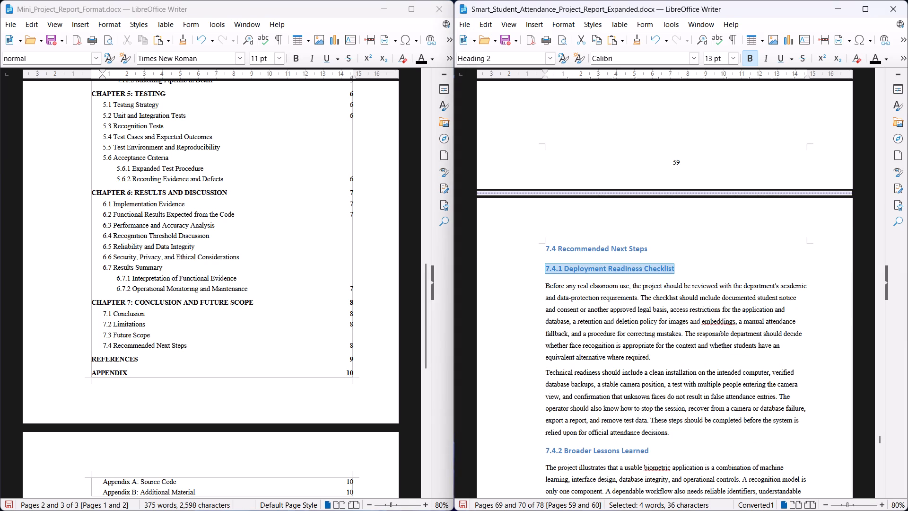
{"action": "key", "text": "ctrl+v"}
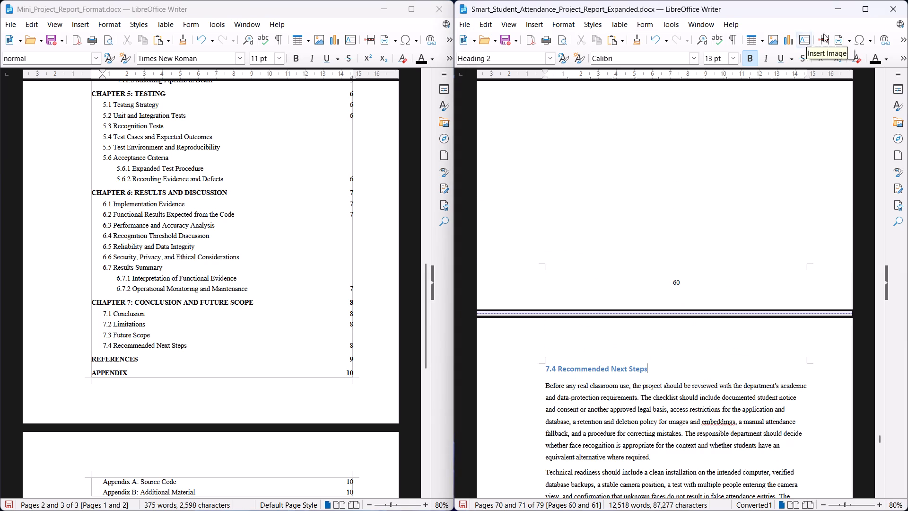
{"action": "left_click", "coordinate": [656, 41]}
{"action": "scroll", "coordinate": [660, 197], "scroll_direction": "down", "scroll_amount": 3}
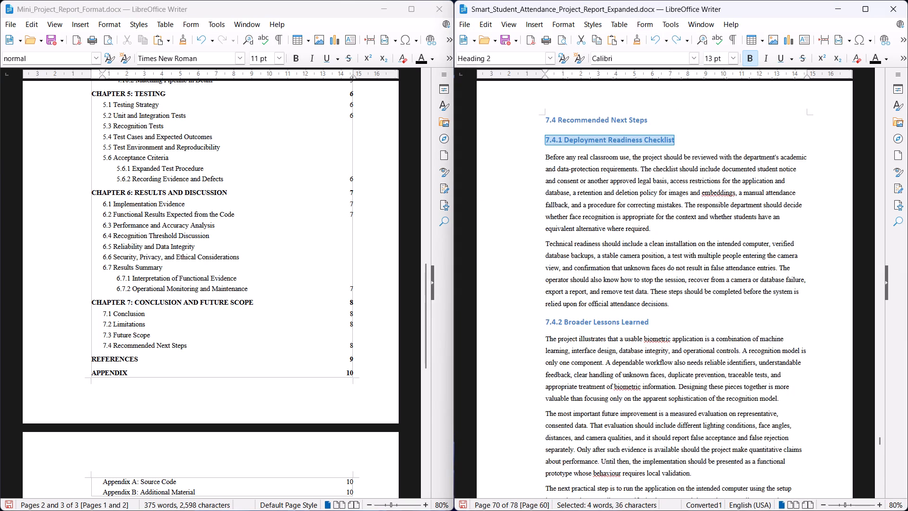
{"action": "key", "text": "ctrl+c"}
{"action": "left_click_drag", "start_coordinate": [185, 347], "coordinate": [194, 347]}
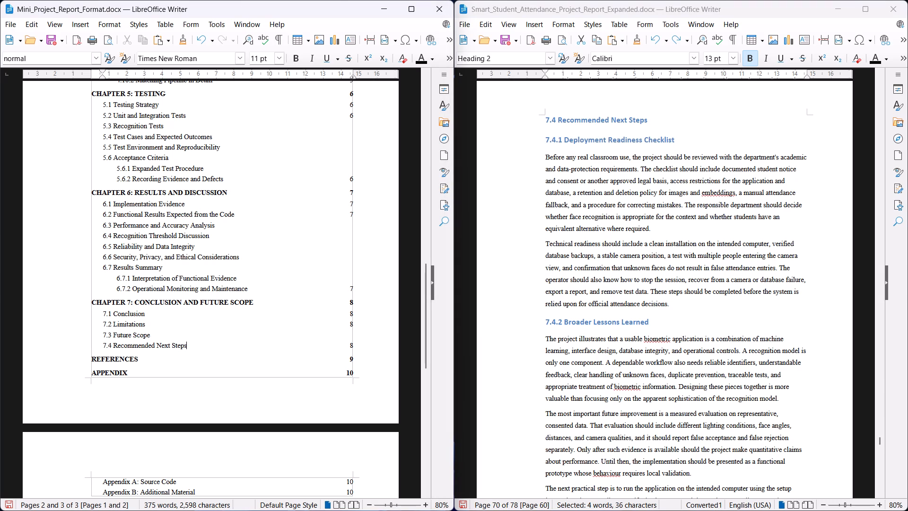
{"action": "key", "text": "Return"}
{"action": "key", "text": "space"}
{"action": "key", "text": "space"}
{"action": "key", "text": "space"}
{"action": "key", "text": "space"}
{"action": "key", "text": "space"}
{"action": "key", "text": "space"}
{"action": "key", "text": "space"}
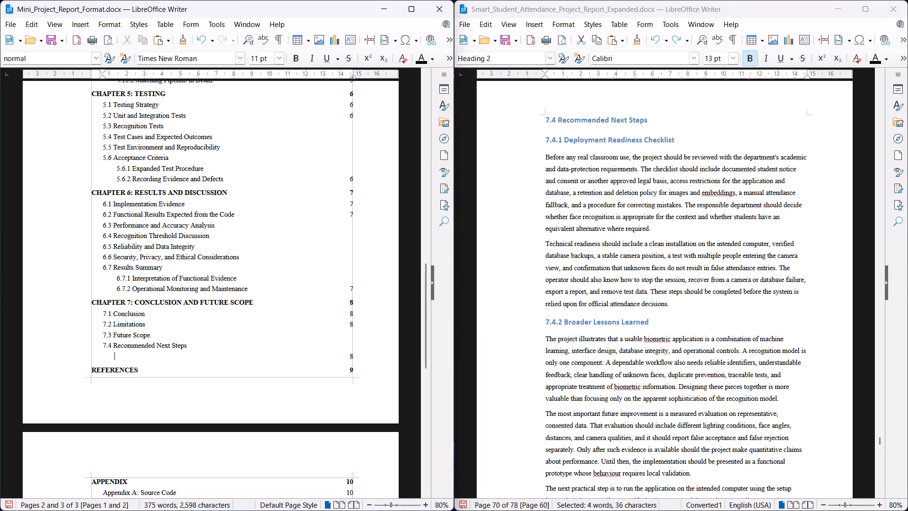
{"action": "key", "text": "ctrl+v"}
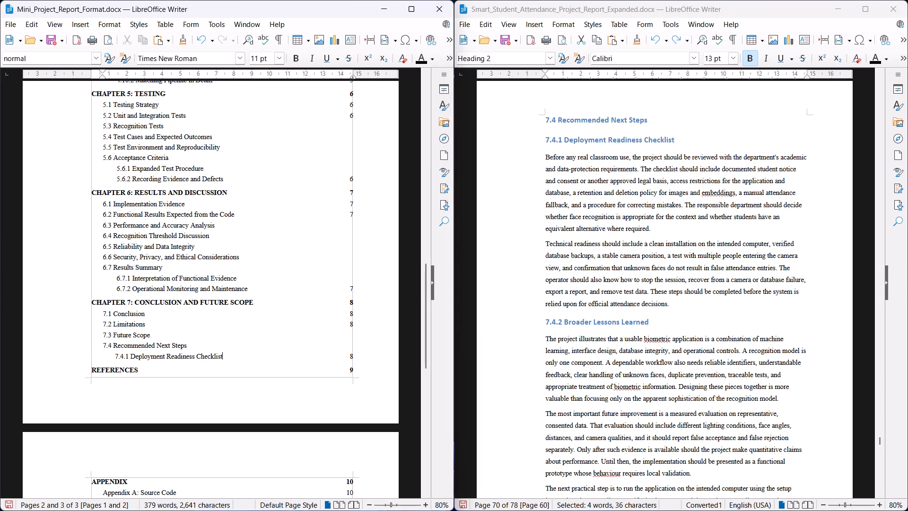
Add one more leading space before contents subentry 7.4.1 to align it with the subentries of the other chapters.
{"action": "key", "text": "Up"}
{"action": "key", "text": "Down"}
{"action": "key", "text": "Left"}
{"action": "key", "text": "Left"}
{"action": "key", "text": "Left"}
{"action": "key", "text": "Left"}
{"action": "key", "text": "Left"}
{"action": "key", "text": "Left"}
{"action": "key", "text": "Left"}
{"action": "key", "text": "Left"}
{"action": "key", "text": "Left"}
{"action": "key", "text": "Left"}
{"action": "key", "text": "Left"}
{"action": "key", "text": "Left"}
{"action": "key", "text": "Left"}
{"action": "key", "text": "Left"}
{"action": "key", "text": "Left"}
{"action": "key", "text": "Left"}
{"action": "key", "text": "Left"}
{"action": "key", "text": "Left"}
{"action": "key", "text": "Left"}
{"action": "key", "text": "Left"}
{"action": "key", "text": "Left"}
{"action": "key", "text": "Left"}
{"action": "key", "text": "Left"}
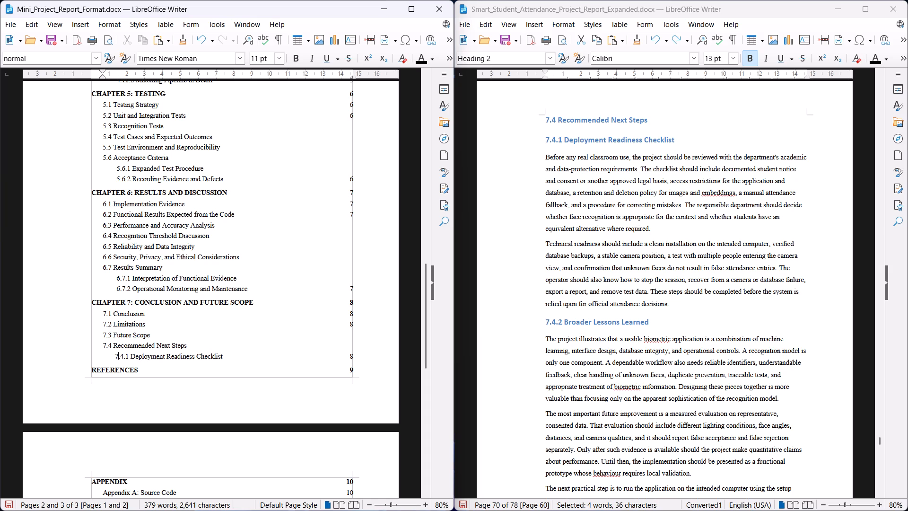
{"action": "key", "text": "Left"}
{"action": "key", "text": "Up"}
{"action": "key", "text": "Up"}
{"action": "key", "text": "Up"}
{"action": "key", "text": "Up"}
{"action": "key", "text": "Up"}
{"action": "key", "text": "Up"}
{"action": "key", "text": "Down"}
{"action": "key", "text": "Down"}
{"action": "key", "text": "Down"}
{"action": "key", "text": "Down"}
{"action": "key", "text": "Down"}
{"action": "key", "text": "Down"}
{"action": "key", "text": "space"}
{"action": "key", "text": "Up"}
{"action": "key", "text": "Up"}
{"action": "key", "text": "Up"}
{"action": "key", "text": "Up"}
{"action": "key", "text": "Up"}
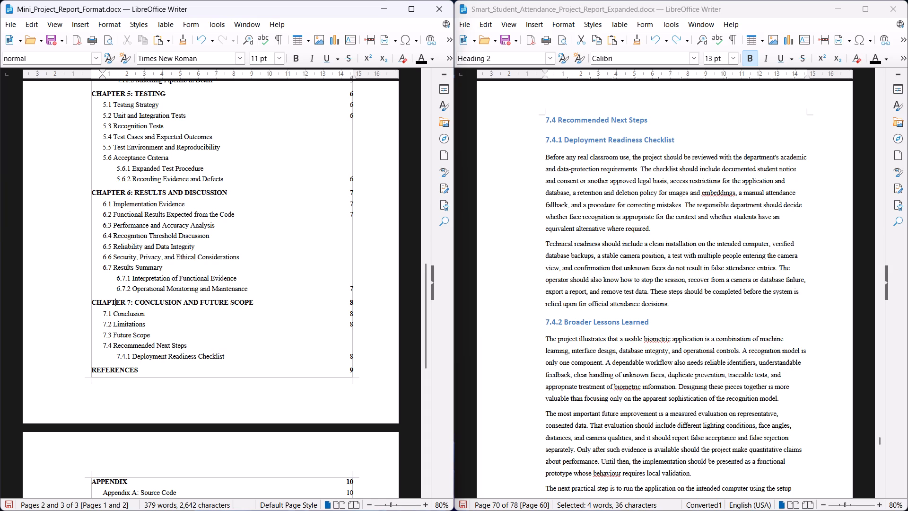
{"action": "key", "text": "Up"}
Add the subentry "7.4.2 Broader Lessons Learned" below contents subentry 7.4.1, indented with eight spaces and copied from the expanded report's heading.
{"action": "left_click_drag", "start_coordinate": [544, 322], "coordinate": [655, 322]}
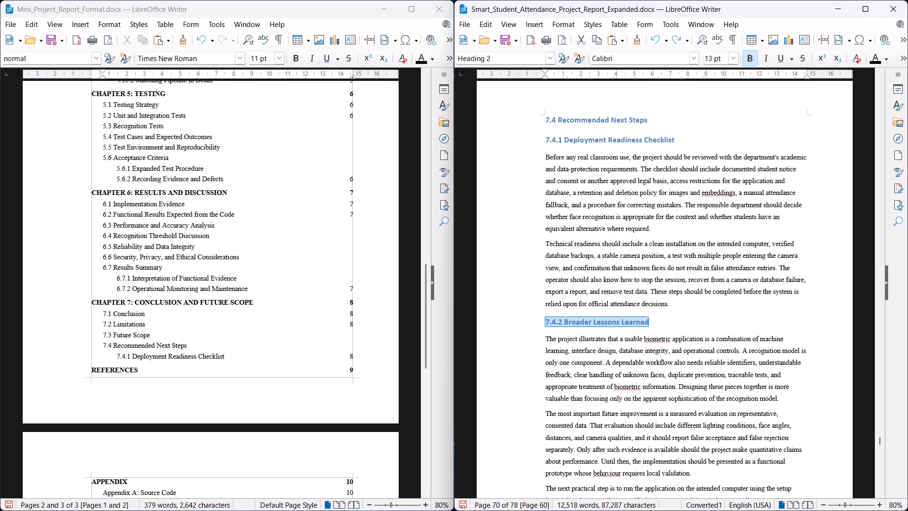
{"action": "key", "text": "ctrl+c"}
{"action": "left_click", "coordinate": [248, 359]}
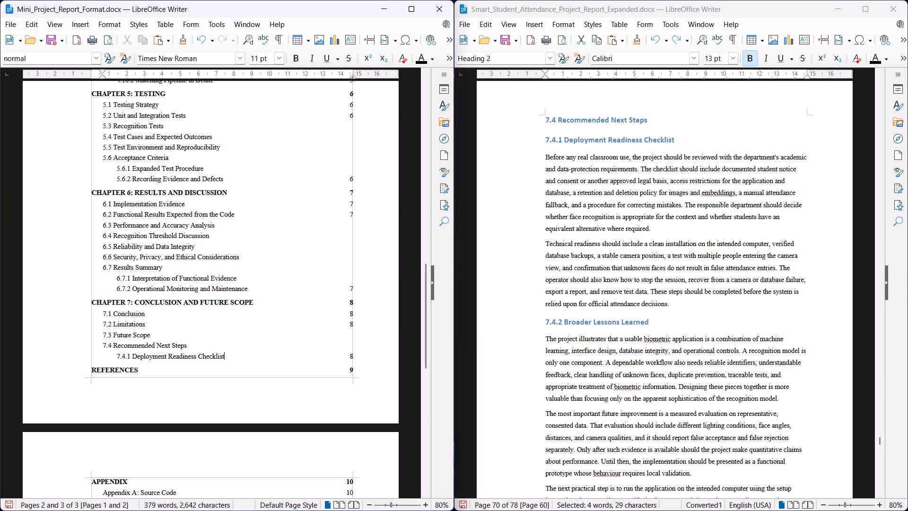
{"action": "key", "text": "Return"}
{"action": "key", "text": "space"}
{"action": "key", "text": "space"}
{"action": "key", "text": "space"}
{"action": "key", "text": "space"}
{"action": "key", "text": "space"}
{"action": "key", "text": "space"}
{"action": "key", "text": "space"}
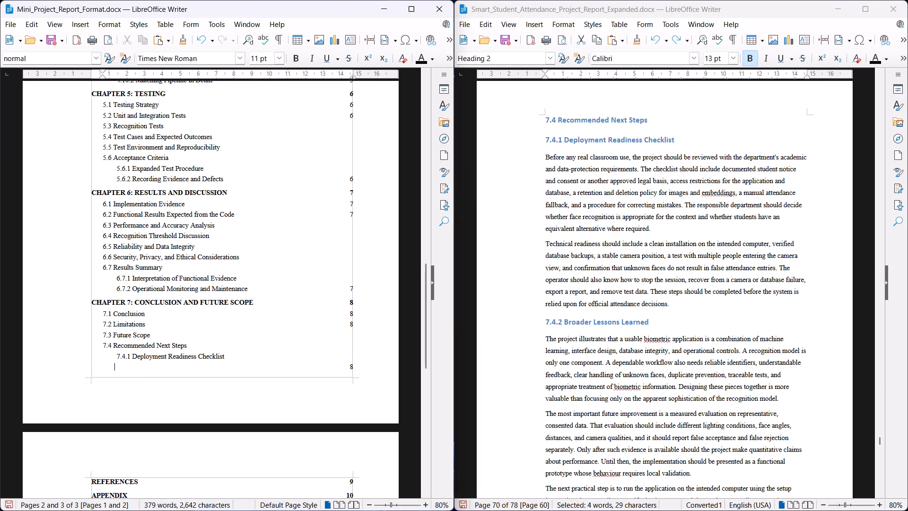
{"action": "key", "text": "space"}
{"action": "key", "text": "ctrl+v"}
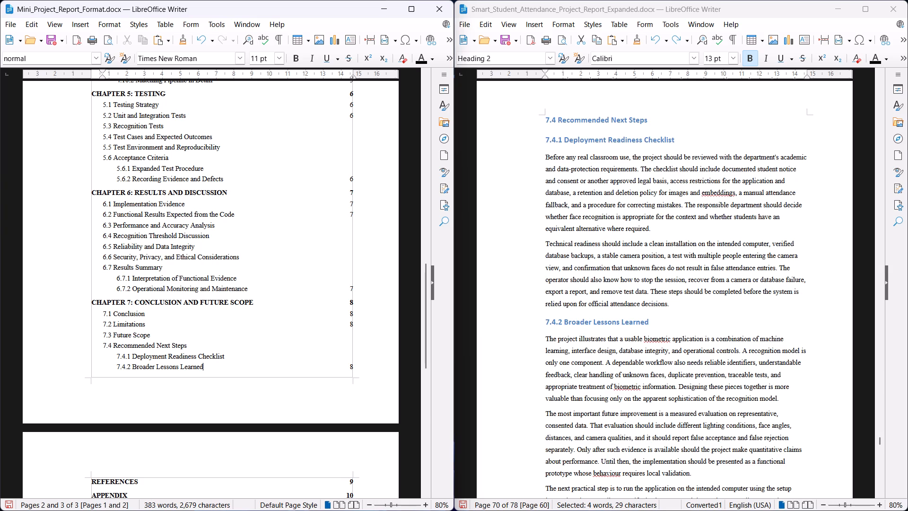
Replace the contents entry "Appendix A: Source Code" with the expanded report's heading "APPENDIX A: SOURCE-CODE OVERVIEW".
{"action": "scroll", "coordinate": [612, 314], "scroll_direction": "down", "scroll_amount": 6}
{"action": "scroll", "coordinate": [612, 306], "scroll_direction": "down", "scroll_amount": 20}
{"action": "scroll", "coordinate": [612, 306], "scroll_direction": "down", "scroll_amount": 8}
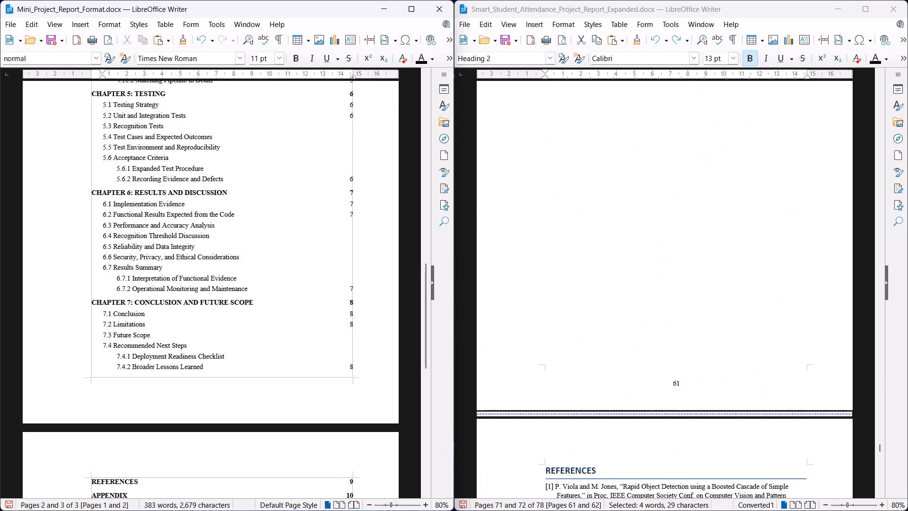
{"action": "scroll", "coordinate": [613, 298], "scroll_direction": "down", "scroll_amount": 3}
{"action": "scroll", "coordinate": [211, 221], "scroll_direction": "down", "scroll_amount": 6}
{"action": "scroll", "coordinate": [634, 235], "scroll_direction": "down", "scroll_amount": 9}
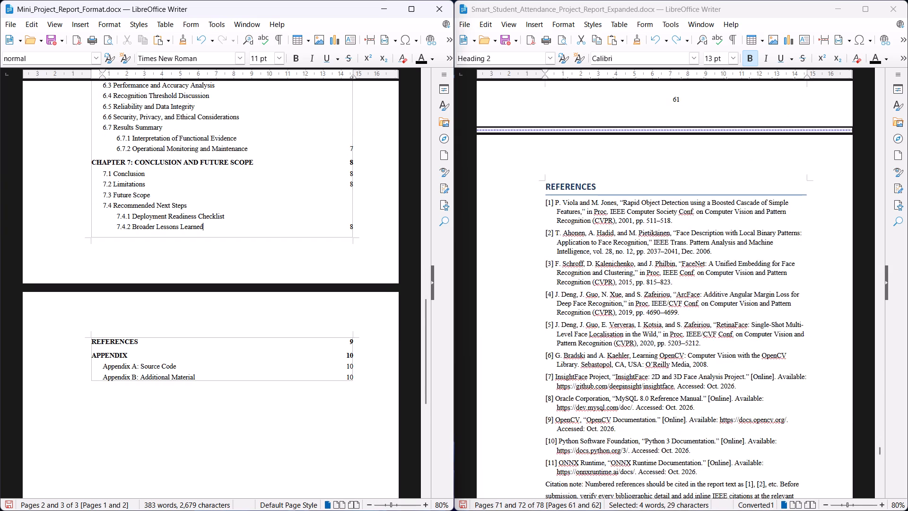
{"action": "scroll", "coordinate": [635, 235], "scroll_direction": "down", "scroll_amount": 15}
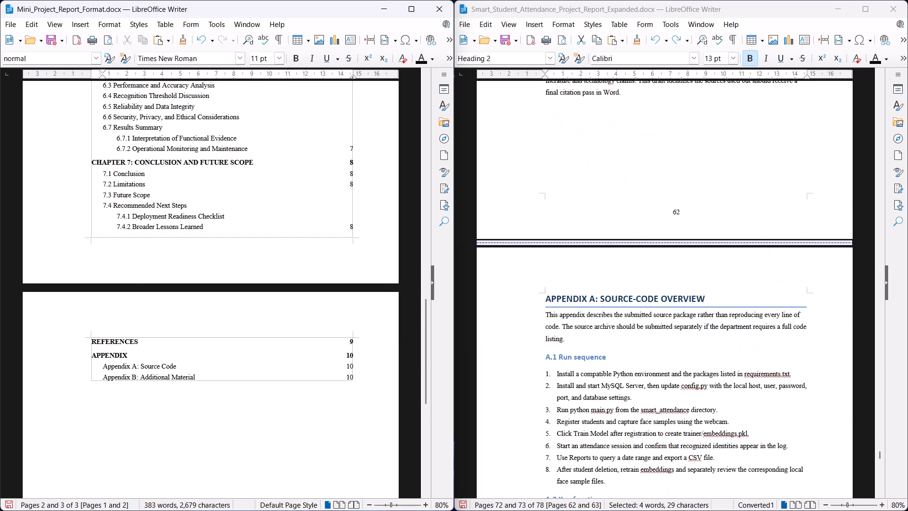
{"action": "scroll", "coordinate": [632, 236], "scroll_direction": "down", "scroll_amount": 2}
{"action": "scroll", "coordinate": [632, 236], "scroll_direction": "up", "scroll_amount": 18}
{"action": "scroll", "coordinate": [636, 223], "scroll_direction": "down", "scroll_amount": 5}
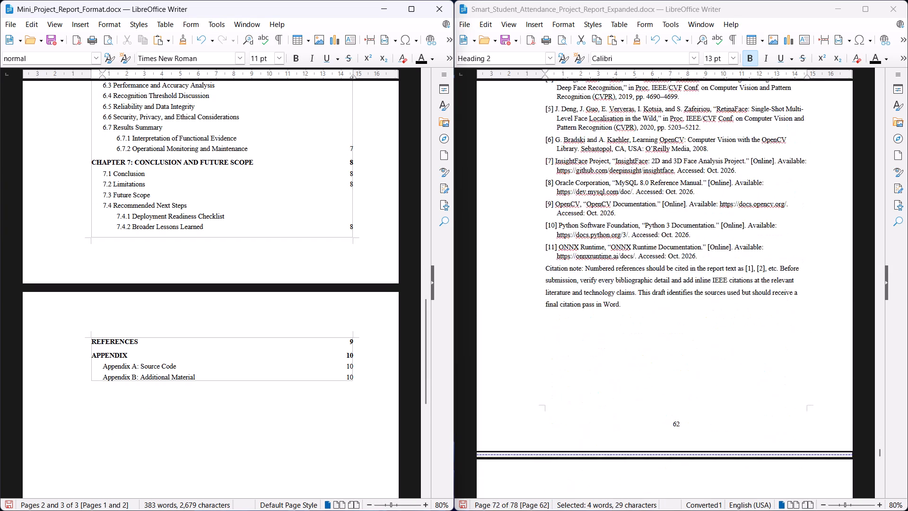
{"action": "scroll", "coordinate": [636, 223], "scroll_direction": "down", "scroll_amount": 18}
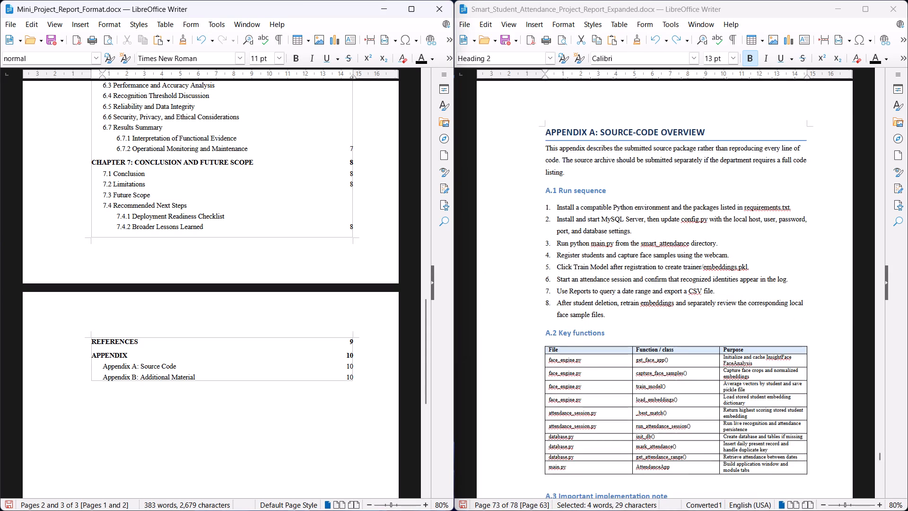
{"action": "left_click_drag", "start_coordinate": [711, 133], "coordinate": [543, 136]}
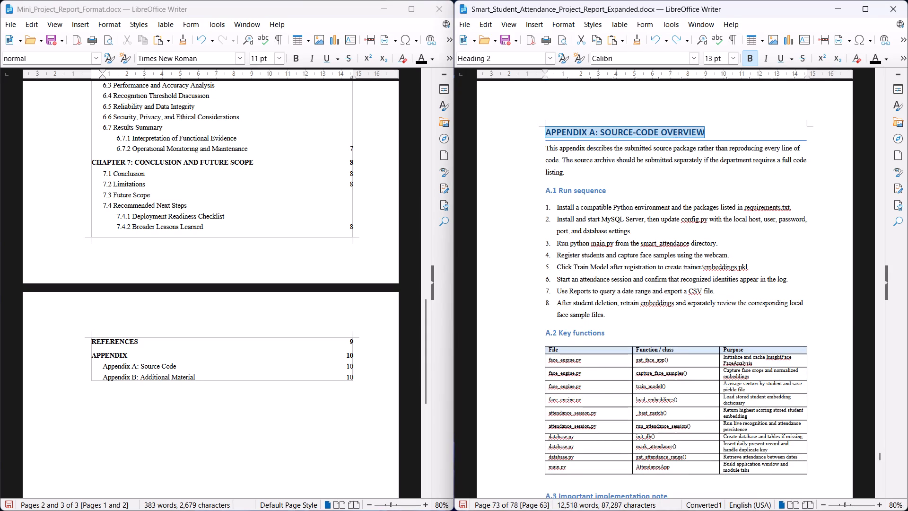
{"action": "key", "text": "ctrl+c"}
{"action": "left_click_drag", "start_coordinate": [177, 363], "coordinate": [106, 363]}
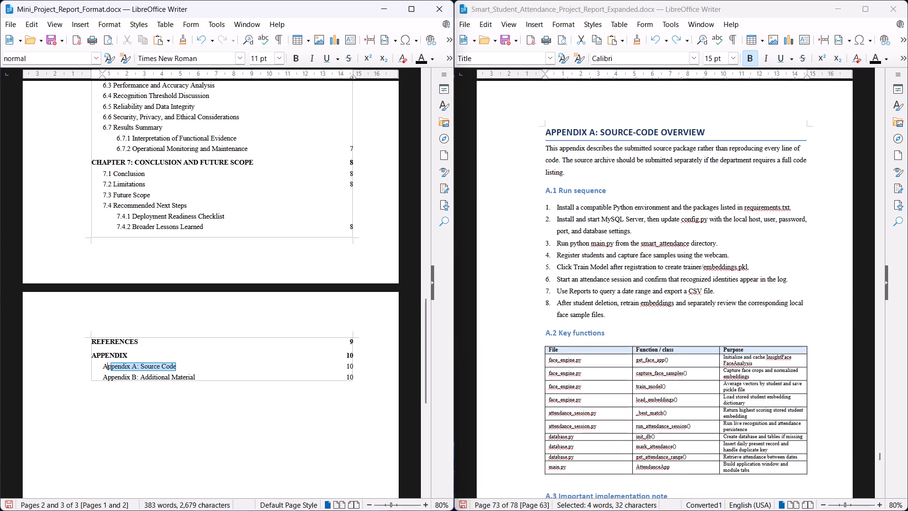
{"action": "left_click_drag", "start_coordinate": [106, 363], "coordinate": [103, 366]}
{"action": "key", "text": "ctrl+v"}
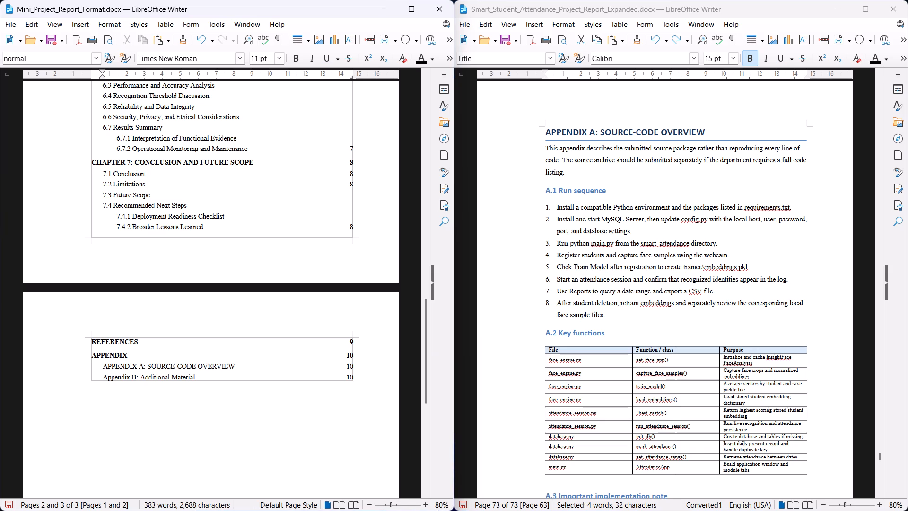
Replace the contents entry "Appendix B: Additional Material" with the expanded report's heading "APPENDIX B: SETUP AND OPERATING CHECKLIST".
{"action": "scroll", "coordinate": [620, 254], "scroll_direction": "down", "scroll_amount": 20}
{"action": "scroll", "coordinate": [620, 254], "scroll_direction": "down", "scroll_amount": 4}
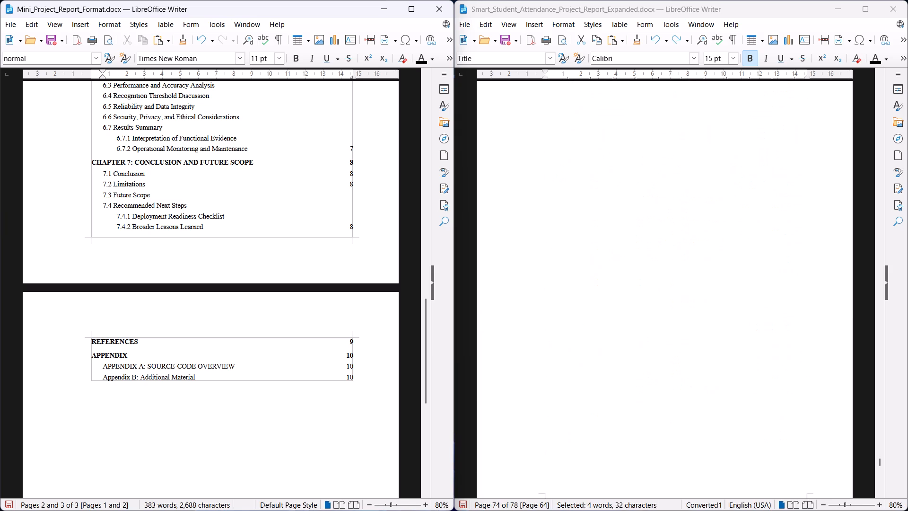
{"action": "scroll", "coordinate": [619, 252], "scroll_direction": "down", "scroll_amount": 15}
{"action": "left_click_drag", "start_coordinate": [546, 318], "coordinate": [583, 314]}
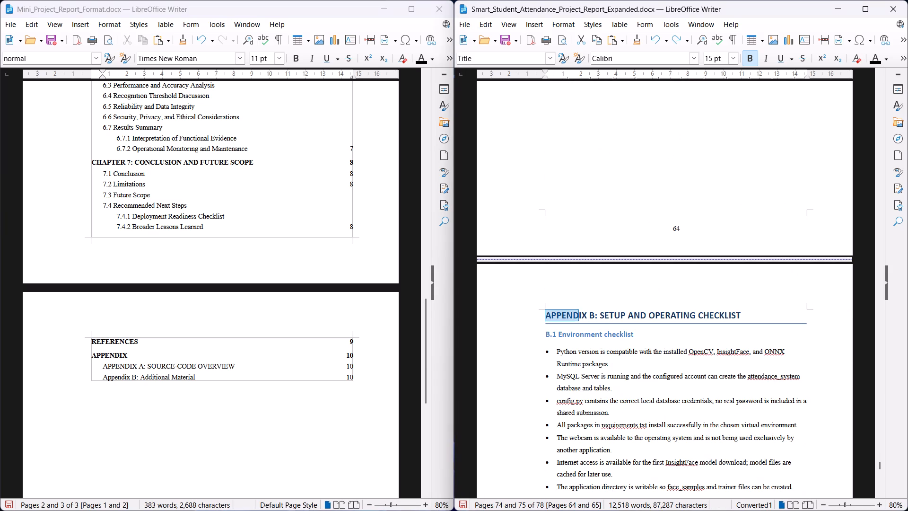
{"action": "left_click_drag", "start_coordinate": [583, 314], "coordinate": [743, 316]}
{"action": "key", "text": "ctrl+c"}
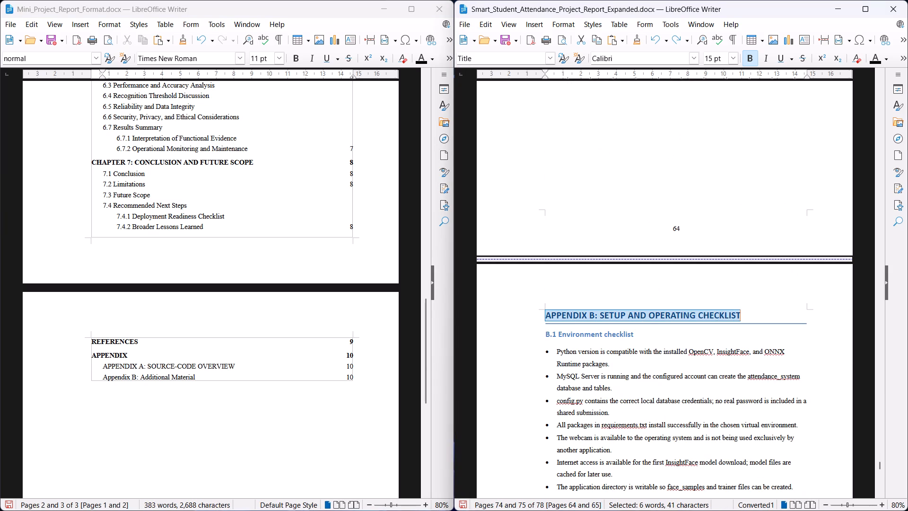
{"action": "left_click_drag", "start_coordinate": [197, 379], "coordinate": [106, 378]}
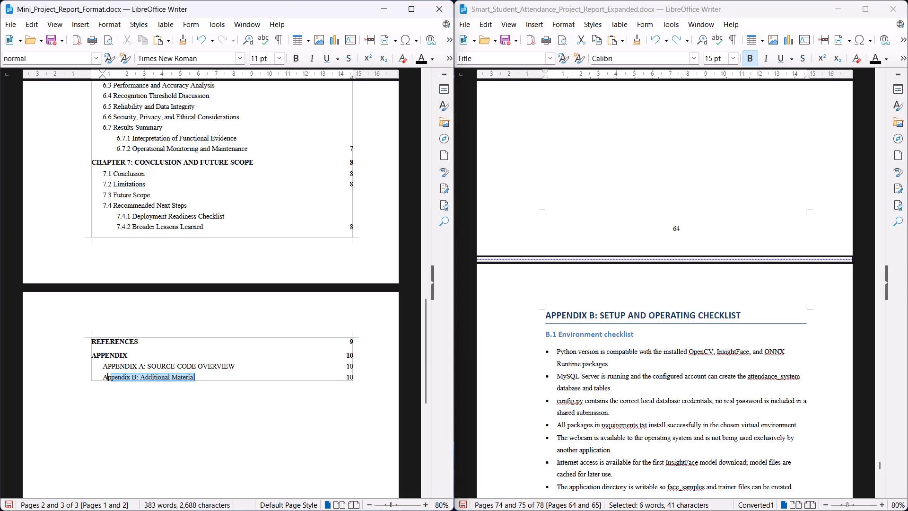
{"action": "left_click_drag", "start_coordinate": [106, 378], "coordinate": [105, 378]}
{"action": "key", "text": "ctrl+v"}
{"action": "left_click", "coordinate": [262, 436]}
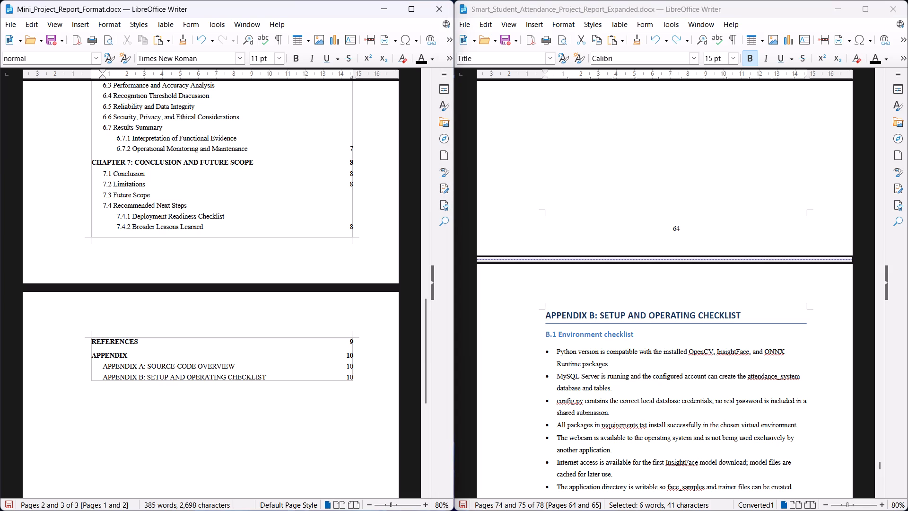
{"action": "scroll", "coordinate": [520, 296], "scroll_direction": "down", "scroll_amount": 13}
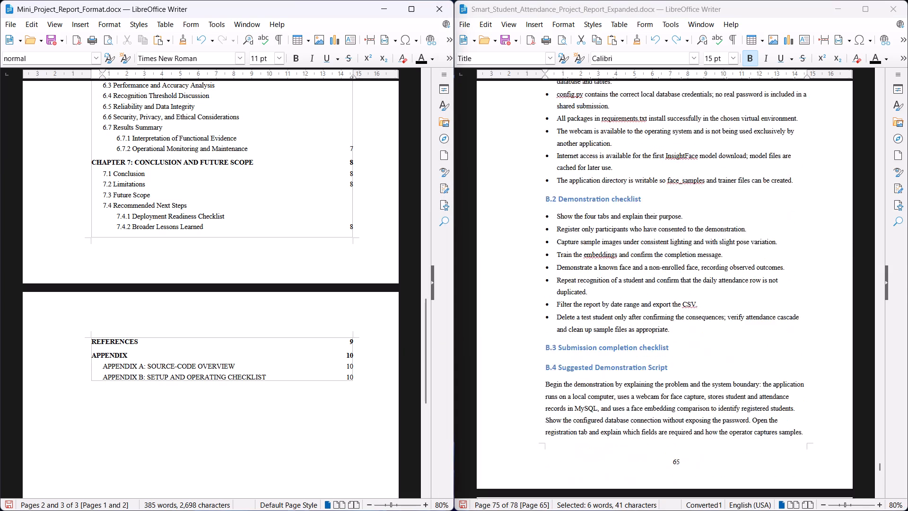
Delete the page numbers beside the Chapter 1 heading and its subentries in the format document's table of contents.
{"action": "scroll", "coordinate": [532, 285], "scroll_direction": "up", "scroll_amount": 6}
{"action": "scroll", "coordinate": [327, 237], "scroll_direction": "up", "scroll_amount": 20}
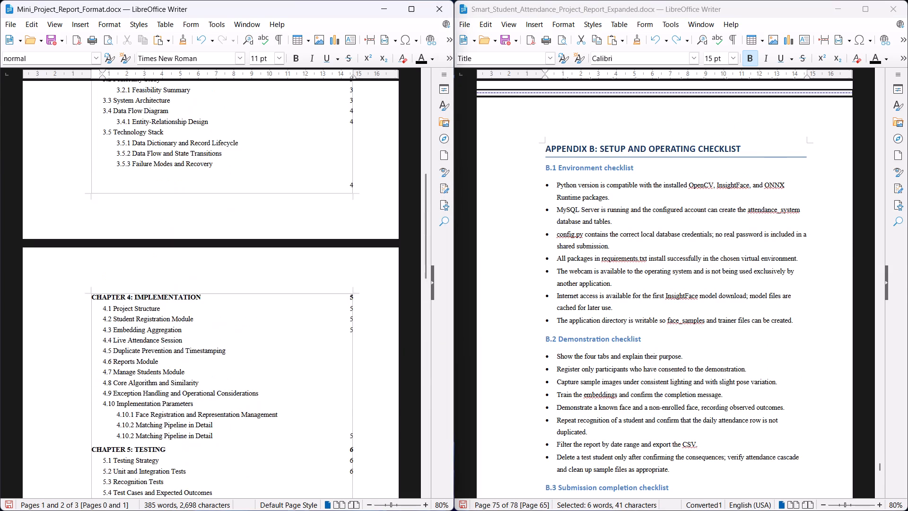
{"action": "scroll", "coordinate": [327, 231], "scroll_direction": "up", "scroll_amount": 19}
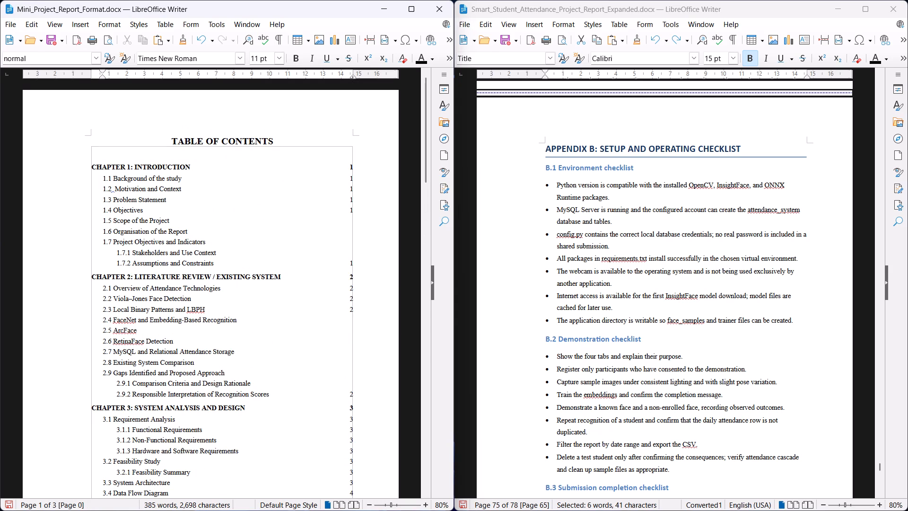
{"action": "left_click", "coordinate": [351, 167]}
{"action": "key", "text": "BackSpace"}
{"action": "left_click", "coordinate": [353, 180]}
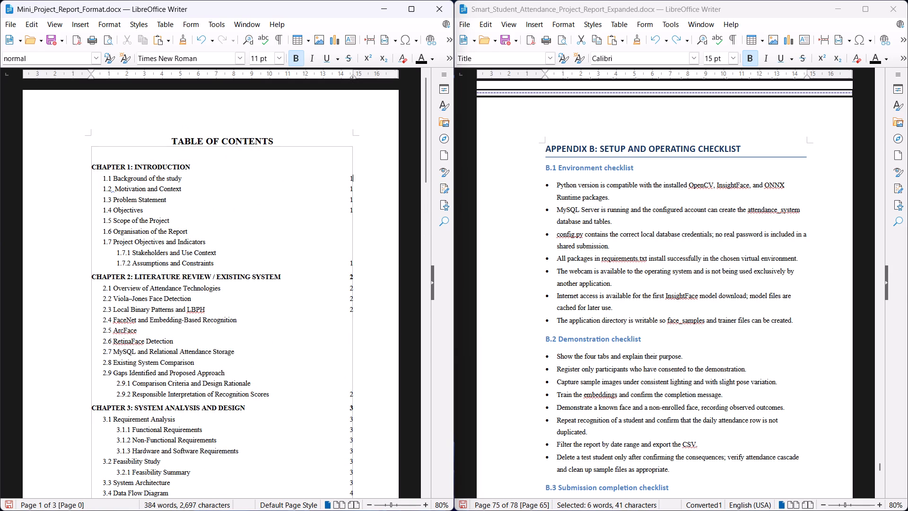
{"action": "key", "text": "BackSpace"}
{"action": "left_click", "coordinate": [353, 186]}
{"action": "key", "text": "BackSpace"}
{"action": "left_click", "coordinate": [353, 198]}
{"action": "key", "text": "BackSpace"}
{"action": "left_click", "coordinate": [354, 213]}
{"action": "key", "text": "BackSpace"}
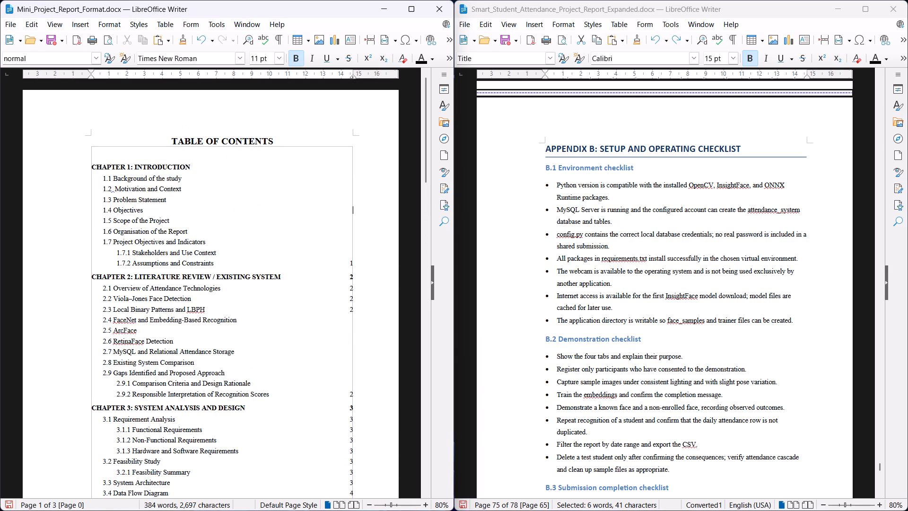
{"action": "left_click", "coordinate": [356, 260]}
{"action": "key", "text": "BackSpace"}
Delete the page numbers beside the Chapter 2 heading and contents subentries 2.1, 2.2, 2.3 and 2.9.2.
{"action": "left_click", "coordinate": [353, 279]}
{"action": "key", "text": "BackSpace"}
{"action": "left_click", "coordinate": [353, 284]}
{"action": "key", "text": "BackSpace"}
{"action": "left_click", "coordinate": [354, 296]}
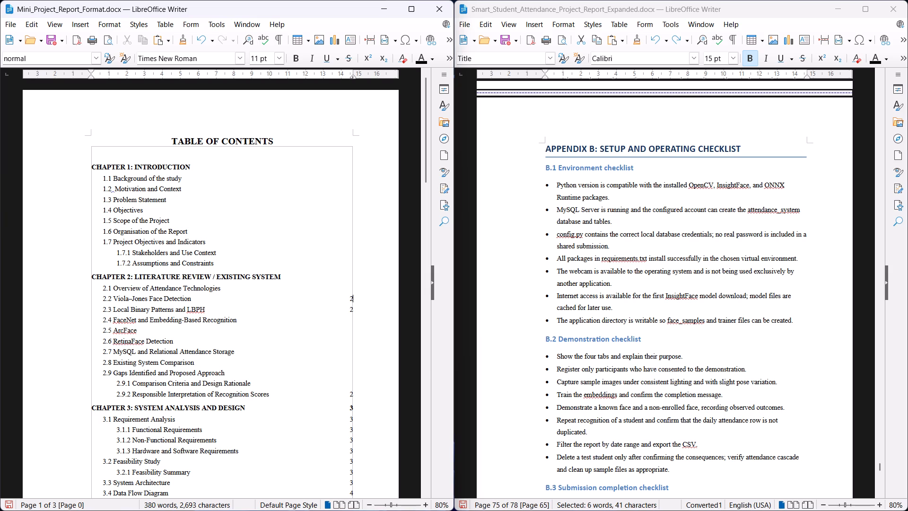
{"action": "key", "text": "BackSpace"}
{"action": "left_click", "coordinate": [356, 308]}
{"action": "key", "text": "BackSpace"}
{"action": "scroll", "coordinate": [363, 308], "scroll_direction": "down", "scroll_amount": 4}
{"action": "left_click", "coordinate": [359, 297]}
{"action": "key", "text": "BackSpace"}
Delete the page numbers beside the Chapter 3 heading and contents subentries 3.1 through 3.1.3.
{"action": "left_click", "coordinate": [358, 313]}
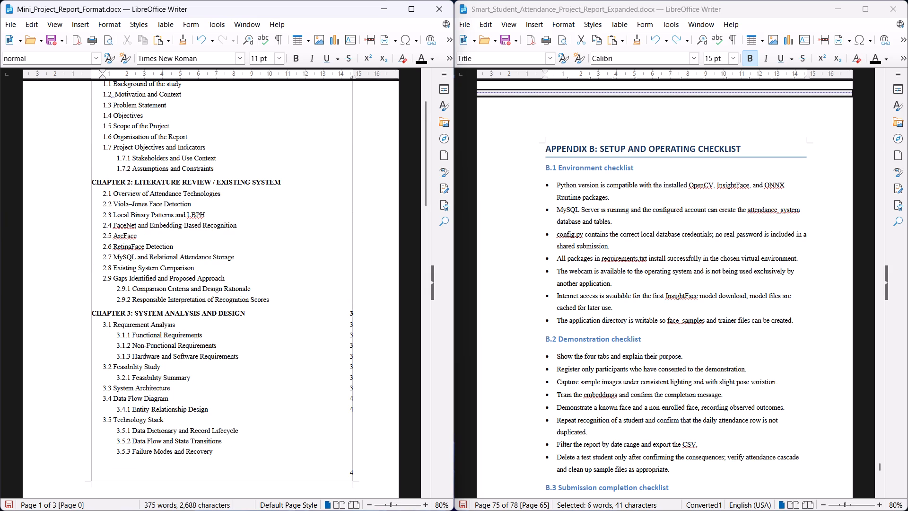
{"action": "key", "text": "BackSpace"}
{"action": "left_click", "coordinate": [358, 323]}
{"action": "key", "text": "BackSpace"}
{"action": "left_click", "coordinate": [358, 338]}
{"action": "key", "text": "BackSpace"}
{"action": "left_click", "coordinate": [358, 339]}
{"action": "key", "text": "BackSpace"}
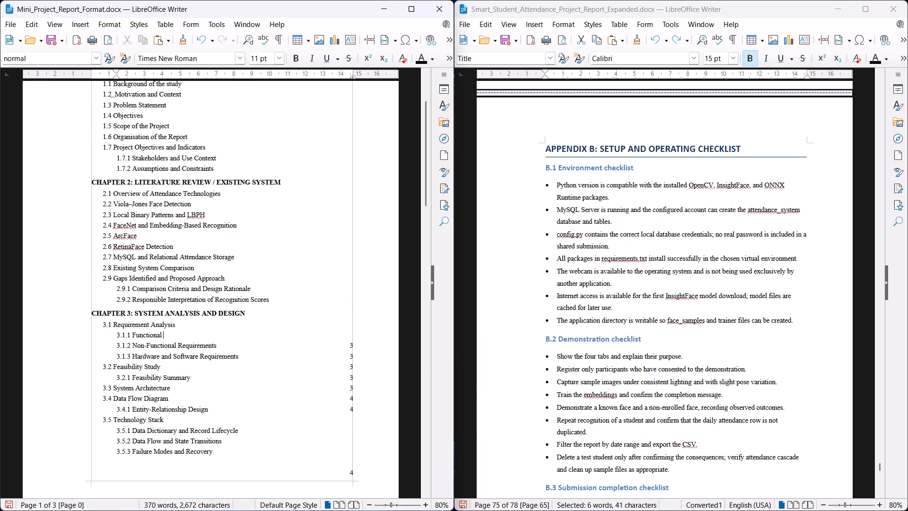
{"action": "left_click_drag", "start_coordinate": [352, 343], "coordinate": [353, 347]}
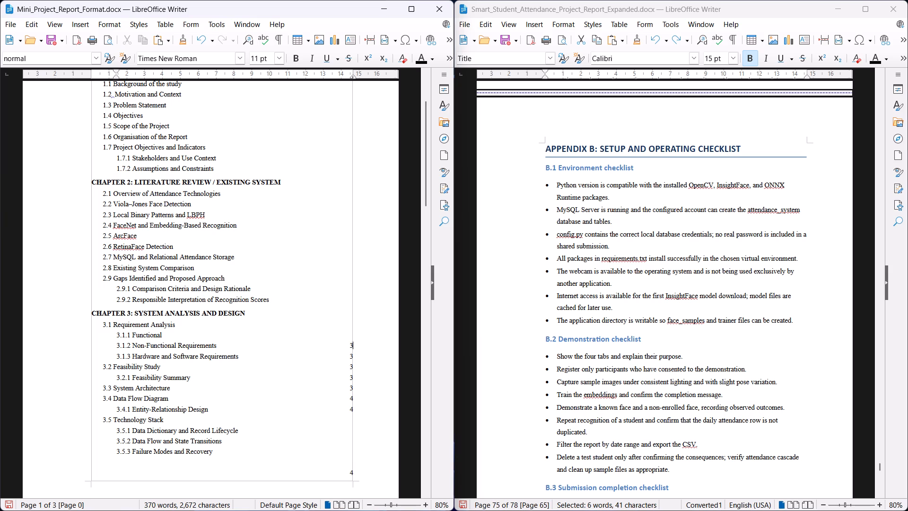
{"action": "key", "text": "BackSpace"}
{"action": "left_click", "coordinate": [357, 354]}
{"action": "key", "text": "BackSpace"}
Delete the remaining Chapter 3 page numbers, from subentry 3.2 down to the number on the line below 3.5.3.
{"action": "left_click", "coordinate": [357, 366]}
{"action": "key", "text": "BackSpace"}
{"action": "left_click", "coordinate": [357, 374]}
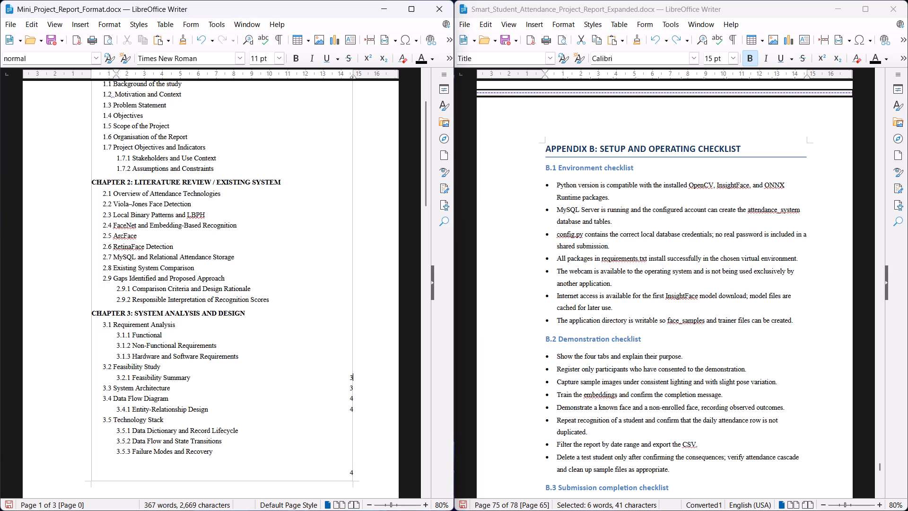
{"action": "key", "text": "BackSpace"}
{"action": "left_click", "coordinate": [358, 388]}
{"action": "key", "text": "BackSpace"}
{"action": "left_click", "coordinate": [358, 395]}
{"action": "key", "text": "BackSpace"}
{"action": "left_click", "coordinate": [358, 405]}
{"action": "key", "text": "BackSpace"}
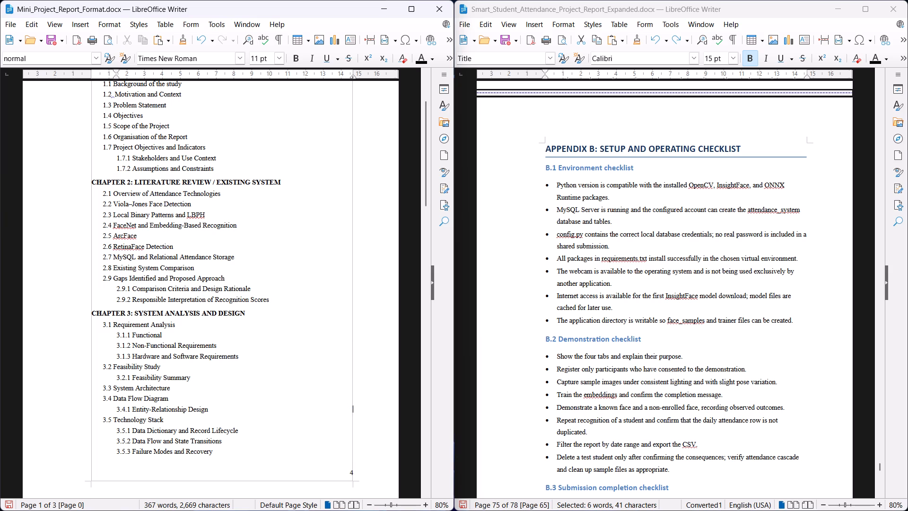
{"action": "scroll", "coordinate": [362, 409], "scroll_direction": "down", "scroll_amount": 3}
{"action": "left_click", "coordinate": [359, 409]}
{"action": "key", "text": "BackSpace"}
Delete the page numbers beside the Chapter 4 heading, its subentries 4.1 to 4.3 and the last 4.10.2, and the Chapter 5 heading.
{"action": "scroll", "coordinate": [359, 409], "scroll_direction": "down", "scroll_amount": 6}
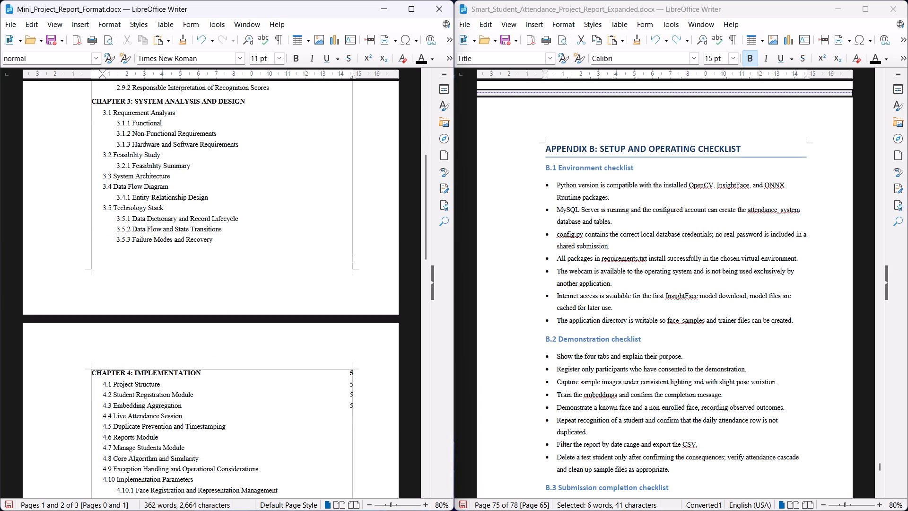
{"action": "left_click", "coordinate": [362, 372]}
{"action": "key", "text": "BackSpace"}
{"action": "left_click", "coordinate": [359, 384]}
{"action": "key", "text": "BackSpace"}
{"action": "left_click", "coordinate": [358, 394]}
{"action": "key", "text": "BackSpace"}
{"action": "left_click", "coordinate": [358, 404]}
{"action": "key", "text": "BackSpace"}
{"action": "scroll", "coordinate": [356, 407], "scroll_direction": "down", "scroll_amount": 6}
{"action": "left_click", "coordinate": [365, 378]}
{"action": "key", "text": "BackSpace"}
{"action": "left_click", "coordinate": [364, 372]}
{"action": "key", "text": "BackSpace"}
Delete the page numbers beside contents subentries 5.1, 5.2 and 5.6.2.
{"action": "left_click", "coordinate": [364, 394]}
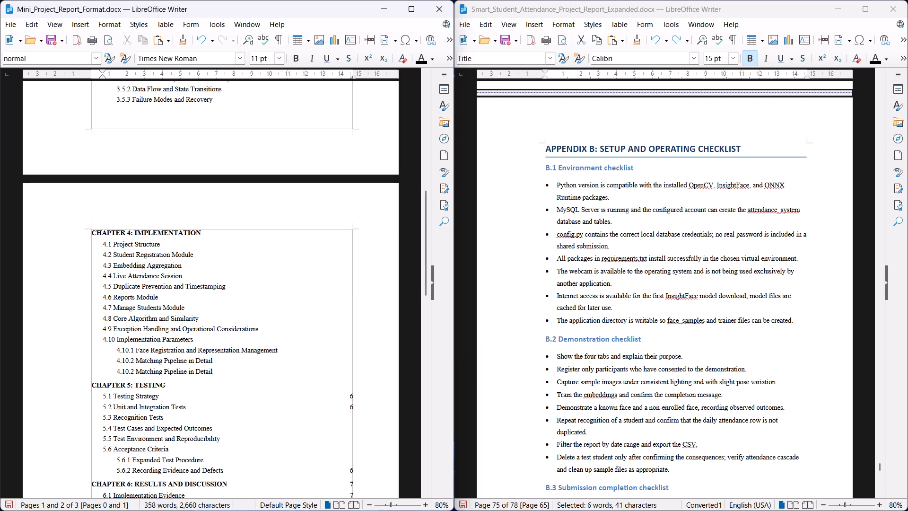
{"action": "key", "text": "BackSpace"}
{"action": "left_click", "coordinate": [363, 399]}
{"action": "left_click", "coordinate": [362, 408]}
{"action": "key", "text": "BackSpace"}
{"action": "scroll", "coordinate": [362, 408], "scroll_direction": "down", "scroll_amount": 5}
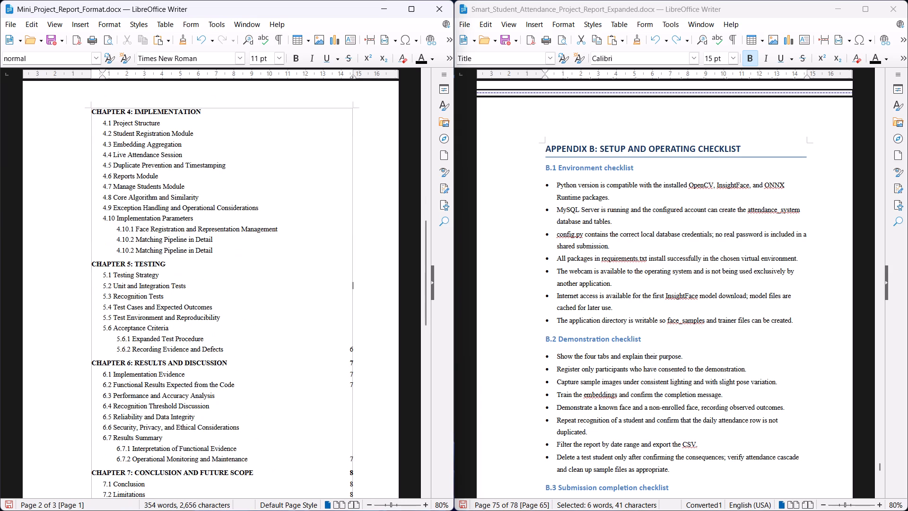
{"action": "left_click", "coordinate": [366, 351]}
{"action": "key", "text": "BackSpace"}
Delete the page numbers beside the Chapter 6 heading and contents subentries 6.1, 6.2 and 6.7.2.
{"action": "left_click", "coordinate": [365, 357]}
{"action": "key", "text": "BackSpace"}
{"action": "left_click", "coordinate": [365, 373]}
{"action": "key", "text": "BackSpace"}
{"action": "left_click", "coordinate": [365, 379]}
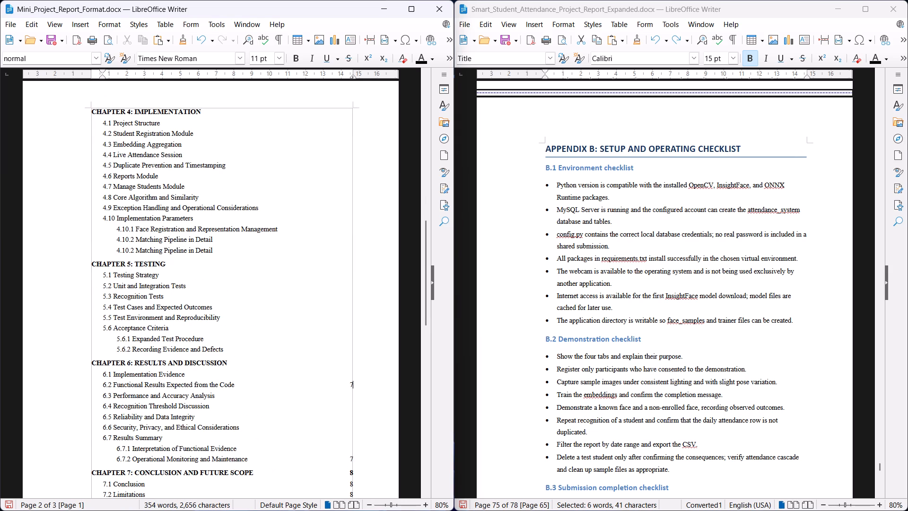
{"action": "key", "text": "BackSpace"}
{"action": "scroll", "coordinate": [365, 397], "scroll_direction": "down", "scroll_amount": 4}
{"action": "left_click", "coordinate": [368, 365]}
{"action": "key", "text": "BackSpace"}
Delete the page numbers beside the Chapter 7 heading and contents subentries 7.1, 7.2 and 7.4.2.
{"action": "left_click", "coordinate": [367, 375]}
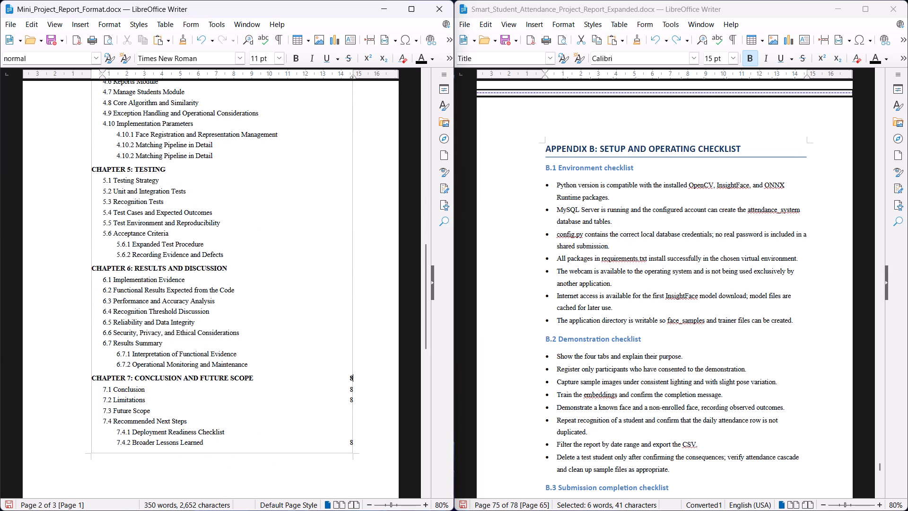
{"action": "key", "text": "BackSpace"}
{"action": "left_click", "coordinate": [367, 387]}
{"action": "key", "text": "BackSpace"}
{"action": "left_click", "coordinate": [366, 396]}
{"action": "key", "text": "BackSpace"}
{"action": "scroll", "coordinate": [366, 399], "scroll_direction": "down", "scroll_amount": 3}
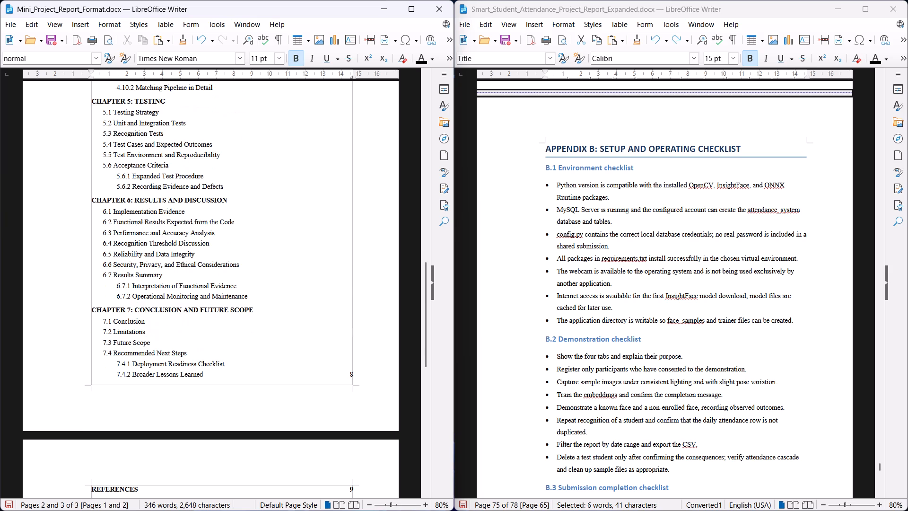
{"action": "left_click", "coordinate": [364, 380]}
{"action": "key", "text": "BackSpace"}
Delete the page numbers beside the REFERENCES, APPENDIX, Appendix A and Appendix B contents entries.
{"action": "scroll", "coordinate": [365, 386], "scroll_direction": "down", "scroll_amount": 4}
{"action": "left_click", "coordinate": [365, 391]}
{"action": "key", "text": "BackSpace"}
{"action": "left_click", "coordinate": [365, 405]}
{"action": "key", "text": "BackSpace"}
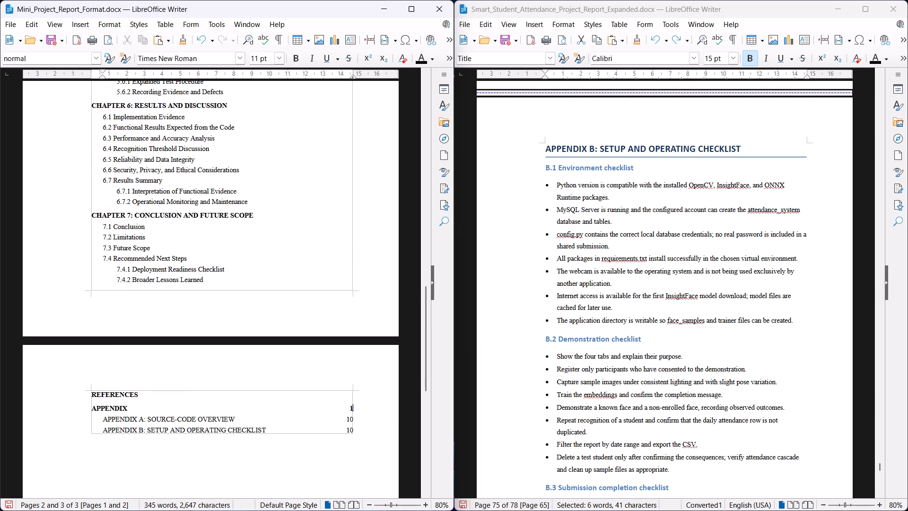
{"action": "left_click", "coordinate": [365, 417]}
{"action": "key", "text": "BackSpace"}
{"action": "key", "text": "BackSpace"}
{"action": "left_click", "coordinate": [364, 429]}
{"action": "key", "text": "BackSpace"}
{"action": "key", "text": "BackSpace"}
{"action": "left_click", "coordinate": [364, 405]}
{"action": "key", "text": "BackSpace"}
Set all text in the expanded report's Table 2.2, Summary of selected literature, to 12 pt.
{"action": "scroll", "coordinate": [365, 380], "scroll_direction": "up", "scroll_amount": 5}
{"action": "scroll", "coordinate": [366, 331], "scroll_direction": "up", "scroll_amount": 11}
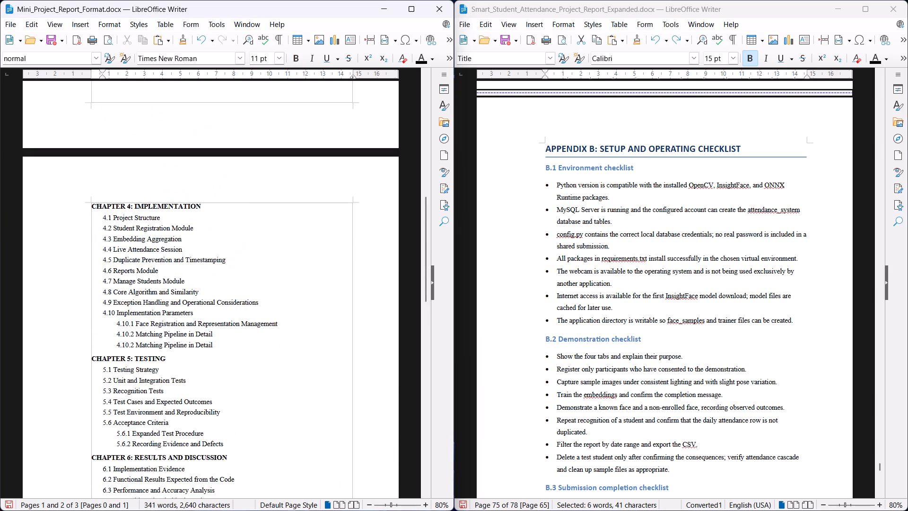
{"action": "scroll", "coordinate": [369, 286], "scroll_direction": "up", "scroll_amount": 8}
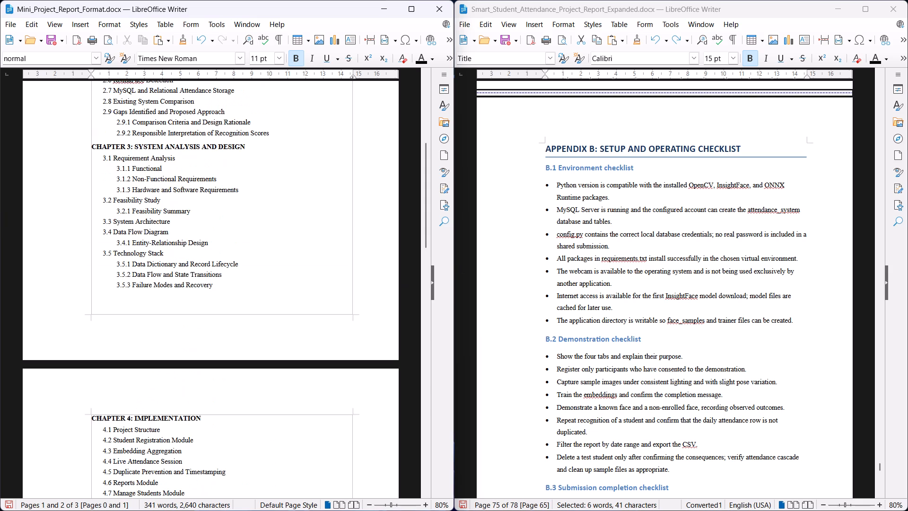
{"action": "scroll", "coordinate": [642, 277], "scroll_direction": "up", "scroll_amount": 4}
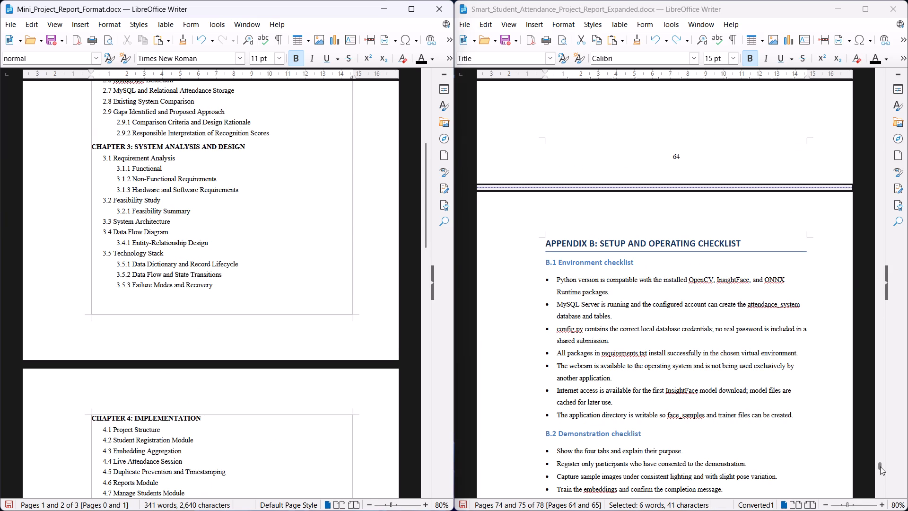
{"action": "left_click_drag", "start_coordinate": [880, 467], "coordinate": [880, 209]}
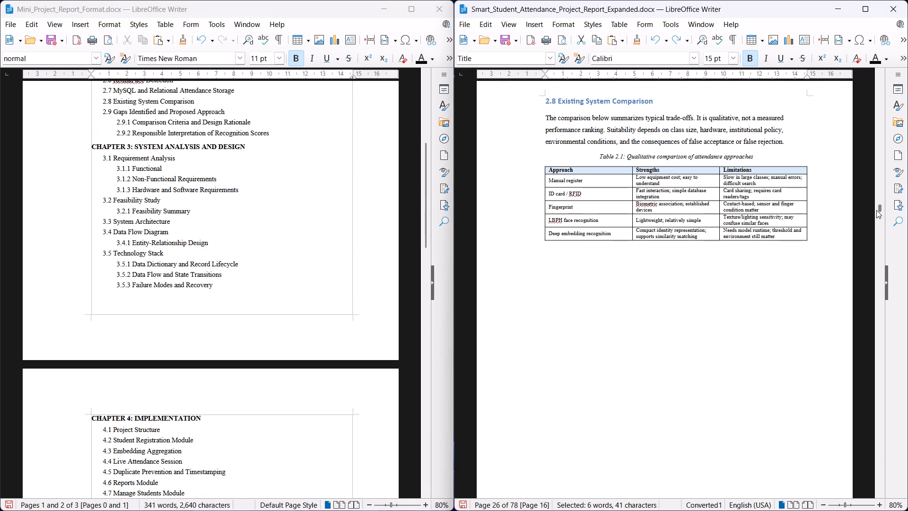
{"action": "left_click", "coordinate": [878, 210]}
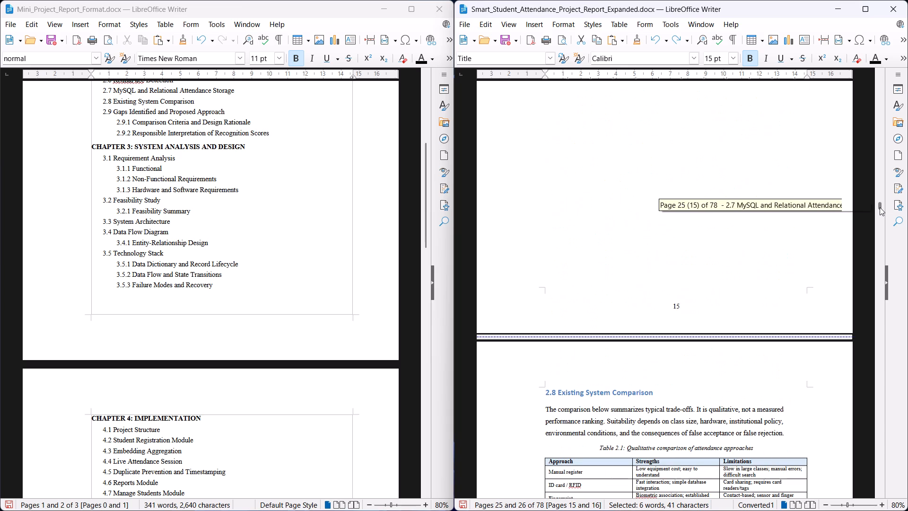
{"action": "scroll", "coordinate": [738, 292], "scroll_direction": "down", "scroll_amount": 20}
{"action": "scroll", "coordinate": [738, 292], "scroll_direction": "down", "scroll_amount": 7}
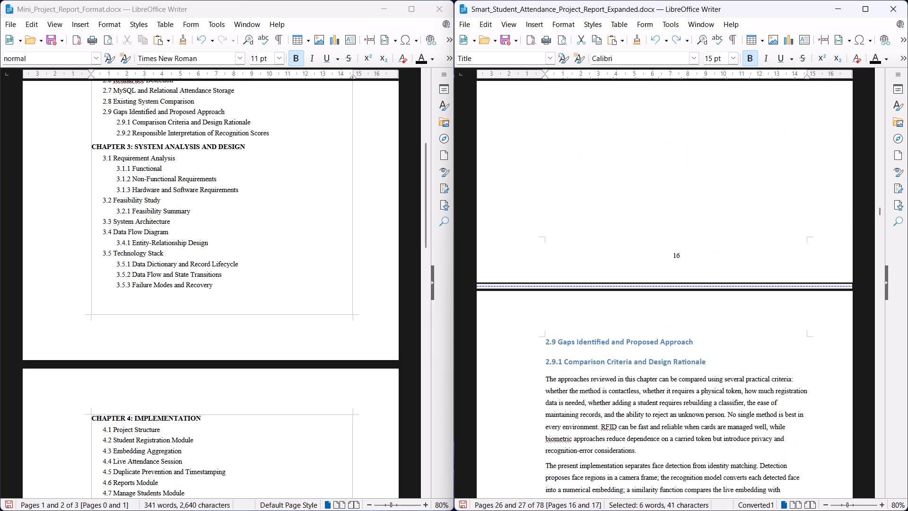
{"action": "scroll", "coordinate": [730, 294], "scroll_direction": "down", "scroll_amount": 19}
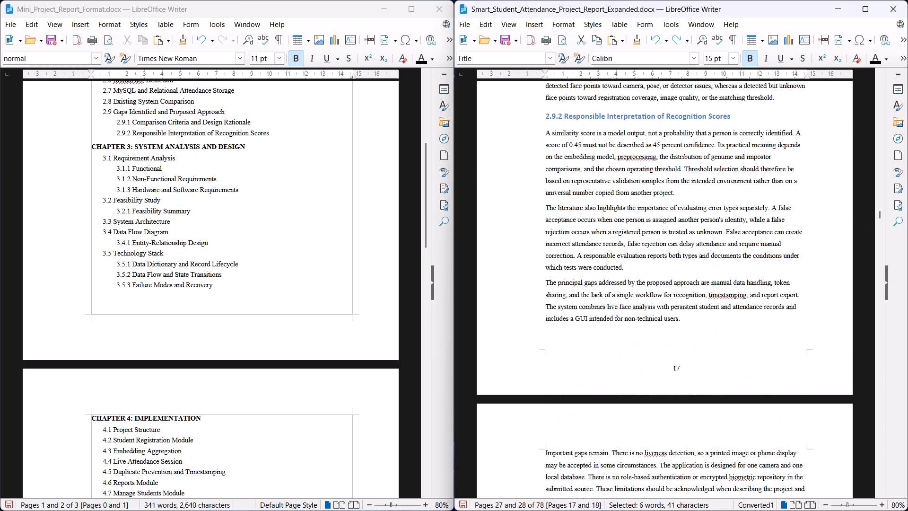
{"action": "scroll", "coordinate": [730, 294], "scroll_direction": "down", "scroll_amount": 18}
{"action": "scroll", "coordinate": [725, 309], "scroll_direction": "up", "scroll_amount": 4}
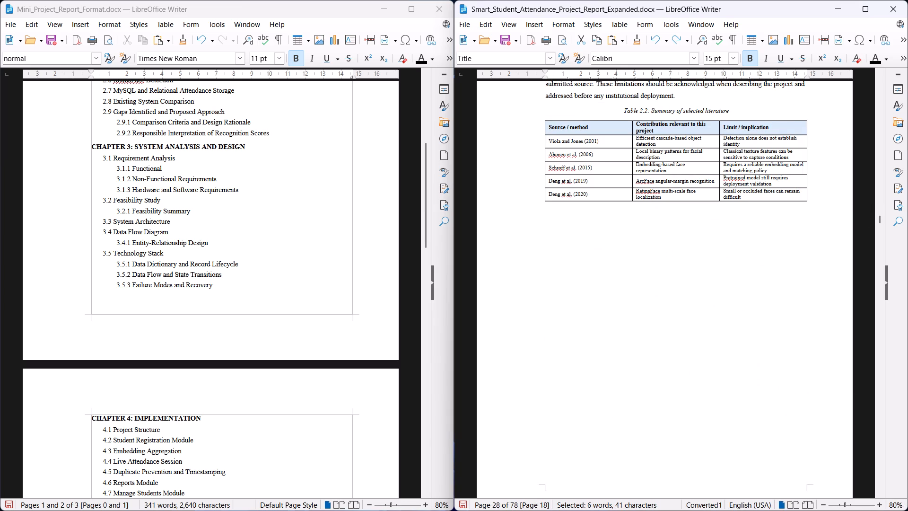
{"action": "left_click_drag", "start_coordinate": [548, 127], "coordinate": [780, 208]}
{"action": "left_click", "coordinate": [734, 55]}
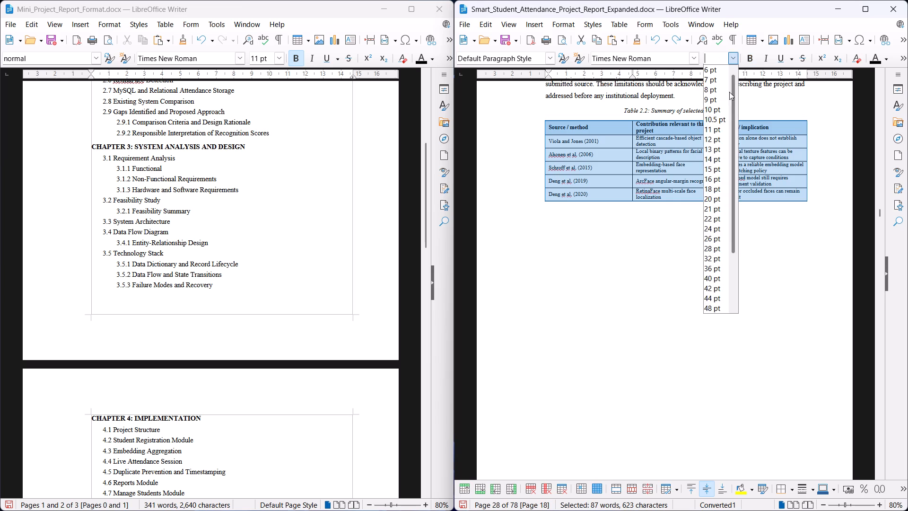
{"action": "left_click", "coordinate": [713, 142]}
{"action": "left_click", "coordinate": [787, 309]}
Complete contents subentry 3.1.1 as "Functional Requirements" by copying the missing word "Requirements" from the expanded report's heading.
{"action": "scroll", "coordinate": [795, 305], "scroll_direction": "down", "scroll_amount": 6}
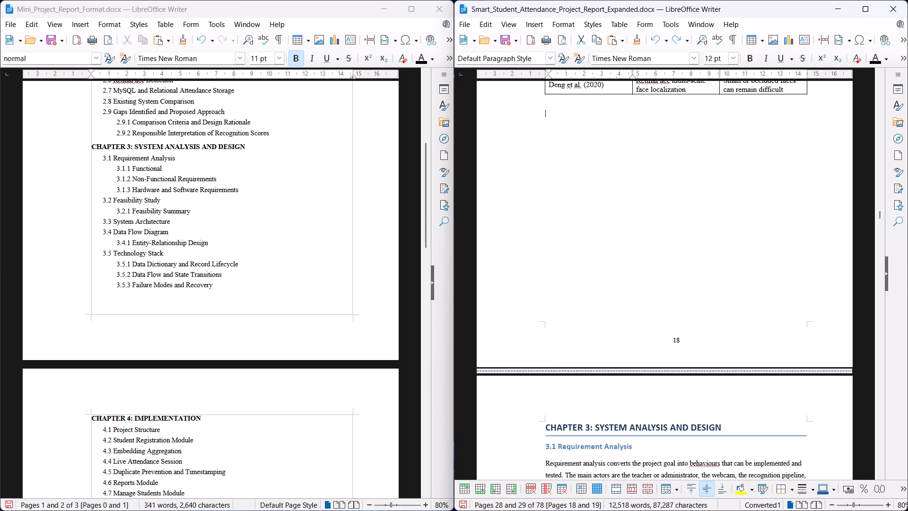
{"action": "scroll", "coordinate": [795, 304], "scroll_direction": "down", "scroll_amount": 7}
{"action": "scroll", "coordinate": [794, 305], "scroll_direction": "down", "scroll_amount": 20}
{"action": "scroll", "coordinate": [794, 305], "scroll_direction": "down", "scroll_amount": 4}
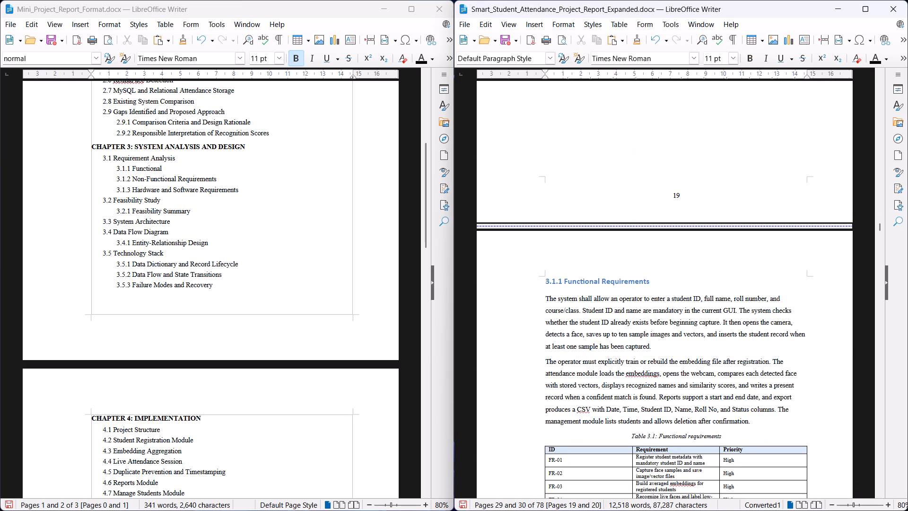
{"action": "left_click_drag", "start_coordinate": [601, 254], "coordinate": [664, 257]}
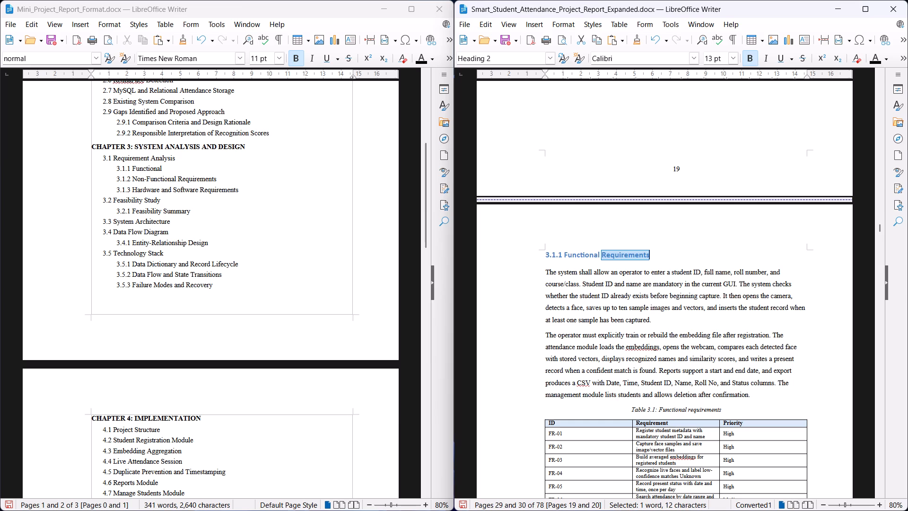
{"action": "key", "text": "ctrl+c"}
{"action": "left_click", "coordinate": [175, 167]}
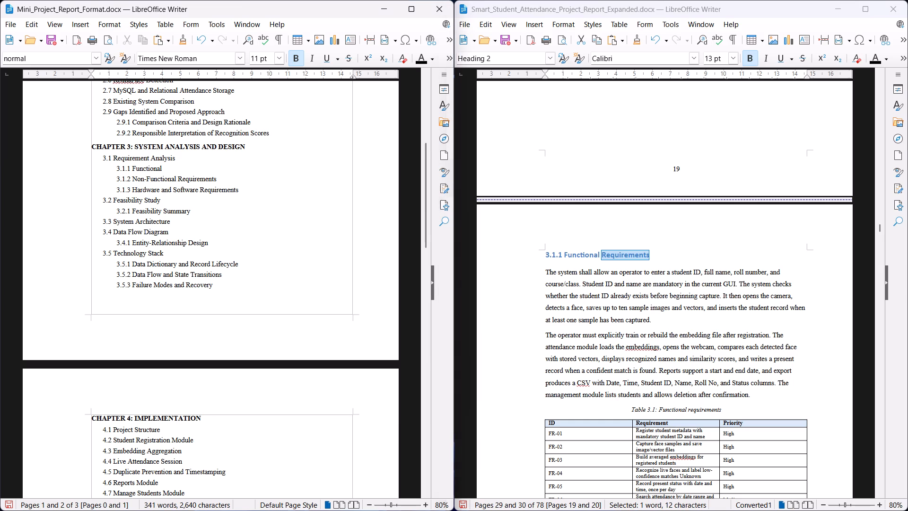
{"action": "key", "text": "ctrl+v"}
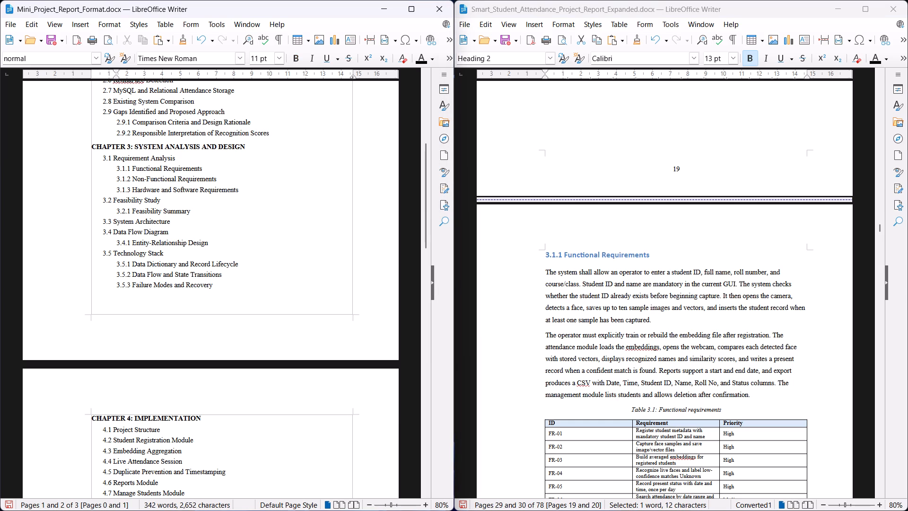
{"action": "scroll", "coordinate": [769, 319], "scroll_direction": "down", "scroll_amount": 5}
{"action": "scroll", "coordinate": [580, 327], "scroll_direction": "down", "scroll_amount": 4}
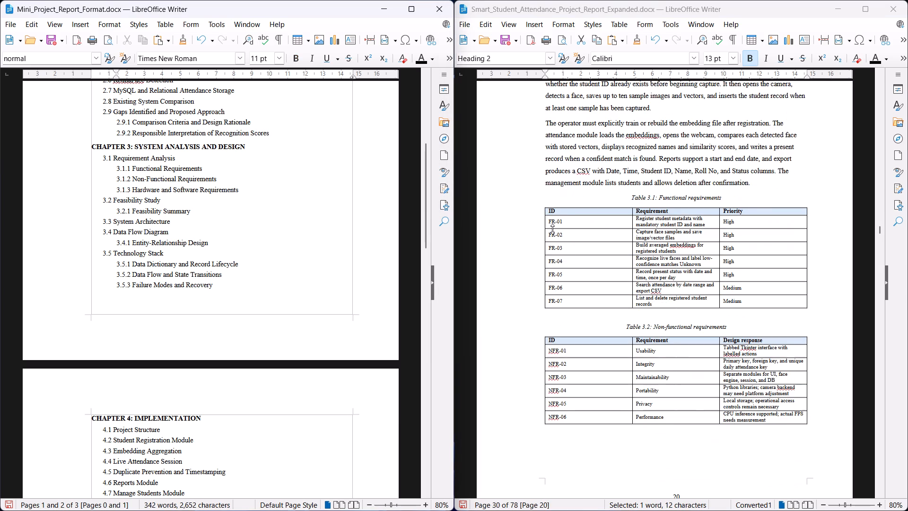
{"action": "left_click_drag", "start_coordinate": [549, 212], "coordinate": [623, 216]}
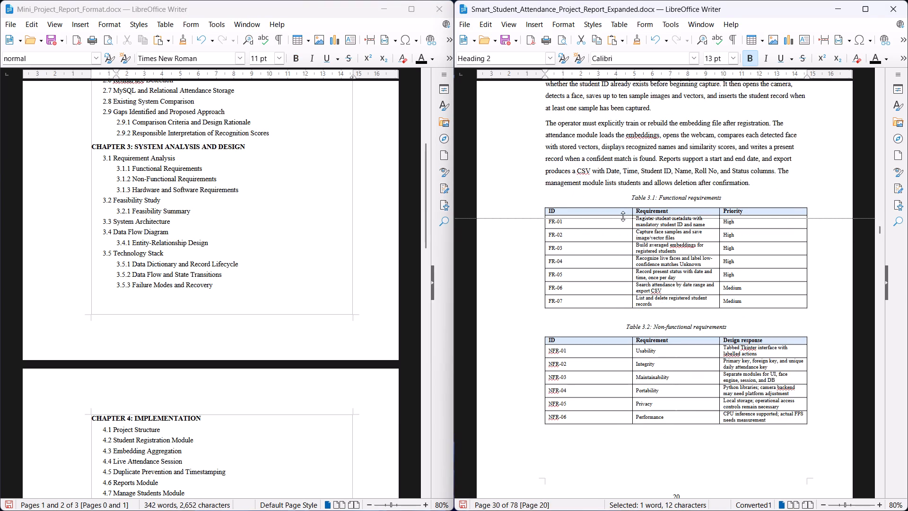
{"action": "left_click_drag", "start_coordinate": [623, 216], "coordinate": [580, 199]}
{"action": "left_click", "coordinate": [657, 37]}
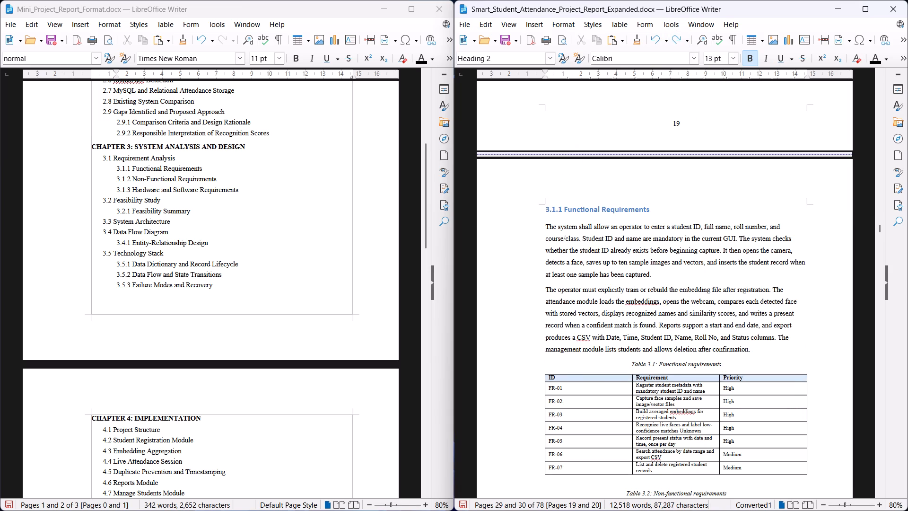
Set all text in the expanded report's Table 3.1, Functional requirements, to 12 pt.
{"action": "scroll", "coordinate": [698, 203], "scroll_direction": "down", "scroll_amount": 12}
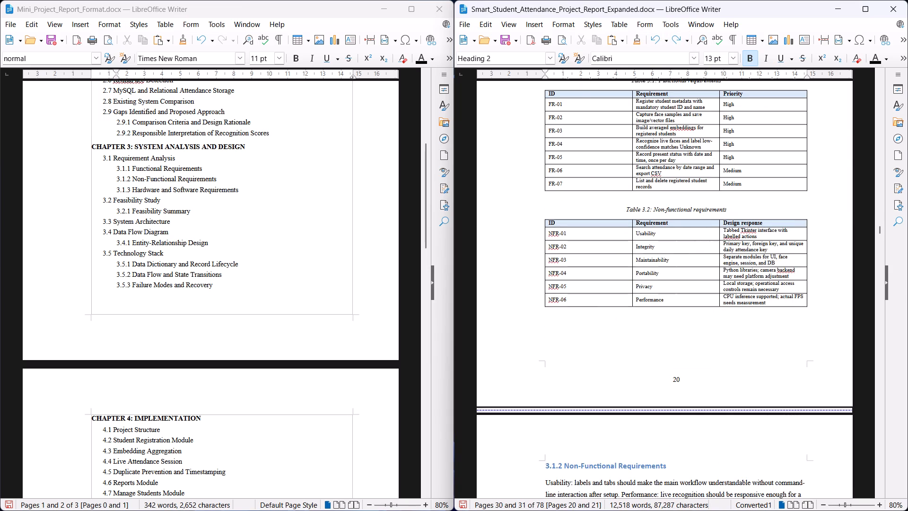
{"action": "scroll", "coordinate": [594, 130], "scroll_direction": "up", "scroll_amount": 3}
{"action": "left_click_drag", "start_coordinate": [548, 161], "coordinate": [786, 259]}
{"action": "left_click", "coordinate": [734, 57]}
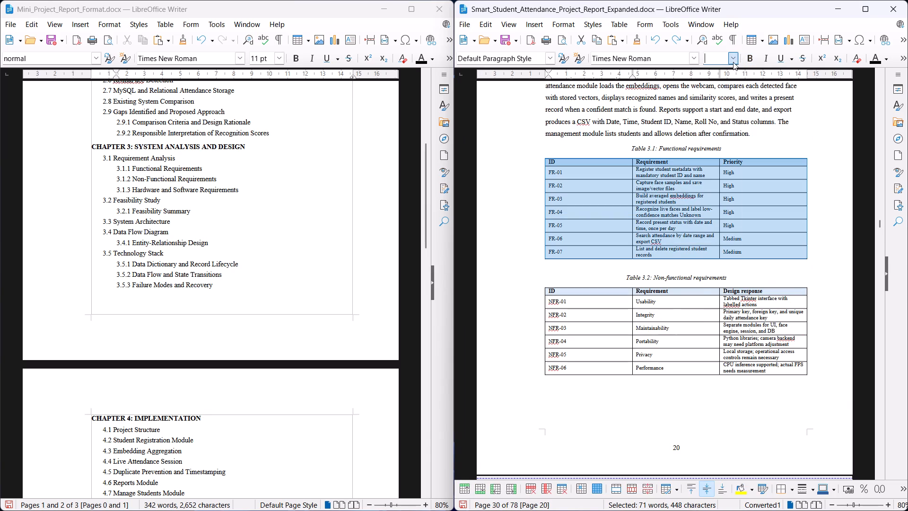
{"action": "left_click", "coordinate": [713, 136]}
Set the text in Table 3.2, Non-functional requirements, to 12 pt from the header row through row NFR-05.
{"action": "scroll", "coordinate": [726, 245], "scroll_direction": "down", "scroll_amount": 2}
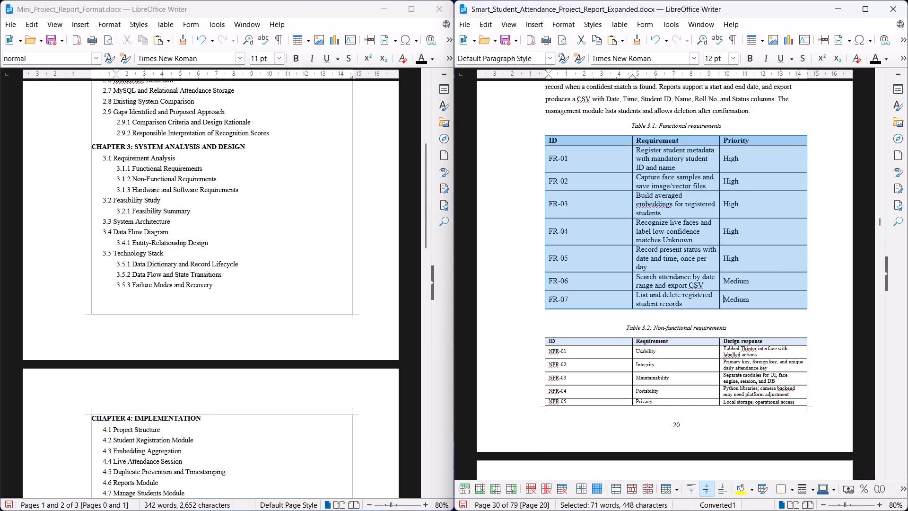
{"action": "scroll", "coordinate": [655, 286], "scroll_direction": "down", "scroll_amount": 2}
{"action": "left_click_drag", "start_coordinate": [548, 268], "coordinate": [749, 310]}
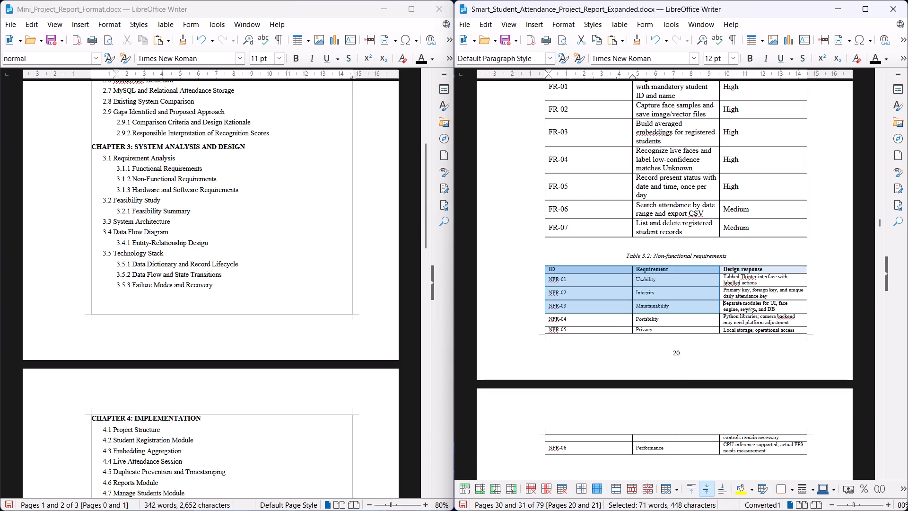
{"action": "left_click_drag", "start_coordinate": [749, 310], "coordinate": [797, 333]}
{"action": "left_click", "coordinate": [734, 60]}
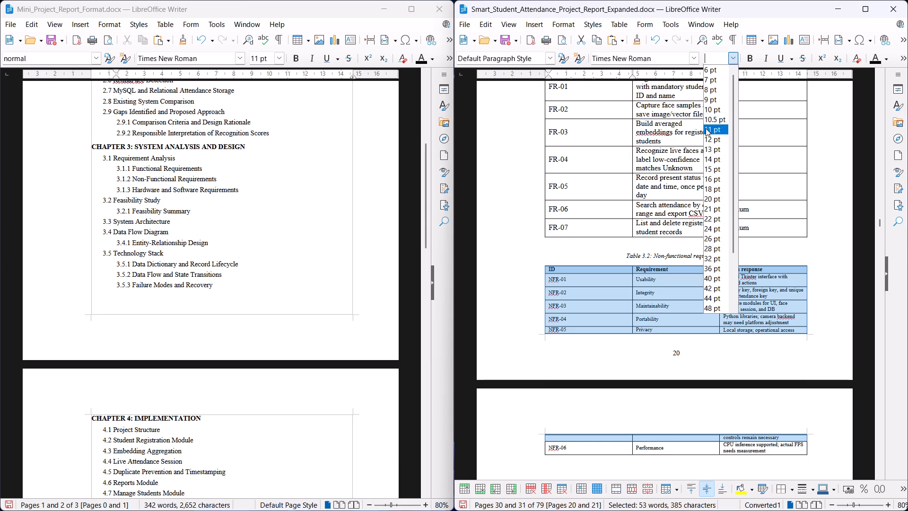
{"action": "left_click", "coordinate": [707, 141]}
Set all text in the signatory table on the expanded report's Certificate page to 12 pt.
{"action": "scroll", "coordinate": [752, 194], "scroll_direction": "down", "scroll_amount": 8}
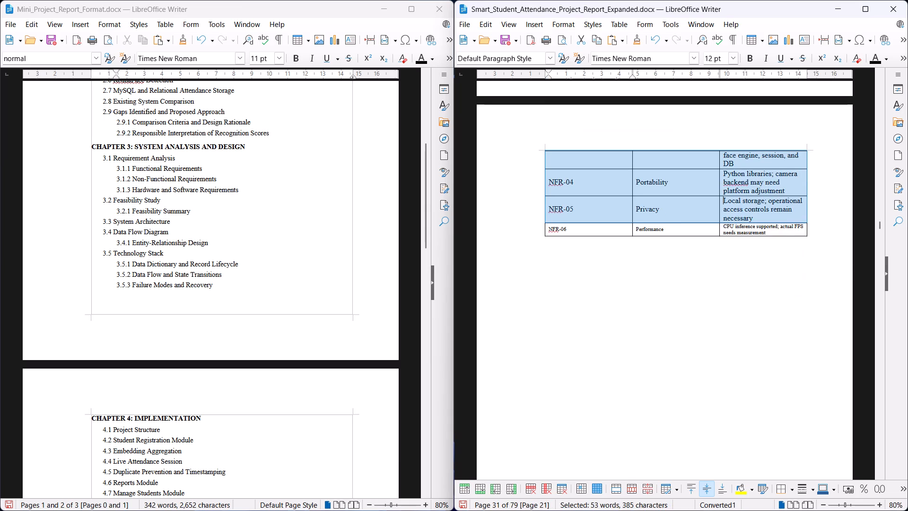
{"action": "scroll", "coordinate": [752, 191], "scroll_direction": "down", "scroll_amount": 11}
{"action": "scroll", "coordinate": [751, 192], "scroll_direction": "up", "scroll_amount": 17}
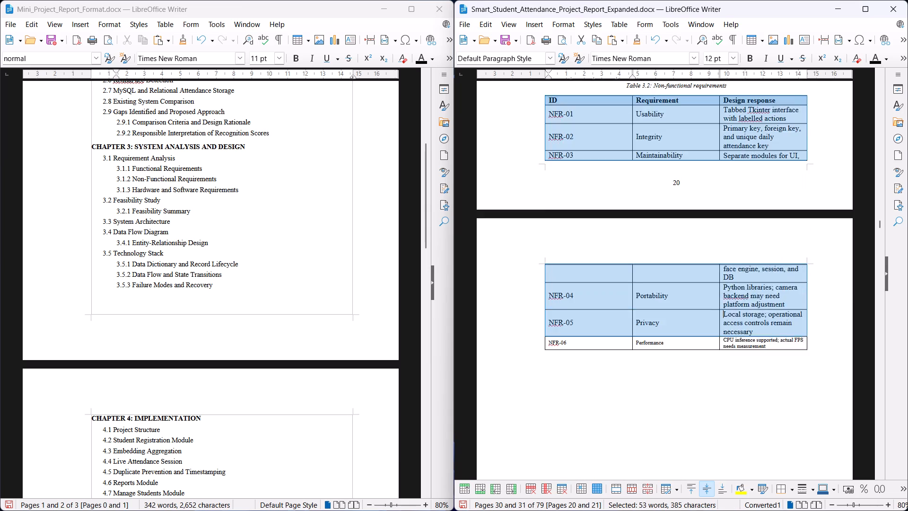
{"action": "scroll", "coordinate": [750, 194], "scroll_direction": "up", "scroll_amount": 4}
{"action": "scroll", "coordinate": [748, 200], "scroll_direction": "up", "scroll_amount": 20}
{"action": "scroll", "coordinate": [748, 200], "scroll_direction": "up", "scroll_amount": 3}
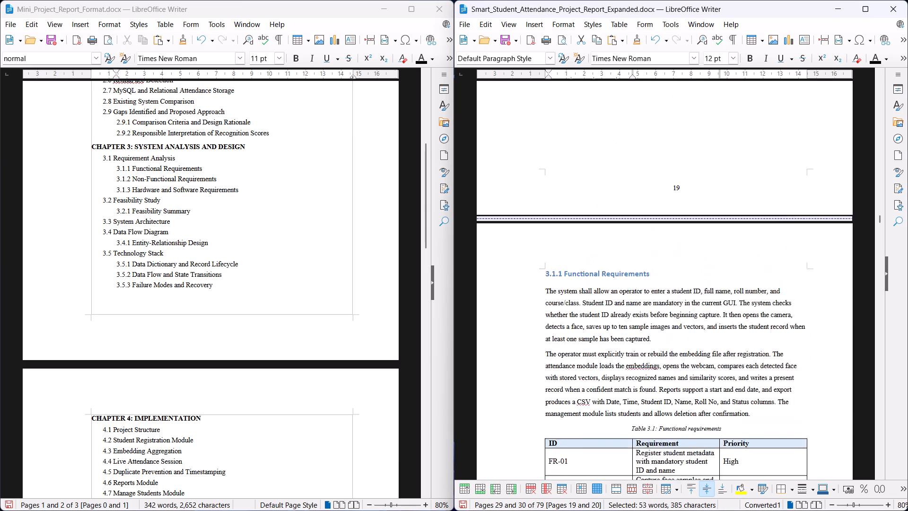
{"action": "scroll", "coordinate": [742, 204], "scroll_direction": "up", "scroll_amount": 20}
{"action": "scroll", "coordinate": [742, 204], "scroll_direction": "up", "scroll_amount": 1}
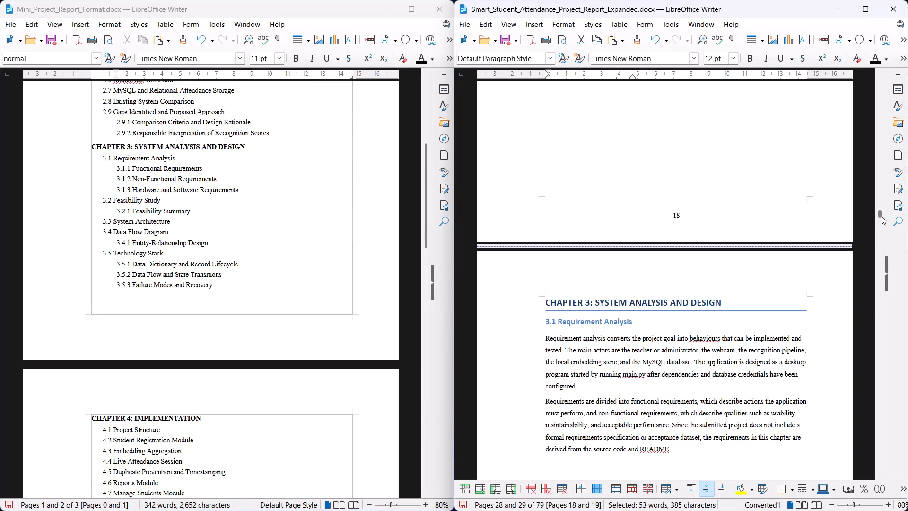
{"action": "left_click_drag", "start_coordinate": [881, 216], "coordinate": [889, 75]}
{"action": "scroll", "coordinate": [733, 234], "scroll_direction": "down", "scroll_amount": 10}
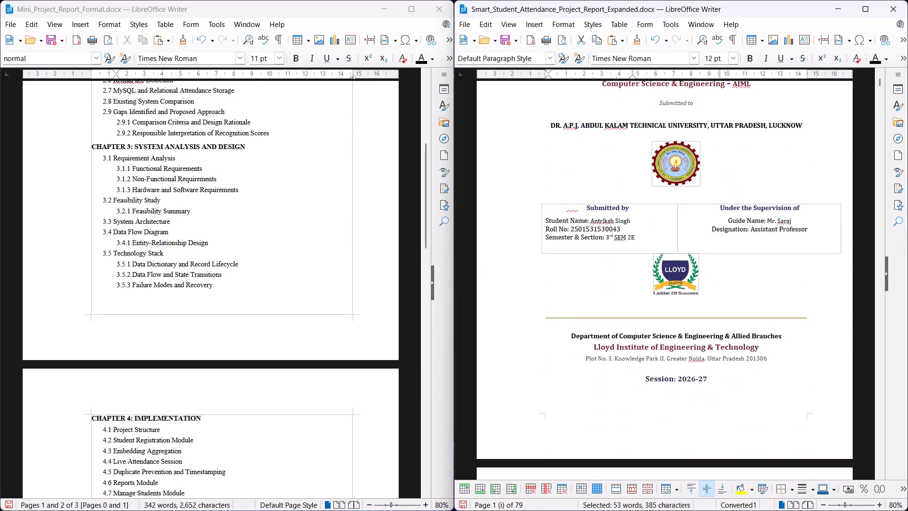
{"action": "scroll", "coordinate": [726, 238], "scroll_direction": "down", "scroll_amount": 15}
{"action": "left_click_drag", "start_coordinate": [548, 273], "coordinate": [642, 290]}
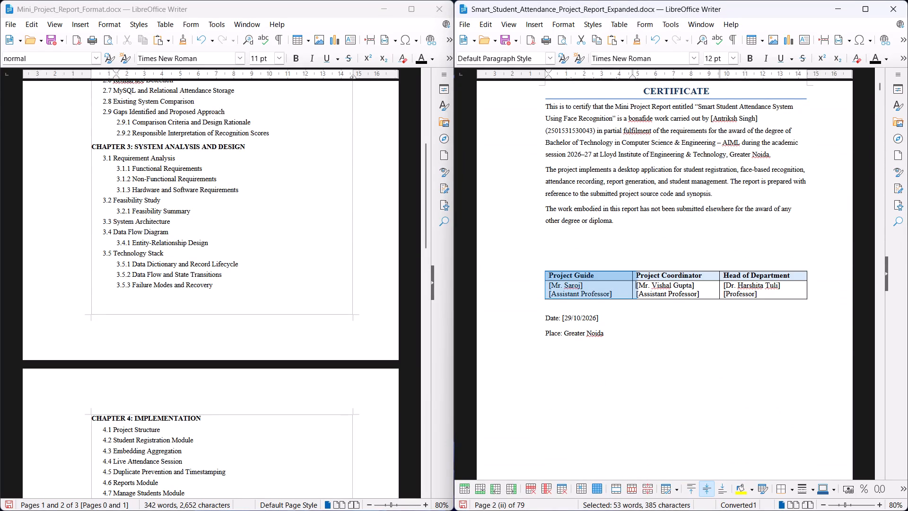
{"action": "left_click_drag", "start_coordinate": [642, 290], "coordinate": [812, 297]}
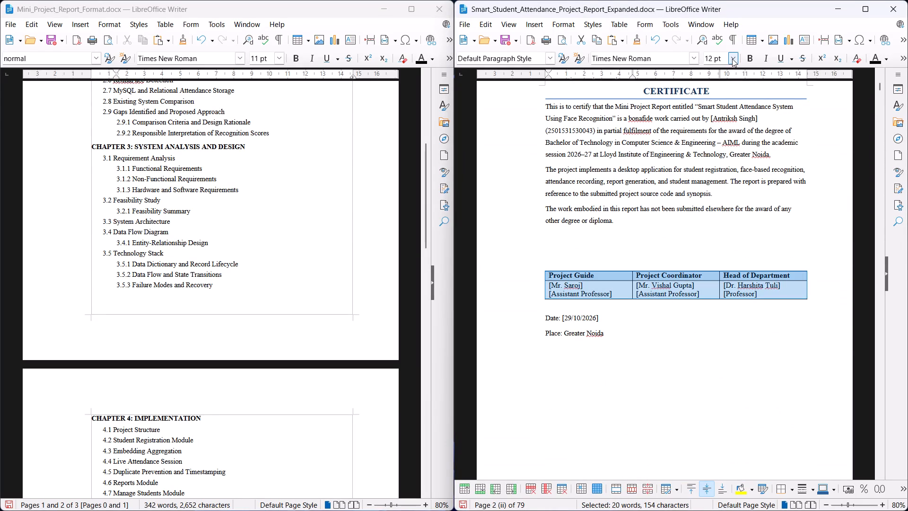
{"action": "left_click", "coordinate": [732, 59]}
{"action": "left_click", "coordinate": [716, 137]}
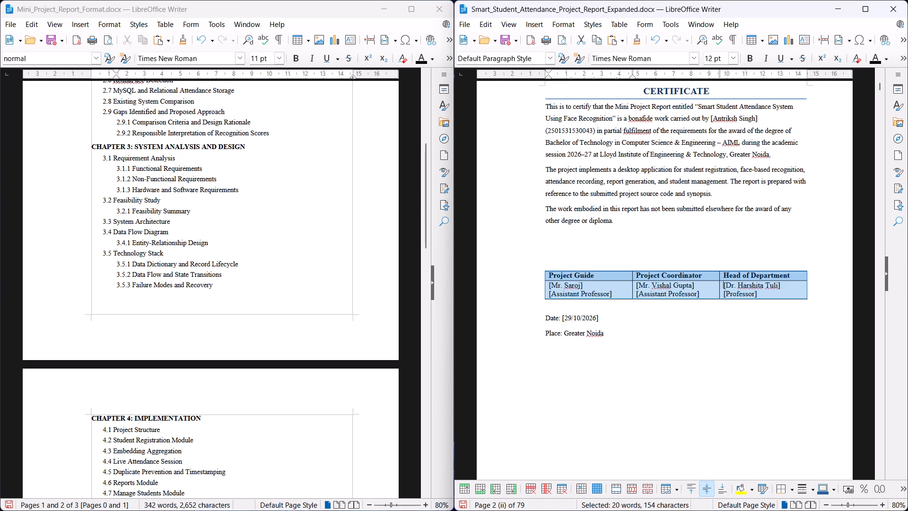
{"action": "left_click", "coordinate": [771, 363]}
Set all text in the expanded report's Table of Contents table to 12 pt.
{"action": "scroll", "coordinate": [769, 367], "scroll_direction": "down", "scroll_amount": 20}
{"action": "scroll", "coordinate": [769, 367], "scroll_direction": "down", "scroll_amount": 11}
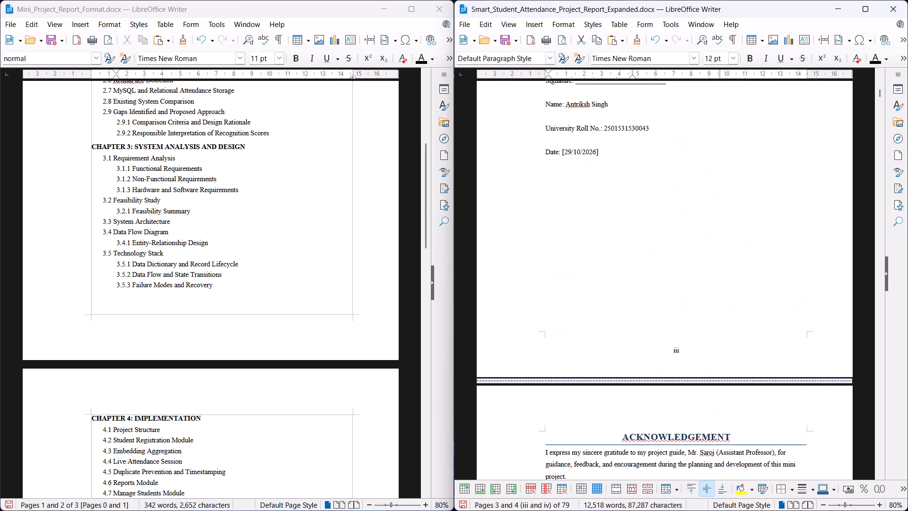
{"action": "scroll", "coordinate": [770, 321], "scroll_direction": "down", "scroll_amount": 20}
{"action": "scroll", "coordinate": [770, 321], "scroll_direction": "down", "scroll_amount": 17}
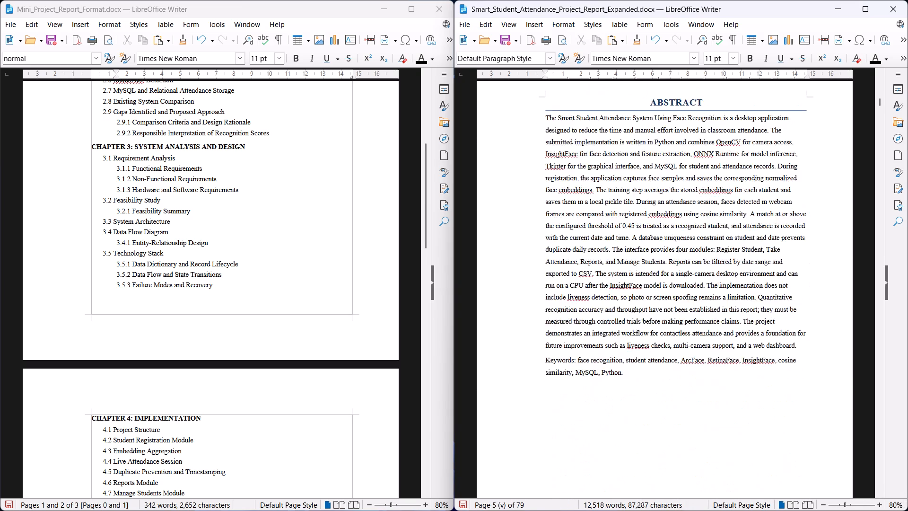
{"action": "scroll", "coordinate": [770, 321], "scroll_direction": "down", "scroll_amount": 17}
{"action": "scroll", "coordinate": [727, 317], "scroll_direction": "down", "scroll_amount": 4}
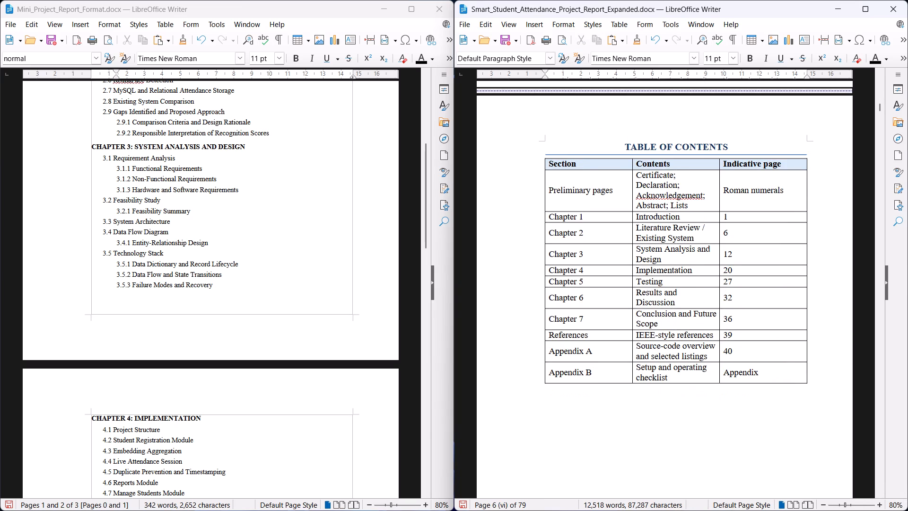
{"action": "left_click_drag", "start_coordinate": [548, 161], "coordinate": [791, 375]}
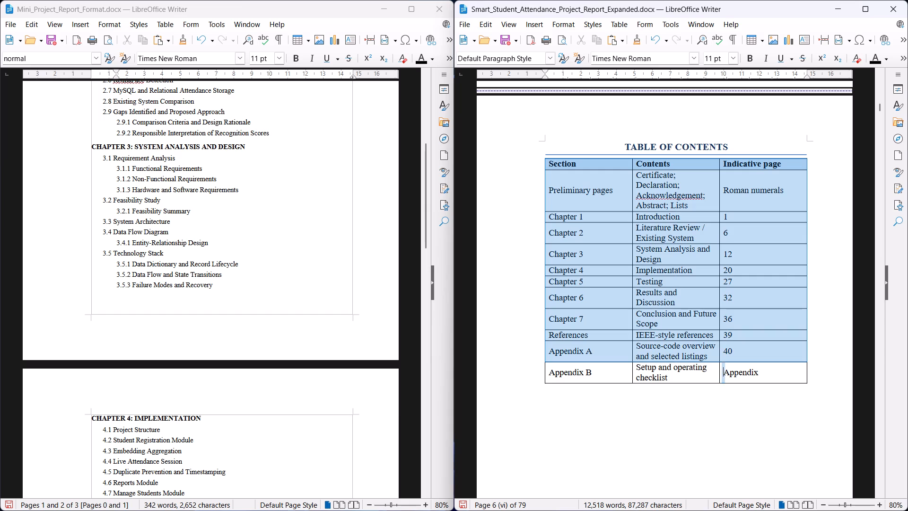
{"action": "left_click_drag", "start_coordinate": [791, 375], "coordinate": [793, 380]}
{"action": "left_click", "coordinate": [735, 58]}
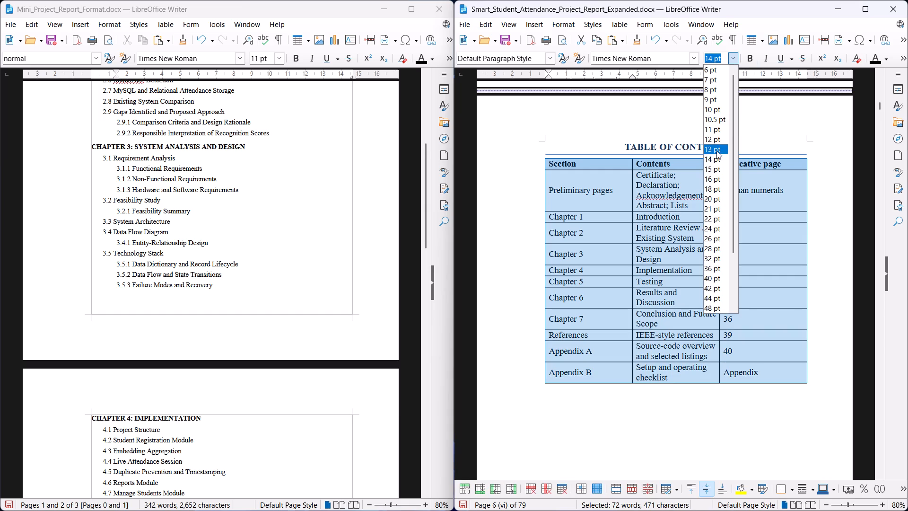
{"action": "left_click", "coordinate": [716, 140]}
{"action": "left_click", "coordinate": [820, 282]}
Set all text in the List of Figures table to 12 pt.
{"action": "scroll", "coordinate": [821, 282], "scroll_direction": "down", "scroll_amount": 7}
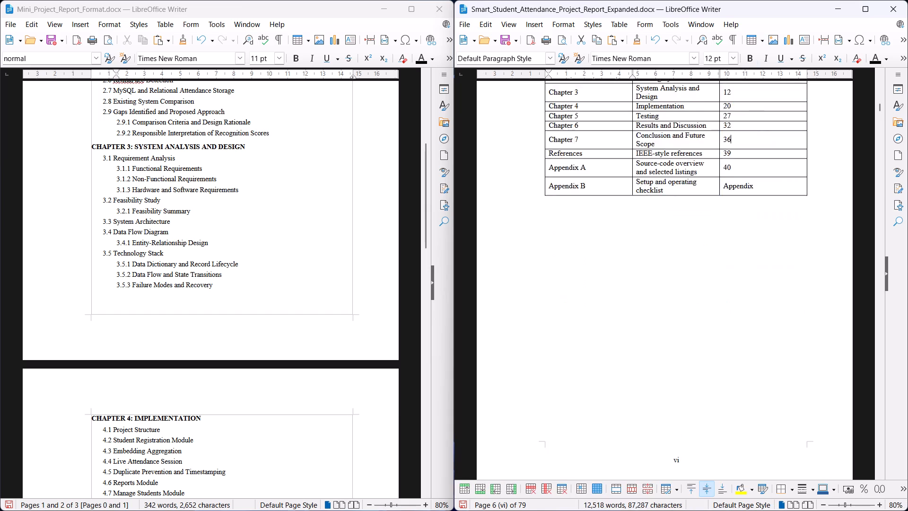
{"action": "scroll", "coordinate": [821, 279], "scroll_direction": "down", "scroll_amount": 11}
{"action": "left_click_drag", "start_coordinate": [549, 281], "coordinate": [790, 386]}
{"action": "left_click", "coordinate": [733, 62]}
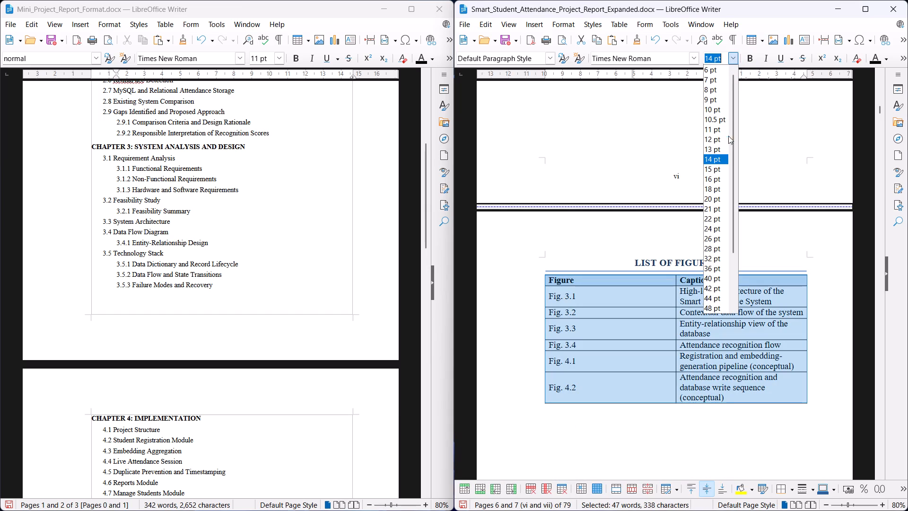
{"action": "left_click", "coordinate": [717, 139]}
{"action": "left_click", "coordinate": [794, 164]}
Set all text in the List of Tables table to 12 pt.
{"action": "scroll", "coordinate": [798, 165], "scroll_direction": "down", "scroll_amount": 6}
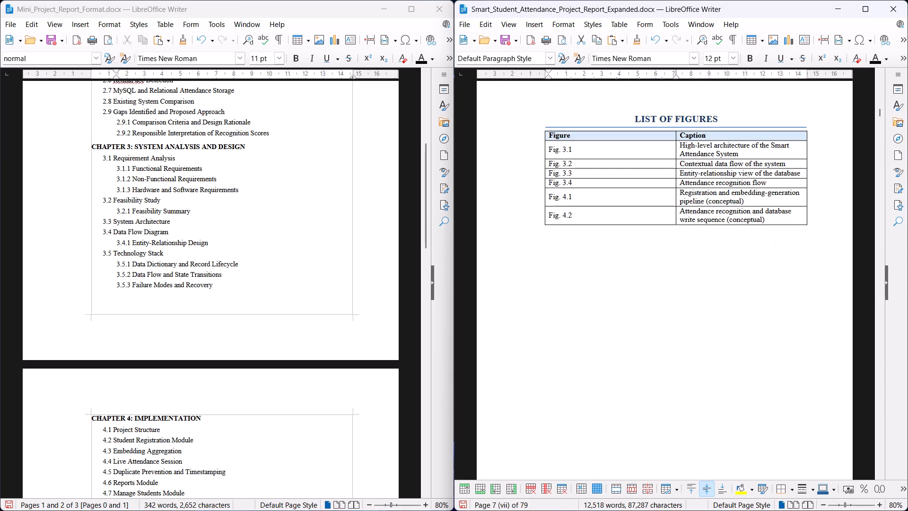
{"action": "left_click", "coordinate": [817, 256]}
{"action": "scroll", "coordinate": [816, 258], "scroll_direction": "down", "scroll_amount": 20}
{"action": "scroll", "coordinate": [816, 258], "scroll_direction": "down", "scroll_amount": 1}
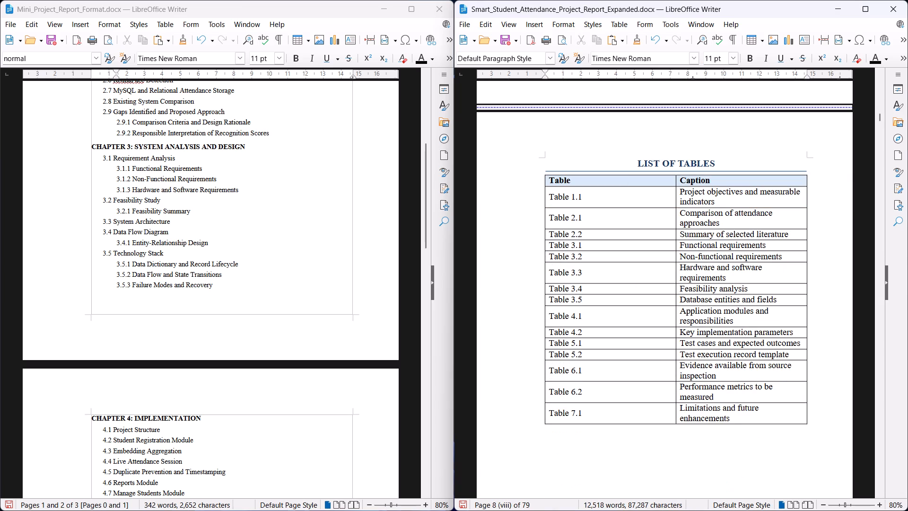
{"action": "left_click_drag", "start_coordinate": [548, 181], "coordinate": [808, 421]}
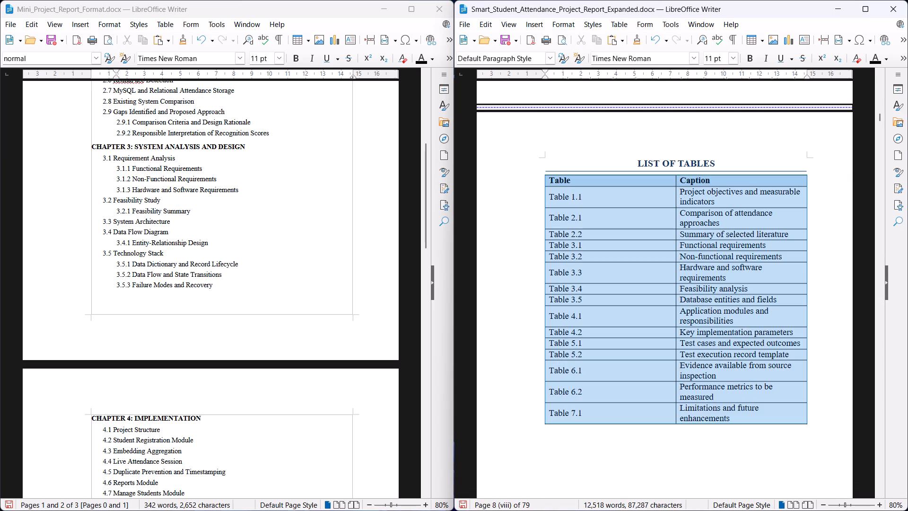
{"action": "left_click", "coordinate": [731, 55]}
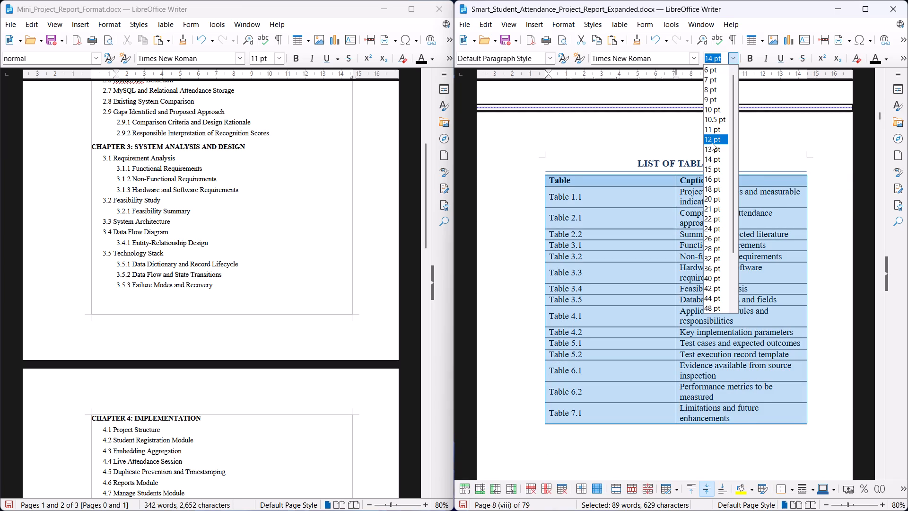
{"action": "left_click", "coordinate": [712, 142]}
{"action": "left_click", "coordinate": [821, 141]}
Set all text in the List of Abbreviations table to 12 pt.
{"action": "scroll", "coordinate": [825, 152], "scroll_direction": "down", "scroll_amount": 20}
{"action": "scroll", "coordinate": [825, 152], "scroll_direction": "down", "scroll_amount": 3}
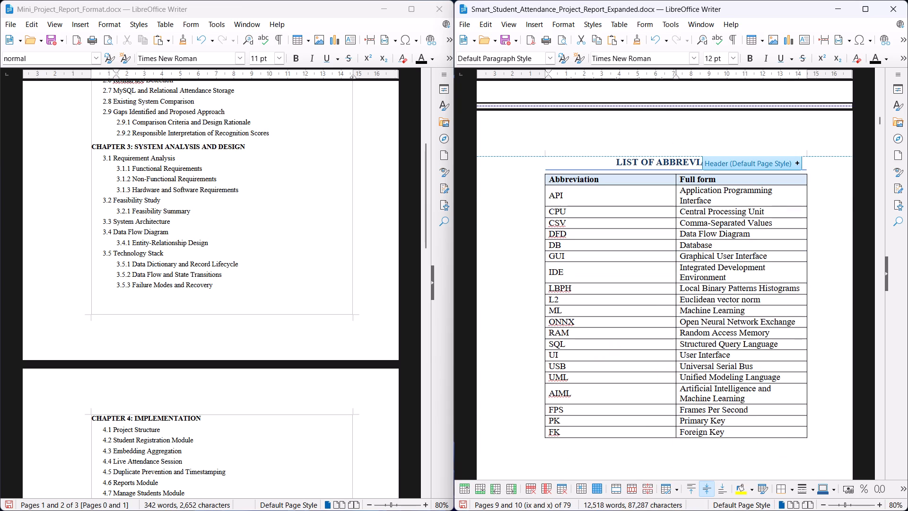
{"action": "left_click_drag", "start_coordinate": [550, 179], "coordinate": [737, 376]}
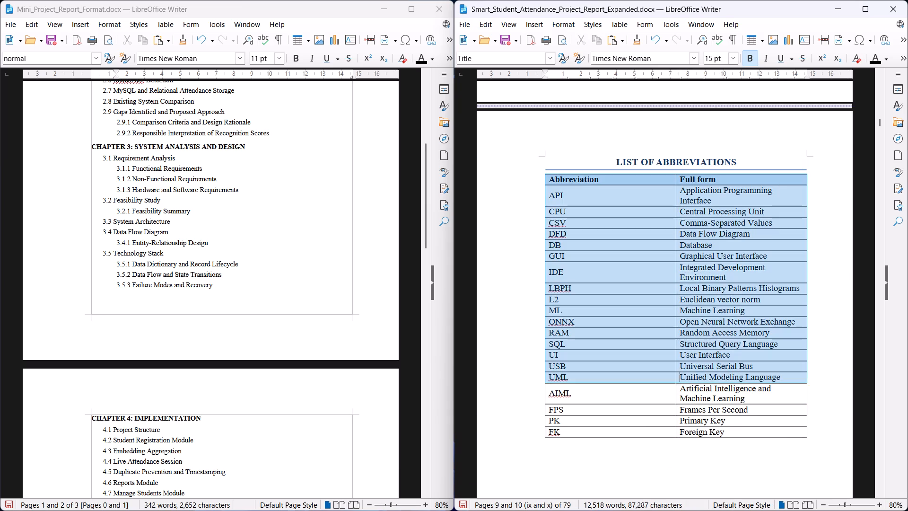
{"action": "left_click_drag", "start_coordinate": [737, 376], "coordinate": [791, 435]}
{"action": "left_click", "coordinate": [735, 59]}
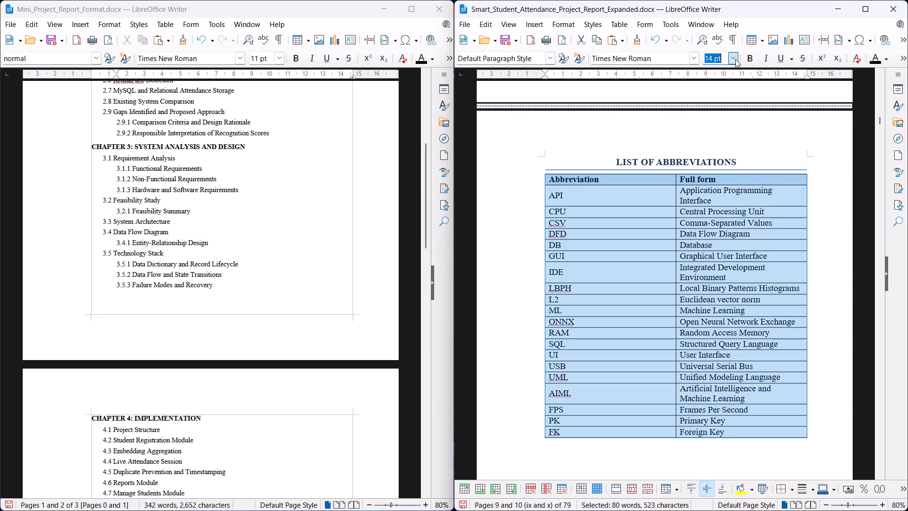
{"action": "left_click", "coordinate": [716, 140]}
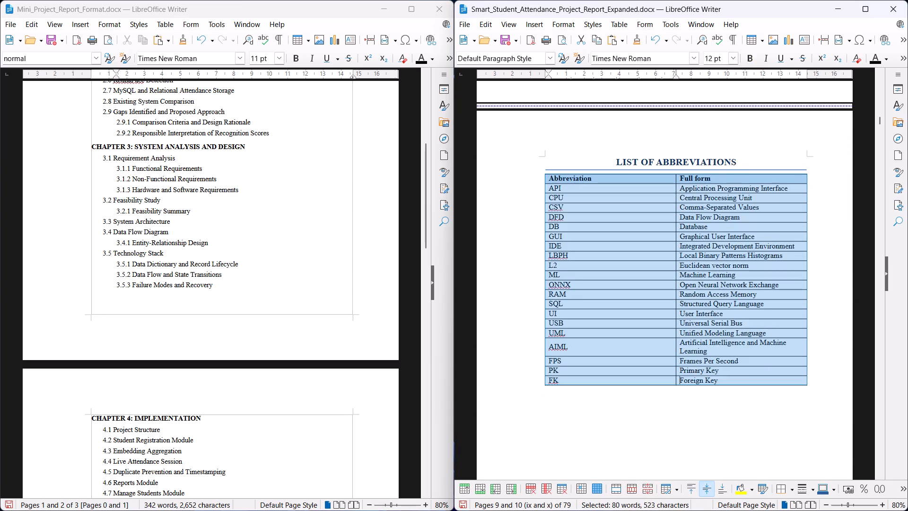
{"action": "left_click", "coordinate": [804, 139]}
Set all text in Table 1.1, the project objectives and measurable indicators table, to 12 pt.
{"action": "scroll", "coordinate": [812, 145], "scroll_direction": "down", "scroll_amount": 6}
{"action": "scroll", "coordinate": [825, 202], "scroll_direction": "down", "scroll_amount": 20}
{"action": "scroll", "coordinate": [825, 202], "scroll_direction": "down", "scroll_amount": 4}
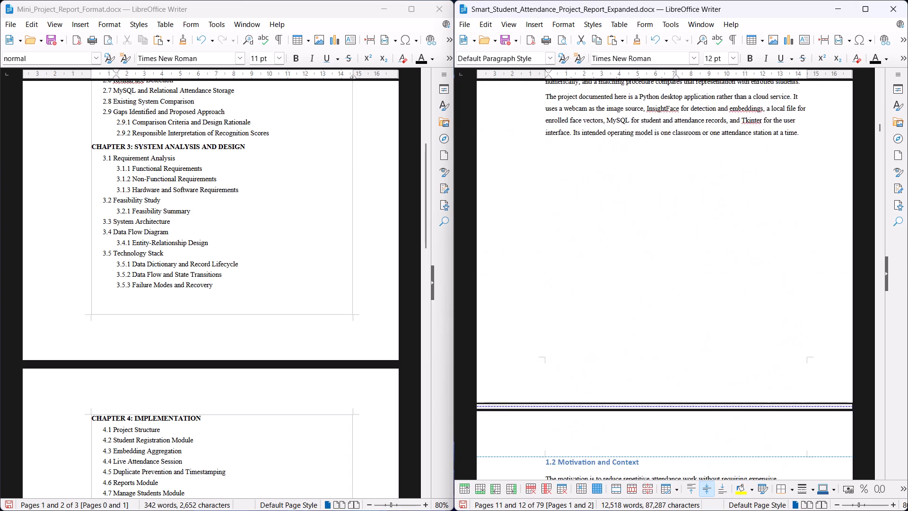
{"action": "scroll", "coordinate": [813, 221], "scroll_direction": "down", "scroll_amount": 20}
{"action": "scroll", "coordinate": [813, 221], "scroll_direction": "down", "scroll_amount": 15}
{"action": "scroll", "coordinate": [799, 219], "scroll_direction": "up", "scroll_amount": 1}
{"action": "scroll", "coordinate": [799, 219], "scroll_direction": "down", "scroll_amount": 3}
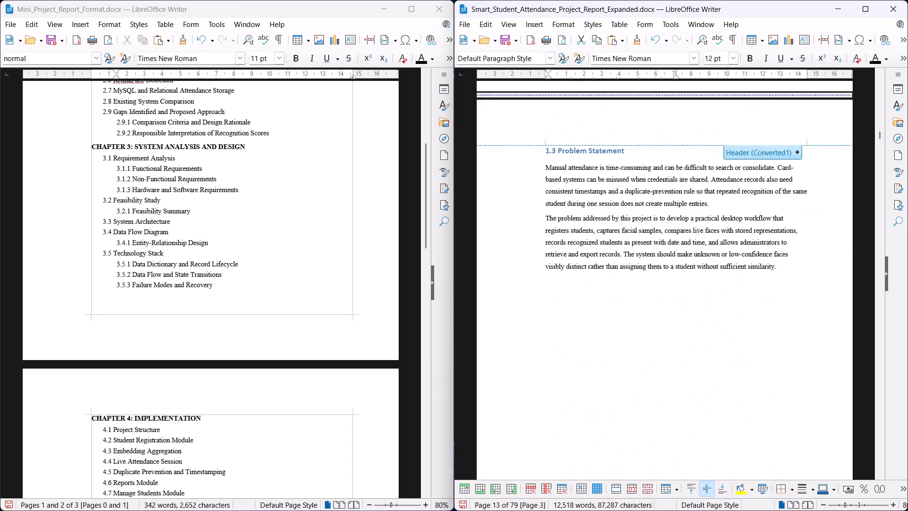
{"action": "scroll", "coordinate": [799, 219], "scroll_direction": "down", "scroll_amount": 20}
{"action": "scroll", "coordinate": [799, 219], "scroll_direction": "down", "scroll_amount": 20}
{"action": "scroll", "coordinate": [799, 219], "scroll_direction": "down", "scroll_amount": 1}
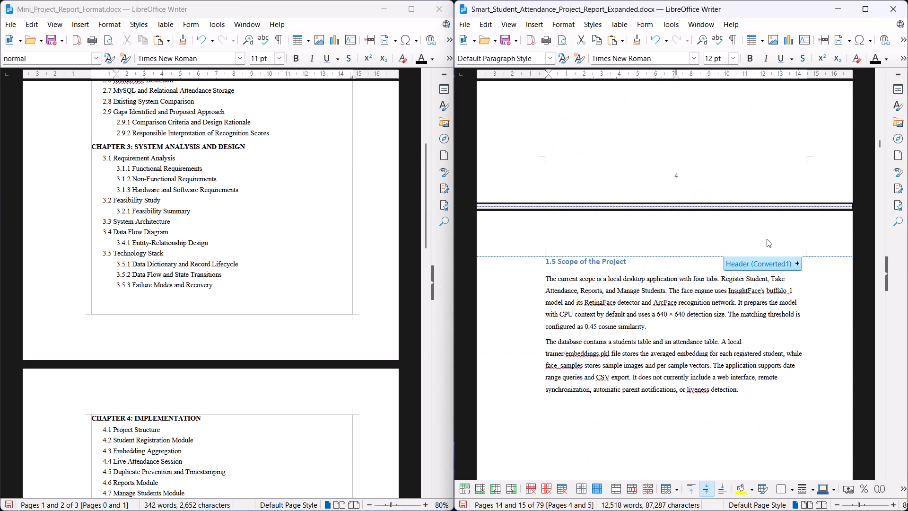
{"action": "scroll", "coordinate": [767, 239], "scroll_direction": "down", "scroll_amount": 20}
{"action": "scroll", "coordinate": [767, 239], "scroll_direction": "down", "scroll_amount": 20}
{"action": "scroll", "coordinate": [767, 239], "scroll_direction": "down", "scroll_amount": 1}
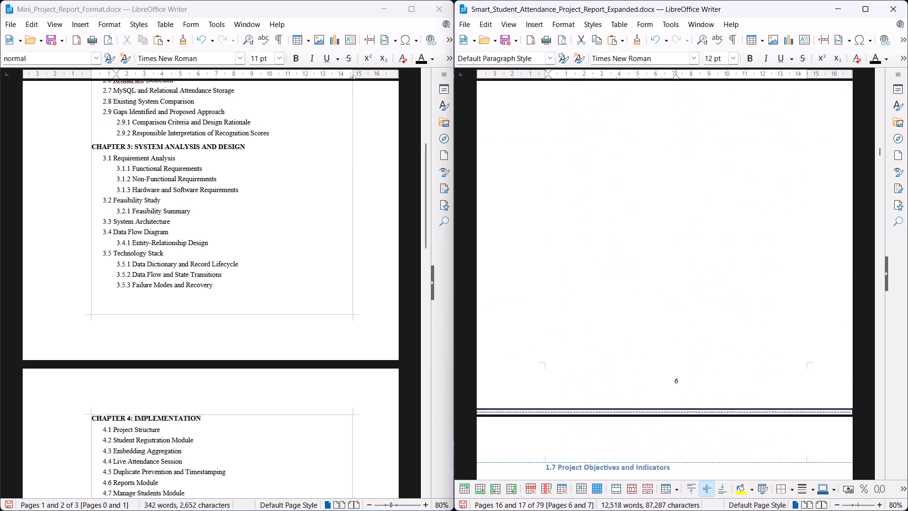
{"action": "scroll", "coordinate": [763, 244], "scroll_direction": "down", "scroll_amount": 20}
{"action": "scroll", "coordinate": [761, 245], "scroll_direction": "down", "scroll_amount": 6}
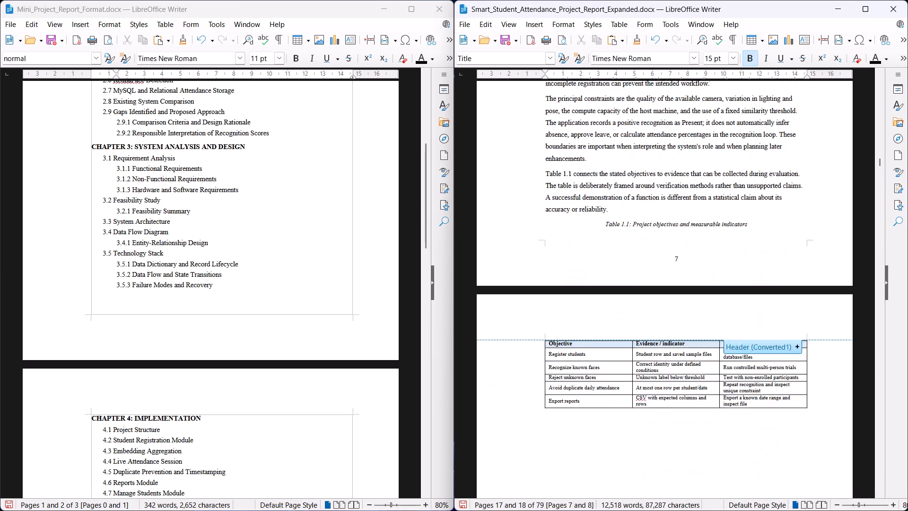
{"action": "scroll", "coordinate": [758, 247], "scroll_direction": "down", "scroll_amount": 5}
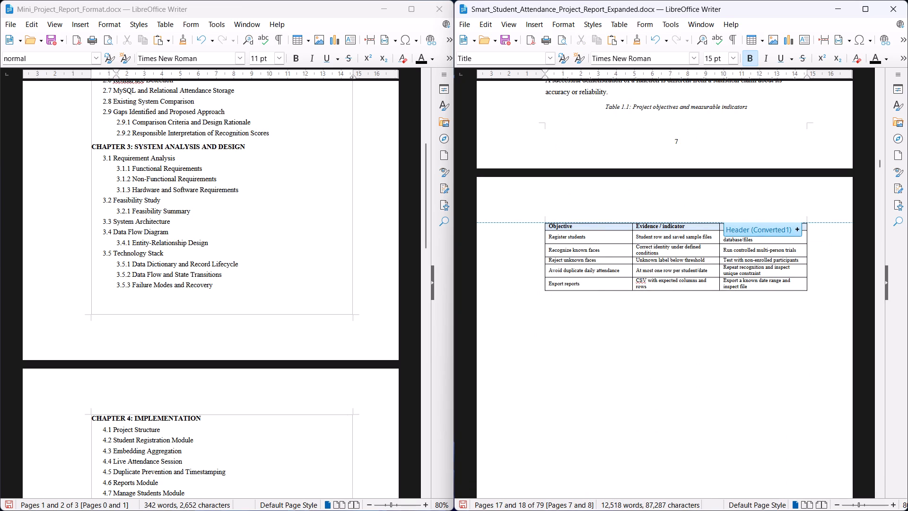
{"action": "left_click_drag", "start_coordinate": [550, 227], "coordinate": [807, 294]}
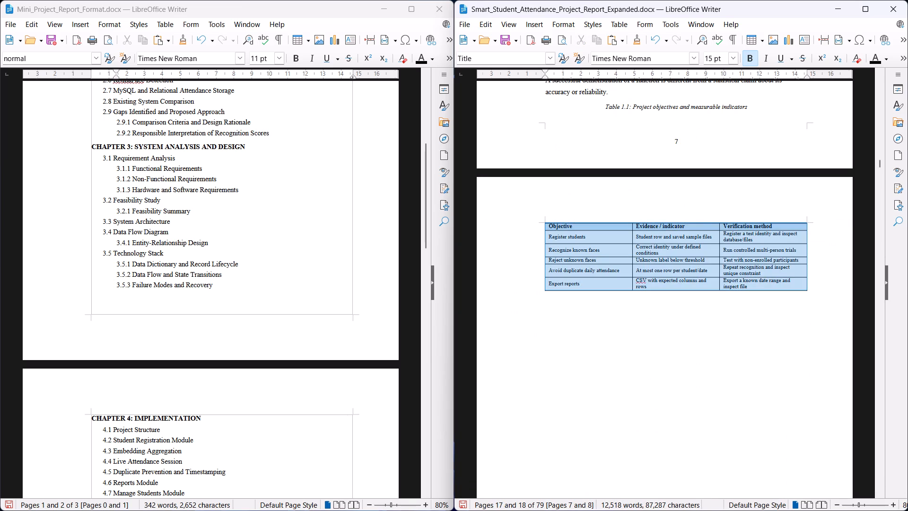
{"action": "left_click", "coordinate": [734, 62]}
{"action": "left_click", "coordinate": [714, 142]}
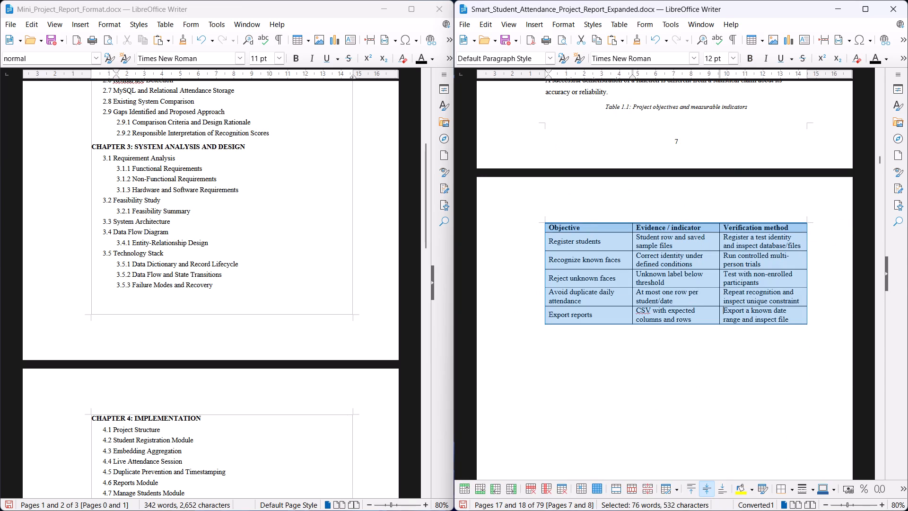
Insert one empty line above the Table 1.1 caption.
{"action": "left_click", "coordinate": [602, 106]}
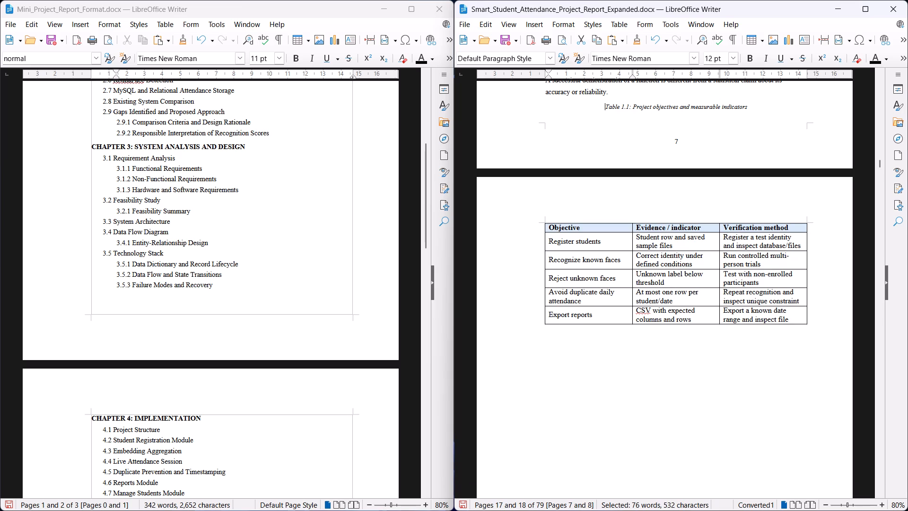
{"action": "key", "text": "Return"}
Set all text in Table 2.1, the qualitative comparison of attendance approaches, to 12 pt.
{"action": "scroll", "coordinate": [648, 164], "scroll_direction": "down", "scroll_amount": 7}
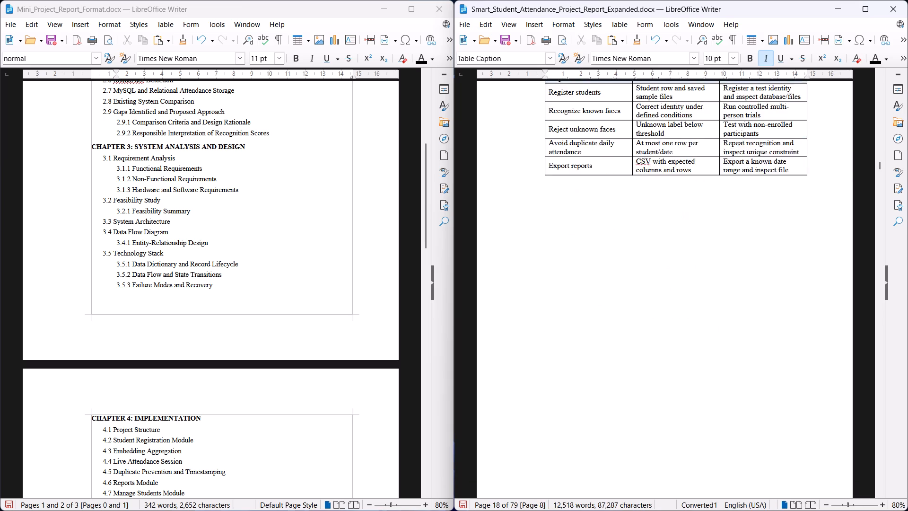
{"action": "scroll", "coordinate": [659, 166], "scroll_direction": "down", "scroll_amount": 13}
{"action": "scroll", "coordinate": [661, 169], "scroll_direction": "down", "scroll_amount": 17}
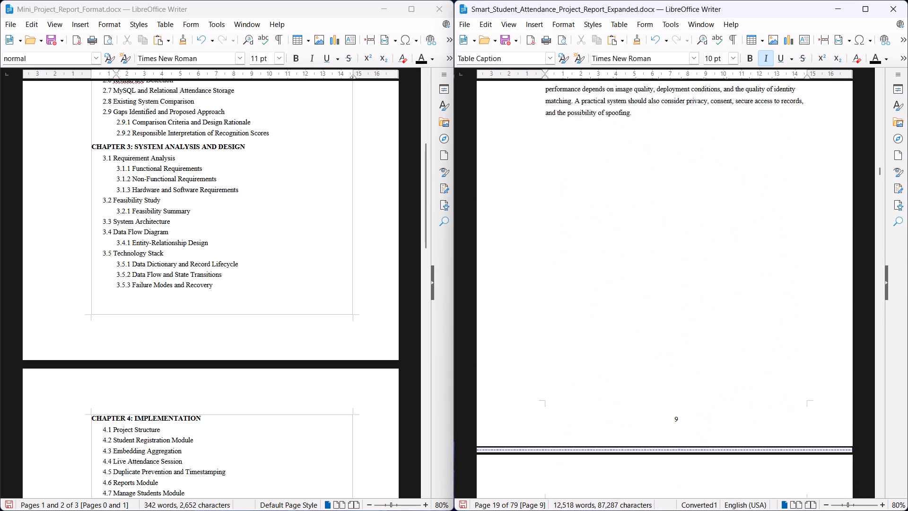
{"action": "scroll", "coordinate": [658, 177], "scroll_direction": "down", "scroll_amount": 20}
{"action": "scroll", "coordinate": [658, 177], "scroll_direction": "down", "scroll_amount": 20}
{"action": "scroll", "coordinate": [658, 177], "scroll_direction": "down", "scroll_amount": 2}
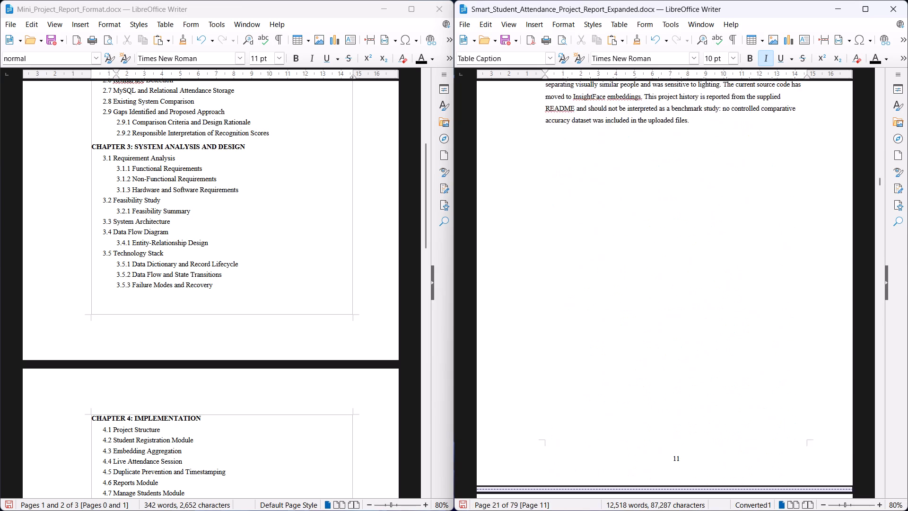
{"action": "scroll", "coordinate": [659, 178], "scroll_direction": "down", "scroll_amount": 20}
{"action": "scroll", "coordinate": [659, 178], "scroll_direction": "down", "scroll_amount": 6}
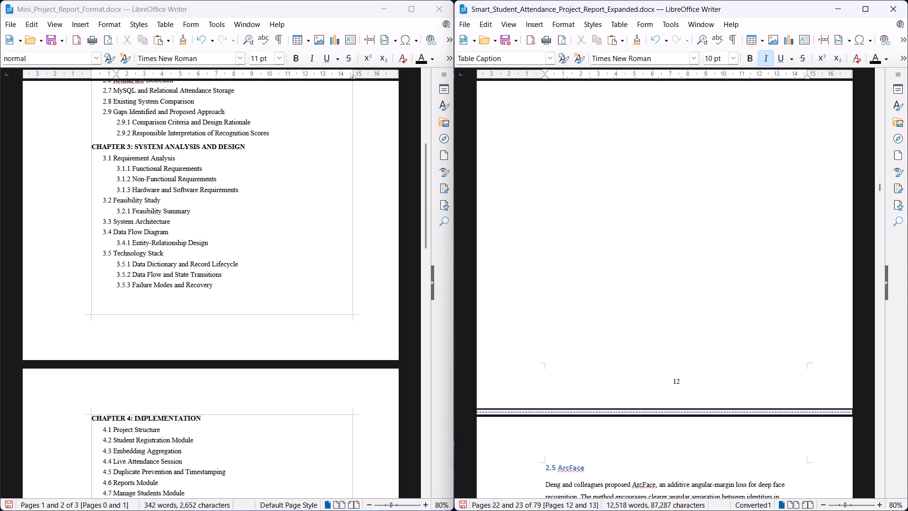
{"action": "scroll", "coordinate": [665, 180], "scroll_direction": "down", "scroll_amount": 20}
{"action": "scroll", "coordinate": [665, 180], "scroll_direction": "down", "scroll_amount": 17}
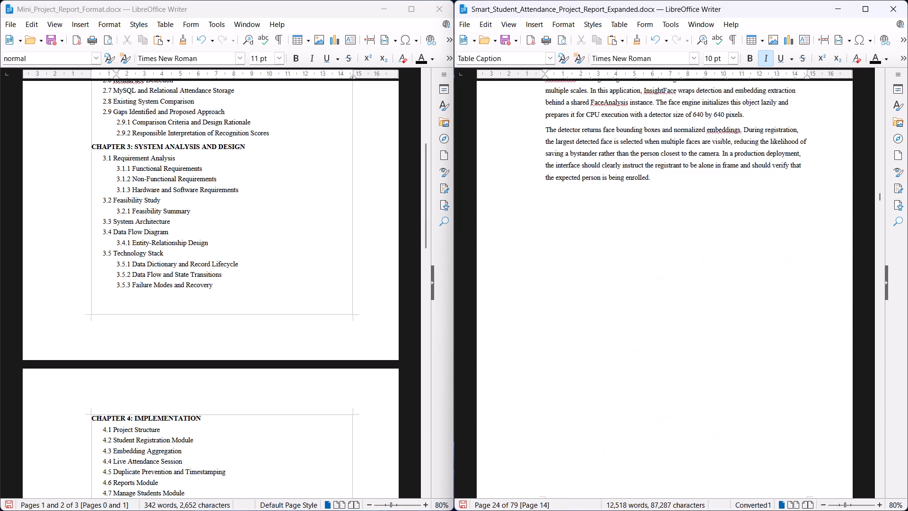
{"action": "scroll", "coordinate": [665, 180], "scroll_direction": "down", "scroll_amount": 20}
{"action": "scroll", "coordinate": [665, 180], "scroll_direction": "down", "scroll_amount": 19}
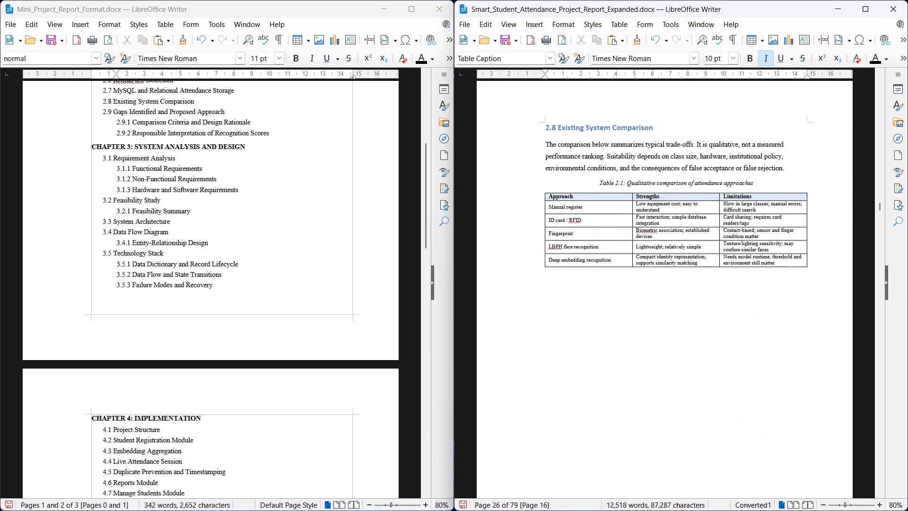
{"action": "scroll", "coordinate": [665, 182], "scroll_direction": "down", "scroll_amount": 6}
{"action": "left_click_drag", "start_coordinate": [548, 169], "coordinate": [682, 220]}
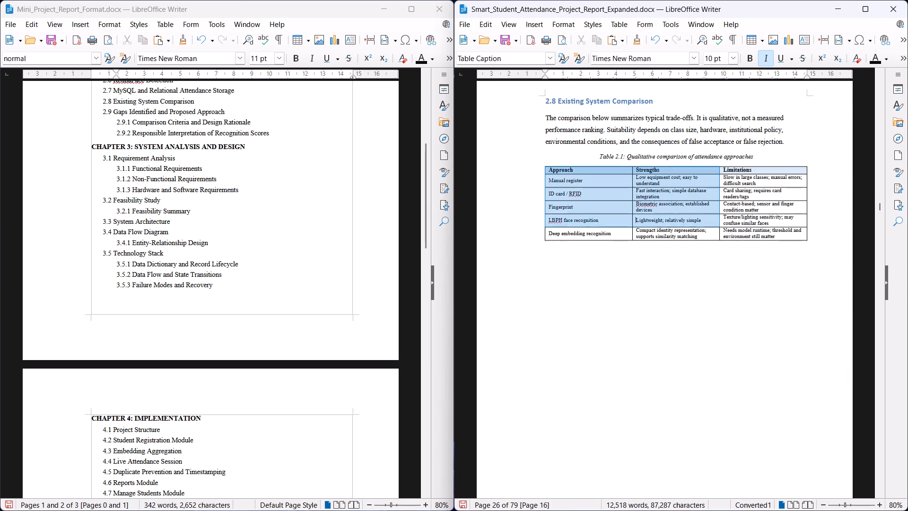
{"action": "left_click_drag", "start_coordinate": [682, 220], "coordinate": [775, 243]}
{"action": "left_click", "coordinate": [731, 62]}
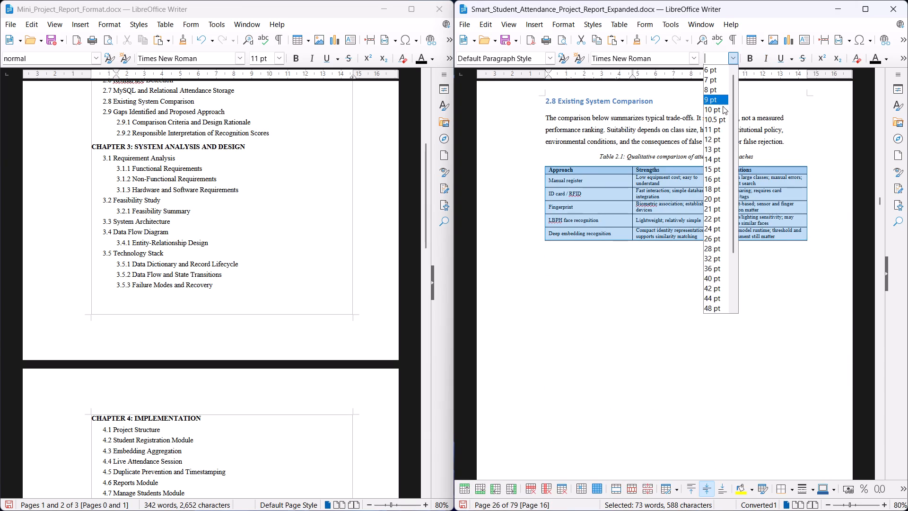
{"action": "left_click", "coordinate": [719, 140]}
{"action": "left_click", "coordinate": [821, 194]}
Set all text in Table 2.2, the summary of selected literature, to 12 pt.
{"action": "scroll", "coordinate": [819, 194], "scroll_direction": "down", "scroll_amount": 8}
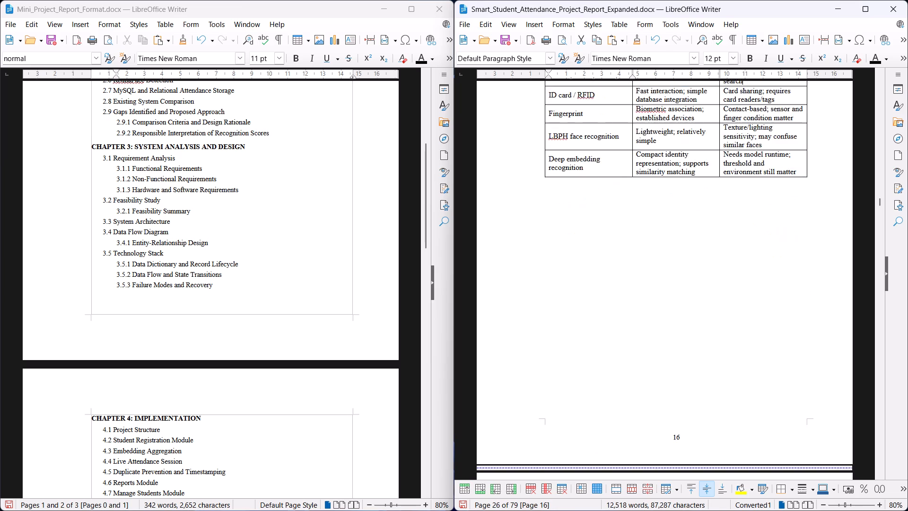
{"action": "scroll", "coordinate": [818, 194], "scroll_direction": "down", "scroll_amount": 20}
{"action": "scroll", "coordinate": [818, 194], "scroll_direction": "down", "scroll_amount": 18}
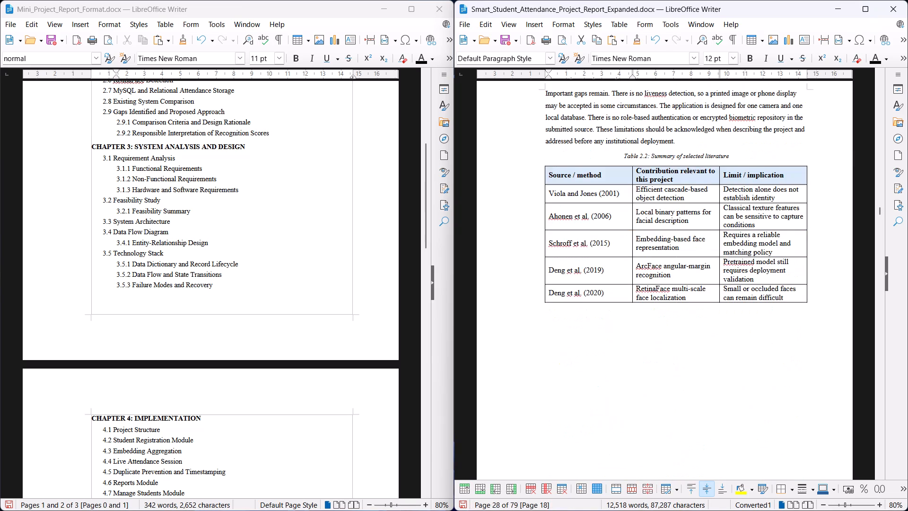
{"action": "left_click_drag", "start_coordinate": [548, 174], "coordinate": [786, 284]}
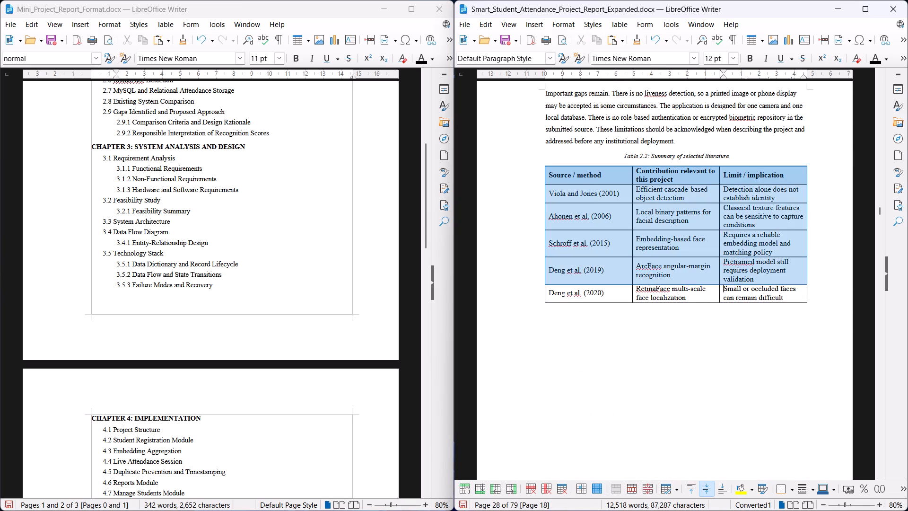
{"action": "left_click_drag", "start_coordinate": [786, 284], "coordinate": [794, 300]}
{"action": "left_click", "coordinate": [731, 56]}
{"action": "left_click", "coordinate": [713, 137]}
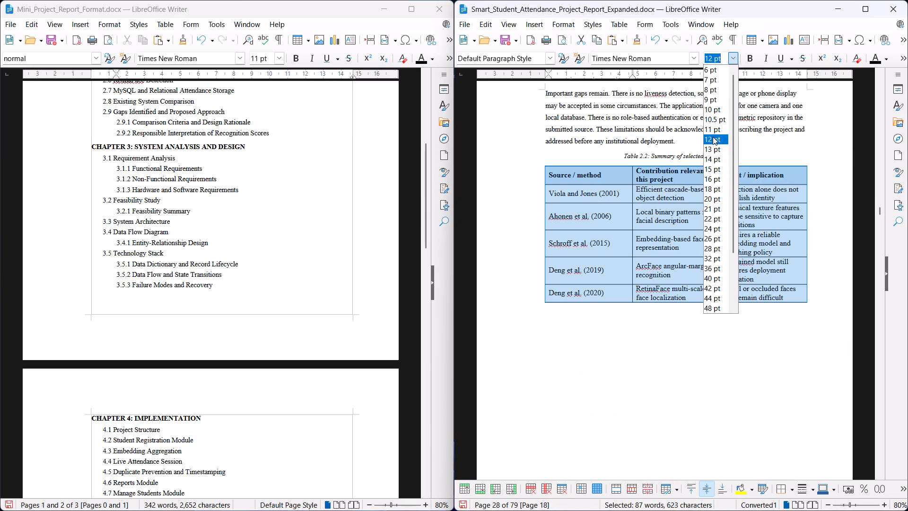
{"action": "left_click", "coordinate": [832, 158]}
Check the font size of the text in Table 3.1, the functional requirements table.
{"action": "scroll", "coordinate": [832, 158], "scroll_direction": "down", "scroll_amount": 20}
{"action": "scroll", "coordinate": [832, 158], "scroll_direction": "down", "scroll_amount": 9}
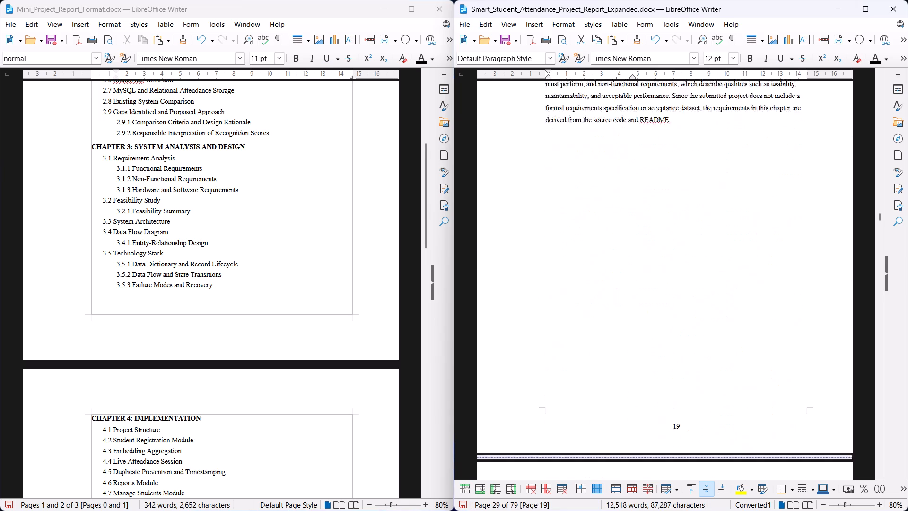
{"action": "scroll", "coordinate": [830, 163], "scroll_direction": "down", "scroll_amount": 20}
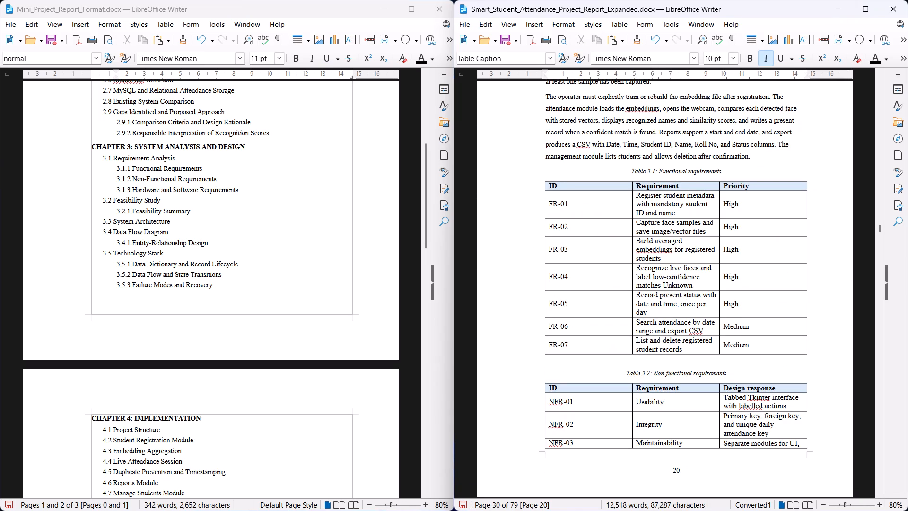
{"action": "left_click_drag", "start_coordinate": [548, 186], "coordinate": [806, 353]}
{"action": "left_click", "coordinate": [734, 64]}
{"action": "left_click", "coordinate": [734, 64]}
{"action": "left_click", "coordinate": [829, 148]}
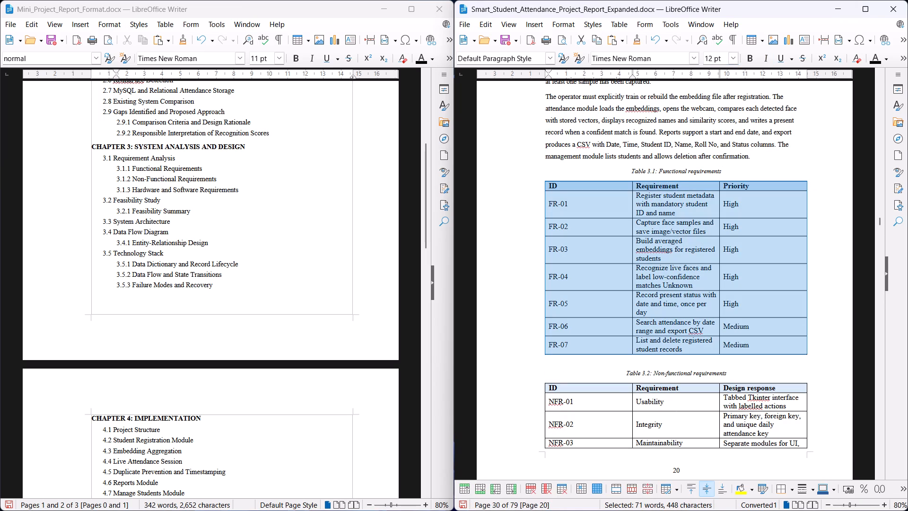
Insert six empty lines above the Table 3.2 caption so the caption and its whole table start on the next page.
{"action": "scroll", "coordinate": [829, 148], "scroll_direction": "up", "scroll_amount": 10}
{"action": "scroll", "coordinate": [829, 148], "scroll_direction": "down", "scroll_amount": 19}
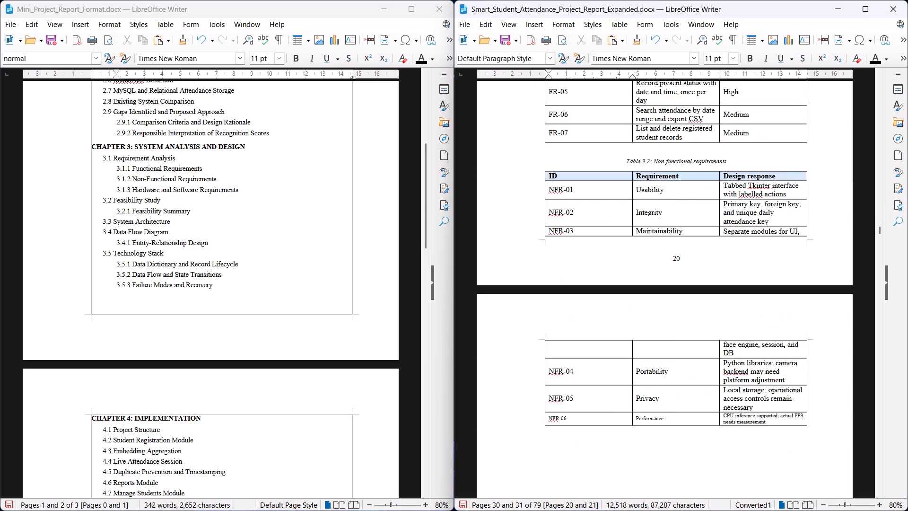
{"action": "scroll", "coordinate": [829, 148], "scroll_direction": "down", "scroll_amount": 20}
{"action": "scroll", "coordinate": [829, 148], "scroll_direction": "down", "scroll_amount": 5}
{"action": "scroll", "coordinate": [829, 148], "scroll_direction": "up", "scroll_amount": 6}
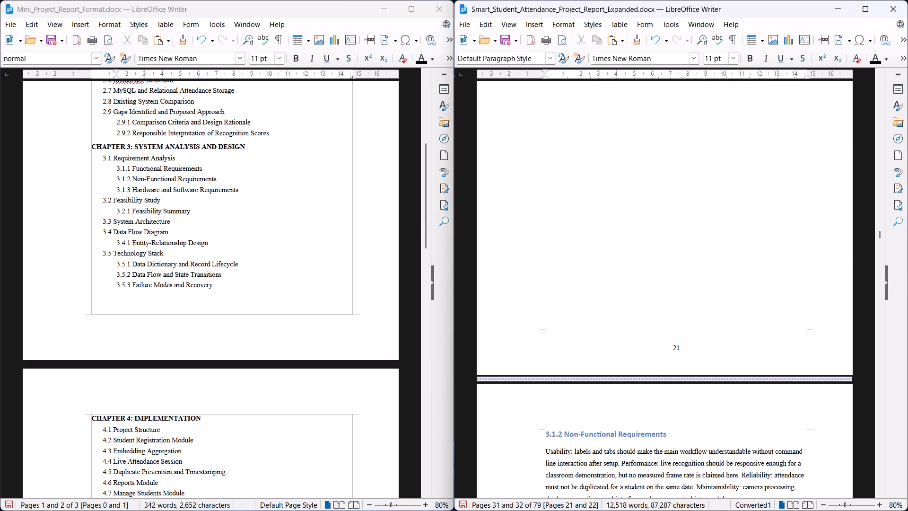
{"action": "scroll", "coordinate": [829, 148], "scroll_direction": "down", "scroll_amount": 6}
{"action": "scroll", "coordinate": [829, 148], "scroll_direction": "up", "scroll_amount": 20}
{"action": "scroll", "coordinate": [829, 148], "scroll_direction": "up", "scroll_amount": 6}
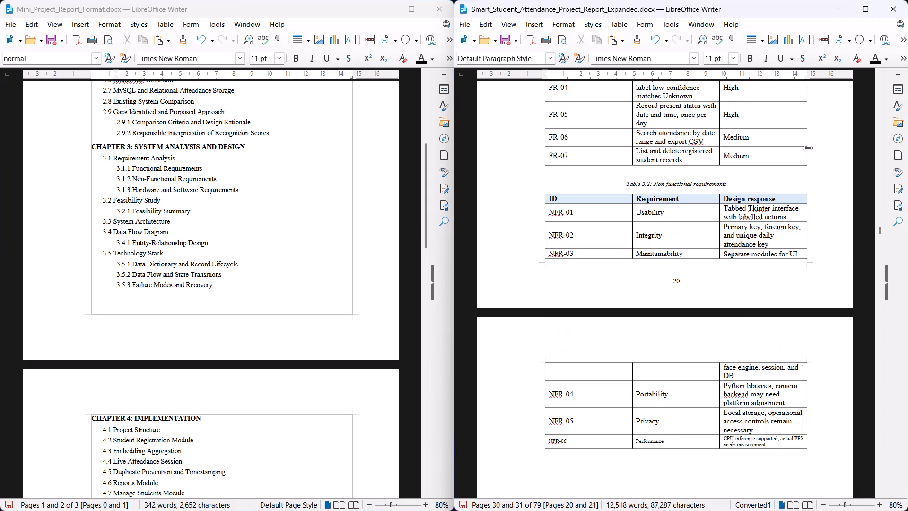
{"action": "left_click", "coordinate": [623, 179]}
{"action": "key", "text": "Return"}
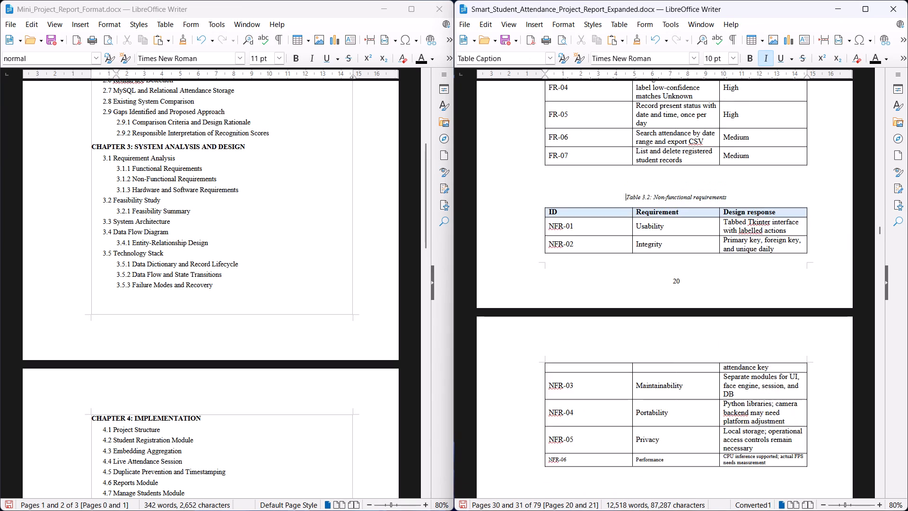
{"action": "key", "text": "Return"}
{"action": "key", "text": "Return"}
{"action": "key", "text": "Return"}
{"action": "key", "text": "Return"}
{"action": "key", "text": "Return"}
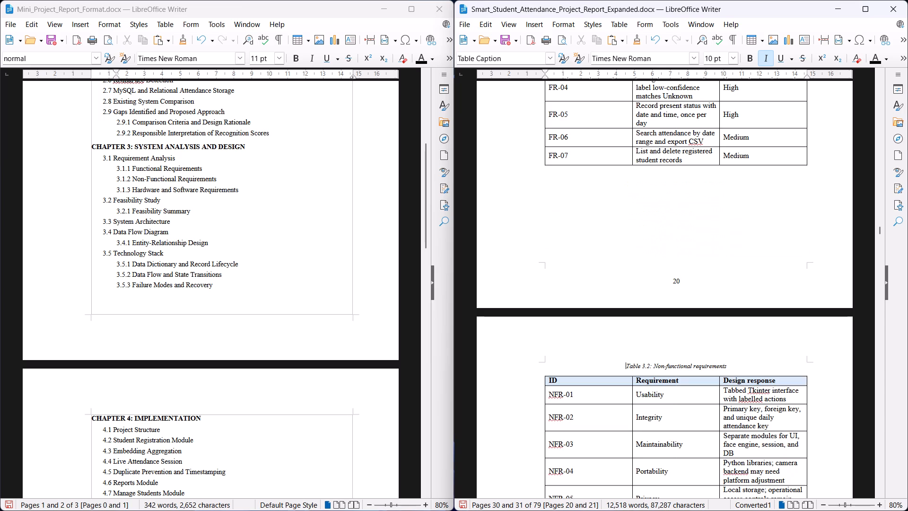
Insert two empty lines above the Table 3.1 caption to separate it from the preceding paragraph.
{"action": "scroll", "coordinate": [804, 365], "scroll_direction": "up", "scroll_amount": 8}
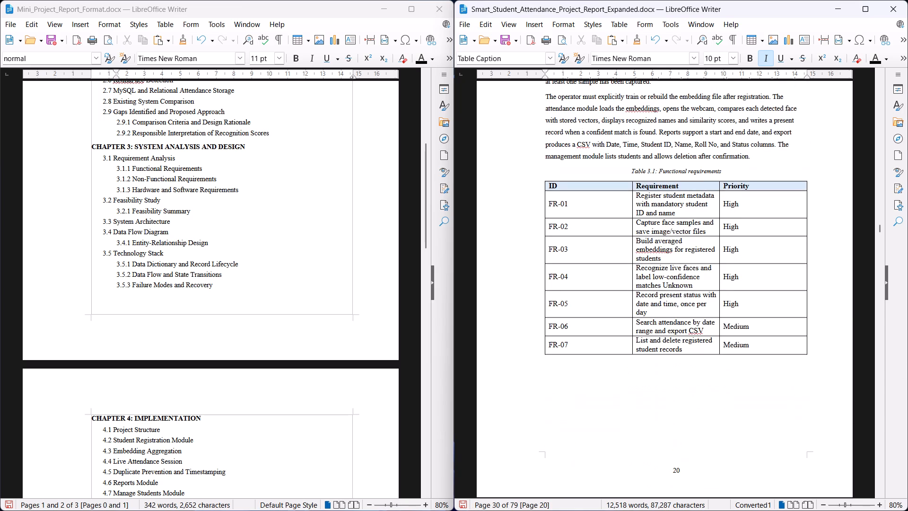
{"action": "left_click", "coordinate": [627, 170]}
{"action": "key", "text": "Return"}
{"action": "key", "text": "Return"}
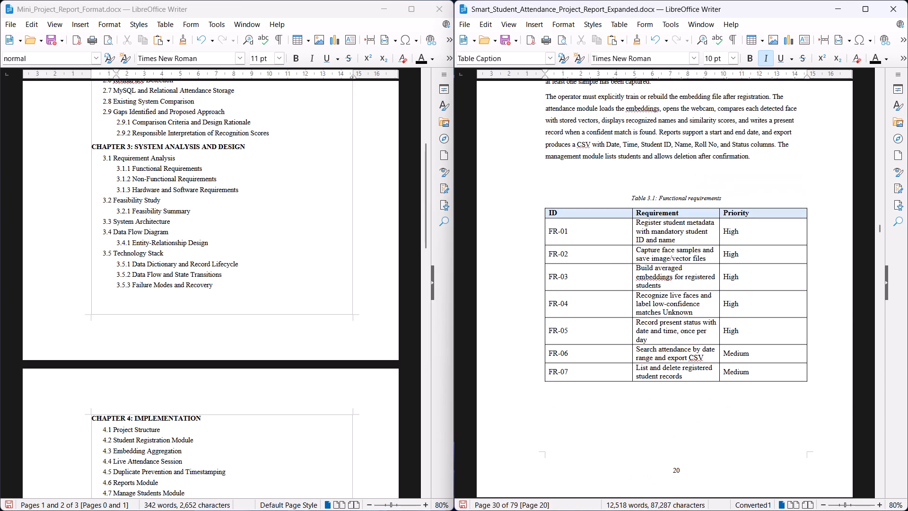
Insert one more empty line above the Table 3.2 caption.
{"action": "scroll", "coordinate": [622, 180], "scroll_direction": "down", "scroll_amount": 20}
{"action": "scroll", "coordinate": [622, 180], "scroll_direction": "down", "scroll_amount": 1}
{"action": "scroll", "coordinate": [625, 178], "scroll_direction": "up", "scroll_amount": 3}
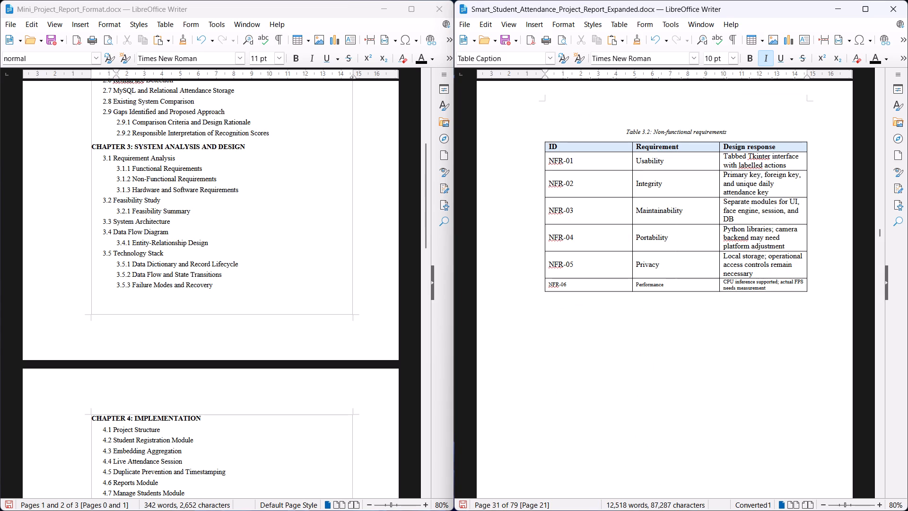
{"action": "left_click", "coordinate": [624, 154]}
{"action": "key", "text": "Return"}
Set all text in Table 3.3, hardware and software requirements, to 12 pt and insert two empty lines above its caption.
{"action": "scroll", "coordinate": [620, 156], "scroll_direction": "down", "scroll_amount": 7}
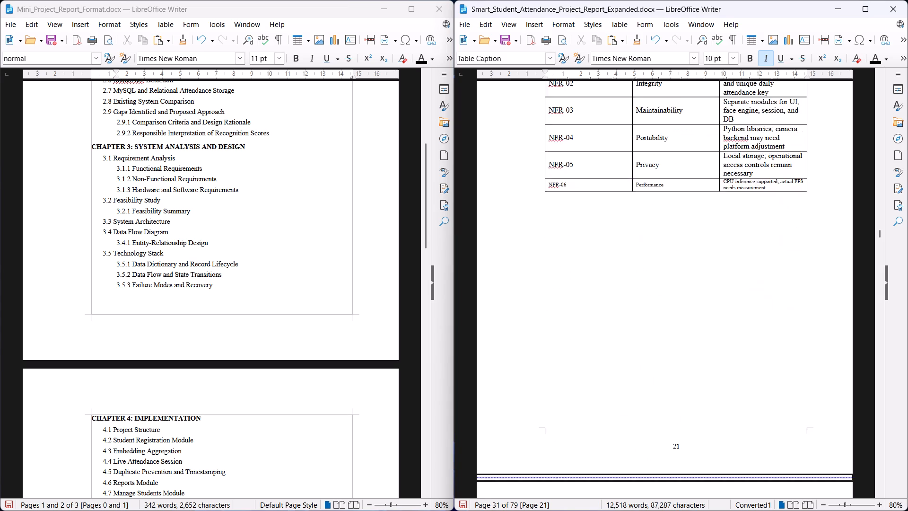
{"action": "scroll", "coordinate": [622, 160], "scroll_direction": "down", "scroll_amount": 20}
{"action": "scroll", "coordinate": [622, 160], "scroll_direction": "down", "scroll_amount": 20}
{"action": "scroll", "coordinate": [622, 160], "scroll_direction": "down", "scroll_amount": 1}
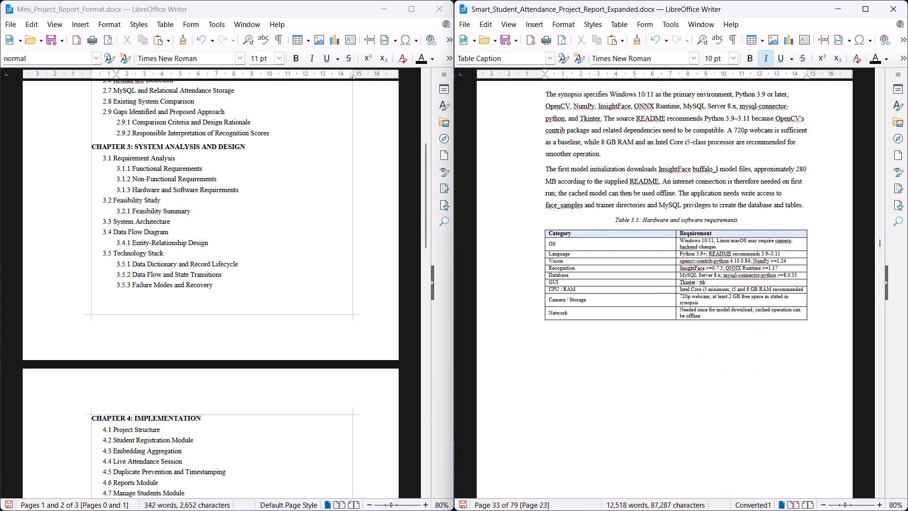
{"action": "left_click_drag", "start_coordinate": [548, 235], "coordinate": [641, 275]}
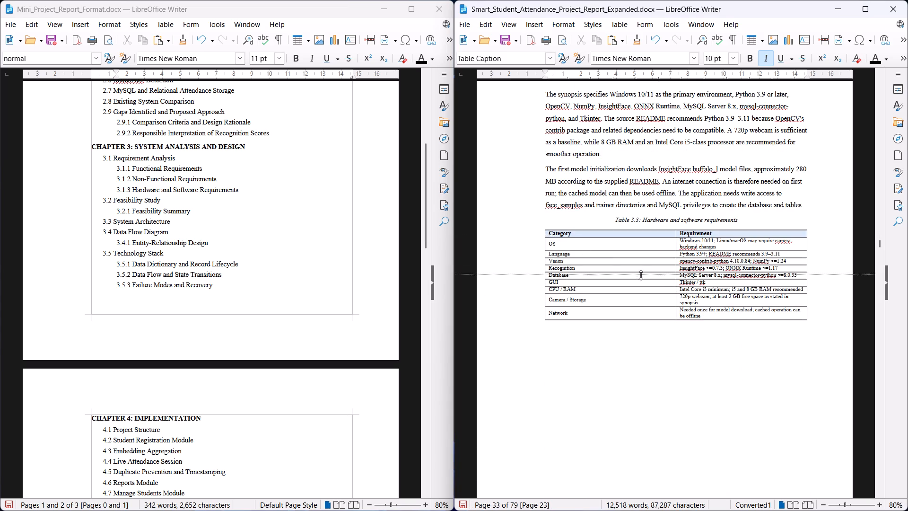
{"action": "left_click_drag", "start_coordinate": [641, 275], "coordinate": [548, 227]}
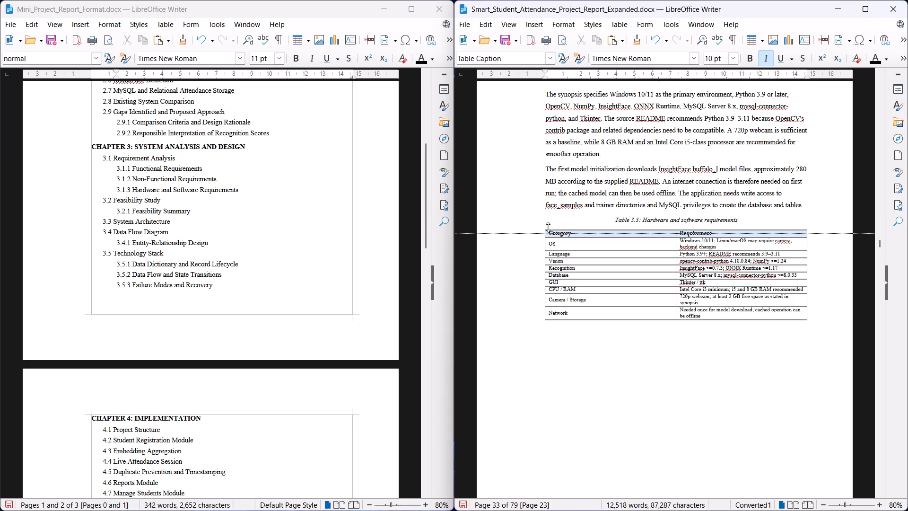
{"action": "left_click_drag", "start_coordinate": [548, 227], "coordinate": [548, 227]}
{"action": "left_click_drag", "start_coordinate": [548, 233], "coordinate": [717, 301]}
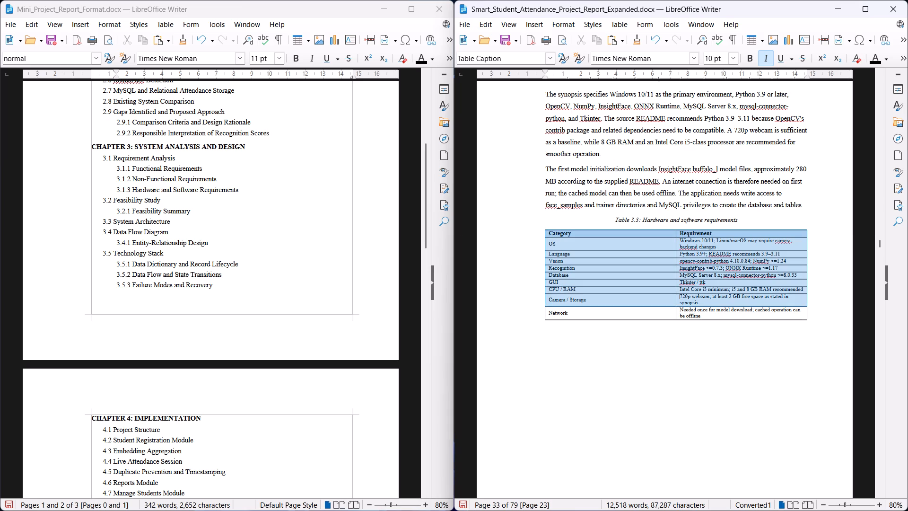
{"action": "left_click_drag", "start_coordinate": [717, 301], "coordinate": [767, 320]}
{"action": "left_click", "coordinate": [732, 56]}
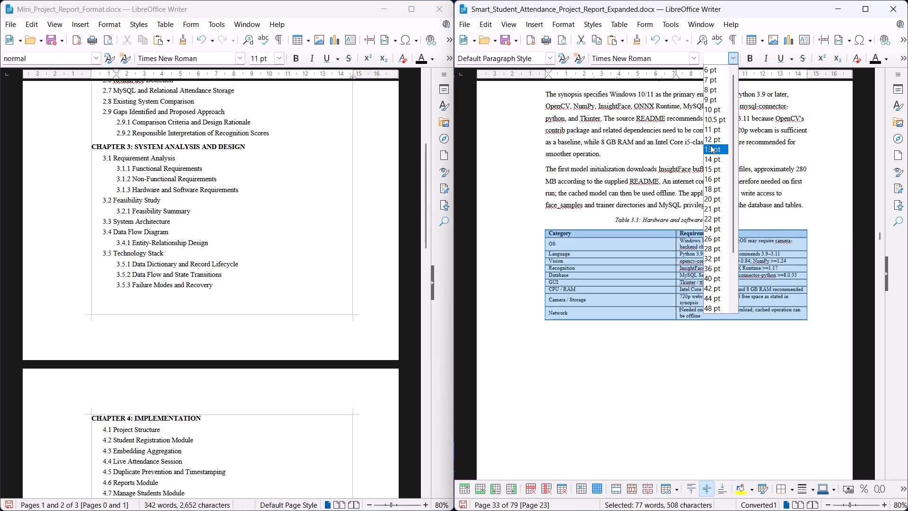
{"action": "left_click", "coordinate": [710, 143]}
{"action": "left_click", "coordinate": [612, 217]}
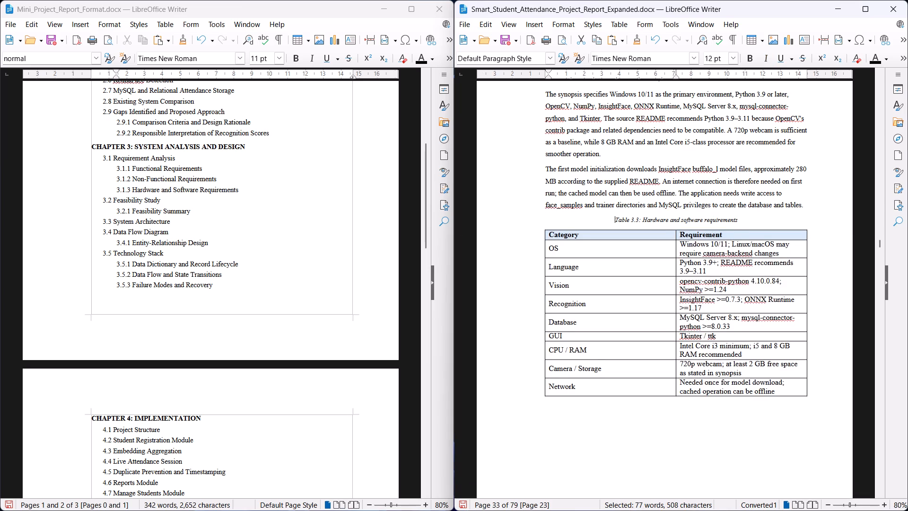
{"action": "key", "text": "Return"}
{"action": "key", "text": "Return"}
Set all text in Table 3.4, feasibility analysis, to 12 pt and insert two empty lines above its caption.
{"action": "scroll", "coordinate": [622, 230], "scroll_direction": "down", "scroll_amount": 5}
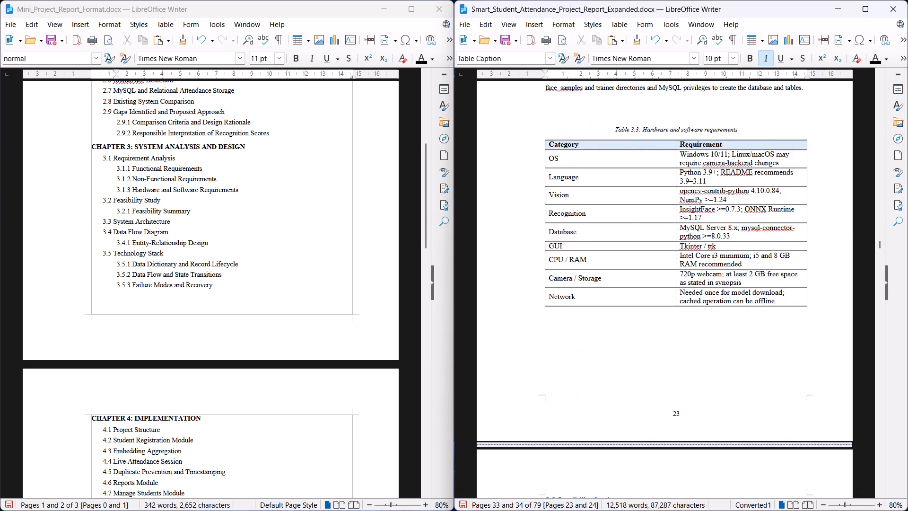
{"action": "scroll", "coordinate": [624, 230], "scroll_direction": "down", "scroll_amount": 20}
{"action": "scroll", "coordinate": [624, 230], "scroll_direction": "down", "scroll_amount": 18}
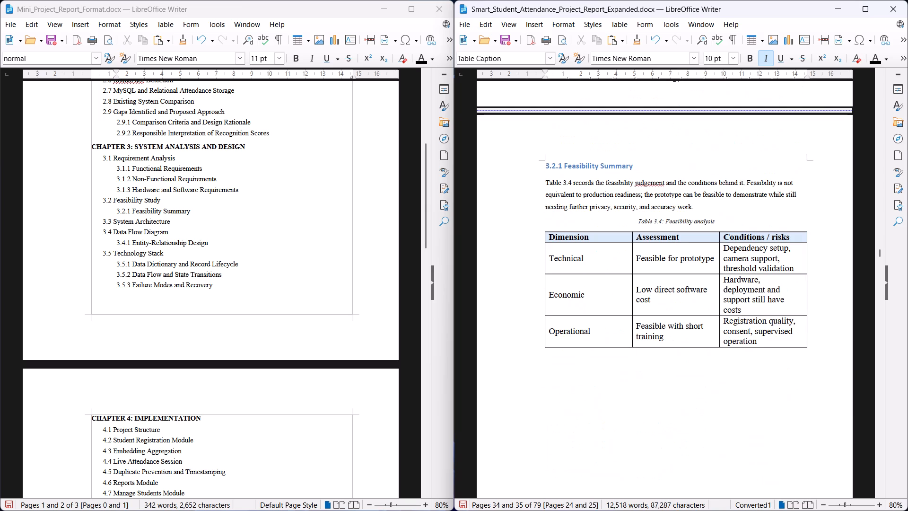
{"action": "left_click_drag", "start_coordinate": [548, 213], "coordinate": [786, 320]}
{"action": "left_click", "coordinate": [736, 58]}
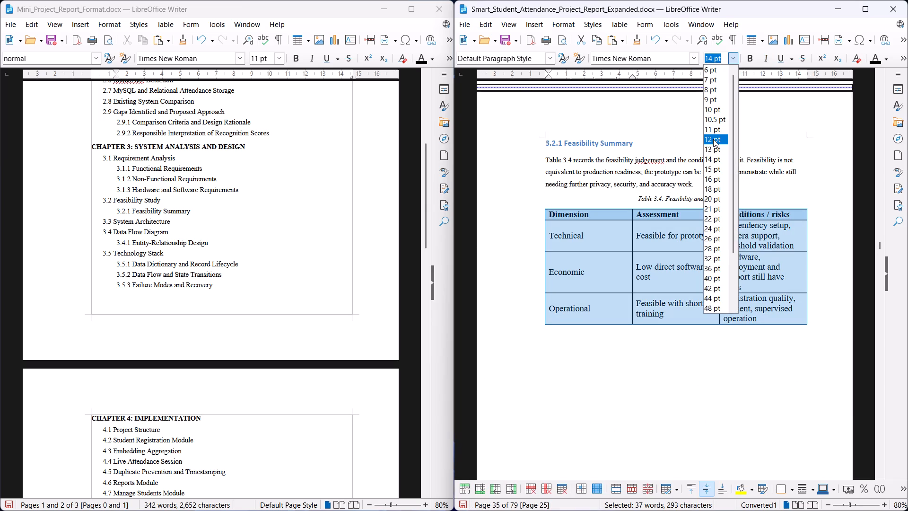
{"action": "left_click", "coordinate": [713, 139]}
{"action": "left_click", "coordinate": [630, 200]}
{"action": "key", "text": "Return"}
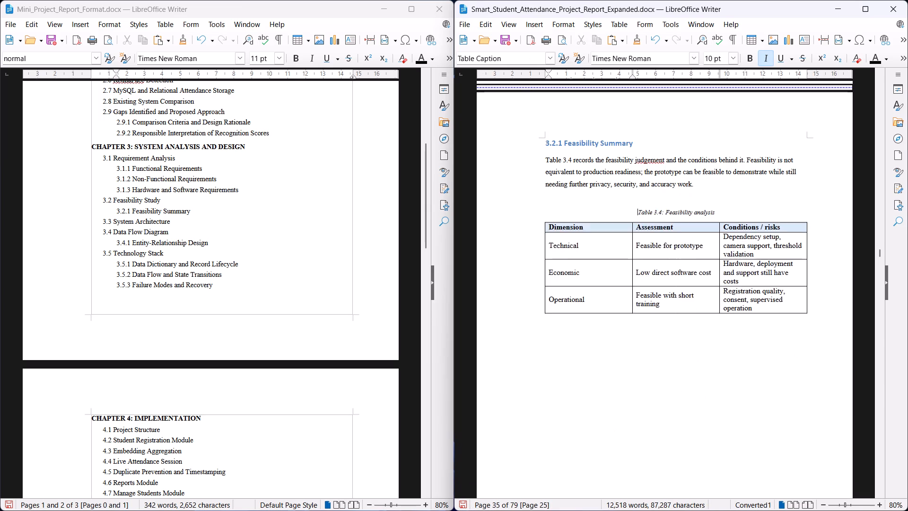
{"action": "key", "text": "Return"}
Set all text in Table 3.5, database entities and fields, to 12 pt and insert two empty lines above its caption.
{"action": "scroll", "coordinate": [632, 195], "scroll_direction": "down", "scroll_amount": 20}
{"action": "scroll", "coordinate": [632, 195], "scroll_direction": "down", "scroll_amount": 8}
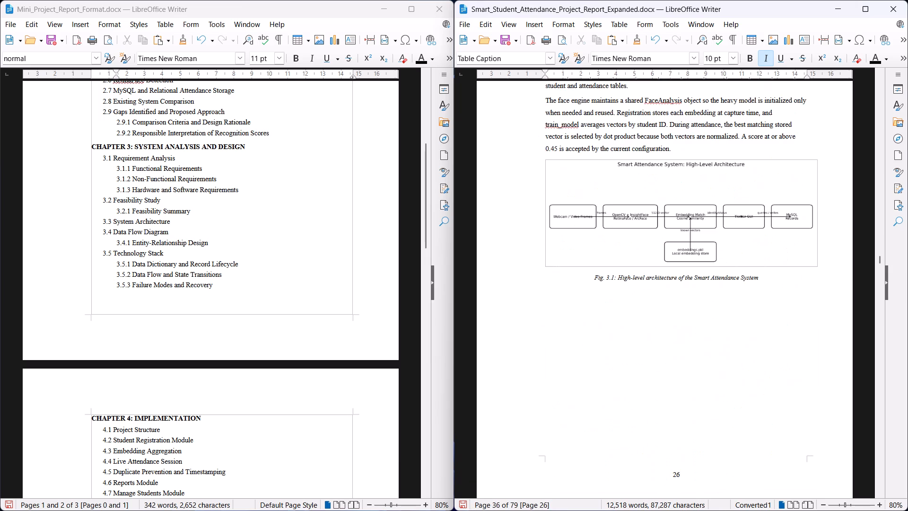
{"action": "scroll", "coordinate": [629, 207], "scroll_direction": "down", "scroll_amount": 20}
{"action": "scroll", "coordinate": [629, 207], "scroll_direction": "down", "scroll_amount": 17}
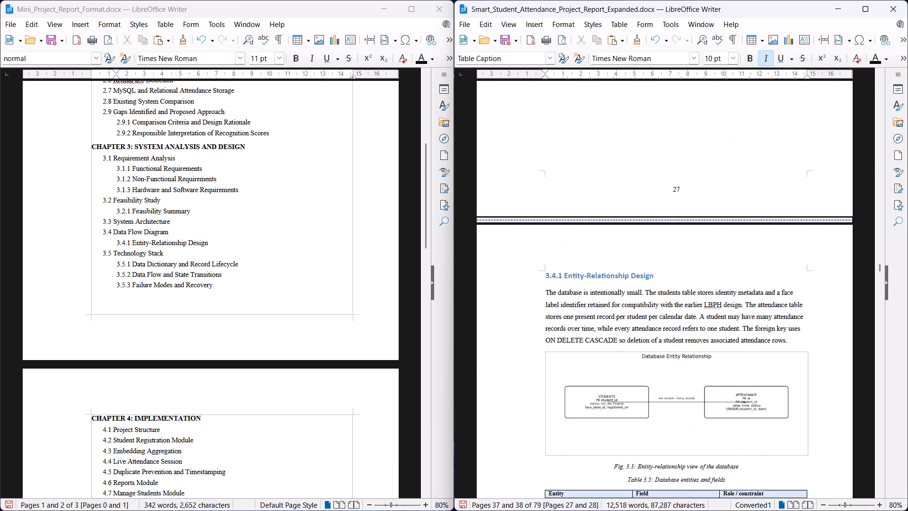
{"action": "scroll", "coordinate": [630, 205], "scroll_direction": "down", "scroll_amount": 12}
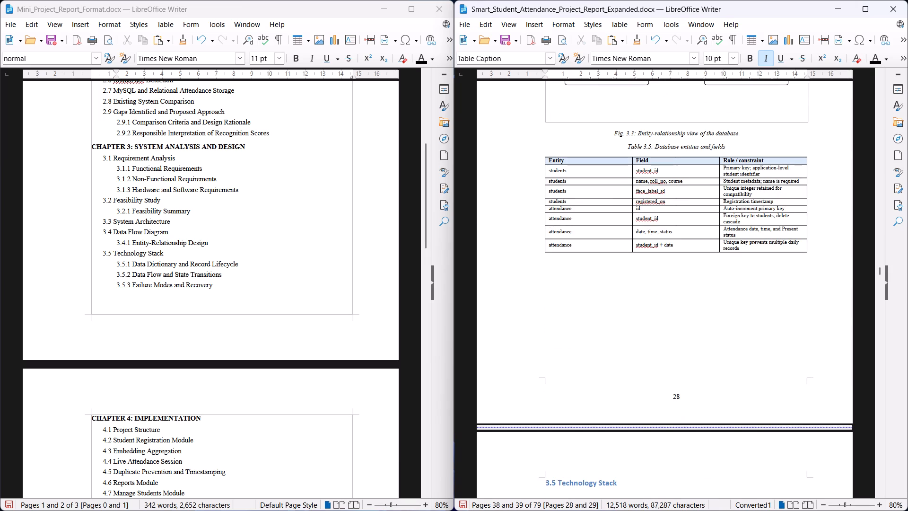
{"action": "left_click_drag", "start_coordinate": [549, 159], "coordinate": [784, 255]}
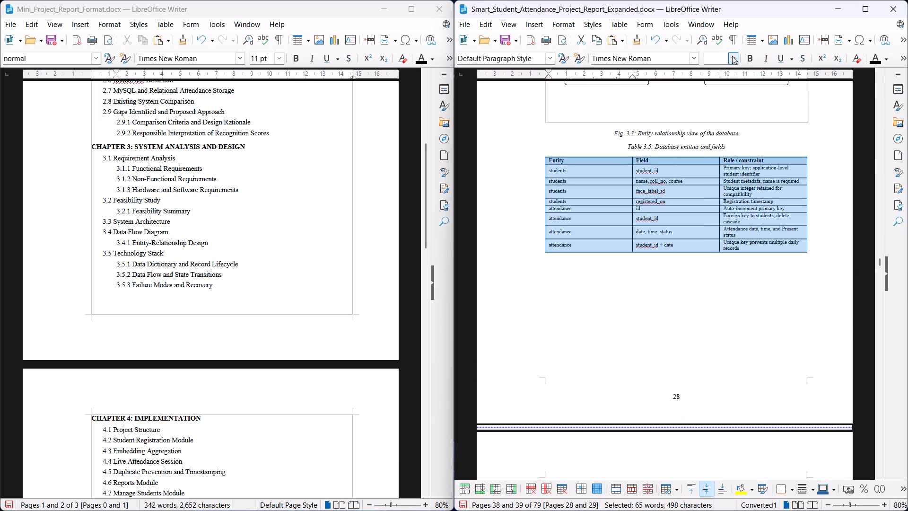
{"action": "left_click", "coordinate": [732, 56]}
{"action": "left_click", "coordinate": [719, 139]}
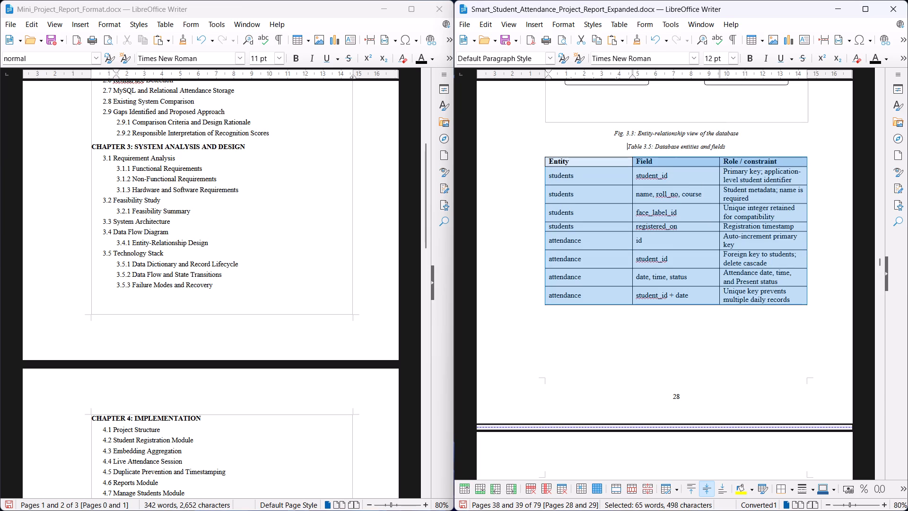
{"action": "left_click", "coordinate": [628, 145]}
{"action": "key", "text": "Return"}
{"action": "key", "text": "Return"}
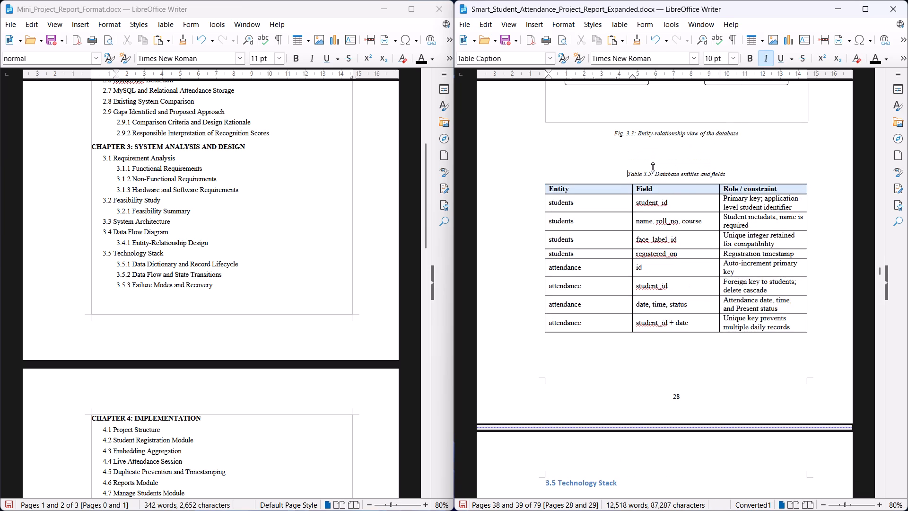
Set all text in Table 4.1, application modules and responsibilities, to 12 pt and insert two empty lines above its caption.
{"action": "scroll", "coordinate": [653, 171], "scroll_direction": "down", "scroll_amount": 20}
{"action": "scroll", "coordinate": [653, 171], "scroll_direction": "down", "scroll_amount": 15}
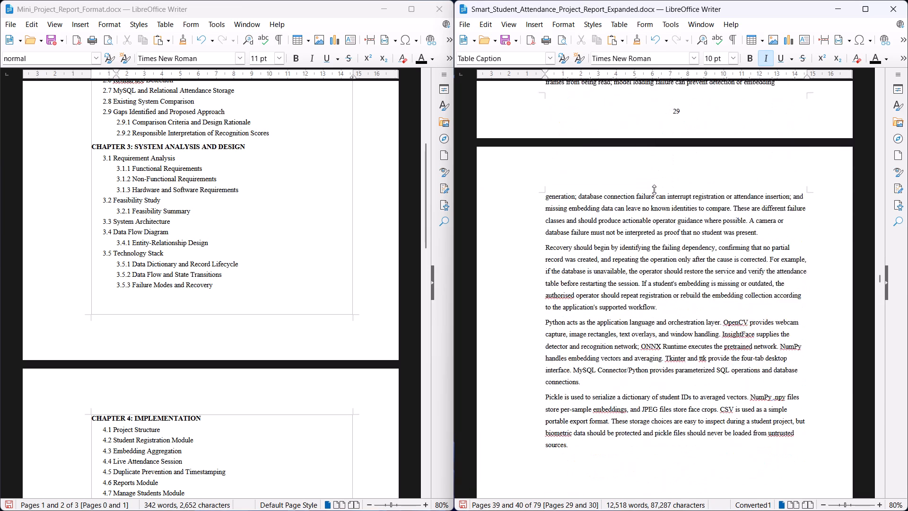
{"action": "scroll", "coordinate": [654, 190], "scroll_direction": "down", "scroll_amount": 20}
{"action": "scroll", "coordinate": [654, 190], "scroll_direction": "down", "scroll_amount": 11}
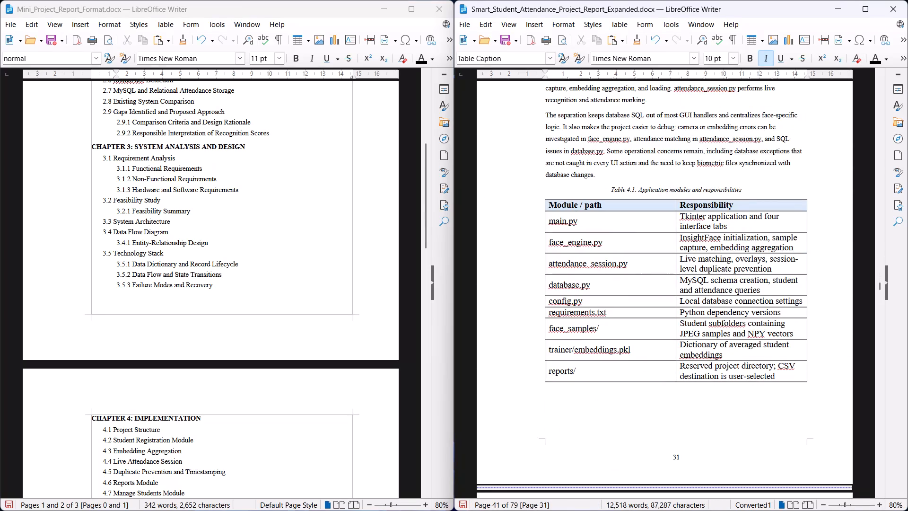
{"action": "left_click_drag", "start_coordinate": [550, 207], "coordinate": [778, 372]}
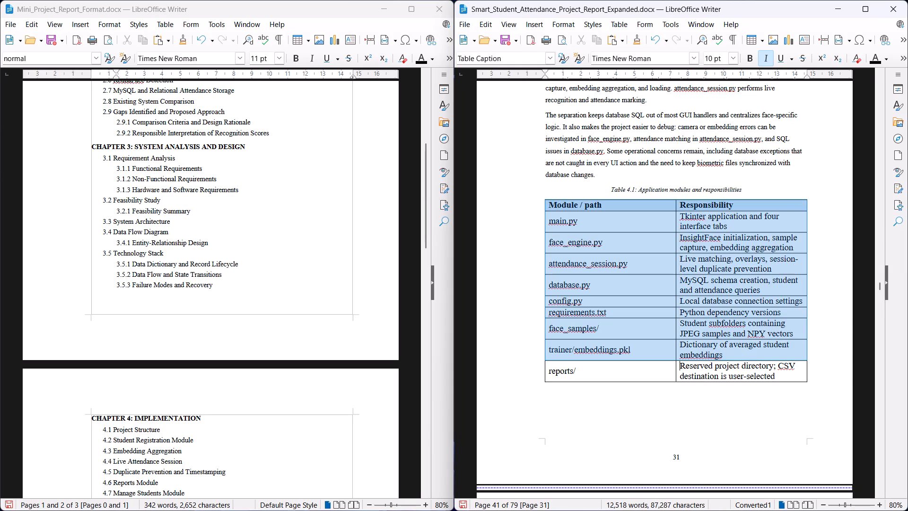
{"action": "left_click_drag", "start_coordinate": [778, 372], "coordinate": [794, 383]}
{"action": "left_click", "coordinate": [732, 60]}
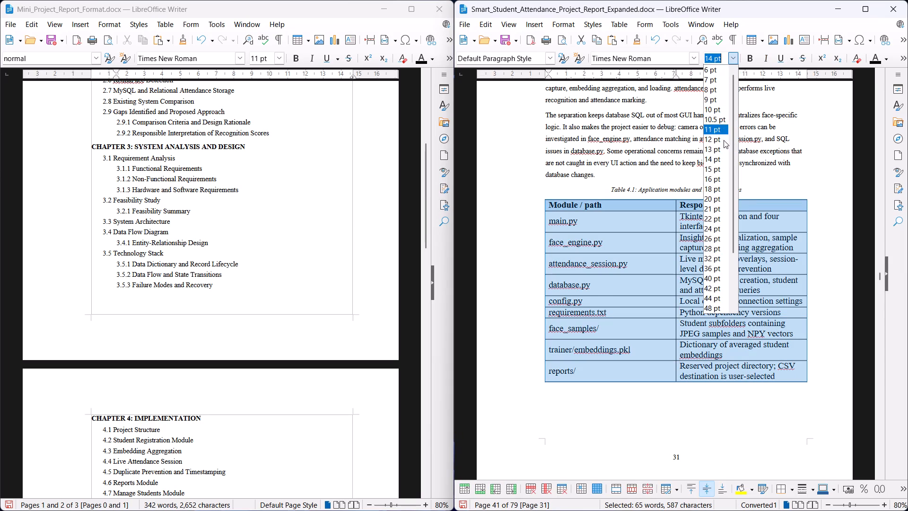
{"action": "left_click", "coordinate": [724, 141]}
{"action": "left_click", "coordinate": [610, 189]}
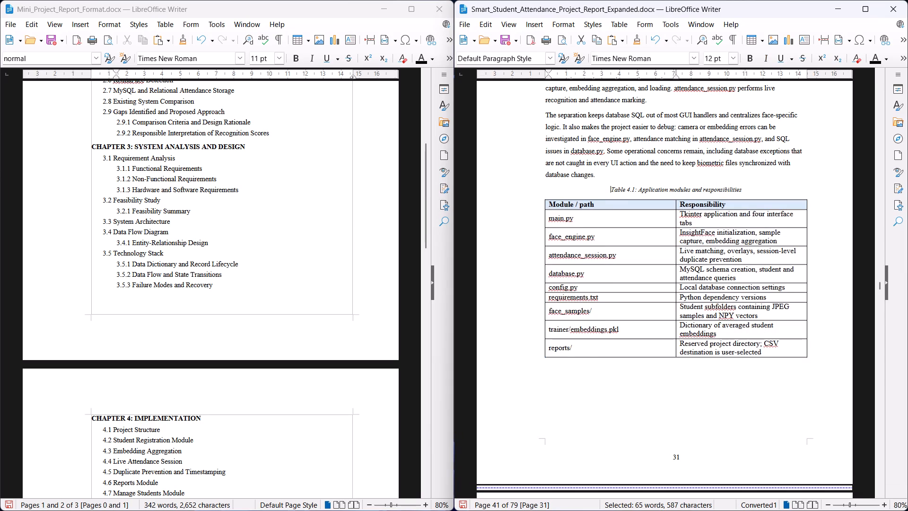
{"action": "key", "text": "Return"}
{"action": "key", "text": "Return"}
Set all text in Table 4.2, key implementation parameters, to 12 pt and insert two empty lines above its caption.
{"action": "scroll", "coordinate": [665, 227], "scroll_direction": "down", "scroll_amount": 20}
{"action": "scroll", "coordinate": [665, 227], "scroll_direction": "down", "scroll_amount": 5}
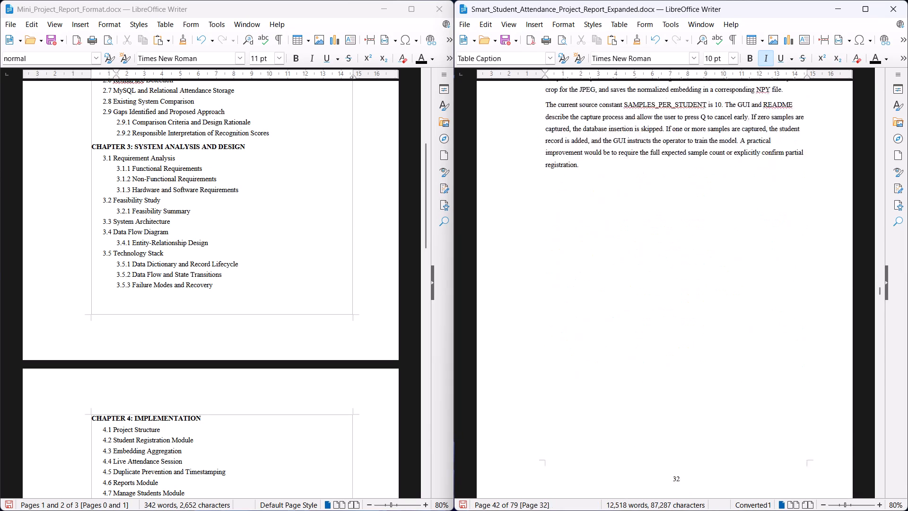
{"action": "scroll", "coordinate": [673, 231], "scroll_direction": "down", "scroll_amount": 20}
{"action": "scroll", "coordinate": [673, 231], "scroll_direction": "down", "scroll_amount": 20}
{"action": "scroll", "coordinate": [673, 231], "scroll_direction": "down", "scroll_amount": 1}
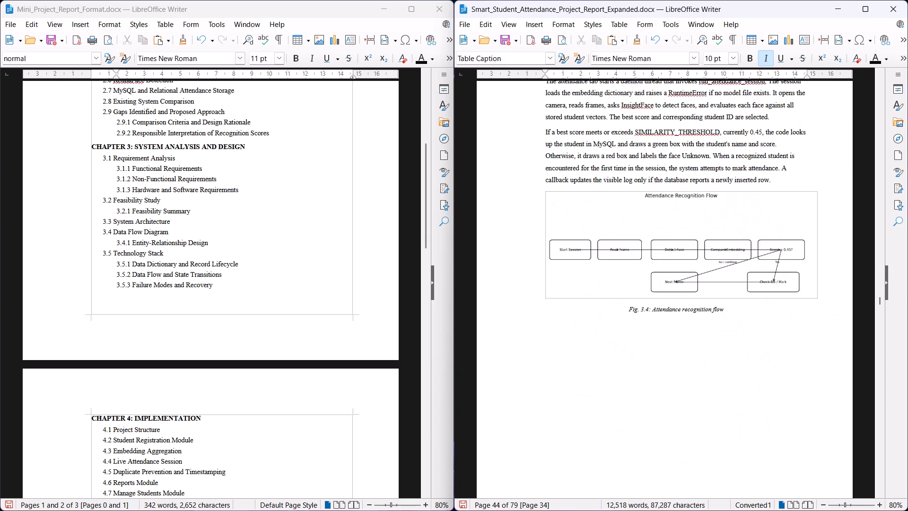
{"action": "scroll", "coordinate": [673, 231], "scroll_direction": "down", "scroll_amount": 20}
{"action": "scroll", "coordinate": [673, 231], "scroll_direction": "down", "scroll_amount": 20}
{"action": "scroll", "coordinate": [673, 231], "scroll_direction": "down", "scroll_amount": 3}
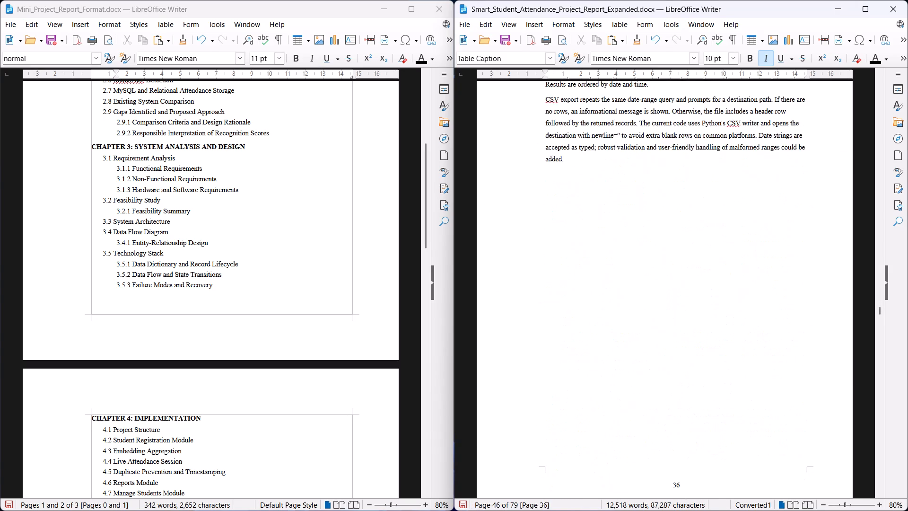
{"action": "scroll", "coordinate": [673, 231], "scroll_direction": "down", "scroll_amount": 20}
{"action": "scroll", "coordinate": [673, 231], "scroll_direction": "down", "scroll_amount": 20}
{"action": "scroll", "coordinate": [673, 231], "scroll_direction": "down", "scroll_amount": 3}
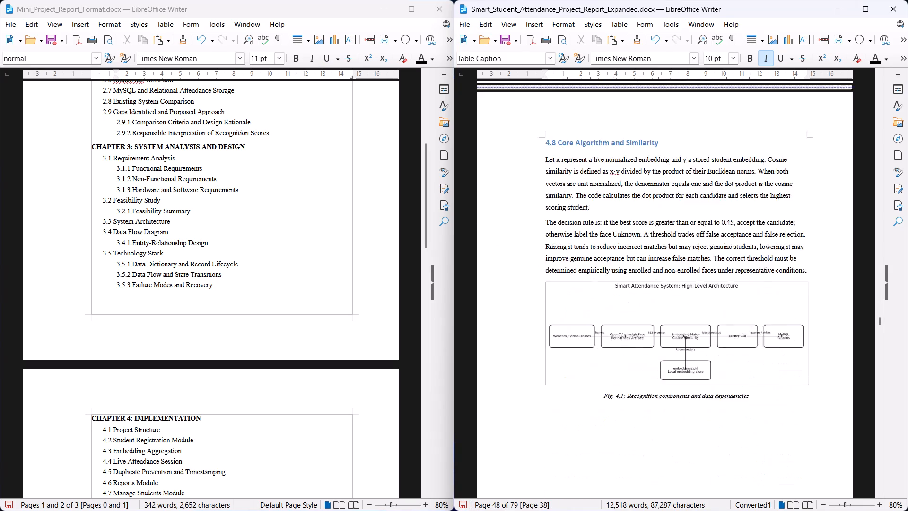
{"action": "scroll", "coordinate": [673, 231], "scroll_direction": "down", "scroll_amount": 20}
{"action": "scroll", "coordinate": [673, 231], "scroll_direction": "down", "scroll_amount": 20}
{"action": "scroll", "coordinate": [673, 231], "scroll_direction": "down", "scroll_amount": 3}
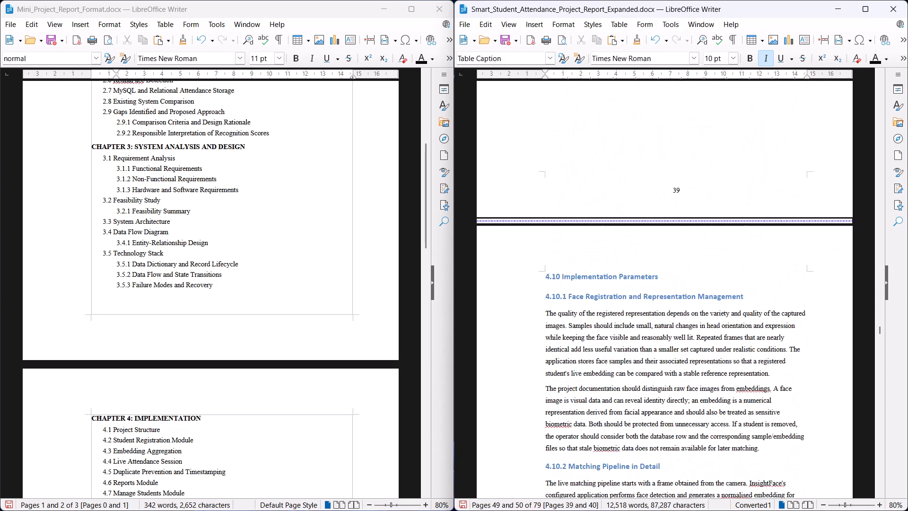
{"action": "scroll", "coordinate": [673, 231], "scroll_direction": "down", "scroll_amount": 20}
{"action": "scroll", "coordinate": [673, 231], "scroll_direction": "down", "scroll_amount": 9}
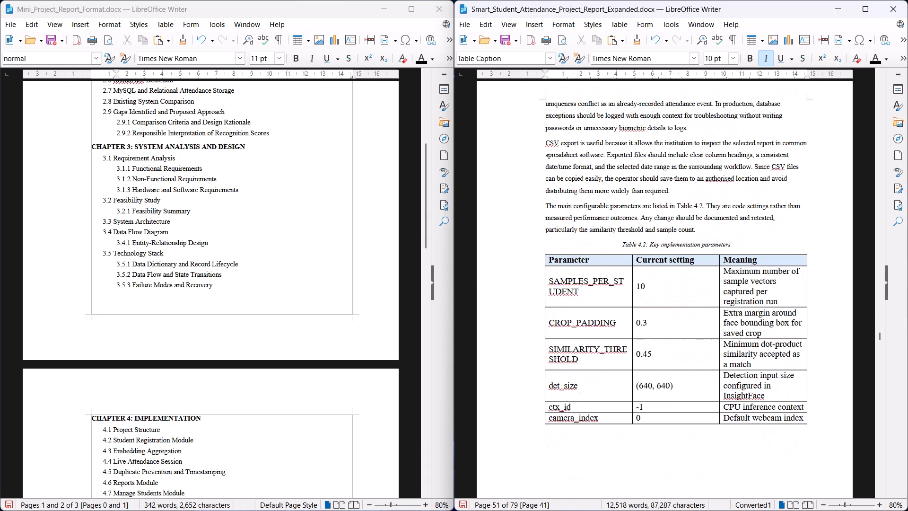
{"action": "left_click_drag", "start_coordinate": [550, 260], "coordinate": [791, 423]}
{"action": "left_click", "coordinate": [733, 53]}
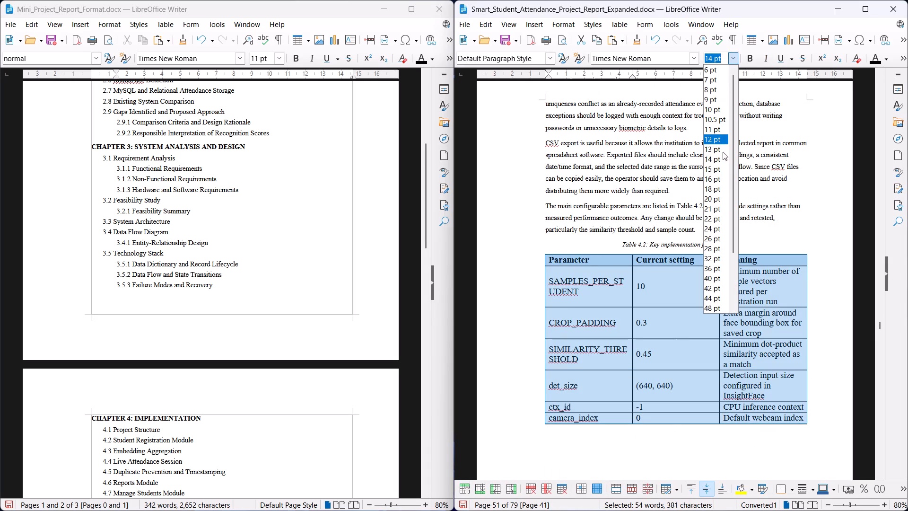
{"action": "left_click", "coordinate": [722, 141]}
{"action": "left_click", "coordinate": [625, 247]}
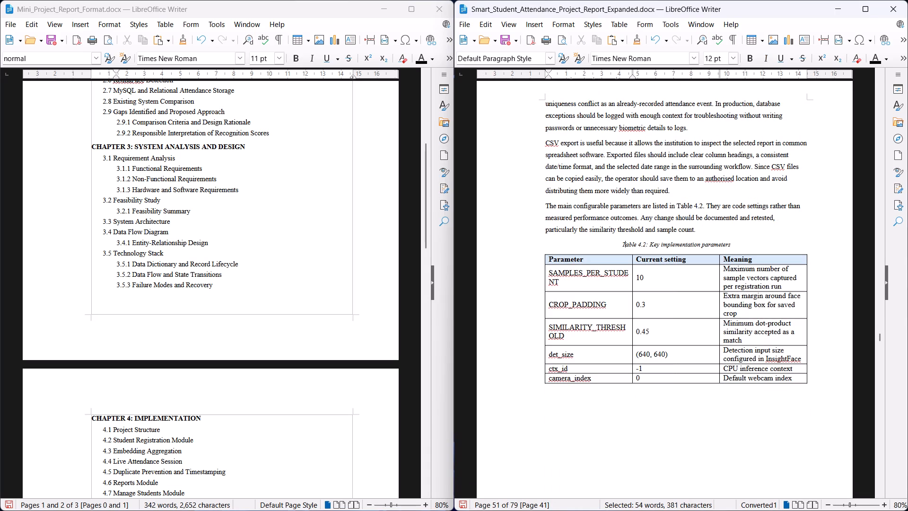
{"action": "key", "text": "Left"}
{"action": "key", "text": "Return"}
{"action": "key", "text": "Return"}
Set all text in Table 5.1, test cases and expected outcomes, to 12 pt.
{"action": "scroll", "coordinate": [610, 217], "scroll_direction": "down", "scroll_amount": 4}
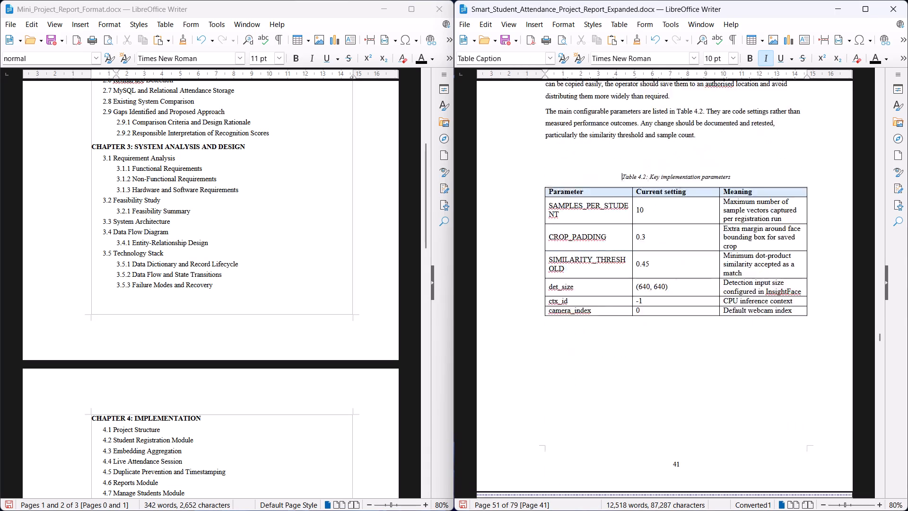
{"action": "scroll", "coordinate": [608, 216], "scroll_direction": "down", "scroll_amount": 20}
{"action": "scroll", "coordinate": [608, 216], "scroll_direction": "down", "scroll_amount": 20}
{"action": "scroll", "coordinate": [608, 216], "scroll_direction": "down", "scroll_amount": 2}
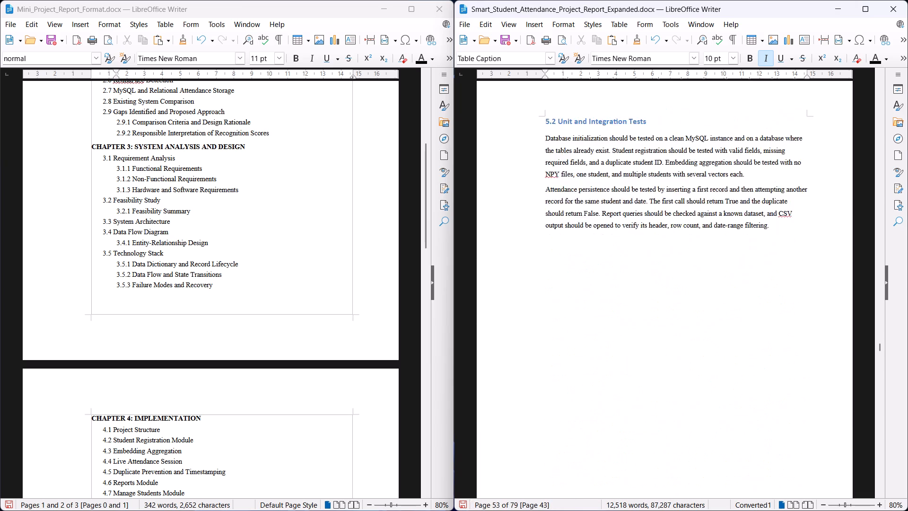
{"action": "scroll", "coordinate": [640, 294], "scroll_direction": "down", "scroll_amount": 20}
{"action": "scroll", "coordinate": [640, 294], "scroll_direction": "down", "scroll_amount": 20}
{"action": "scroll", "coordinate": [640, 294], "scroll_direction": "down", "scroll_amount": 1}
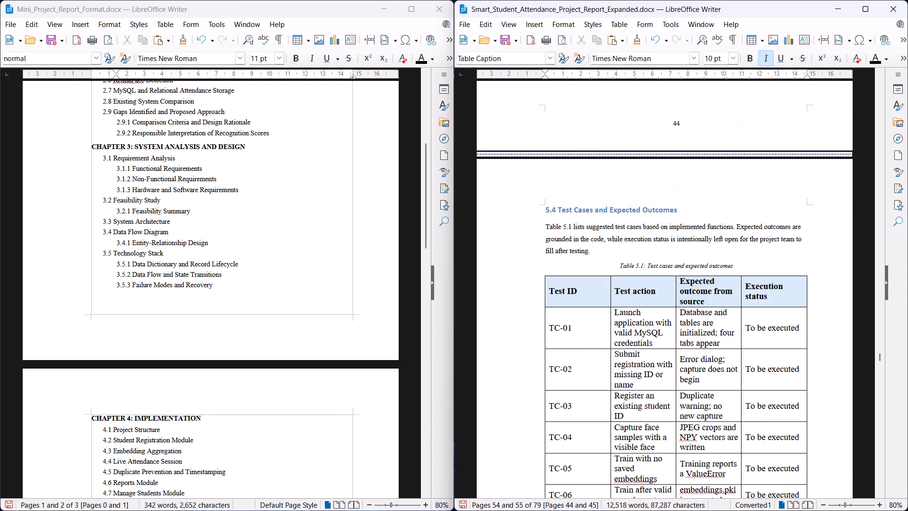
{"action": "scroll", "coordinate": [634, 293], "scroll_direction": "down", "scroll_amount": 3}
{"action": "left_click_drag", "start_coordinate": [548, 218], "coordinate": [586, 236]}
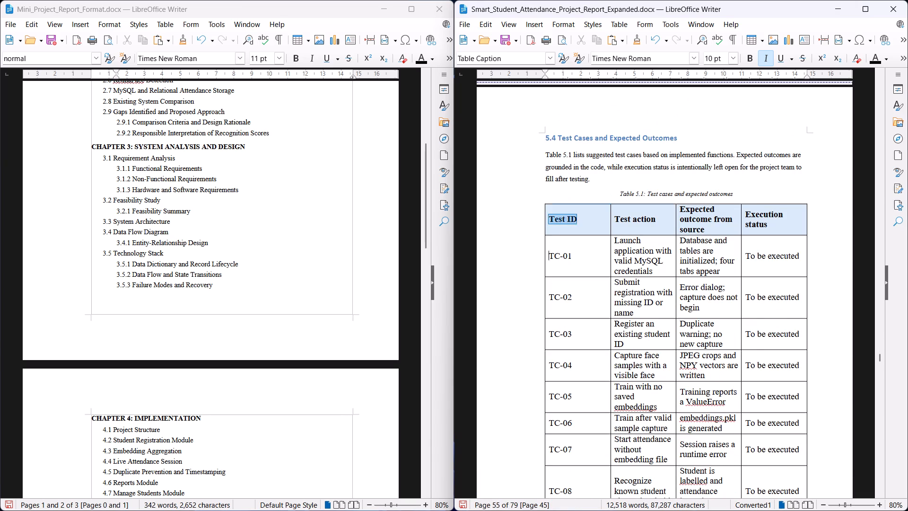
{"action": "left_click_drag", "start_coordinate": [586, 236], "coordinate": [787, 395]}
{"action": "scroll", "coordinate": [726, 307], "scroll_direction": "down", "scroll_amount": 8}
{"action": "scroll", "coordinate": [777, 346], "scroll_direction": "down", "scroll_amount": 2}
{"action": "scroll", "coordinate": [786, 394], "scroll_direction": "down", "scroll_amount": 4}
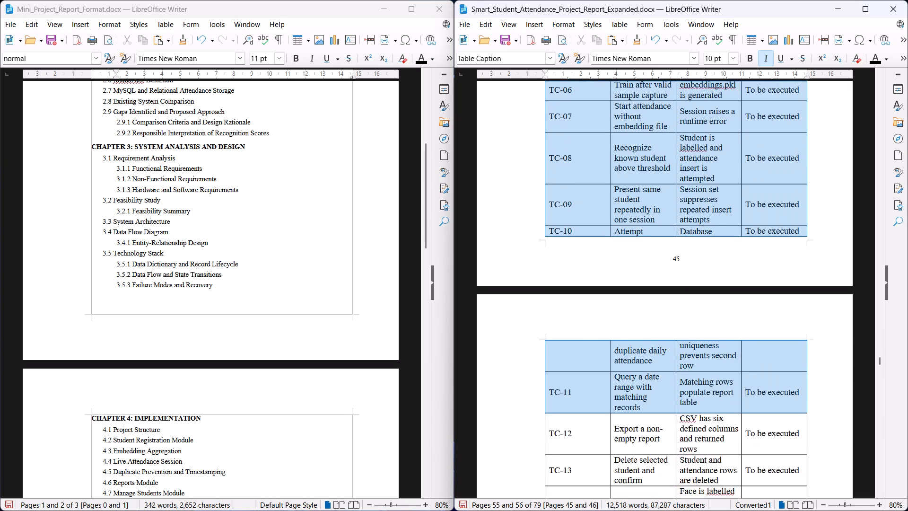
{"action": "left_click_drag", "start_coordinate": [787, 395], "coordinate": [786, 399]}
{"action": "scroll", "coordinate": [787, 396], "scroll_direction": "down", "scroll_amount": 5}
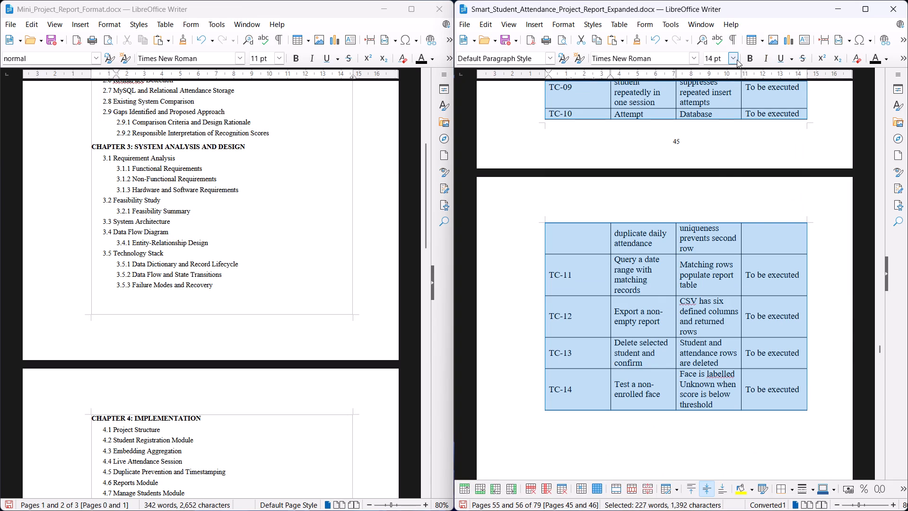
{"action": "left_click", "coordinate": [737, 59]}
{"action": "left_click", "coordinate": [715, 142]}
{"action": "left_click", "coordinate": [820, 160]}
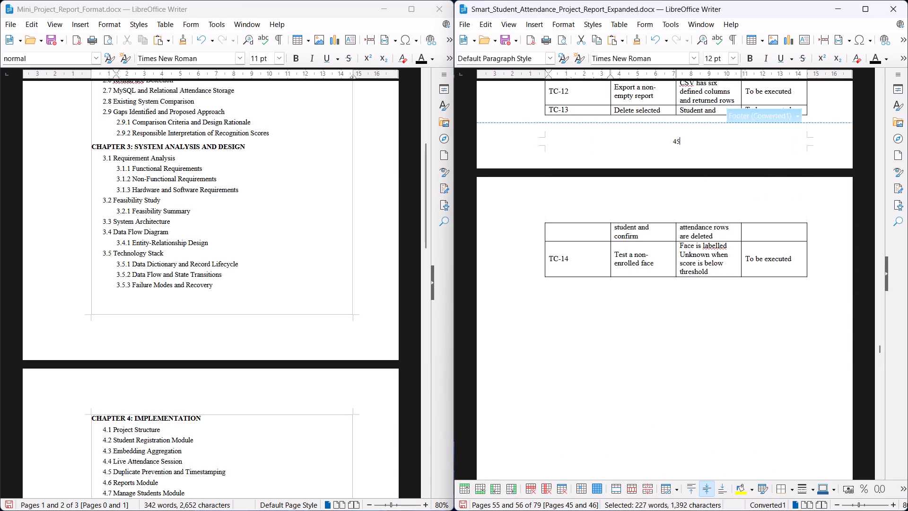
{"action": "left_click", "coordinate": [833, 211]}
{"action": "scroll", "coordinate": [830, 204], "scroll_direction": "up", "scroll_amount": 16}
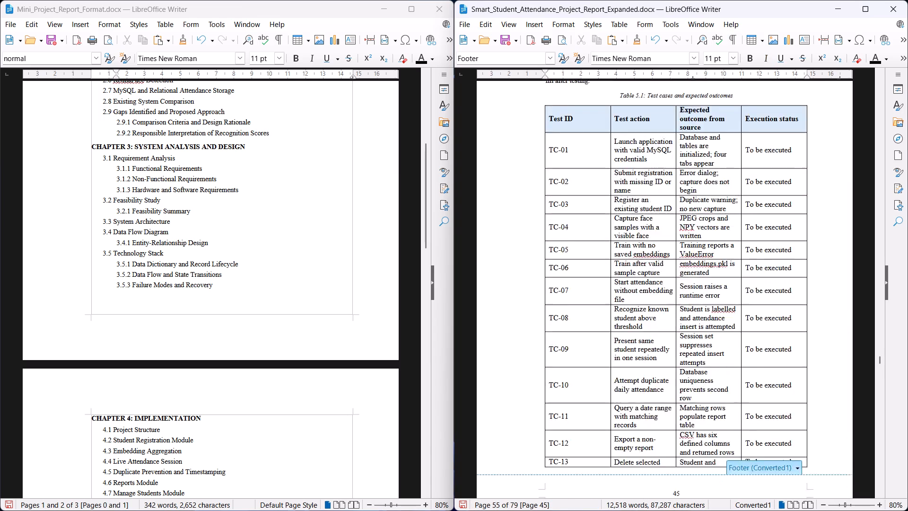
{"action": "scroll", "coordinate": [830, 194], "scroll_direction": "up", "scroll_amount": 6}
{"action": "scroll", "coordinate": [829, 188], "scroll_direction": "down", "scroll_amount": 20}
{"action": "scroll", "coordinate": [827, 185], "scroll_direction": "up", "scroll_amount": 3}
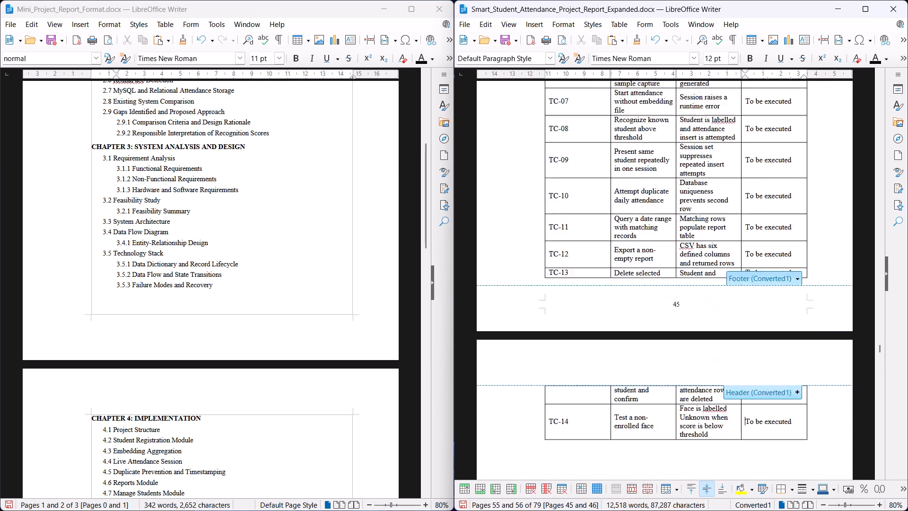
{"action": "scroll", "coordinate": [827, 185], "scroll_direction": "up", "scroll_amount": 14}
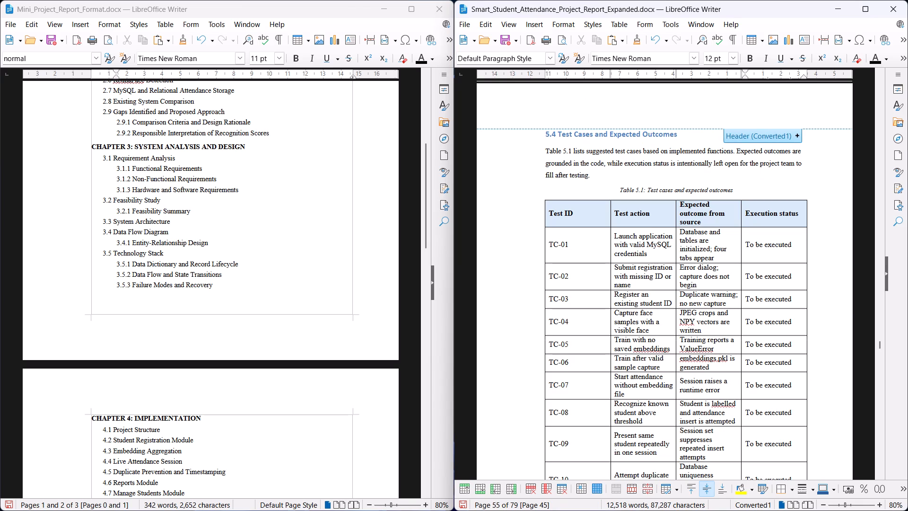
Join Table 5.1's caption to the paragraph above, split it back onto its own line, and centre it.
{"action": "left_click", "coordinate": [618, 191]}
{"action": "key", "text": "BackSpace"}
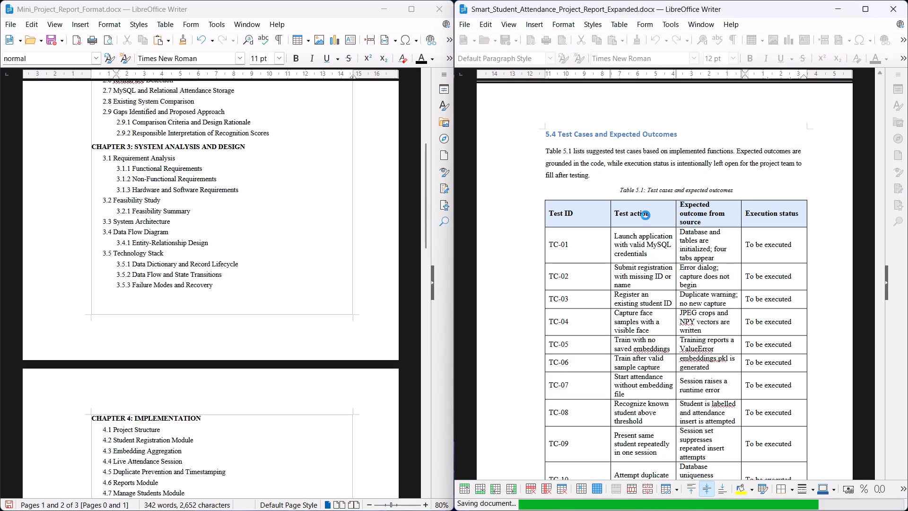
{"action": "key", "text": "BackSpace"}
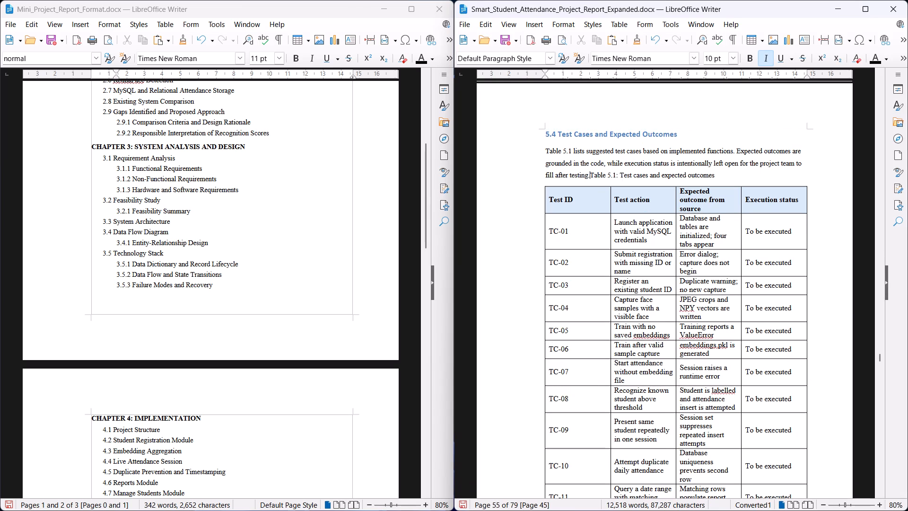
{"action": "key", "text": "Return"}
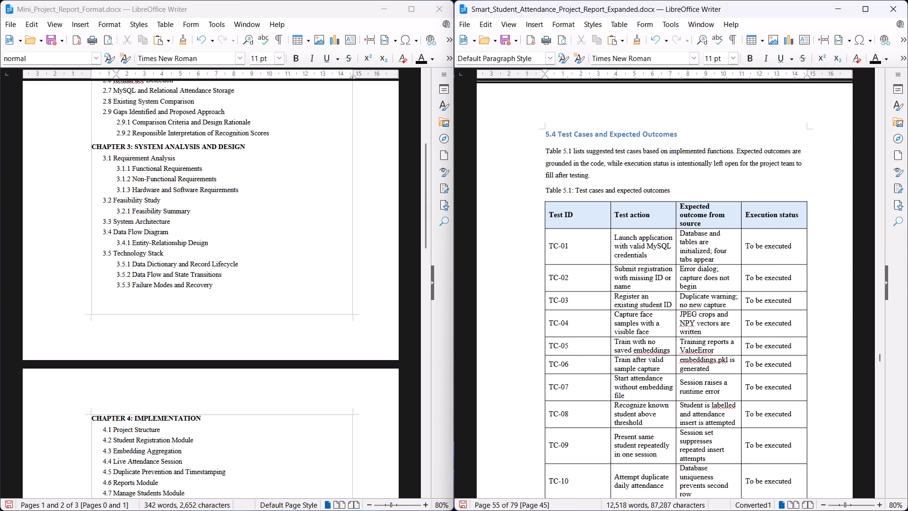
{"action": "left_click_drag", "start_coordinate": [672, 189], "coordinate": [548, 187]}
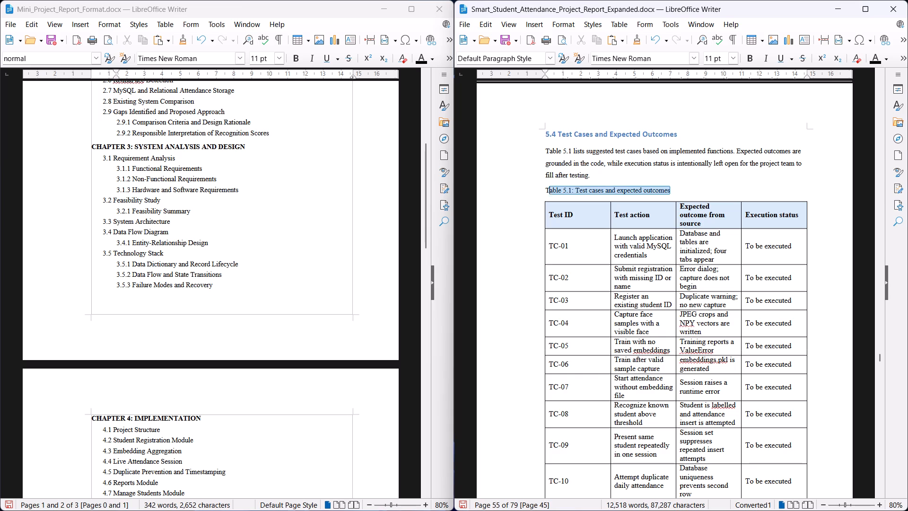
{"action": "left_click_drag", "start_coordinate": [548, 187], "coordinate": [541, 187]}
{"action": "left_click", "coordinate": [902, 61]}
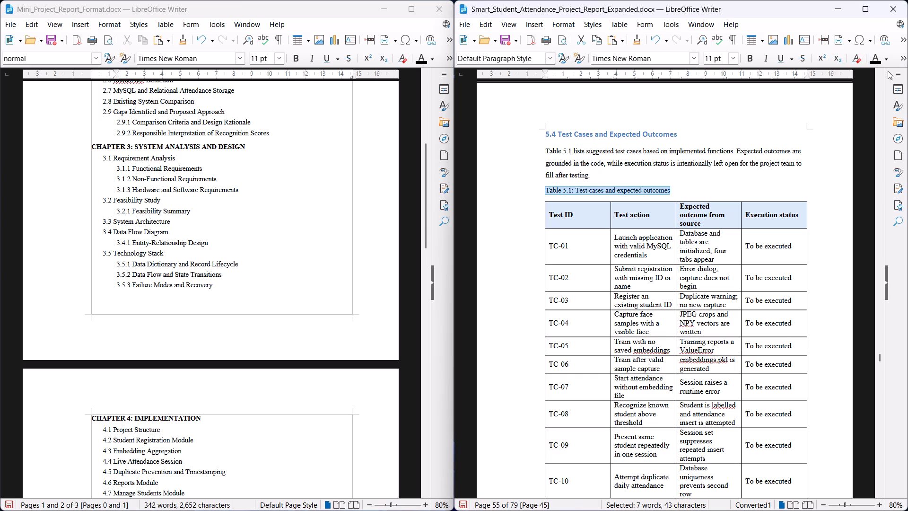
{"action": "left_click", "coordinate": [867, 92]}
{"action": "left_click", "coordinate": [858, 131]}
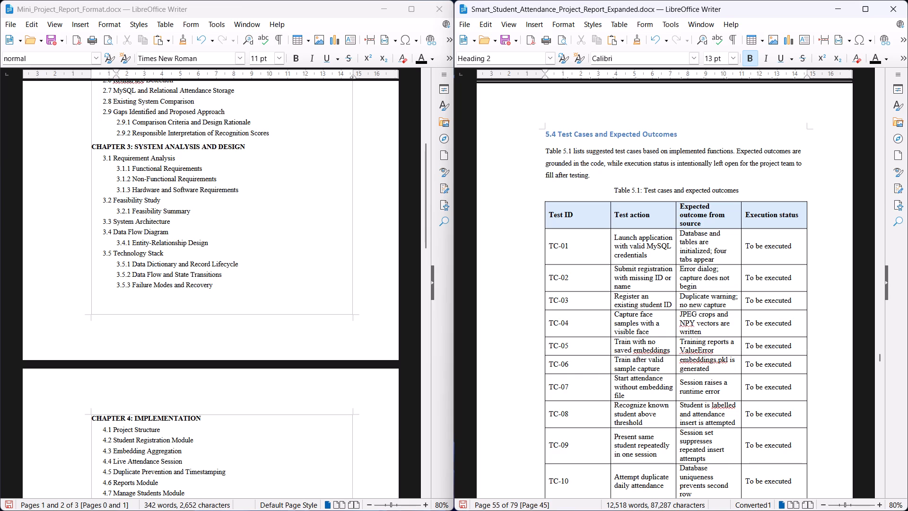
Set all text in Table 5.1, test cases and expected outcomes, to 11 pt and review the table's layout.
{"action": "left_click_drag", "start_coordinate": [550, 211], "coordinate": [774, 307]}
{"action": "scroll", "coordinate": [765, 295], "scroll_direction": "down", "scroll_amount": 14}
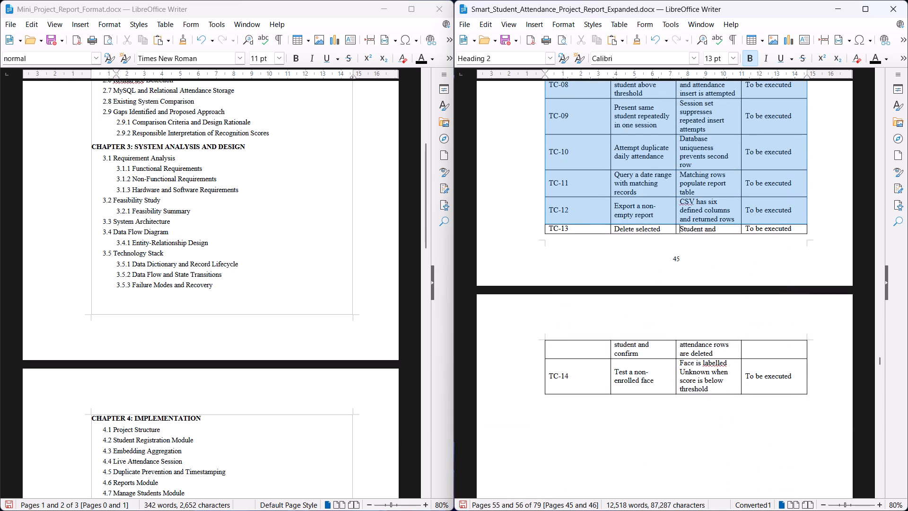
{"action": "left_click_drag", "start_coordinate": [774, 307], "coordinate": [796, 380]}
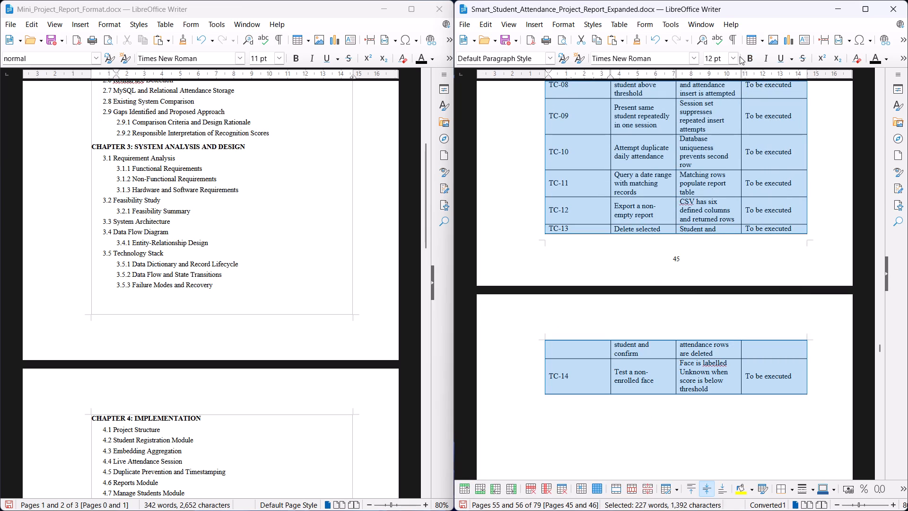
{"action": "left_click", "coordinate": [736, 55]}
{"action": "left_click", "coordinate": [716, 133]}
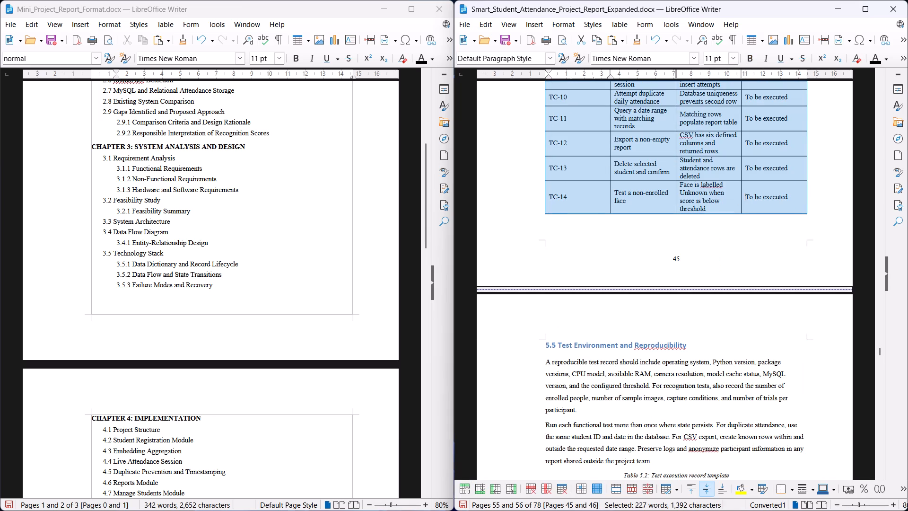
{"action": "left_click_drag", "start_coordinate": [829, 284], "coordinate": [831, 289]}
{"action": "scroll", "coordinate": [834, 288], "scroll_direction": "up", "scroll_amount": 11}
{"action": "scroll", "coordinate": [834, 273], "scroll_direction": "down", "scroll_amount": 7}
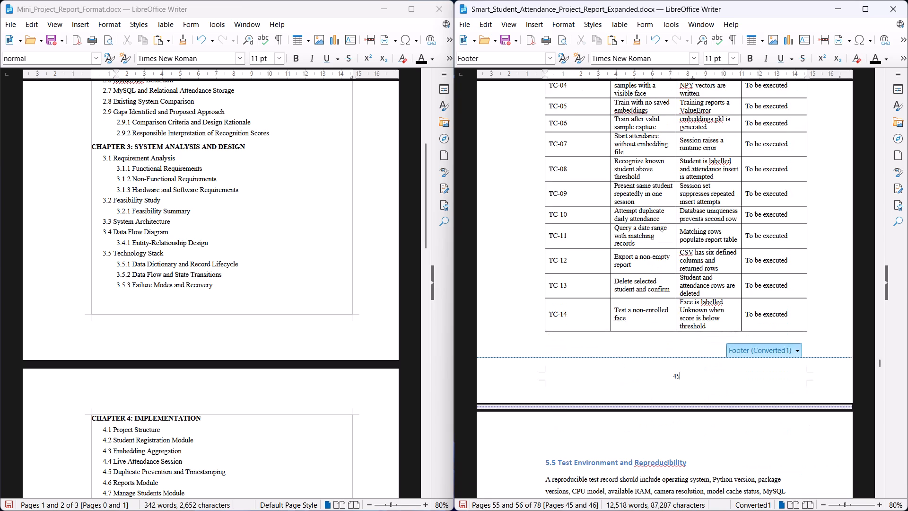
Set all text in Table 5.2, test execution record template, to 12 pt and insert two empty lines above its caption.
{"action": "scroll", "coordinate": [834, 273], "scroll_direction": "down", "scroll_amount": 13}
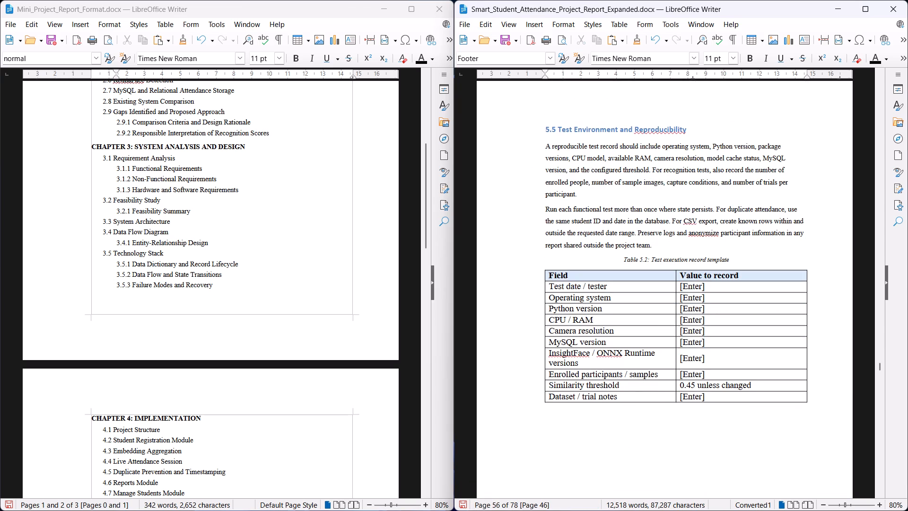
{"action": "left_click_drag", "start_coordinate": [550, 273], "coordinate": [803, 396]}
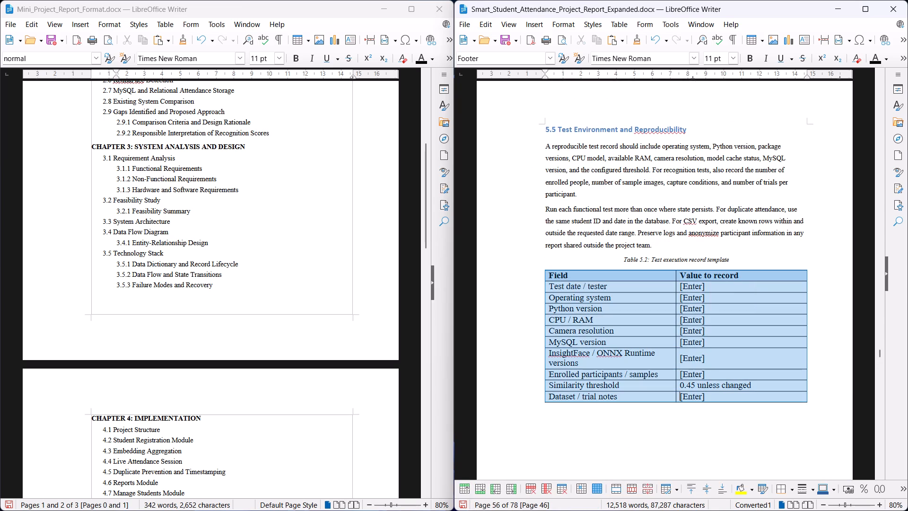
{"action": "left_click", "coordinate": [730, 61]}
{"action": "left_click", "coordinate": [711, 137]}
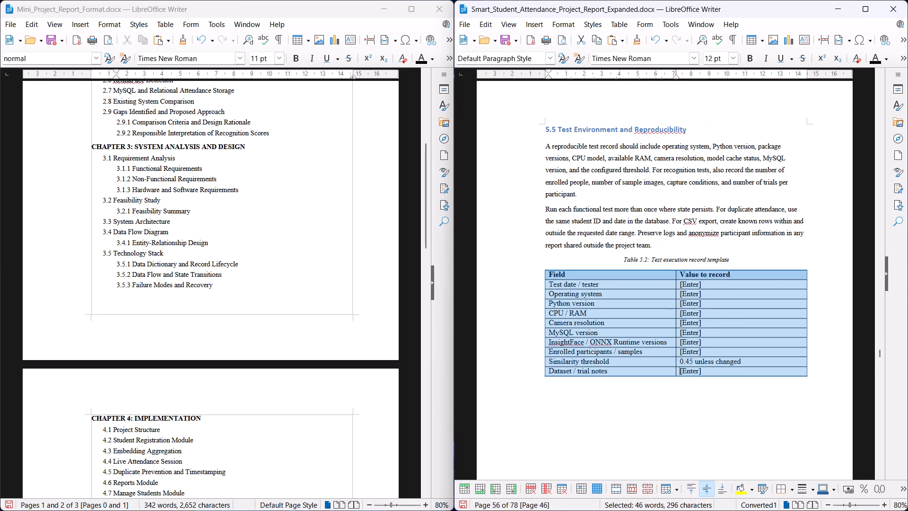
{"action": "left_click", "coordinate": [622, 259]}
{"action": "key", "text": "Return"}
{"action": "key", "text": "Return"}
Check the text size in Table 6.1, evidence available from source inspection, and Table 6.2, performance metrics.
{"action": "scroll", "coordinate": [624, 253], "scroll_direction": "down", "scroll_amount": 6}
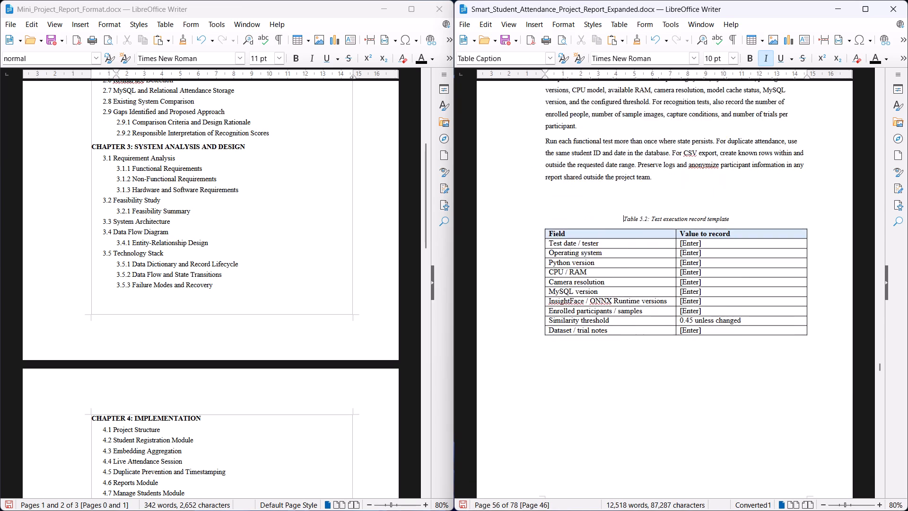
{"action": "scroll", "coordinate": [637, 220], "scroll_direction": "down", "scroll_amount": 20}
{"action": "scroll", "coordinate": [637, 220], "scroll_direction": "down", "scroll_amount": 20}
{"action": "scroll", "coordinate": [637, 220], "scroll_direction": "down", "scroll_amount": 4}
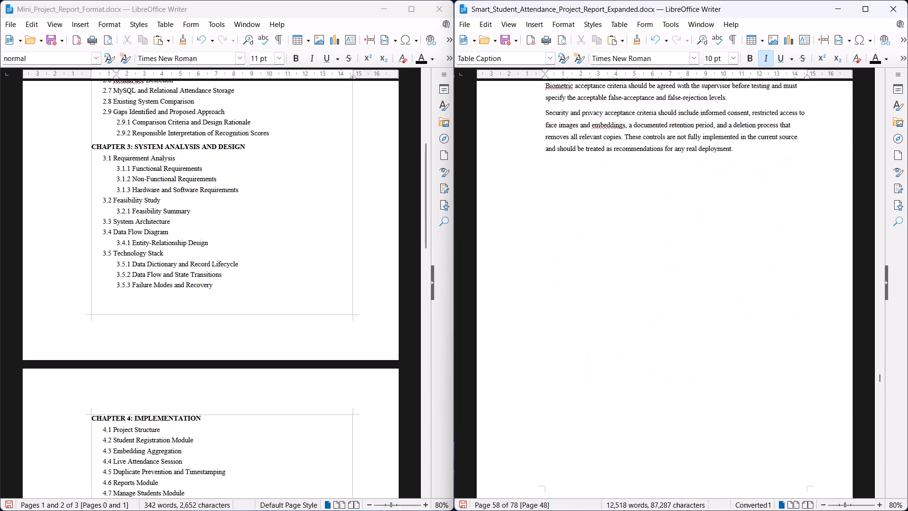
{"action": "scroll", "coordinate": [637, 222], "scroll_direction": "down", "scroll_amount": 20}
{"action": "scroll", "coordinate": [637, 222], "scroll_direction": "down", "scroll_amount": 20}
{"action": "scroll", "coordinate": [637, 222], "scroll_direction": "down", "scroll_amount": 4}
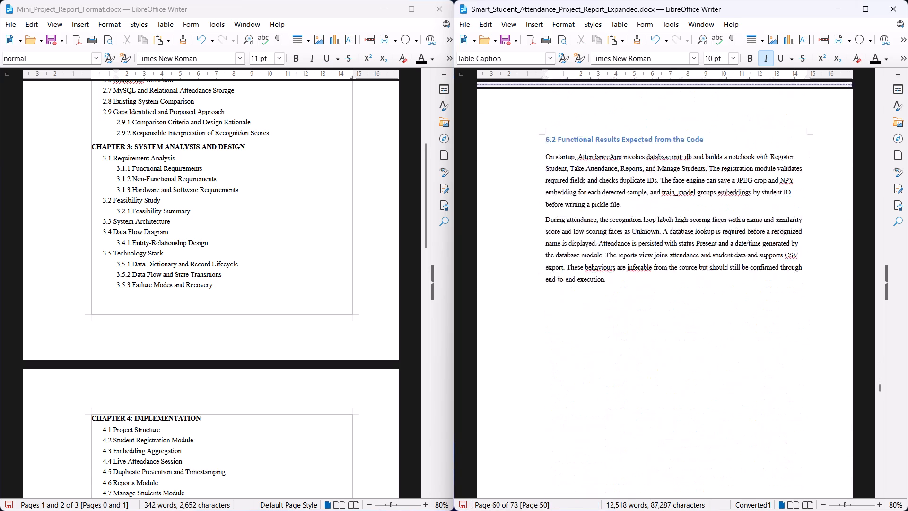
{"action": "scroll", "coordinate": [637, 222], "scroll_direction": "down", "scroll_amount": 20}
{"action": "scroll", "coordinate": [637, 222], "scroll_direction": "down", "scroll_amount": 2}
{"action": "scroll", "coordinate": [637, 224], "scroll_direction": "up", "scroll_amount": 1}
{"action": "scroll", "coordinate": [637, 224], "scroll_direction": "down", "scroll_amount": 20}
{"action": "scroll", "coordinate": [637, 224], "scroll_direction": "down", "scroll_amount": 3}
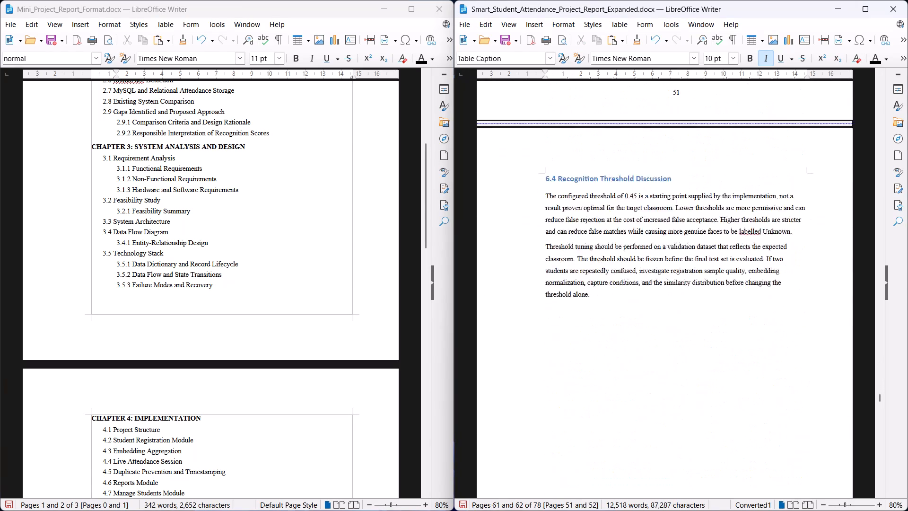
{"action": "scroll", "coordinate": [637, 224], "scroll_direction": "down", "scroll_amount": 2}
{"action": "scroll", "coordinate": [637, 224], "scroll_direction": "up", "scroll_amount": 1}
{"action": "scroll", "coordinate": [637, 224], "scroll_direction": "down", "scroll_amount": 7}
{"action": "scroll", "coordinate": [637, 224], "scroll_direction": "up", "scroll_amount": 2}
{"action": "scroll", "coordinate": [637, 224], "scroll_direction": "down", "scroll_amount": 20}
{"action": "scroll", "coordinate": [637, 224], "scroll_direction": "down", "scroll_amount": 11}
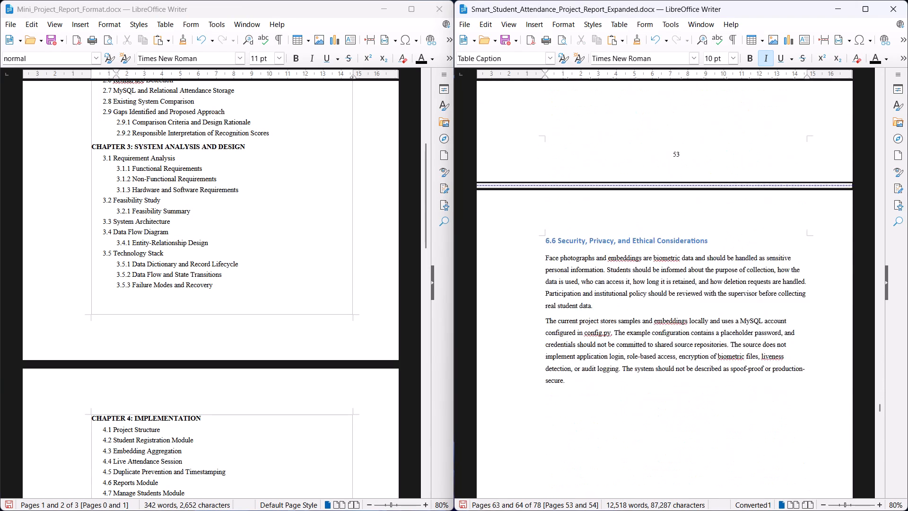
{"action": "scroll", "coordinate": [637, 224], "scroll_direction": "down", "scroll_amount": 12}
{"action": "scroll", "coordinate": [637, 223], "scroll_direction": "down", "scroll_amount": 16}
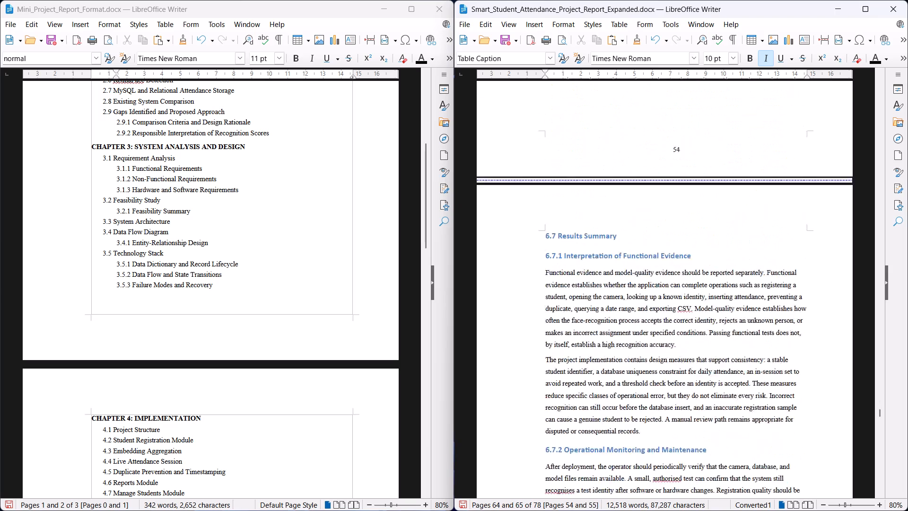
{"action": "scroll", "coordinate": [637, 223], "scroll_direction": "down", "scroll_amount": 20}
{"action": "scroll", "coordinate": [637, 223], "scroll_direction": "down", "scroll_amount": 4}
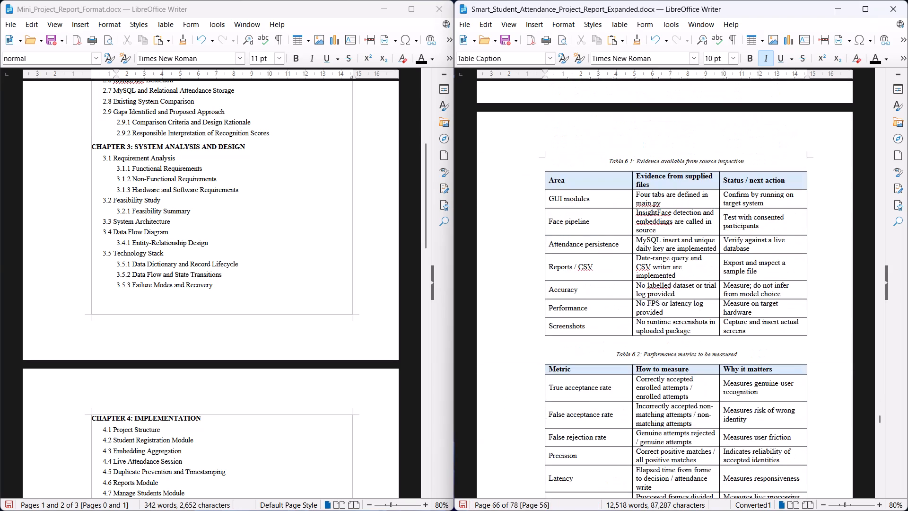
{"action": "left_click_drag", "start_coordinate": [549, 180], "coordinate": [812, 329]}
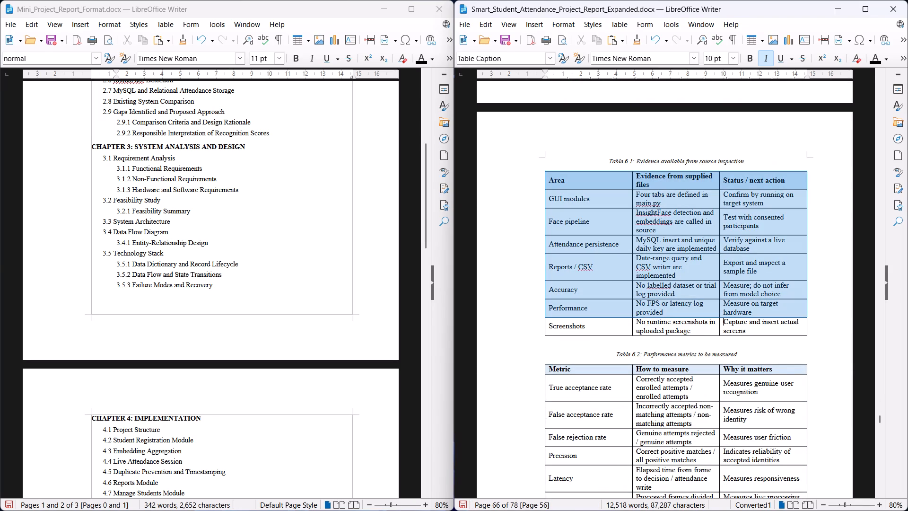
{"action": "left_click_drag", "start_coordinate": [812, 329], "coordinate": [811, 330]}
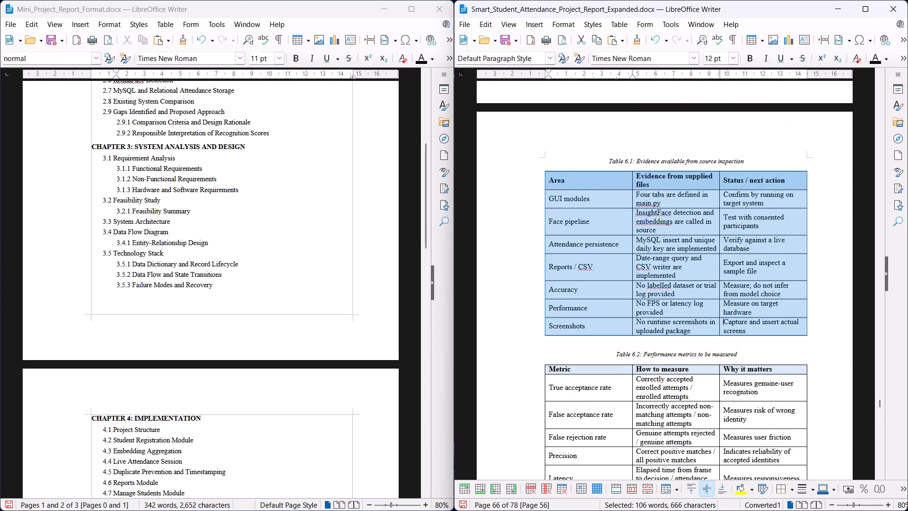
{"action": "scroll", "coordinate": [807, 205], "scroll_direction": "down", "scroll_amount": 3}
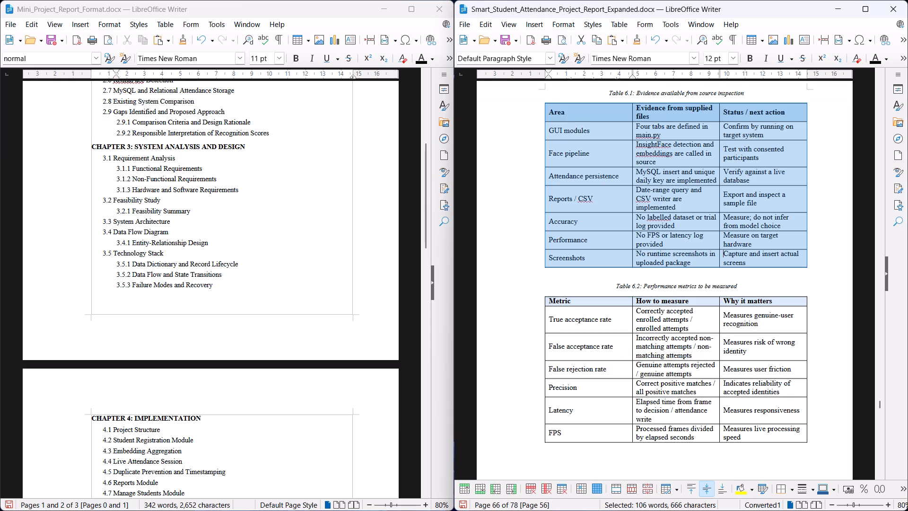
{"action": "left_click_drag", "start_coordinate": [549, 300], "coordinate": [777, 373]}
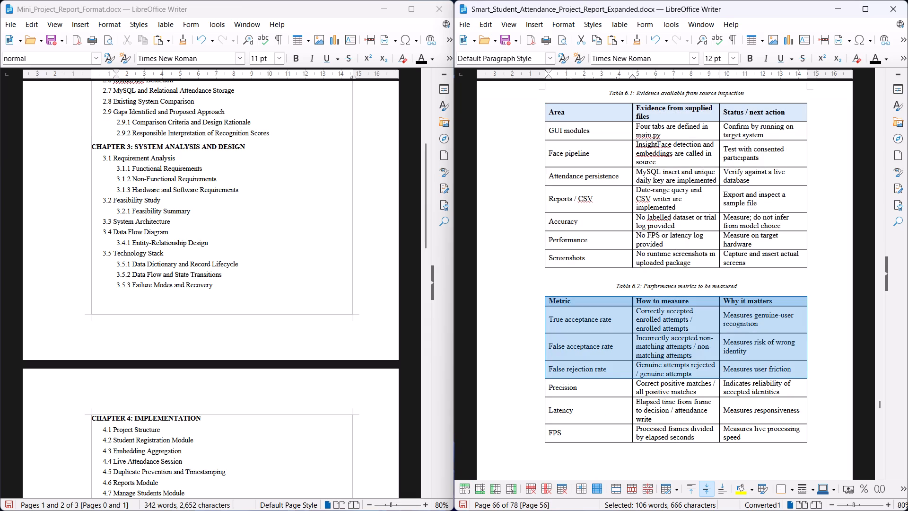
{"action": "left_click_drag", "start_coordinate": [777, 373], "coordinate": [867, 449]}
{"action": "left_click", "coordinate": [838, 393]}
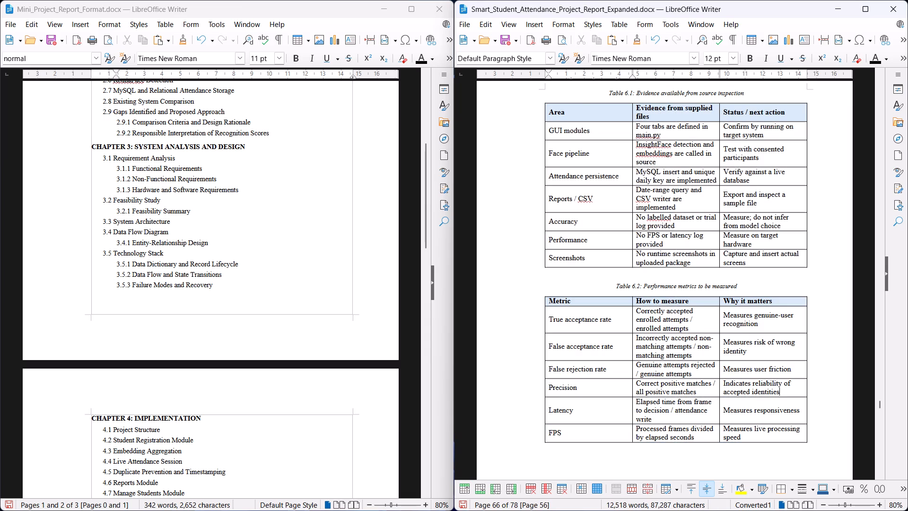
Set all text in Table 7.1, limitations and future enhancements, to 12 pt and insert two empty lines above its caption.
{"action": "scroll", "coordinate": [838, 383], "scroll_direction": "down", "scroll_amount": 20}
{"action": "scroll", "coordinate": [838, 383], "scroll_direction": "down", "scroll_amount": 12}
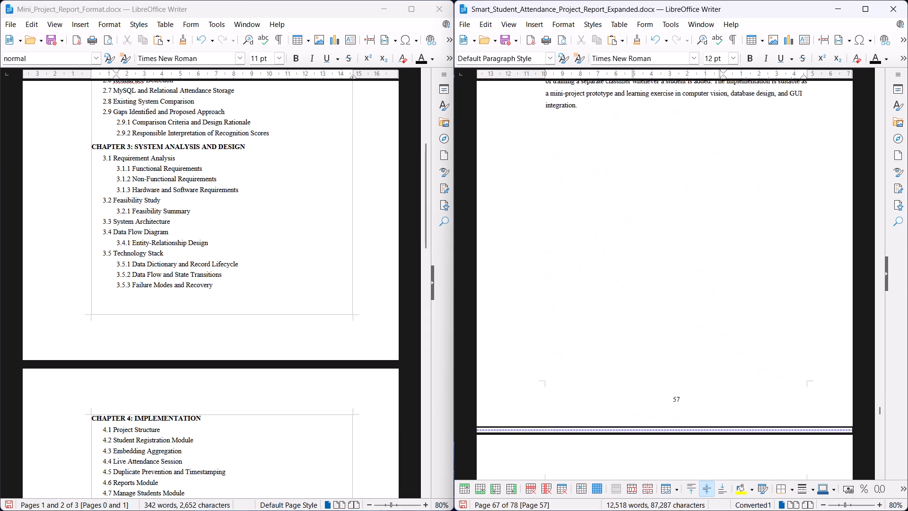
{"action": "scroll", "coordinate": [839, 374], "scroll_direction": "down", "scroll_amount": 20}
{"action": "scroll", "coordinate": [839, 374], "scroll_direction": "down", "scroll_amount": 18}
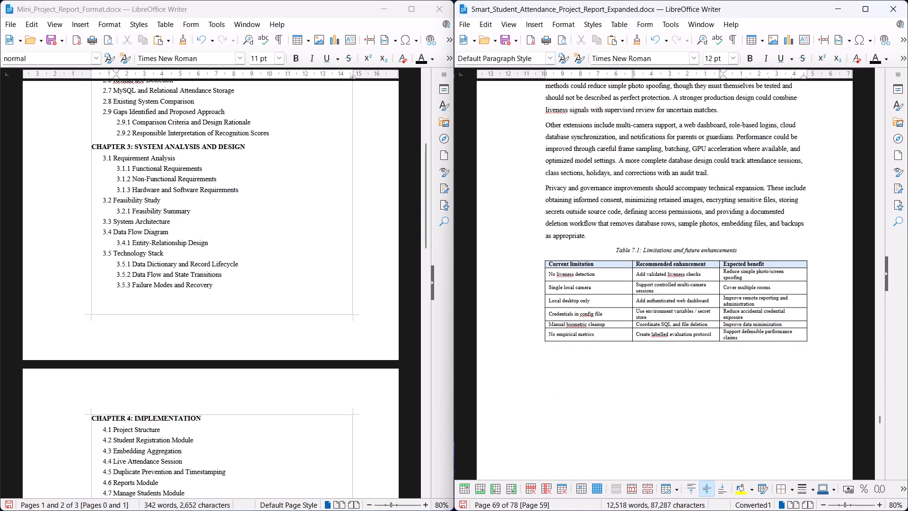
{"action": "left_click_drag", "start_coordinate": [550, 264], "coordinate": [826, 351]}
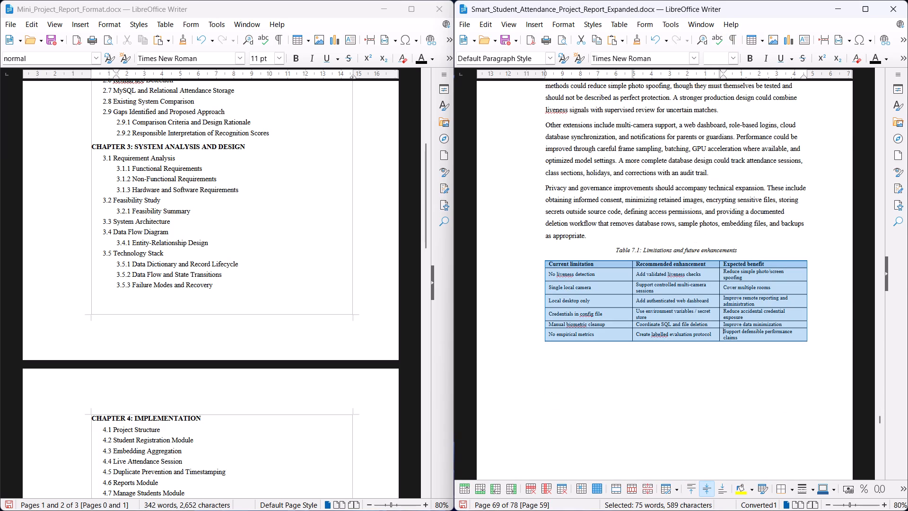
{"action": "left_click", "coordinate": [727, 54]}
{"action": "left_click", "coordinate": [730, 61]}
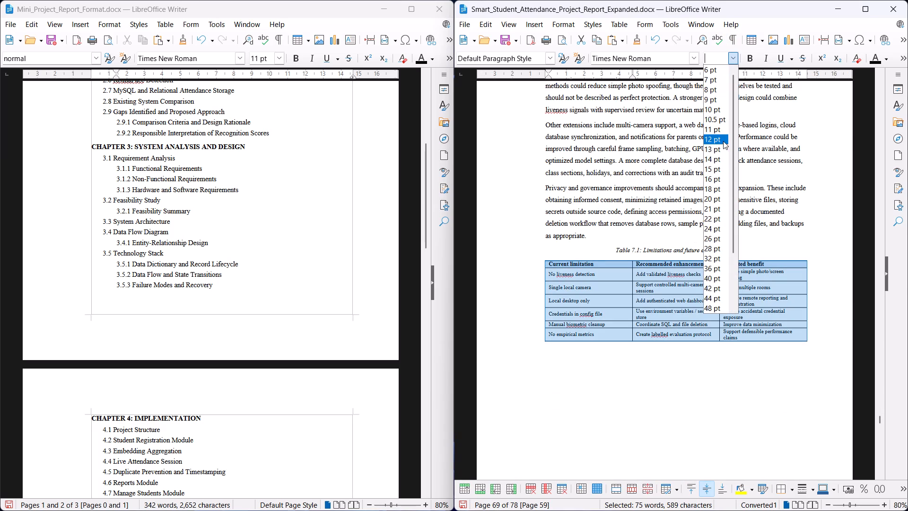
{"action": "left_click", "coordinate": [723, 141]}
{"action": "left_click", "coordinate": [612, 252]}
{"action": "key", "text": "Return"}
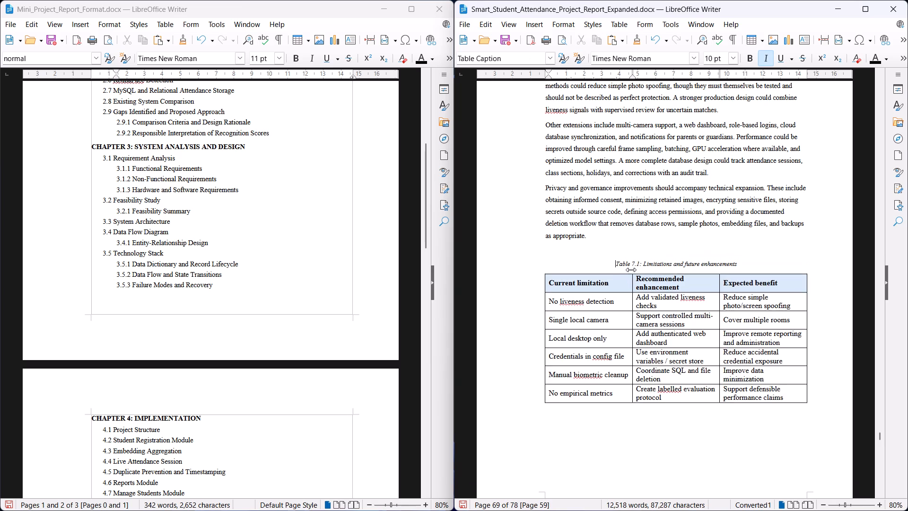
{"action": "key", "text": "Return"}
Set all text in the A.2 Key functions table of Appendix A to 12 pt.
{"action": "scroll", "coordinate": [636, 264], "scroll_direction": "down", "scroll_amount": 20}
{"action": "scroll", "coordinate": [636, 264], "scroll_direction": "down", "scroll_amount": 6}
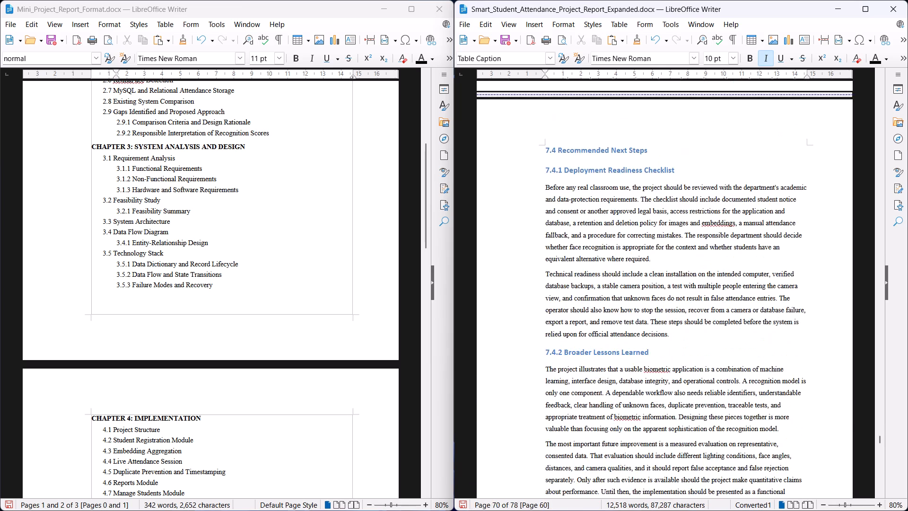
{"action": "scroll", "coordinate": [668, 245], "scroll_direction": "down", "scroll_amount": 20}
{"action": "scroll", "coordinate": [668, 245], "scroll_direction": "down", "scroll_amount": 20}
{"action": "scroll", "coordinate": [668, 245], "scroll_direction": "down", "scroll_amount": 6}
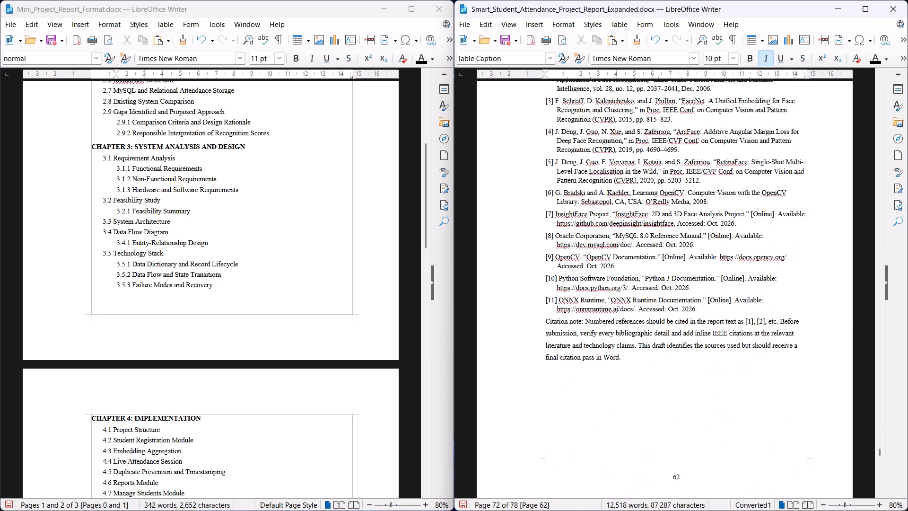
{"action": "scroll", "coordinate": [687, 245], "scroll_direction": "down", "scroll_amount": 20}
{"action": "scroll", "coordinate": [676, 247], "scroll_direction": "down", "scroll_amount": 2}
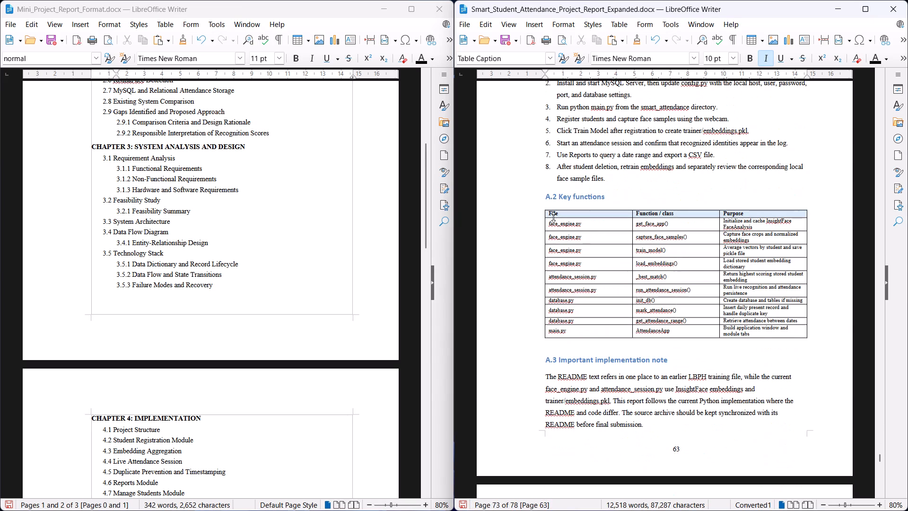
{"action": "left_click_drag", "start_coordinate": [549, 213], "coordinate": [810, 338]}
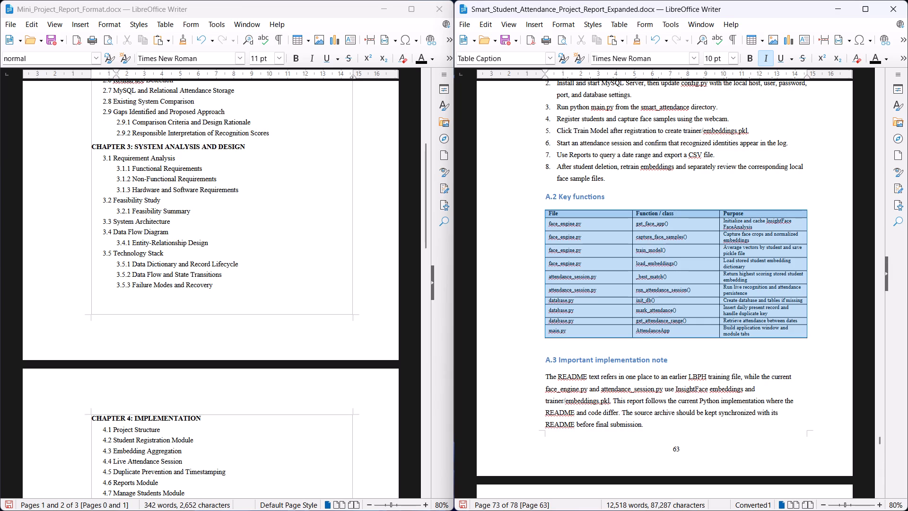
{"action": "left_click", "coordinate": [736, 57]}
{"action": "left_click", "coordinate": [715, 138]}
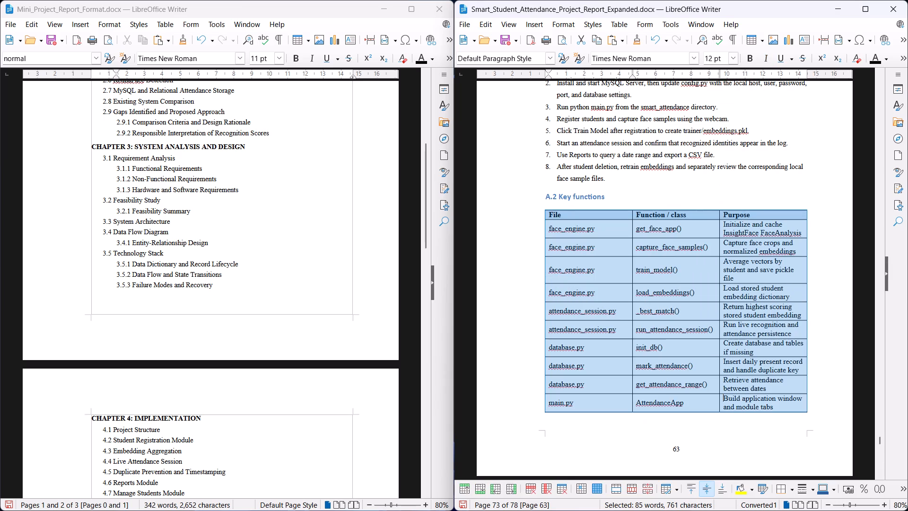
{"action": "left_click", "coordinate": [821, 203]}
Look through the remaining appendix pages for tables and check how the B.6 Sample Test Evidence Sheet breaks across the last pages.
{"action": "scroll", "coordinate": [821, 203], "scroll_direction": "down", "scroll_amount": 9}
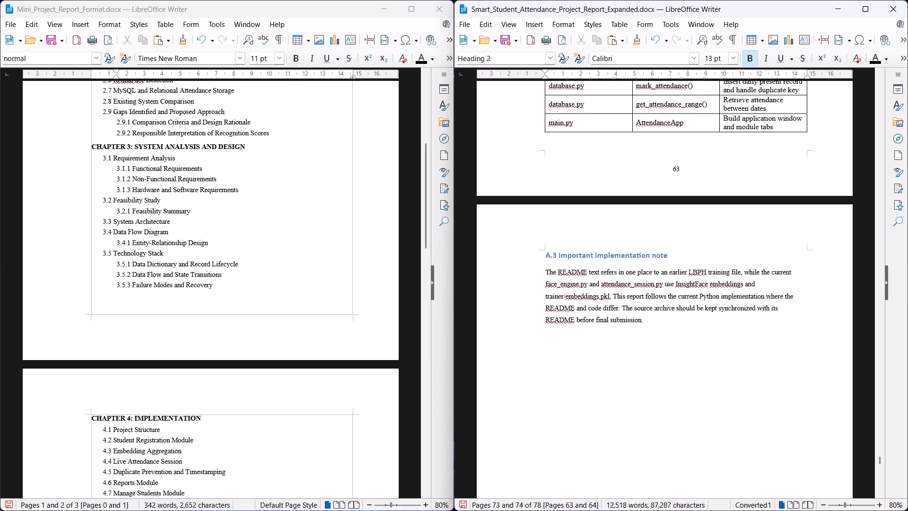
{"action": "scroll", "coordinate": [821, 203], "scroll_direction": "down", "scroll_amount": 20}
{"action": "scroll", "coordinate": [821, 203], "scroll_direction": "down", "scroll_amount": 20}
{"action": "scroll", "coordinate": [821, 203], "scroll_direction": "down", "scroll_amount": 3}
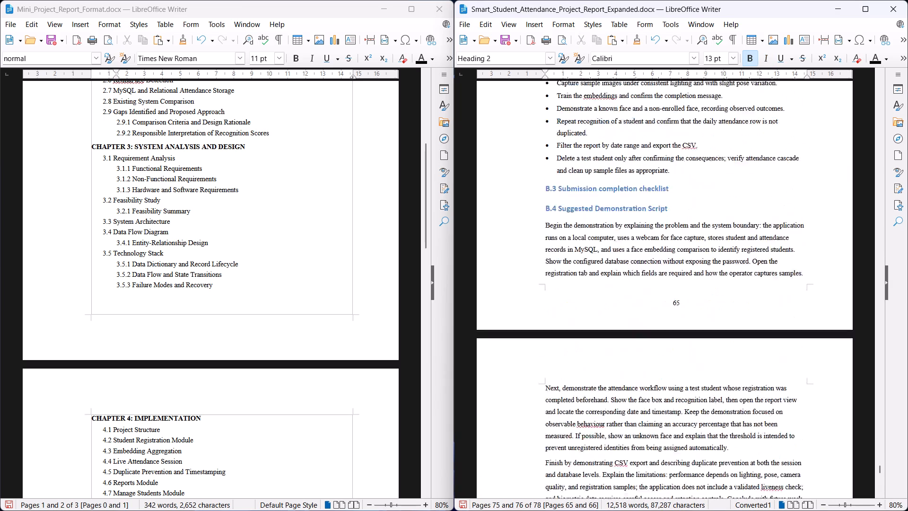
{"action": "scroll", "coordinate": [821, 203], "scroll_direction": "down", "scroll_amount": 20}
{"action": "scroll", "coordinate": [821, 203], "scroll_direction": "down", "scroll_amount": 20}
{"action": "scroll", "coordinate": [821, 203], "scroll_direction": "down", "scroll_amount": 2}
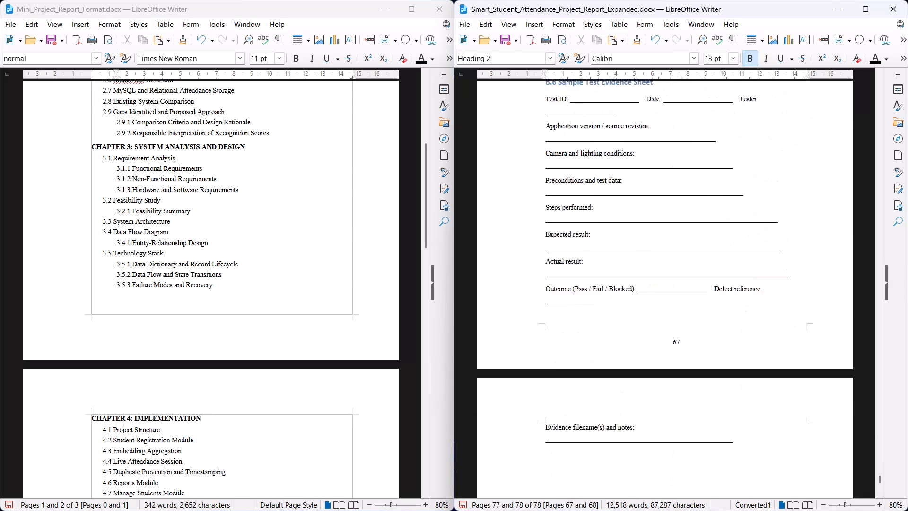
{"action": "scroll", "coordinate": [827, 198], "scroll_direction": "down", "scroll_amount": 17}
{"action": "scroll", "coordinate": [827, 197], "scroll_direction": "down", "scroll_amount": 13}
{"action": "scroll", "coordinate": [827, 197], "scroll_direction": "up", "scroll_amount": 5}
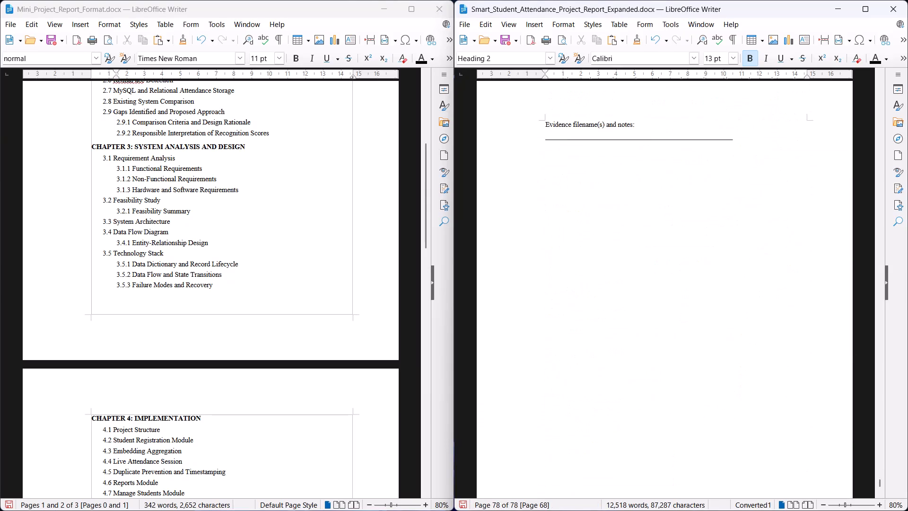
{"action": "scroll", "coordinate": [826, 192], "scroll_direction": "up", "scroll_amount": 8}
{"action": "scroll", "coordinate": [810, 227], "scroll_direction": "up", "scroll_amount": 6}
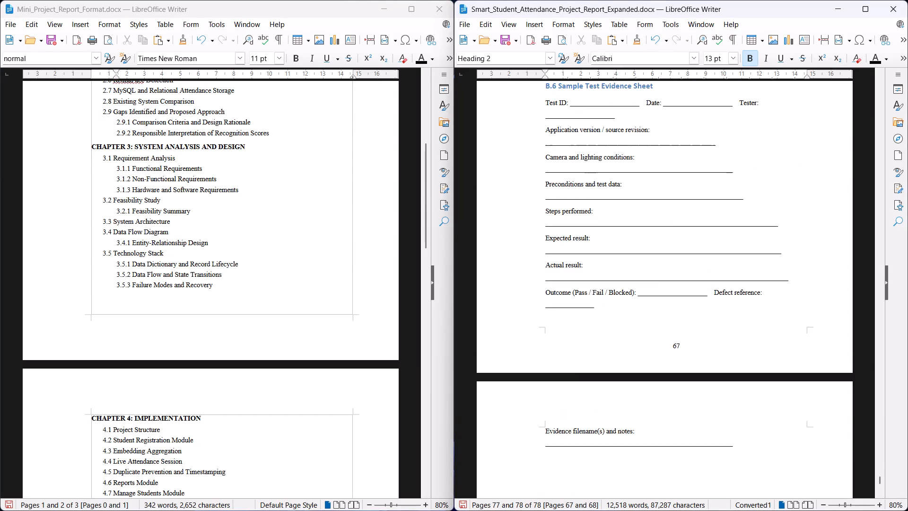
In B.5 Extended Troubleshooting Guide, join the "Database connection fails" paragraph to the one above and check the evidence sheet's page break.
{"action": "scroll", "coordinate": [810, 227], "scroll_direction": "up", "scroll_amount": 10}
{"action": "scroll", "coordinate": [810, 227], "scroll_direction": "down", "scroll_amount": 9}
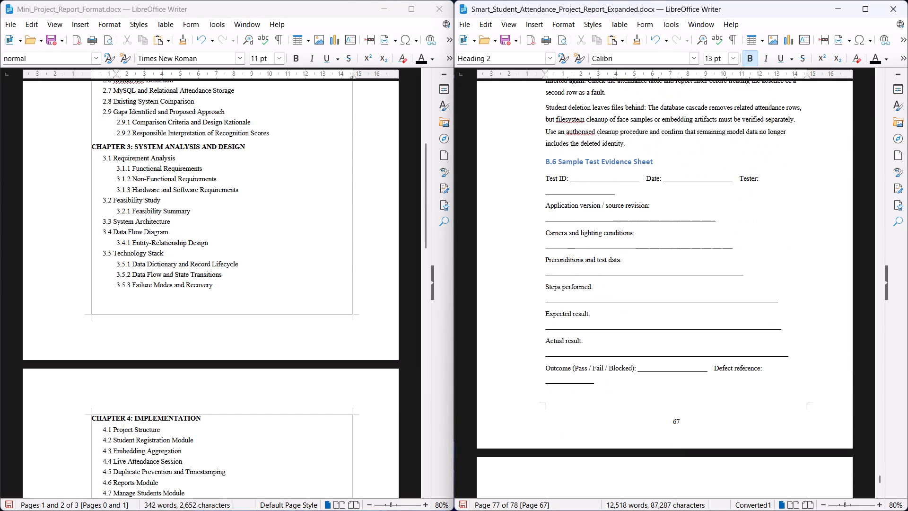
{"action": "scroll", "coordinate": [810, 227], "scroll_direction": "up", "scroll_amount": 8}
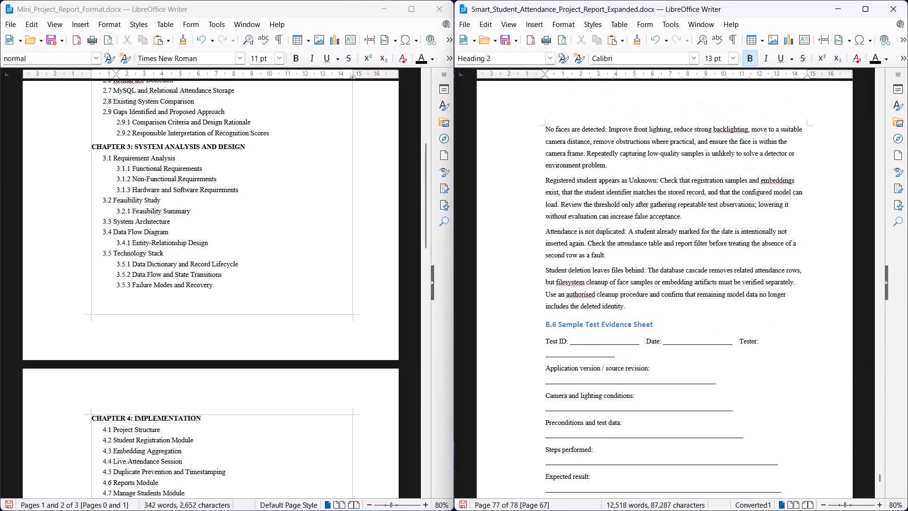
{"action": "scroll", "coordinate": [792, 221], "scroll_direction": "up", "scroll_amount": 5}
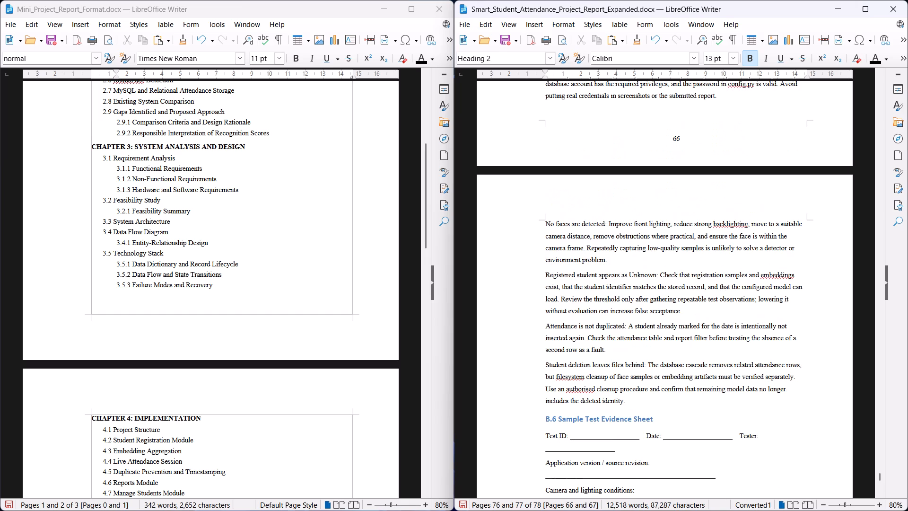
{"action": "scroll", "coordinate": [792, 221], "scroll_direction": "up", "scroll_amount": 4}
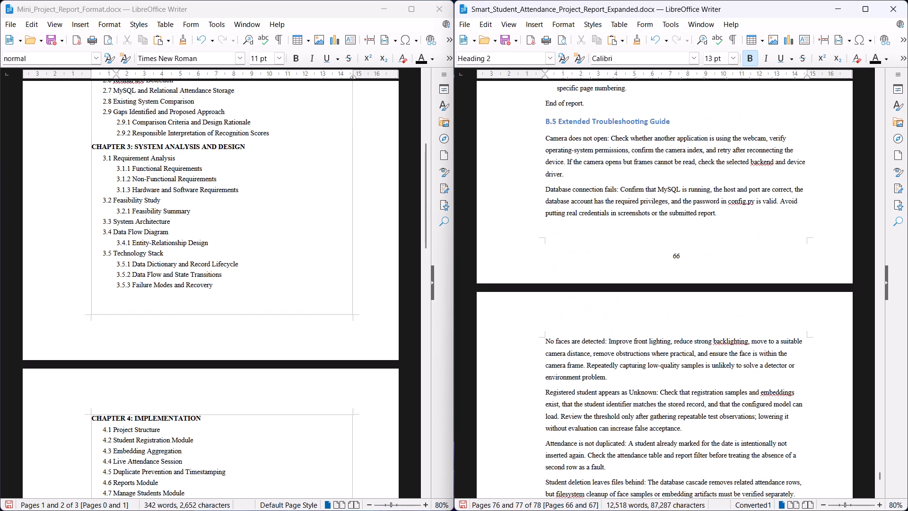
{"action": "left_click", "coordinate": [545, 187]}
{"action": "key", "text": "BackSpace"}
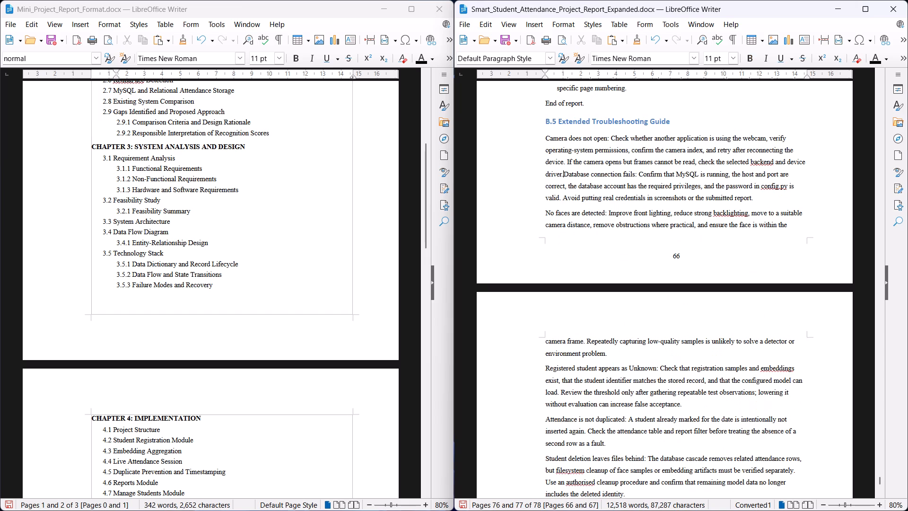
{"action": "scroll", "coordinate": [647, 200], "scroll_direction": "down", "scroll_amount": 20}
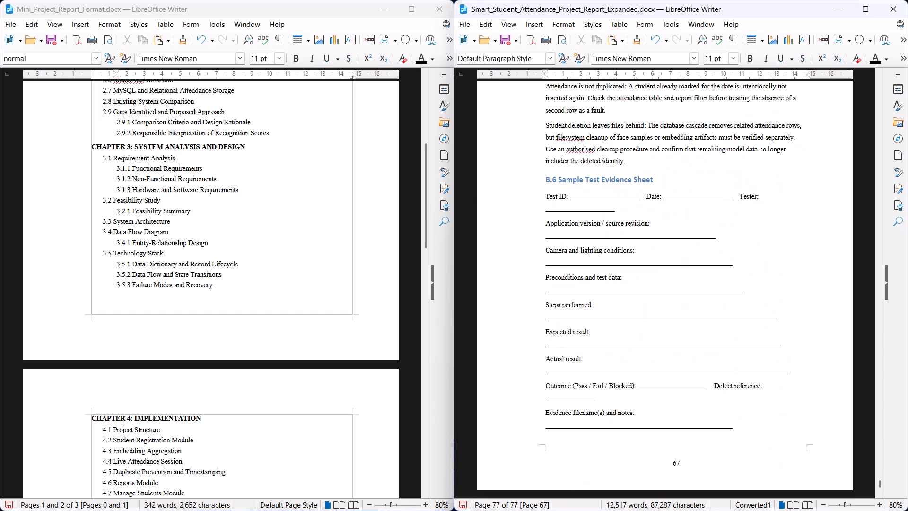
{"action": "scroll", "coordinate": [650, 200], "scroll_direction": "up", "scroll_amount": 5}
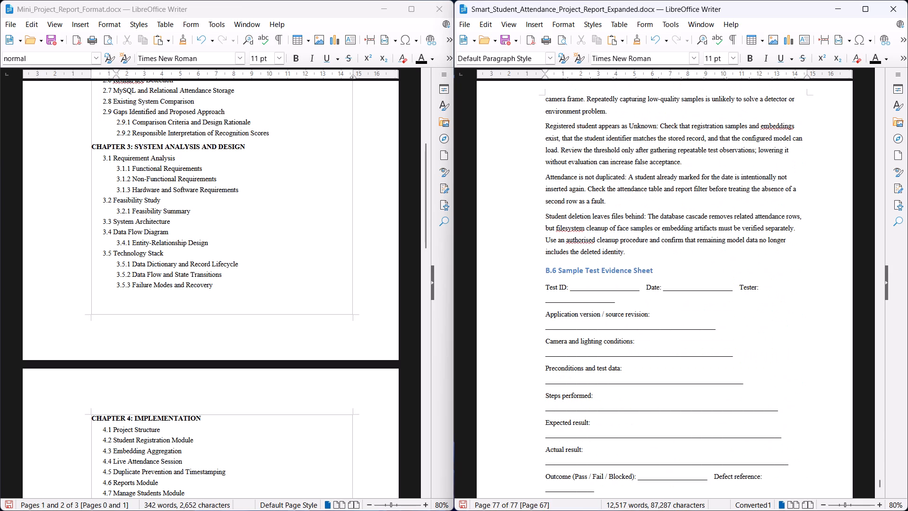
{"action": "scroll", "coordinate": [650, 200], "scroll_direction": "down", "scroll_amount": 5}
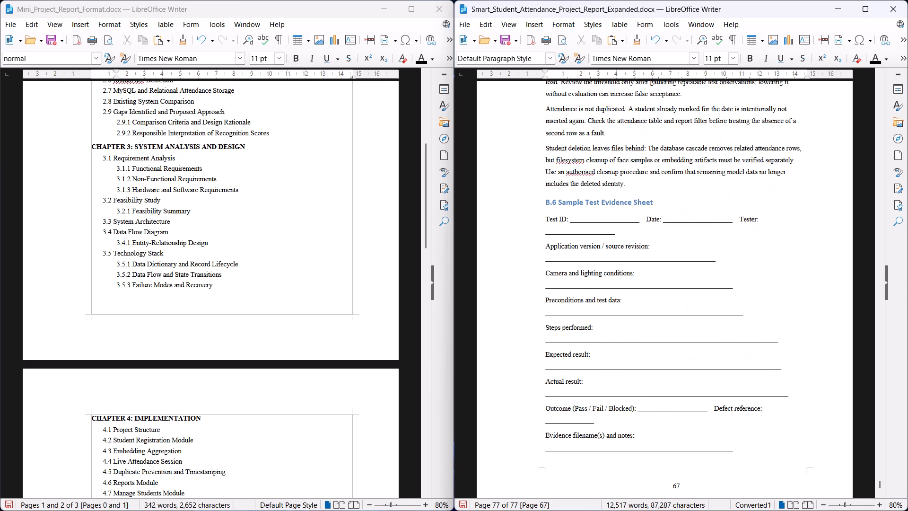
{"action": "scroll", "coordinate": [736, 220], "scroll_direction": "up", "scroll_amount": 5}
{"action": "scroll", "coordinate": [811, 297], "scroll_direction": "up", "scroll_amount": 9}
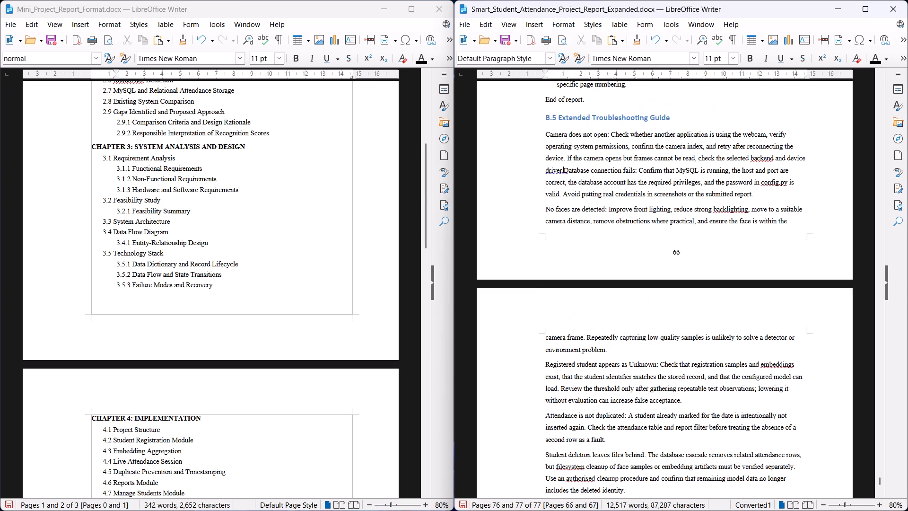
Review the report's front matter from the cover page and certificate through to the table of contents.
{"action": "scroll", "coordinate": [811, 290], "scroll_direction": "up", "scroll_amount": 5}
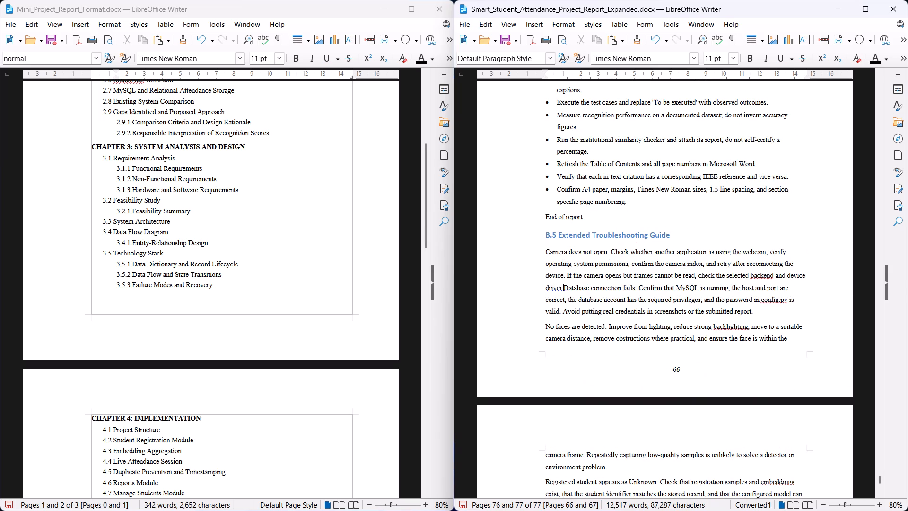
{"action": "scroll", "coordinate": [844, 309], "scroll_direction": "up", "scroll_amount": 9}
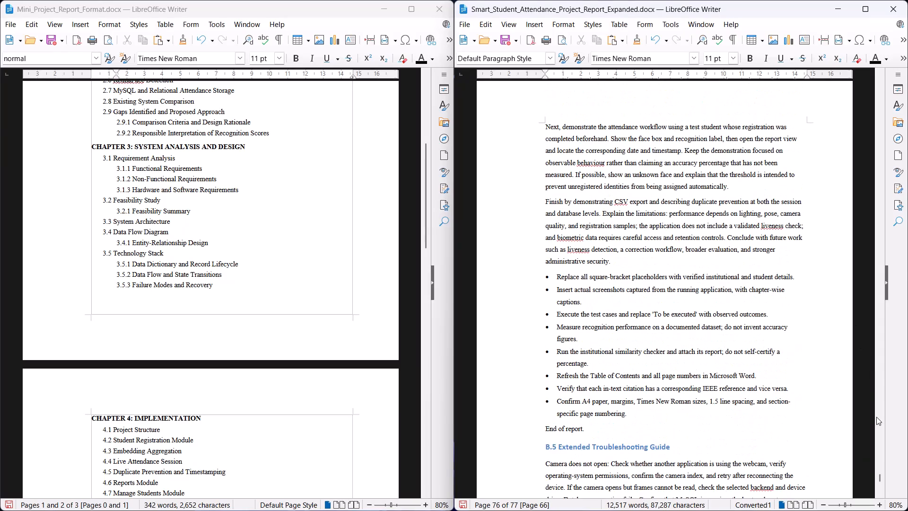
{"action": "left_click_drag", "start_coordinate": [878, 479], "coordinate": [877, 122]}
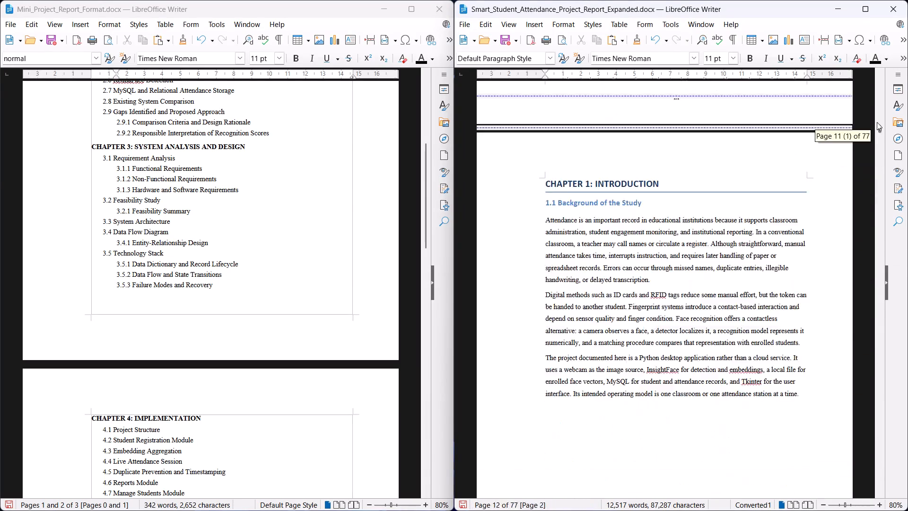
{"action": "left_click_drag", "start_coordinate": [877, 122], "coordinate": [867, 77]}
{"action": "scroll", "coordinate": [850, 197], "scroll_direction": "down", "scroll_amount": 10}
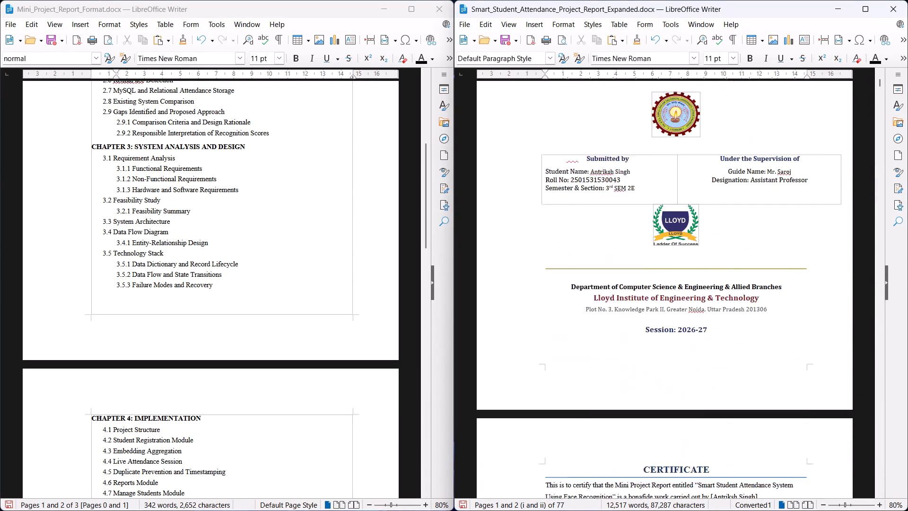
{"action": "scroll", "coordinate": [850, 197], "scroll_direction": "down", "scroll_amount": 20}
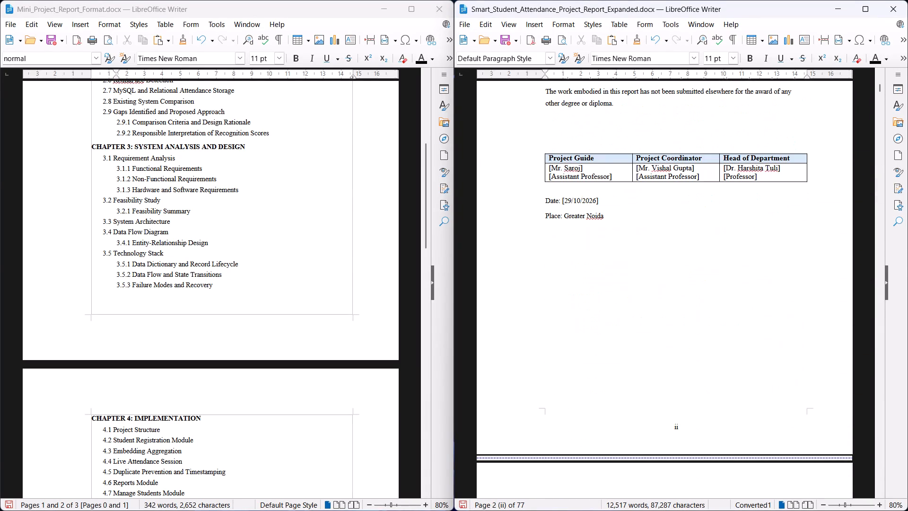
{"action": "scroll", "coordinate": [837, 198], "scroll_direction": "up", "scroll_amount": 14}
{"action": "scroll", "coordinate": [821, 155], "scroll_direction": "down", "scroll_amount": 5}
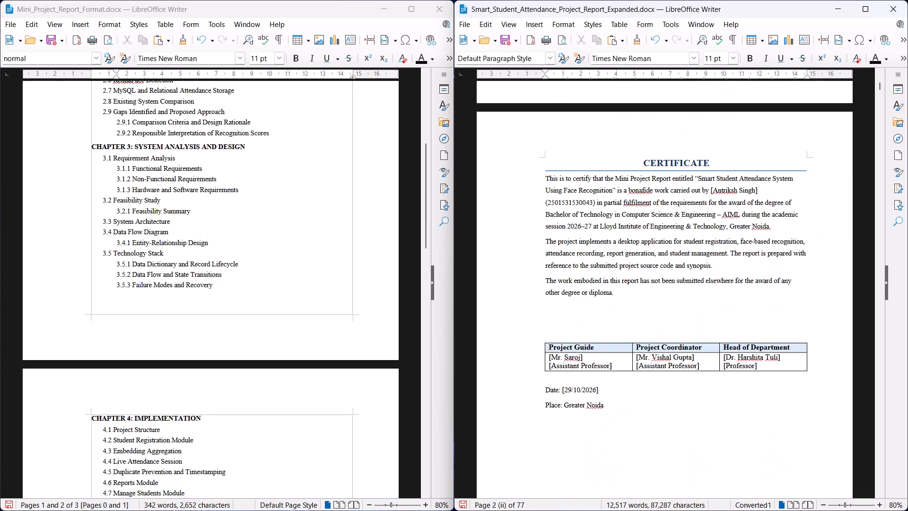
{"action": "scroll", "coordinate": [815, 153], "scroll_direction": "down", "scroll_amount": 20}
{"action": "scroll", "coordinate": [815, 153], "scroll_direction": "down", "scroll_amount": 13}
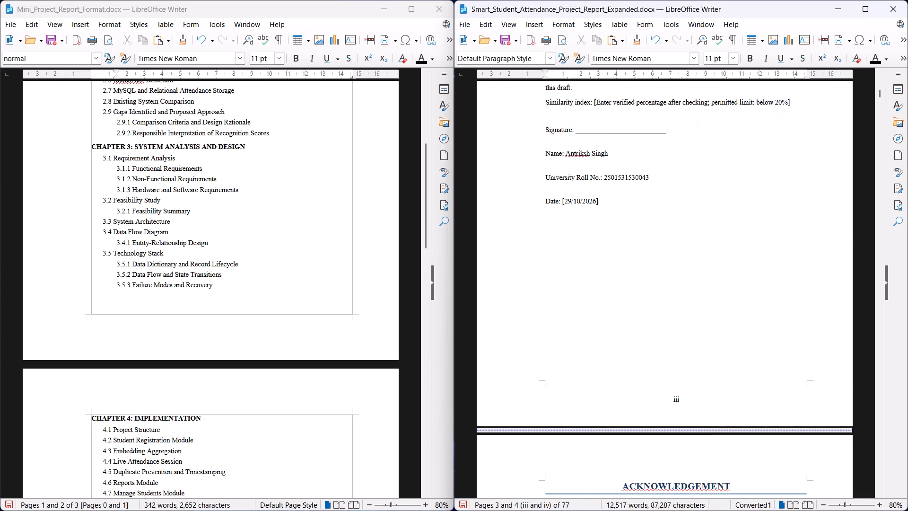
{"action": "scroll", "coordinate": [813, 159], "scroll_direction": "down", "scroll_amount": 5}
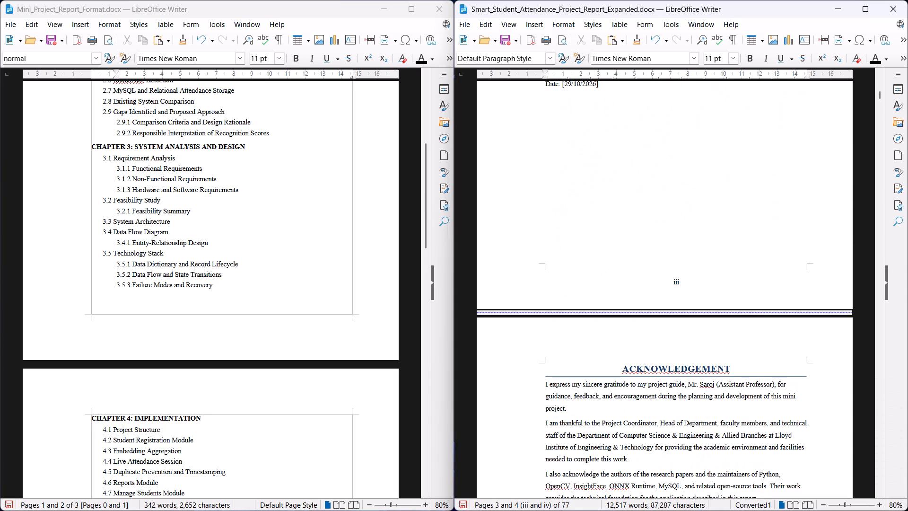
{"action": "scroll", "coordinate": [808, 162], "scroll_direction": "down", "scroll_amount": 15}
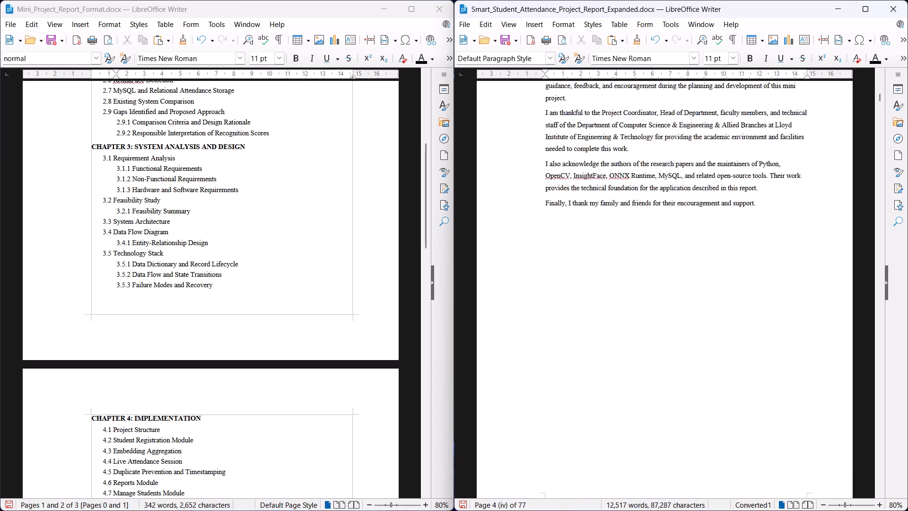
{"action": "scroll", "coordinate": [816, 173], "scroll_direction": "down", "scroll_amount": 20}
{"action": "scroll", "coordinate": [816, 173], "scroll_direction": "down", "scroll_amount": 20}
{"action": "scroll", "coordinate": [816, 173], "scroll_direction": "down", "scroll_amount": 1}
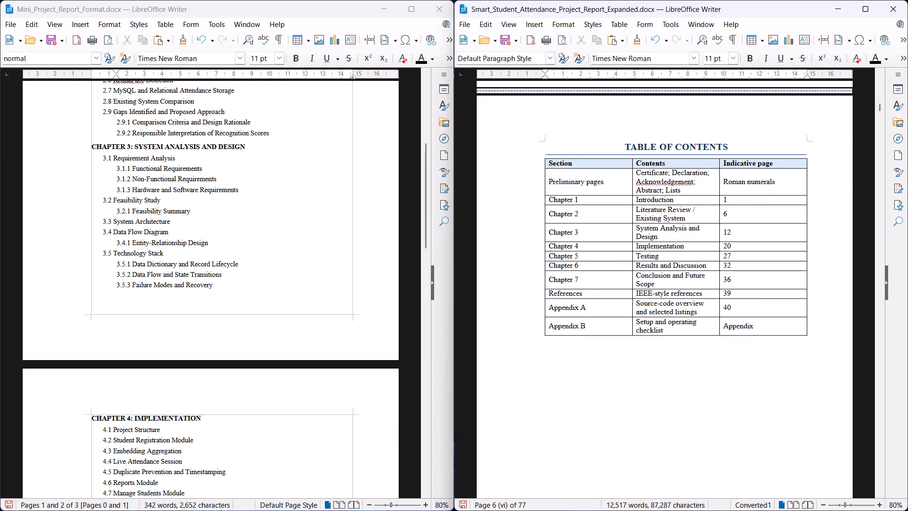
Save the Mini_Project_Report_Format document.
{"action": "left_click", "coordinate": [361, 140]}
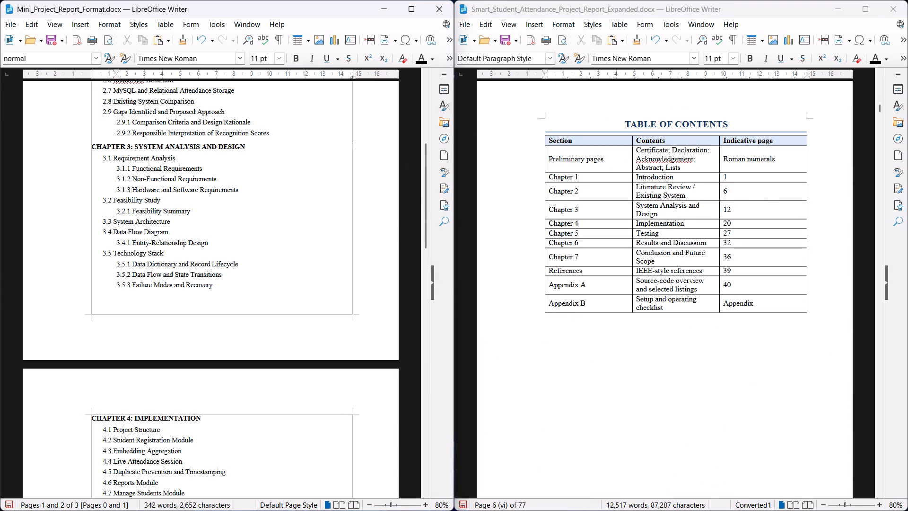
{"action": "key", "text": "ctrl+s"}
{"action": "left_click", "coordinate": [283, 299]}
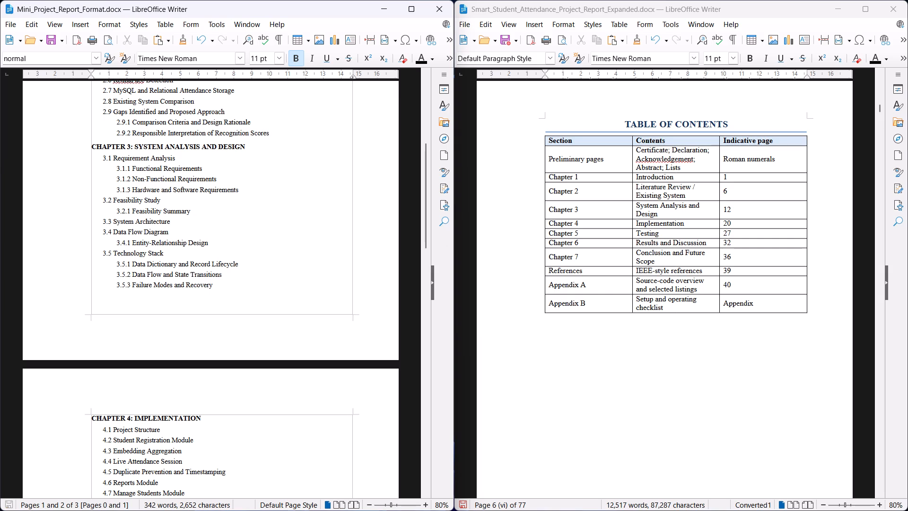
Insert the text of the Mini_Project_Report_Format file into the expanded report, after the abstract's keywords and before the existing table of contents.
{"action": "scroll", "coordinate": [537, 347], "scroll_direction": "up", "scroll_amount": 9}
{"action": "right_click", "coordinate": [636, 214]}
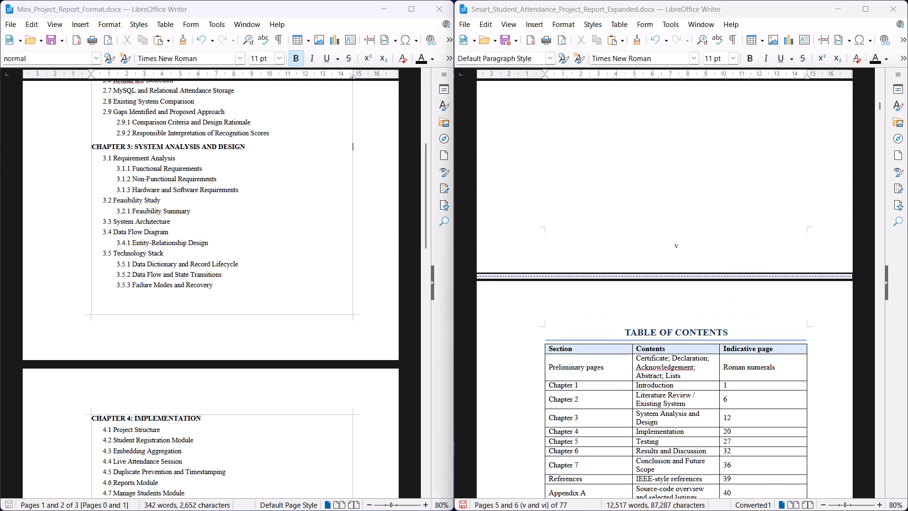
{"action": "left_click", "coordinate": [647, 312]}
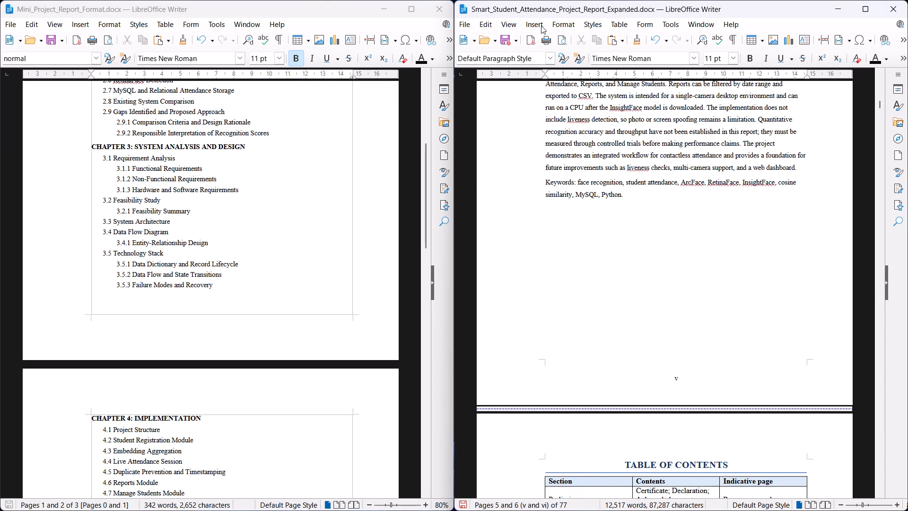
{"action": "left_click", "coordinate": [541, 26]}
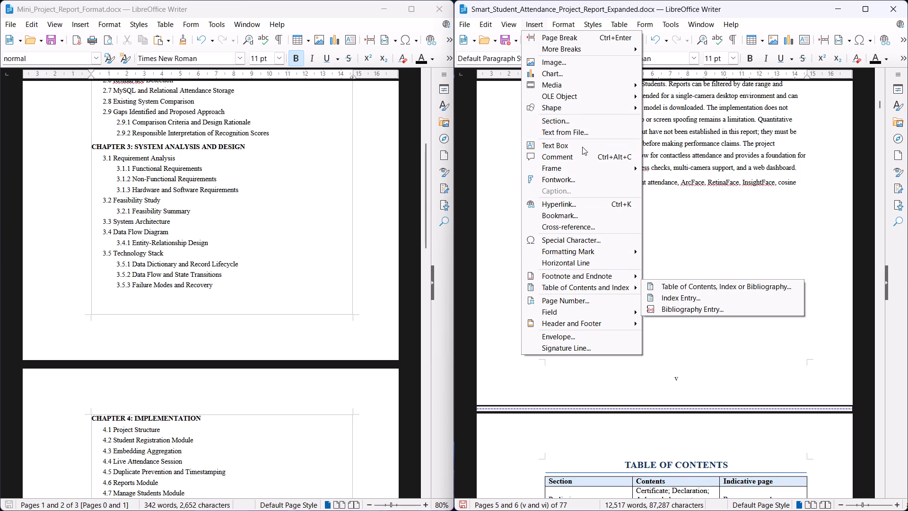
{"action": "left_click", "coordinate": [590, 133]}
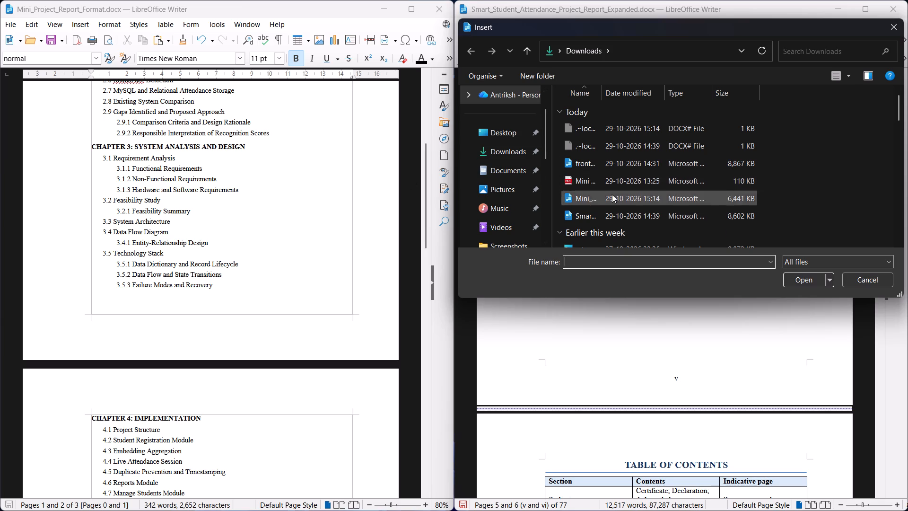
{"action": "scroll", "coordinate": [612, 195], "scroll_direction": "down", "scroll_amount": 1}
{"action": "left_click", "coordinate": [632, 175]}
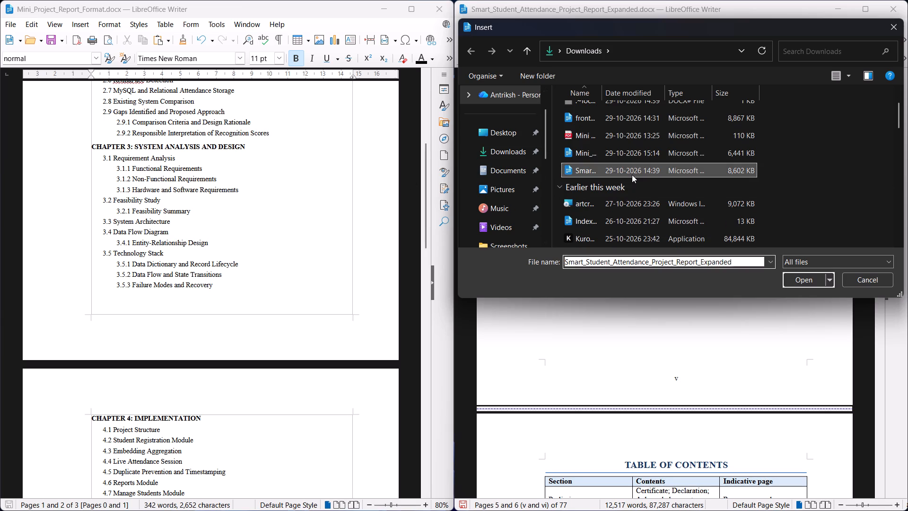
{"action": "left_click", "coordinate": [642, 151]}
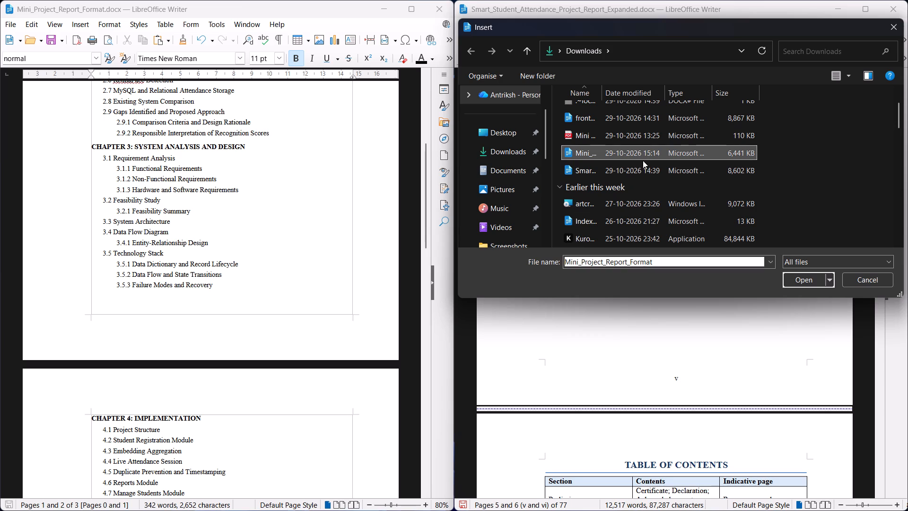
{"action": "left_click", "coordinate": [798, 276]}
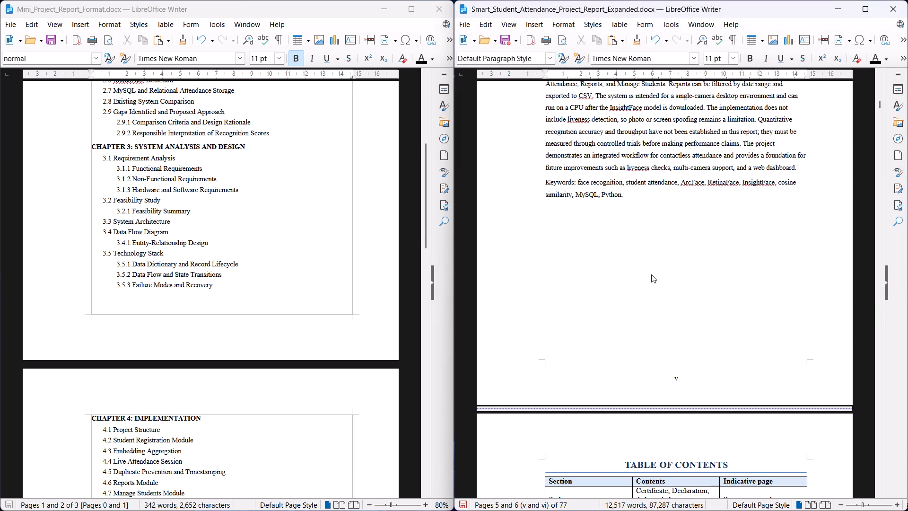
Check how the inserted contents list flows between the abstract page and the old table of contents.
{"action": "scroll", "coordinate": [650, 273], "scroll_direction": "down", "scroll_amount": 6}
{"action": "scroll", "coordinate": [650, 273], "scroll_direction": "up", "scroll_amount": 6}
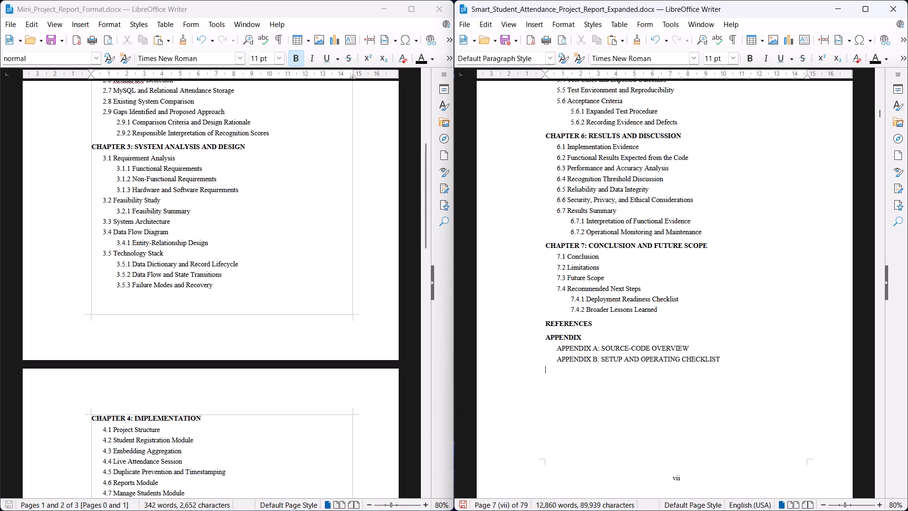
{"action": "scroll", "coordinate": [729, 253], "scroll_direction": "down", "scroll_amount": 11}
{"action": "scroll", "coordinate": [731, 249], "scroll_direction": "up", "scroll_amount": 6}
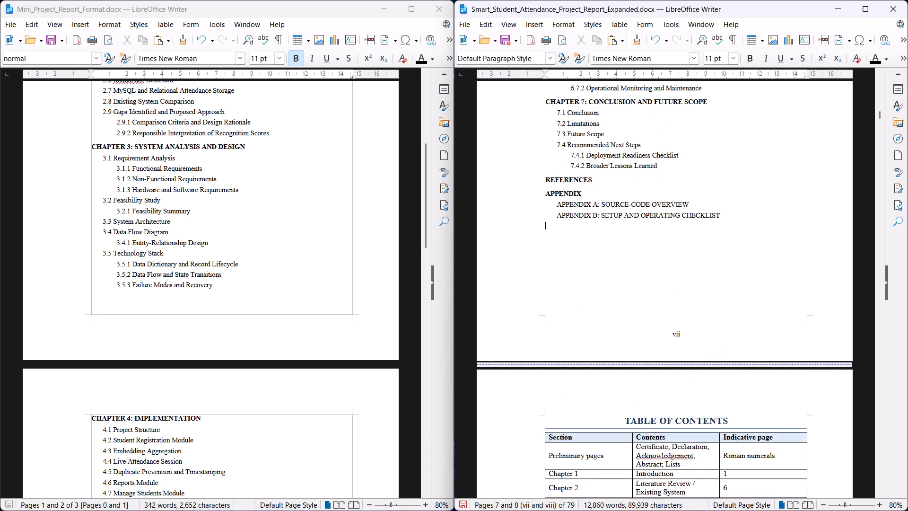
{"action": "scroll", "coordinate": [731, 249], "scroll_direction": "up", "scroll_amount": 20}
{"action": "scroll", "coordinate": [724, 243], "scroll_direction": "up", "scroll_amount": 6}
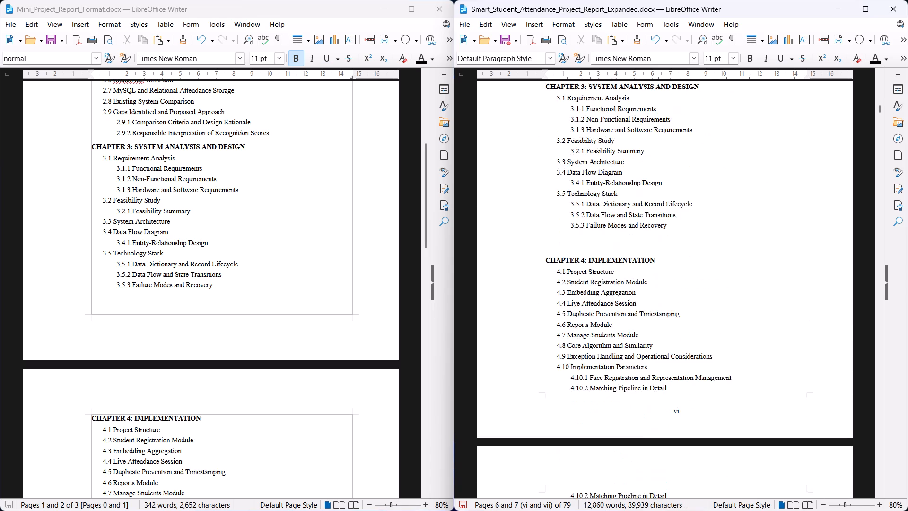
{"action": "scroll", "coordinate": [722, 242], "scroll_direction": "up", "scroll_amount": 20}
{"action": "scroll", "coordinate": [722, 242], "scroll_direction": "up", "scroll_amount": 6}
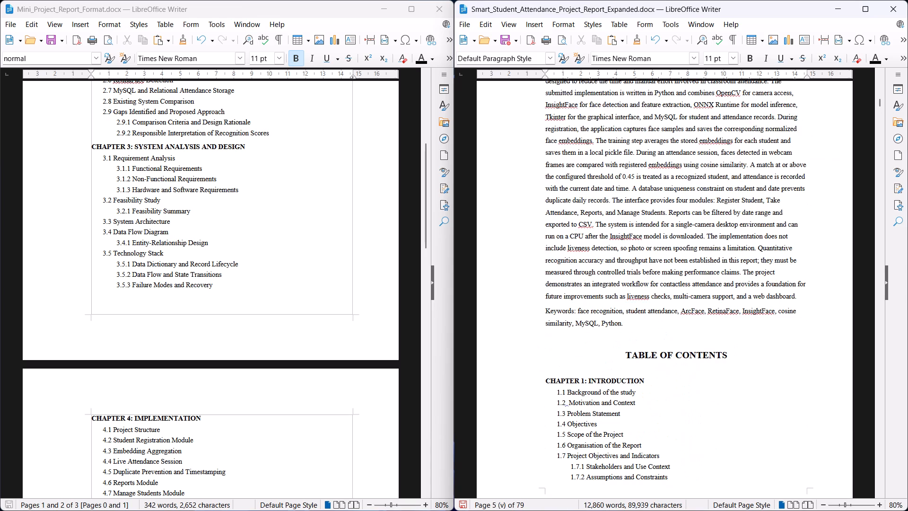
{"action": "scroll", "coordinate": [664, 291], "scroll_direction": "up", "scroll_amount": 5}
{"action": "scroll", "coordinate": [663, 286], "scroll_direction": "down", "scroll_amount": 7}
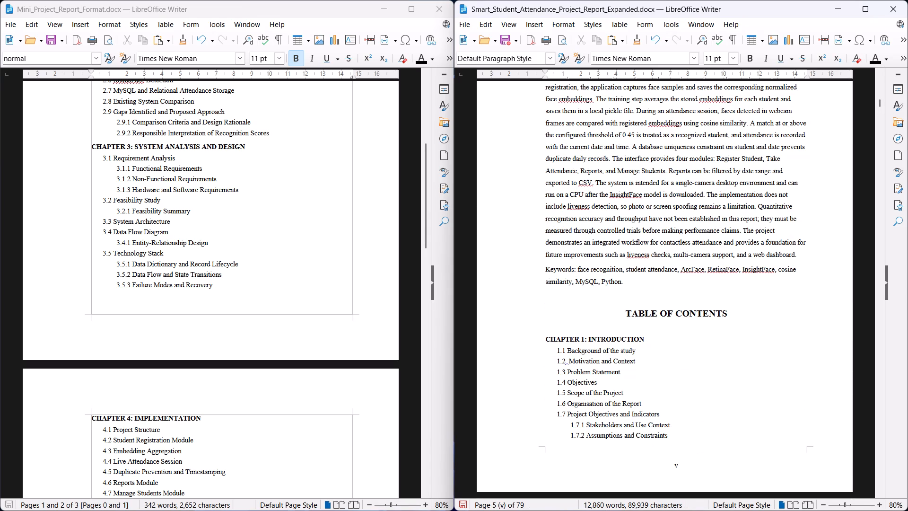
Move the inserted TABLE OF CONTENTS heading onto its own page after the abstract by adding six blank paragraphs before it.
{"action": "left_click", "coordinate": [620, 314]}
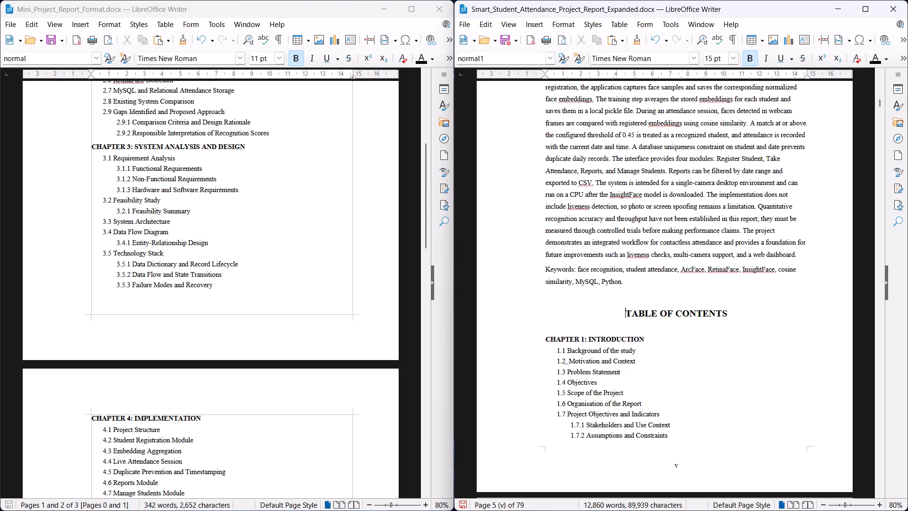
{"action": "key", "text": "Return"}
{"action": "key", "text": "Return"}
{"action": "key", "text": "Return"}
{"action": "key", "text": "Return"}
{"action": "key", "text": "Return"}
{"action": "key", "text": "Return"}
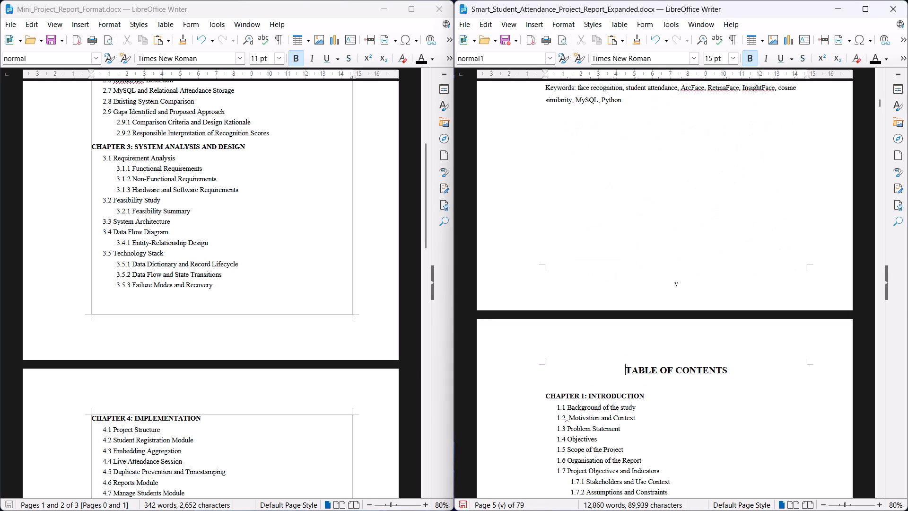
Delete the old contents table and its blue TABLE OF CONTENTS heading from the page following the inserted list.
{"action": "scroll", "coordinate": [894, 510], "scroll_direction": "down", "scroll_amount": 7}
{"action": "scroll", "coordinate": [856, 356], "scroll_direction": "down", "scroll_amount": 11}
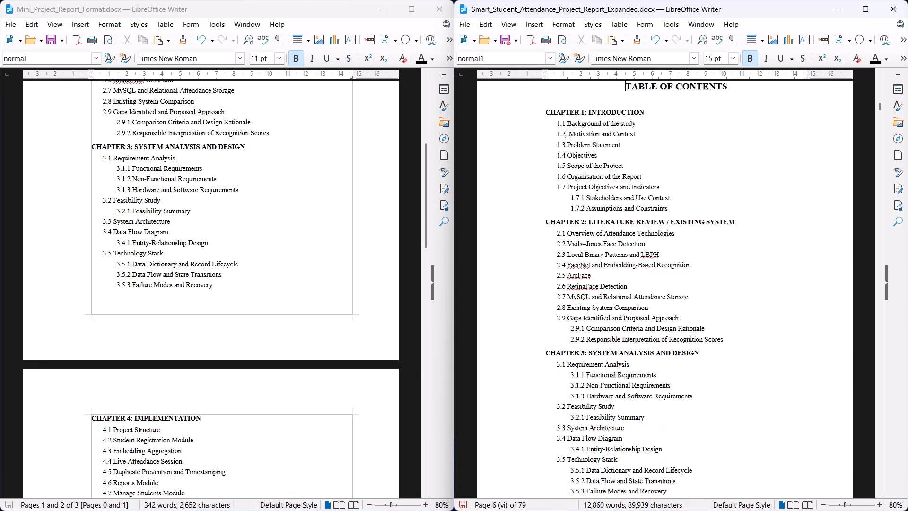
{"action": "scroll", "coordinate": [819, 333], "scroll_direction": "down", "scroll_amount": 15}
{"action": "scroll", "coordinate": [818, 309], "scroll_direction": "down", "scroll_amount": 20}
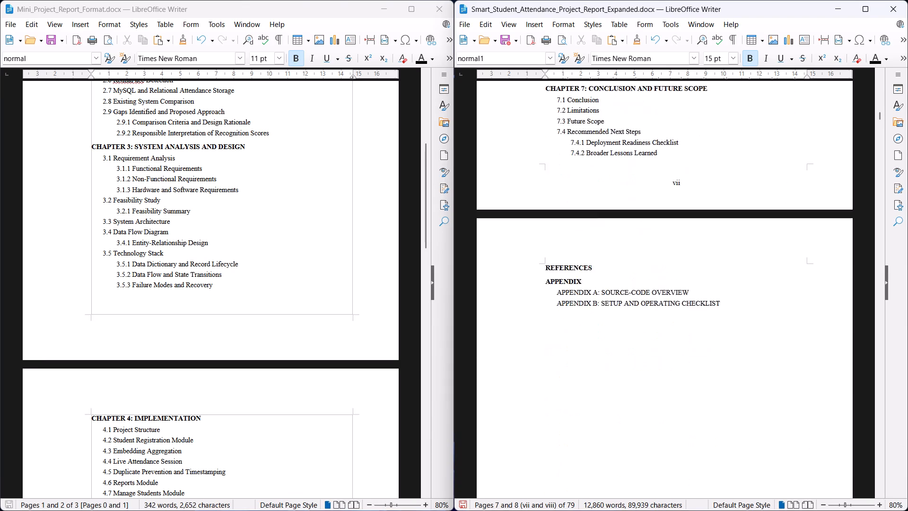
{"action": "scroll", "coordinate": [817, 308], "scroll_direction": "down", "scroll_amount": 20}
{"action": "scroll", "coordinate": [817, 308], "scroll_direction": "down", "scroll_amount": 7}
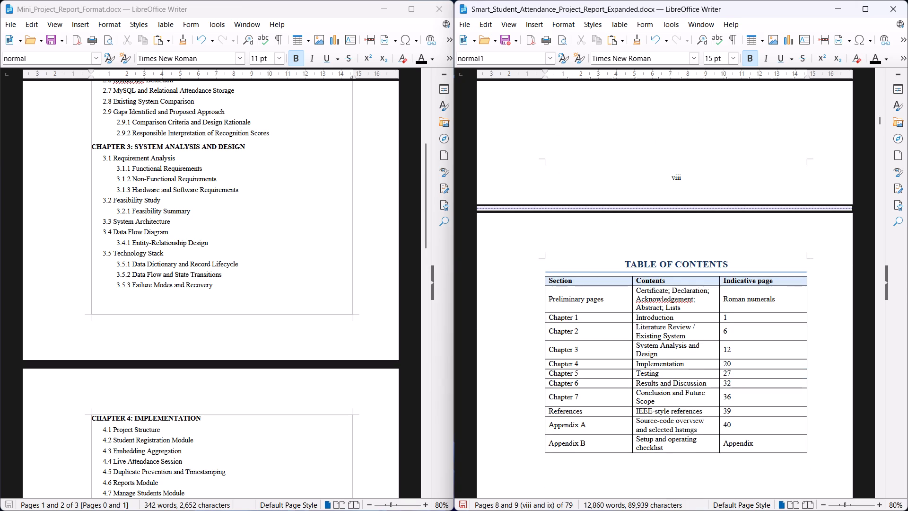
{"action": "left_click_drag", "start_coordinate": [826, 434], "coordinate": [636, 254]}
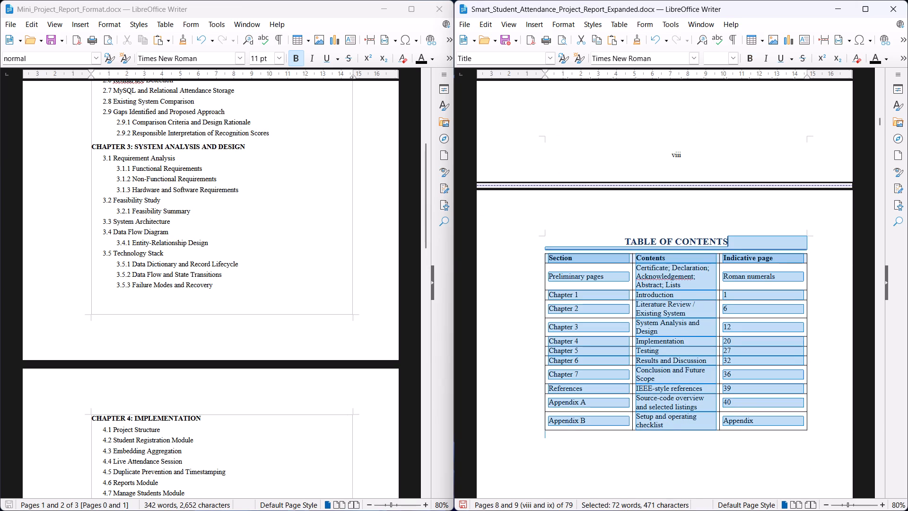
{"action": "key", "text": "Delete"}
{"action": "left_click_drag", "start_coordinate": [809, 250], "coordinate": [716, 252]}
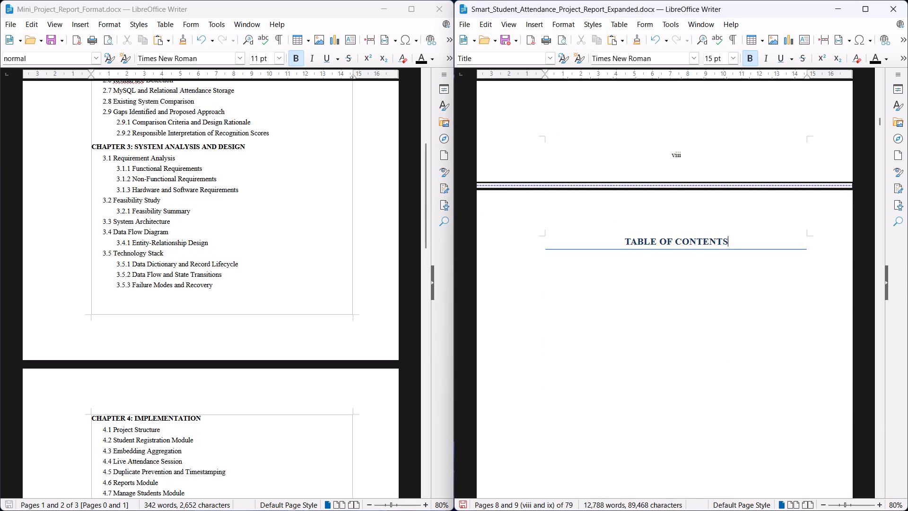
{"action": "left_click_drag", "start_coordinate": [716, 252], "coordinate": [619, 238]}
{"action": "key", "text": "Delete"}
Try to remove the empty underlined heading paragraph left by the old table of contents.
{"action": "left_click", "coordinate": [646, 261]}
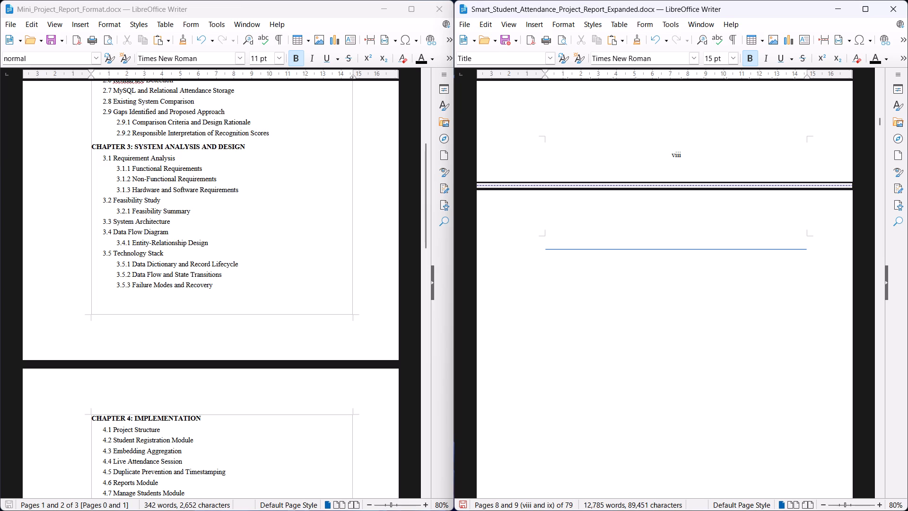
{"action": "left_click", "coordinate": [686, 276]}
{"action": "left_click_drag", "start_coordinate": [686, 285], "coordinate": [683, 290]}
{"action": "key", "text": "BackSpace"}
Check the page sequence around the List of Figures and back through the inserted contents list to its first page.
{"action": "scroll", "coordinate": [683, 294], "scroll_direction": "down", "scroll_amount": 8}
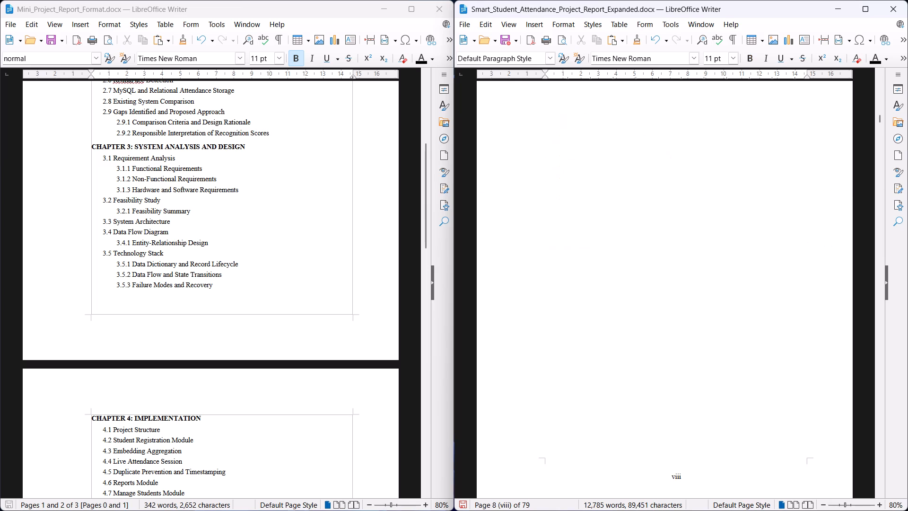
{"action": "scroll", "coordinate": [682, 294], "scroll_direction": "down", "scroll_amount": 14}
{"action": "scroll", "coordinate": [677, 296], "scroll_direction": "down", "scroll_amount": 7}
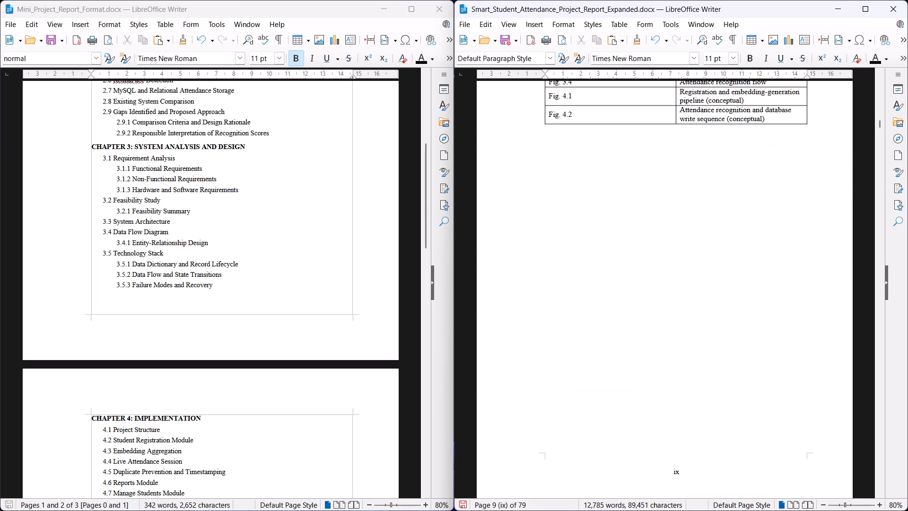
{"action": "scroll", "coordinate": [676, 296], "scroll_direction": "down", "scroll_amount": 7}
{"action": "scroll", "coordinate": [676, 295], "scroll_direction": "up", "scroll_amount": 19}
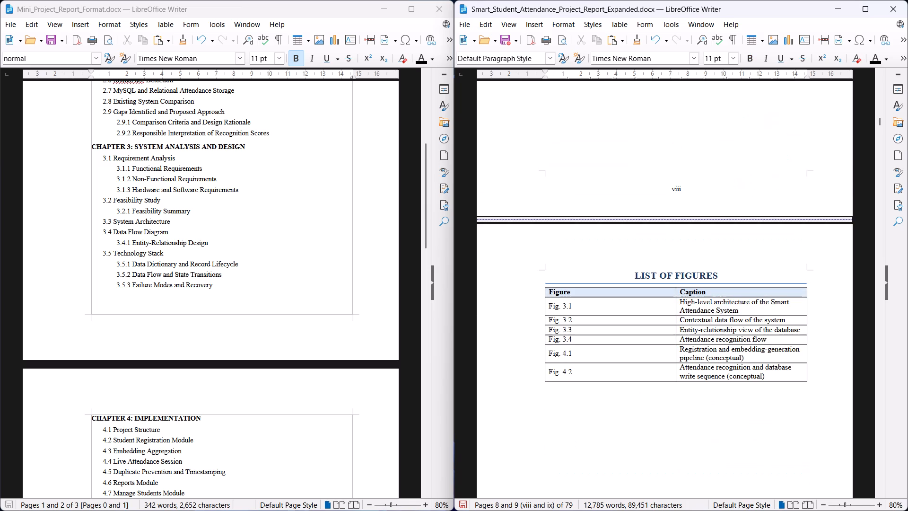
{"action": "scroll", "coordinate": [677, 294], "scroll_direction": "up", "scroll_amount": 20}
{"action": "scroll", "coordinate": [677, 294], "scroll_direction": "up", "scroll_amount": 4}
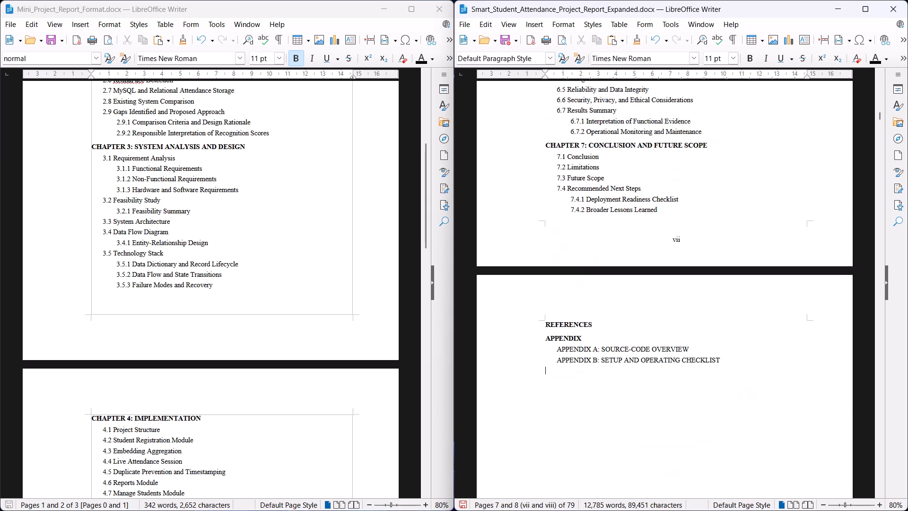
{"action": "scroll", "coordinate": [677, 292], "scroll_direction": "up", "scroll_amount": 20}
{"action": "scroll", "coordinate": [677, 292], "scroll_direction": "up", "scroll_amount": 8}
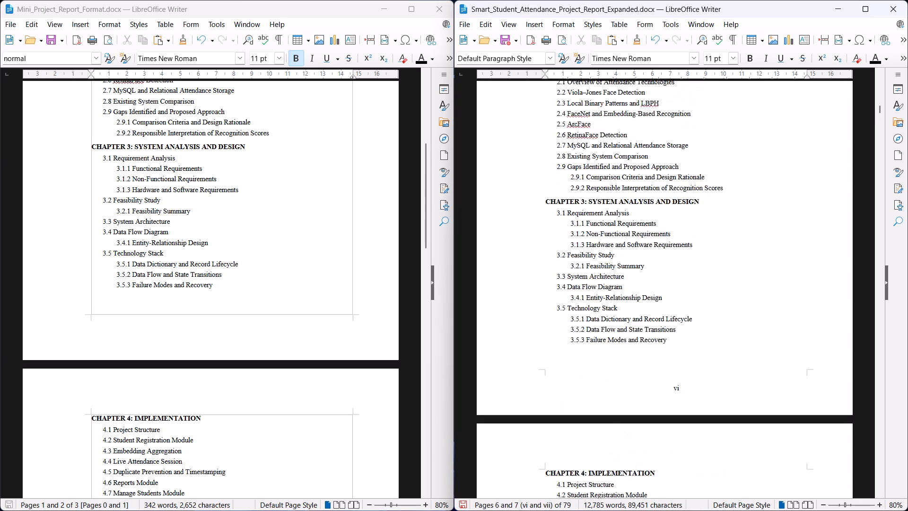
{"action": "scroll", "coordinate": [677, 291], "scroll_direction": "up", "scroll_amount": 12}
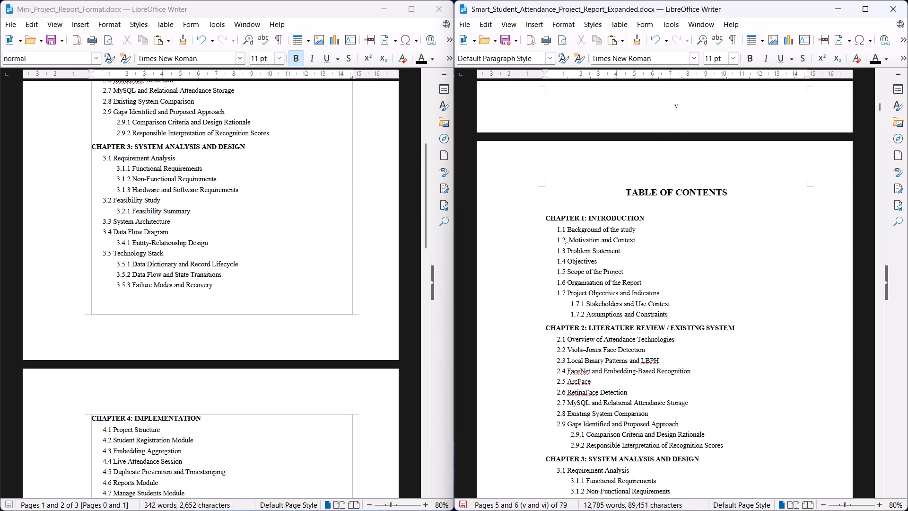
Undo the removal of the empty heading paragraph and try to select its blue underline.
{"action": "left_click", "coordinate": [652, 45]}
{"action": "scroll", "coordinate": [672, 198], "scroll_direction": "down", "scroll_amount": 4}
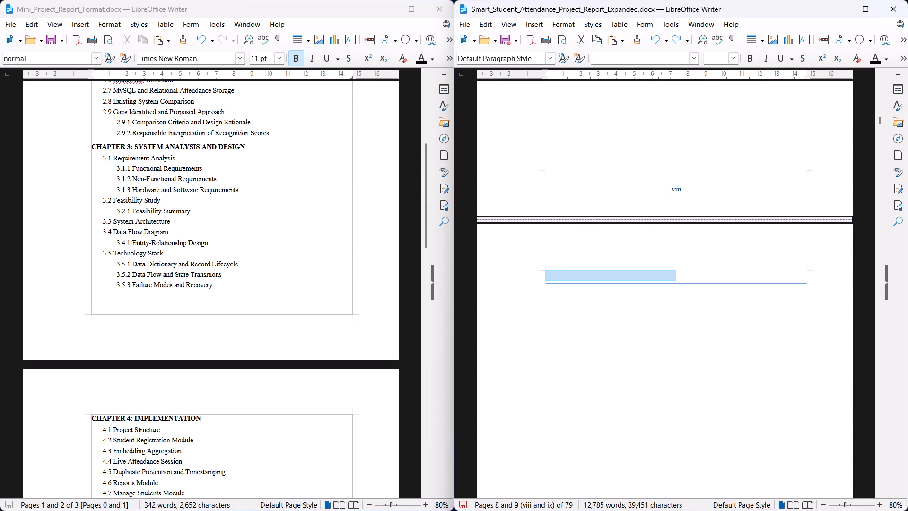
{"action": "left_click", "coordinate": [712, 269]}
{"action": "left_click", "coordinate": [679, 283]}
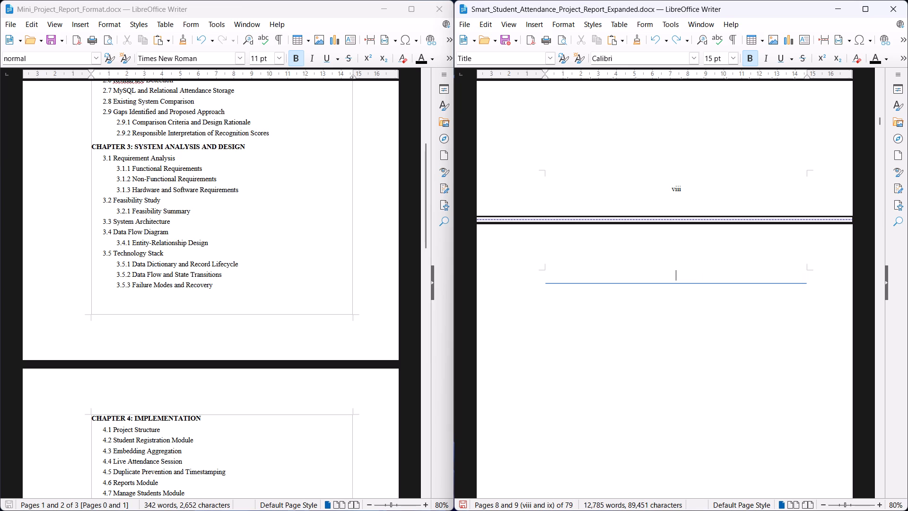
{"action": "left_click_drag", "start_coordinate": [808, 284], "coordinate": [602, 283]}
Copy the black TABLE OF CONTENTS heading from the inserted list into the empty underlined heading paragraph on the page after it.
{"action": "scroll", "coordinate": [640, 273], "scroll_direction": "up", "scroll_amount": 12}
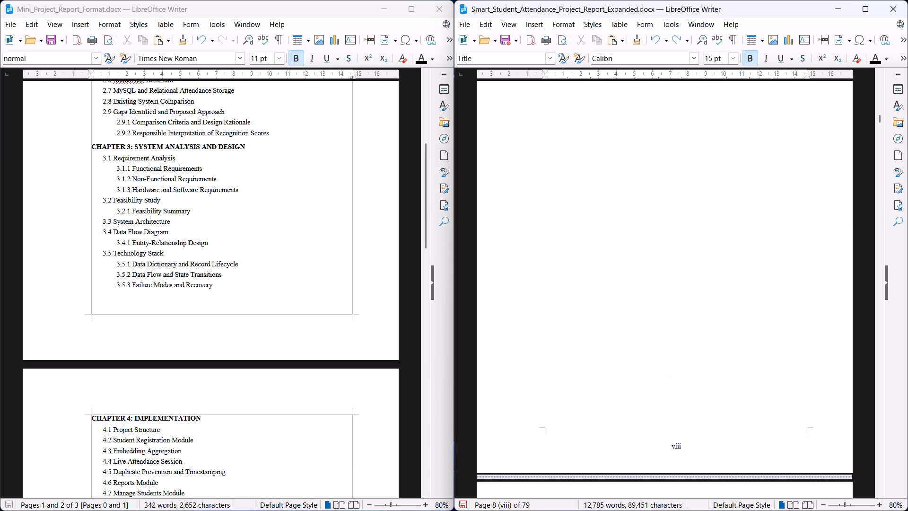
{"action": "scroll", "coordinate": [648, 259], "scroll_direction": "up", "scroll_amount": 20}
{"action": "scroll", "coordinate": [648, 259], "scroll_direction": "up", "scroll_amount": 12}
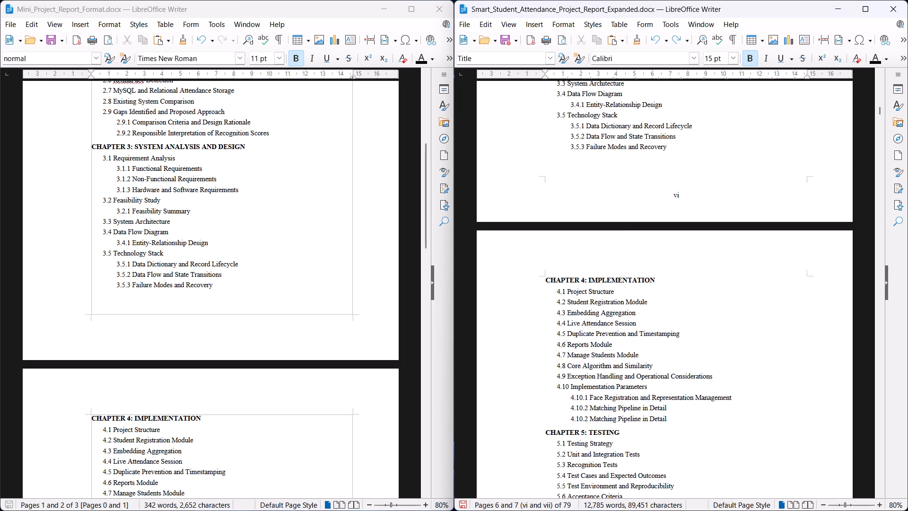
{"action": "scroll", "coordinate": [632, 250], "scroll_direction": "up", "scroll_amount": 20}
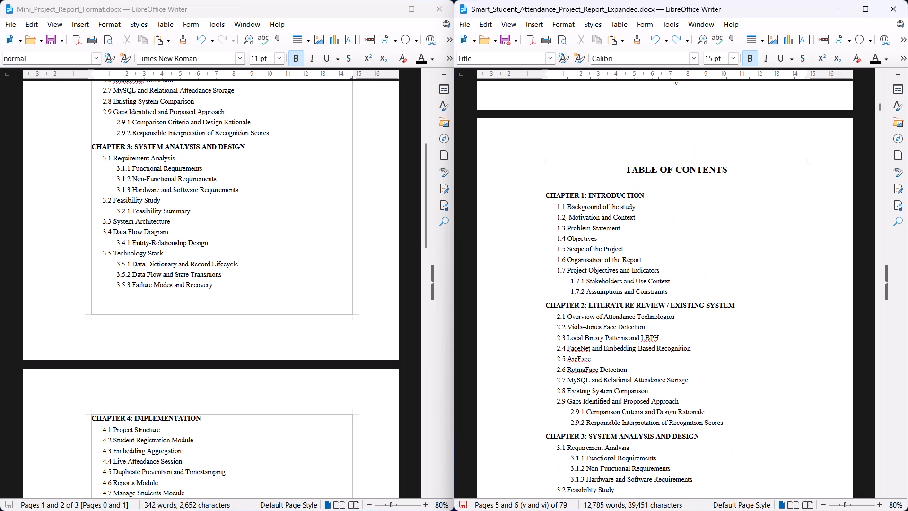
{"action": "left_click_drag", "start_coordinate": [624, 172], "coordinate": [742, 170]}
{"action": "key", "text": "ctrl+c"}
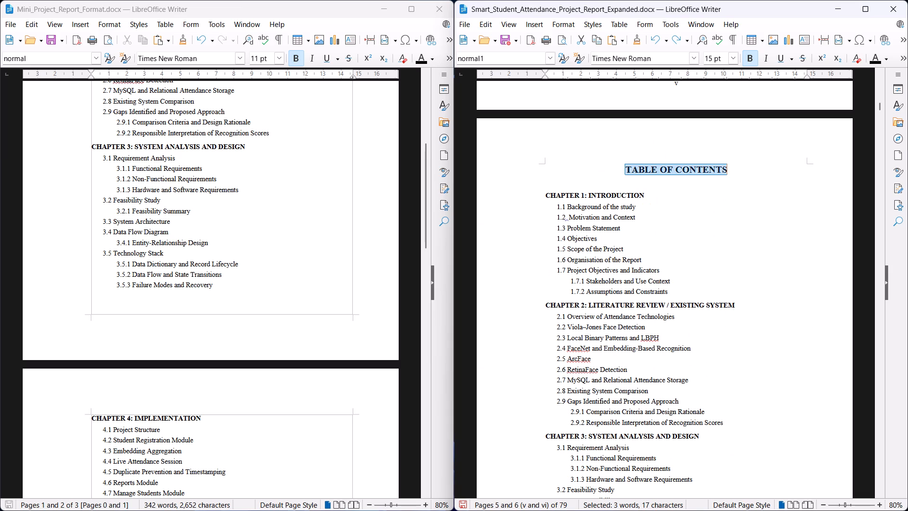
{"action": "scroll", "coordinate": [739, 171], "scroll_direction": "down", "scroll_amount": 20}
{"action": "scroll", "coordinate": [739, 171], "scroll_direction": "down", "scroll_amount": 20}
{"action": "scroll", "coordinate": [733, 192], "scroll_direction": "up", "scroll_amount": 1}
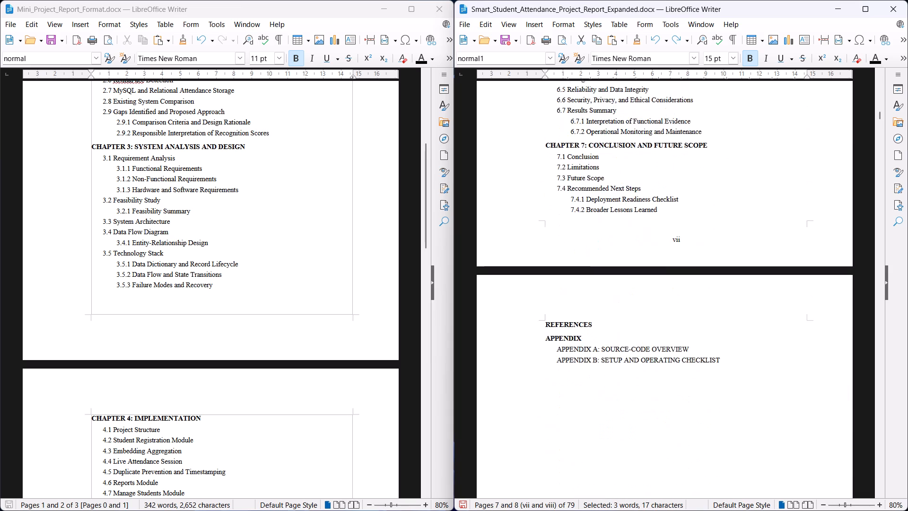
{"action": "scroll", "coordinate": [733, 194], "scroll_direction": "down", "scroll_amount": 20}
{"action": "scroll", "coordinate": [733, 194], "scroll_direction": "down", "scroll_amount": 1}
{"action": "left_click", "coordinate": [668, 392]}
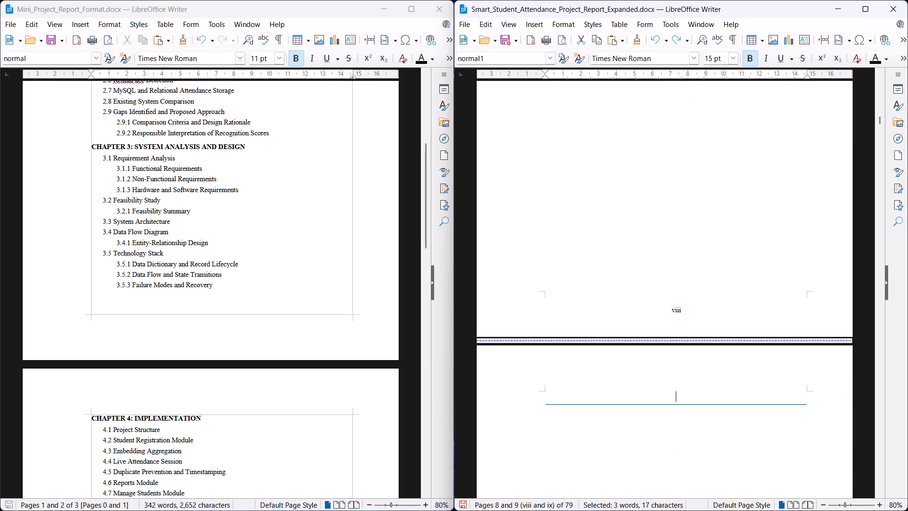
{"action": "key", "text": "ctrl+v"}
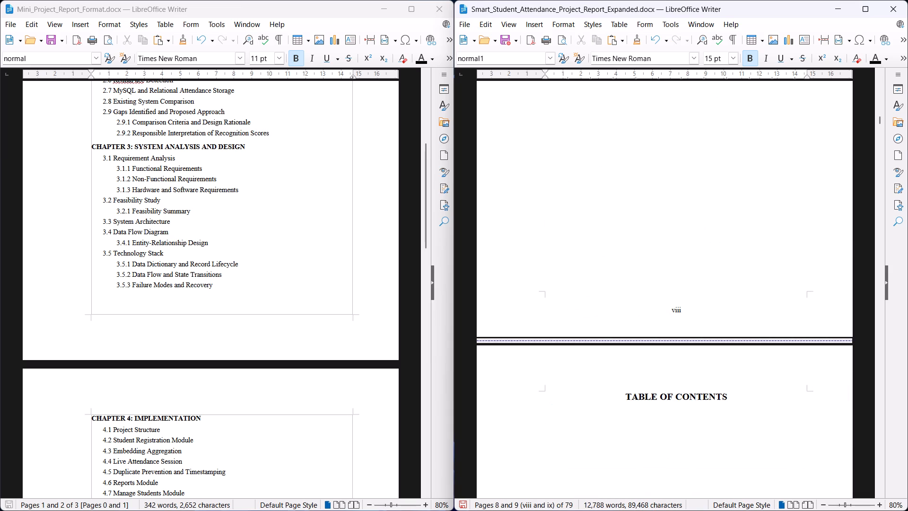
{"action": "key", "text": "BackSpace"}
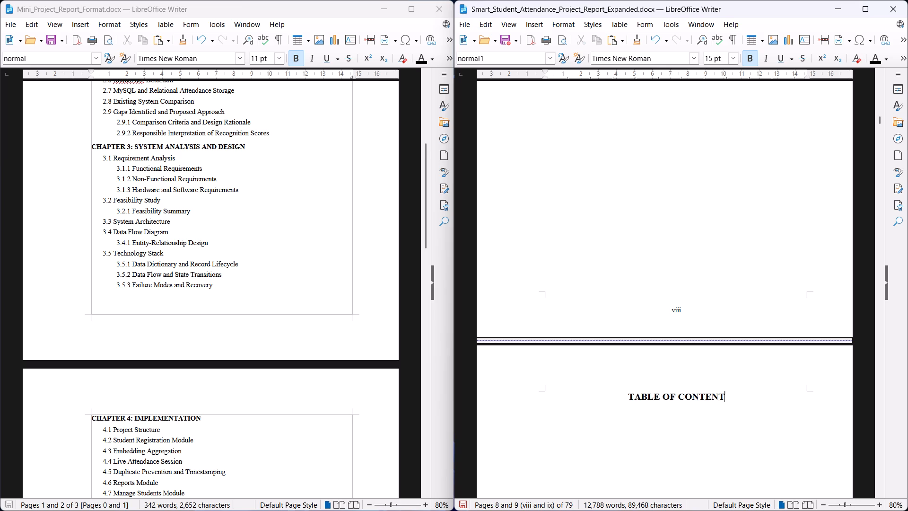
Undo the heading paste and its edit, plus the earlier deletion of the blue TABLE OF CONTENTS heading.
{"action": "left_click", "coordinate": [655, 42]}
{"action": "left_click", "coordinate": [655, 42]}
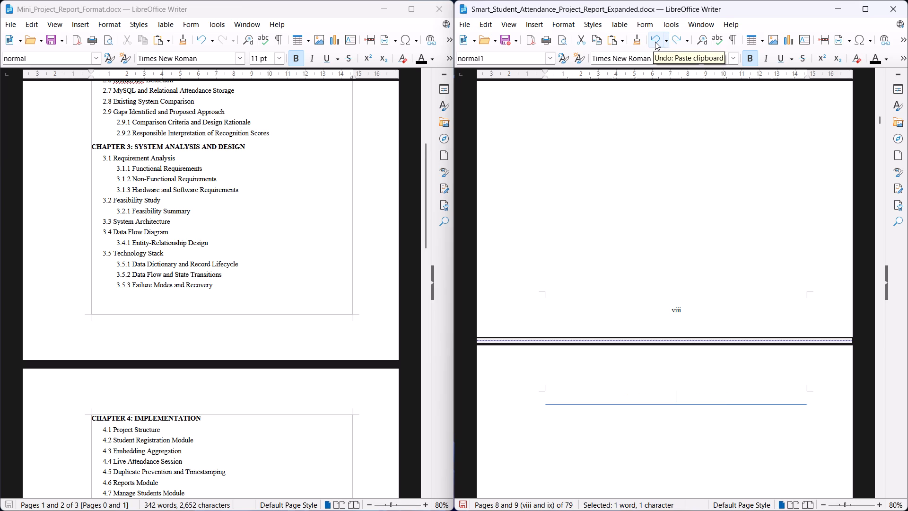
{"action": "left_click", "coordinate": [655, 42]}
Copy the whole inserted contents list, from CHAPTER 1: INTRODUCTION through the APPENDIX B entry, without its black heading.
{"action": "left_click", "coordinate": [746, 308]}
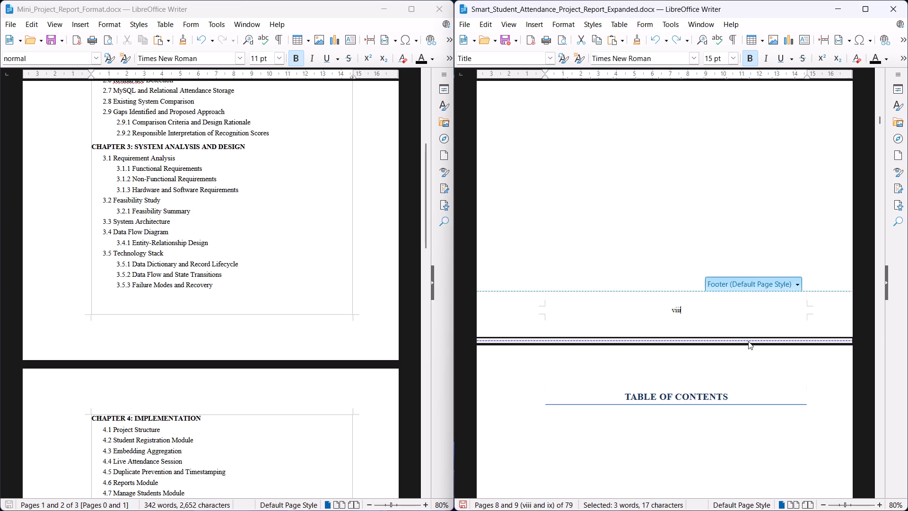
{"action": "scroll", "coordinate": [754, 379], "scroll_direction": "up", "scroll_amount": 14}
{"action": "left_click_drag", "start_coordinate": [732, 229], "coordinate": [686, 215]}
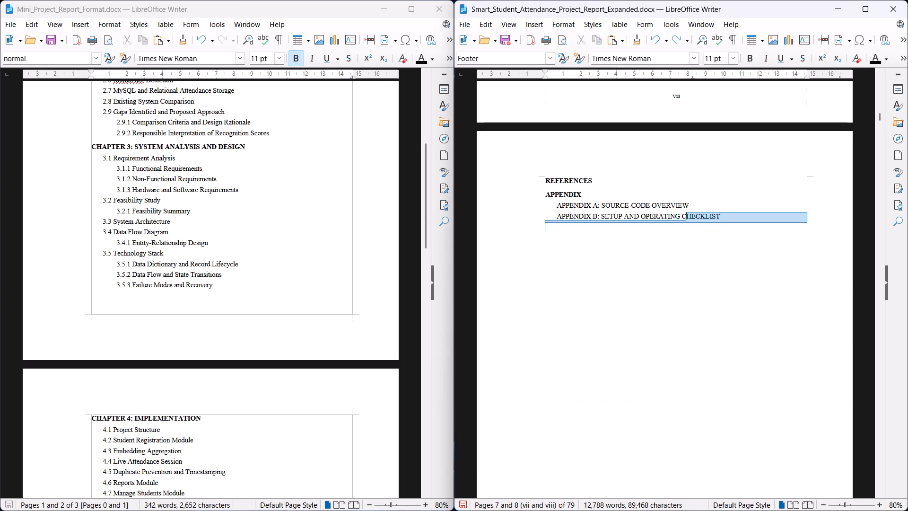
{"action": "left_click_drag", "start_coordinate": [686, 215], "coordinate": [576, 142]}
{"action": "scroll", "coordinate": [616, 185], "scroll_direction": "up", "scroll_amount": 17}
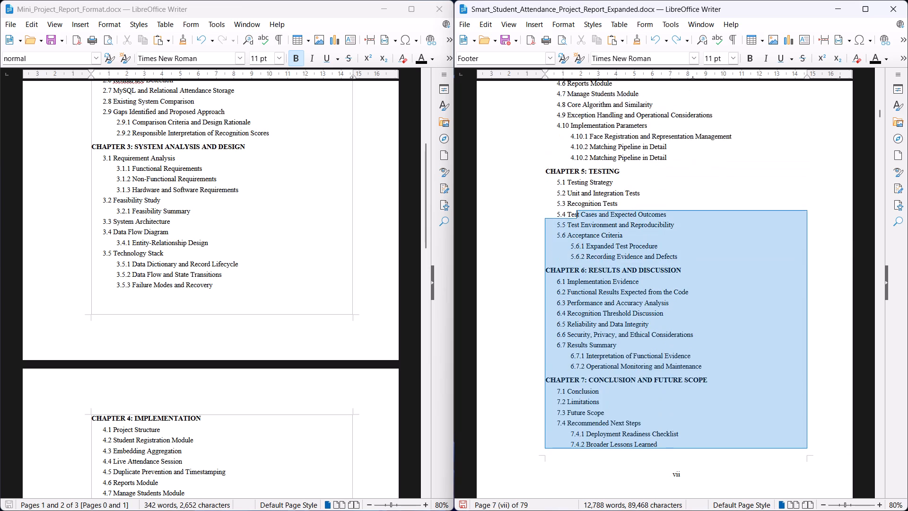
{"action": "scroll", "coordinate": [576, 142], "scroll_direction": "up", "scroll_amount": 3}
{"action": "left_click_drag", "start_coordinate": [576, 142], "coordinate": [561, 136]}
{"action": "scroll", "coordinate": [561, 136], "scroll_direction": "up", "scroll_amount": 14}
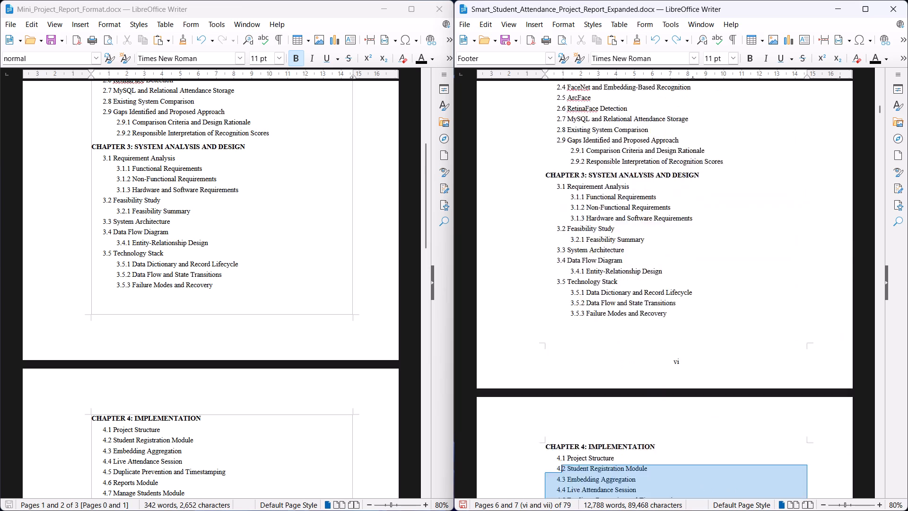
{"action": "scroll", "coordinate": [561, 136], "scroll_direction": "up", "scroll_amount": 5}
{"action": "left_click_drag", "start_coordinate": [561, 136], "coordinate": [547, 146]}
{"action": "scroll", "coordinate": [564, 139], "scroll_direction": "up", "scroll_amount": 4}
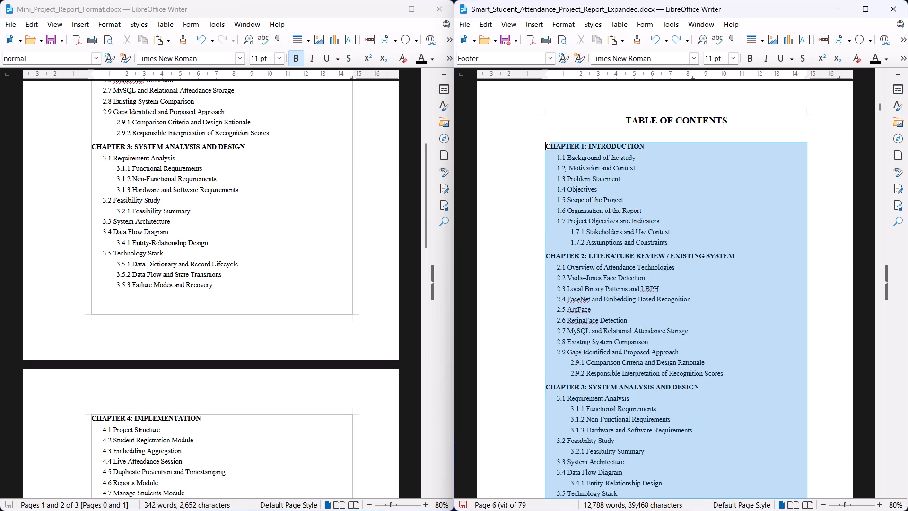
{"action": "left_click_drag", "start_coordinate": [547, 146], "coordinate": [546, 146]}
{"action": "key", "text": "ctrl+c"}
Paste the copied chapter list into a new left-aligned paragraph under the blue underlined TABLE OF CONTENTS heading.
{"action": "scroll", "coordinate": [629, 202], "scroll_direction": "down", "scroll_amount": 8}
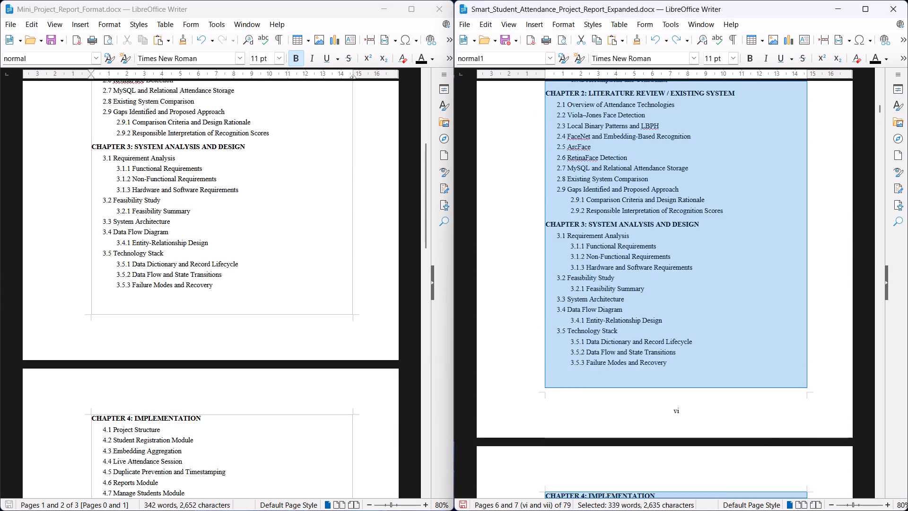
{"action": "scroll", "coordinate": [641, 217], "scroll_direction": "down", "scroll_amount": 20}
{"action": "scroll", "coordinate": [641, 217], "scroll_direction": "down", "scroll_amount": 20}
{"action": "scroll", "coordinate": [641, 217], "scroll_direction": "down", "scroll_amount": 3}
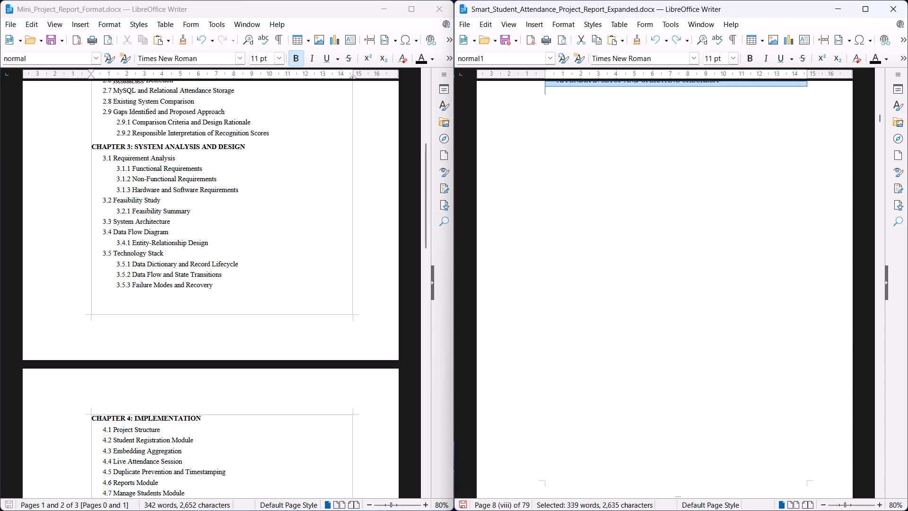
{"action": "scroll", "coordinate": [637, 257], "scroll_direction": "down", "scroll_amount": 9}
{"action": "left_click", "coordinate": [639, 342]}
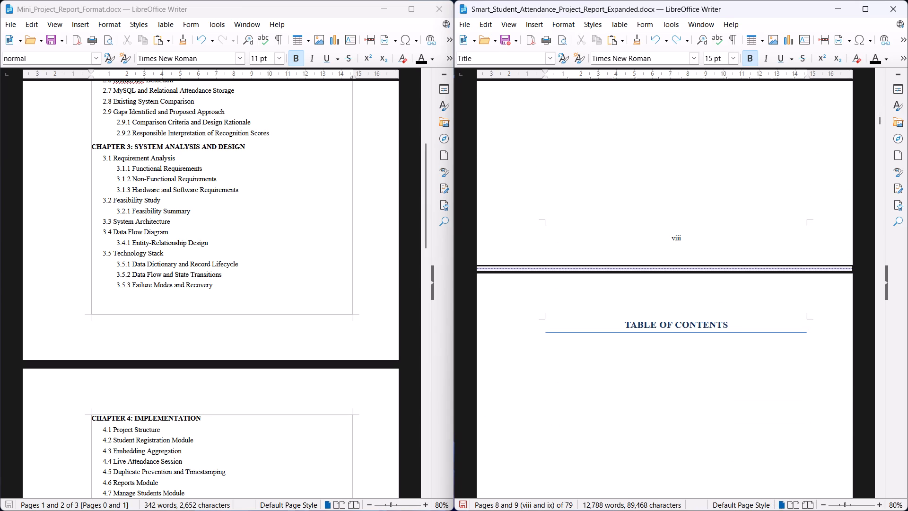
{"action": "left_click", "coordinate": [740, 346]}
{"action": "key", "text": "Return"}
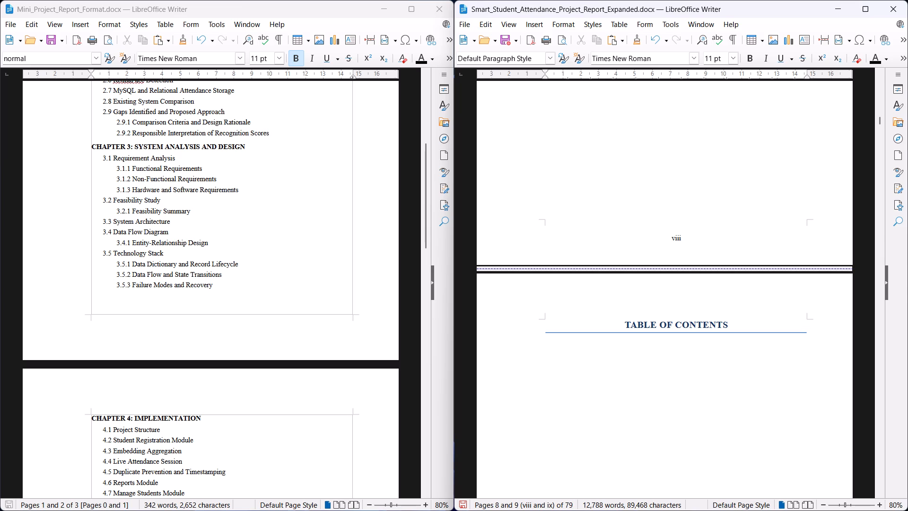
{"action": "left_click", "coordinate": [905, 58]}
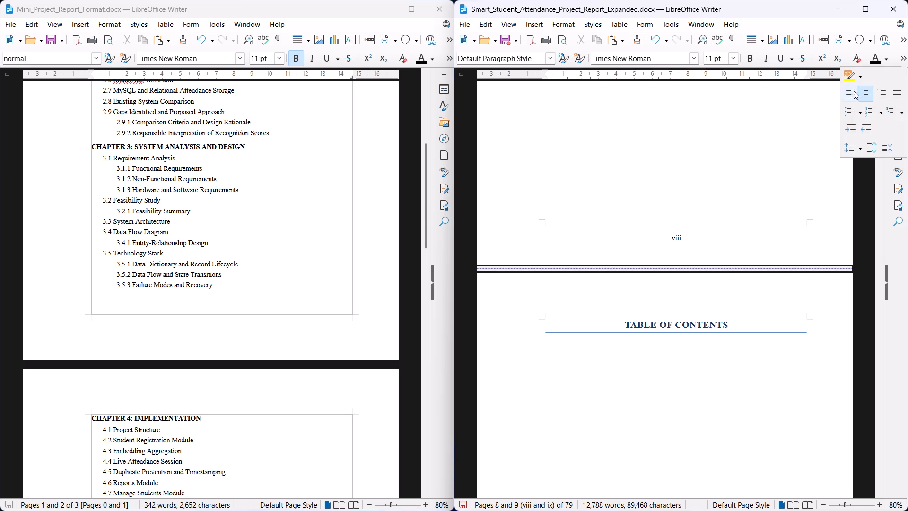
{"action": "left_click", "coordinate": [853, 91]}
{"action": "key", "text": "ctrl+v"}
Delete the earlier copy of the contents list with its black TABLE OF CONTENTS heading and the leftover empty paragraph.
{"action": "scroll", "coordinate": [781, 166], "scroll_direction": "up", "scroll_amount": 2}
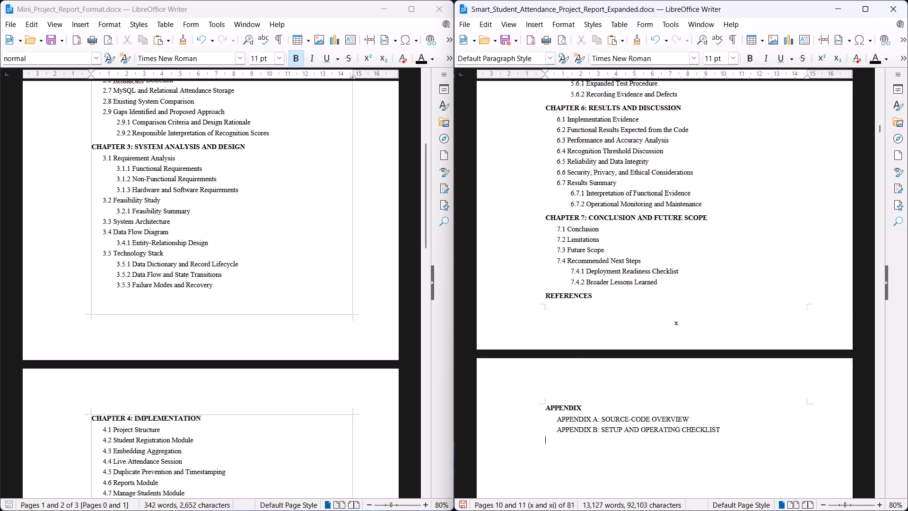
{"action": "scroll", "coordinate": [781, 165], "scroll_direction": "up", "scroll_amount": 20}
{"action": "scroll", "coordinate": [781, 165], "scroll_direction": "up", "scroll_amount": 16}
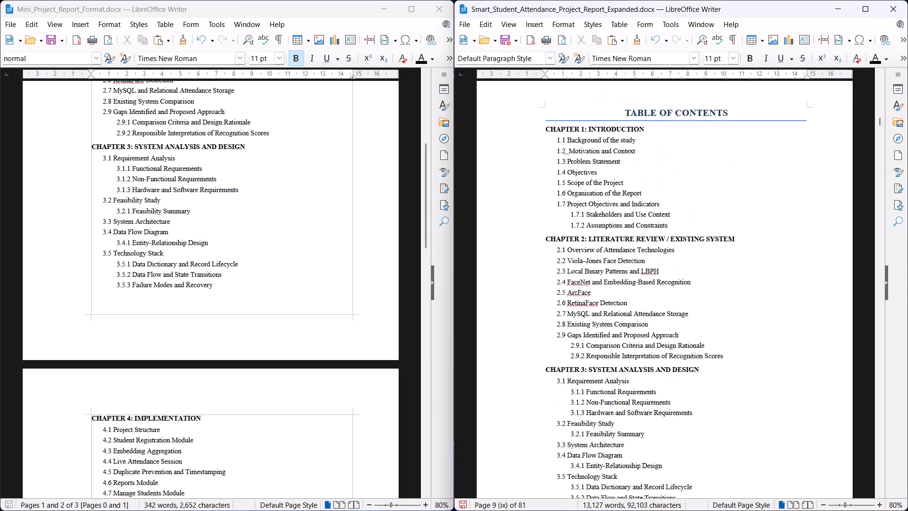
{"action": "scroll", "coordinate": [781, 165], "scroll_direction": "up", "scroll_amount": 2}
{"action": "scroll", "coordinate": [781, 165], "scroll_direction": "up", "scroll_amount": 20}
{"action": "scroll", "coordinate": [781, 165], "scroll_direction": "up", "scroll_amount": 4}
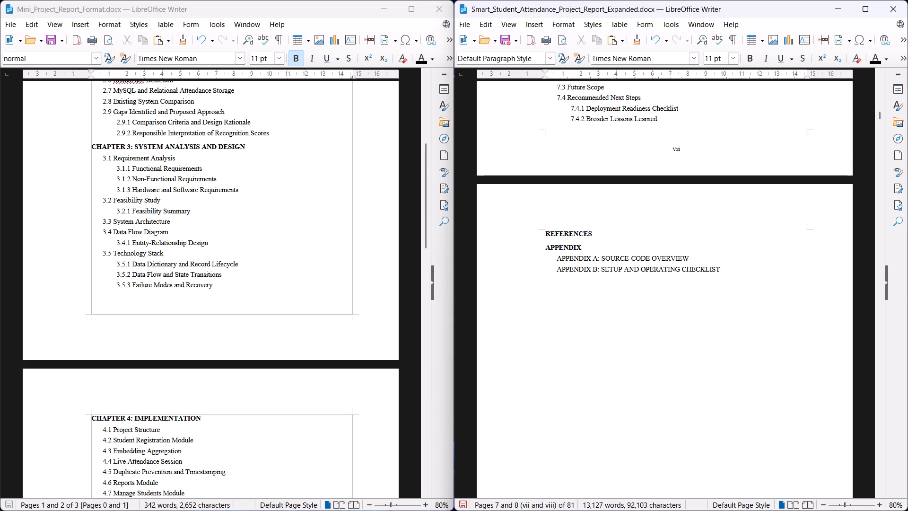
{"action": "left_click_drag", "start_coordinate": [752, 294], "coordinate": [542, 131]}
{"action": "scroll", "coordinate": [533, 142], "scroll_direction": "up", "scroll_amount": 13}
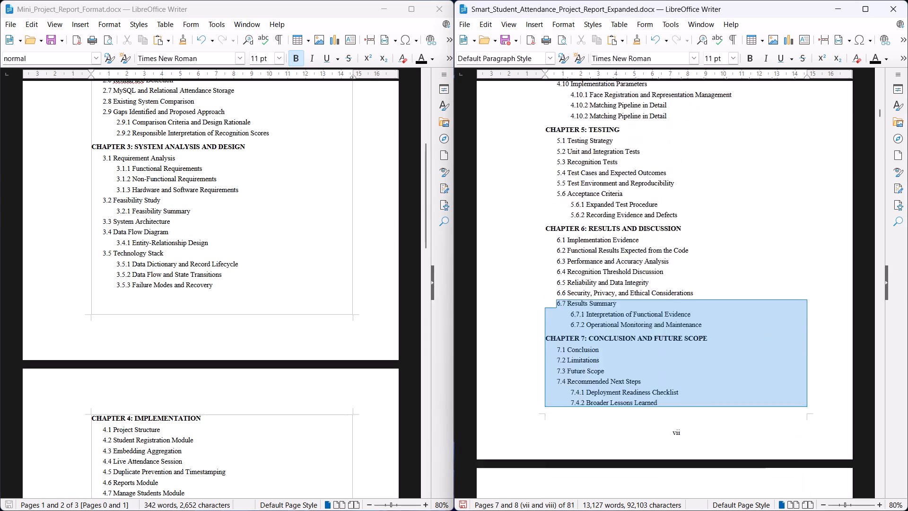
{"action": "scroll", "coordinate": [542, 131], "scroll_direction": "up", "scroll_amount": 12}
{"action": "left_click_drag", "start_coordinate": [542, 131], "coordinate": [586, 141]}
{"action": "scroll", "coordinate": [586, 141], "scroll_direction": "up", "scroll_amount": 10}
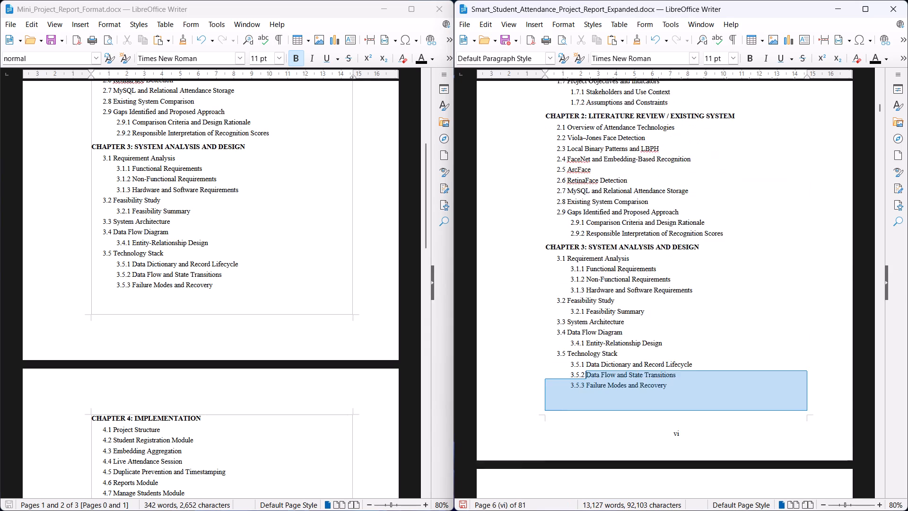
{"action": "scroll", "coordinate": [586, 141], "scroll_direction": "up", "scroll_amount": 10}
{"action": "left_click_drag", "start_coordinate": [586, 141], "coordinate": [623, 200]}
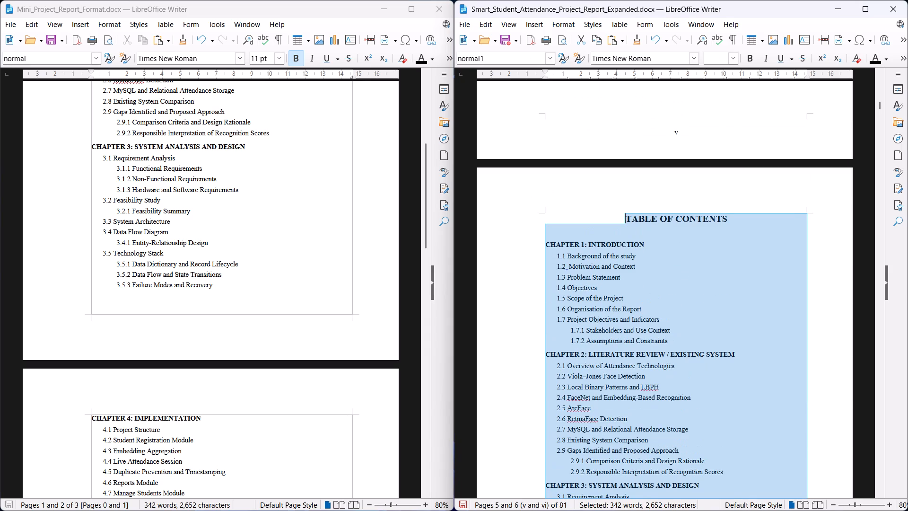
{"action": "key", "text": "Delete"}
{"action": "key", "text": "BackSpace"}
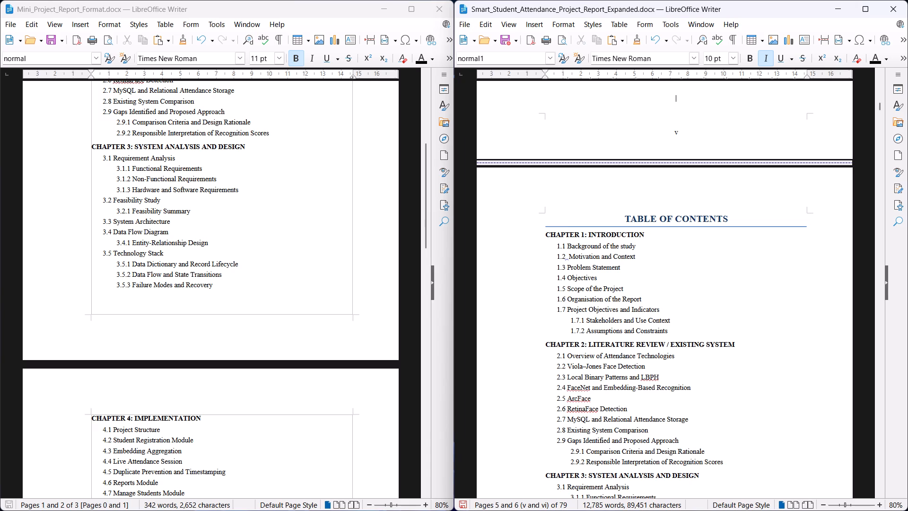
Check the pages from the abstract through the relocated contents list down to its appendix entries.
{"action": "scroll", "coordinate": [692, 8], "scroll_direction": "down", "scroll_amount": 1}
{"action": "scroll", "coordinate": [711, 283], "scroll_direction": "up", "scroll_amount": 20}
{"action": "scroll", "coordinate": [711, 283], "scroll_direction": "up", "scroll_amount": 6}
{"action": "scroll", "coordinate": [711, 282], "scroll_direction": "down", "scroll_amount": 8}
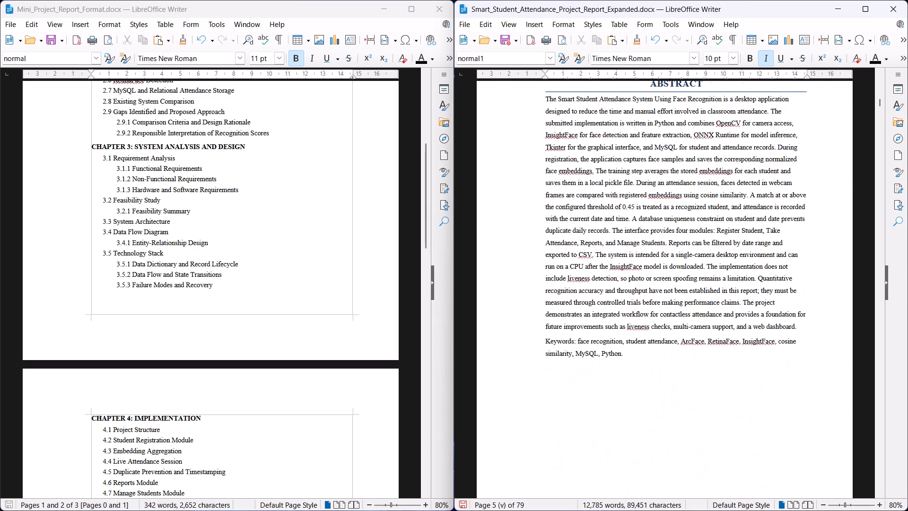
{"action": "scroll", "coordinate": [705, 290], "scroll_direction": "down", "scroll_amount": 17}
{"action": "scroll", "coordinate": [681, 300], "scroll_direction": "down", "scroll_amount": 13}
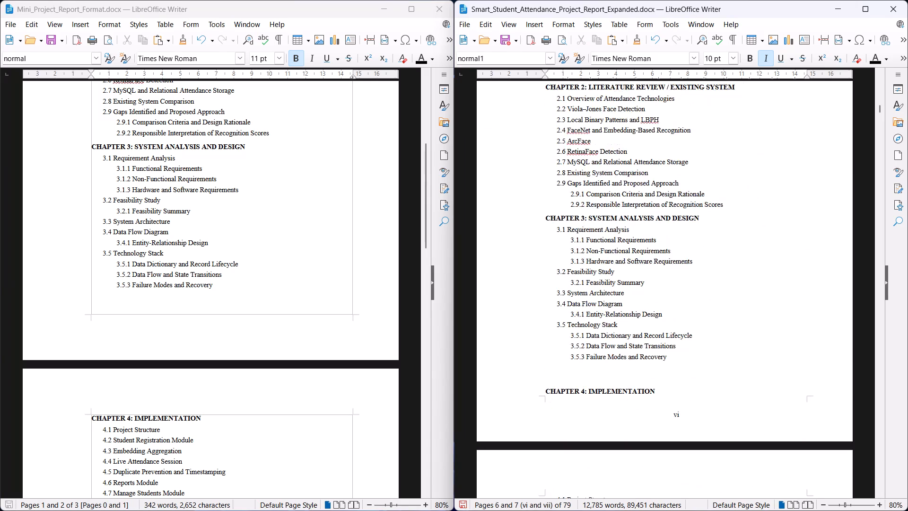
{"action": "scroll", "coordinate": [672, 288], "scroll_direction": "down", "scroll_amount": 5}
{"action": "scroll", "coordinate": [638, 218], "scroll_direction": "up", "scroll_amount": 11}
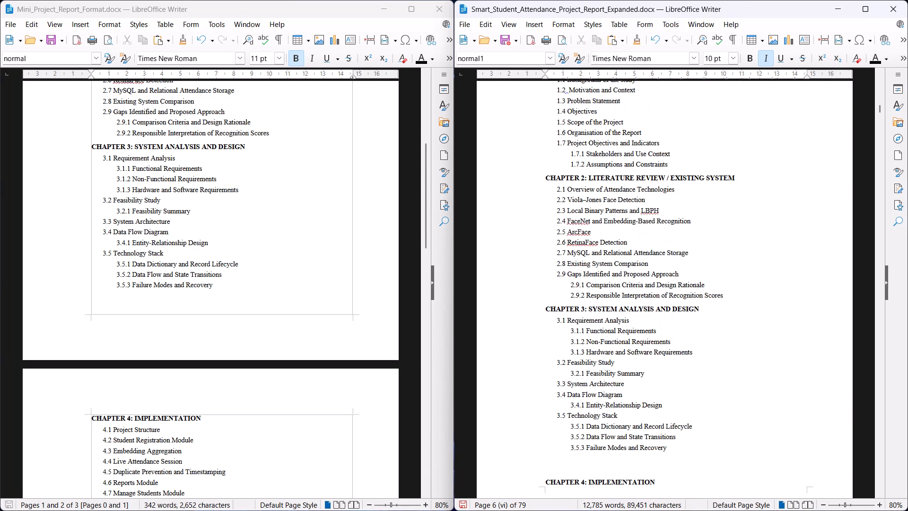
{"action": "scroll", "coordinate": [642, 214], "scroll_direction": "up", "scroll_amount": 5}
{"action": "scroll", "coordinate": [642, 214], "scroll_direction": "down", "scroll_amount": 20}
{"action": "scroll", "coordinate": [642, 214], "scroll_direction": "down", "scroll_amount": 16}
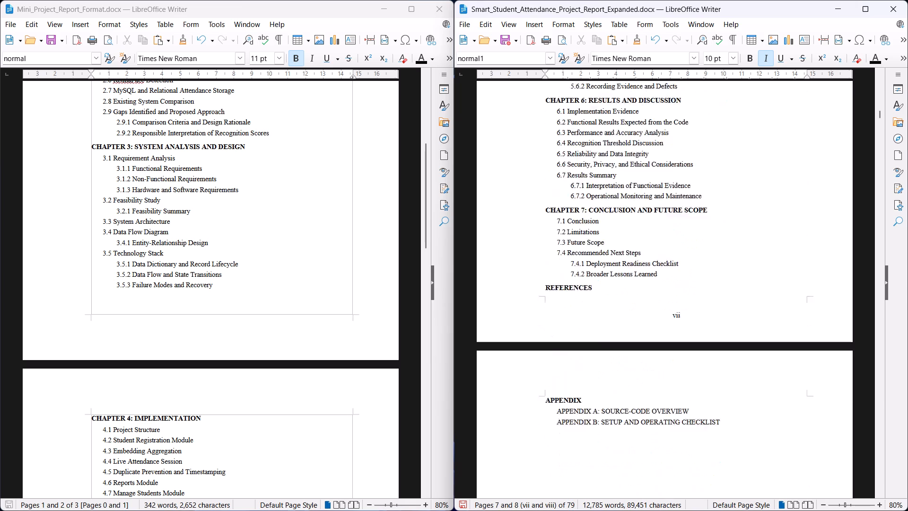
{"action": "scroll", "coordinate": [641, 214], "scroll_direction": "down", "scroll_amount": 1}
Remove the blank space above CHAPTER 4: IMPLEMENTATION in the contents list so it directly follows 3.5.3 Failure Modes and Recovery.
{"action": "scroll", "coordinate": [641, 214], "scroll_direction": "up", "scroll_amount": 20}
{"action": "scroll", "coordinate": [641, 214], "scroll_direction": "up", "scroll_amount": 1}
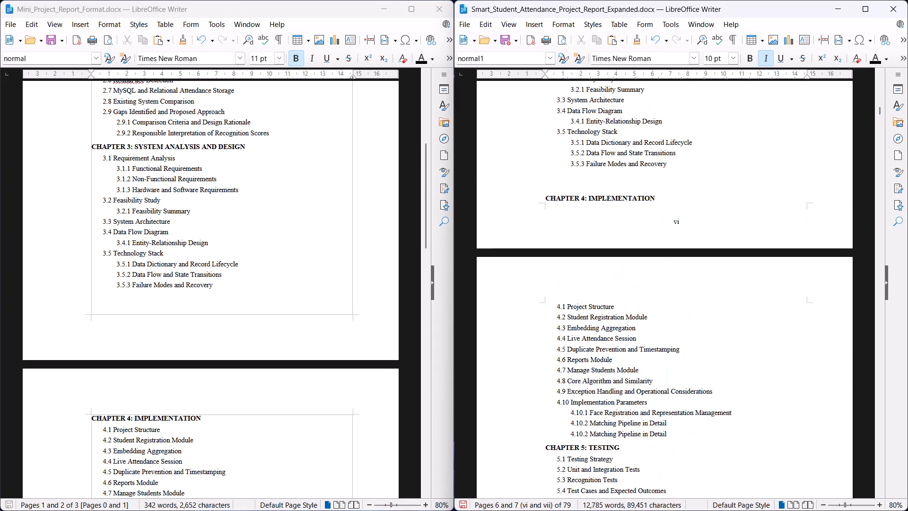
{"action": "left_click", "coordinate": [545, 220]}
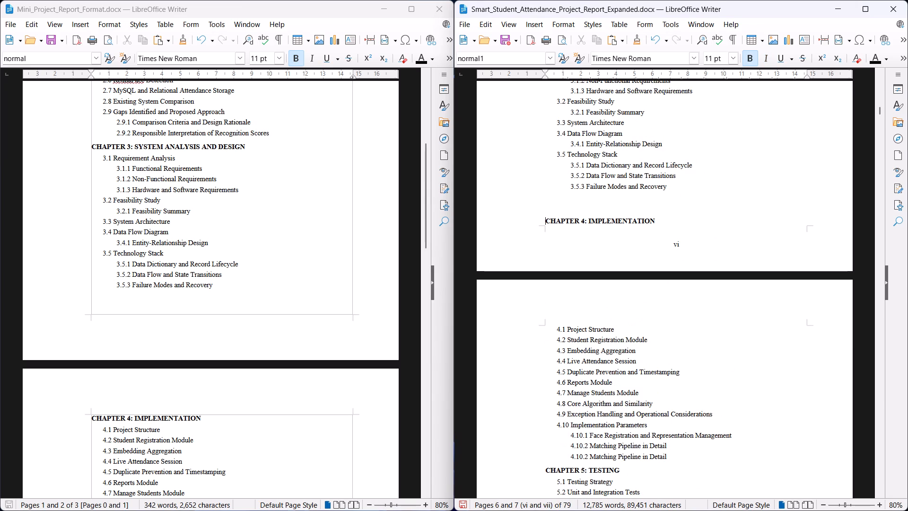
{"action": "key", "text": "BackSpace"}
{"action": "key", "text": "BackSpace"}
{"action": "scroll", "coordinate": [569, 222], "scroll_direction": "up", "scroll_amount": 5}
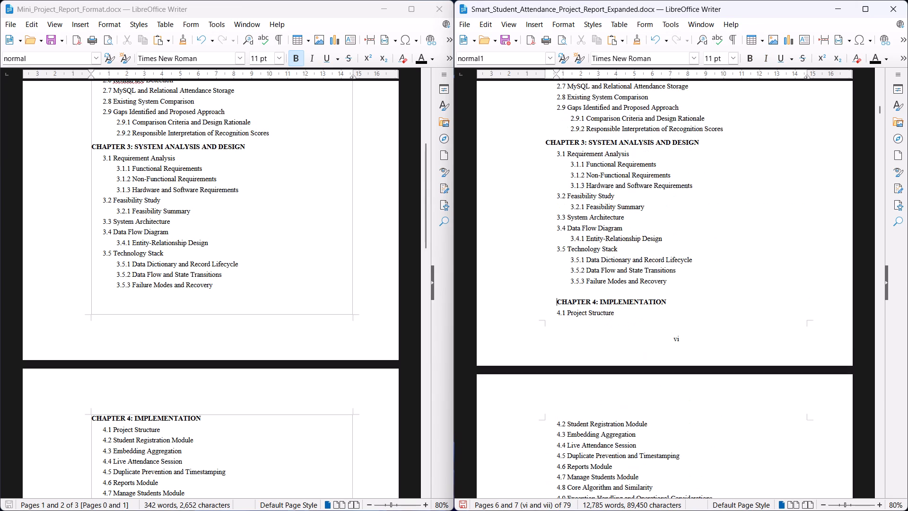
{"action": "key", "text": "BackSpace"}
{"action": "key", "text": "BackSpace"}
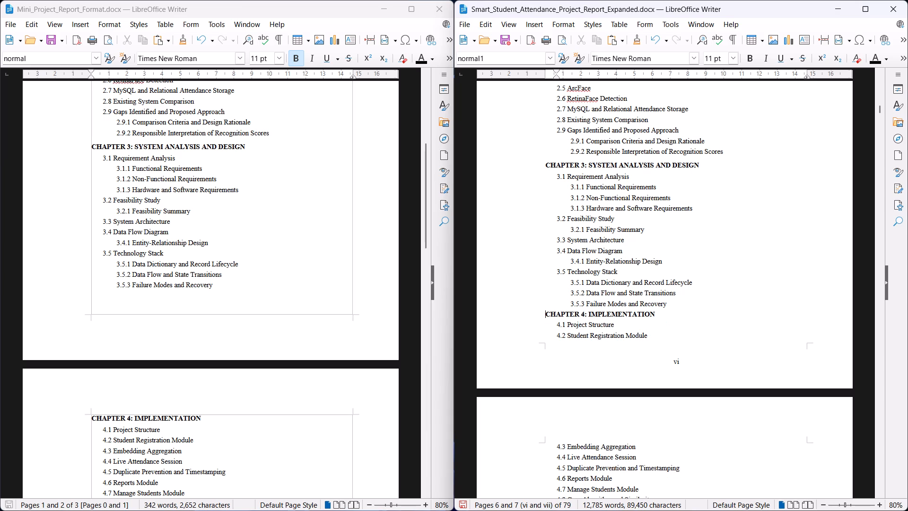
Remove the stray tab between REFERENCES and APPENDIX in the contents list, keeping APPENDIX on its own line.
{"action": "scroll", "coordinate": [594, 242], "scroll_direction": "down", "scroll_amount": 20}
{"action": "scroll", "coordinate": [594, 242], "scroll_direction": "down", "scroll_amount": 4}
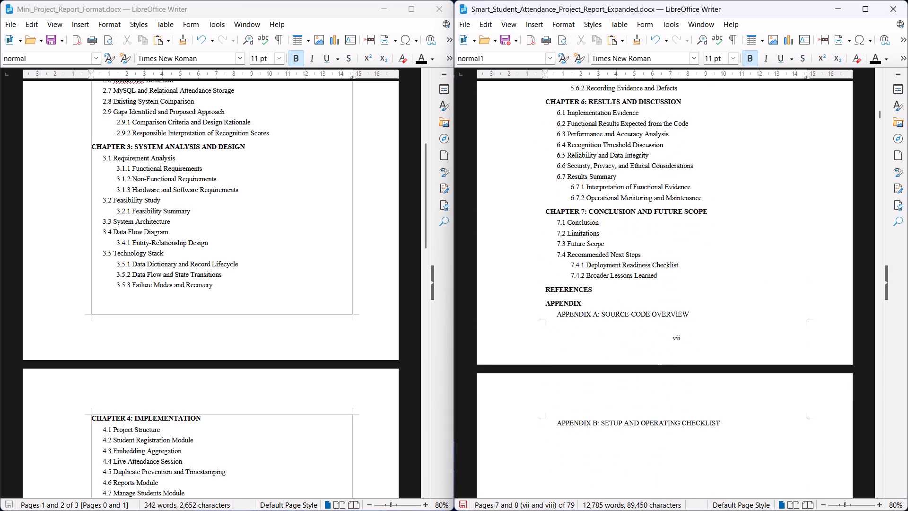
{"action": "left_click", "coordinate": [543, 306]}
{"action": "key", "text": "BackSpace"}
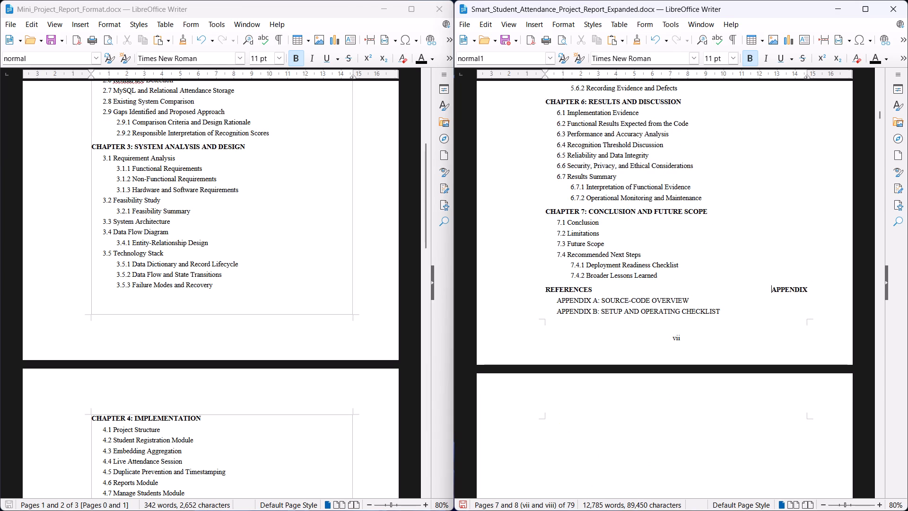
{"action": "key", "text": "BackSpace"}
{"action": "key", "text": "Return"}
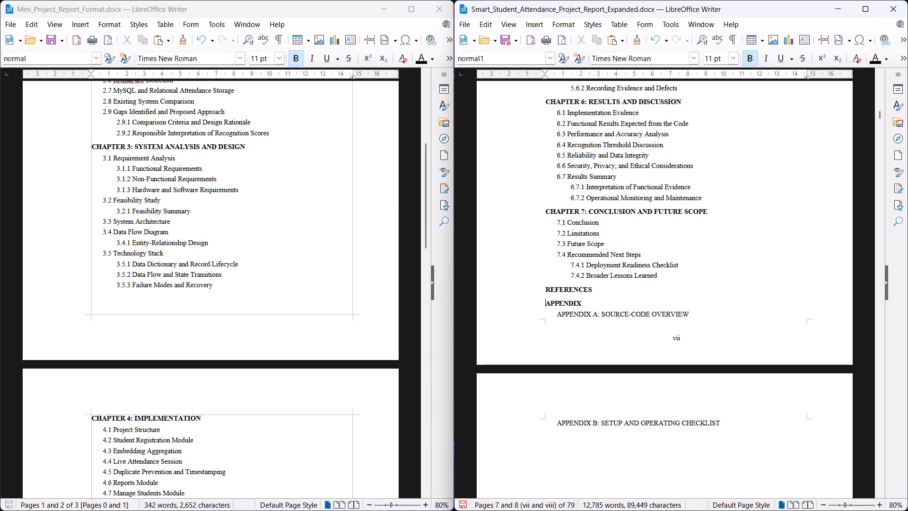
Replace the page break before the blue TABLE OF CONTENTS heading with two paragraph breaks so the heading starts on the following page.
{"action": "scroll", "coordinate": [583, 293], "scroll_direction": "up", "scroll_amount": 3}
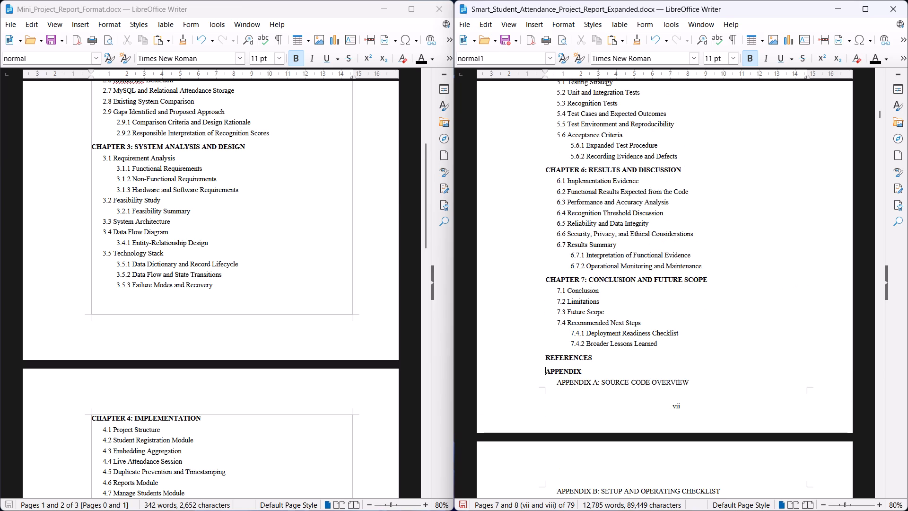
{"action": "scroll", "coordinate": [642, 269], "scroll_direction": "up", "scroll_amount": 10}
{"action": "scroll", "coordinate": [642, 265], "scroll_direction": "down", "scroll_amount": 2}
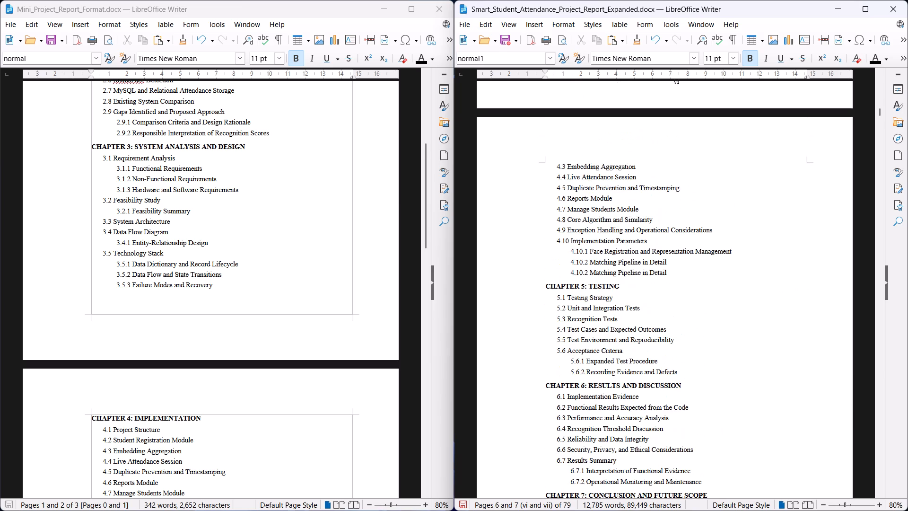
{"action": "scroll", "coordinate": [642, 265], "scroll_direction": "up", "scroll_amount": 20}
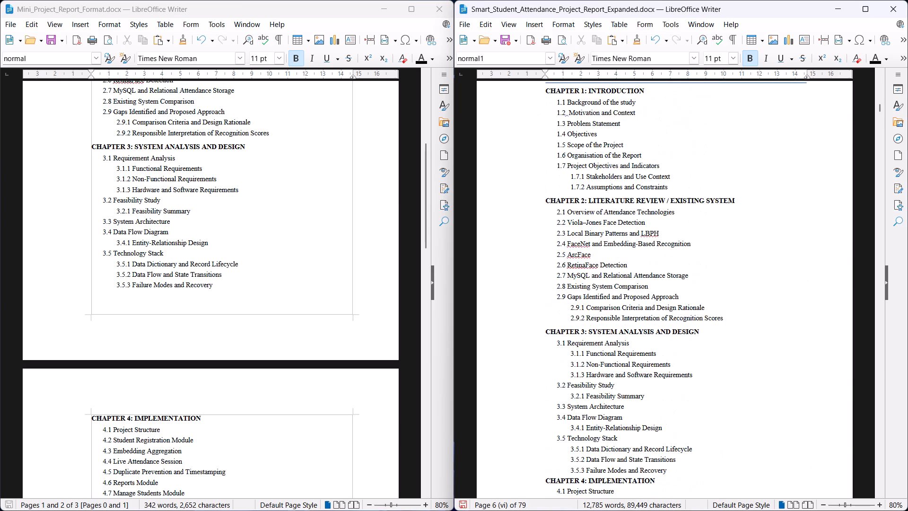
{"action": "scroll", "coordinate": [696, 255], "scroll_direction": "up", "scroll_amount": 4}
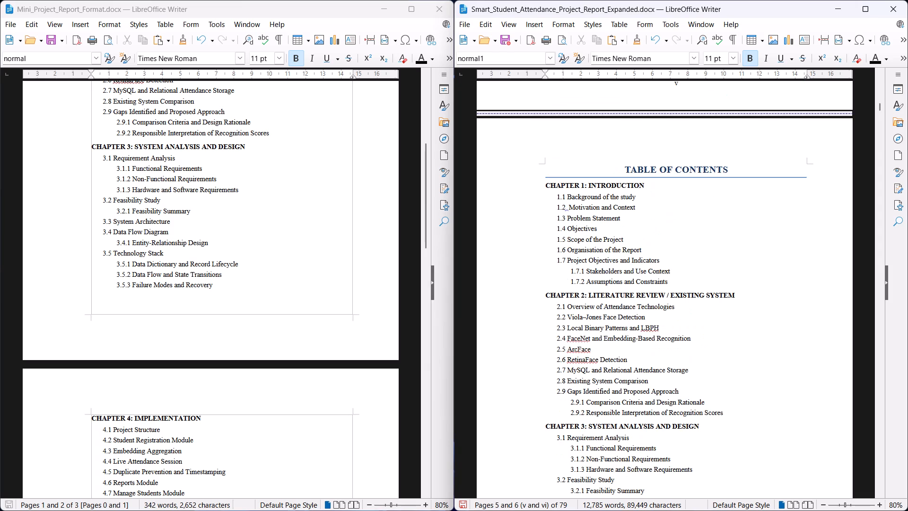
{"action": "left_click", "coordinate": [623, 170]}
{"action": "key", "text": "BackSpace"}
{"action": "key", "text": "BackSpace"}
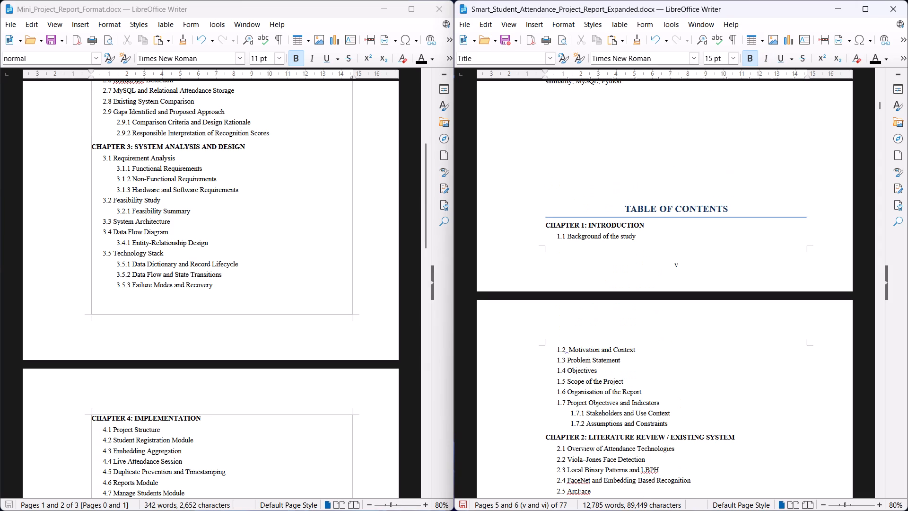
{"action": "key", "text": "Return"}
{"action": "key", "text": "Return"}
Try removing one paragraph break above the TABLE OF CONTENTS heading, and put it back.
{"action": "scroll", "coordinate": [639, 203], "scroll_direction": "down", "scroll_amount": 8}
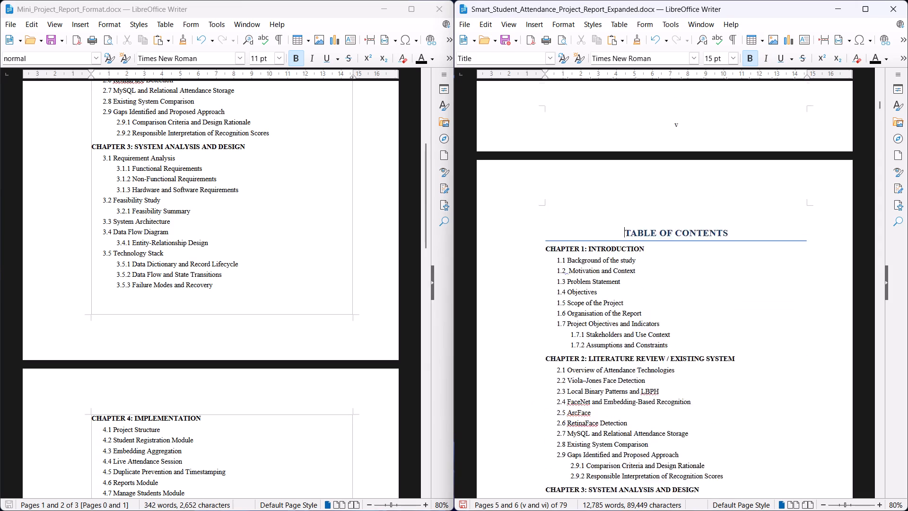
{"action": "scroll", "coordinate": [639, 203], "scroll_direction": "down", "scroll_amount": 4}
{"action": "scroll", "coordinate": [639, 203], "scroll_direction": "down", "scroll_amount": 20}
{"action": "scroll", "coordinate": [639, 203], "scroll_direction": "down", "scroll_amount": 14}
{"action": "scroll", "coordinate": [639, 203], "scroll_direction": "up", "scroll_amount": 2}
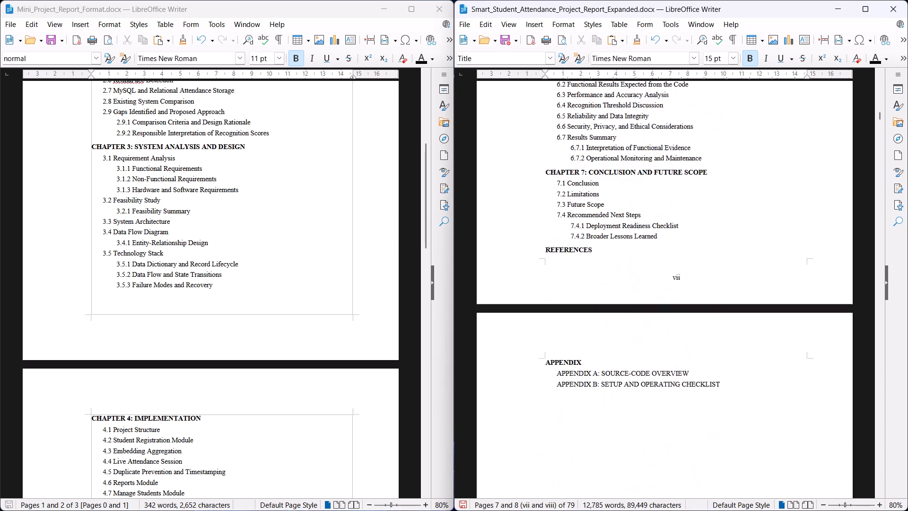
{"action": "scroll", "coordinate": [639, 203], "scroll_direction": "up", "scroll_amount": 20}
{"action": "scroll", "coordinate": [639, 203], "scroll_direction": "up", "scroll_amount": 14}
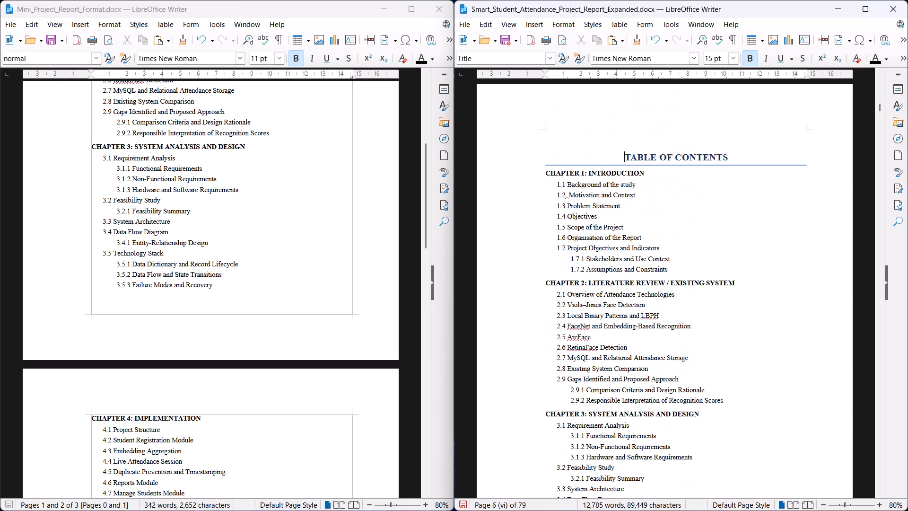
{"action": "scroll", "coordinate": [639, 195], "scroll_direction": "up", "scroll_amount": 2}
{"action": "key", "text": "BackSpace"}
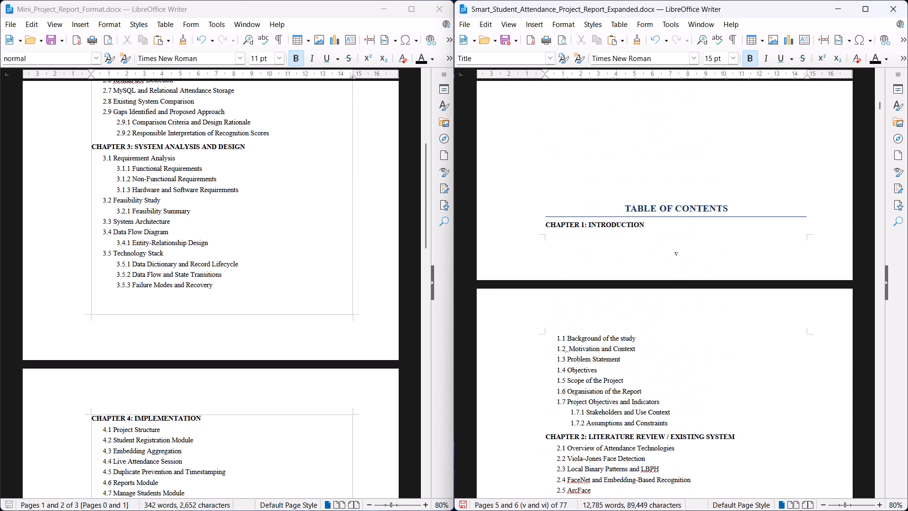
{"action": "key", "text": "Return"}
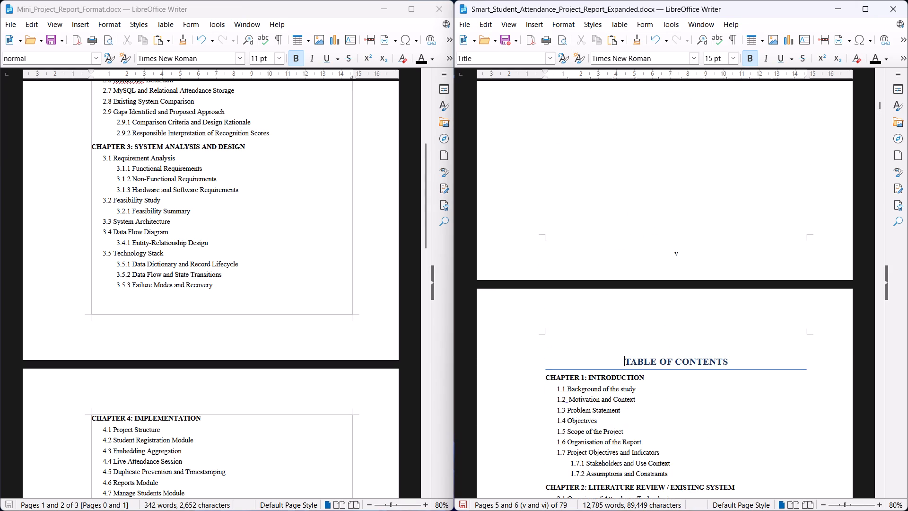
Insert a paragraph break before CHAPTER 4: IMPLEMENTATION in the contents list to move it onto the next page with its entries.
{"action": "scroll", "coordinate": [632, 327], "scroll_direction": "down", "scroll_amount": 10}
{"action": "scroll", "coordinate": [684, 302], "scroll_direction": "down", "scroll_amount": 3}
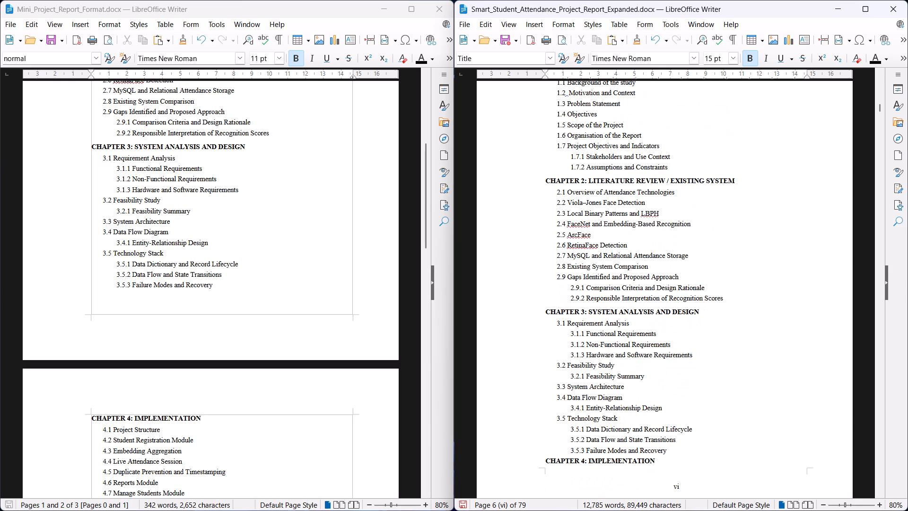
{"action": "scroll", "coordinate": [684, 302], "scroll_direction": "down", "scroll_amount": 2}
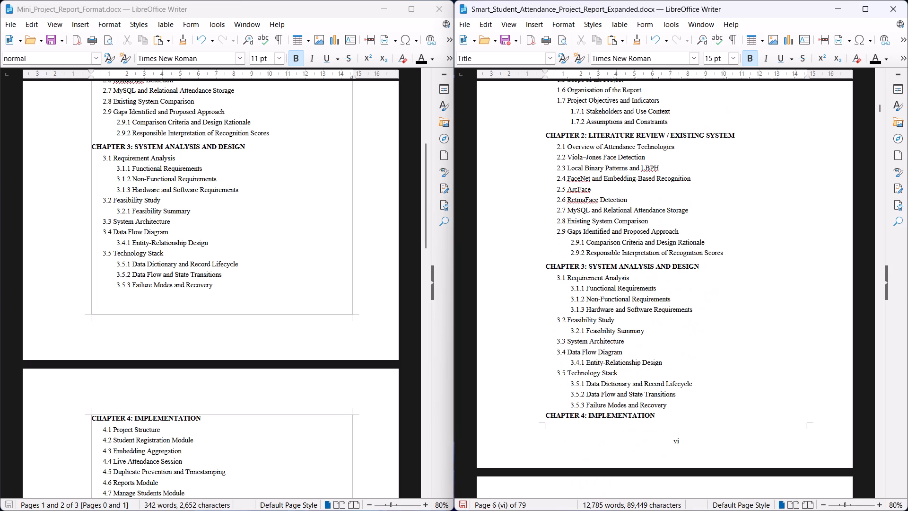
{"action": "scroll", "coordinate": [684, 301], "scroll_direction": "down", "scroll_amount": 3}
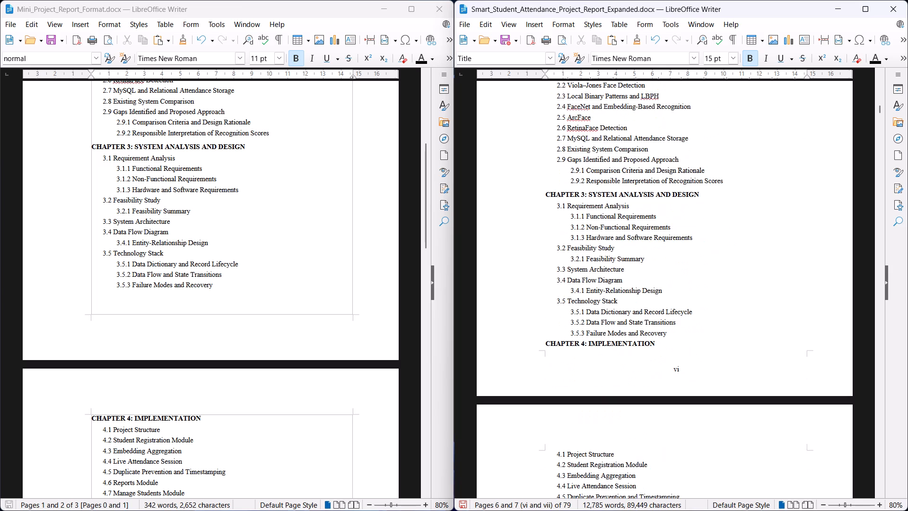
{"action": "scroll", "coordinate": [684, 301], "scroll_direction": "down", "scroll_amount": 7}
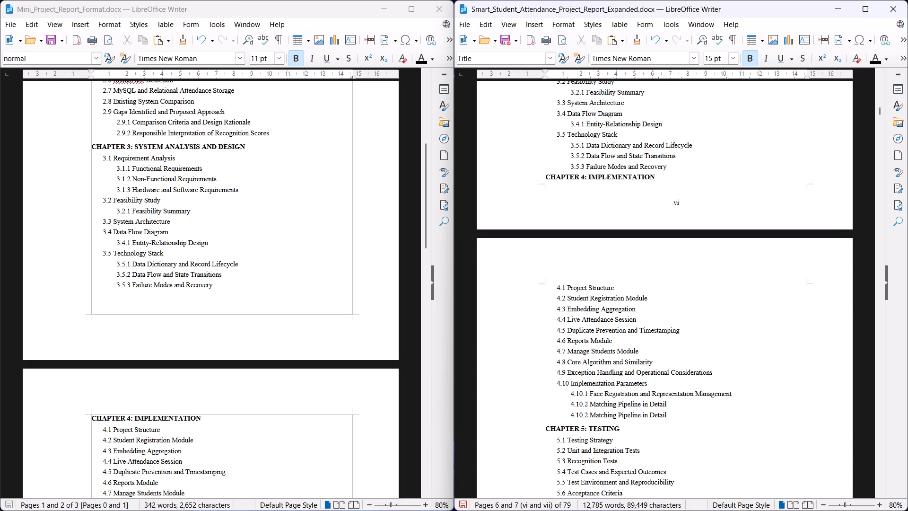
{"action": "left_click", "coordinate": [544, 176]}
{"action": "key", "text": "Return"}
Check the pages from the end of the contents list through the figures and abbreviations lists to the start of Chapter 1.
{"action": "scroll", "coordinate": [576, 203], "scroll_direction": "down", "scroll_amount": 20}
{"action": "scroll", "coordinate": [576, 203], "scroll_direction": "down", "scroll_amount": 1}
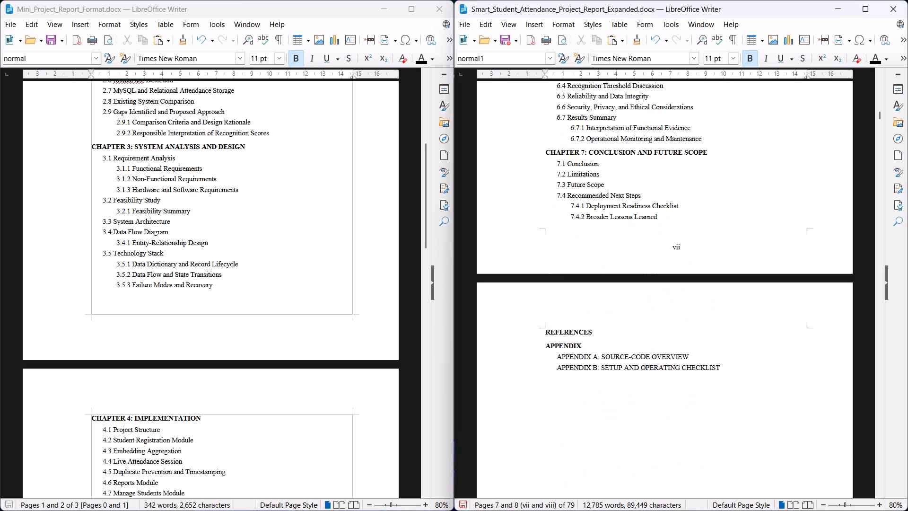
{"action": "scroll", "coordinate": [675, 232], "scroll_direction": "down", "scroll_amount": 20}
{"action": "scroll", "coordinate": [675, 232], "scroll_direction": "down", "scroll_amount": 13}
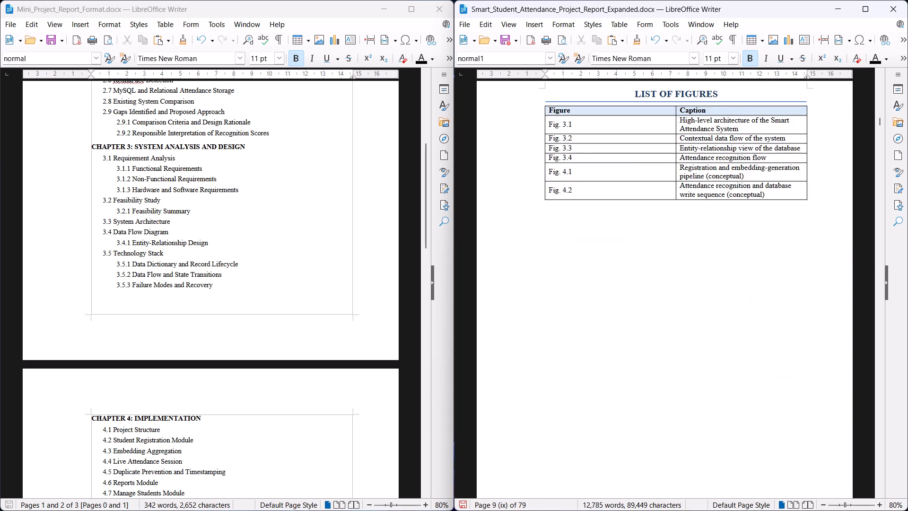
{"action": "scroll", "coordinate": [675, 223], "scroll_direction": "down", "scroll_amount": 20}
{"action": "scroll", "coordinate": [675, 223], "scroll_direction": "down", "scroll_amount": 13}
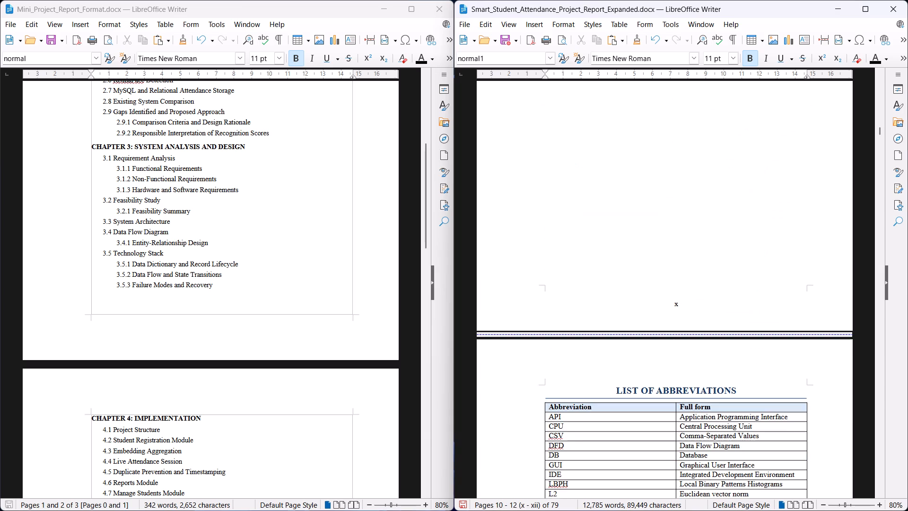
{"action": "scroll", "coordinate": [695, 213], "scroll_direction": "down", "scroll_amount": 14}
{"action": "scroll", "coordinate": [701, 215], "scroll_direction": "down", "scroll_amount": 10}
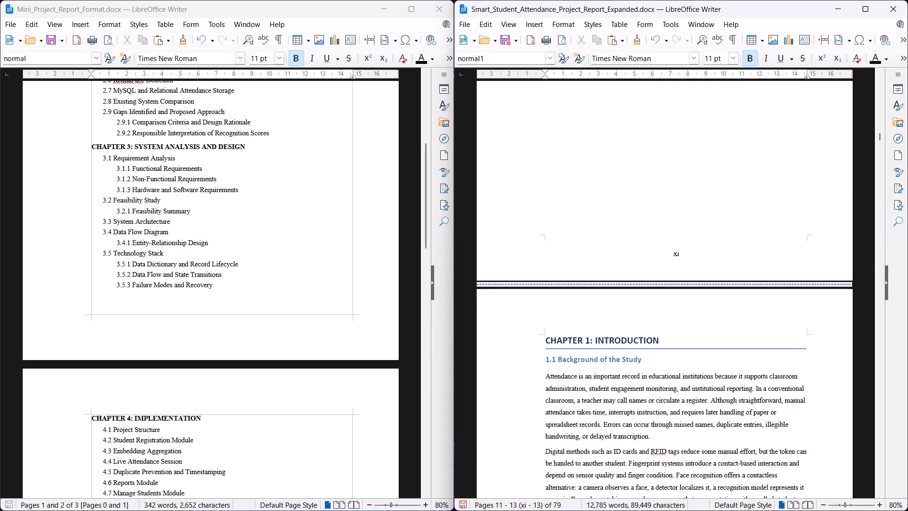
{"action": "scroll", "coordinate": [704, 216], "scroll_direction": "down", "scroll_amount": 18}
{"action": "scroll", "coordinate": [707, 220], "scroll_direction": "up", "scroll_amount": 5}
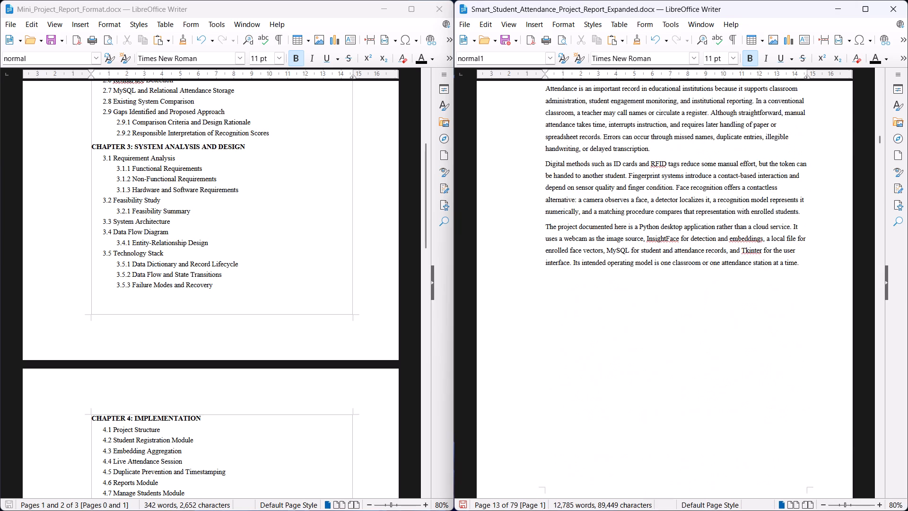
Remove the square brackets around the student's name in the first paragraph of the Certificate.
{"action": "left_click_drag", "start_coordinate": [880, 140], "coordinate": [880, 128]}
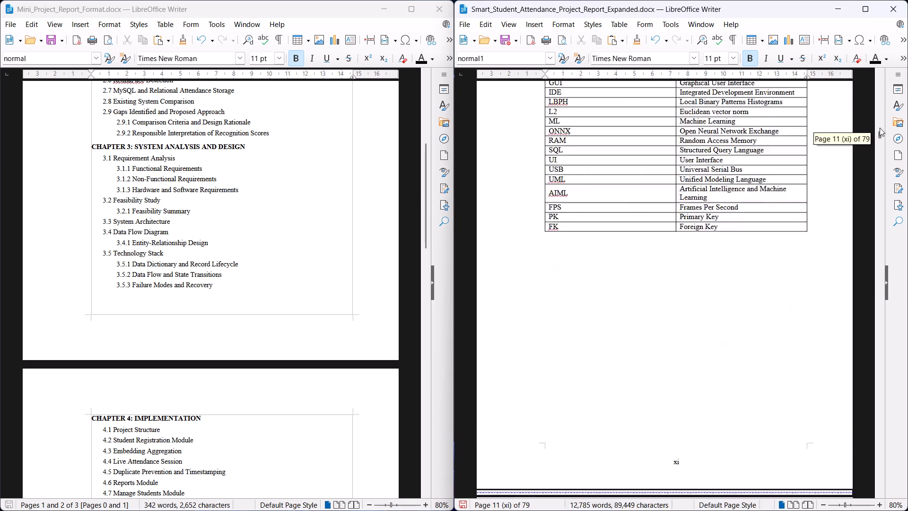
{"action": "left_click_drag", "start_coordinate": [880, 128], "coordinate": [879, 65]}
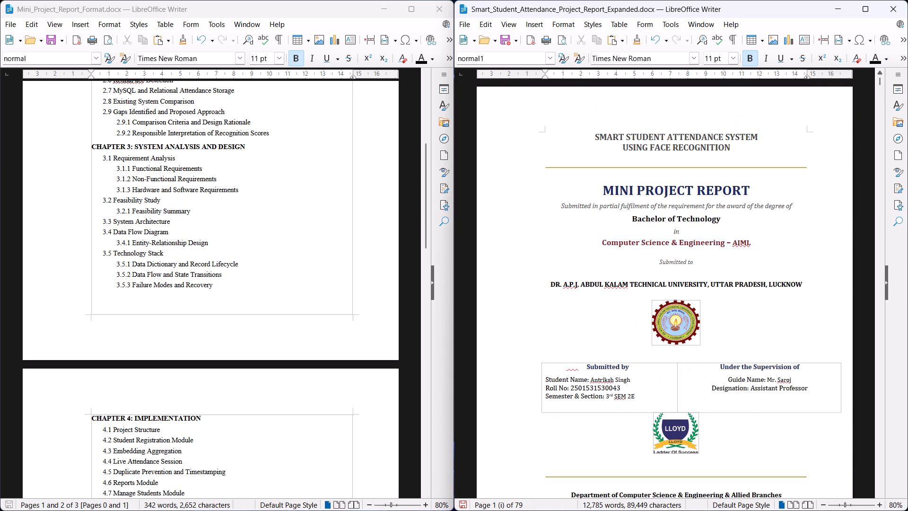
{"action": "scroll", "coordinate": [782, 289], "scroll_direction": "down", "scroll_amount": 5}
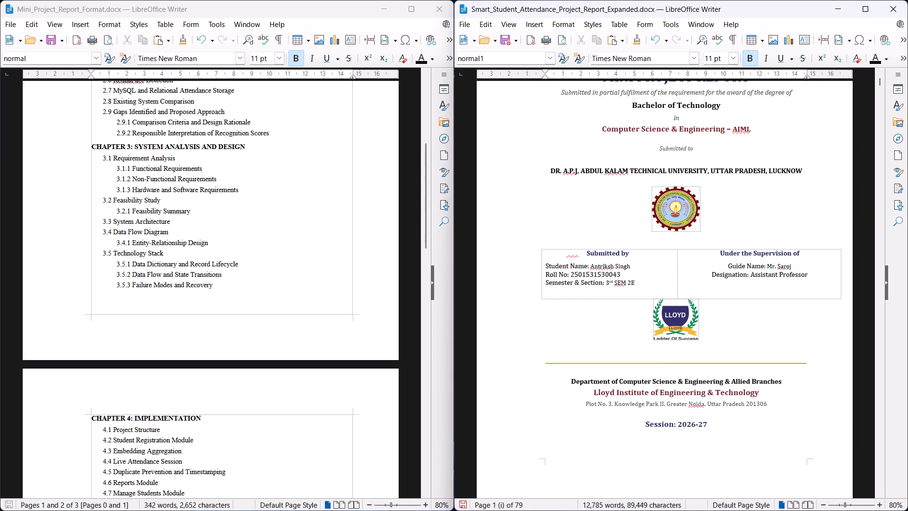
{"action": "scroll", "coordinate": [718, 269], "scroll_direction": "down", "scroll_amount": 10}
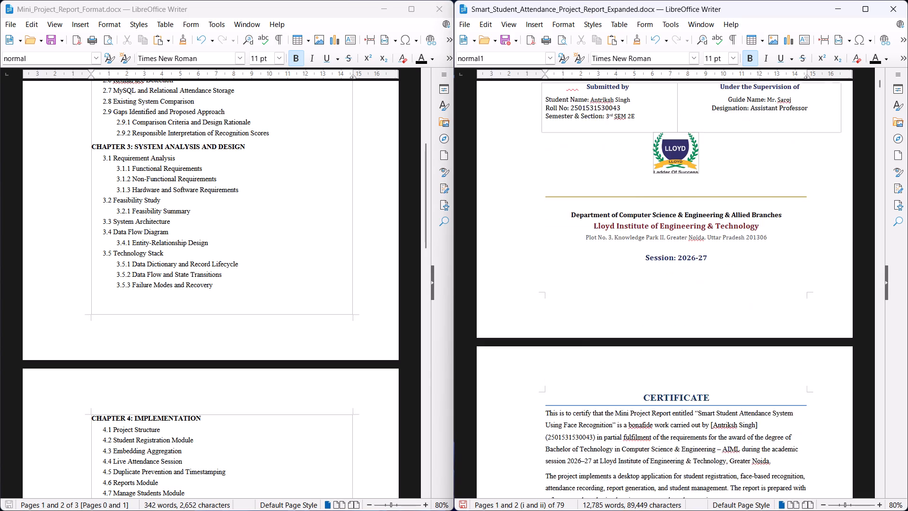
{"action": "scroll", "coordinate": [720, 278], "scroll_direction": "down", "scroll_amount": 5}
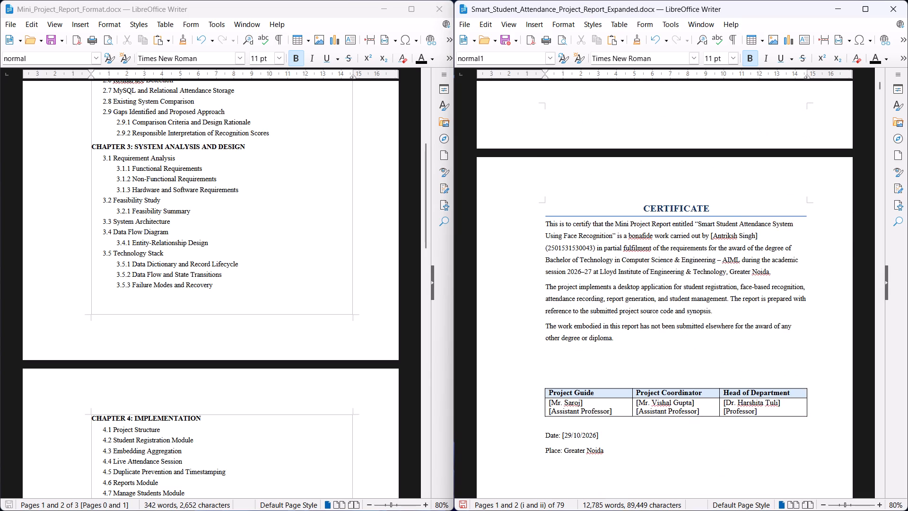
{"action": "left_click", "coordinate": [712, 235]}
{"action": "key", "text": "BackSpace"}
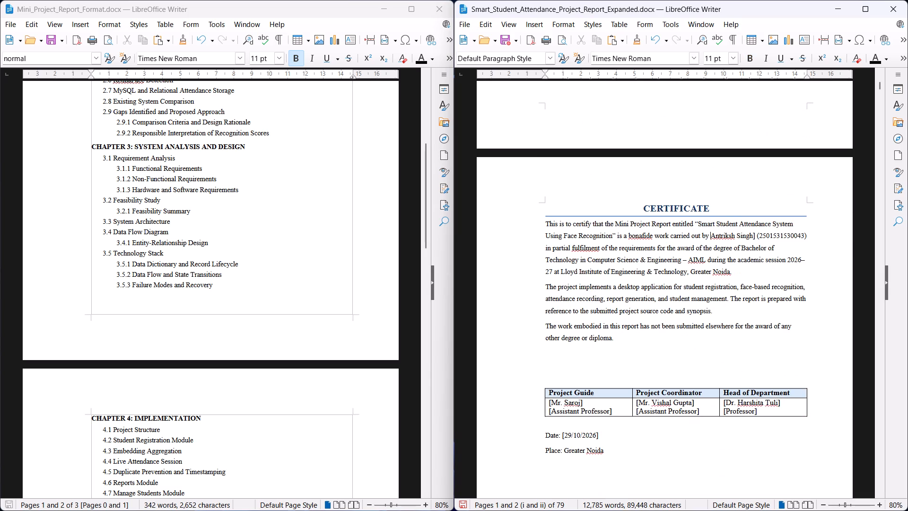
{"action": "left_click", "coordinate": [753, 236]}
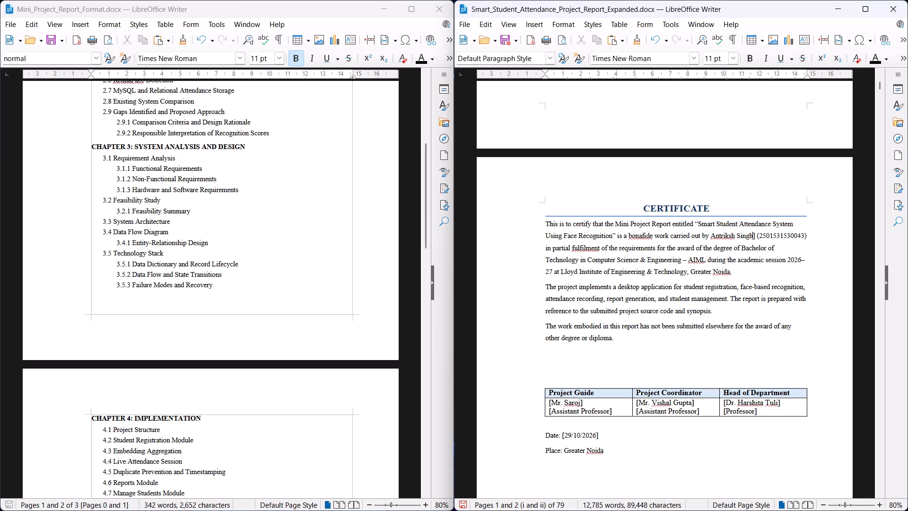
{"action": "key", "text": "Delete"}
Check the front matter pages from the Certificate through the contents, figures, tables and abbreviations lists to the start of Chapter 1.
{"action": "scroll", "coordinate": [736, 326], "scroll_direction": "down", "scroll_amount": 2}
{"action": "scroll", "coordinate": [698, 323], "scroll_direction": "down", "scroll_amount": 3}
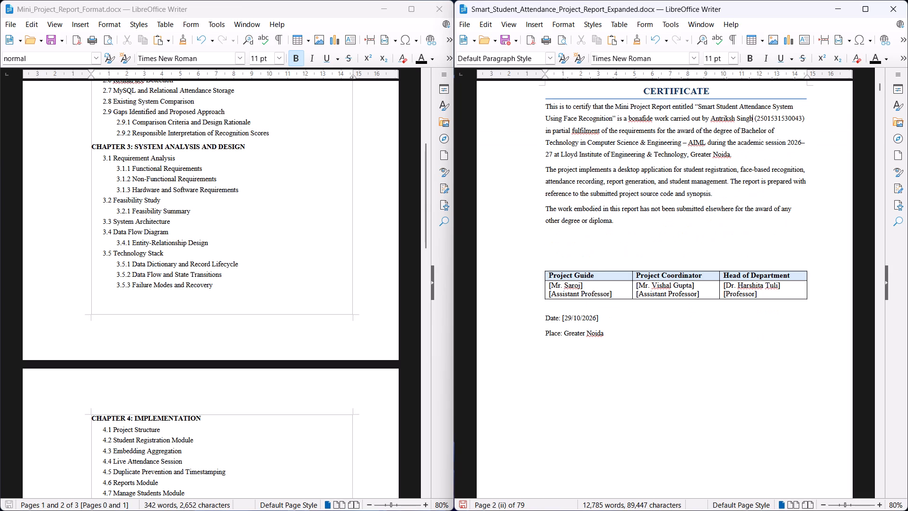
{"action": "scroll", "coordinate": [647, 322], "scroll_direction": "down", "scroll_amount": 11}
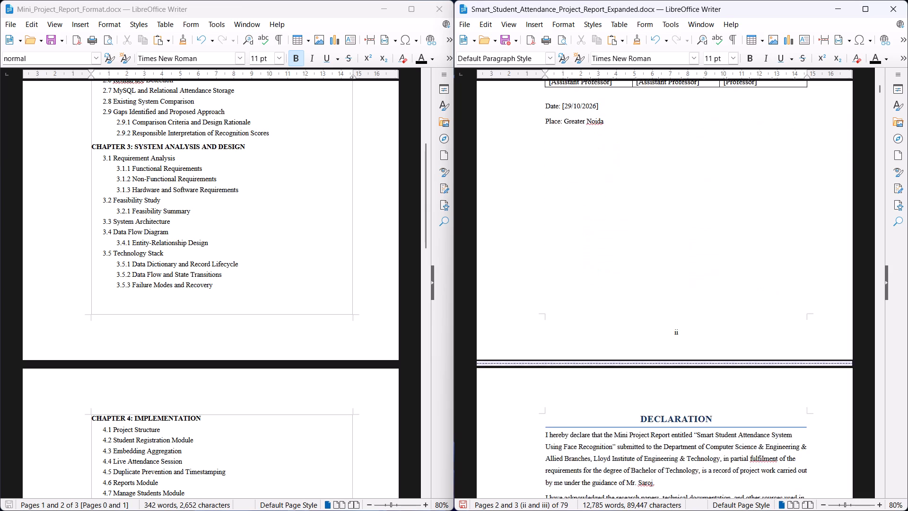
{"action": "scroll", "coordinate": [647, 321], "scroll_direction": "down", "scroll_amount": 11}
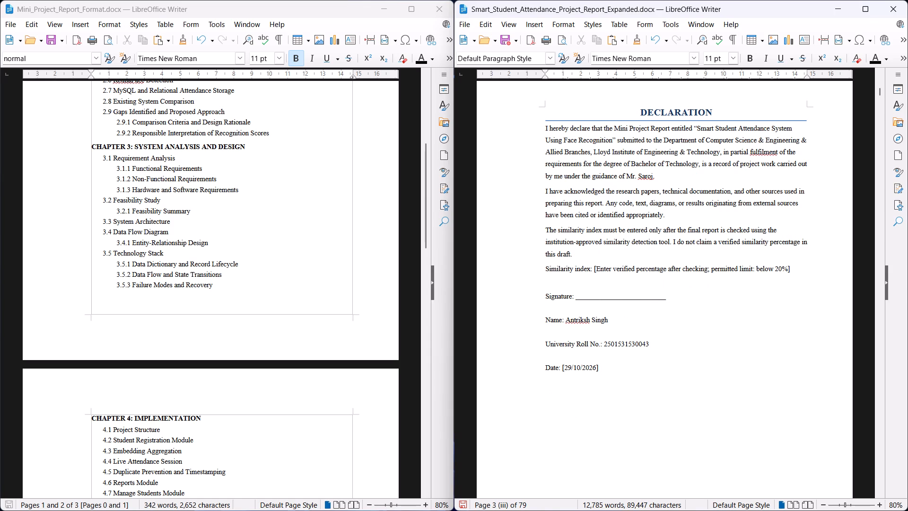
{"action": "scroll", "coordinate": [669, 280], "scroll_direction": "down", "scroll_amount": 5}
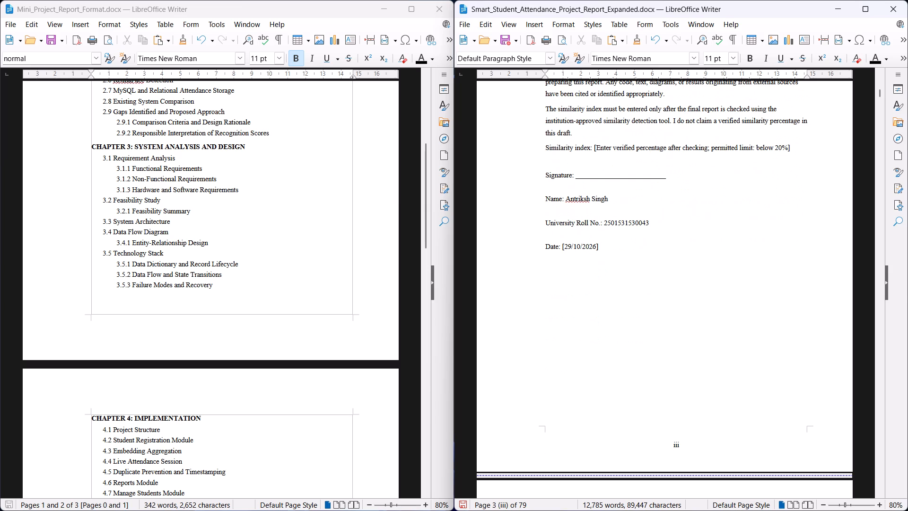
{"action": "scroll", "coordinate": [669, 280], "scroll_direction": "down", "scroll_amount": 14}
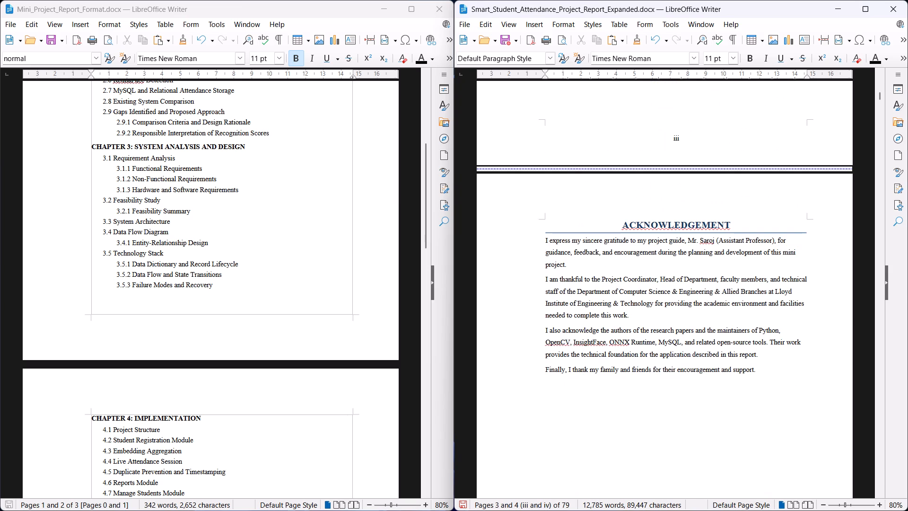
{"action": "scroll", "coordinate": [672, 313], "scroll_direction": "down", "scroll_amount": 18}
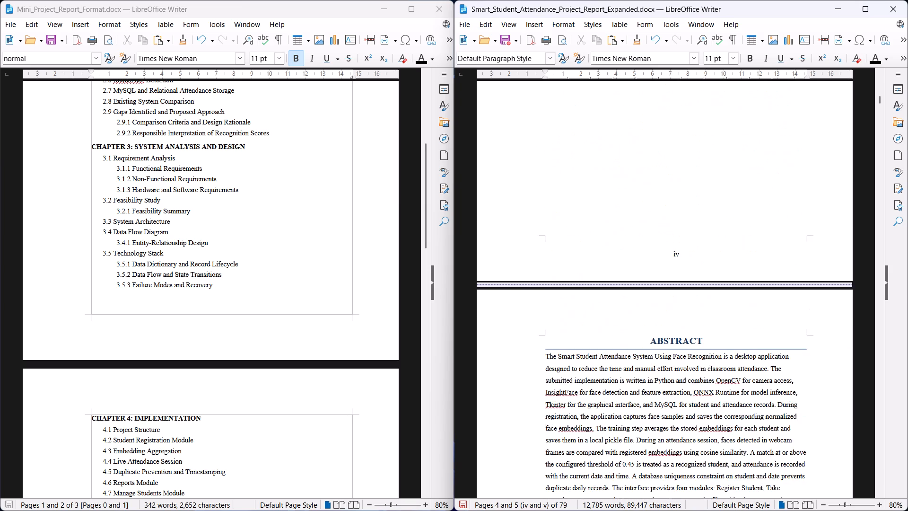
{"action": "scroll", "coordinate": [679, 305], "scroll_direction": "down", "scroll_amount": 6}
{"action": "scroll", "coordinate": [679, 305], "scroll_direction": "down", "scroll_amount": 15}
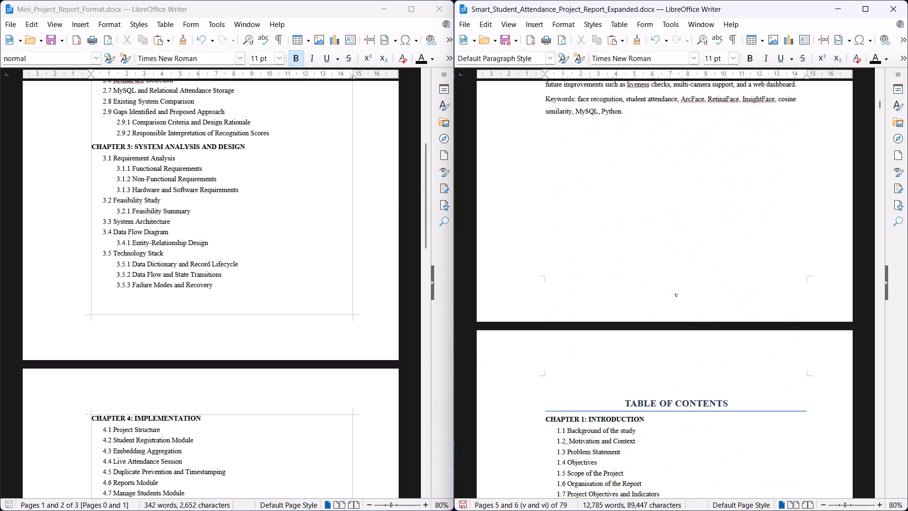
{"action": "scroll", "coordinate": [679, 304], "scroll_direction": "down", "scroll_amount": 20}
{"action": "scroll", "coordinate": [679, 304], "scroll_direction": "down", "scroll_amount": 19}
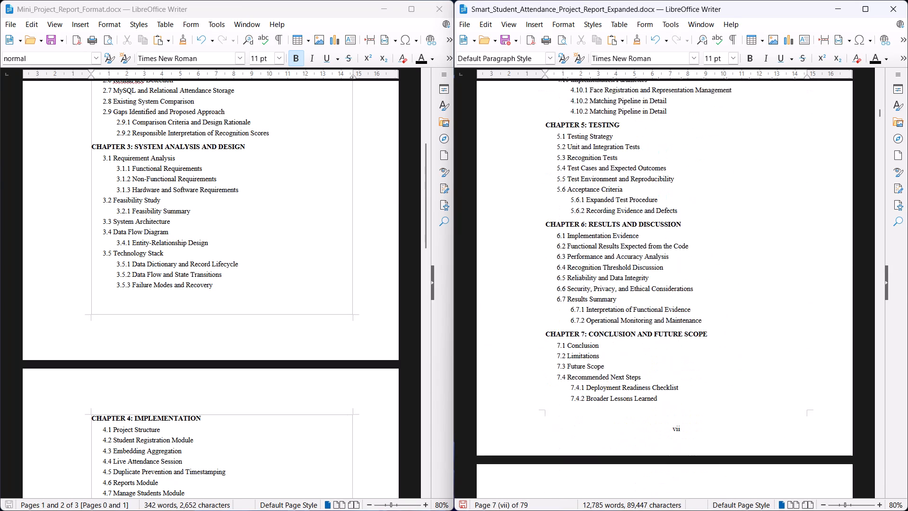
{"action": "scroll", "coordinate": [686, 289], "scroll_direction": "down", "scroll_amount": 5}
{"action": "scroll", "coordinate": [691, 285], "scroll_direction": "down", "scroll_amount": 18}
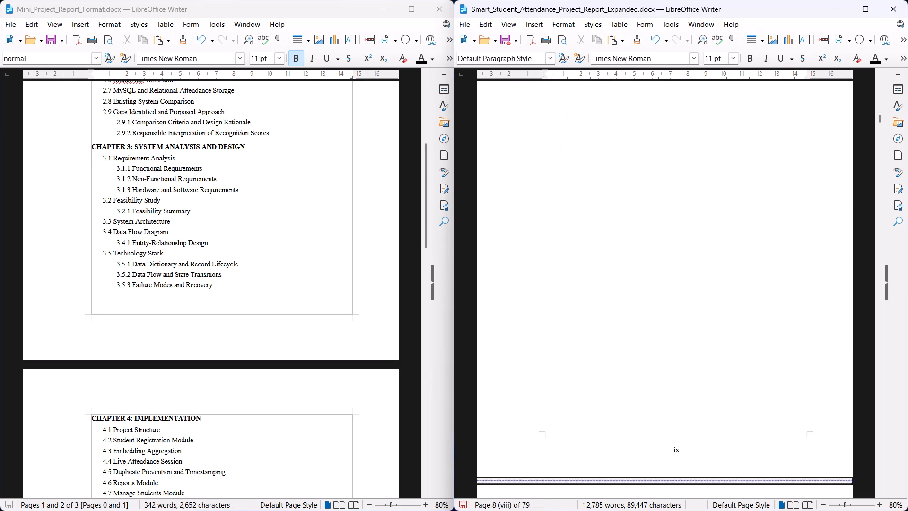
{"action": "scroll", "coordinate": [687, 291], "scroll_direction": "down", "scroll_amount": 15}
{"action": "scroll", "coordinate": [687, 289], "scroll_direction": "down", "scroll_amount": 18}
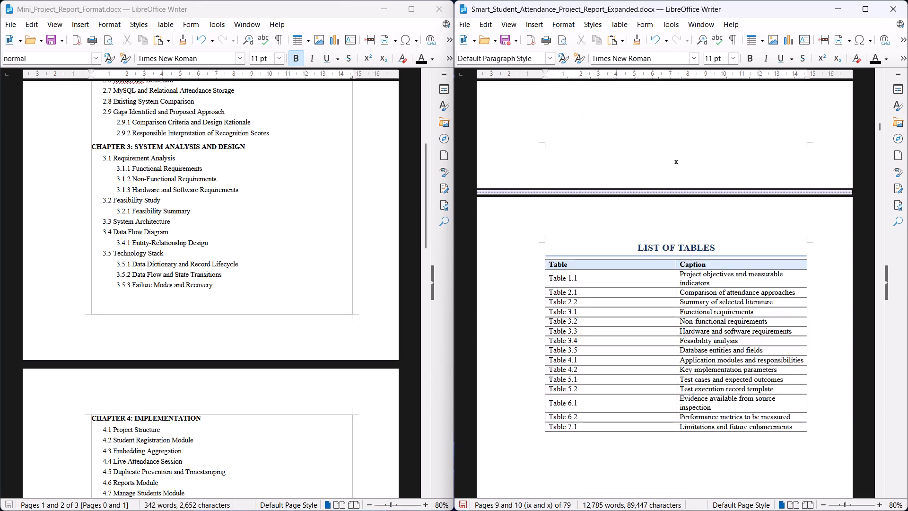
{"action": "scroll", "coordinate": [687, 287], "scroll_direction": "down", "scroll_amount": 20}
{"action": "scroll", "coordinate": [687, 287], "scroll_direction": "down", "scroll_amount": 19}
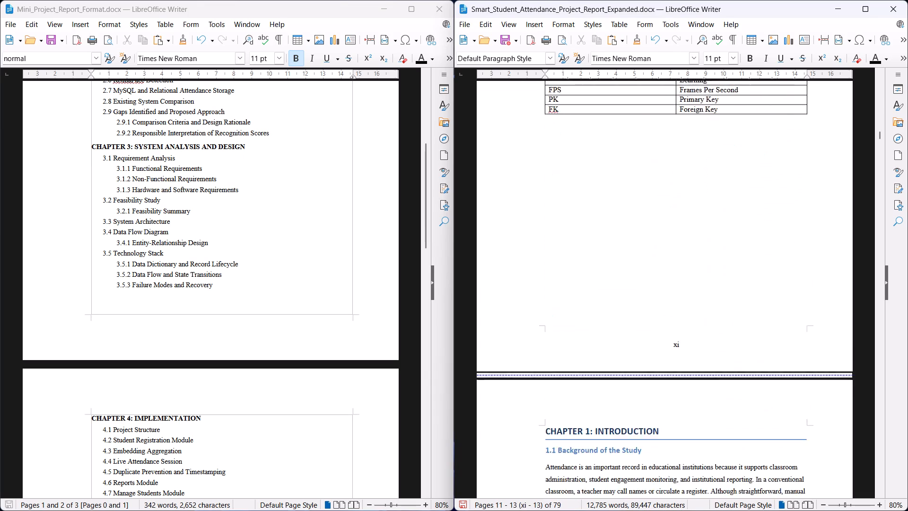
Review the page layout of Chapter 1 from section 1.2 Motivation and Context to the start of Chapter 2.
{"action": "scroll", "coordinate": [687, 287], "scroll_direction": "down", "scroll_amount": 20}
{"action": "scroll", "coordinate": [687, 287], "scroll_direction": "down", "scroll_amount": 15}
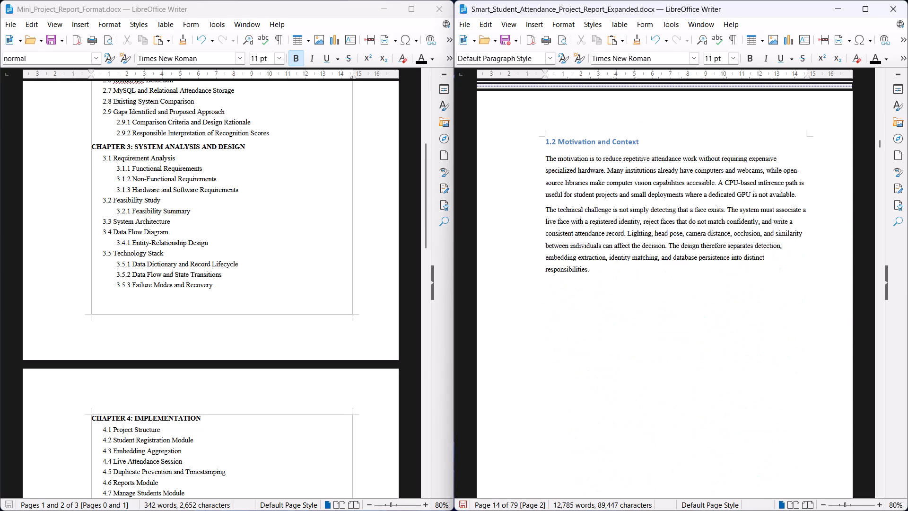
{"action": "scroll", "coordinate": [687, 287], "scroll_direction": "down", "scroll_amount": 18}
{"action": "scroll", "coordinate": [687, 287], "scroll_direction": "down", "scroll_amount": 10}
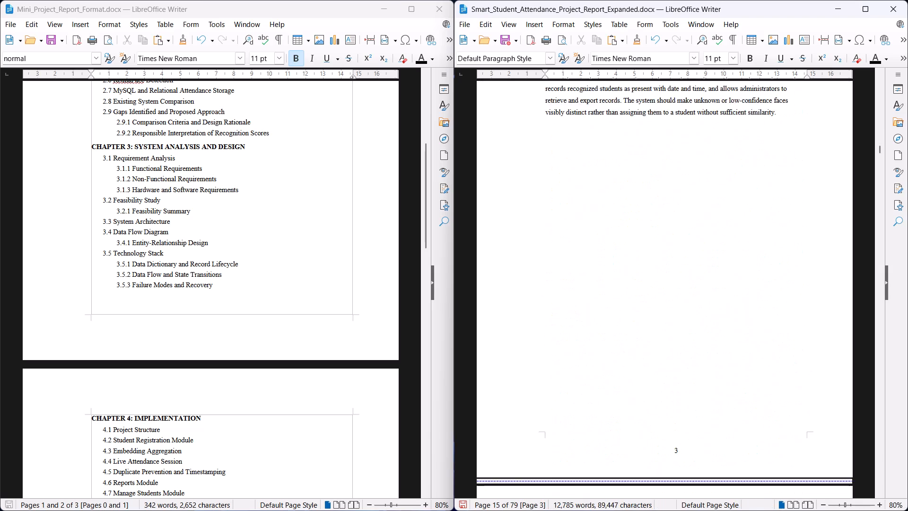
{"action": "scroll", "coordinate": [687, 287], "scroll_direction": "down", "scroll_amount": 19}
{"action": "scroll", "coordinate": [687, 287], "scroll_direction": "down", "scroll_amount": 11}
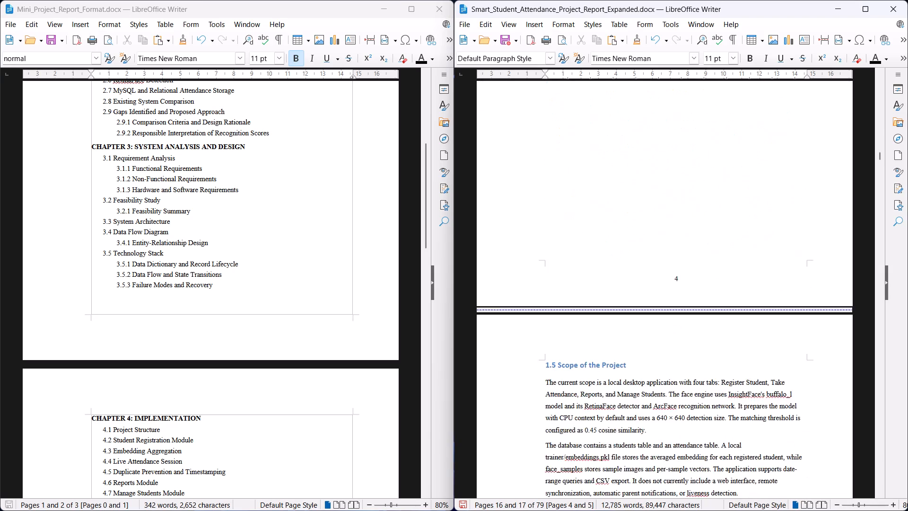
{"action": "scroll", "coordinate": [687, 287], "scroll_direction": "down", "scroll_amount": 19}
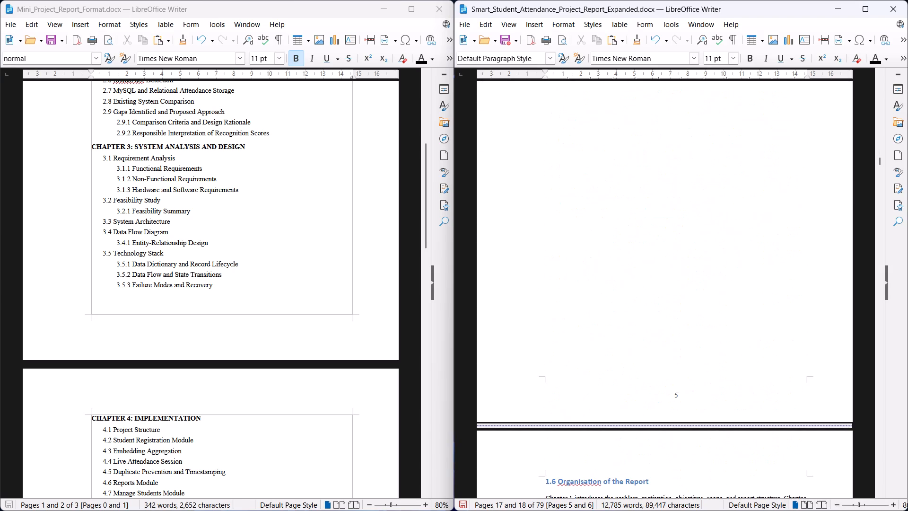
{"action": "scroll", "coordinate": [687, 287], "scroll_direction": "down", "scroll_amount": 14}
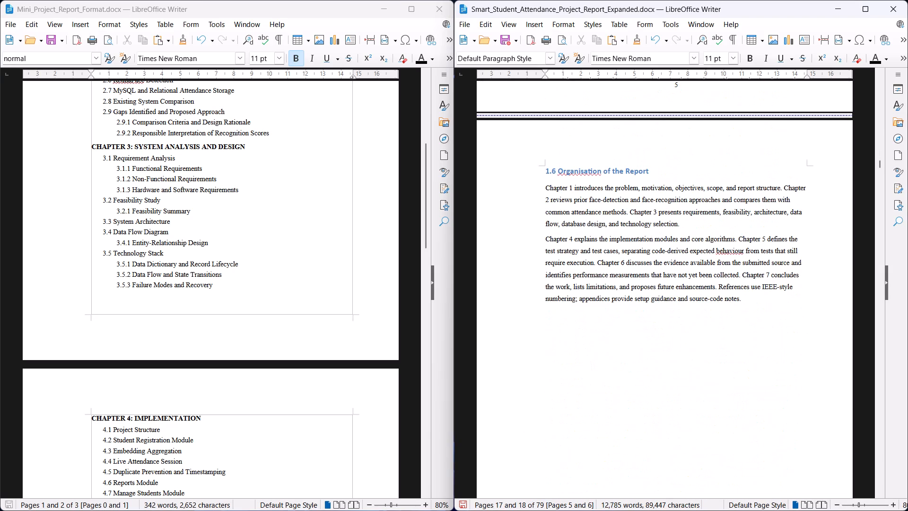
{"action": "scroll", "coordinate": [687, 287], "scroll_direction": "down", "scroll_amount": 19}
{"action": "scroll", "coordinate": [685, 285], "scroll_direction": "down", "scroll_amount": 11}
{"action": "scroll", "coordinate": [685, 285], "scroll_direction": "down", "scroll_amount": 12}
{"action": "scroll", "coordinate": [685, 285], "scroll_direction": "down", "scroll_amount": 12}
{"action": "scroll", "coordinate": [685, 285], "scroll_direction": "up", "scroll_amount": 1}
{"action": "scroll", "coordinate": [685, 285], "scroll_direction": "down", "scroll_amount": 6}
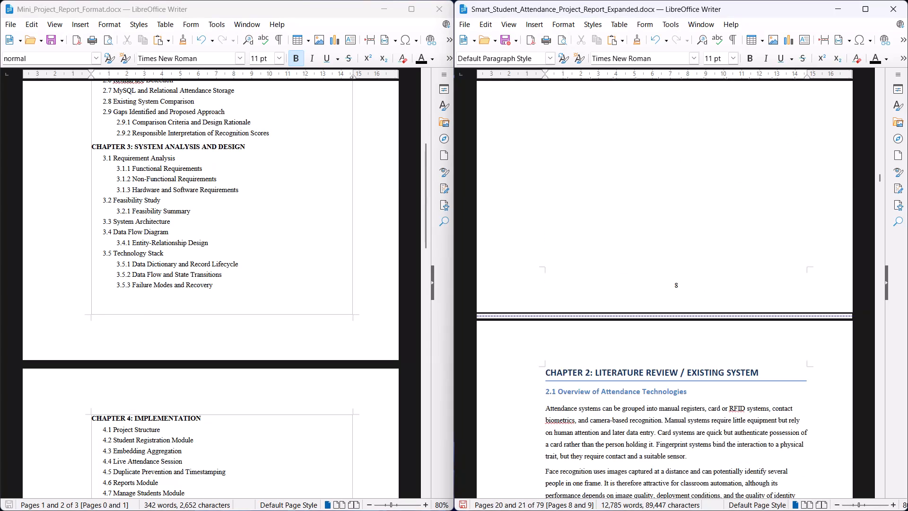
Review the Chapter 2 pages from Viola–Jones Face Detection to the Existing System Comparison table and the start of section 2.9.
{"action": "scroll", "coordinate": [787, 0], "scroll_direction": "down", "scroll_amount": 6}
{"action": "scroll", "coordinate": [651, 49], "scroll_direction": "down", "scroll_amount": 20}
{"action": "scroll", "coordinate": [651, 49], "scroll_direction": "down", "scroll_amount": 4}
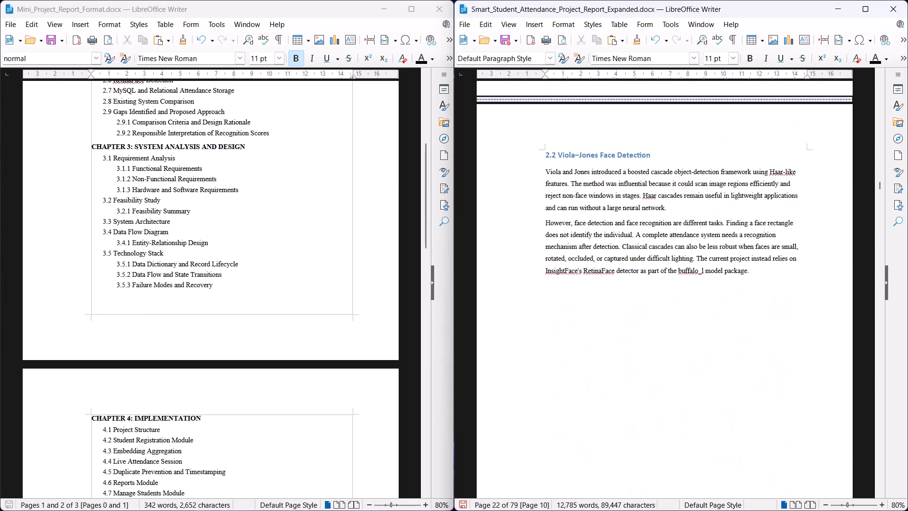
{"action": "scroll", "coordinate": [714, 215], "scroll_direction": "down", "scroll_amount": 8}
{"action": "scroll", "coordinate": [716, 216], "scroll_direction": "up", "scroll_amount": 1}
{"action": "scroll", "coordinate": [716, 216], "scroll_direction": "down", "scroll_amount": 3}
{"action": "scroll", "coordinate": [716, 216], "scroll_direction": "up", "scroll_amount": 2}
{"action": "scroll", "coordinate": [717, 216], "scroll_direction": "down", "scroll_amount": 9}
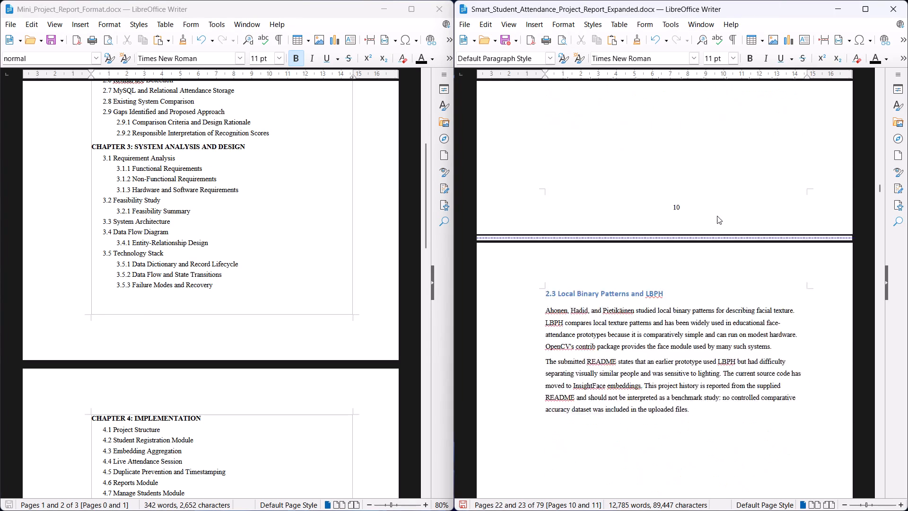
{"action": "scroll", "coordinate": [717, 216], "scroll_direction": "down", "scroll_amount": 7}
{"action": "scroll", "coordinate": [718, 215], "scroll_direction": "down", "scroll_amount": 20}
{"action": "scroll", "coordinate": [718, 215], "scroll_direction": "down", "scroll_amount": 3}
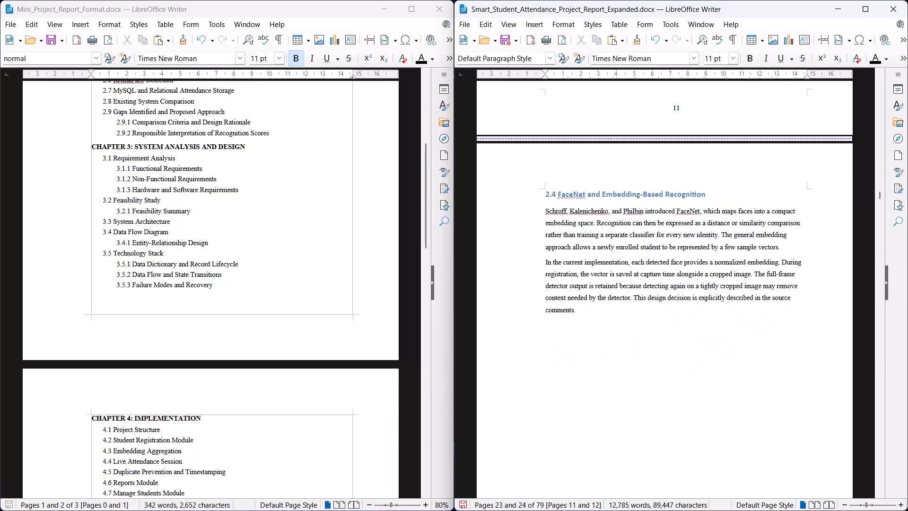
{"action": "scroll", "coordinate": [720, 217], "scroll_direction": "down", "scroll_amount": 20}
{"action": "scroll", "coordinate": [720, 217], "scroll_direction": "down", "scroll_amount": 18}
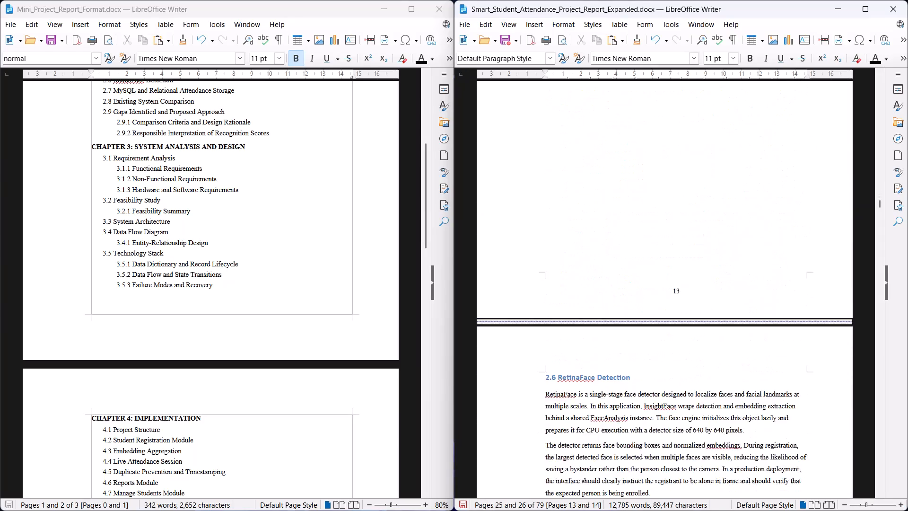
{"action": "scroll", "coordinate": [721, 219], "scroll_direction": "down", "scroll_amount": 18}
{"action": "scroll", "coordinate": [710, 219], "scroll_direction": "down", "scroll_amount": 15}
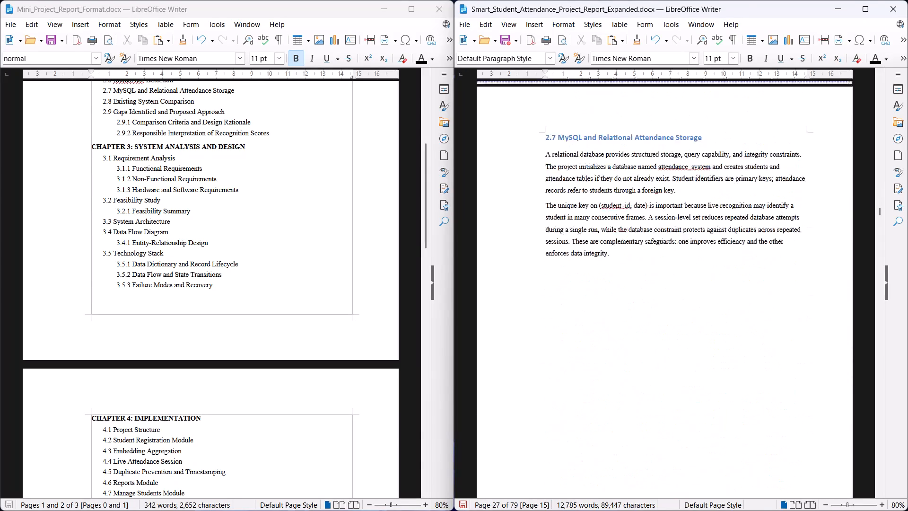
{"action": "scroll", "coordinate": [710, 219], "scroll_direction": "down", "scroll_amount": 17}
{"action": "scroll", "coordinate": [714, 217], "scroll_direction": "down", "scroll_amount": 4}
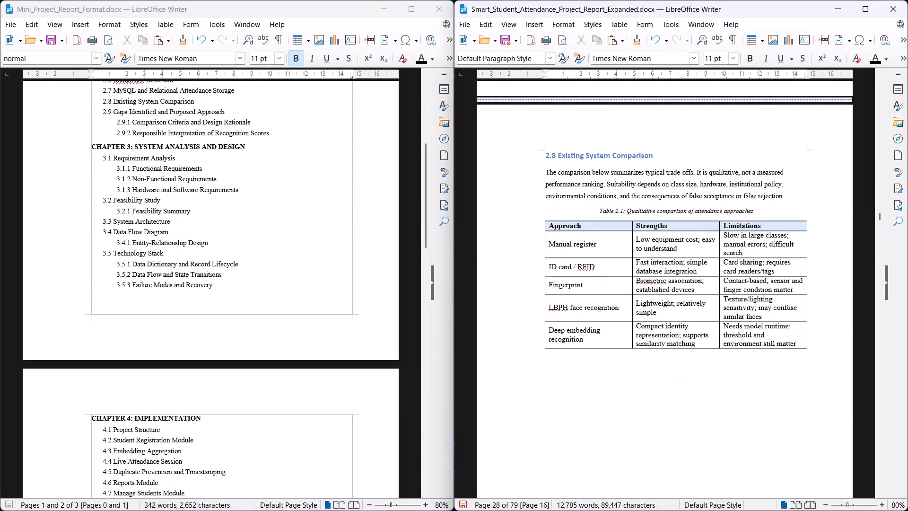
{"action": "scroll", "coordinate": [717, 215], "scroll_direction": "down", "scroll_amount": 20}
{"action": "scroll", "coordinate": [717, 215], "scroll_direction": "down", "scroll_amount": 2}
{"action": "scroll", "coordinate": [707, 214], "scroll_direction": "up", "scroll_amount": 13}
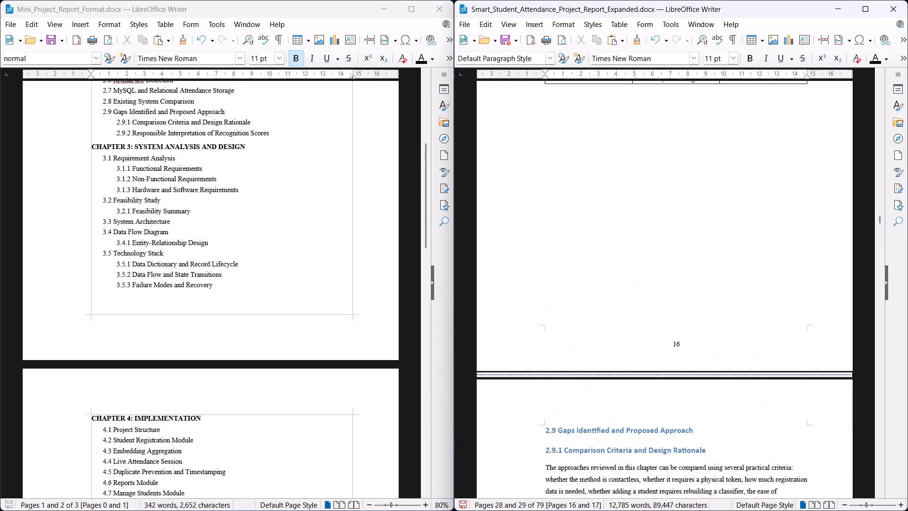
{"action": "scroll", "coordinate": [708, 197], "scroll_direction": "up", "scroll_amount": 9}
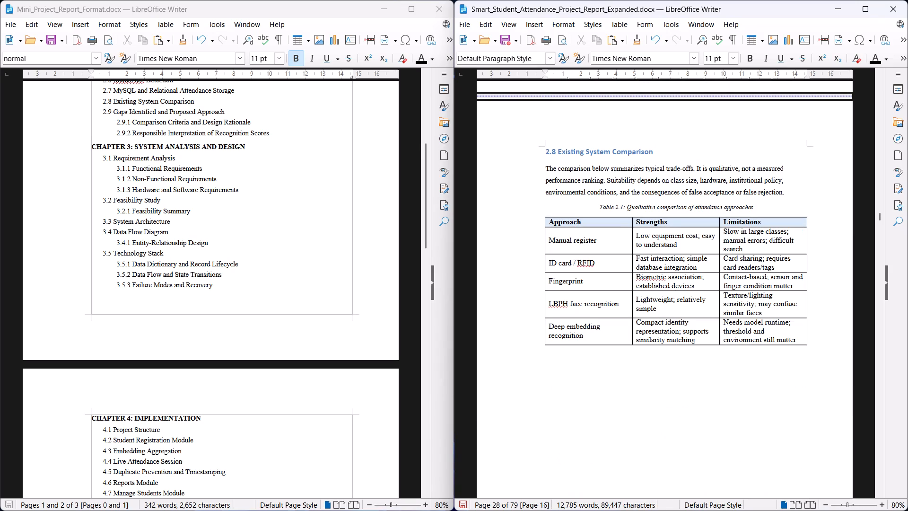
Return to the front of the report and recheck the Certificate, Declaration and Acknowledgement pages.
{"action": "left_click_drag", "start_coordinate": [879, 217], "coordinate": [887, 85]}
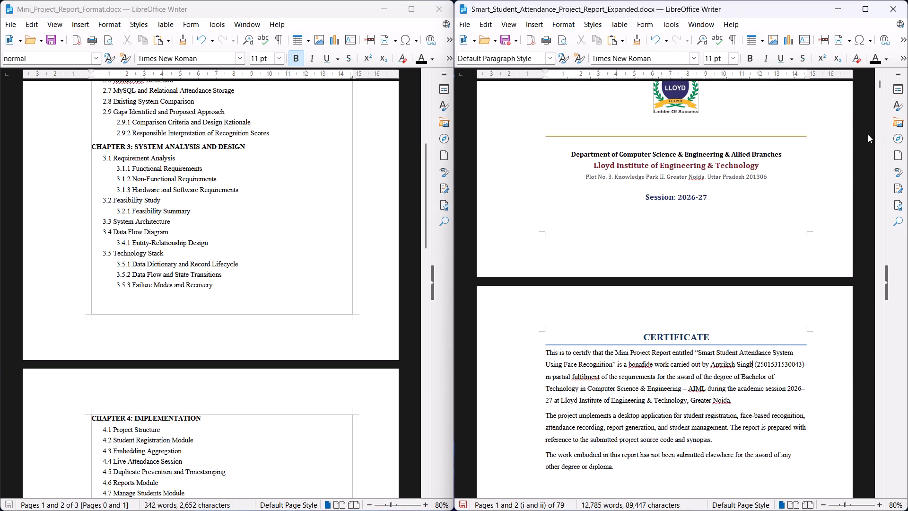
{"action": "scroll", "coordinate": [853, 165], "scroll_direction": "down", "scroll_amount": 7}
{"action": "scroll", "coordinate": [848, 172], "scroll_direction": "up", "scroll_amount": 1}
{"action": "scroll", "coordinate": [832, 176], "scroll_direction": "down", "scroll_amount": 6}
{"action": "scroll", "coordinate": [777, 338], "scroll_direction": "down", "scroll_amount": 6}
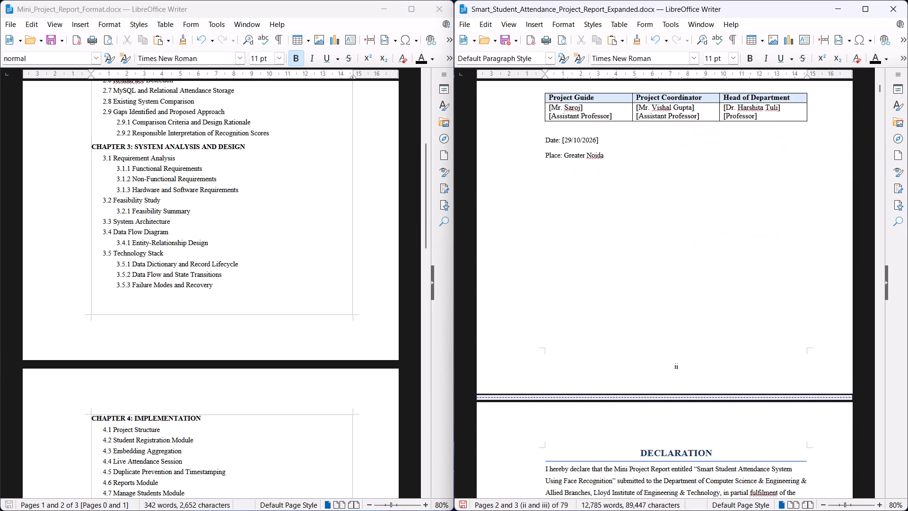
{"action": "scroll", "coordinate": [773, 345], "scroll_direction": "down", "scroll_amount": 6}
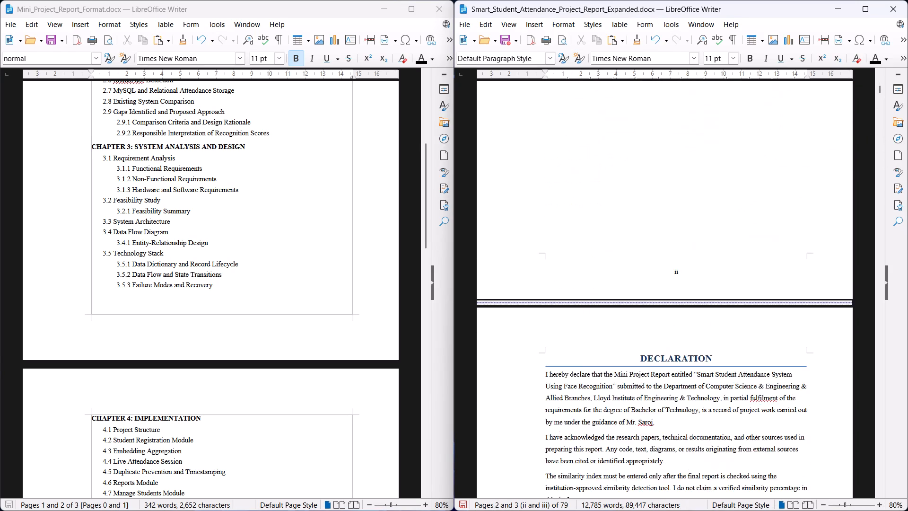
{"action": "scroll", "coordinate": [768, 353], "scroll_direction": "down", "scroll_amount": 20}
{"action": "scroll", "coordinate": [768, 353], "scroll_direction": "down", "scroll_amount": 6}
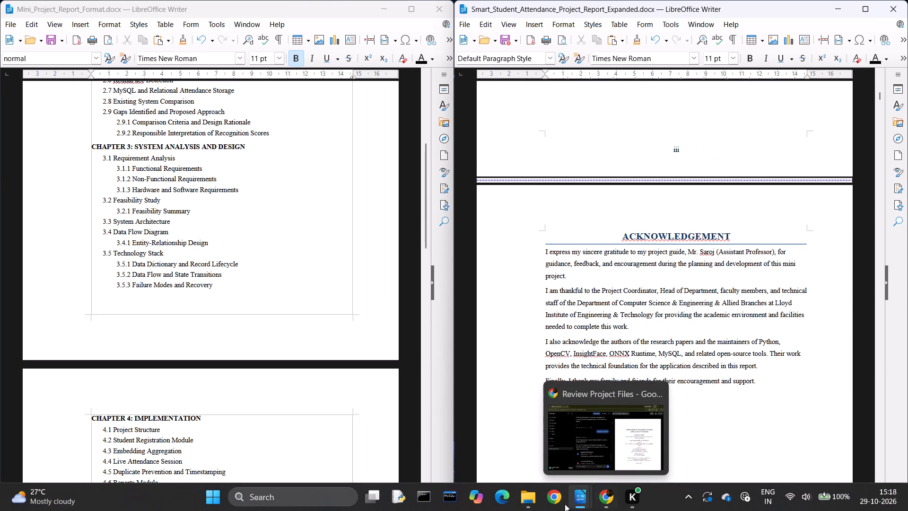
Switch to Google Chrome, maximise the new browser window and open YouTube.
{"action": "left_click", "coordinate": [559, 502]}
{"action": "left_click", "coordinate": [304, 259]}
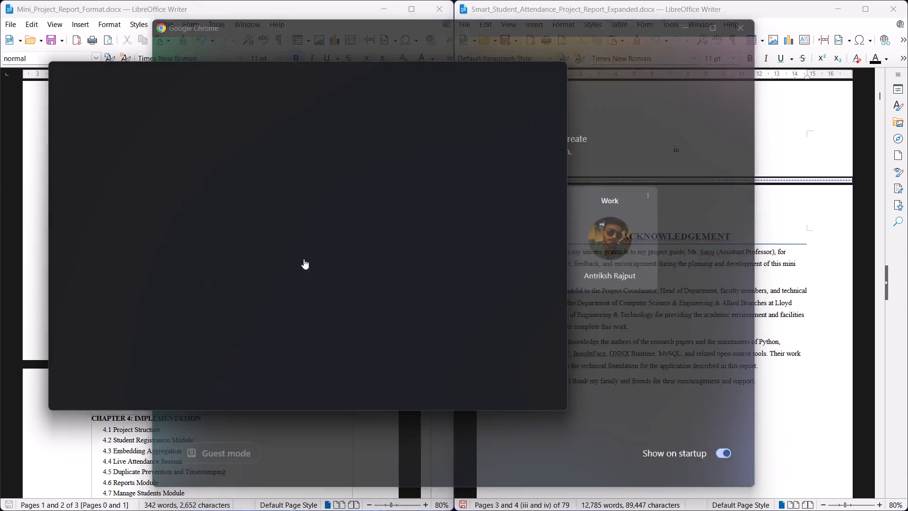
{"action": "left_click", "coordinate": [524, 71]}
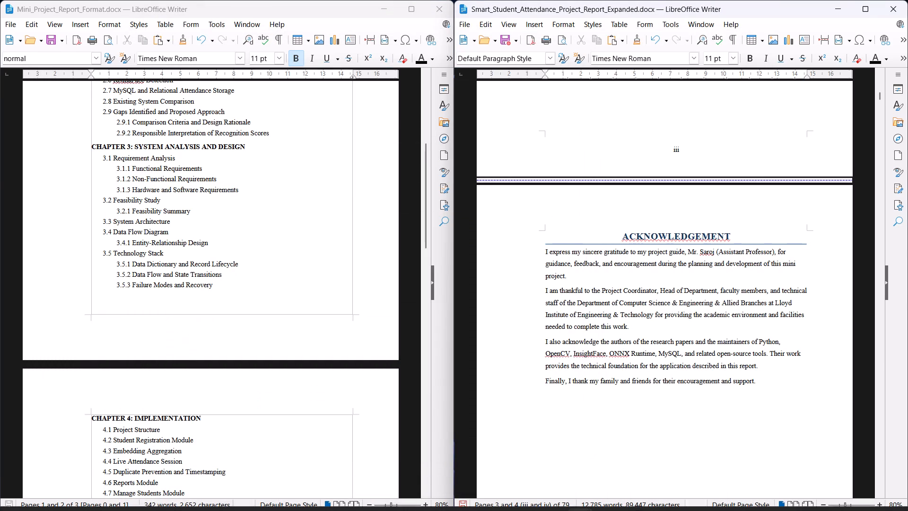
{"action": "left_click", "coordinate": [557, 501]}
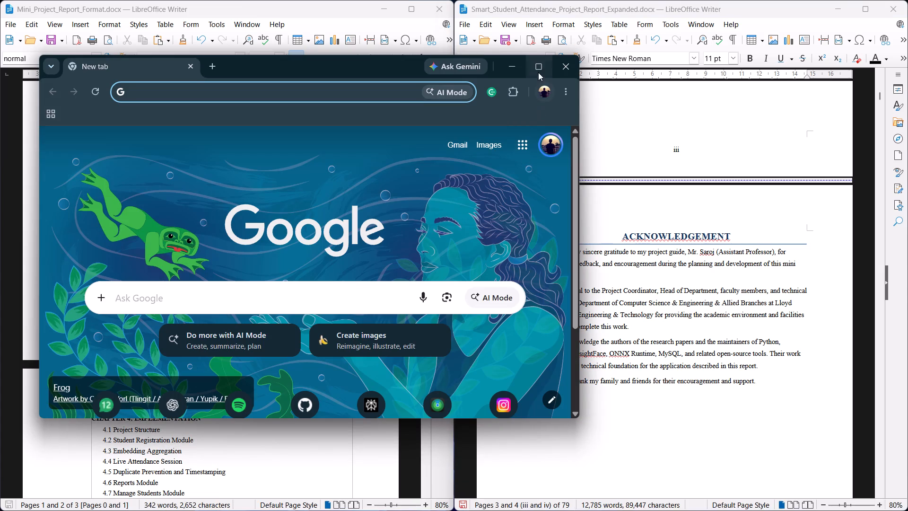
{"action": "left_click", "coordinate": [538, 66]}
{"action": "left_click", "coordinate": [869, 94]}
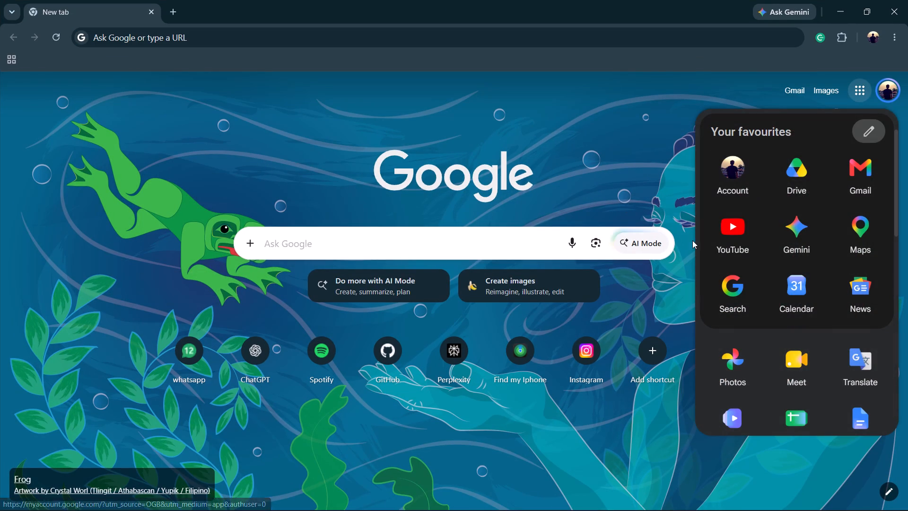
{"action": "left_click", "coordinate": [700, 236]}
{"action": "left_click", "coordinate": [735, 235]}
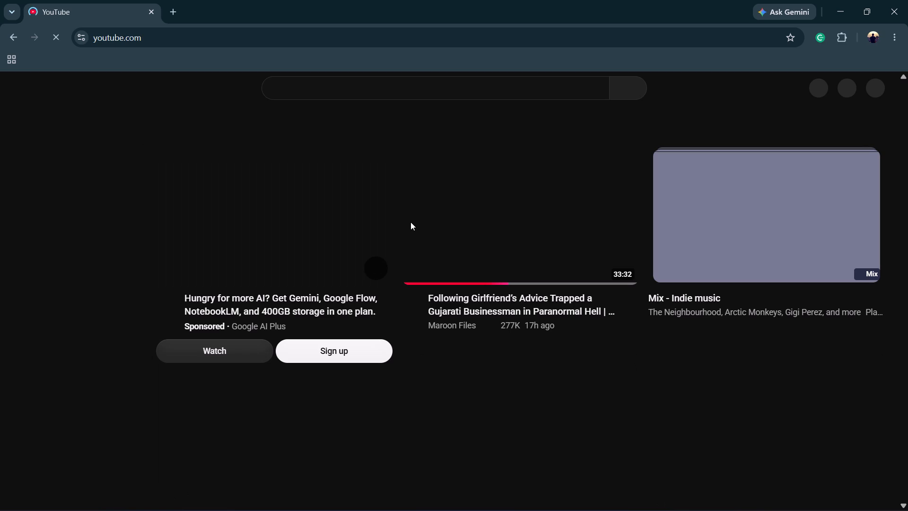
Search YouTube for "one kiss is all it takes lyrics".
{"action": "left_click", "coordinate": [316, 82]}
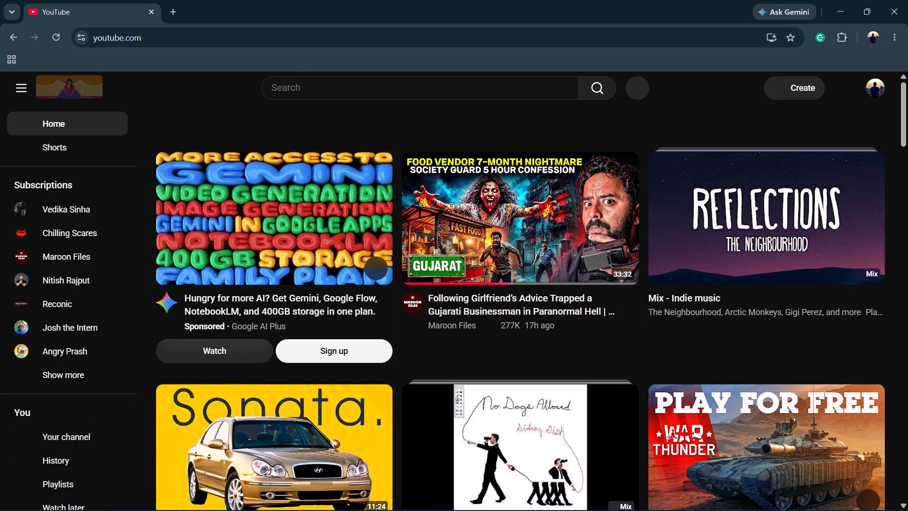
{"action": "type", "text": "onr"}
{"action": "key", "text": "space"}
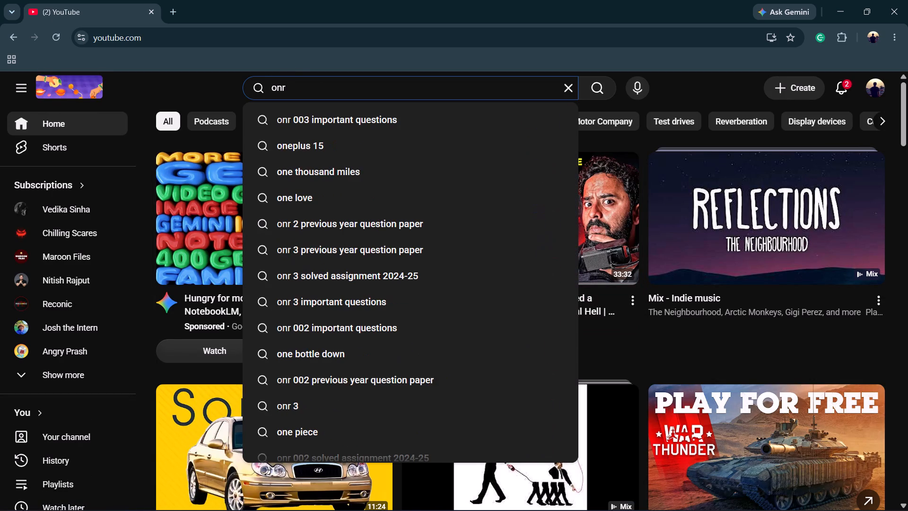
{"action": "key", "text": "BackSpace"}
{"action": "key", "text": "BackSpace"}
{"action": "type", "text": "e kiss"}
{"action": "key", "text": "space"}
{"action": "type", "text": "is all"}
{"action": "key", "text": "space"}
{"action": "key", "text": "Down"}
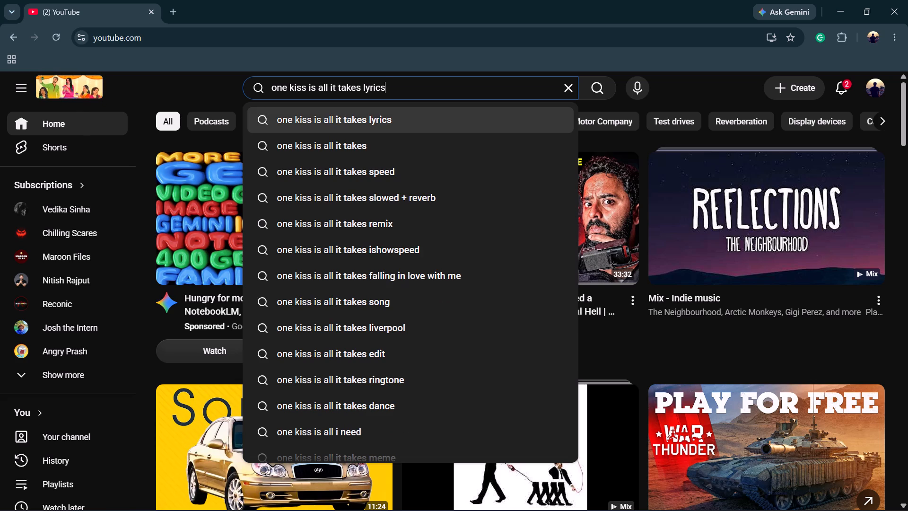
{"action": "key", "text": "Return"}
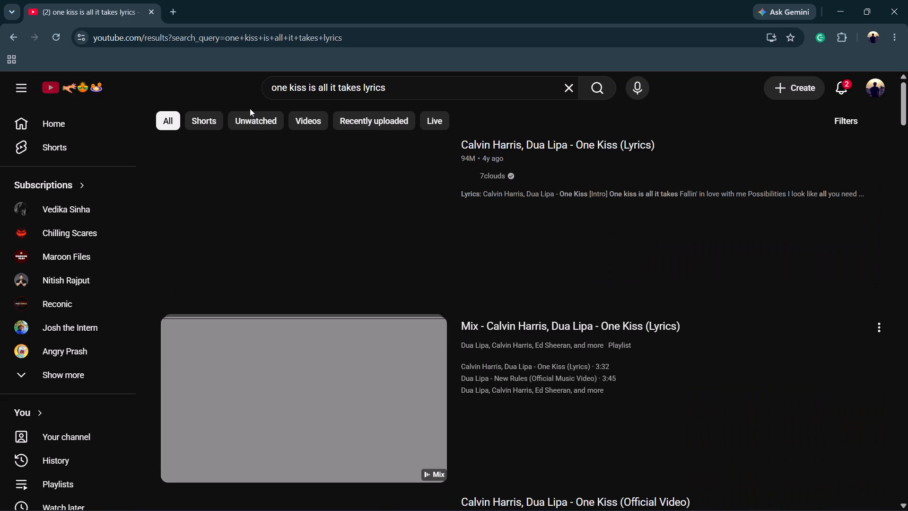
Play the video "Calvin Harris, Dua Lipa - One Kiss (Lyrics)" from 7clouds.
{"action": "left_click", "coordinate": [340, 256]}
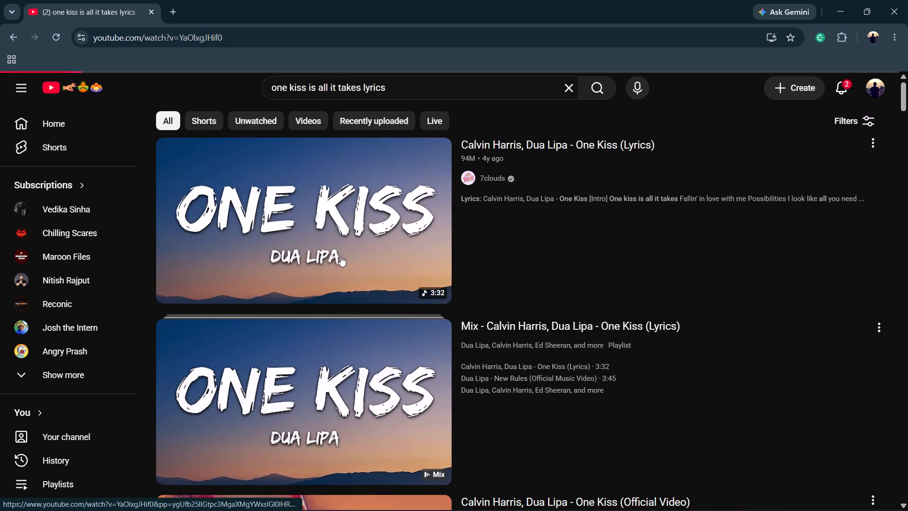
{"action": "left_click", "coordinate": [335, 259]}
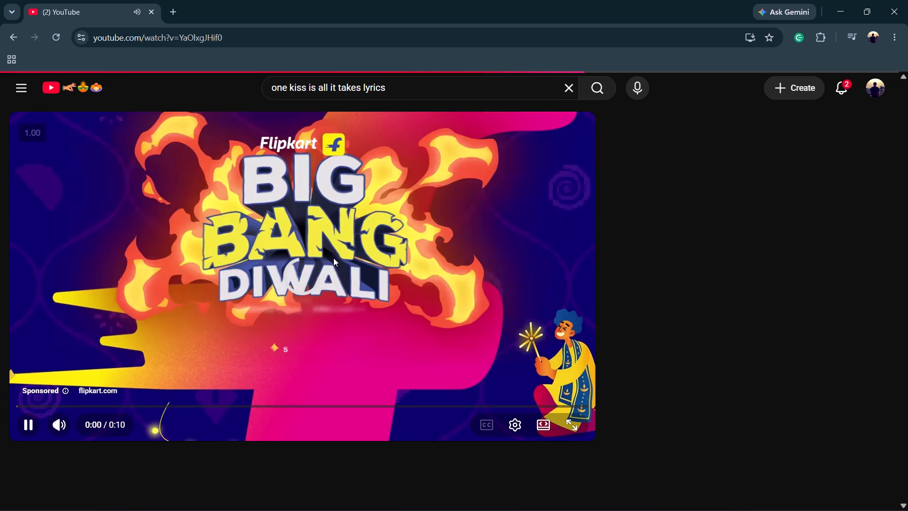
{"action": "double_click", "coordinate": [336, 259]}
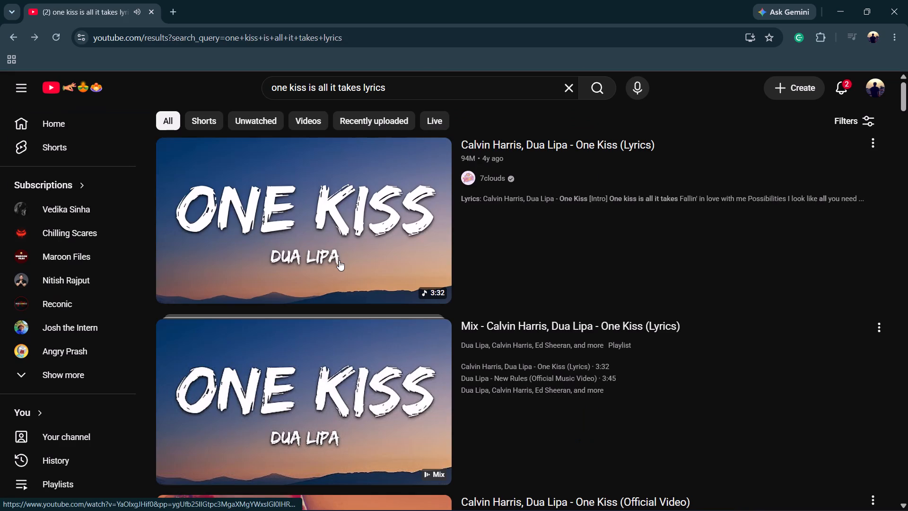
{"action": "left_click", "coordinate": [339, 260]}
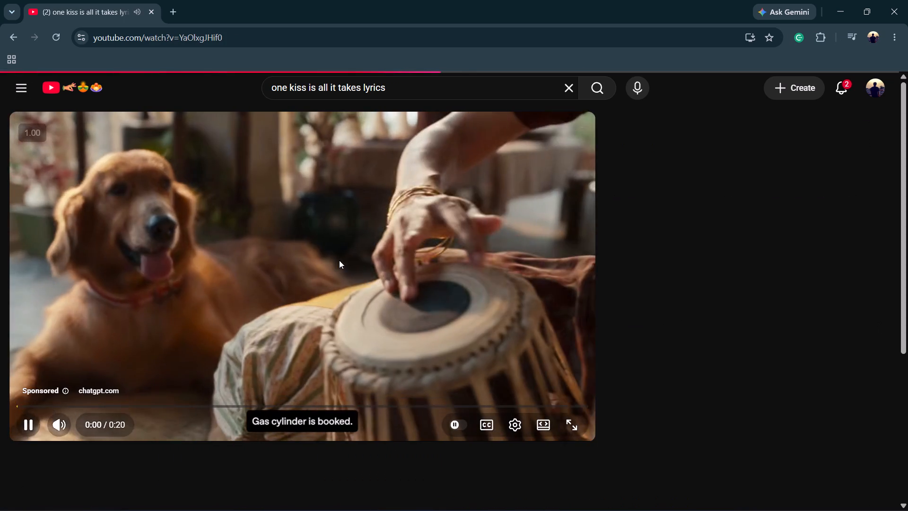
{"action": "left_click", "coordinate": [339, 260]}
{"action": "left_click", "coordinate": [340, 248]}
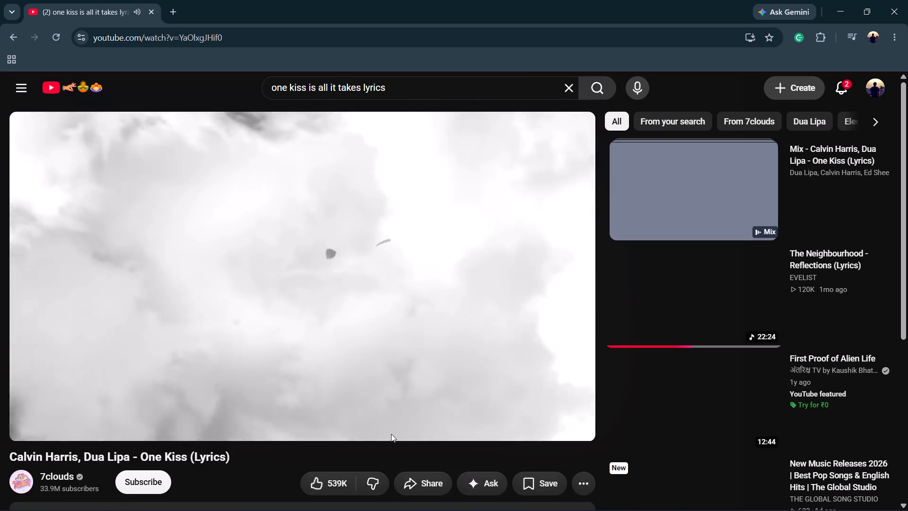
Switch back to both report documents in LibreOffice Writer and check the expanded report's front matter from Acknowledgement to the List of Figures.
{"action": "left_click", "coordinate": [603, 454]}
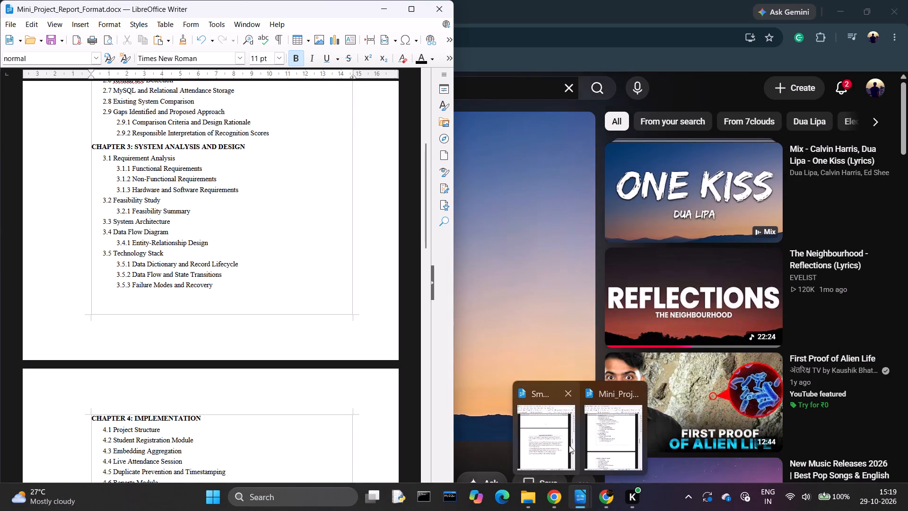
{"action": "left_click", "coordinate": [556, 441]}
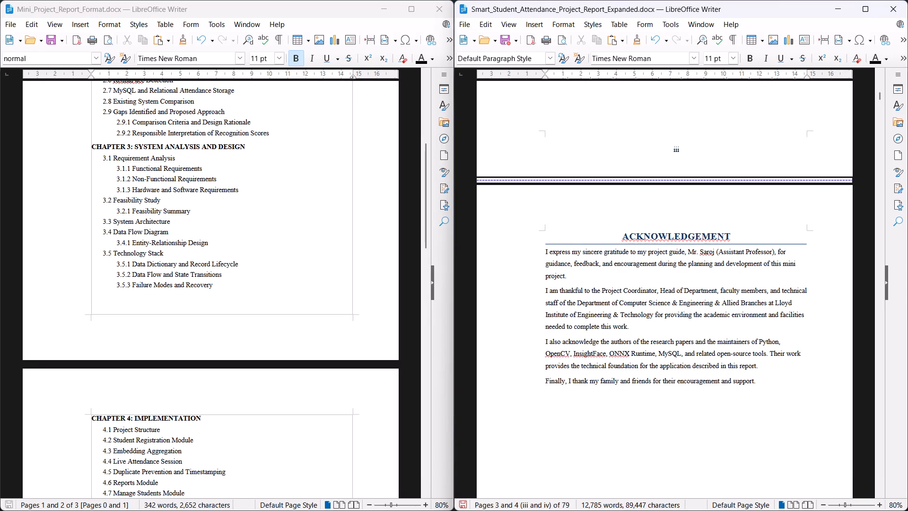
{"action": "scroll", "coordinate": [745, 336], "scroll_direction": "down", "scroll_amount": 20}
{"action": "scroll", "coordinate": [745, 336], "scroll_direction": "down", "scroll_amount": 16}
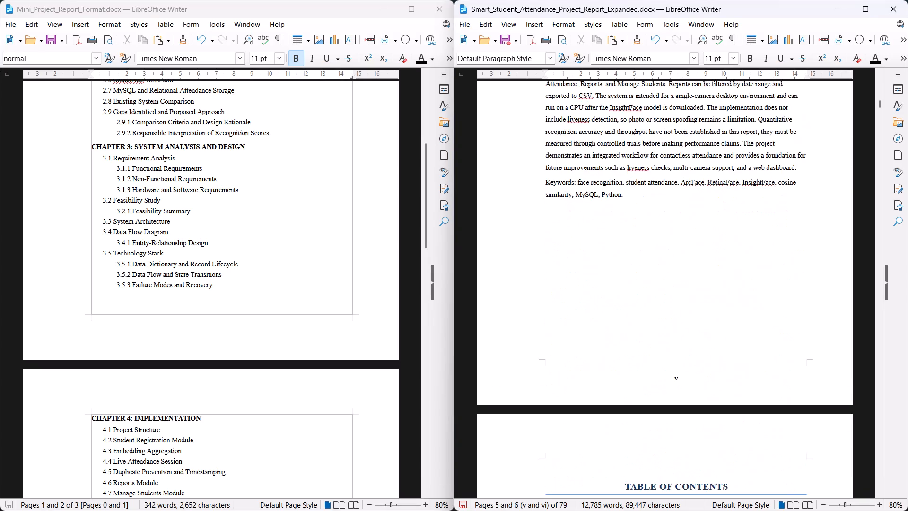
{"action": "scroll", "coordinate": [741, 337], "scroll_direction": "down", "scroll_amount": 12}
{"action": "scroll", "coordinate": [737, 330], "scroll_direction": "down", "scroll_amount": 15}
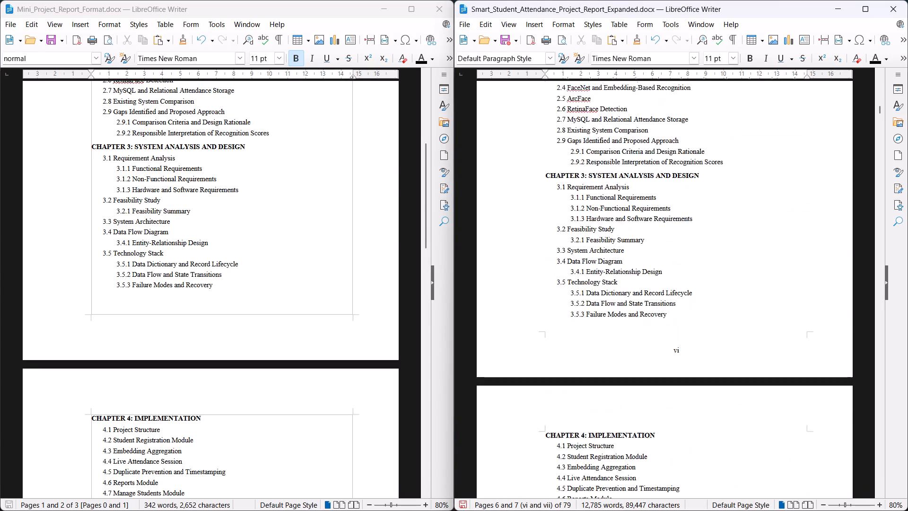
{"action": "scroll", "coordinate": [737, 330], "scroll_direction": "down", "scroll_amount": 20}
{"action": "scroll", "coordinate": [737, 330], "scroll_direction": "down", "scroll_amount": 20}
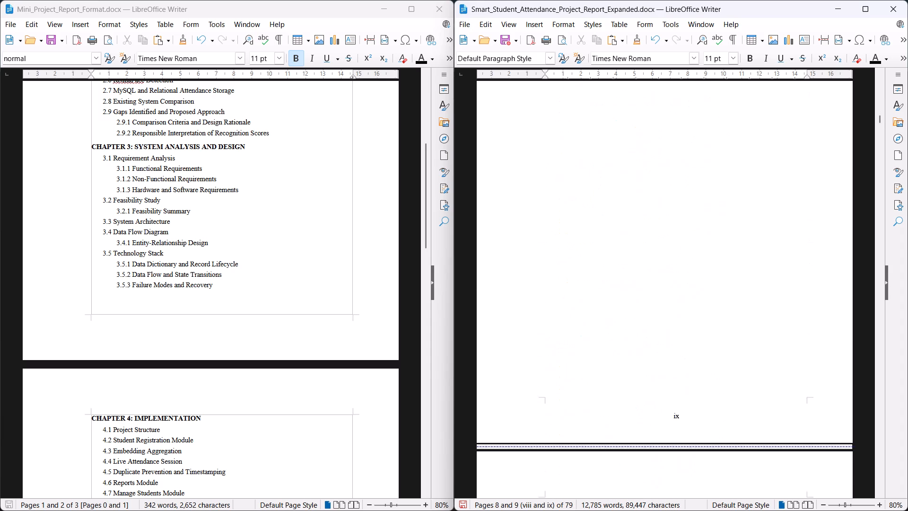
{"action": "scroll", "coordinate": [737, 330], "scroll_direction": "down", "scroll_amount": 20}
{"action": "scroll", "coordinate": [737, 330], "scroll_direction": "down", "scroll_amount": 5}
{"action": "scroll", "coordinate": [737, 330], "scroll_direction": "up", "scroll_amount": 5}
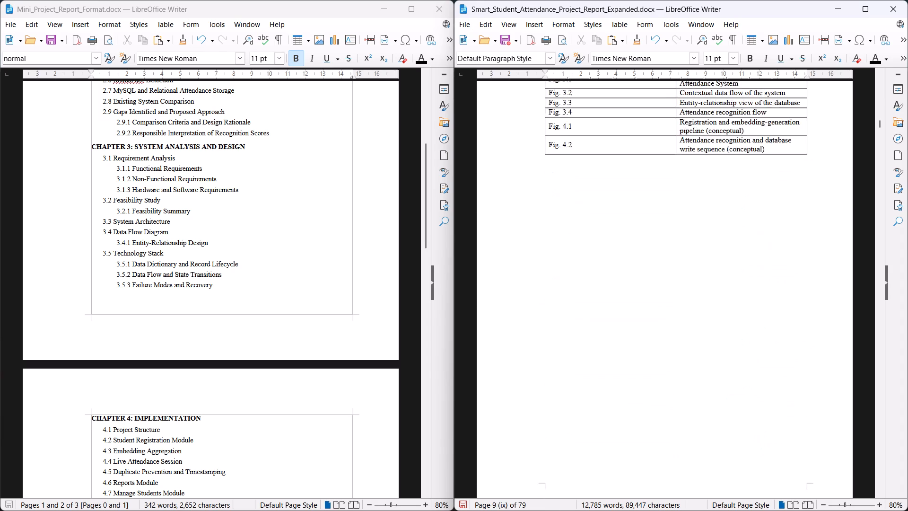
{"action": "scroll", "coordinate": [737, 330], "scroll_direction": "up", "scroll_amount": 7}
{"action": "scroll", "coordinate": [737, 330], "scroll_direction": "down", "scroll_amount": 6}
{"action": "scroll", "coordinate": [737, 330], "scroll_direction": "up", "scroll_amount": 5}
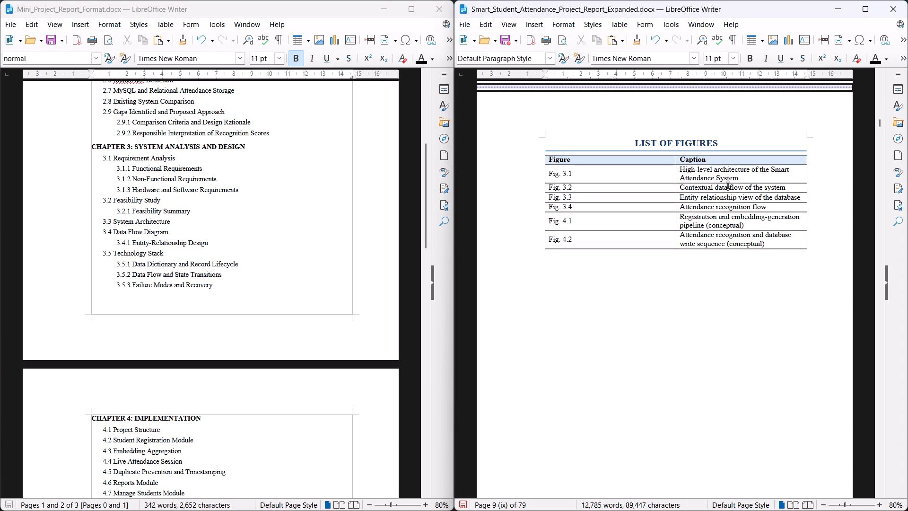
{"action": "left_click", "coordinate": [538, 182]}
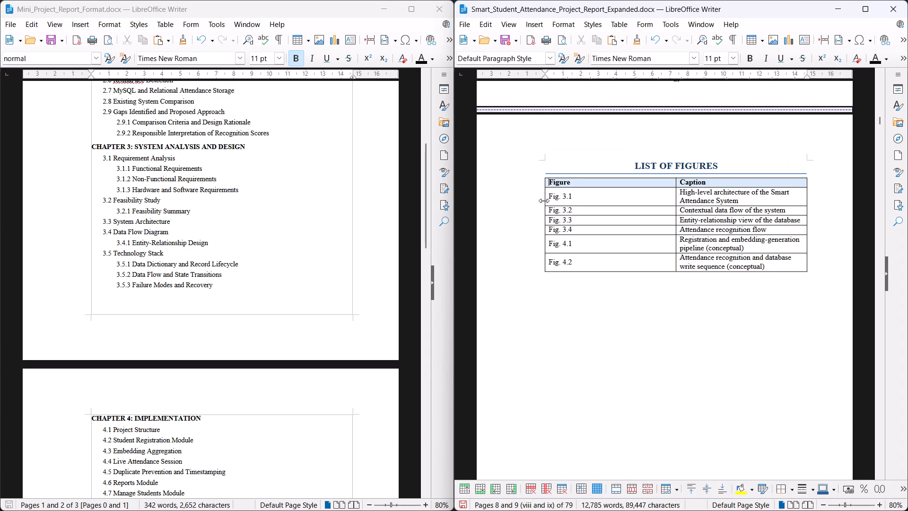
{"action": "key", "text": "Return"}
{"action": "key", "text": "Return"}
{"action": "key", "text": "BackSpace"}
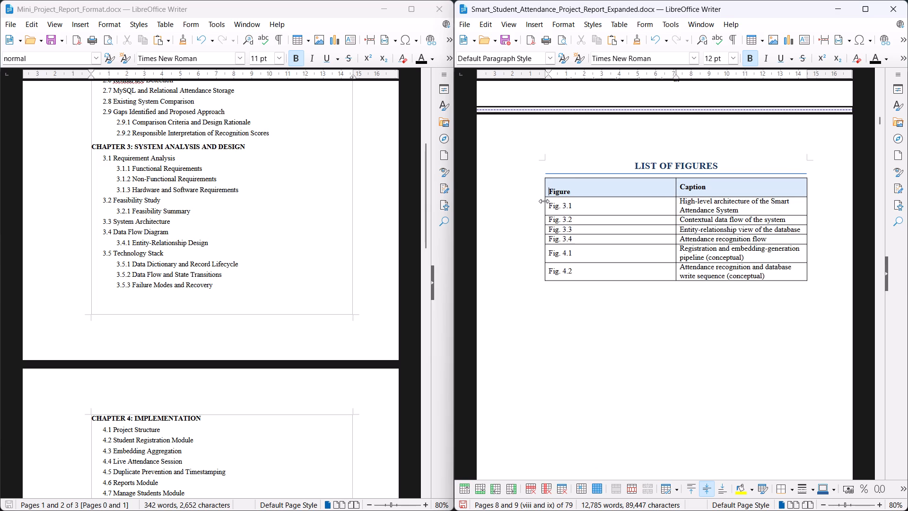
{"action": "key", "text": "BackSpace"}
Insert three blank lines between the LIST OF FIGURES heading and its table.
{"action": "left_click", "coordinate": [723, 167]}
{"action": "key", "text": "Return"}
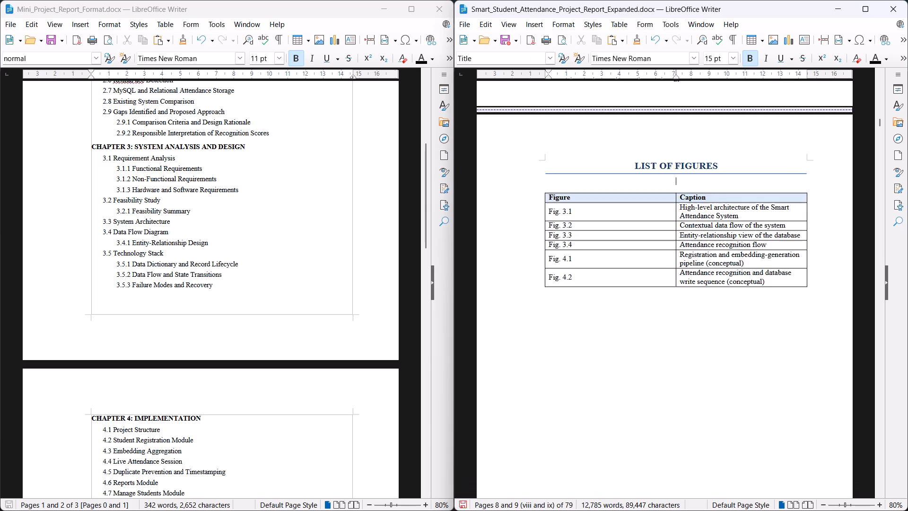
{"action": "key", "text": "Return"}
{"action": "key", "text": "Return"}
Insert two blank lines between the LIST OF TABLES heading and its table.
{"action": "scroll", "coordinate": [716, 352], "scroll_direction": "down", "scroll_amount": 18}
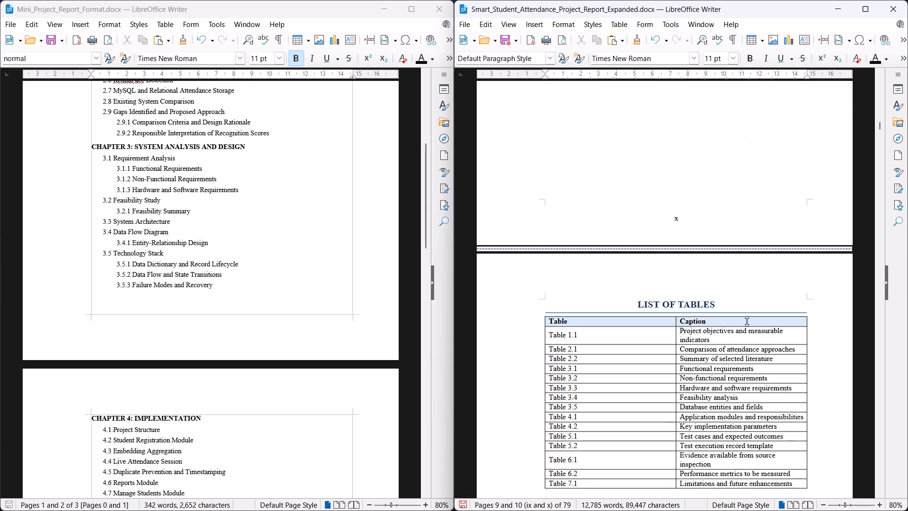
{"action": "left_click", "coordinate": [724, 284]}
{"action": "key", "text": "Return"}
{"action": "key", "text": "Return"}
Insert two blank lines between the LIST OF ABBREVIATIONS heading and its table.
{"action": "scroll", "coordinate": [724, 284], "scroll_direction": "down", "scroll_amount": 3}
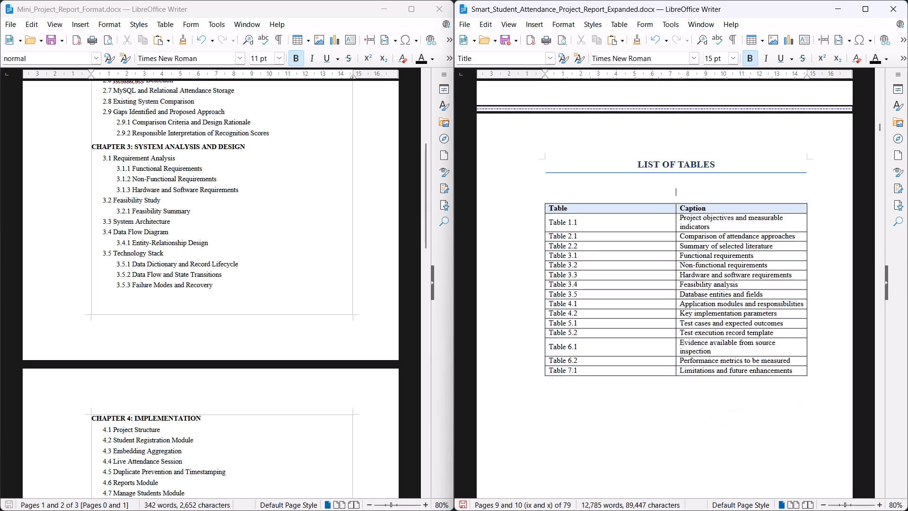
{"action": "scroll", "coordinate": [724, 284], "scroll_direction": "down", "scroll_amount": 20}
{"action": "scroll", "coordinate": [724, 284], "scroll_direction": "down", "scroll_amount": 1}
{"action": "left_click", "coordinate": [750, 256]}
{"action": "key", "text": "Return"}
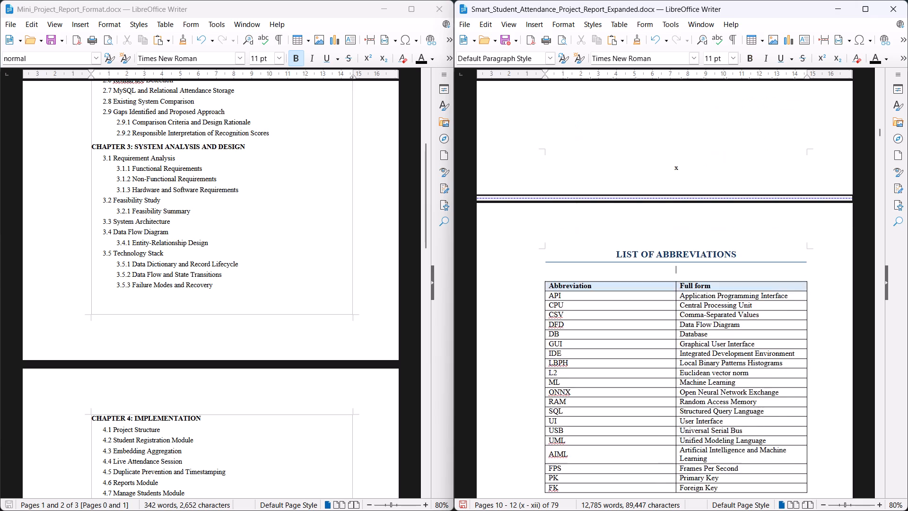
{"action": "key", "text": "Return"}
Insert a blank line between the 1.3 Problem Statement heading and its first paragraph.
{"action": "scroll", "coordinate": [749, 255], "scroll_direction": "down", "scroll_amount": 20}
{"action": "scroll", "coordinate": [749, 255], "scroll_direction": "down", "scroll_amount": 17}
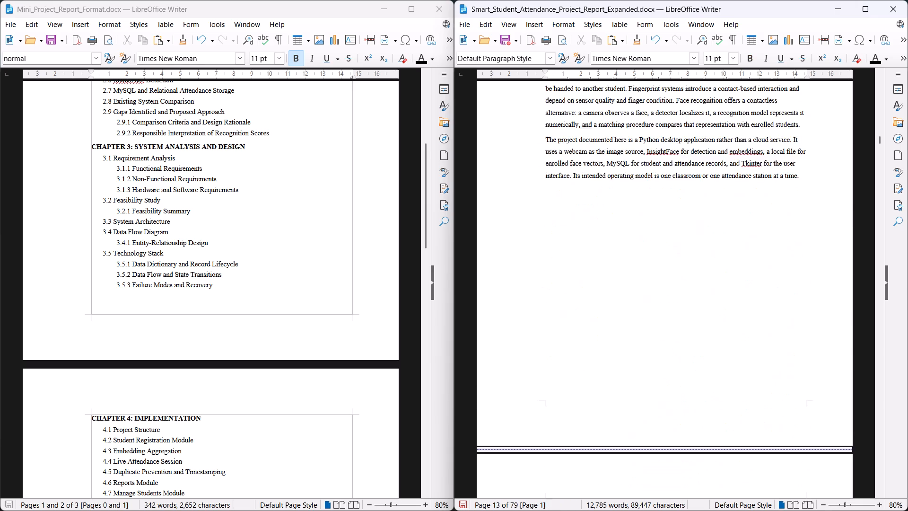
{"action": "scroll", "coordinate": [738, 283], "scroll_direction": "down", "scroll_amount": 20}
{"action": "scroll", "coordinate": [738, 283], "scroll_direction": "down", "scroll_amount": 20}
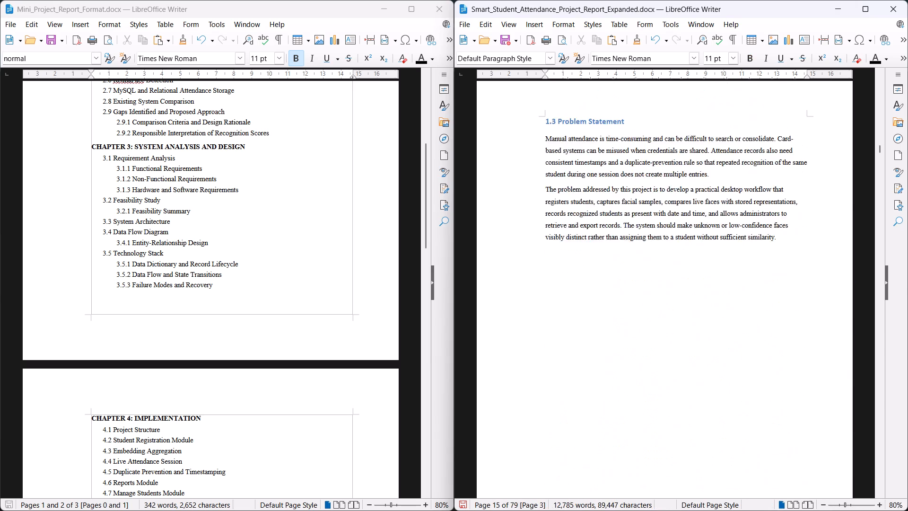
{"action": "scroll", "coordinate": [725, 297], "scroll_direction": "down", "scroll_amount": 16}
{"action": "scroll", "coordinate": [725, 297], "scroll_direction": "up", "scroll_amount": 13}
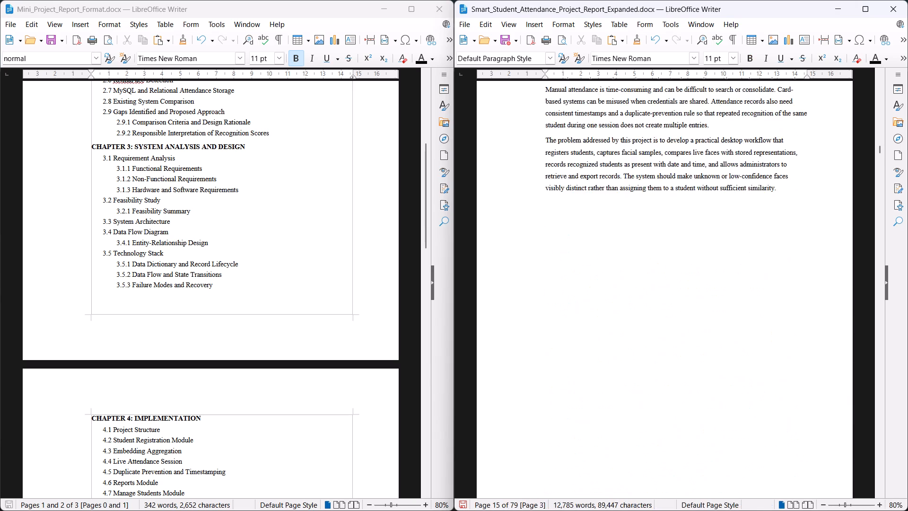
{"action": "scroll", "coordinate": [726, 296], "scroll_direction": "up", "scroll_amount": 11}
{"action": "left_click", "coordinate": [650, 268]}
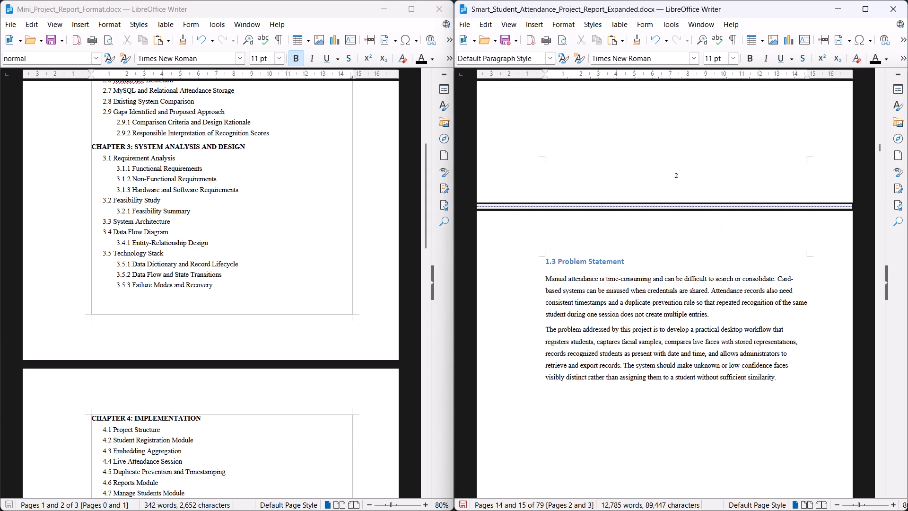
{"action": "left_click", "coordinate": [644, 258]}
{"action": "key", "text": "Return"}
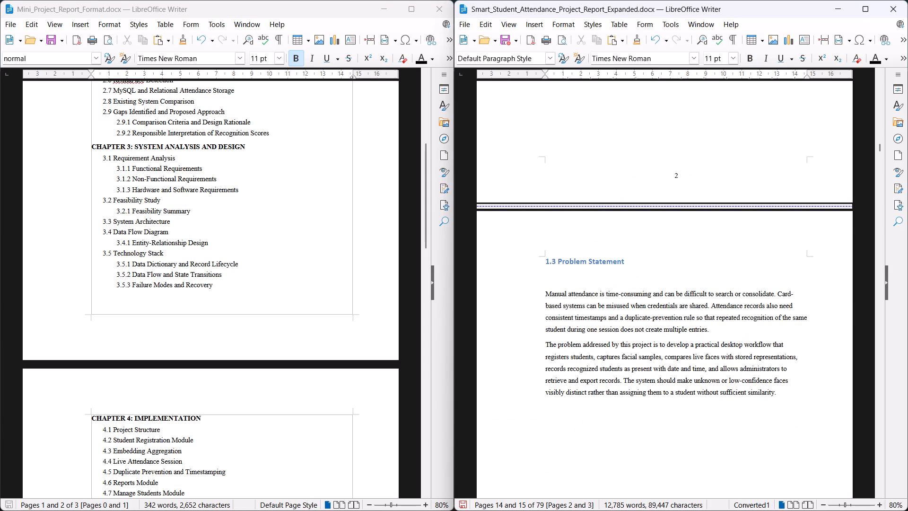
Add a blank line below the headings 1.2 Motivation and Context and 1.1 Background of the Study.
{"action": "scroll", "coordinate": [640, 261], "scroll_direction": "up", "scroll_amount": 20}
{"action": "scroll", "coordinate": [640, 261], "scroll_direction": "up", "scroll_amount": 1}
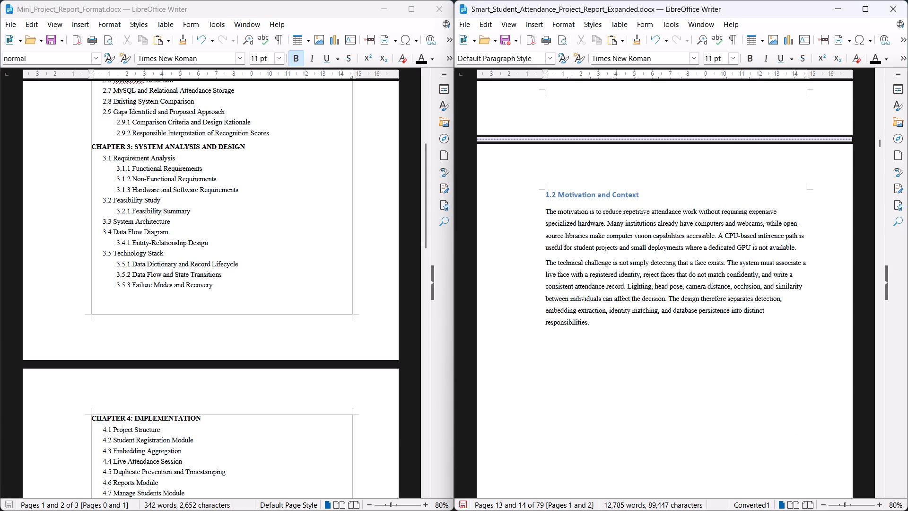
{"action": "left_click", "coordinate": [658, 216]}
{"action": "key", "text": "Return"}
{"action": "scroll", "coordinate": [658, 216], "scroll_direction": "up", "scroll_amount": 20}
{"action": "scroll", "coordinate": [658, 216], "scroll_direction": "up", "scroll_amount": 1}
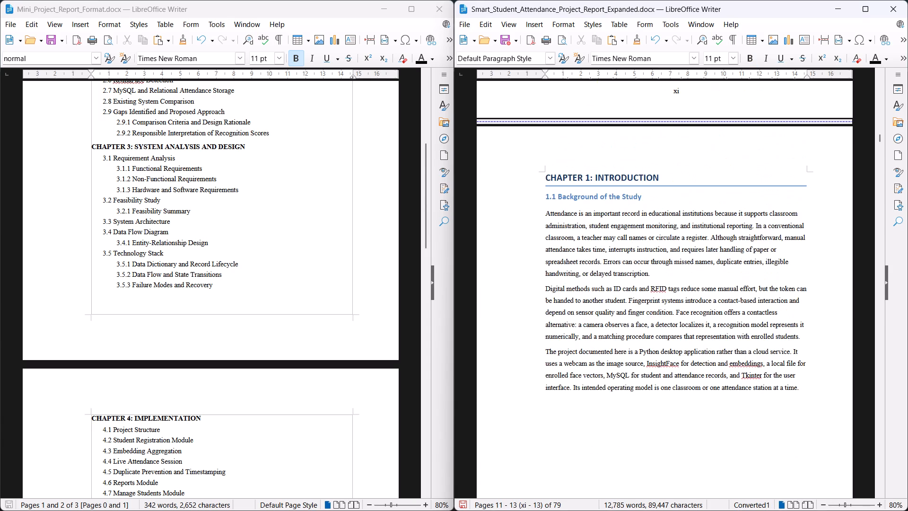
{"action": "left_click", "coordinate": [652, 195]}
{"action": "key", "text": "Return"}
{"action": "scroll", "coordinate": [679, 262], "scroll_direction": "down", "scroll_amount": 20}
{"action": "scroll", "coordinate": [679, 262], "scroll_direction": "down", "scroll_amount": 10}
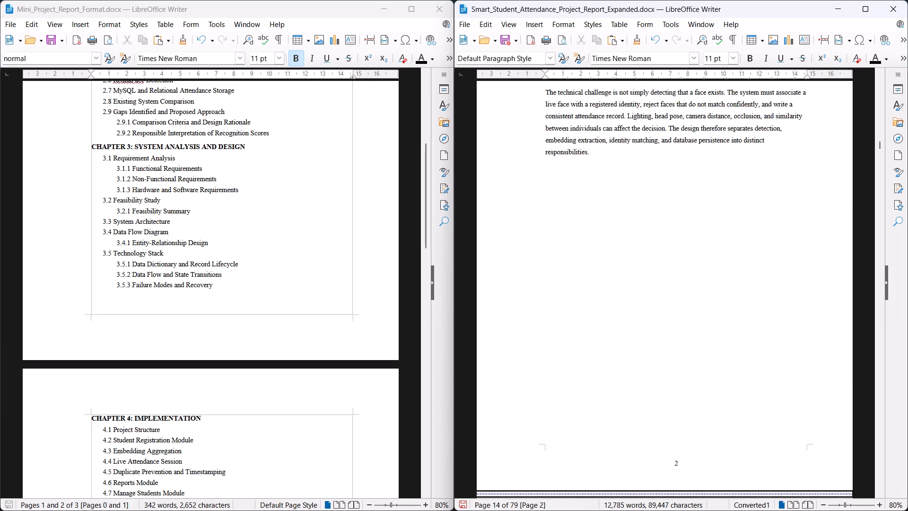
Add a blank line below the headings 1.4 Objectives, 1.5 Scope of the Project and 1.6 Organisation of the Report.
{"action": "scroll", "coordinate": [681, 262], "scroll_direction": "down", "scroll_amount": 20}
{"action": "scroll", "coordinate": [681, 262], "scroll_direction": "down", "scroll_amount": 15}
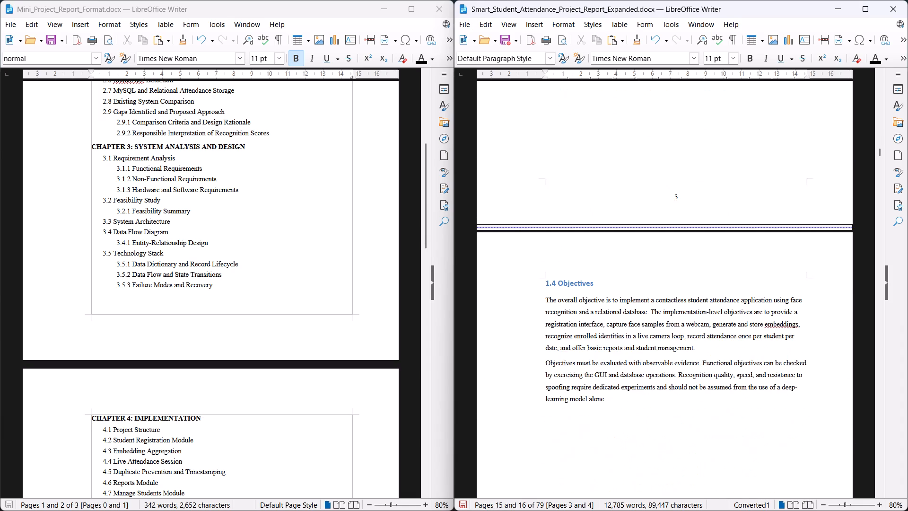
{"action": "left_click", "coordinate": [625, 261]}
{"action": "key", "text": "Return"}
{"action": "scroll", "coordinate": [625, 261], "scroll_direction": "down", "scroll_amount": 20}
{"action": "scroll", "coordinate": [625, 261], "scroll_direction": "down", "scroll_amount": 3}
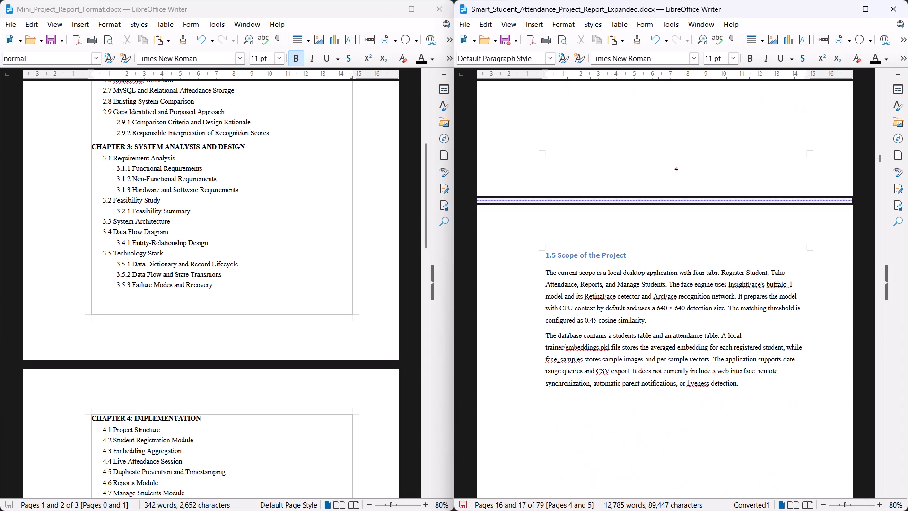
{"action": "left_click", "coordinate": [643, 254]}
{"action": "key", "text": "Return"}
{"action": "scroll", "coordinate": [643, 272], "scroll_direction": "down", "scroll_amount": 20}
{"action": "scroll", "coordinate": [643, 272], "scroll_direction": "down", "scroll_amount": 3}
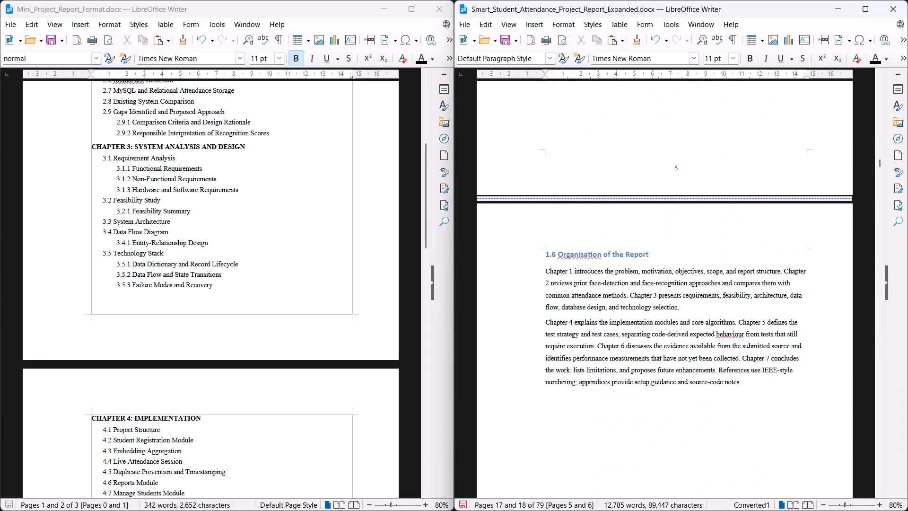
{"action": "left_click", "coordinate": [659, 253]}
{"action": "key", "text": "Return"}
Add a blank line below the headings 1.7.1 Stakeholders and Use Context and 1.7 Project Objectives and Indicators.
{"action": "scroll", "coordinate": [658, 268], "scroll_direction": "down", "scroll_amount": 20}
{"action": "scroll", "coordinate": [658, 268], "scroll_direction": "down", "scroll_amount": 1}
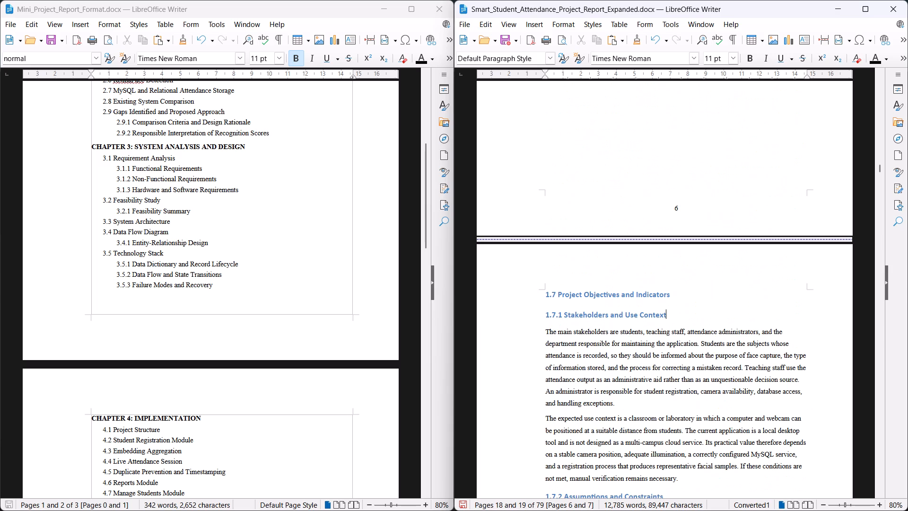
{"action": "left_click", "coordinate": [673, 317]}
{"action": "key", "text": "Return"}
{"action": "scroll", "coordinate": [676, 304], "scroll_direction": "down", "scroll_amount": 1}
{"action": "left_click", "coordinate": [684, 273]}
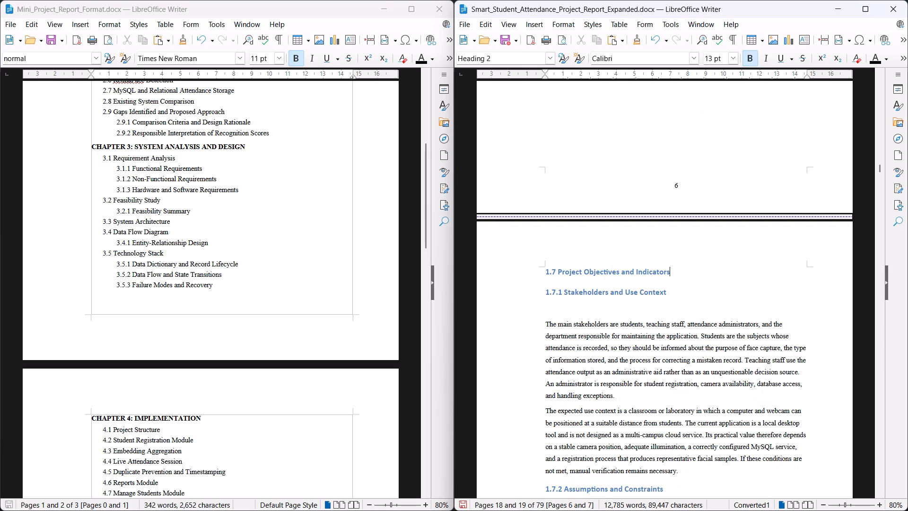
{"action": "key", "text": "Return"}
Insert a blank line below and another above the 1.7.2 Assumptions and Constraints heading.
{"action": "scroll", "coordinate": [684, 273], "scroll_direction": "down", "scroll_amount": 11}
{"action": "left_click", "coordinate": [678, 236]}
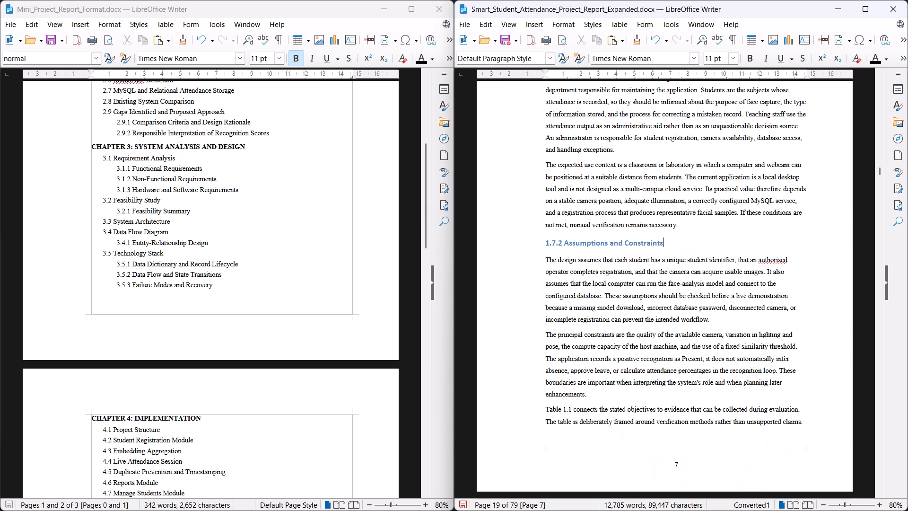
{"action": "key", "text": "Return"}
{"action": "left_click", "coordinate": [690, 226]}
{"action": "key", "text": "Return"}
Insert a blank line above the Table 1.1 caption on project objectives and measurable indicators.
{"action": "scroll", "coordinate": [690, 227], "scroll_direction": "down", "scroll_amount": 12}
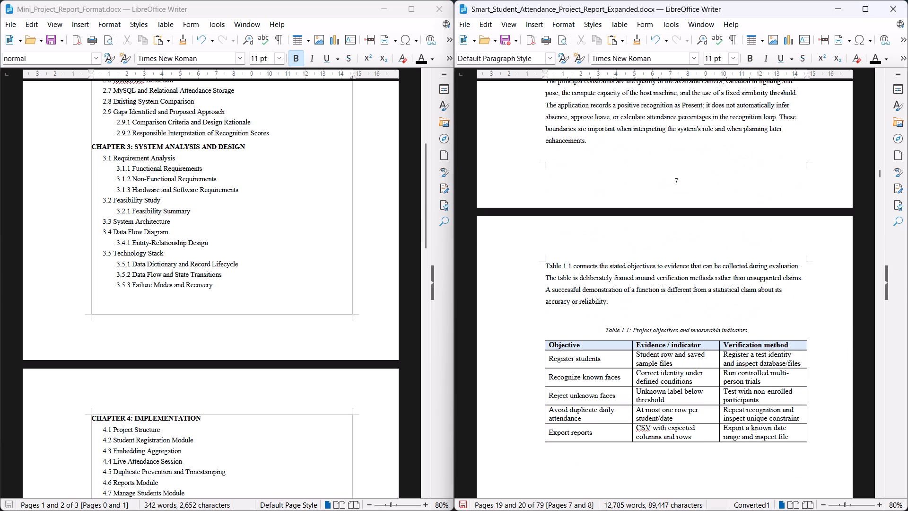
{"action": "left_click", "coordinate": [599, 327]}
{"action": "key", "text": "Return"}
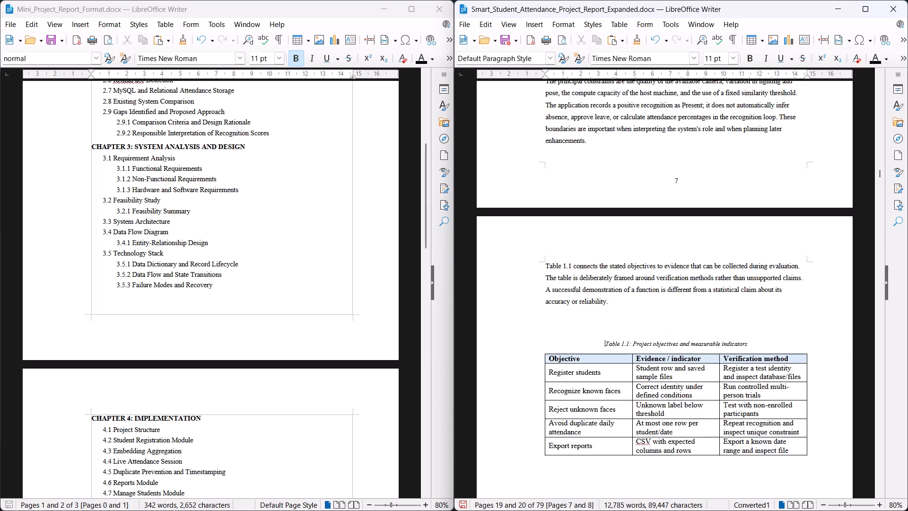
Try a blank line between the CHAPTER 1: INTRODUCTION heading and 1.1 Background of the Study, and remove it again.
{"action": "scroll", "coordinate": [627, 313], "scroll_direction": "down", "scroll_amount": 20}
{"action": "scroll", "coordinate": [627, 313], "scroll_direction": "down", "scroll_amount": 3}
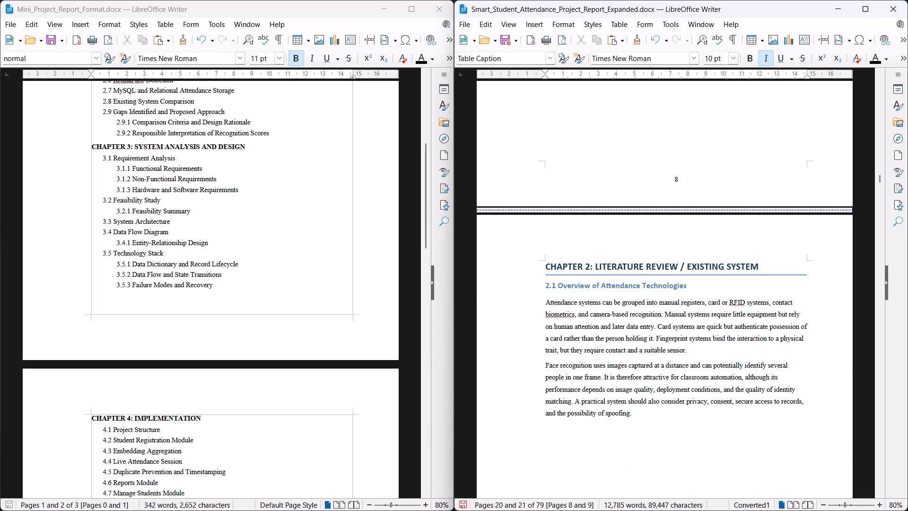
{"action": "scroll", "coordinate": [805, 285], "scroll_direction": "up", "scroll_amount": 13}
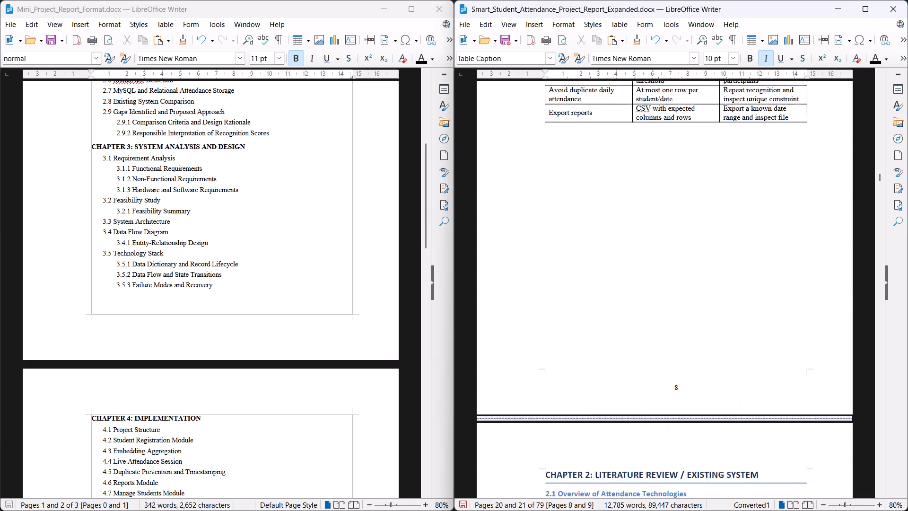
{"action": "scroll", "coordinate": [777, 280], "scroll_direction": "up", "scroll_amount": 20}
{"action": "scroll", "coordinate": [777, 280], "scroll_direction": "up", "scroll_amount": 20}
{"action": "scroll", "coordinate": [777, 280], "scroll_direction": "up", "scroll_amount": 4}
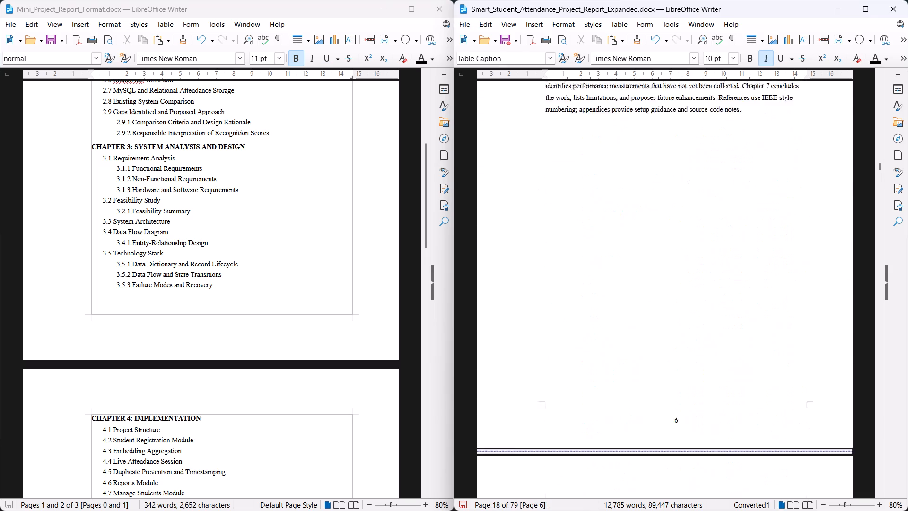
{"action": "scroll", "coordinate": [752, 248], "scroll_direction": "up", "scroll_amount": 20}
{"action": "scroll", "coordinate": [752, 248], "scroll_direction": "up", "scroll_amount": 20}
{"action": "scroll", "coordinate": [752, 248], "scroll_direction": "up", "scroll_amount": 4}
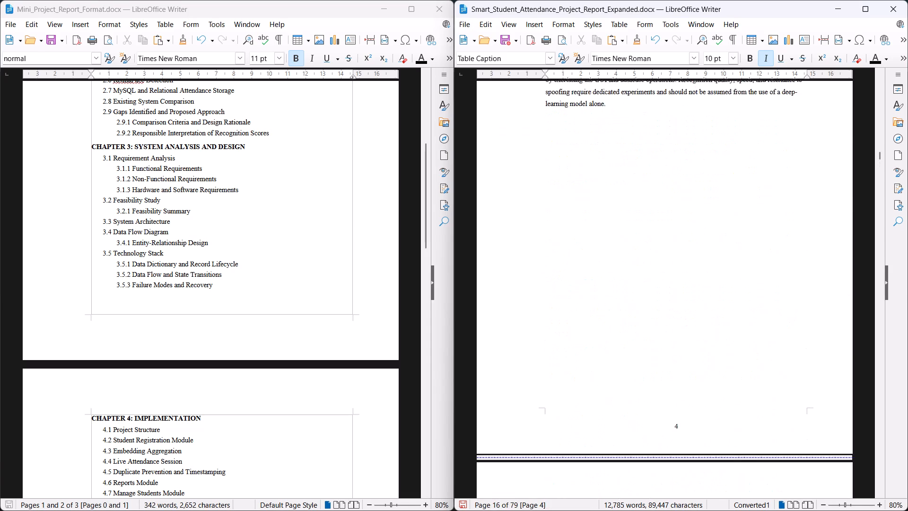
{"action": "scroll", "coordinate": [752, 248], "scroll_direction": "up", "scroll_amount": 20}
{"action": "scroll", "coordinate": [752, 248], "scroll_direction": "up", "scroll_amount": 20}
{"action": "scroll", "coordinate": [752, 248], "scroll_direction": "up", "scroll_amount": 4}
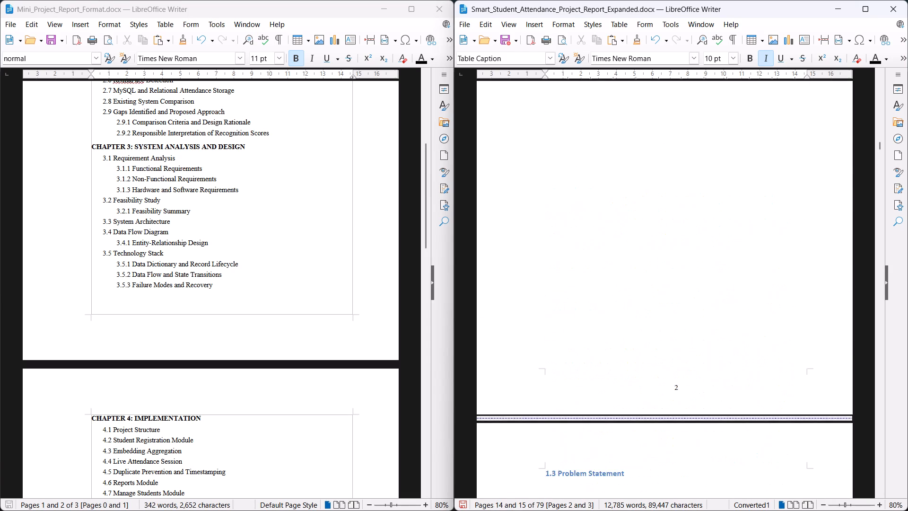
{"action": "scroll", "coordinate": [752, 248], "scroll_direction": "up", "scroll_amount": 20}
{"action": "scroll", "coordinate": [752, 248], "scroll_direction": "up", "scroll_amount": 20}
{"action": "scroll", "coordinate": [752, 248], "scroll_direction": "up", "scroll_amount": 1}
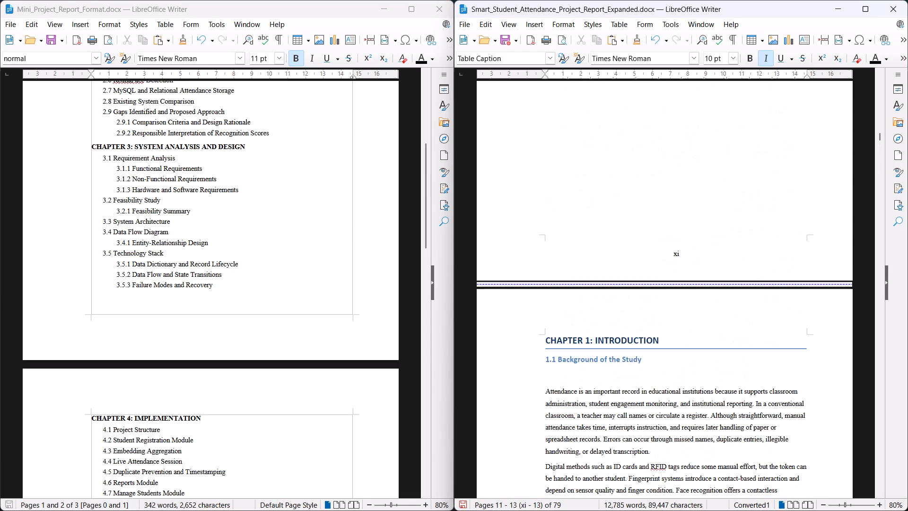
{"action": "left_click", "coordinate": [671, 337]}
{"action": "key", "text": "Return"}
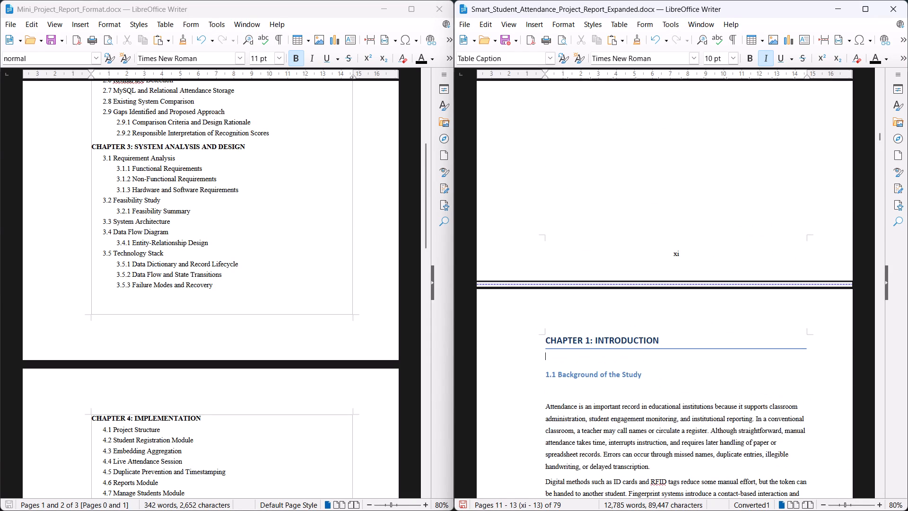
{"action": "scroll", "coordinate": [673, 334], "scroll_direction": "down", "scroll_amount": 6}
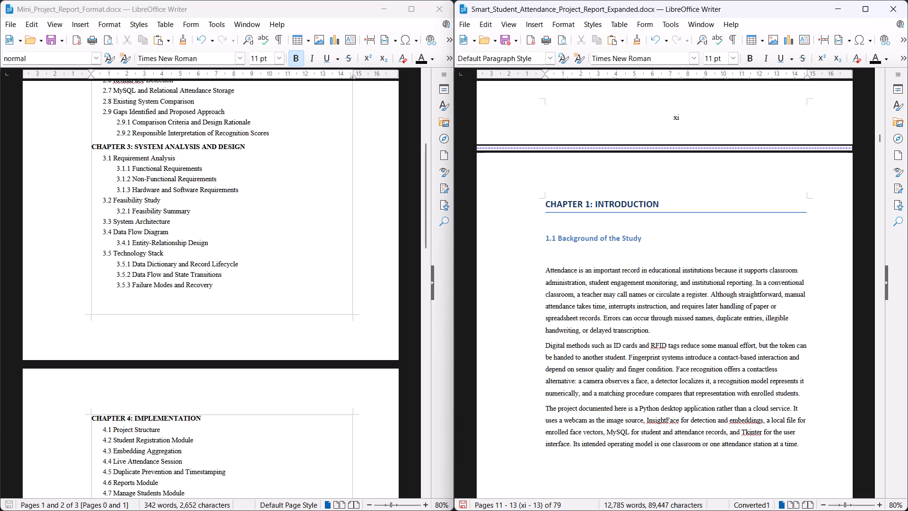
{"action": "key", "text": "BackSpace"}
Review the heading and table spacing throughout Chapter 1.
{"action": "scroll", "coordinate": [665, 242], "scroll_direction": "down", "scroll_amount": 3}
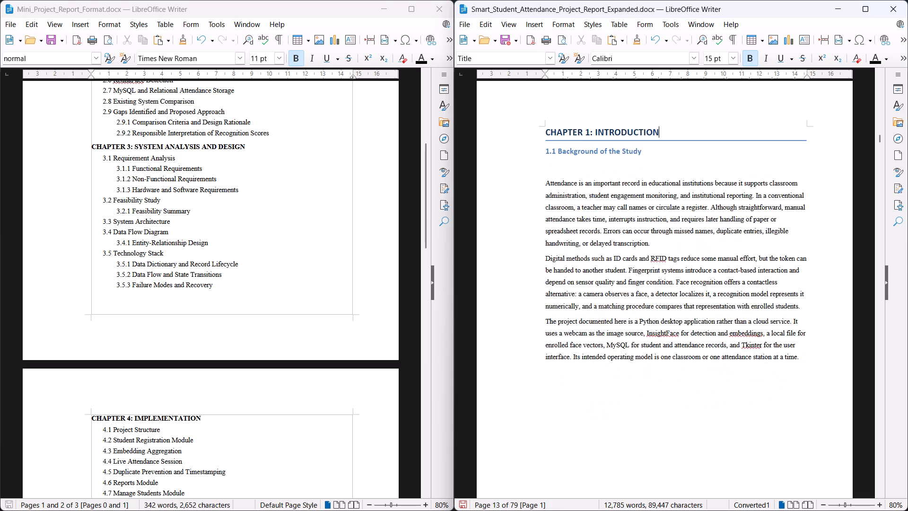
{"action": "scroll", "coordinate": [665, 242], "scroll_direction": "down", "scroll_amount": 4}
{"action": "scroll", "coordinate": [665, 242], "scroll_direction": "down", "scroll_amount": 20}
{"action": "scroll", "coordinate": [665, 242], "scroll_direction": "down", "scroll_amount": 12}
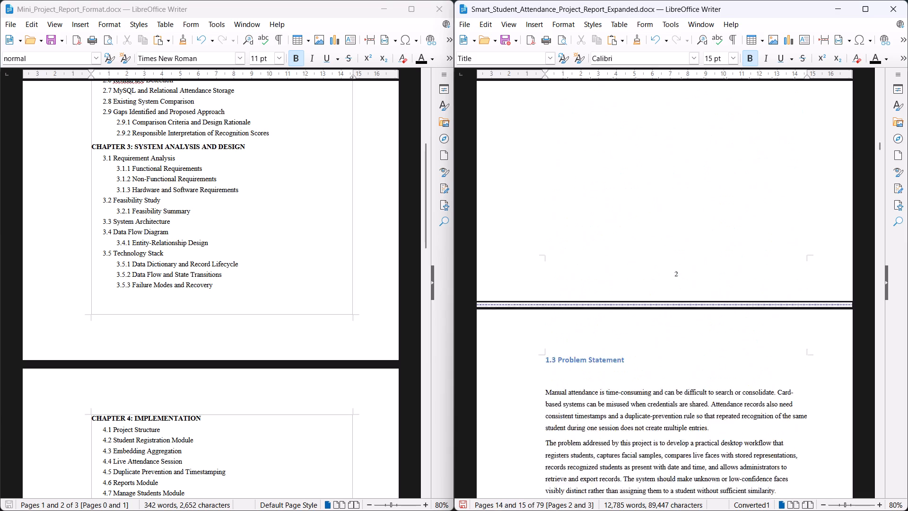
{"action": "scroll", "coordinate": [667, 241], "scroll_direction": "down", "scroll_amount": 20}
{"action": "scroll", "coordinate": [667, 241], "scroll_direction": "down", "scroll_amount": 1}
{"action": "scroll", "coordinate": [668, 238], "scroll_direction": "up", "scroll_amount": 5}
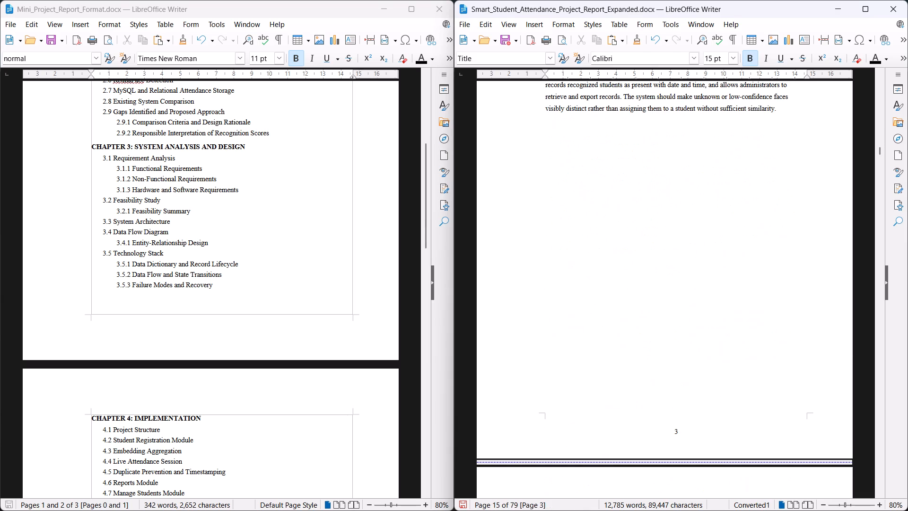
{"action": "scroll", "coordinate": [670, 235], "scroll_direction": "down", "scroll_amount": 20}
{"action": "scroll", "coordinate": [670, 235], "scroll_direction": "down", "scroll_amount": 18}
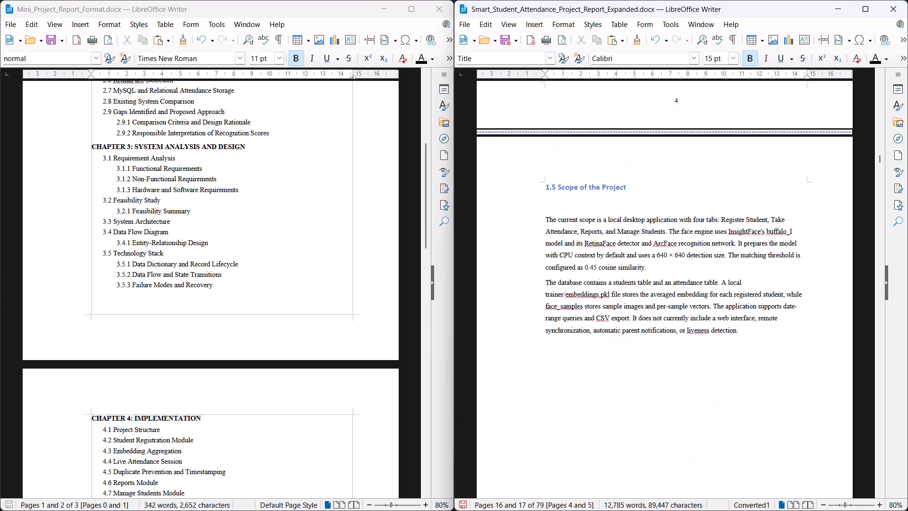
{"action": "scroll", "coordinate": [668, 214], "scroll_direction": "down", "scroll_amount": 20}
{"action": "scroll", "coordinate": [668, 214], "scroll_direction": "down", "scroll_amount": 20}
{"action": "scroll", "coordinate": [668, 214], "scroll_direction": "down", "scroll_amount": 2}
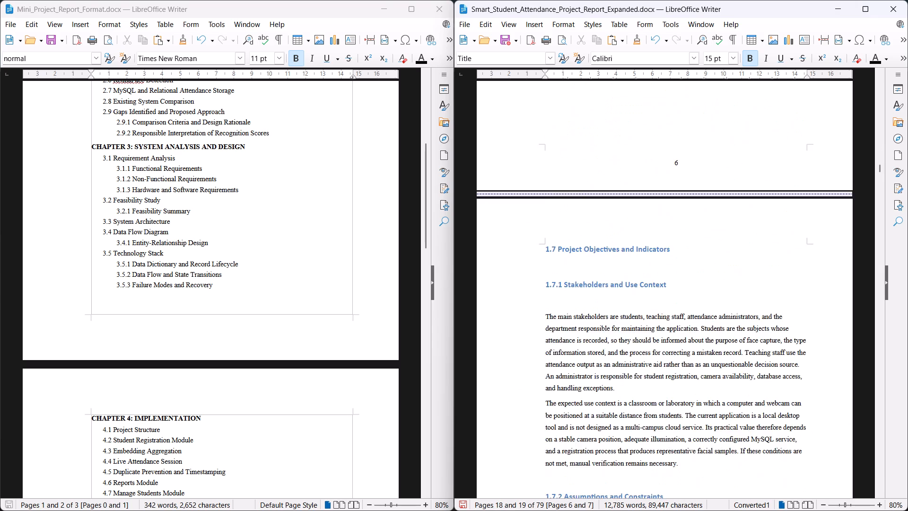
{"action": "scroll", "coordinate": [661, 243], "scroll_direction": "down", "scroll_amount": 17}
{"action": "scroll", "coordinate": [661, 237], "scroll_direction": "down", "scroll_amount": 6}
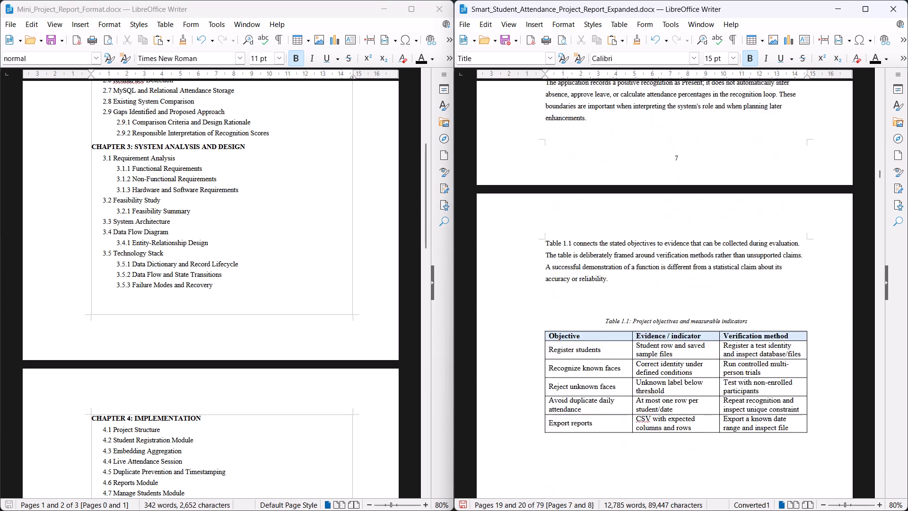
Add a blank line below the headings 2.1 Overview of Attendance Technologies and 2.2 Viola–Jones Face Detection.
{"action": "scroll", "coordinate": [661, 237], "scroll_direction": "down", "scroll_amount": 5}
{"action": "scroll", "coordinate": [661, 237], "scroll_direction": "down", "scroll_amount": 17}
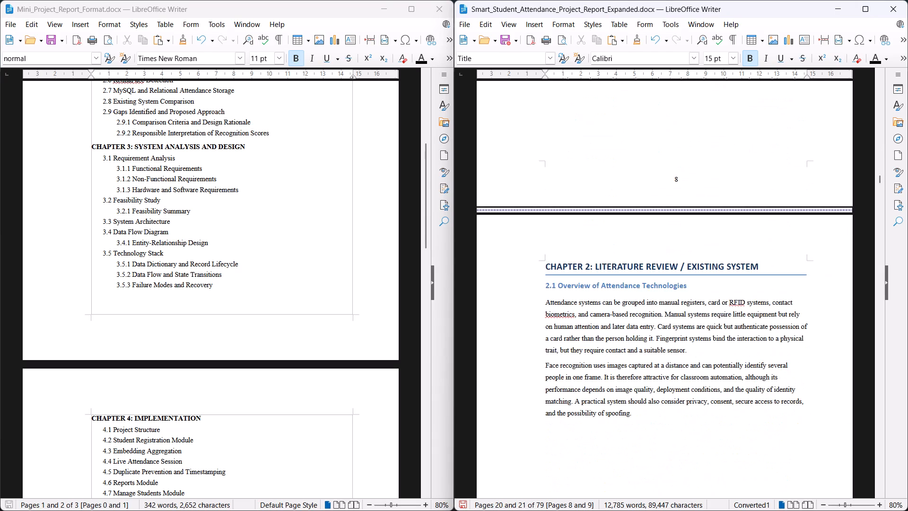
{"action": "left_click", "coordinate": [712, 287]}
{"action": "key", "text": "Return"}
{"action": "scroll", "coordinate": [712, 287], "scroll_direction": "down", "scroll_amount": 19}
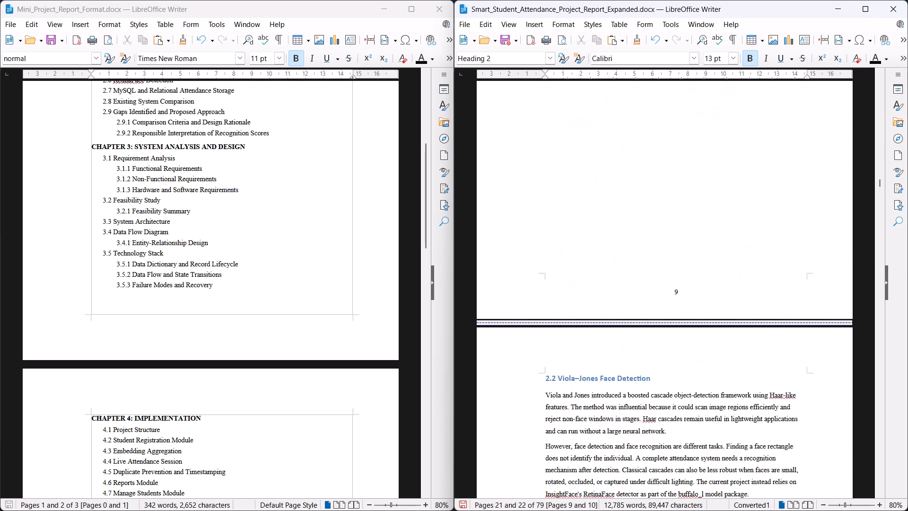
{"action": "scroll", "coordinate": [704, 285], "scroll_direction": "down", "scroll_amount": 3}
{"action": "left_click", "coordinate": [692, 274]}
{"action": "key", "text": "Return"}
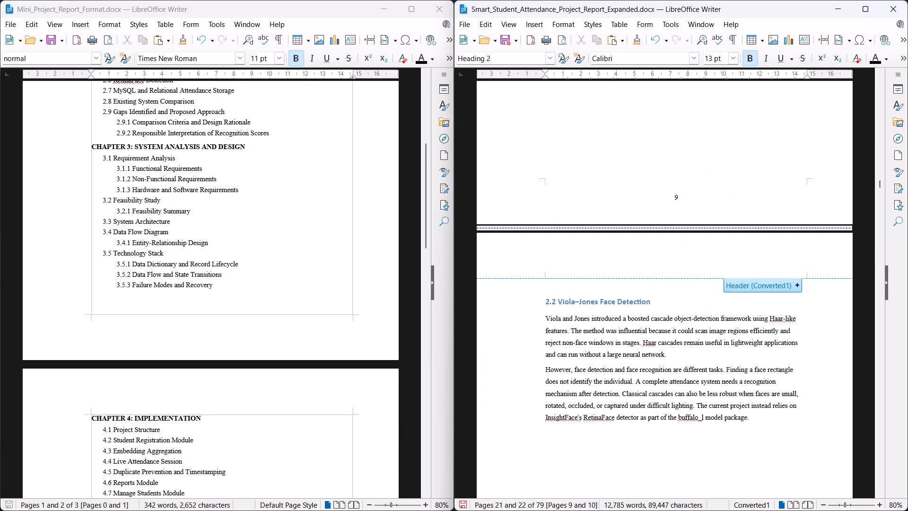
{"action": "key", "text": "BackSpace"}
{"action": "left_click", "coordinate": [682, 283]}
{"action": "key", "text": "Return"}
Add a blank line below the headings 2.3 Local Binary Patterns and LBPH and 2.4 FaceNet and Embedding-Based Recognition.
{"action": "scroll", "coordinate": [682, 285], "scroll_direction": "down", "scroll_amount": 19}
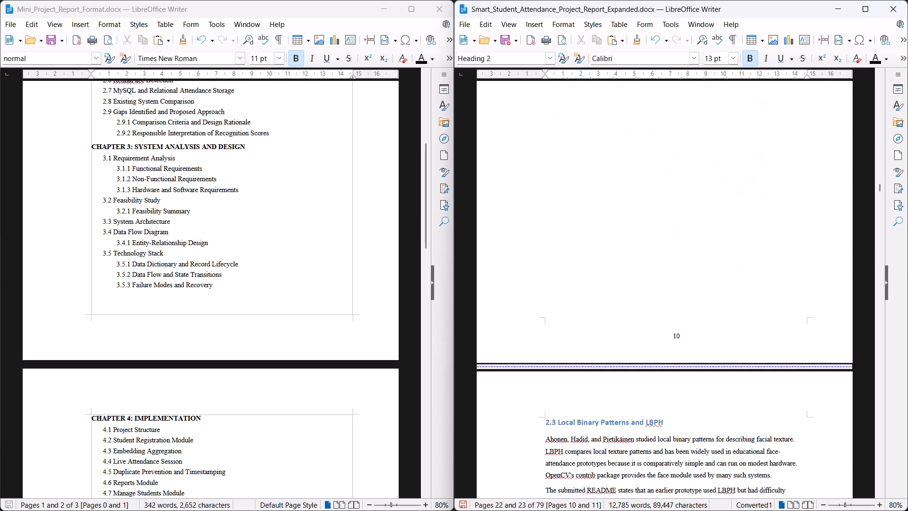
{"action": "scroll", "coordinate": [678, 284], "scroll_direction": "down", "scroll_amount": 3}
{"action": "left_click", "coordinate": [683, 299]}
{"action": "left_click", "coordinate": [681, 307]}
{"action": "key", "text": "Return"}
{"action": "scroll", "coordinate": [680, 306], "scroll_direction": "down", "scroll_amount": 9}
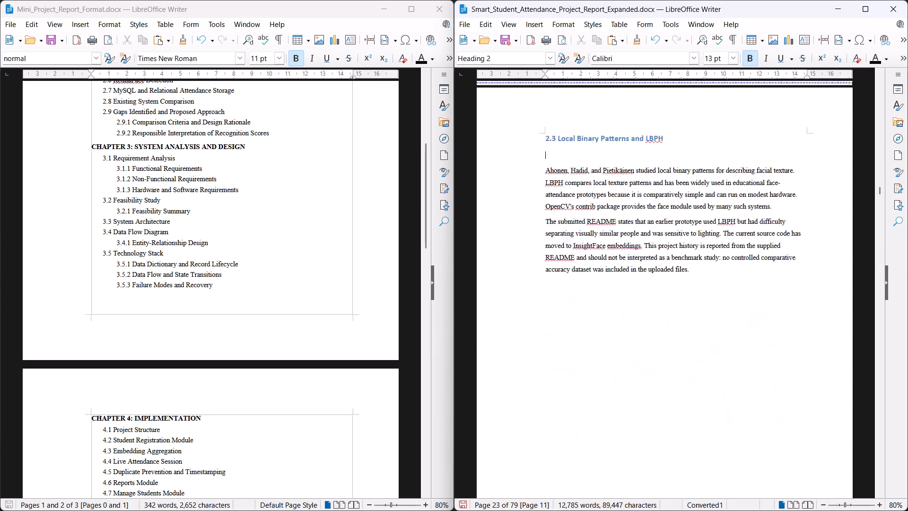
{"action": "scroll", "coordinate": [678, 304], "scroll_direction": "down", "scroll_amount": 9}
{"action": "scroll", "coordinate": [678, 304], "scroll_direction": "up", "scroll_amount": 1}
{"action": "scroll", "coordinate": [678, 304], "scroll_direction": "down", "scroll_amount": 4}
{"action": "left_click", "coordinate": [720, 344]}
{"action": "key", "text": "Return"}
Add a blank line below the headings 2.5 ArcFace and 2.6 RetinaFace Detection.
{"action": "scroll", "coordinate": [711, 337], "scroll_direction": "down", "scroll_amount": 9}
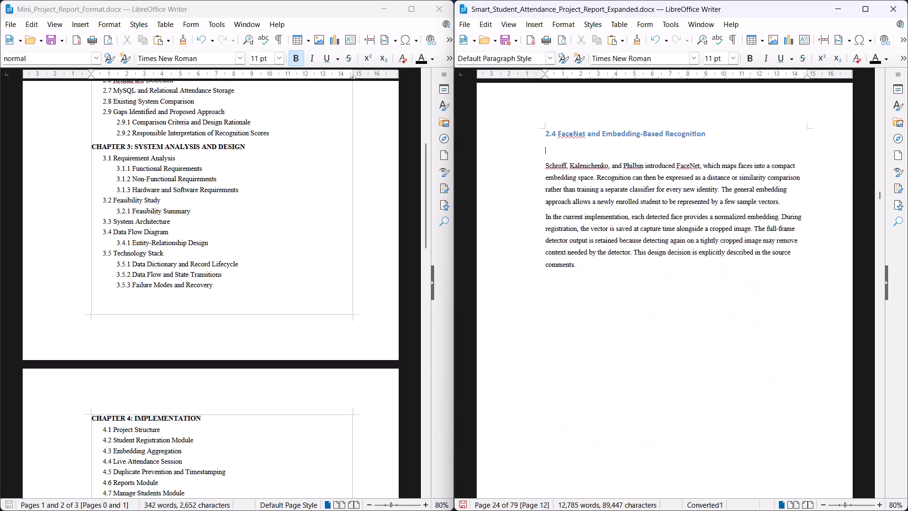
{"action": "scroll", "coordinate": [702, 334], "scroll_direction": "down", "scroll_amount": 13}
{"action": "left_click", "coordinate": [641, 363]}
{"action": "key", "text": "Return"}
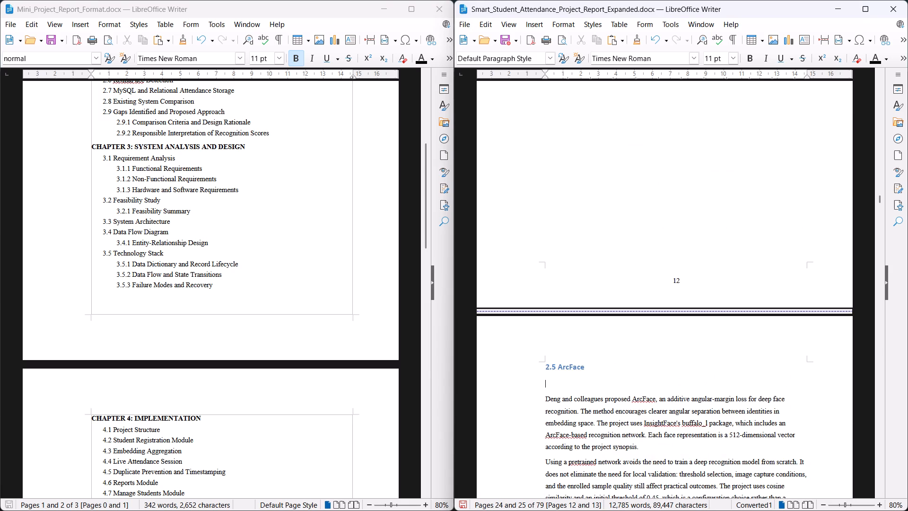
{"action": "left_click", "coordinate": [650, 443]}
{"action": "left_click", "coordinate": [652, 429]}
{"action": "scroll", "coordinate": [664, 406], "scroll_direction": "down", "scroll_amount": 11}
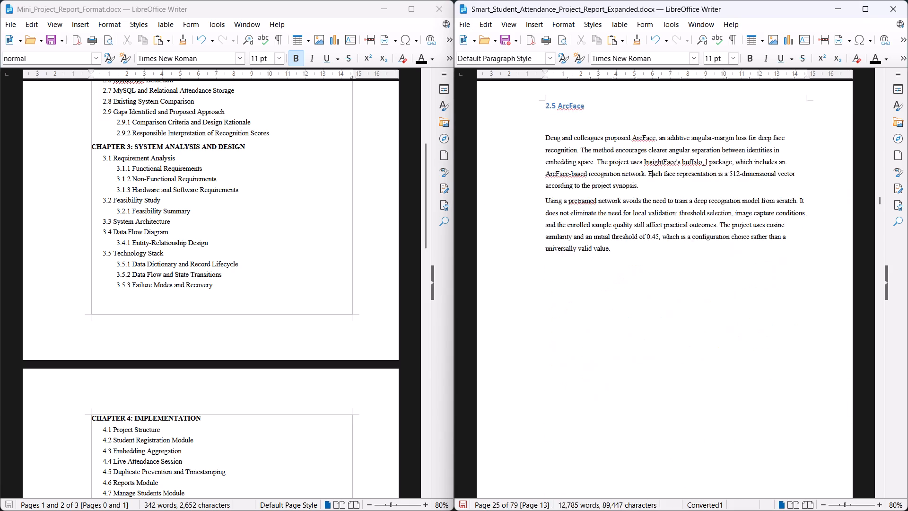
{"action": "scroll", "coordinate": [660, 374], "scroll_direction": "down", "scroll_amount": 12}
{"action": "left_click", "coordinate": [660, 364]}
{"action": "key", "text": "Return"}
Add a blank line below the headings 2.7 MySQL and Relational Attendance Storage and 2.8 Existing System Comparison.
{"action": "scroll", "coordinate": [660, 364], "scroll_direction": "down", "scroll_amount": 13}
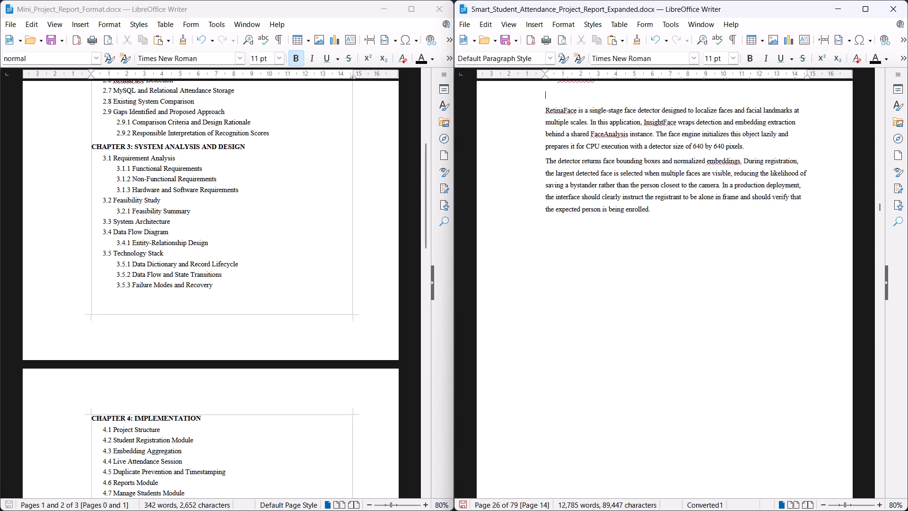
{"action": "scroll", "coordinate": [659, 362], "scroll_direction": "down", "scroll_amount": 10}
{"action": "left_click", "coordinate": [720, 358]}
{"action": "key", "text": "Return"}
{"action": "scroll", "coordinate": [709, 365], "scroll_direction": "down", "scroll_amount": 15}
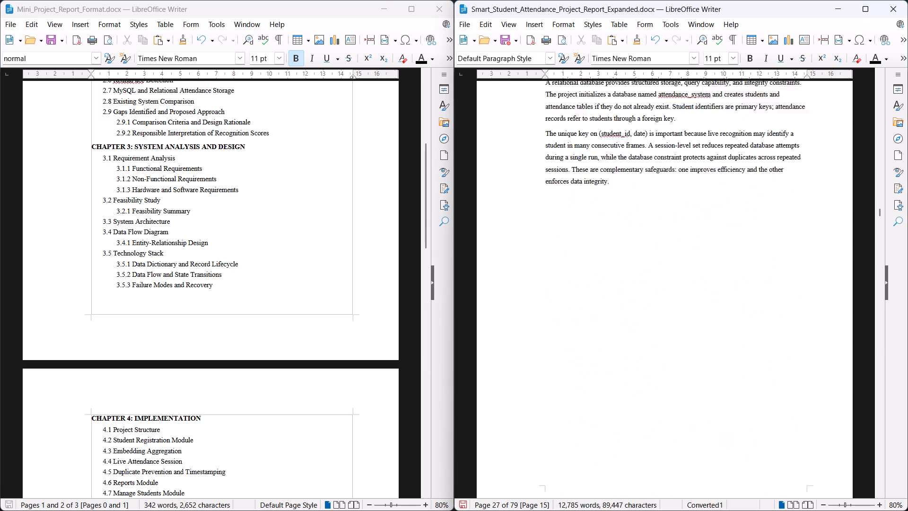
{"action": "scroll", "coordinate": [705, 363], "scroll_direction": "down", "scroll_amount": 7}
{"action": "left_click", "coordinate": [685, 379]}
{"action": "key", "text": "Return"}
Insert two blank lines above the Table 2.1 caption on the qualitative comparison of attendance approaches.
{"action": "scroll", "coordinate": [685, 378], "scroll_direction": "down", "scroll_amount": 15}
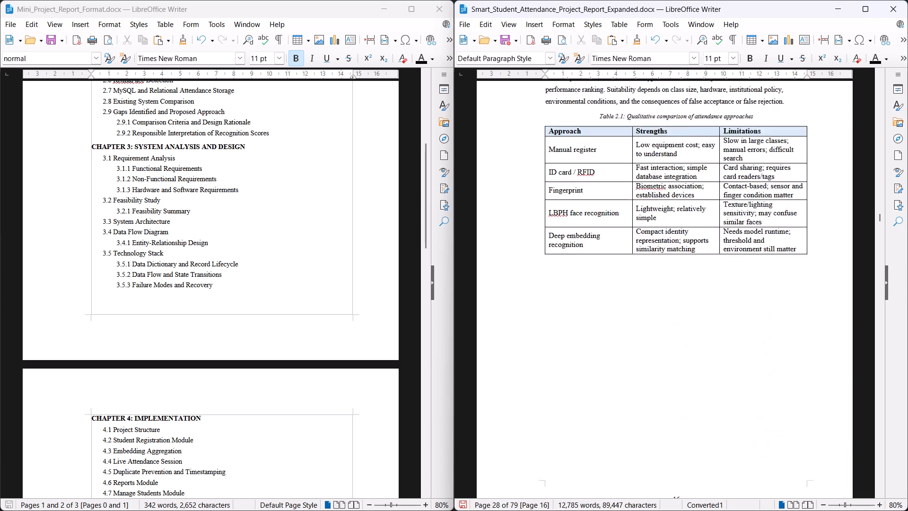
{"action": "scroll", "coordinate": [685, 373], "scroll_direction": "down", "scroll_amount": 2}
{"action": "scroll", "coordinate": [685, 373], "scroll_direction": "up", "scroll_amount": 9}
{"action": "left_click", "coordinate": [588, 254]}
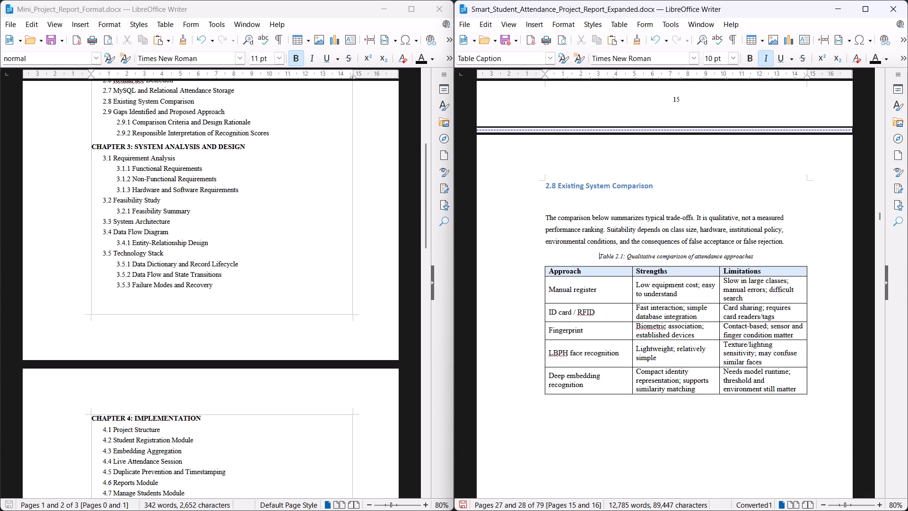
{"action": "key", "text": "Return"}
{"action": "key", "text": "Return"}
{"action": "scroll", "coordinate": [622, 294], "scroll_direction": "down", "scroll_amount": 18}
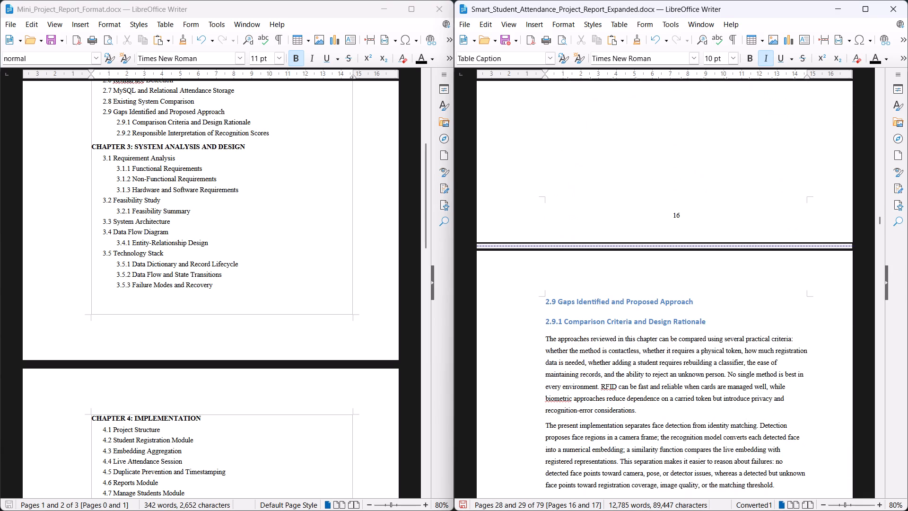
Add a blank line below the headings 2.9 Gaps Identified and Proposed Approach and 2.9.1 Comparison Criteria and Design Rationale.
{"action": "left_click", "coordinate": [705, 303]}
{"action": "key", "text": "Return"}
{"action": "left_click", "coordinate": [718, 337]}
{"action": "key", "text": "Return"}
Add a blank line above and below the heading 2.9.2 Responsible Interpretation of Recognition Scores.
{"action": "scroll", "coordinate": [704, 345], "scroll_direction": "down", "scroll_amount": 12}
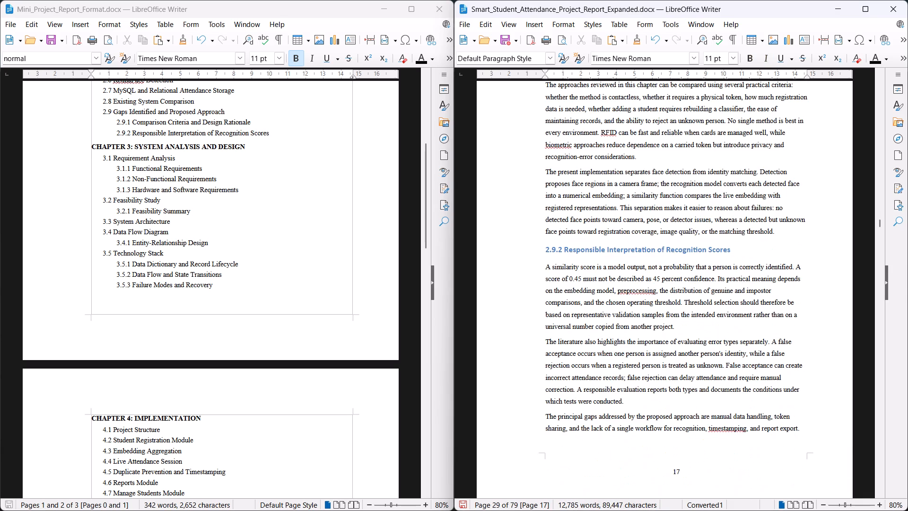
{"action": "left_click", "coordinate": [786, 233]}
{"action": "key", "text": "Return"}
{"action": "left_click", "coordinate": [755, 263]}
{"action": "key", "text": "Return"}
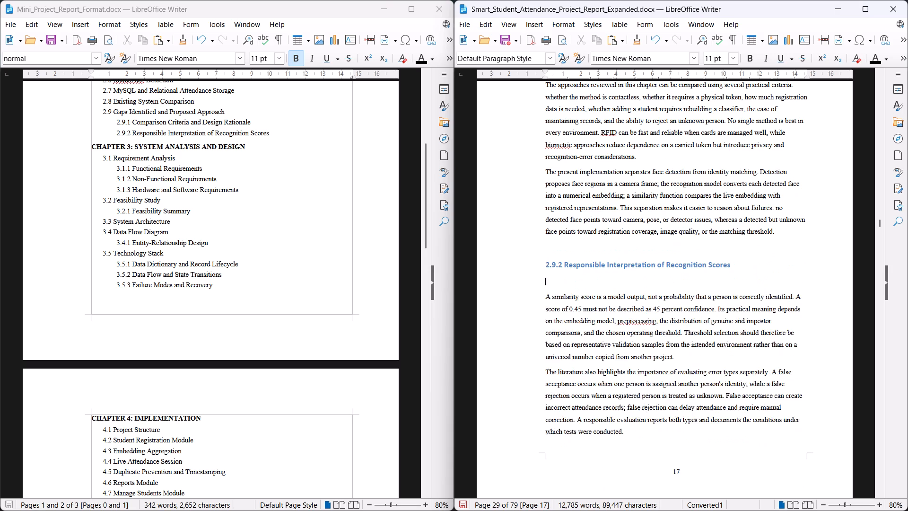
Insert two blank lines above the Table 2.2 caption on the summary of selected literature.
{"action": "scroll", "coordinate": [734, 287], "scroll_direction": "down", "scroll_amount": 15}
{"action": "left_click", "coordinate": [620, 318]}
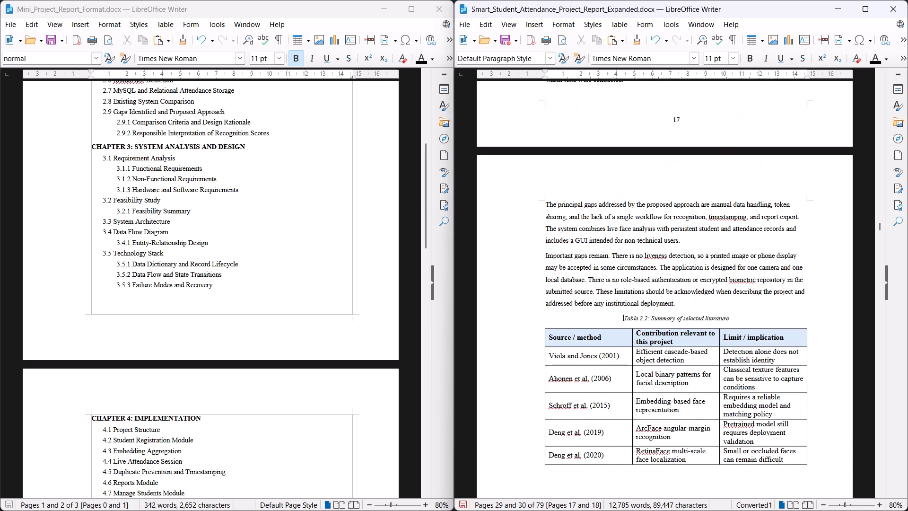
{"action": "key", "text": "Return"}
{"action": "key", "text": "Return"}
Add a blank line below the headings 3.1 Requirement Analysis and 3.1.1 Functional Requirements.
{"action": "scroll", "coordinate": [659, 328], "scroll_direction": "down", "scroll_amount": 18}
{"action": "scroll", "coordinate": [681, 341], "scroll_direction": "down", "scroll_amount": 3}
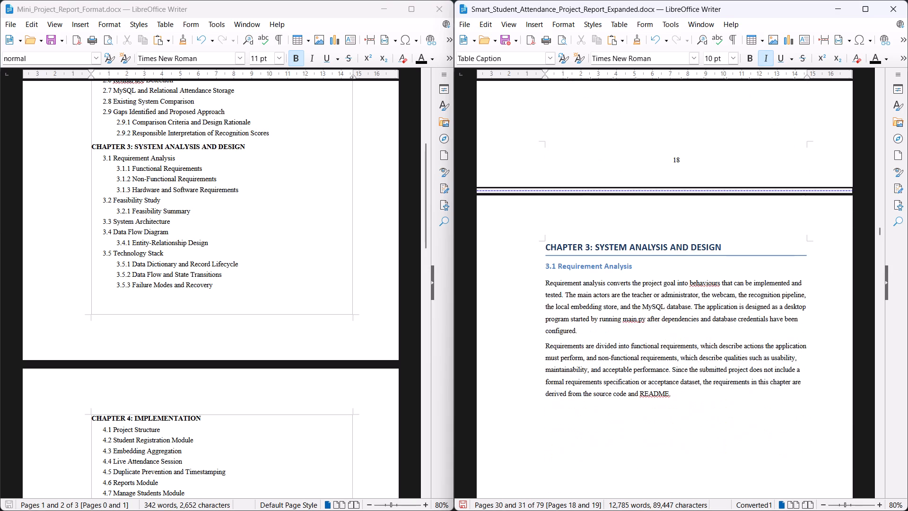
{"action": "left_click", "coordinate": [652, 266]}
{"action": "key", "text": "Return"}
{"action": "scroll", "coordinate": [664, 302], "scroll_direction": "down", "scroll_amount": 20}
{"action": "scroll", "coordinate": [664, 302], "scroll_direction": "down", "scroll_amount": 2}
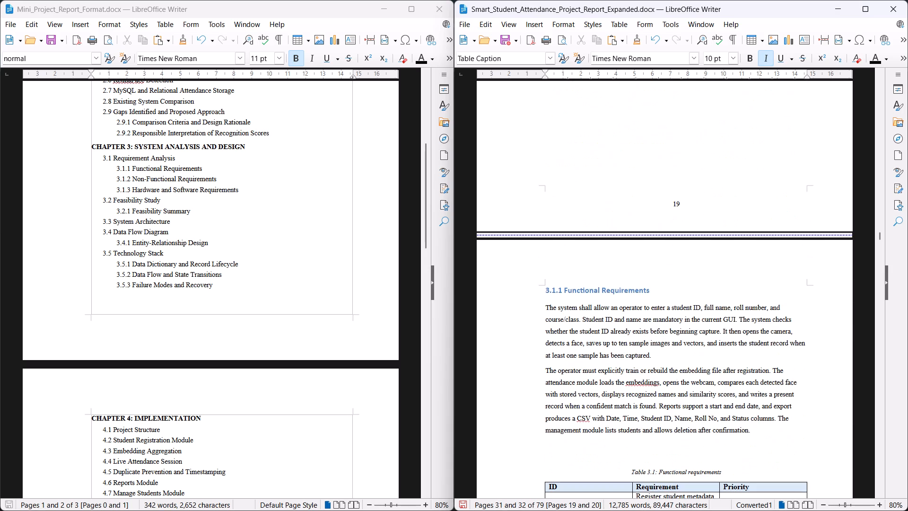
{"action": "left_click", "coordinate": [662, 269]}
{"action": "key", "text": "Return"}
Insert one more blank line above the Table 3.1 caption on functional requirements.
{"action": "scroll", "coordinate": [668, 315], "scroll_direction": "down", "scroll_amount": 10}
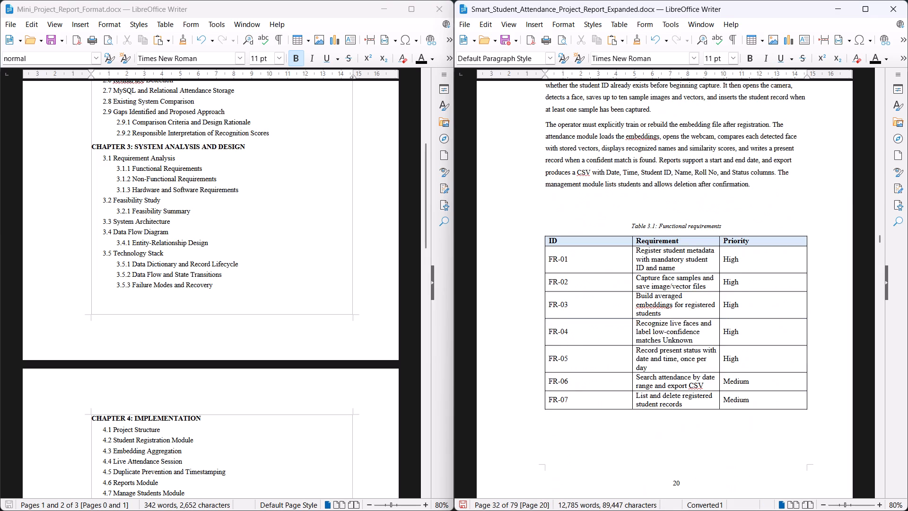
{"action": "left_click", "coordinate": [630, 230]}
{"action": "key", "text": "Return"}
Add a blank line below the headings 3.1.2 Non-Functional Requirements and 3.1.3 Hardware and Software Requirements.
{"action": "scroll", "coordinate": [680, 290], "scroll_direction": "down", "scroll_amount": 15}
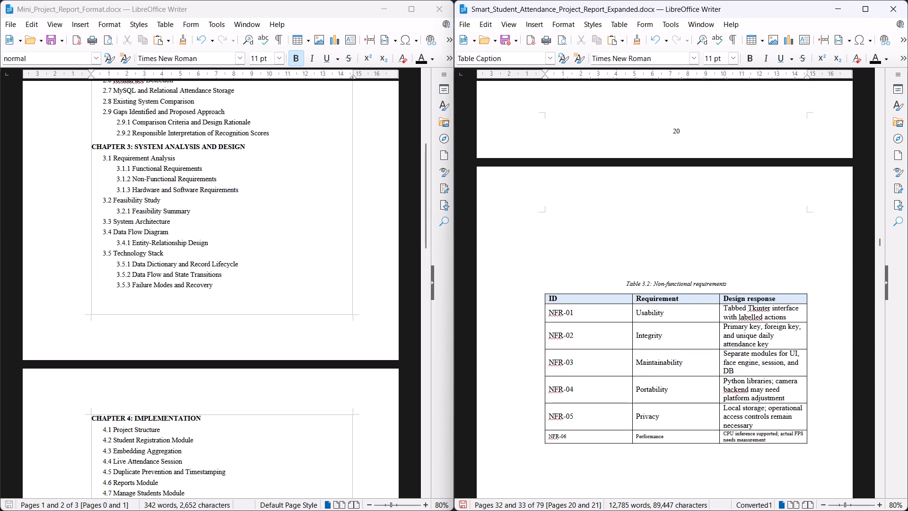
{"action": "scroll", "coordinate": [657, 293], "scroll_direction": "down", "scroll_amount": 20}
{"action": "left_click", "coordinate": [678, 282]}
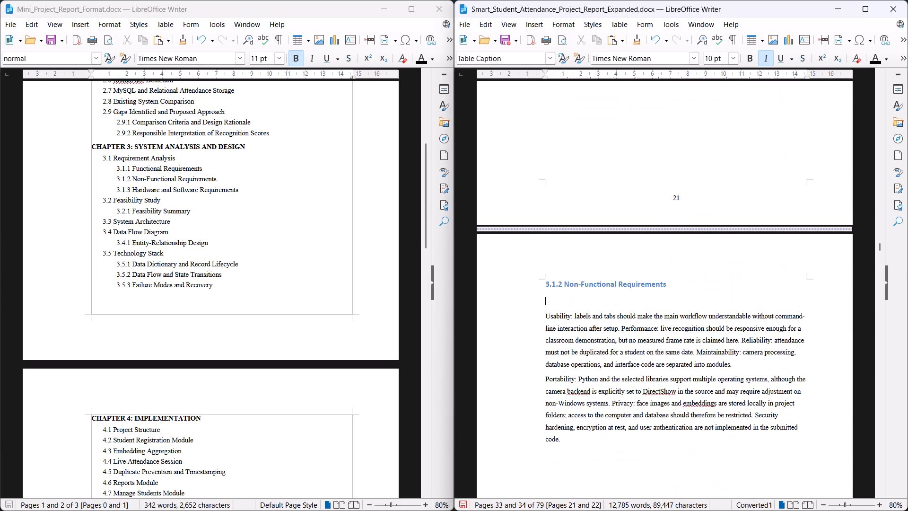
{"action": "key", "text": "Return"}
{"action": "scroll", "coordinate": [682, 311], "scroll_direction": "down", "scroll_amount": 6}
{"action": "scroll", "coordinate": [675, 319], "scroll_direction": "down", "scroll_amount": 16}
{"action": "left_click", "coordinate": [701, 302]}
{"action": "key", "text": "Return"}
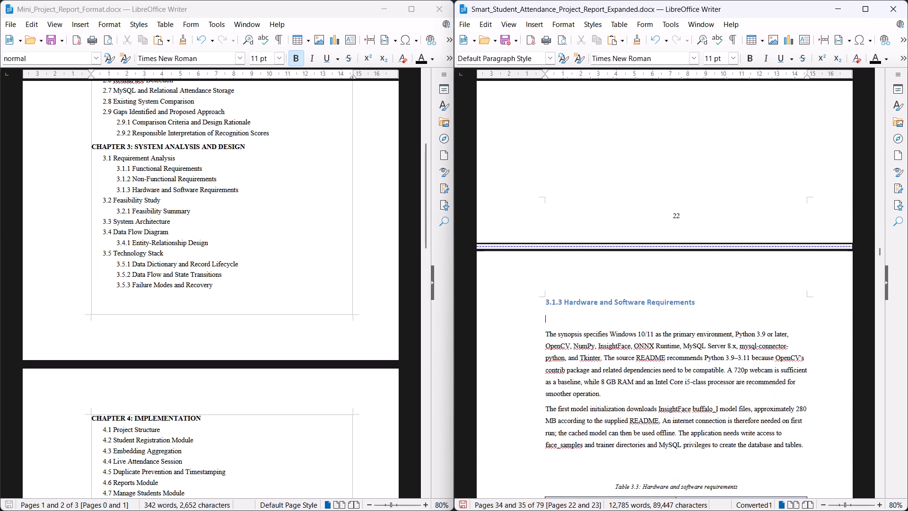
Add a blank line below the headings 3.2 Feasibility Study and 3.2.1 Feasibility Summary.
{"action": "scroll", "coordinate": [690, 316], "scroll_direction": "down", "scroll_amount": 8}
{"action": "scroll", "coordinate": [630, 295], "scroll_direction": "down", "scroll_amount": 15}
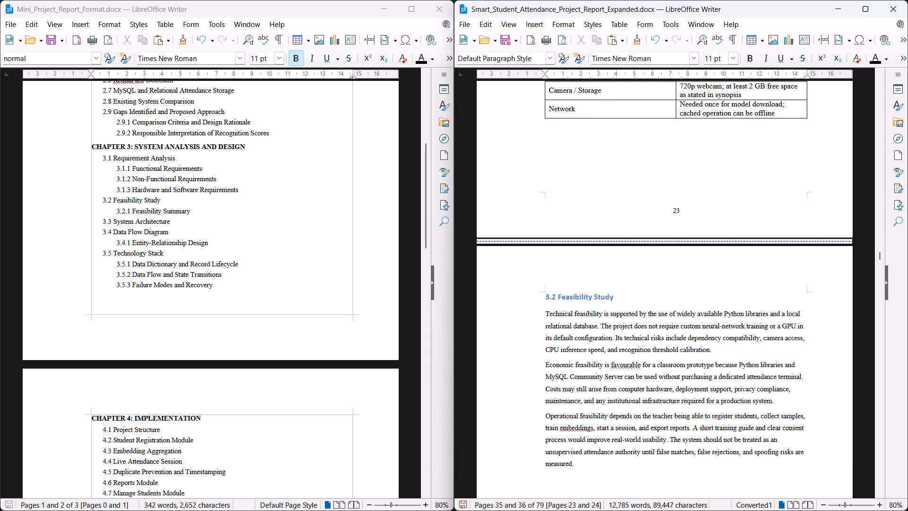
{"action": "left_click", "coordinate": [644, 302]}
{"action": "key", "text": "Return"}
{"action": "key", "text": "BackSpace"}
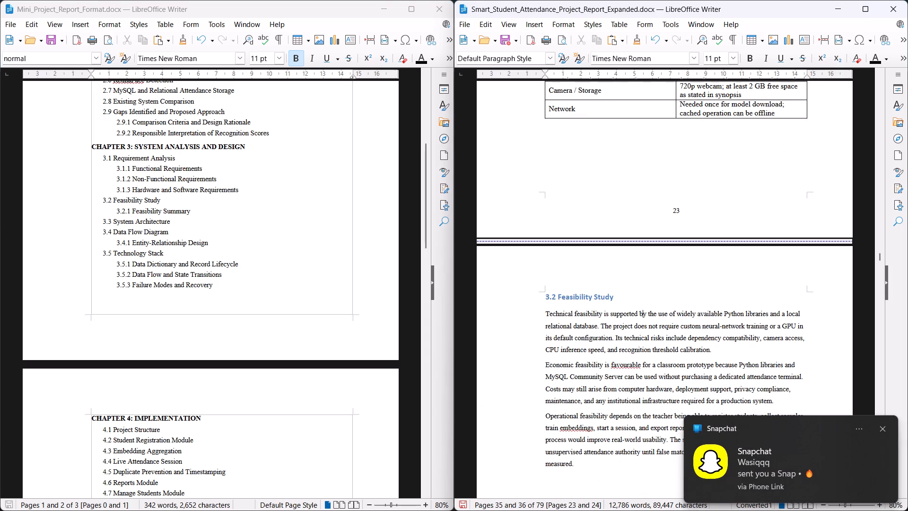
{"action": "left_click", "coordinate": [626, 298]}
{"action": "key", "text": "Return"}
{"action": "scroll", "coordinate": [636, 304], "scroll_direction": "down", "scroll_amount": 20}
{"action": "scroll", "coordinate": [636, 304], "scroll_direction": "down", "scroll_amount": 2}
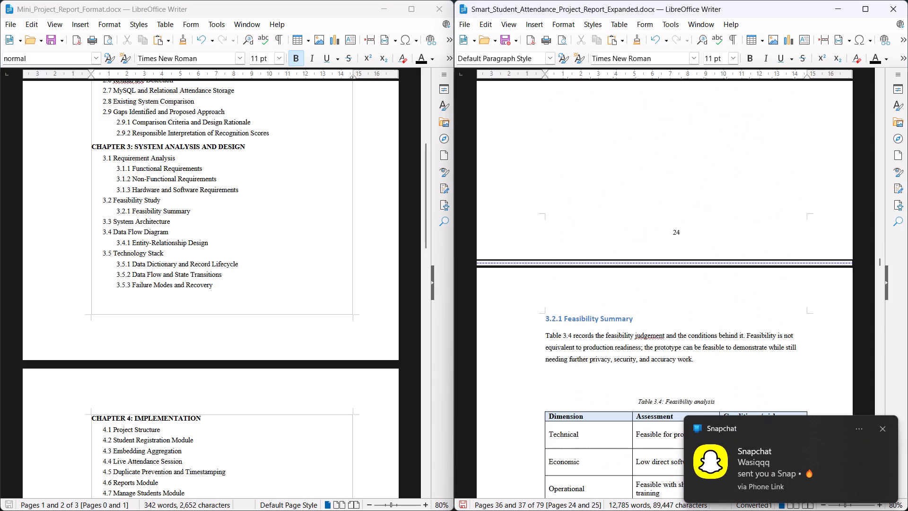
{"action": "left_click", "coordinate": [644, 317]}
{"action": "key", "text": "Return"}
Insert one more blank line above the Table 3.4 caption on feasibility analysis.
{"action": "scroll", "coordinate": [644, 317], "scroll_direction": "down", "scroll_amount": 10}
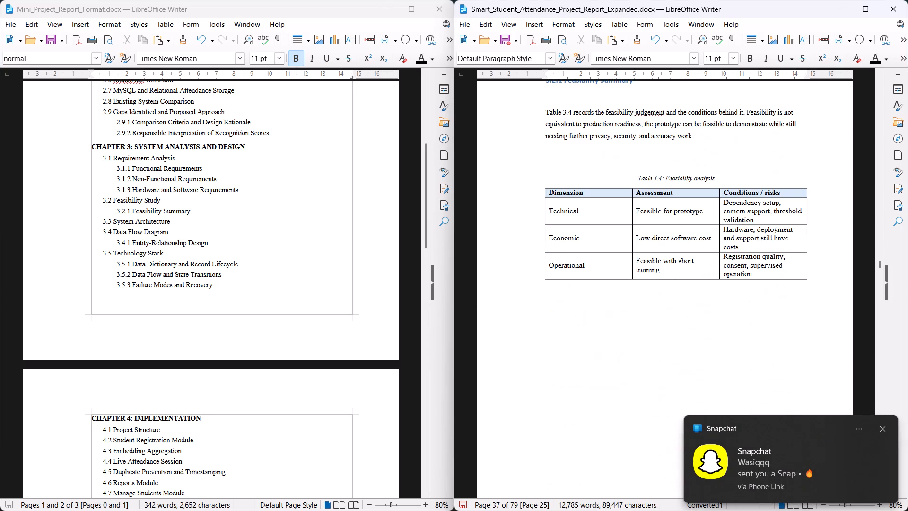
{"action": "left_click", "coordinate": [637, 179]}
{"action": "key", "text": "Return"}
Add a blank line below the headings 3.3 System Architecture and 3.4 Data Flow Diagram.
{"action": "scroll", "coordinate": [683, 275], "scroll_direction": "down", "scroll_amount": 16}
{"action": "left_click", "coordinate": [642, 238]}
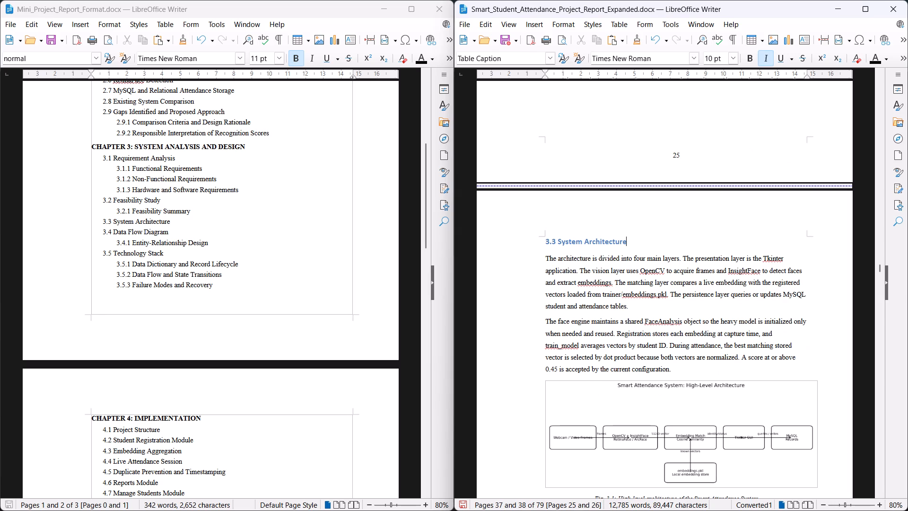
{"action": "key", "text": "Return"}
{"action": "scroll", "coordinate": [655, 266], "scroll_direction": "down", "scroll_amount": 8}
{"action": "scroll", "coordinate": [657, 269], "scroll_direction": "down", "scroll_amount": 14}
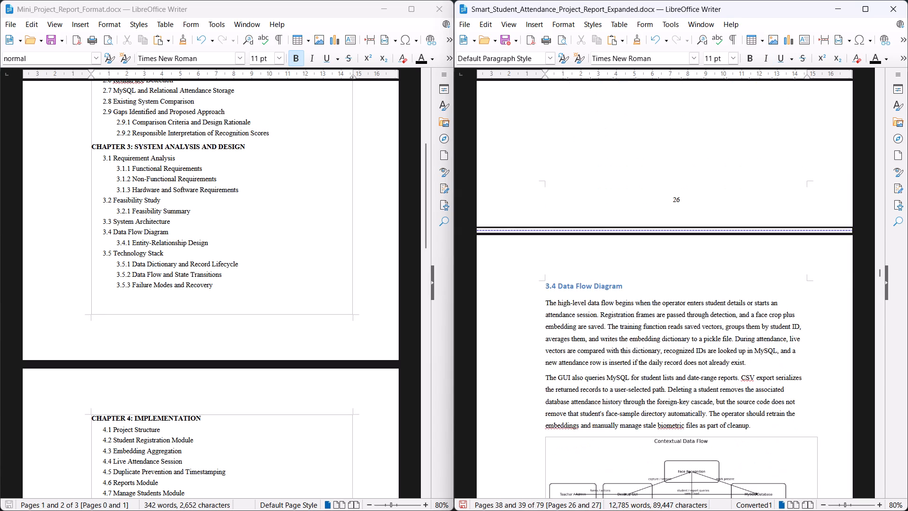
{"action": "left_click", "coordinate": [641, 260]}
{"action": "key", "text": "Return"}
Add a blank line below the heading 3.4.1 Entity-Relationship Design.
{"action": "scroll", "coordinate": [656, 366], "scroll_direction": "down", "scroll_amount": 20}
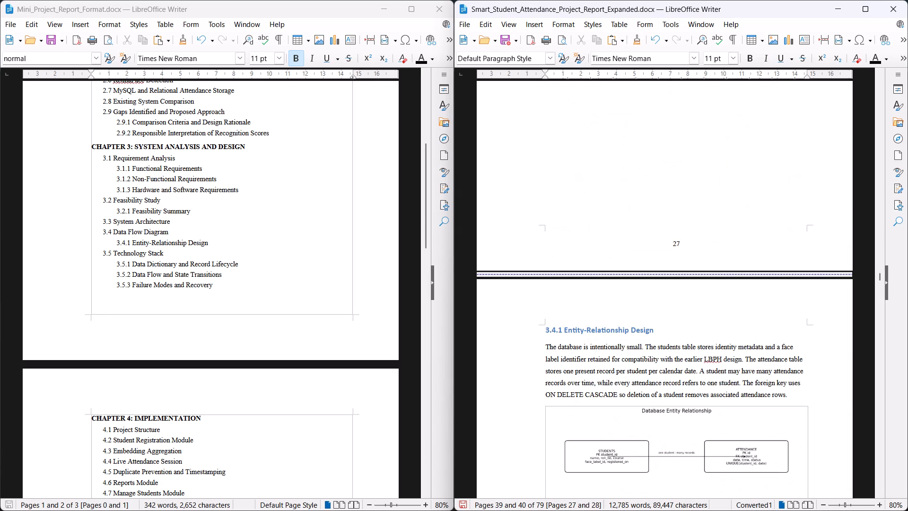
{"action": "left_click", "coordinate": [664, 323]}
{"action": "left_click", "coordinate": [669, 330]}
{"action": "key", "text": "Return"}
Add a blank line below the headings 3.5 Technology Stack and 3.5.1 Data Dictionary and Record Lifecycle.
{"action": "scroll", "coordinate": [669, 330], "scroll_direction": "down", "scroll_amount": 11}
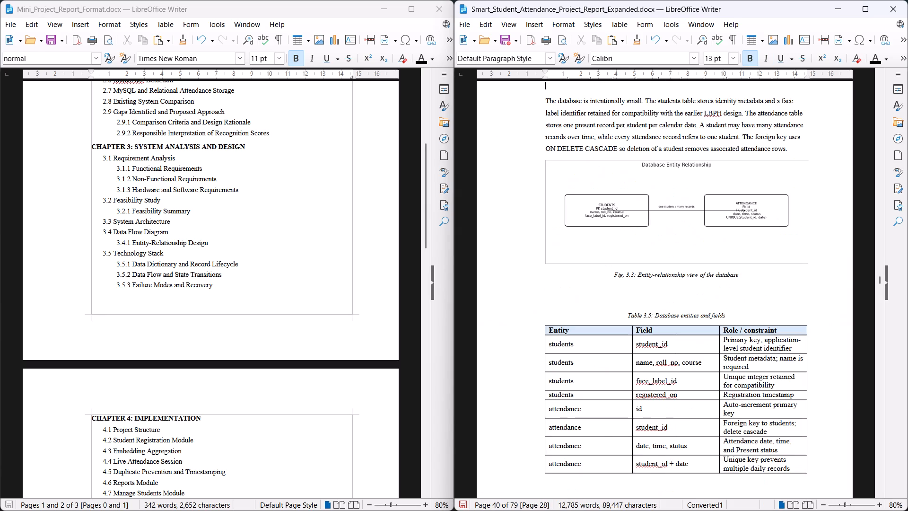
{"action": "scroll", "coordinate": [643, 313], "scroll_direction": "down", "scroll_amount": 15}
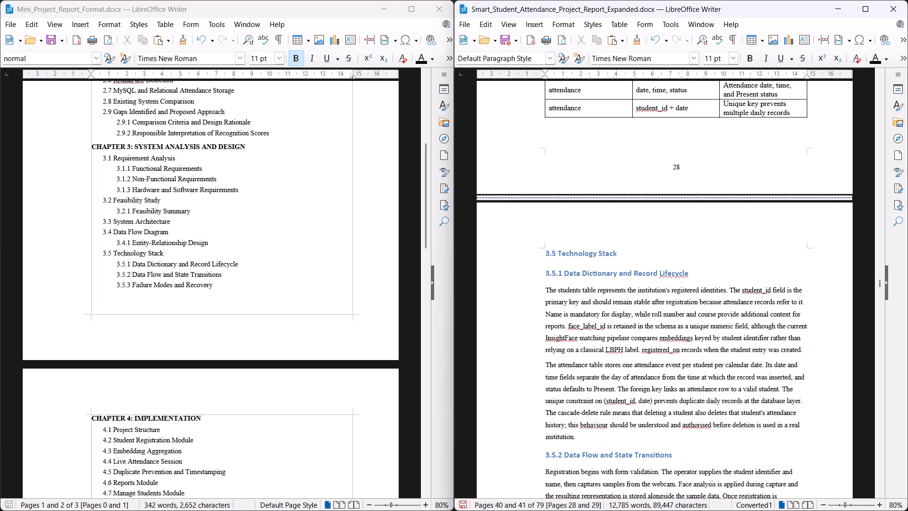
{"action": "left_click", "coordinate": [633, 249]}
{"action": "key", "text": "Return"}
{"action": "left_click", "coordinate": [695, 287]}
{"action": "key", "text": "Return"}
Add a blank line above and below the heading 3.5.2 Data Flow and State Transitions, keeping the heading text on one line.
{"action": "scroll", "coordinate": [691, 295], "scroll_direction": "down", "scroll_amount": 6}
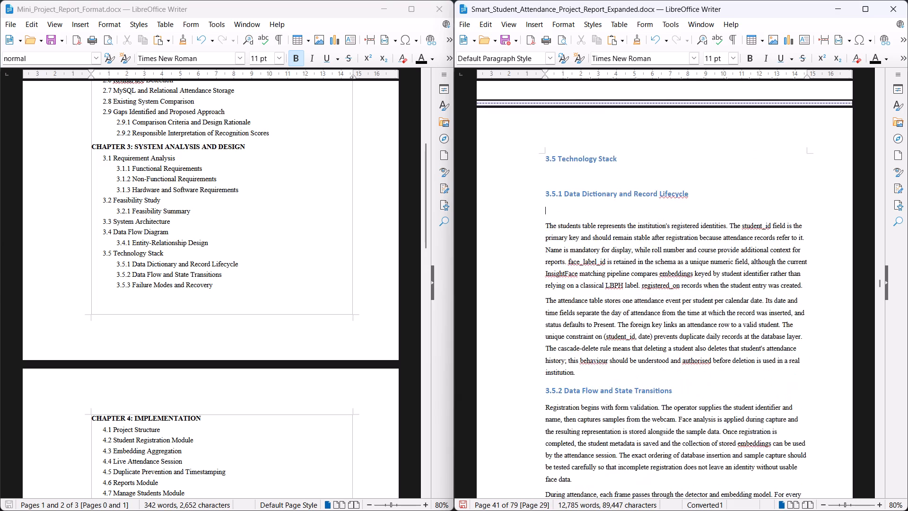
{"action": "scroll", "coordinate": [690, 297], "scroll_direction": "down", "scroll_amount": 4}
{"action": "left_click", "coordinate": [660, 242]}
{"action": "key", "text": "Return"}
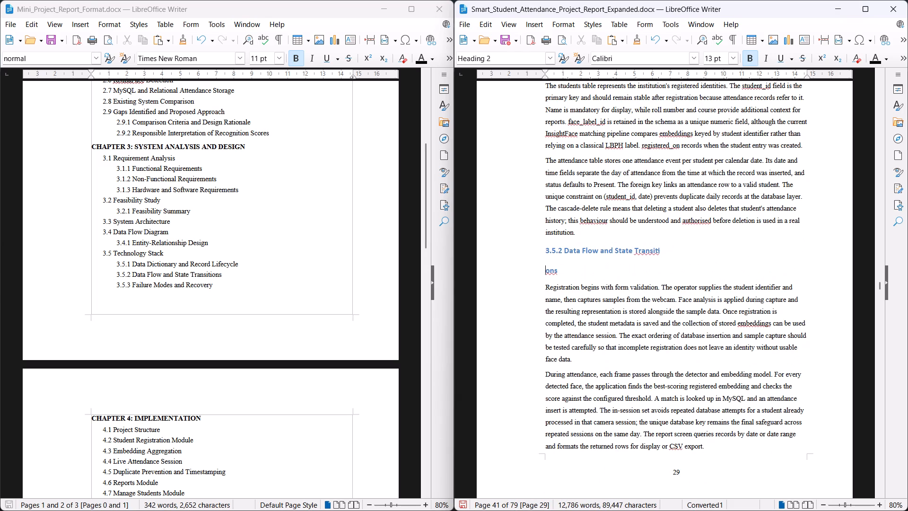
{"action": "key", "text": "BackSpace"}
{"action": "left_click", "coordinate": [623, 239]}
{"action": "left_click", "coordinate": [628, 235]}
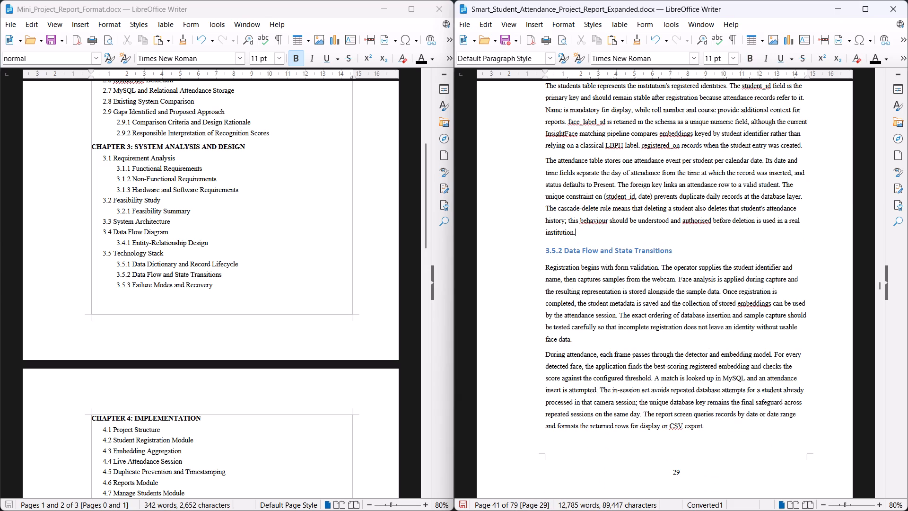
{"action": "key", "text": "Return"}
{"action": "left_click", "coordinate": [683, 262]}
{"action": "key", "text": "Return"}
Add a blank line below and above the heading 3.5.3 Failure Modes and Recovery.
{"action": "scroll", "coordinate": [678, 275], "scroll_direction": "down", "scroll_amount": 13}
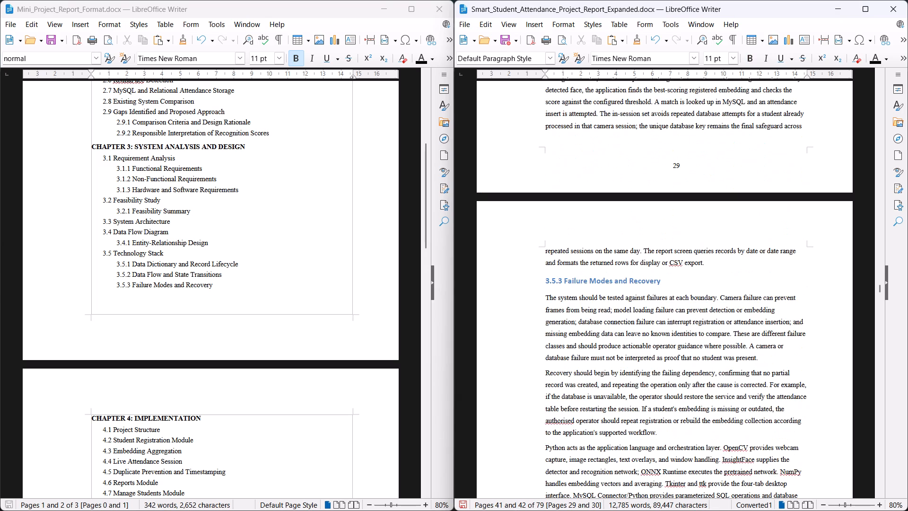
{"action": "left_click", "coordinate": [674, 278]}
{"action": "key", "text": "Return"}
{"action": "scroll", "coordinate": [674, 278], "scroll_direction": "down", "scroll_amount": 4}
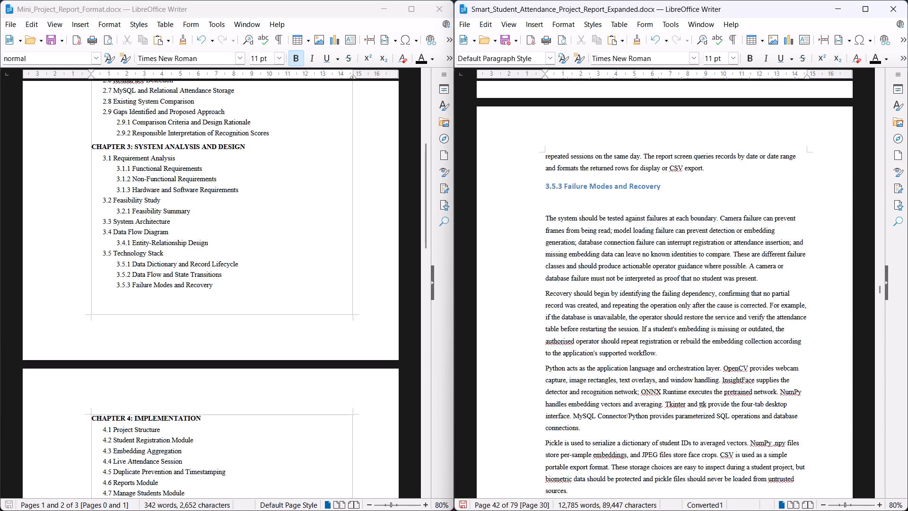
{"action": "left_click", "coordinate": [725, 170]}
{"action": "key", "text": "Return"}
Add a blank line below the Chapter 4 headings 4.1 Project Structure and 4.2 Student Registration Module.
{"action": "scroll", "coordinate": [715, 181], "scroll_direction": "down", "scroll_amount": 18}
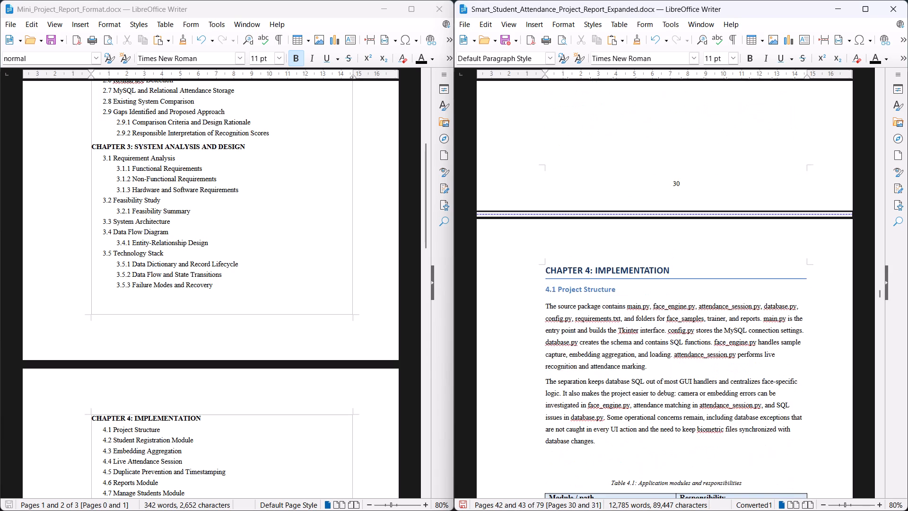
{"action": "left_click", "coordinate": [648, 286]}
{"action": "key", "text": "Return"}
{"action": "scroll", "coordinate": [648, 286], "scroll_direction": "down", "scroll_amount": 10}
{"action": "scroll", "coordinate": [648, 286], "scroll_direction": "down", "scroll_amount": 11}
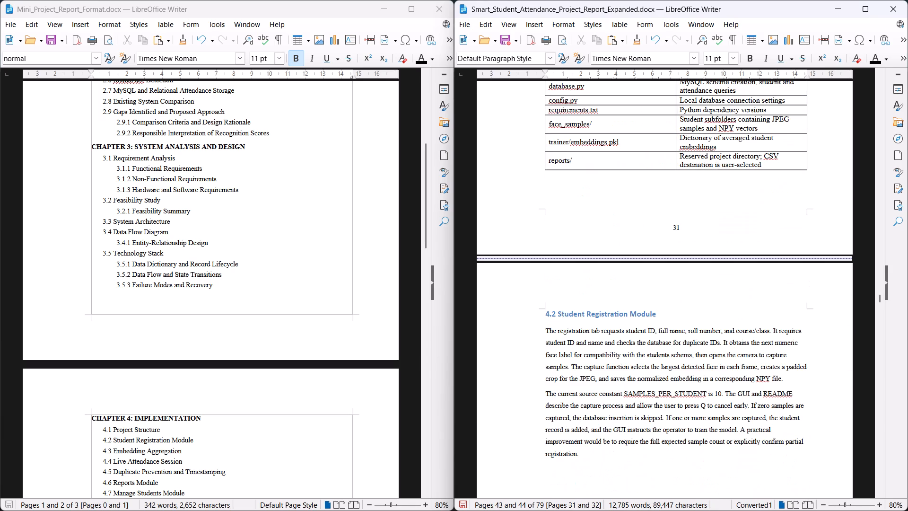
{"action": "left_click", "coordinate": [667, 312]}
{"action": "key", "text": "Return"}
Add a blank line below the headings 4.3 Embedding Aggregation and 4.4 Live Attendance Session.
{"action": "scroll", "coordinate": [667, 312], "scroll_direction": "down", "scroll_amount": 20}
{"action": "scroll", "coordinate": [667, 312], "scroll_direction": "down", "scroll_amount": 1}
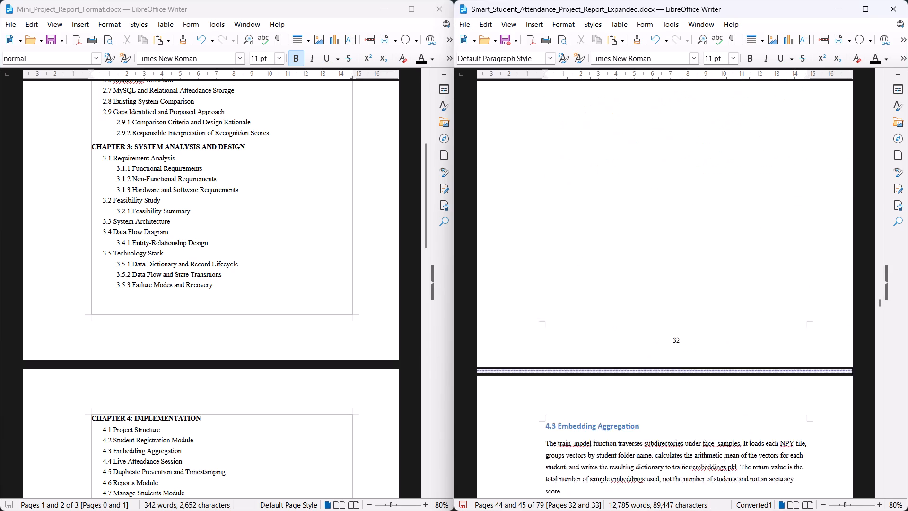
{"action": "scroll", "coordinate": [667, 312], "scroll_direction": "down", "scroll_amount": 1}
{"action": "left_click", "coordinate": [660, 332]}
{"action": "key", "text": "Return"}
{"action": "scroll", "coordinate": [660, 332], "scroll_direction": "down", "scroll_amount": 20}
{"action": "scroll", "coordinate": [660, 332], "scroll_direction": "down", "scroll_amount": 2}
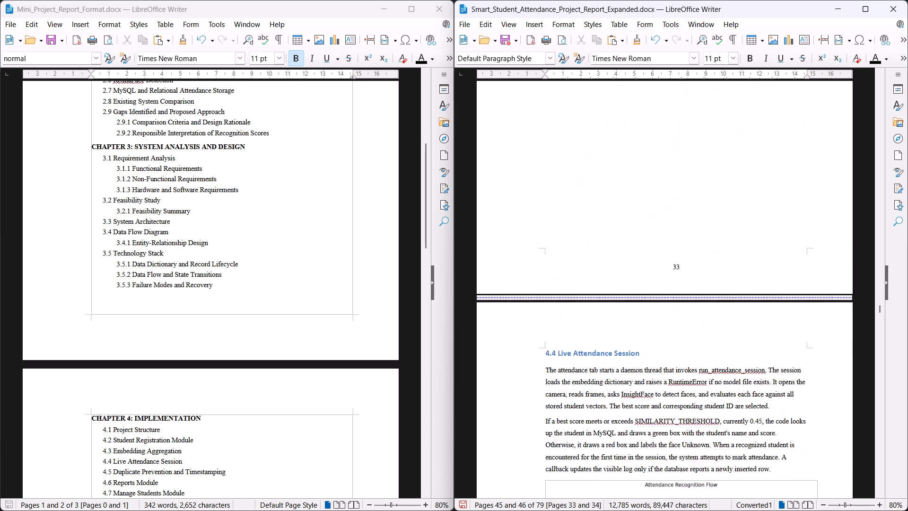
{"action": "scroll", "coordinate": [659, 326], "scroll_direction": "down", "scroll_amount": 2}
{"action": "left_click", "coordinate": [657, 301]}
{"action": "key", "text": "Return"}
Add a blank line below the headings 4.5 Duplicate Prevention and Timestamping and 4.6 Reports Module.
{"action": "scroll", "coordinate": [657, 301], "scroll_direction": "down", "scroll_amount": 20}
{"action": "scroll", "coordinate": [657, 301], "scroll_direction": "down", "scroll_amount": 4}
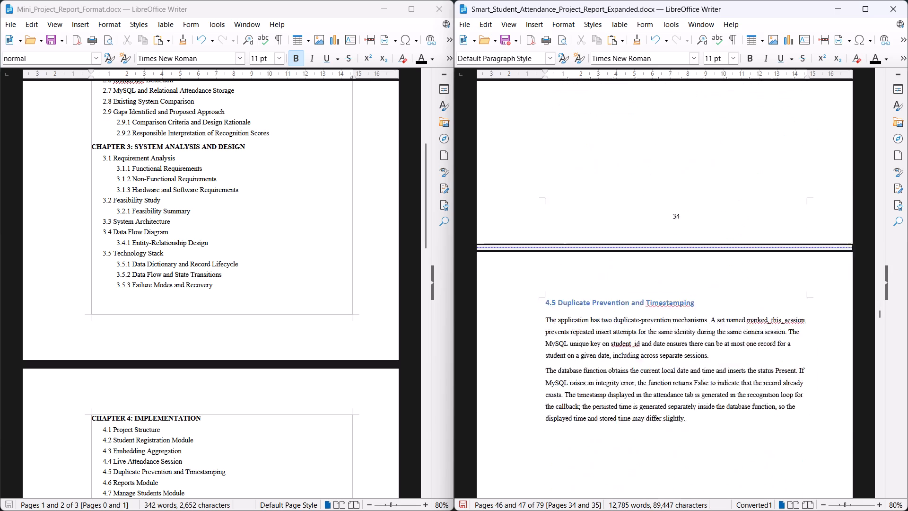
{"action": "left_click", "coordinate": [715, 276]}
{"action": "key", "text": "Return"}
{"action": "scroll", "coordinate": [677, 313], "scroll_direction": "down", "scroll_amount": 20}
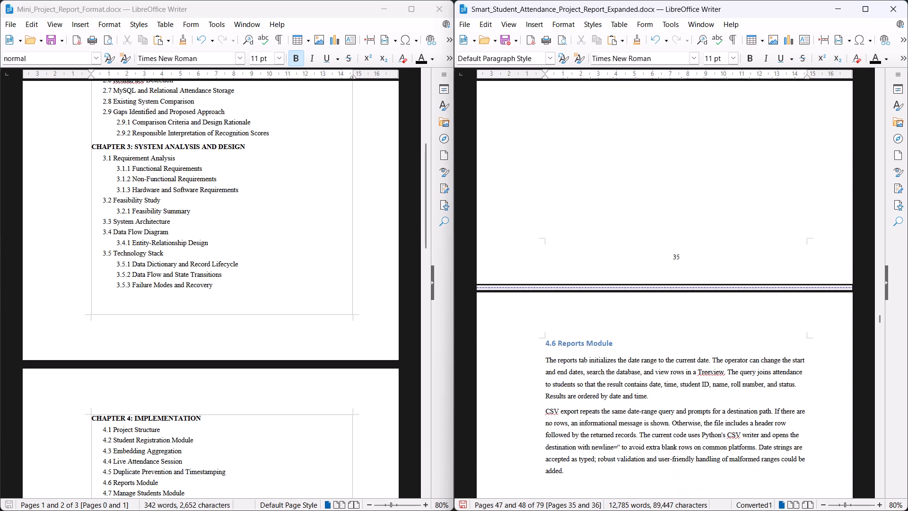
{"action": "left_click", "coordinate": [647, 345]}
{"action": "key", "text": "Return"}
Add a blank line below the headings 4.7 Manage Students Module and 4.8 Core Algorithm and Similarity.
{"action": "scroll", "coordinate": [648, 345], "scroll_direction": "down", "scroll_amount": 20}
{"action": "scroll", "coordinate": [648, 345], "scroll_direction": "down", "scroll_amount": 5}
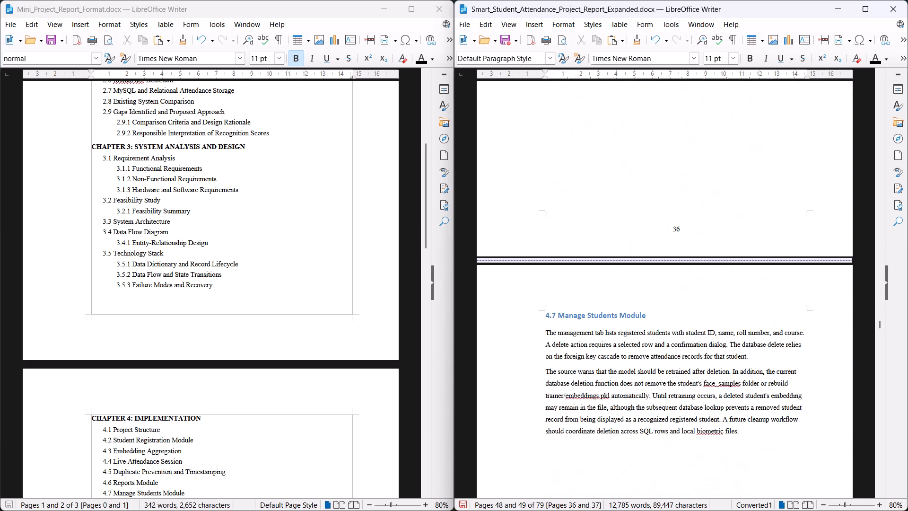
{"action": "left_click", "coordinate": [667, 297]}
{"action": "key", "text": "Return"}
{"action": "scroll", "coordinate": [661, 327], "scroll_direction": "down", "scroll_amount": 20}
{"action": "scroll", "coordinate": [661, 327], "scroll_direction": "down", "scroll_amount": 1}
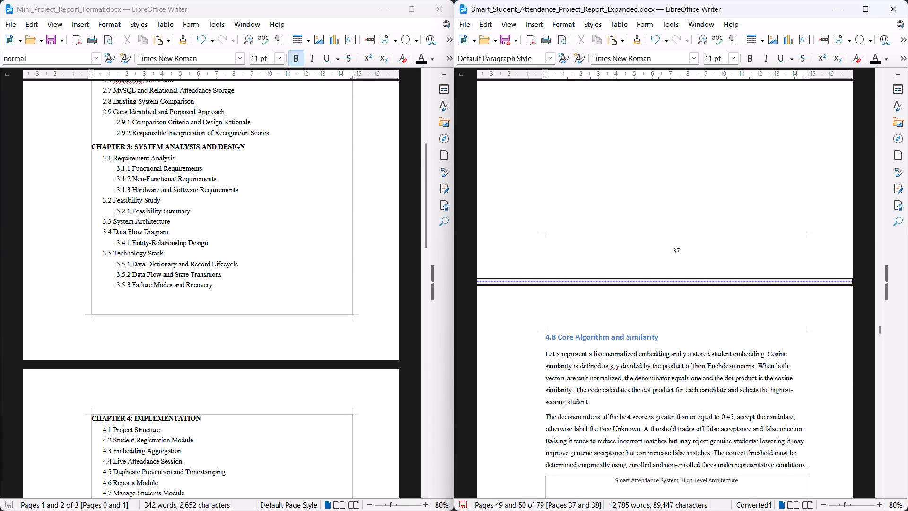
{"action": "left_click", "coordinate": [668, 333]}
{"action": "key", "text": "Return"}
Add a blank line below the heading 4.9 Exception Handling and Operational Considerations.
{"action": "scroll", "coordinate": [662, 339], "scroll_direction": "down", "scroll_amount": 20}
{"action": "scroll", "coordinate": [662, 339], "scroll_direction": "down", "scroll_amount": 4}
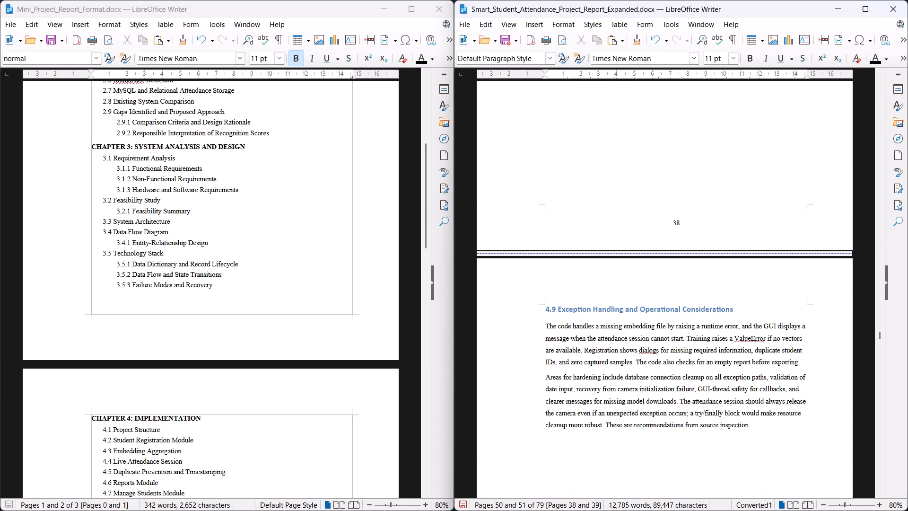
{"action": "left_click", "coordinate": [744, 309]}
{"action": "key", "text": "Return"}
Add a blank line below the headings 4.10 Implementation Parameters and 4.10.1 Face Registration and Representation Management.
{"action": "scroll", "coordinate": [721, 322], "scroll_direction": "down", "scroll_amount": 20}
{"action": "scroll", "coordinate": [721, 322], "scroll_direction": "down", "scroll_amount": 1}
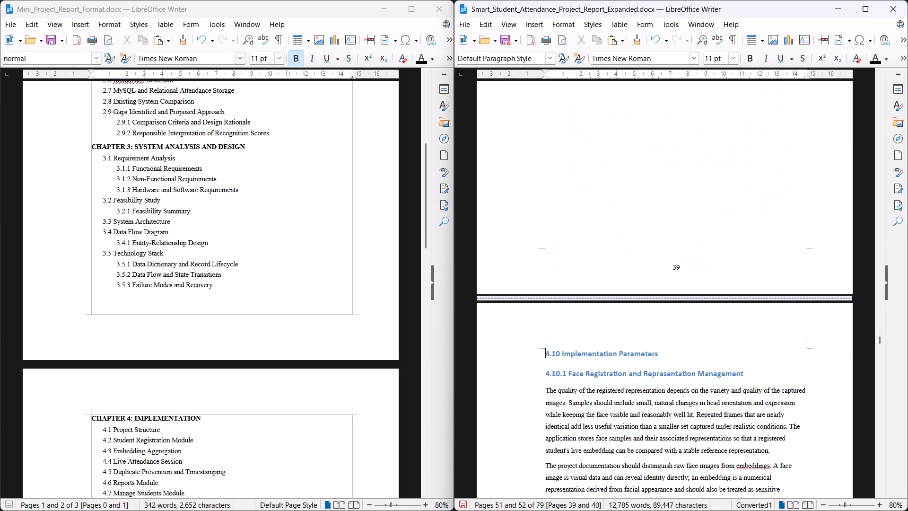
{"action": "left_click", "coordinate": [681, 344]}
{"action": "key", "text": "Return"}
{"action": "key", "text": "BackSpace"}
{"action": "left_click", "coordinate": [684, 362]}
{"action": "left_click", "coordinate": [683, 349]}
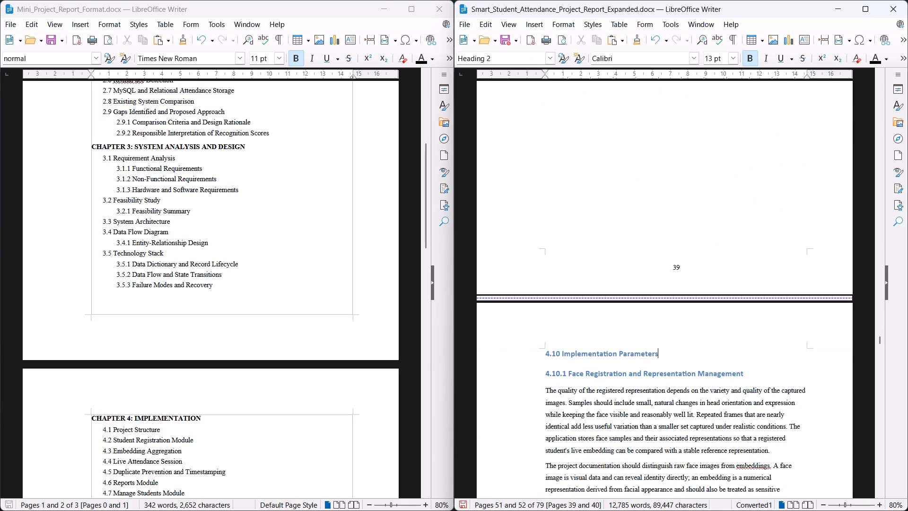
{"action": "key", "text": "Return"}
{"action": "left_click", "coordinate": [755, 387]}
{"action": "key", "text": "Return"}
{"action": "scroll", "coordinate": [735, 383], "scroll_direction": "down", "scroll_amount": 12}
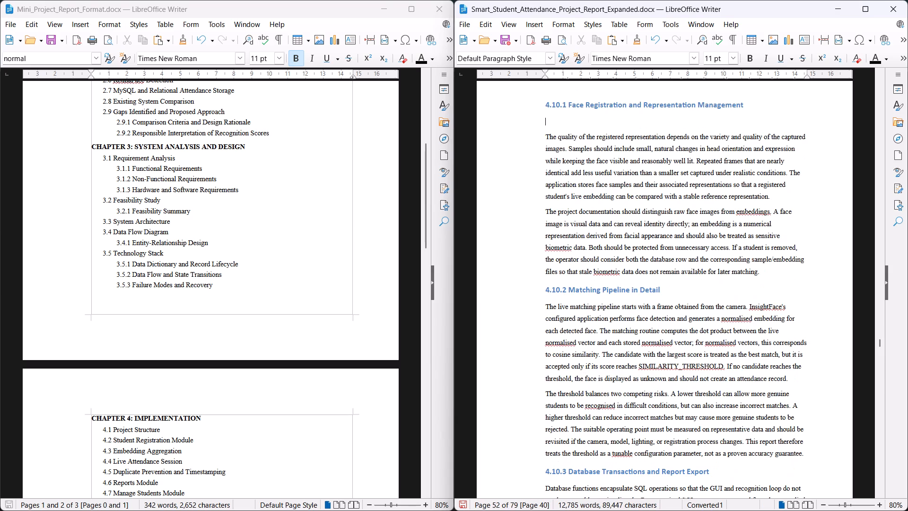
Add blank lines above and below the heading 4.10.2 Matching Pipeline in Detail, and one below 4.10.3 Database Transactions and Report Export.
{"action": "left_click", "coordinate": [784, 276]}
{"action": "left_click", "coordinate": [781, 274]}
{"action": "key", "text": "Return"}
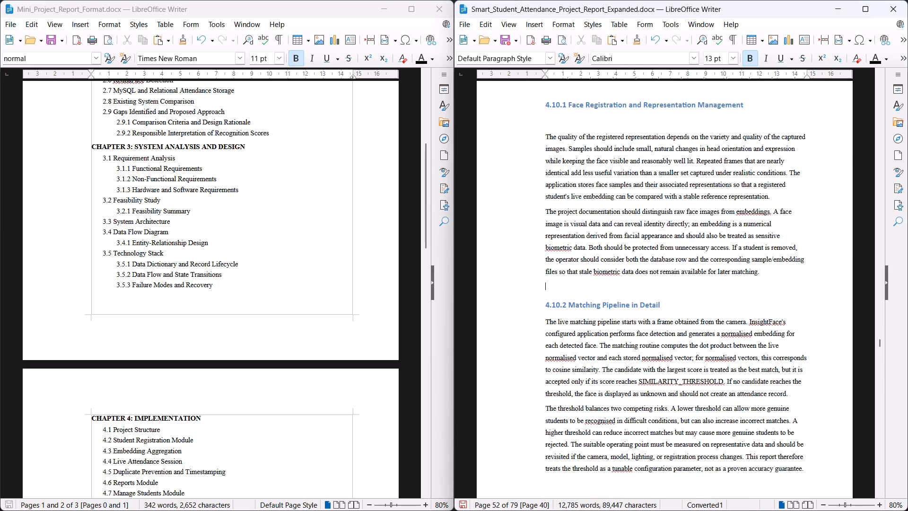
{"action": "left_click", "coordinate": [714, 302]}
{"action": "key", "text": "Return"}
{"action": "scroll", "coordinate": [700, 317], "scroll_direction": "down", "scroll_amount": 15}
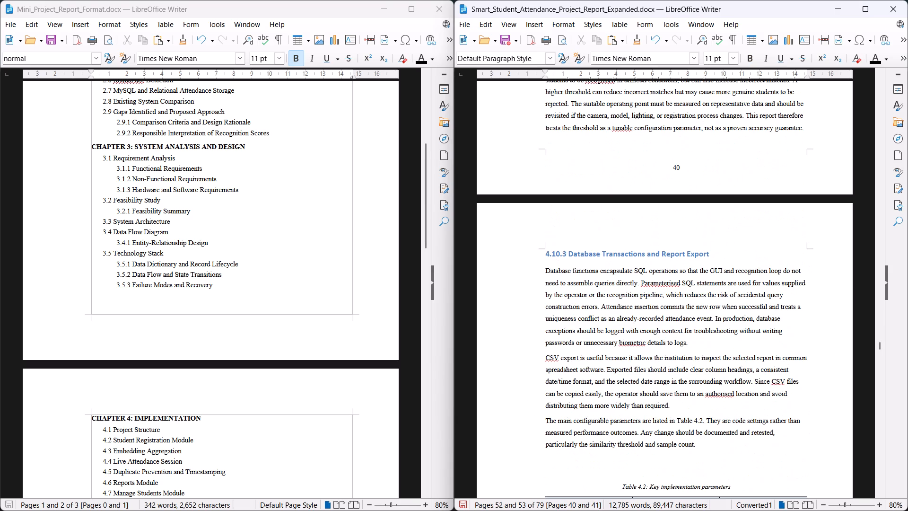
{"action": "left_click", "coordinate": [729, 253]}
{"action": "key", "text": "Return"}
Add a blank line below Chapter 5's first section heading, 5.1, and below the heading 5.2 Unit and Integration Tests.
{"action": "scroll", "coordinate": [705, 287], "scroll_direction": "down", "scroll_amount": 10}
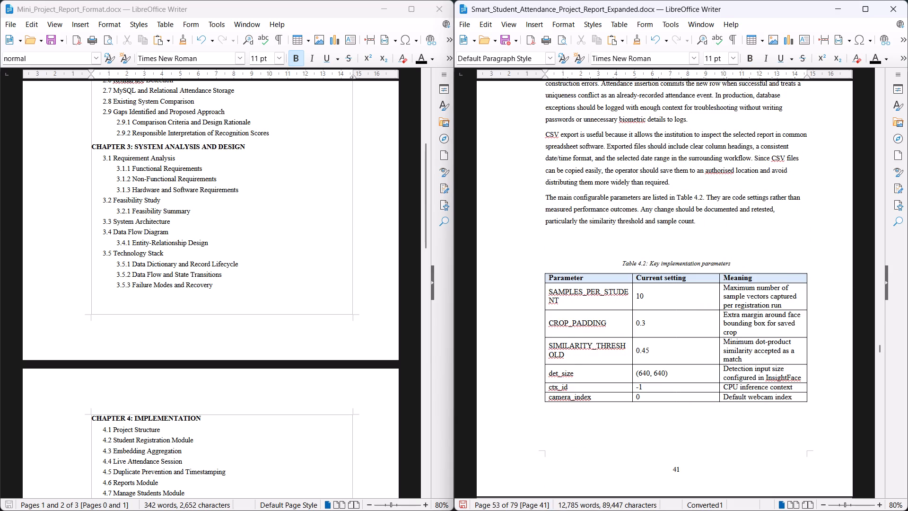
{"action": "scroll", "coordinate": [657, 276], "scroll_direction": "down", "scroll_amount": 12}
{"action": "left_click", "coordinate": [638, 293]}
{"action": "key", "text": "Return"}
{"action": "scroll", "coordinate": [637, 295], "scroll_direction": "down", "scroll_amount": 13}
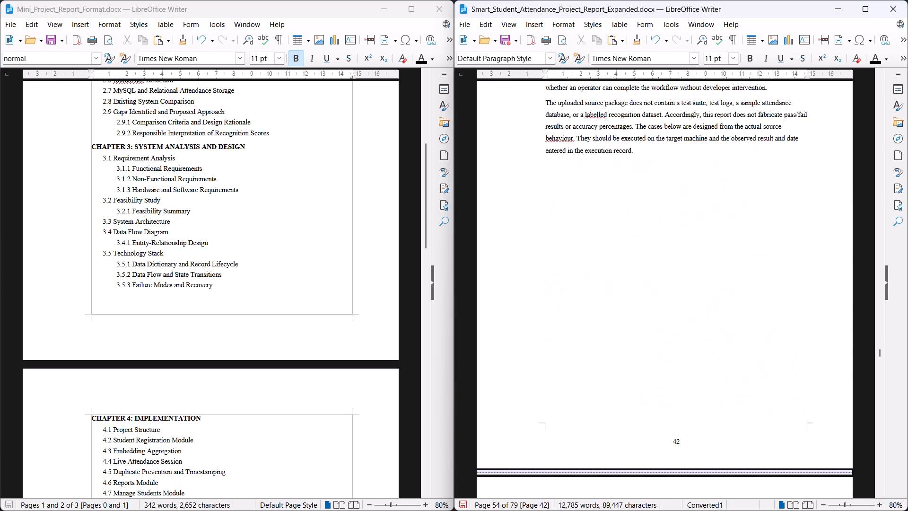
{"action": "scroll", "coordinate": [637, 299], "scroll_direction": "down", "scroll_amount": 9}
{"action": "left_click", "coordinate": [664, 297]}
{"action": "key", "text": "Return"}
Add a blank line below the headings 5.3 Recognition Tests and 5.4 Test Cases and Expected Outcomes.
{"action": "scroll", "coordinate": [664, 301], "scroll_direction": "down", "scroll_amount": 7}
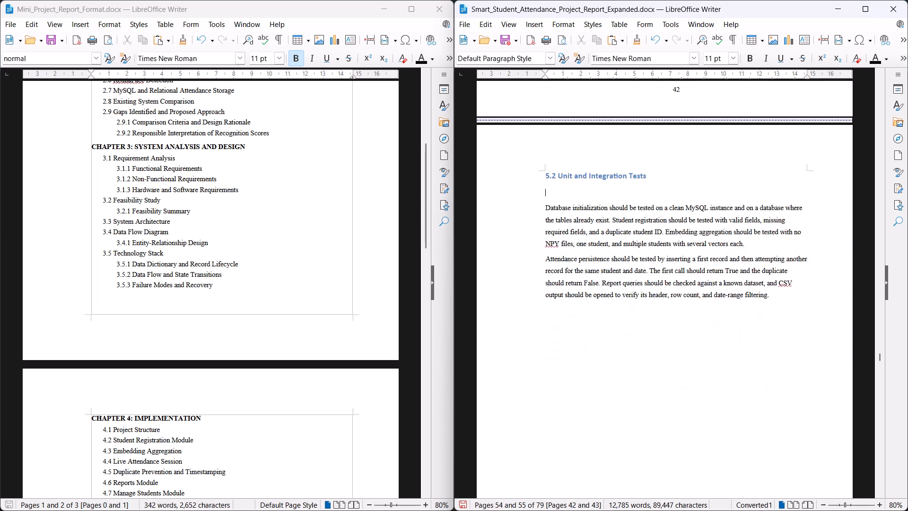
{"action": "scroll", "coordinate": [660, 307], "scroll_direction": "down", "scroll_amount": 14}
{"action": "left_click", "coordinate": [641, 342]}
{"action": "left_click", "coordinate": [642, 335]}
{"action": "key", "text": "Return"}
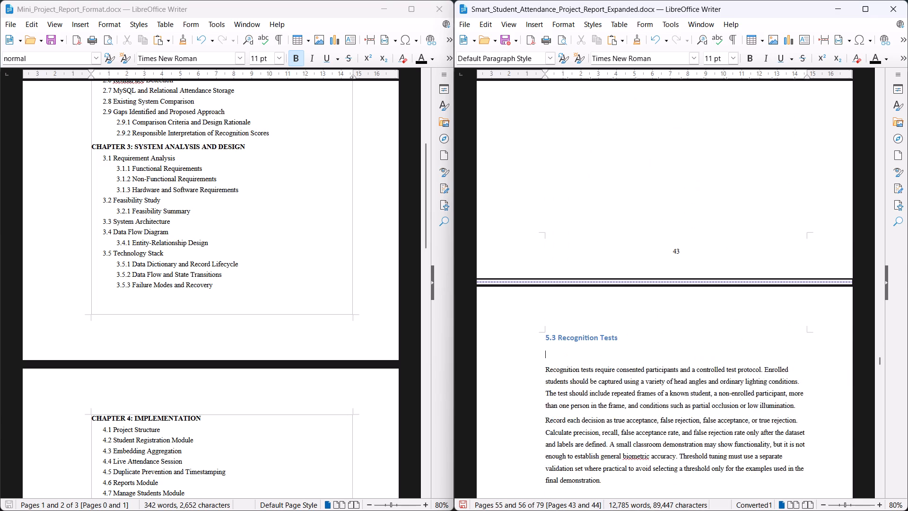
{"action": "scroll", "coordinate": [642, 335], "scroll_direction": "down", "scroll_amount": 20}
{"action": "scroll", "coordinate": [642, 335], "scroll_direction": "down", "scroll_amount": 1}
{"action": "left_click", "coordinate": [689, 376]}
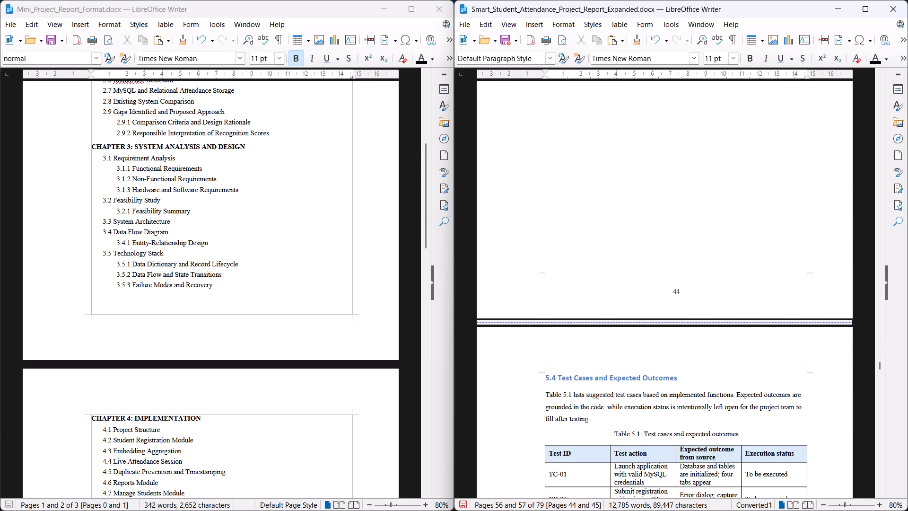
{"action": "key", "text": "Return"}
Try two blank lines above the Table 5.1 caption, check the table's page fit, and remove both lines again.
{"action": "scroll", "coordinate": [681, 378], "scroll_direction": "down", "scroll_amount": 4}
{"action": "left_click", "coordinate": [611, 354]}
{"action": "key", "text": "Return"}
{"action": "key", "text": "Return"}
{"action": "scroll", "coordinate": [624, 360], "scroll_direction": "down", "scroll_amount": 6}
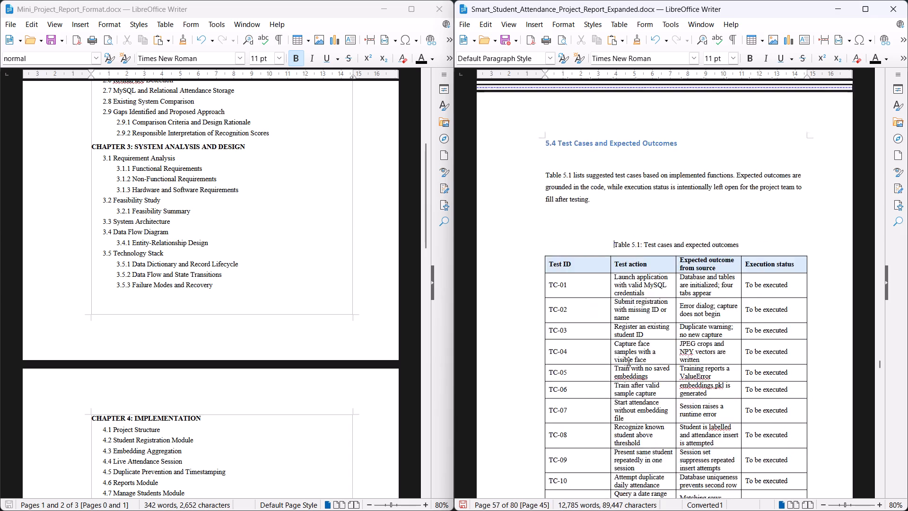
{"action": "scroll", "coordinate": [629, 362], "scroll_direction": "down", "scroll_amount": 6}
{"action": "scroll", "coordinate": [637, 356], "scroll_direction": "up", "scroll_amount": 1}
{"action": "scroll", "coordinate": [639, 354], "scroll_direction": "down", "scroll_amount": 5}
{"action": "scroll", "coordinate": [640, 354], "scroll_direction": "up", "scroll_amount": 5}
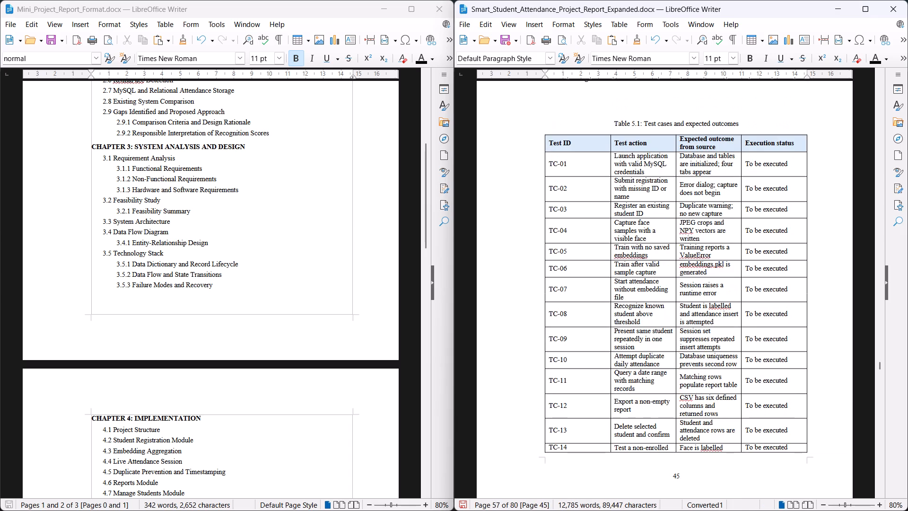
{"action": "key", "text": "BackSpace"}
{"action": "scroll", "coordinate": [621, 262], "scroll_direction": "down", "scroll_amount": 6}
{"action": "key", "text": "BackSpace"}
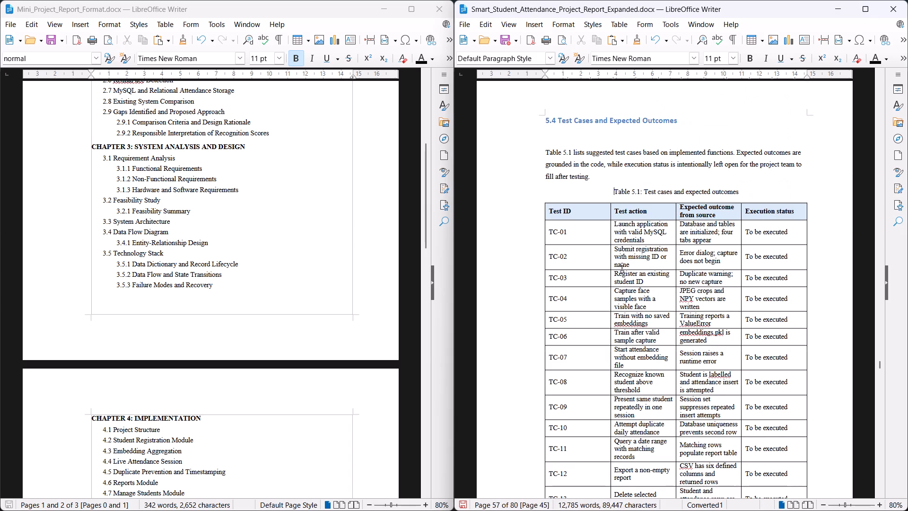
Delete the empty page between Table 5.1 and section 5.5.
{"action": "scroll", "coordinate": [623, 271], "scroll_direction": "up", "scroll_amount": 2}
{"action": "scroll", "coordinate": [623, 271], "scroll_direction": "down", "scroll_amount": 20}
{"action": "scroll", "coordinate": [623, 271], "scroll_direction": "down", "scroll_amount": 8}
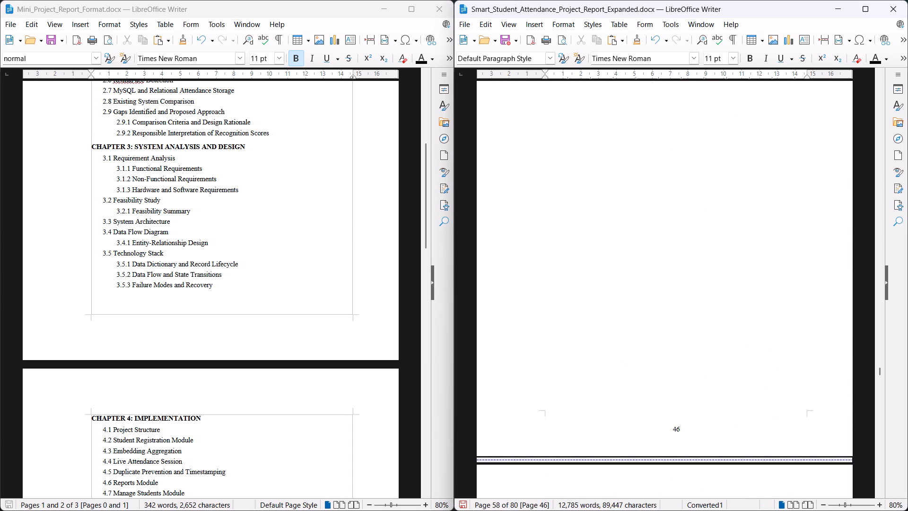
{"action": "scroll", "coordinate": [626, 287], "scroll_direction": "down", "scroll_amount": 6}
{"action": "left_click", "coordinate": [650, 303]}
{"action": "key", "text": "Return"}
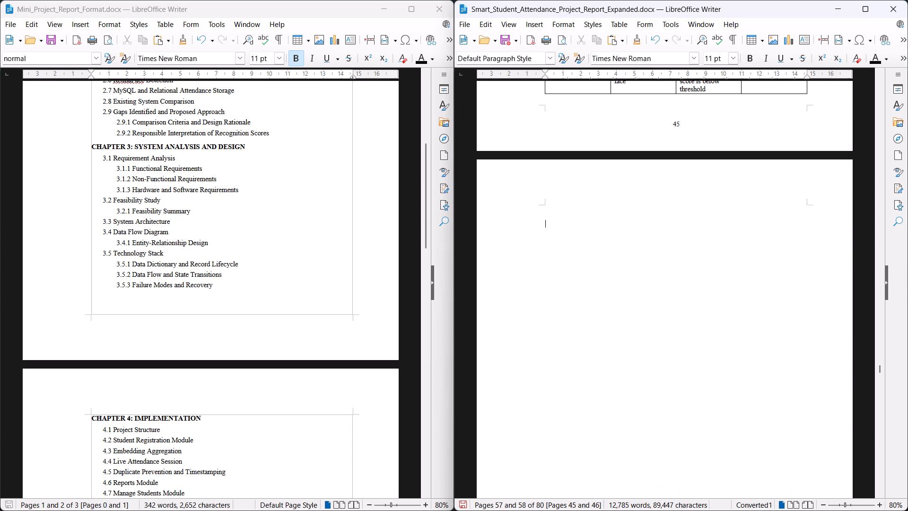
{"action": "key", "text": "BackSpace"}
{"action": "key", "text": "BackSpace"}
Add a blank line below the headings 5.5 Test Environment and Reproducibility, 5.6 Acceptance Criteria and 5.6.1 Expanded Test Procedure.
{"action": "left_click", "coordinate": [693, 209]}
{"action": "key", "text": "Return"}
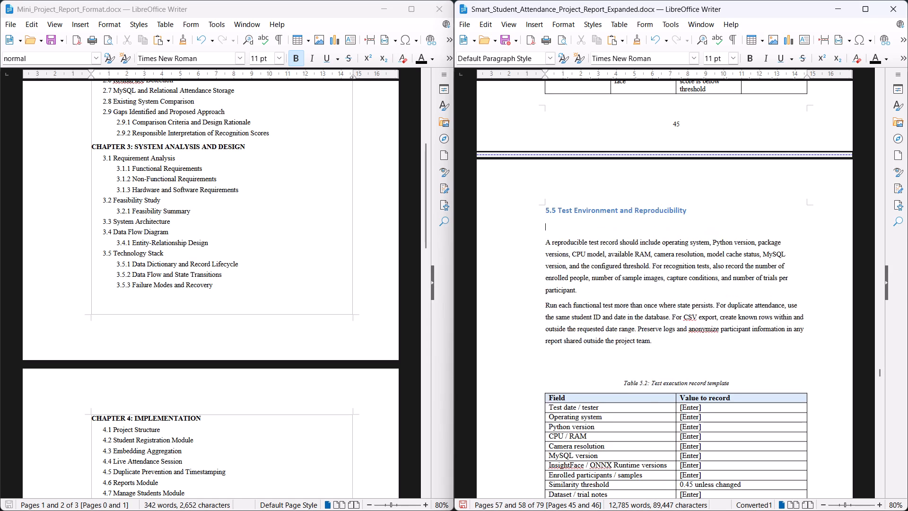
{"action": "scroll", "coordinate": [699, 261], "scroll_direction": "down", "scroll_amount": 12}
{"action": "scroll", "coordinate": [684, 246], "scroll_direction": "down", "scroll_amount": 11}
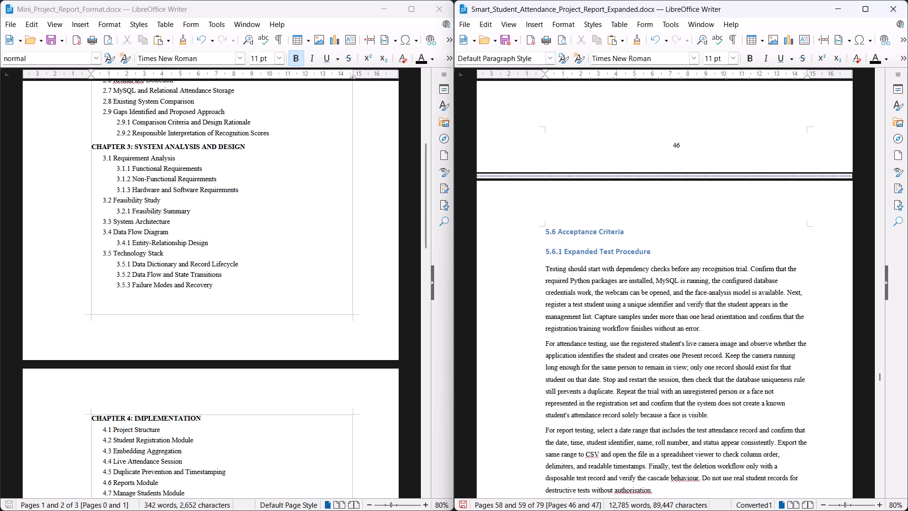
{"action": "left_click", "coordinate": [649, 207]}
{"action": "key", "text": "Return"}
{"action": "left_click", "coordinate": [664, 245]}
{"action": "key", "text": "Return"}
Add a blank line above and below the heading 5.6.2 Recording Evidence and Defects.
{"action": "scroll", "coordinate": [664, 245], "scroll_direction": "down", "scroll_amount": 11}
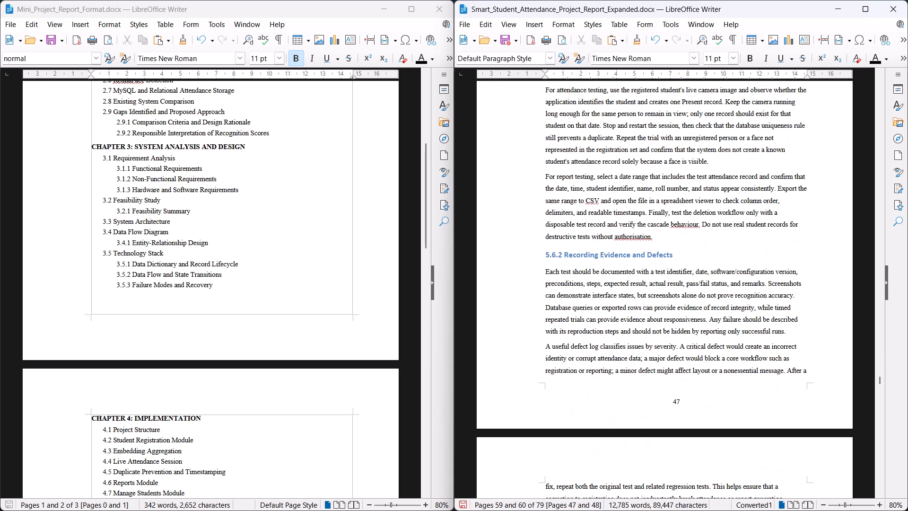
{"action": "left_click", "coordinate": [671, 237]}
{"action": "key", "text": "Return"}
{"action": "left_click", "coordinate": [685, 269]}
{"action": "key", "text": "Return"}
Add a blank line below the headings 6.1 Implementation Evidence and 6.2 Functional Results Expected from the Code.
{"action": "scroll", "coordinate": [687, 273], "scroll_direction": "down", "scroll_amount": 9}
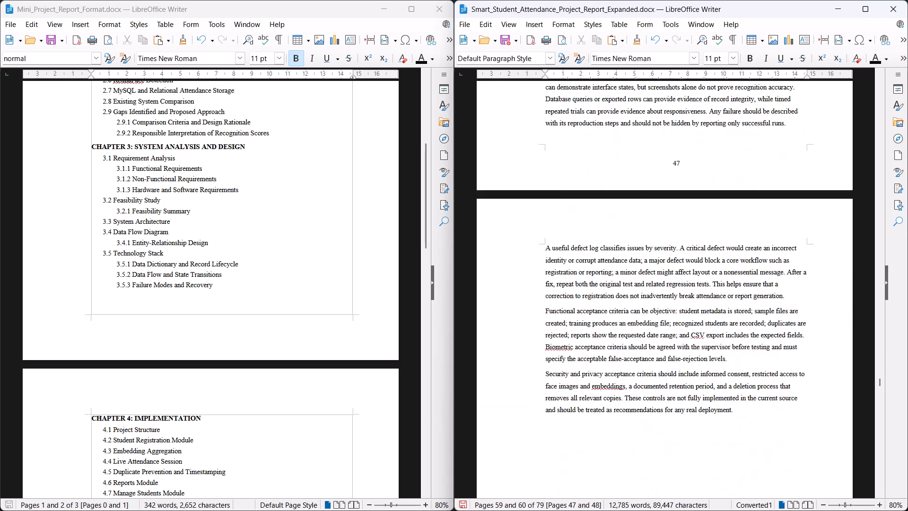
{"action": "scroll", "coordinate": [687, 274], "scroll_direction": "down", "scroll_amount": 7}
{"action": "scroll", "coordinate": [686, 275], "scroll_direction": "down", "scroll_amount": 16}
{"action": "left_click", "coordinate": [688, 286]}
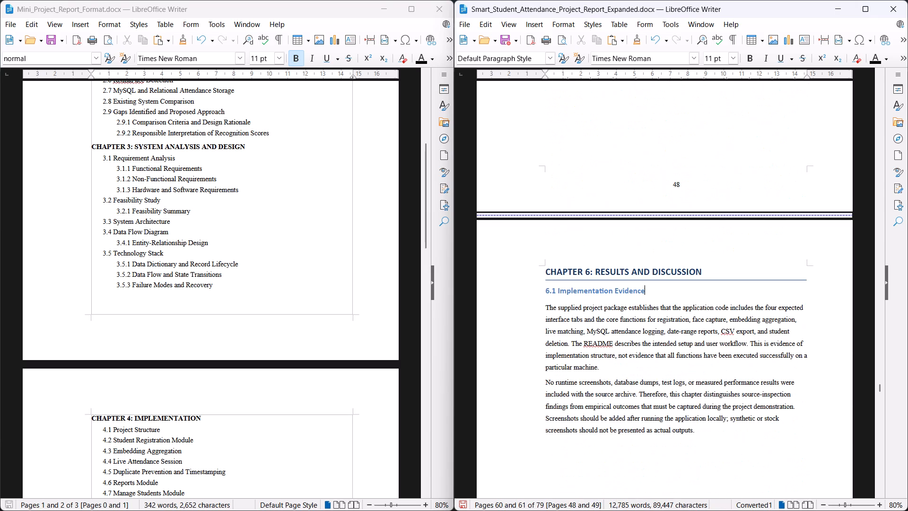
{"action": "key", "text": "Return"}
{"action": "scroll", "coordinate": [688, 286], "scroll_direction": "down", "scroll_amount": 20}
{"action": "scroll", "coordinate": [688, 286], "scroll_direction": "down", "scroll_amount": 3}
{"action": "left_click", "coordinate": [722, 266]}
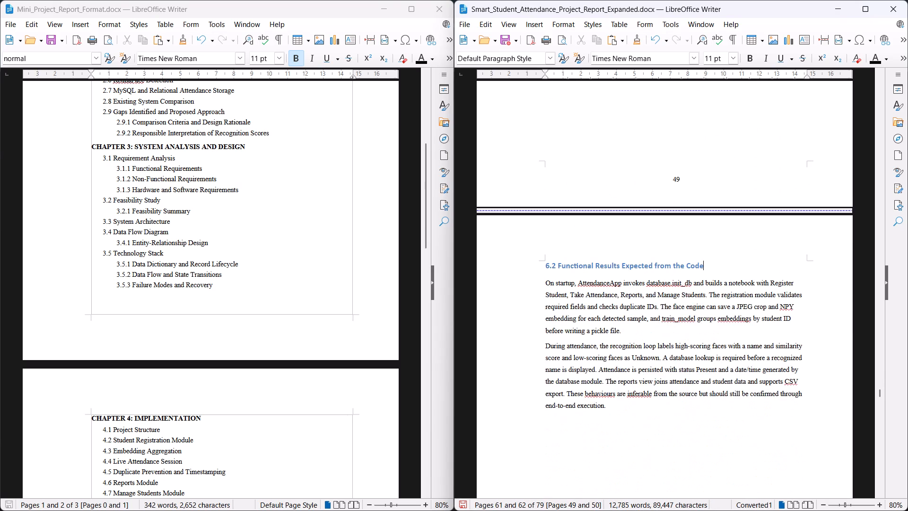
{"action": "key", "text": "Return"}
Add a blank line below the heading 6.3 Performance and Accuracy Analysis and below the section 6.4 heading.
{"action": "scroll", "coordinate": [721, 266], "scroll_direction": "down", "scroll_amount": 20}
{"action": "scroll", "coordinate": [721, 266], "scroll_direction": "down", "scroll_amount": 3}
{"action": "left_click", "coordinate": [709, 262]}
{"action": "key", "text": "Return"}
{"action": "scroll", "coordinate": [709, 262], "scroll_direction": "down", "scroll_amount": 4}
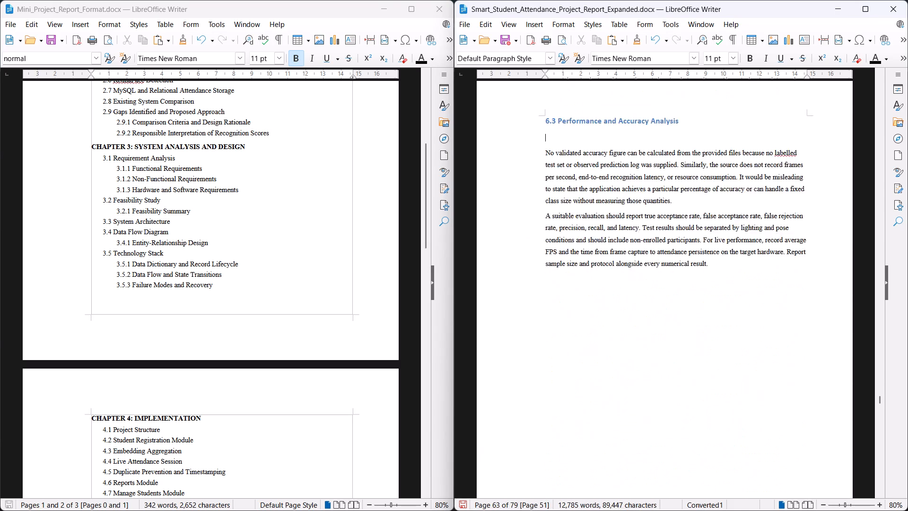
{"action": "scroll", "coordinate": [709, 262], "scroll_direction": "down", "scroll_amount": 19}
{"action": "left_click", "coordinate": [707, 263]}
{"action": "key", "text": "Return"}
Add a blank line below the headings 6.5 Reliability and Data Integrity and 6.6 Security, Privacy, and Ethical Considerations.
{"action": "scroll", "coordinate": [707, 263], "scroll_direction": "down", "scroll_amount": 9}
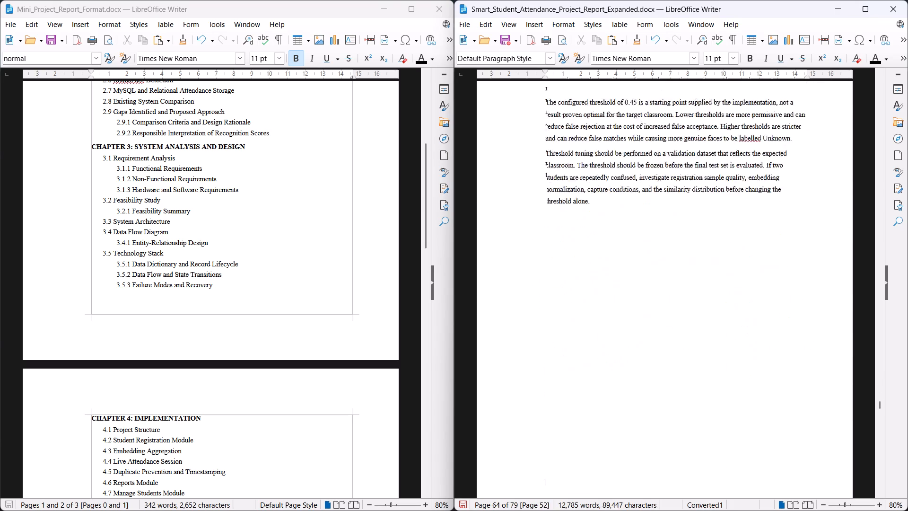
{"action": "scroll", "coordinate": [707, 263], "scroll_direction": "down", "scroll_amount": 14}
{"action": "scroll", "coordinate": [707, 264], "scroll_direction": "up", "scroll_amount": 1}
{"action": "left_click", "coordinate": [707, 264]}
{"action": "left_click", "coordinate": [701, 276]}
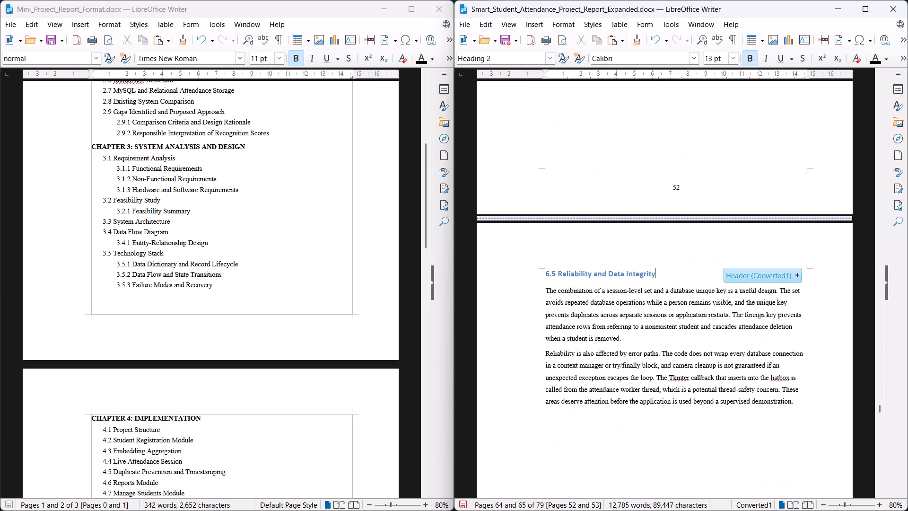
{"action": "key", "text": "Return"}
{"action": "scroll", "coordinate": [702, 275], "scroll_direction": "down", "scroll_amount": 20}
{"action": "scroll", "coordinate": [702, 275], "scroll_direction": "down", "scroll_amount": 3}
{"action": "left_click", "coordinate": [721, 267]}
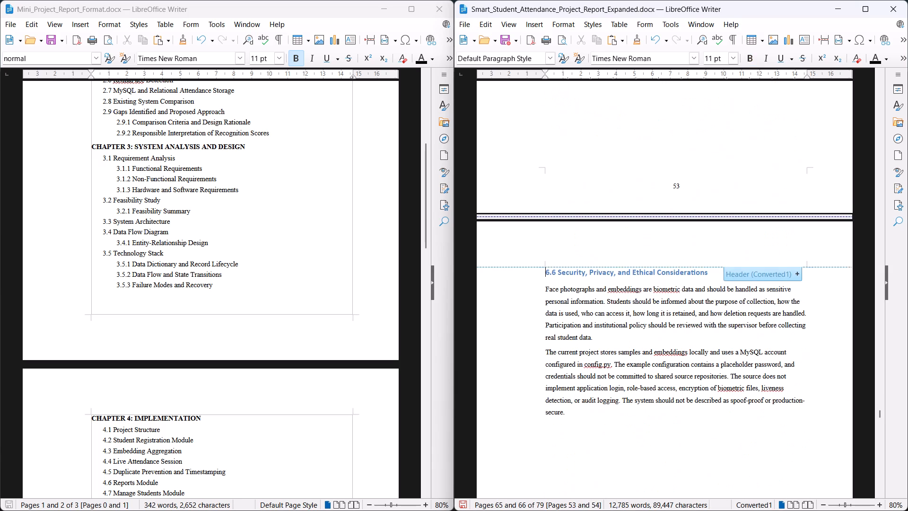
{"action": "left_click", "coordinate": [721, 277]}
{"action": "triple_click", "coordinate": [721, 277]}
{"action": "left_click", "coordinate": [720, 275]}
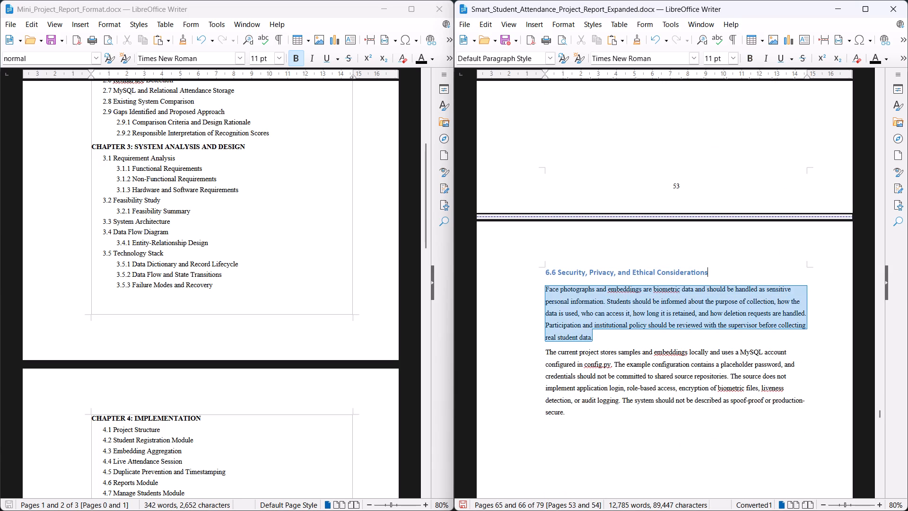
{"action": "key", "text": "Return"}
Add a blank line below the headings 6.7 Results Summary and 6.7.1 Interpretation of Functional Evidence.
{"action": "scroll", "coordinate": [718, 274], "scroll_direction": "down", "scroll_amount": 20}
{"action": "scroll", "coordinate": [718, 274], "scroll_direction": "down", "scroll_amount": 3}
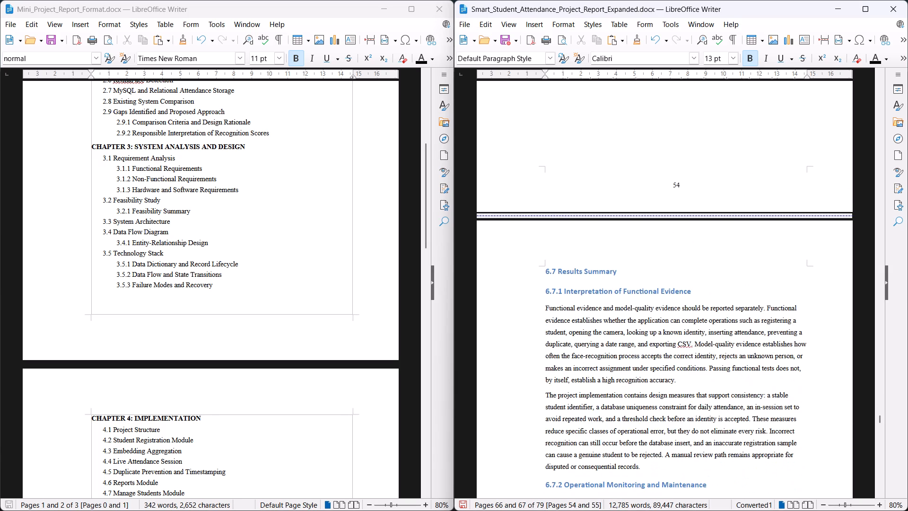
{"action": "left_click", "coordinate": [716, 288]}
{"action": "key", "text": "Return"}
{"action": "left_click", "coordinate": [677, 277]}
{"action": "key", "text": "Return"}
{"action": "key", "text": "BackSpace"}
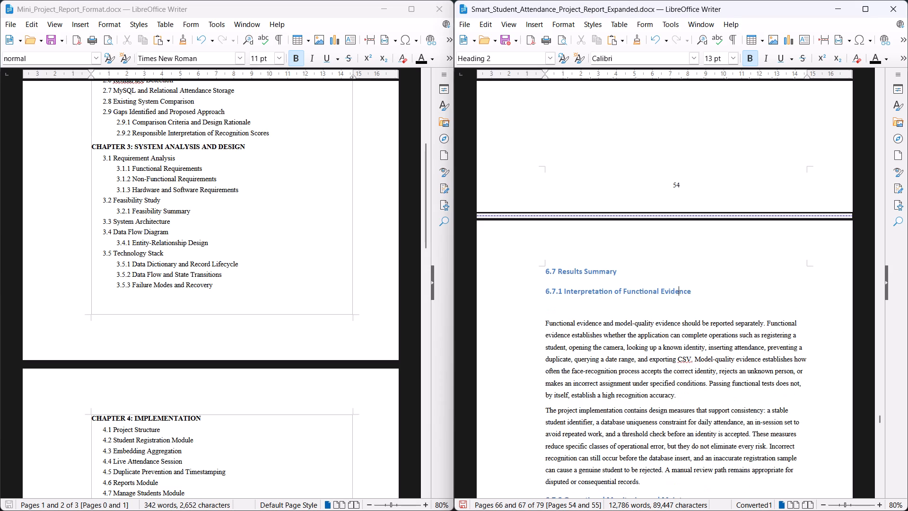
{"action": "left_click", "coordinate": [667, 277]}
{"action": "left_click", "coordinate": [657, 269]}
{"action": "key", "text": "Return"}
Add a blank line above and below the heading 6.7.2 Operational Monitoring and Maintenance.
{"action": "scroll", "coordinate": [700, 310], "scroll_direction": "down", "scroll_amount": 11}
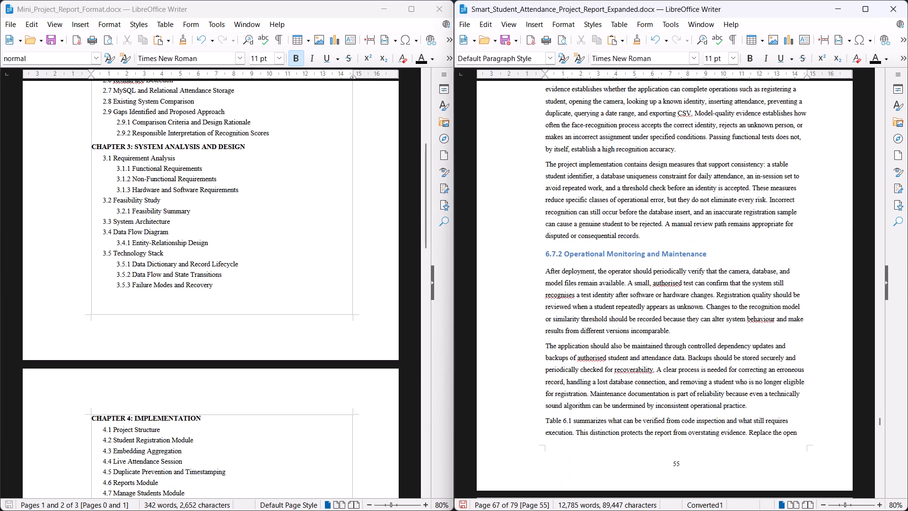
{"action": "left_click", "coordinate": [697, 243]}
{"action": "left_click", "coordinate": [685, 238]}
{"action": "key", "text": "Return"}
{"action": "left_click", "coordinate": [719, 271]}
{"action": "key", "text": "Return"}
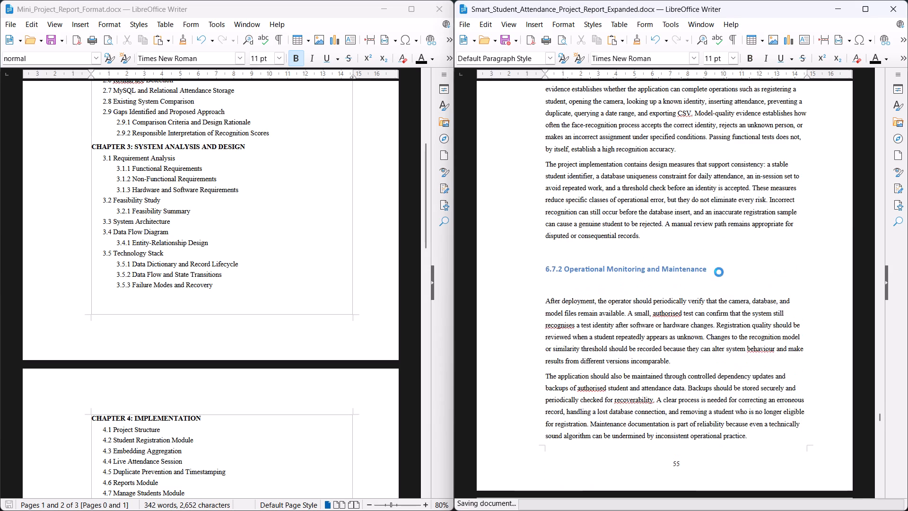
Delete the empty page between the evaluation metrics table and Chapter 7.
{"action": "scroll", "coordinate": [721, 282], "scroll_direction": "down", "scroll_amount": 11}
{"action": "scroll", "coordinate": [721, 284], "scroll_direction": "down", "scroll_amount": 12}
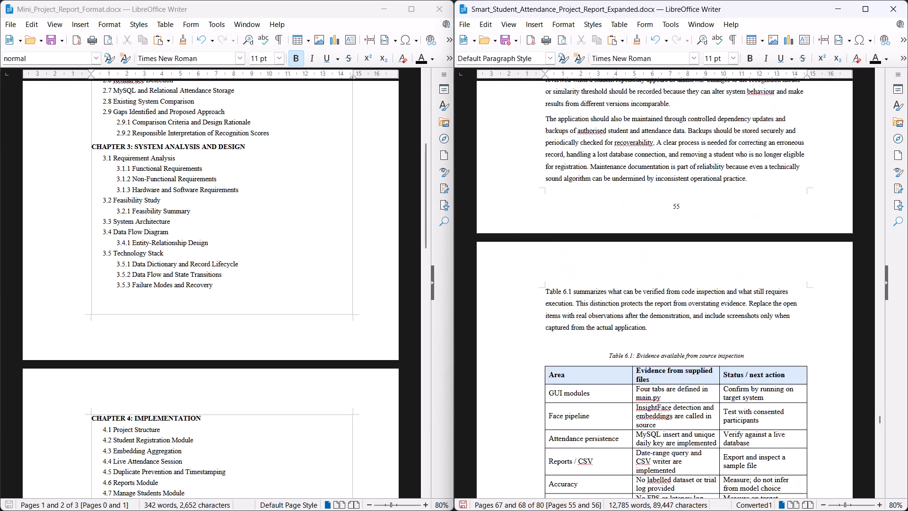
{"action": "scroll", "coordinate": [721, 284], "scroll_direction": "down", "scroll_amount": 3}
{"action": "scroll", "coordinate": [624, 265], "scroll_direction": "down", "scroll_amount": 17}
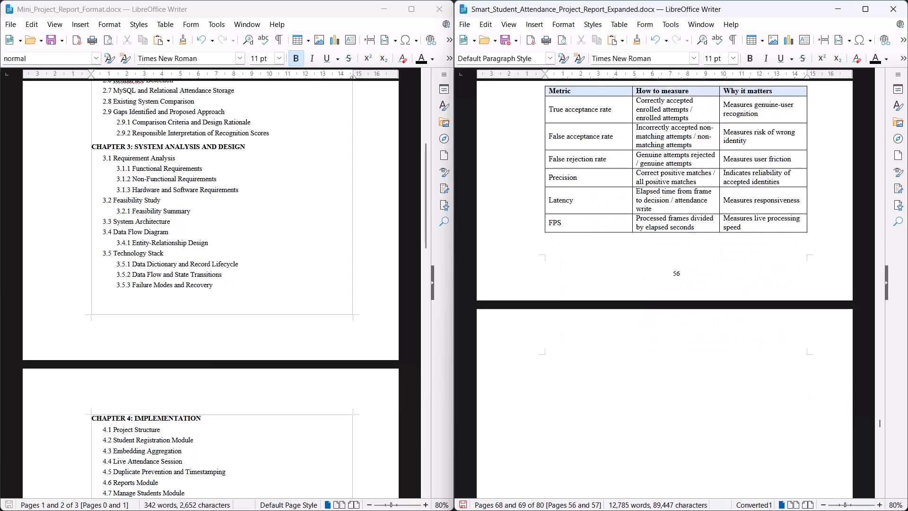
{"action": "scroll", "coordinate": [663, 300], "scroll_direction": "down", "scroll_amount": 12}
{"action": "left_click", "coordinate": [663, 300]}
{"action": "key", "text": "BackSpace"}
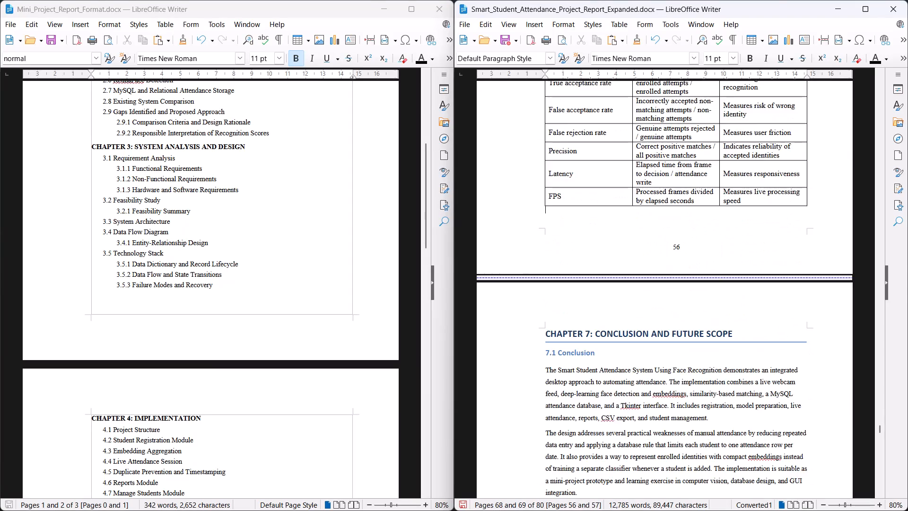
Add a blank line below the headings 7.1 Conclusion and 7.2 Limitations.
{"action": "scroll", "coordinate": [663, 300], "scroll_direction": "down", "scroll_amount": 5}
{"action": "left_click", "coordinate": [612, 237]}
{"action": "key", "text": "Return"}
{"action": "scroll", "coordinate": [626, 255], "scroll_direction": "down", "scroll_amount": 9}
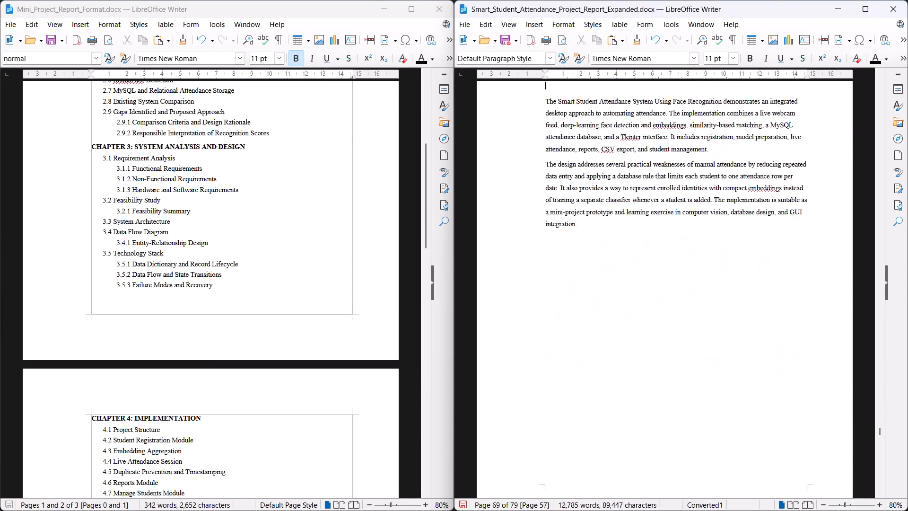
{"action": "scroll", "coordinate": [637, 276], "scroll_direction": "down", "scroll_amount": 8}
{"action": "scroll", "coordinate": [636, 321], "scroll_direction": "down", "scroll_amount": 3}
{"action": "left_click", "coordinate": [612, 277]}
{"action": "left_click", "coordinate": [615, 284]}
{"action": "key", "text": "Return"}
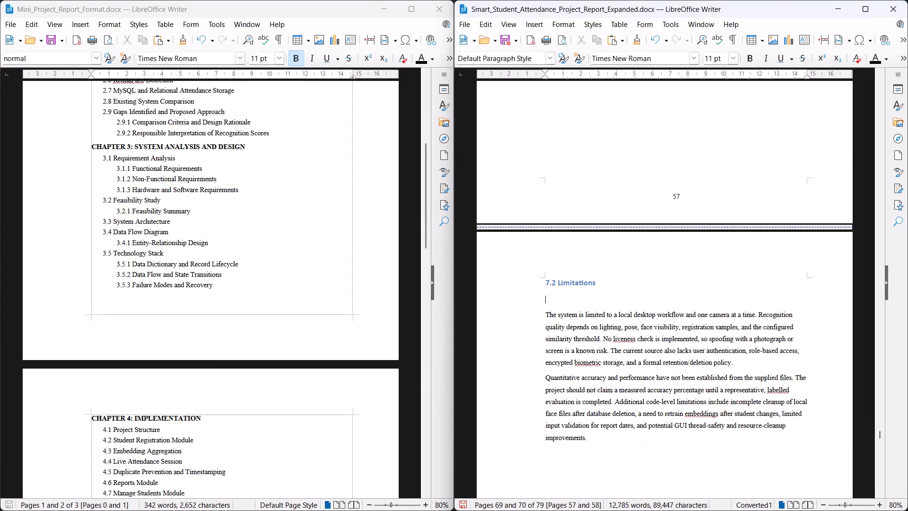
Add a blank line below the headings 7.3 Future Scope, 7.4 Recommended Next Steps and 7.4.1 Deployment Readiness Checklist.
{"action": "scroll", "coordinate": [615, 284], "scroll_direction": "down", "scroll_amount": 8}
{"action": "scroll", "coordinate": [615, 284], "scroll_direction": "down", "scroll_amount": 14}
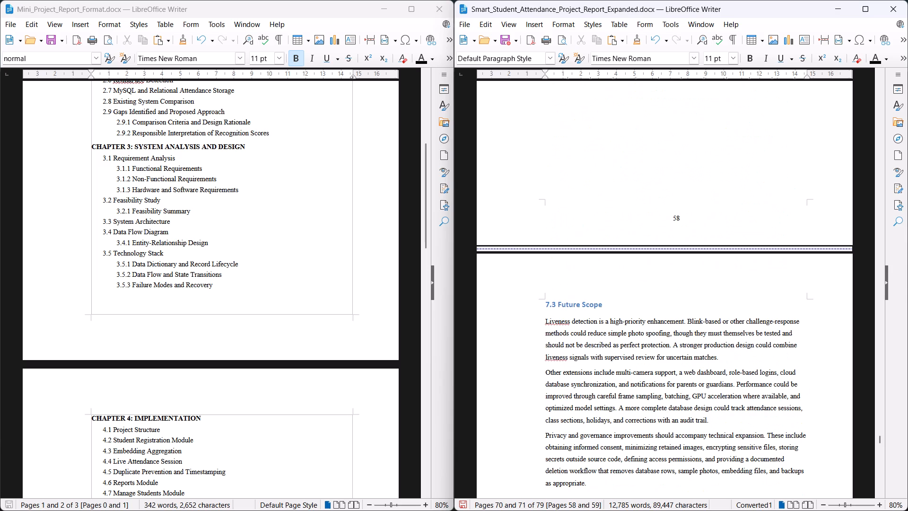
{"action": "left_click", "coordinate": [613, 301]}
{"action": "key", "text": "Return"}
{"action": "scroll", "coordinate": [612, 302], "scroll_direction": "down", "scroll_amount": 12}
{"action": "scroll", "coordinate": [612, 300], "scroll_direction": "down", "scroll_amount": 10}
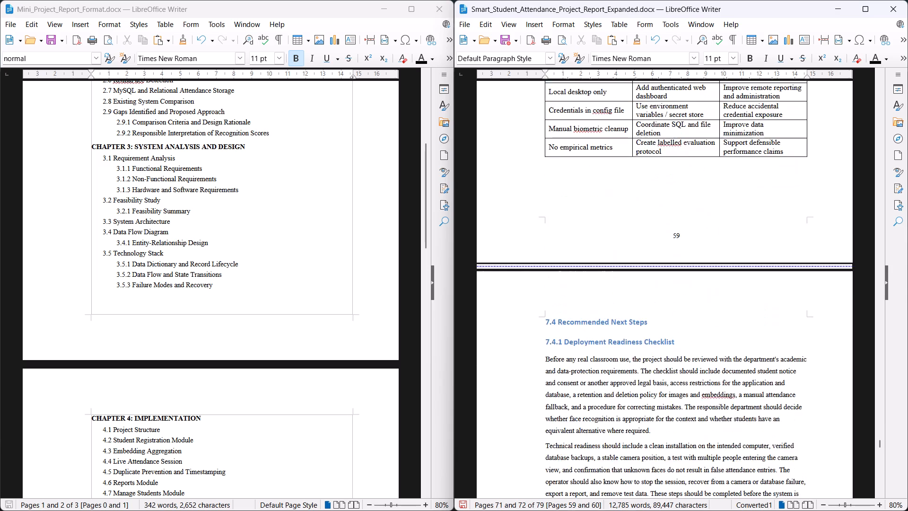
{"action": "scroll", "coordinate": [618, 300], "scroll_direction": "down", "scroll_amount": 1}
{"action": "left_click", "coordinate": [661, 299]}
{"action": "key", "text": "Return"}
{"action": "left_click", "coordinate": [683, 332]}
{"action": "key", "text": "Return"}
Add a blank line above and below the heading 7.4.2 Broader Lessons Learned.
{"action": "scroll", "coordinate": [682, 333], "scroll_direction": "down", "scroll_amount": 10}
{"action": "left_click", "coordinate": [685, 274]}
{"action": "key", "text": "Return"}
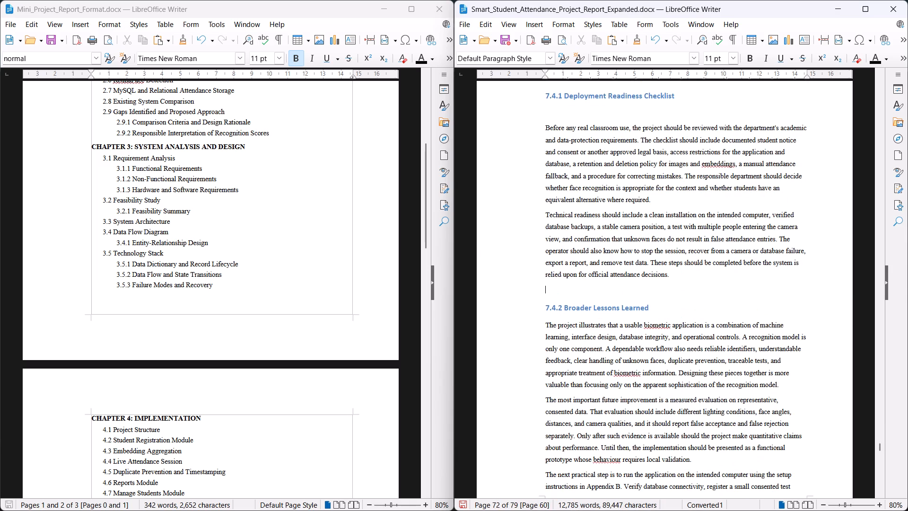
{"action": "left_click", "coordinate": [670, 297]}
{"action": "key", "text": "Return"}
Review the remaining pages from the end of Chapter 7 through the references and Appendices A and B.
{"action": "scroll", "coordinate": [670, 307], "scroll_direction": "down", "scroll_amount": 20}
{"action": "scroll", "coordinate": [670, 307], "scroll_direction": "down", "scroll_amount": 1}
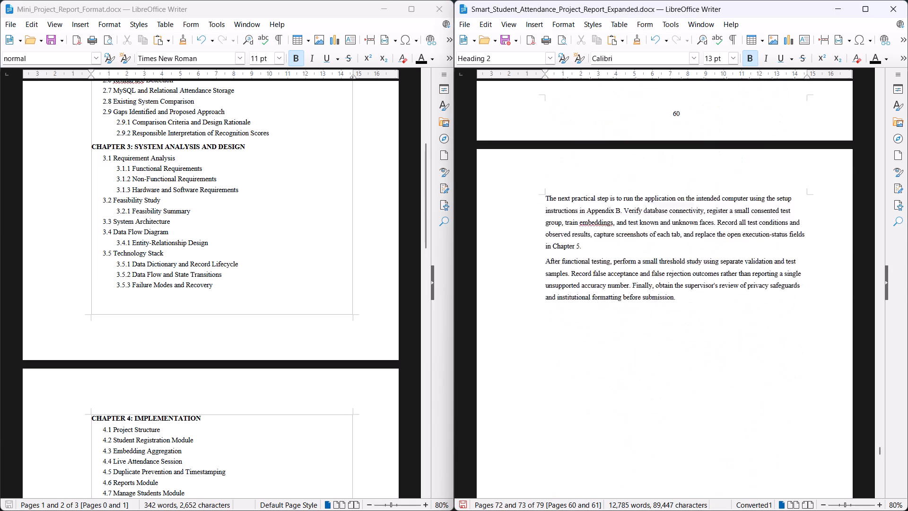
{"action": "scroll", "coordinate": [670, 306], "scroll_direction": "down", "scroll_amount": 17}
{"action": "scroll", "coordinate": [640, 254], "scroll_direction": "down", "scroll_amount": 4}
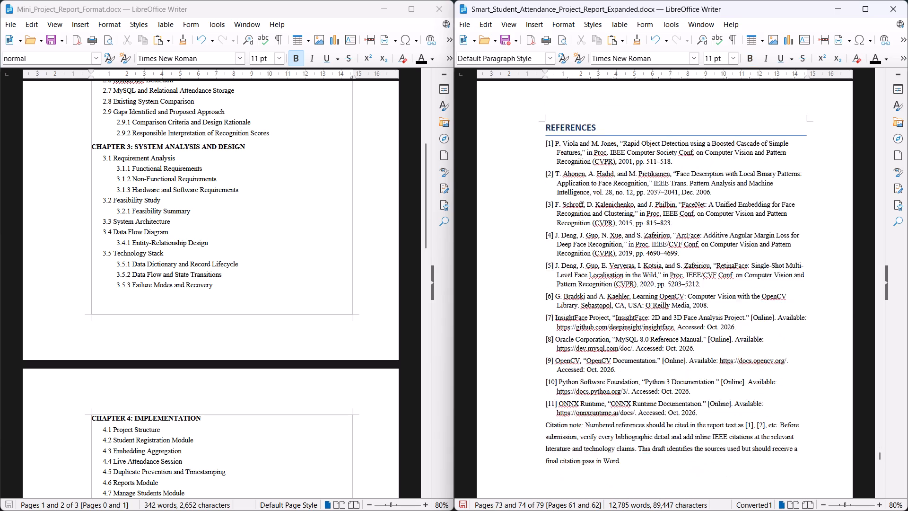
{"action": "scroll", "coordinate": [640, 254], "scroll_direction": "down", "scroll_amount": 15}
{"action": "scroll", "coordinate": [647, 257], "scroll_direction": "down", "scroll_amount": 18}
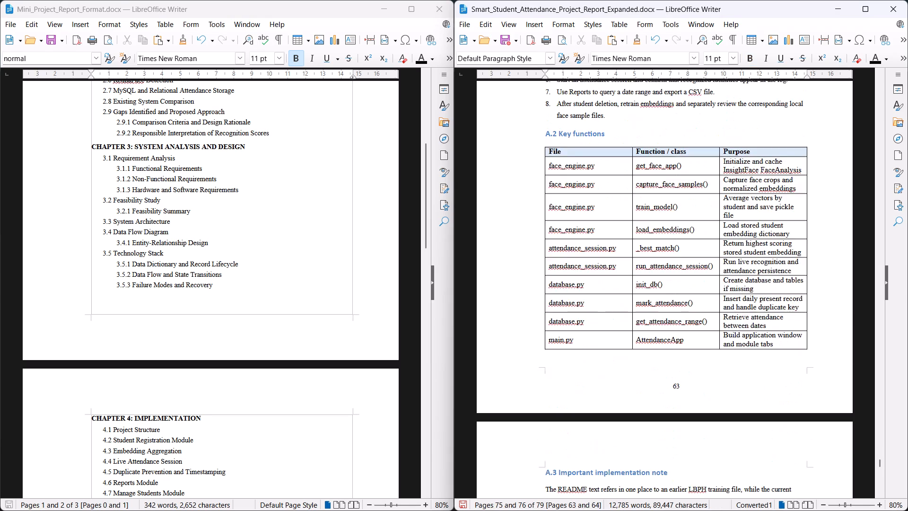
{"action": "scroll", "coordinate": [659, 268], "scroll_direction": "down", "scroll_amount": 20}
{"action": "scroll", "coordinate": [659, 268], "scroll_direction": "down", "scroll_amount": 13}
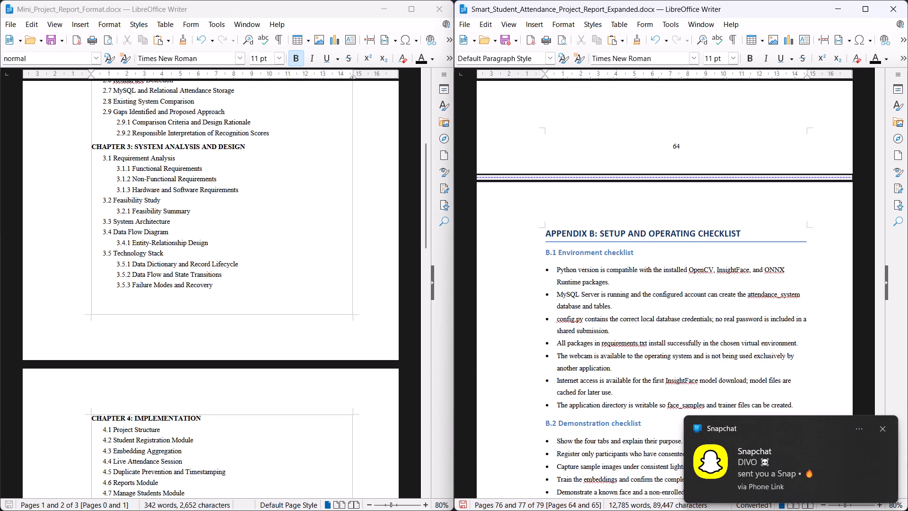
{"action": "scroll", "coordinate": [676, 276], "scroll_direction": "down", "scroll_amount": 20}
{"action": "scroll", "coordinate": [676, 276], "scroll_direction": "down", "scroll_amount": 13}
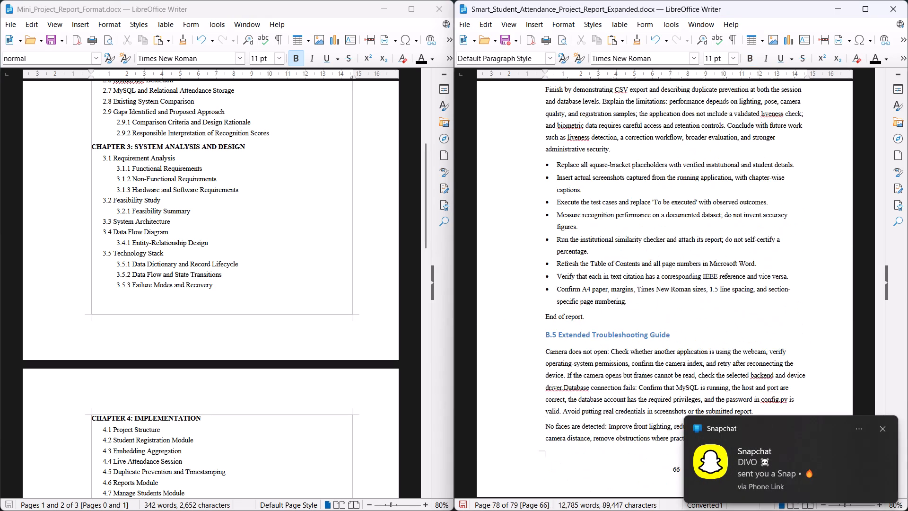
{"action": "scroll", "coordinate": [684, 257], "scroll_direction": "down", "scroll_amount": 20}
{"action": "scroll", "coordinate": [683, 261], "scroll_direction": "down", "scroll_amount": 8}
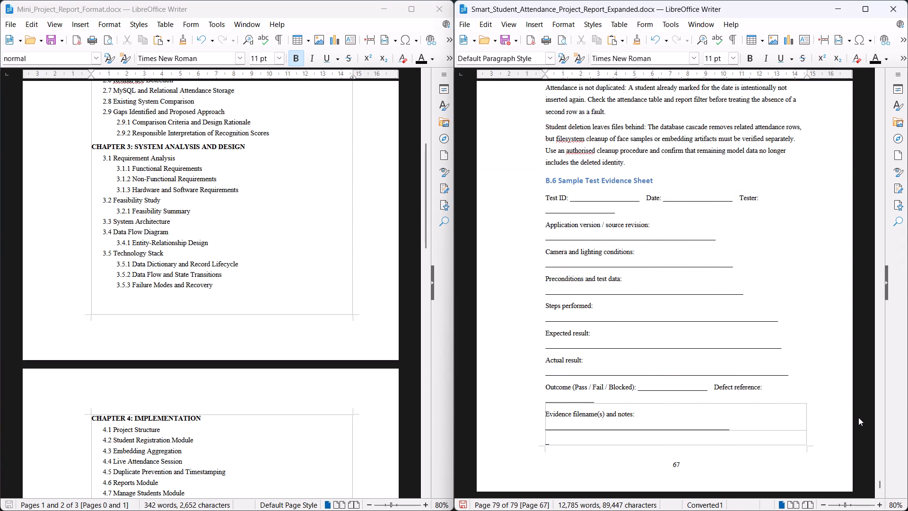
{"action": "left_click", "coordinate": [858, 417]}
Return to the title page and save the expanded attendance report.
{"action": "left_click_drag", "start_coordinate": [881, 486], "coordinate": [899, 70]}
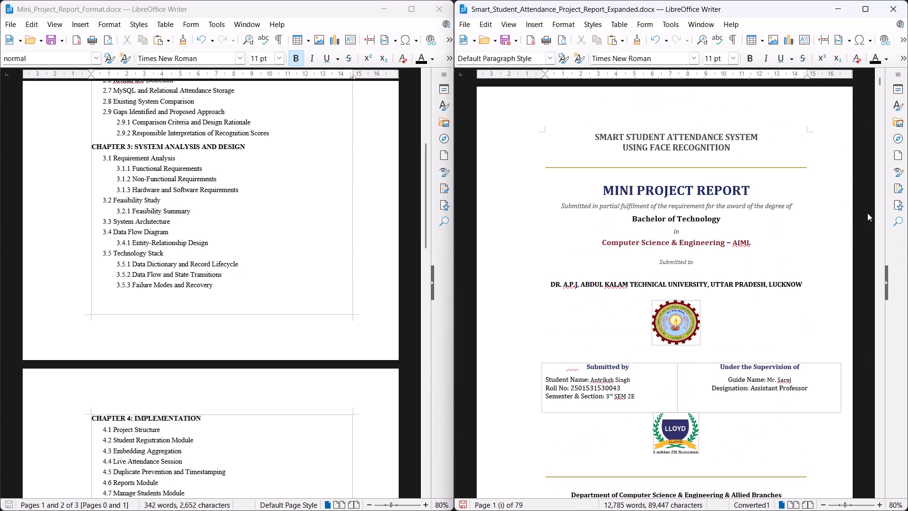
{"action": "left_click", "coordinate": [866, 229]}
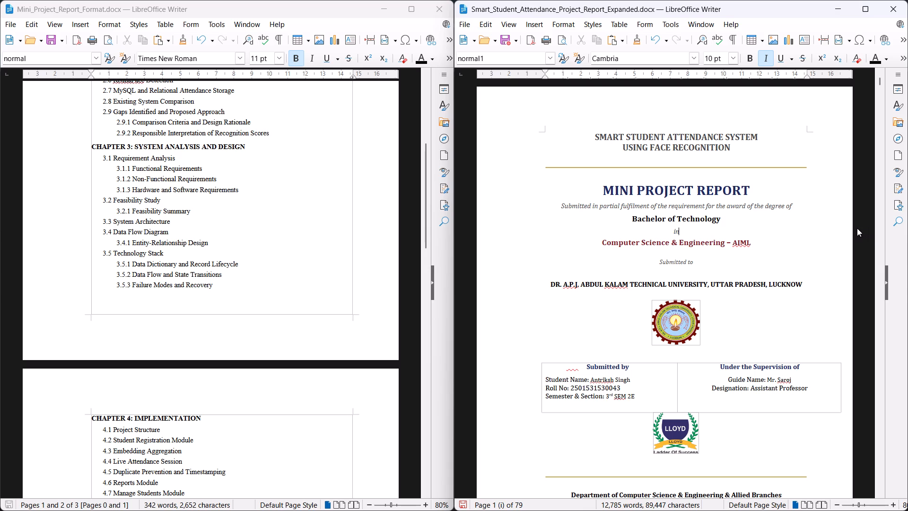
{"action": "key", "text": "ctrl+s"}
Examine the layout of the report's front matter: the title page, certificate and declaration.
{"action": "scroll", "coordinate": [843, 220], "scroll_direction": "down", "scroll_amount": 5}
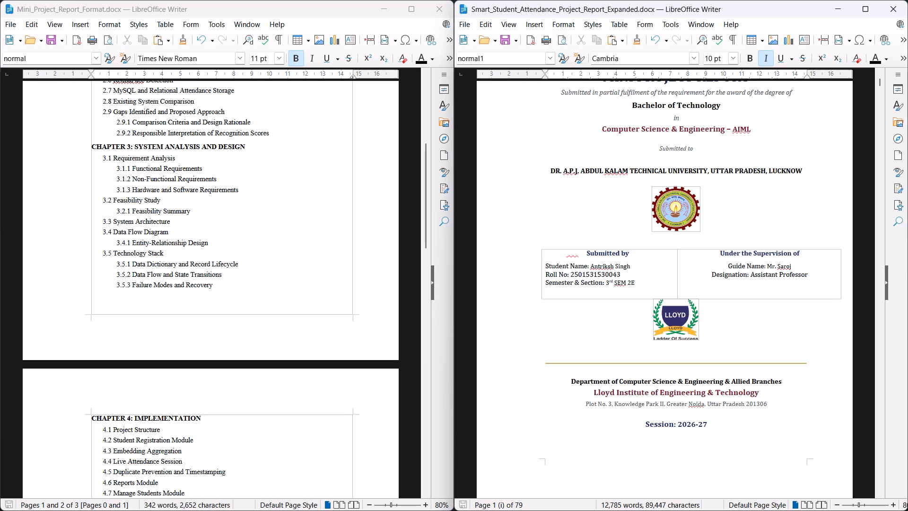
{"action": "scroll", "coordinate": [839, 221], "scroll_direction": "down", "scroll_amount": 4}
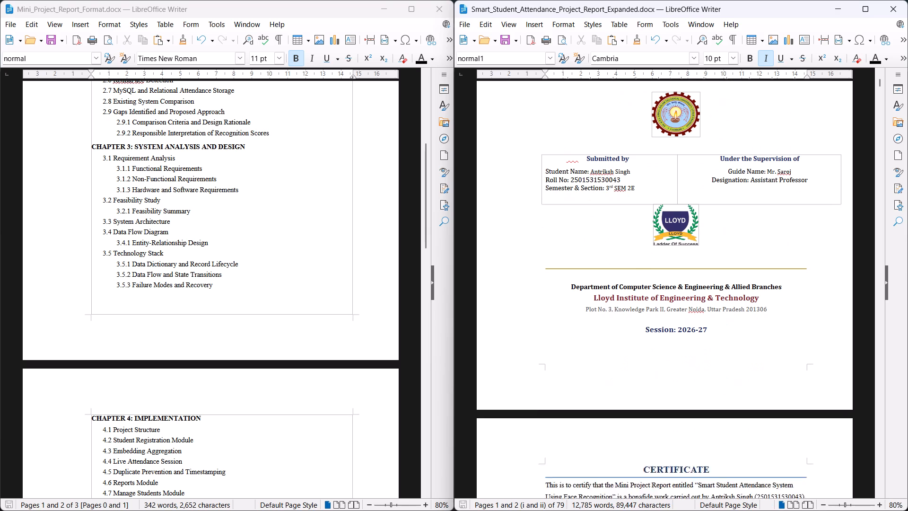
{"action": "scroll", "coordinate": [839, 221], "scroll_direction": "down", "scroll_amount": 20}
{"action": "scroll", "coordinate": [839, 221], "scroll_direction": "down", "scroll_amount": 3}
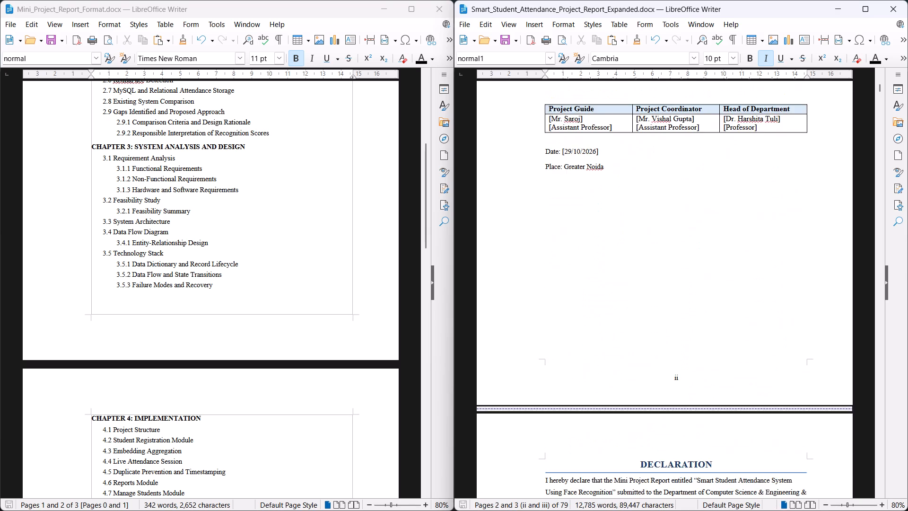
{"action": "scroll", "coordinate": [838, 222], "scroll_direction": "down", "scroll_amount": 13}
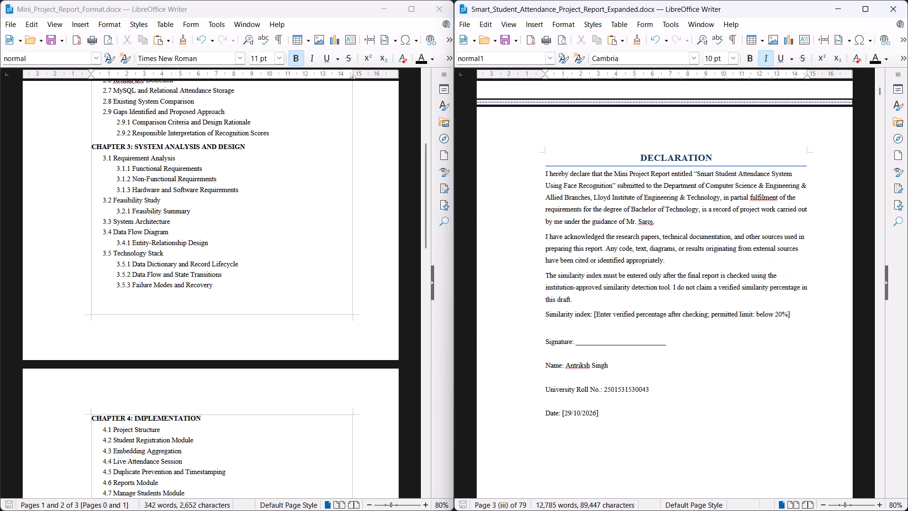
{"action": "scroll", "coordinate": [838, 222], "scroll_direction": "up", "scroll_amount": 13}
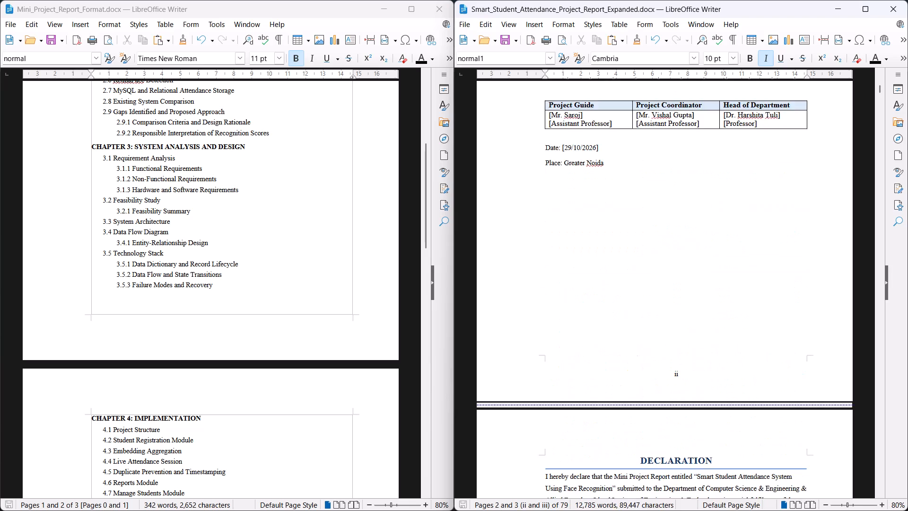
{"action": "scroll", "coordinate": [838, 221], "scroll_direction": "up", "scroll_amount": 20}
{"action": "scroll", "coordinate": [838, 221], "scroll_direction": "up", "scroll_amount": 12}
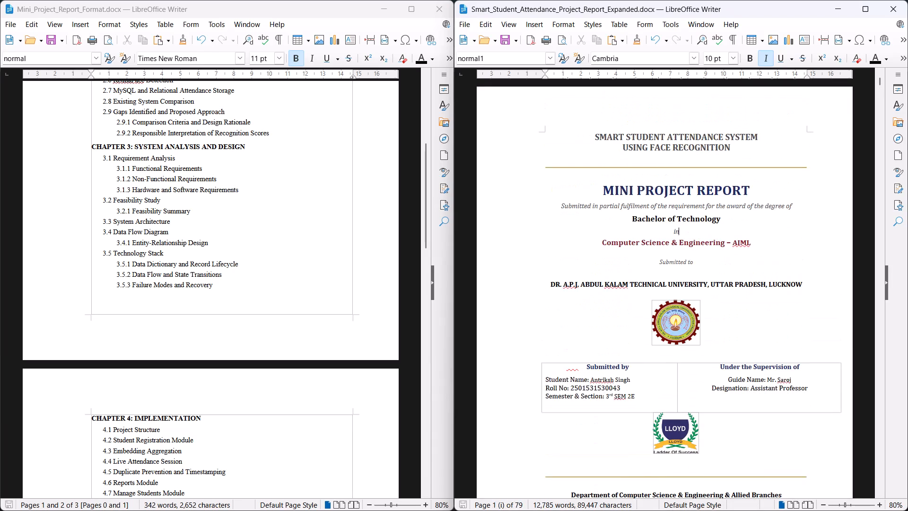
{"action": "scroll", "coordinate": [838, 221], "scroll_direction": "up", "scroll_amount": 11}
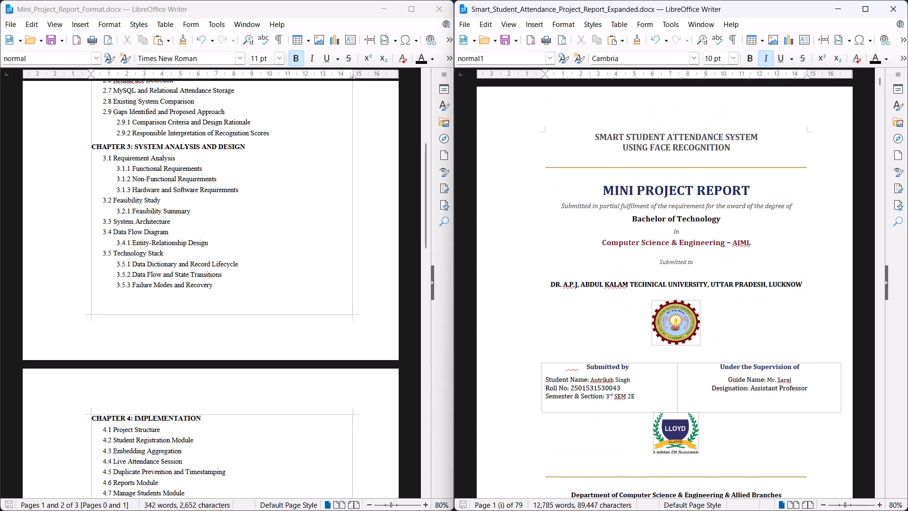
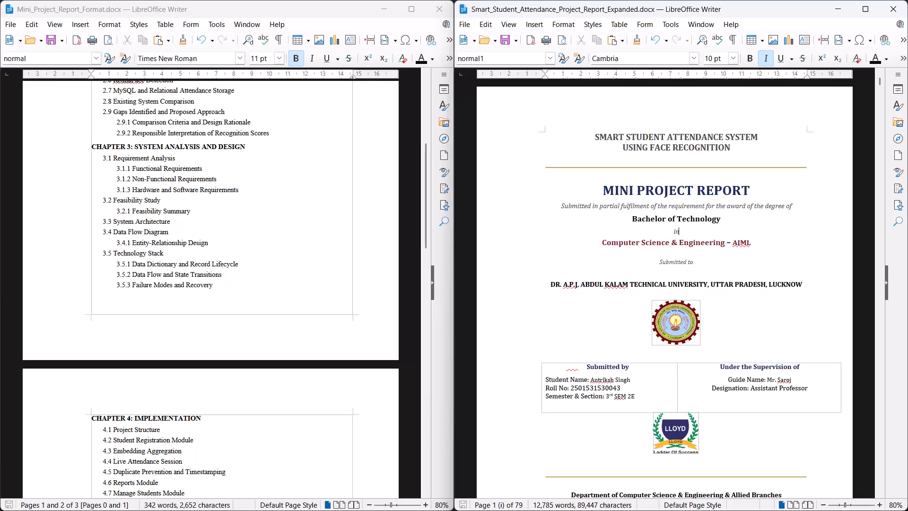
Examine the front matter from the cover through the Certificate, Declaration and Abstract pages, checking heading formatting and page numbering.
{"action": "scroll", "coordinate": [808, 138], "scroll_direction": "down", "scroll_amount": 13}
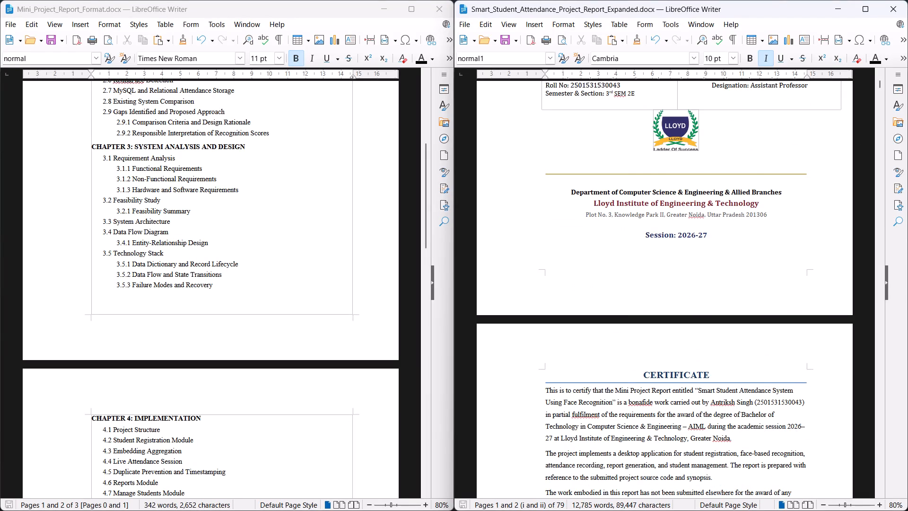
{"action": "left_click_drag", "start_coordinate": [714, 376], "coordinate": [645, 373]}
{"action": "left_click", "coordinate": [795, 295]}
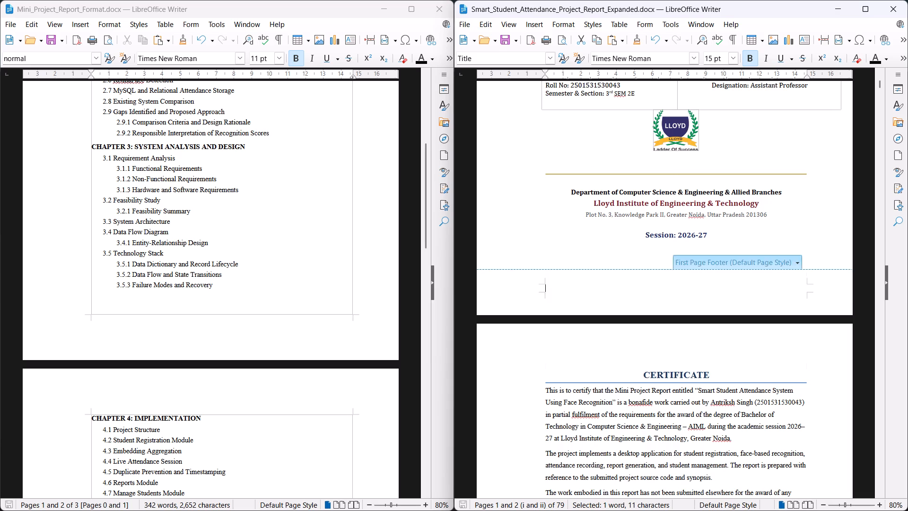
{"action": "scroll", "coordinate": [797, 288], "scroll_direction": "down", "scroll_amount": 20}
{"action": "scroll", "coordinate": [797, 288], "scroll_direction": "down", "scroll_amount": 5}
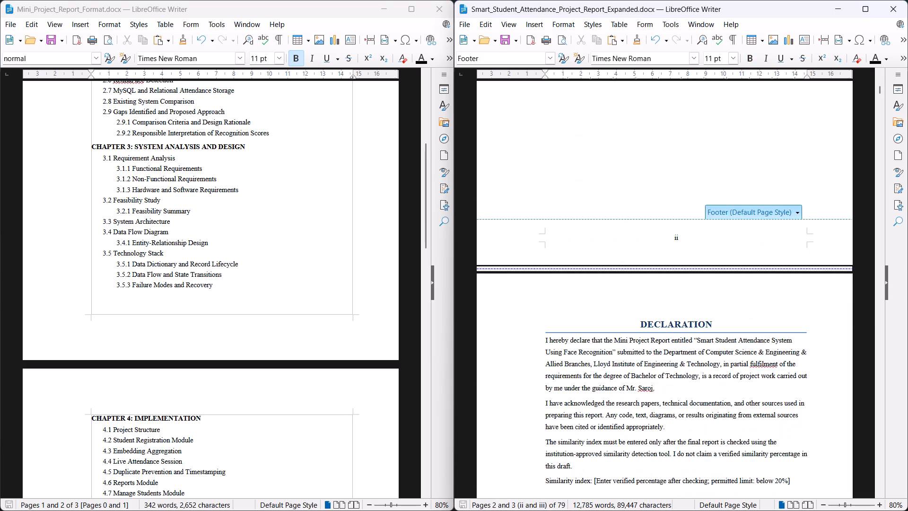
{"action": "left_click_drag", "start_coordinate": [716, 321], "coordinate": [637, 323]}
{"action": "left_click", "coordinate": [749, 317]}
{"action": "scroll", "coordinate": [749, 317], "scroll_direction": "down", "scroll_amount": 4}
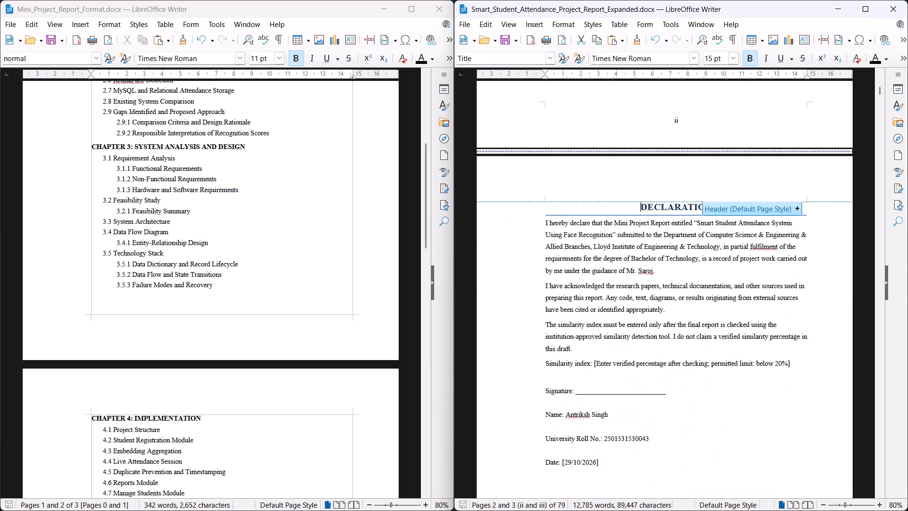
{"action": "scroll", "coordinate": [749, 317], "scroll_direction": "down", "scroll_amount": 20}
{"action": "scroll", "coordinate": [749, 317], "scroll_direction": "down", "scroll_amount": 20}
{"action": "scroll", "coordinate": [749, 317], "scroll_direction": "down", "scroll_amount": 1}
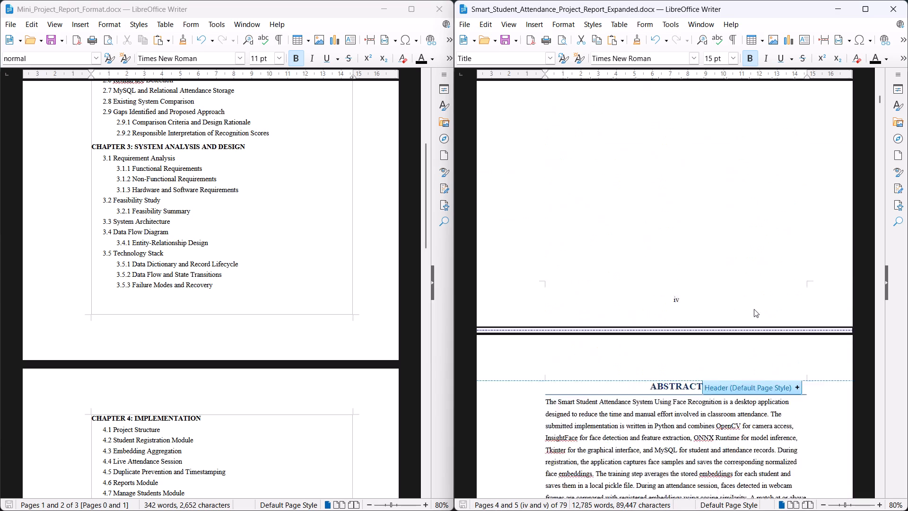
{"action": "scroll", "coordinate": [754, 309], "scroll_direction": "down", "scroll_amount": 1}
{"action": "scroll", "coordinate": [725, 332], "scroll_direction": "down", "scroll_amount": 20}
{"action": "scroll", "coordinate": [725, 332], "scroll_direction": "down", "scroll_amount": 4}
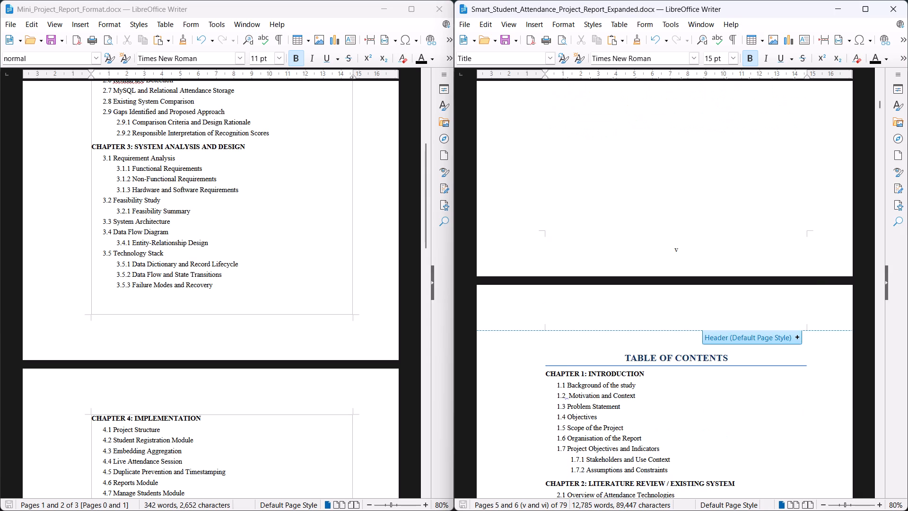
Examine the formatting and page numbering of the Table of Contents, List of Figures and following list pages up to Chapter 1.
{"action": "left_click", "coordinate": [690, 311]}
{"action": "scroll", "coordinate": [710, 312], "scroll_direction": "down", "scroll_amount": 6}
{"action": "left_click", "coordinate": [642, 273]}
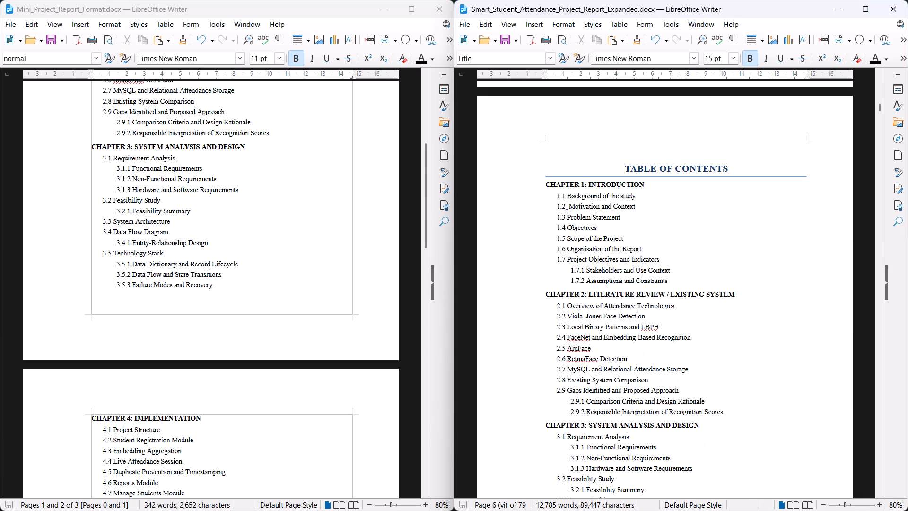
{"action": "scroll", "coordinate": [665, 286], "scroll_direction": "down", "scroll_amount": 20}
{"action": "scroll", "coordinate": [665, 286], "scroll_direction": "down", "scroll_amount": 15}
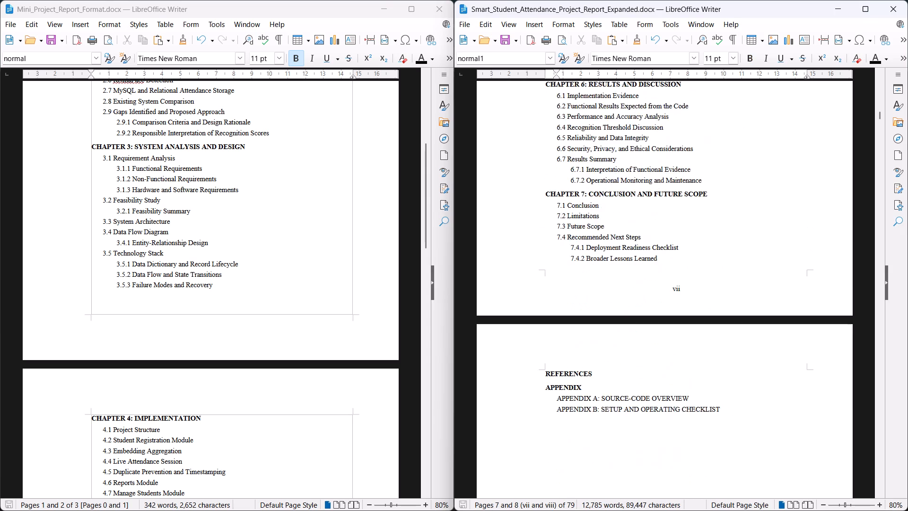
{"action": "scroll", "coordinate": [698, 309], "scroll_direction": "down", "scroll_amount": 20}
{"action": "scroll", "coordinate": [698, 309], "scroll_direction": "down", "scroll_amount": 8}
{"action": "left_click", "coordinate": [690, 272]}
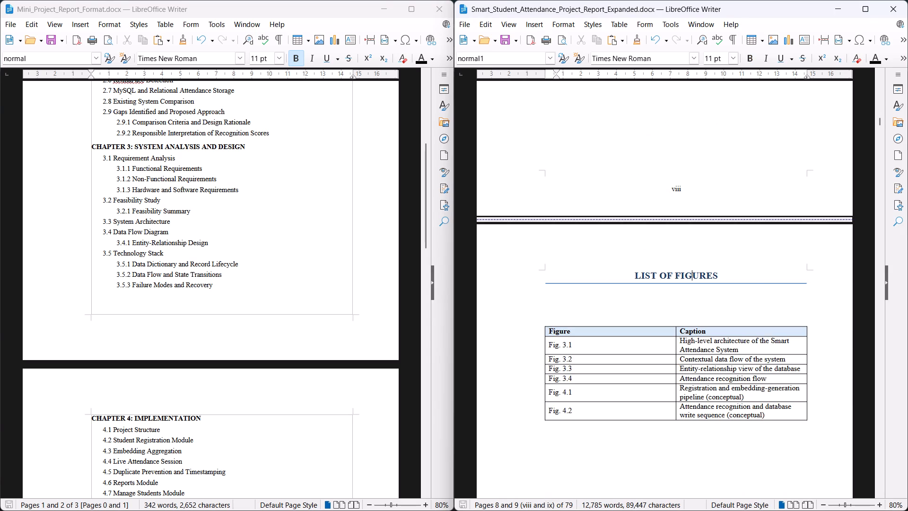
{"action": "scroll", "coordinate": [697, 296], "scroll_direction": "down", "scroll_amount": 20}
{"action": "scroll", "coordinate": [697, 296], "scroll_direction": "down", "scroll_amount": 15}
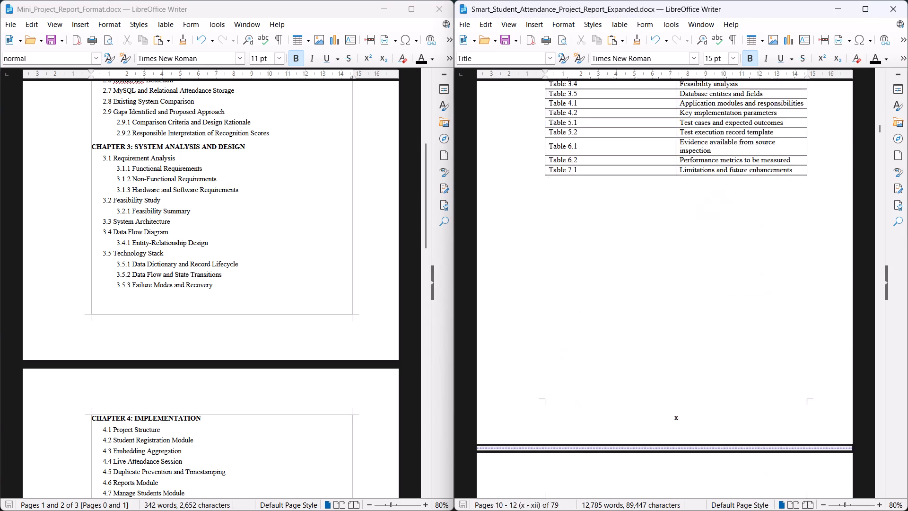
{"action": "scroll", "coordinate": [704, 285], "scroll_direction": "down", "scroll_amount": 13}
{"action": "scroll", "coordinate": [701, 279], "scroll_direction": "down", "scroll_amount": 20}
{"action": "scroll", "coordinate": [701, 279], "scroll_direction": "down", "scroll_amount": 4}
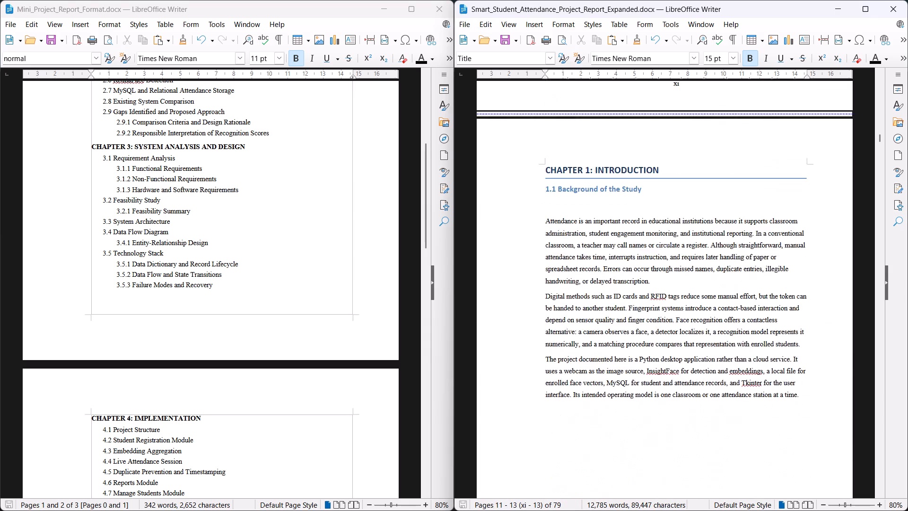
Check the font and size of the Chapter 1 title, the 1.1 and 1.2 headings and body text, and the page footers.
{"action": "scroll", "coordinate": [698, 288], "scroll_direction": "down", "scroll_amount": 5}
{"action": "scroll", "coordinate": [698, 288], "scroll_direction": "up", "scroll_amount": 4}
{"action": "left_click", "coordinate": [637, 167]}
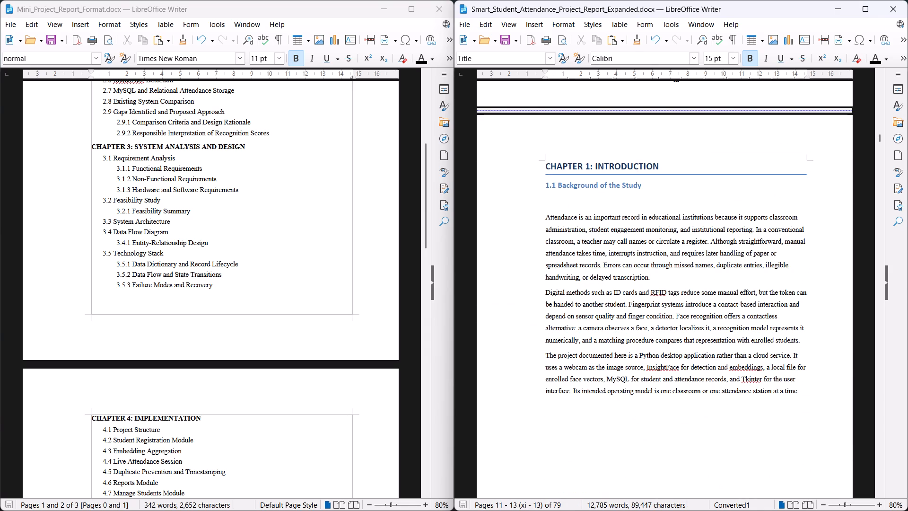
{"action": "left_click", "coordinate": [621, 183]}
{"action": "scroll", "coordinate": [646, 211], "scroll_direction": "down", "scroll_amount": 18}
{"action": "left_click", "coordinate": [607, 281]}
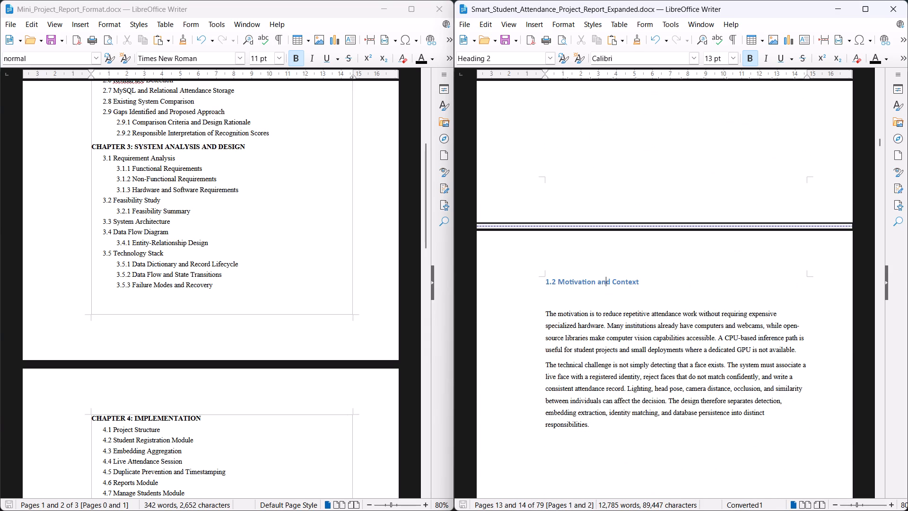
{"action": "left_click", "coordinate": [597, 341]}
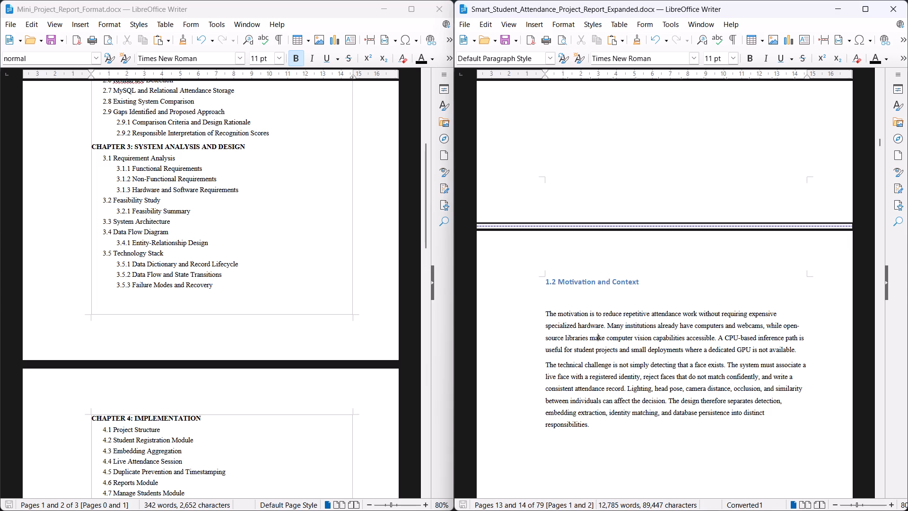
{"action": "scroll", "coordinate": [906, 314], "scroll_direction": "down", "scroll_amount": 9}
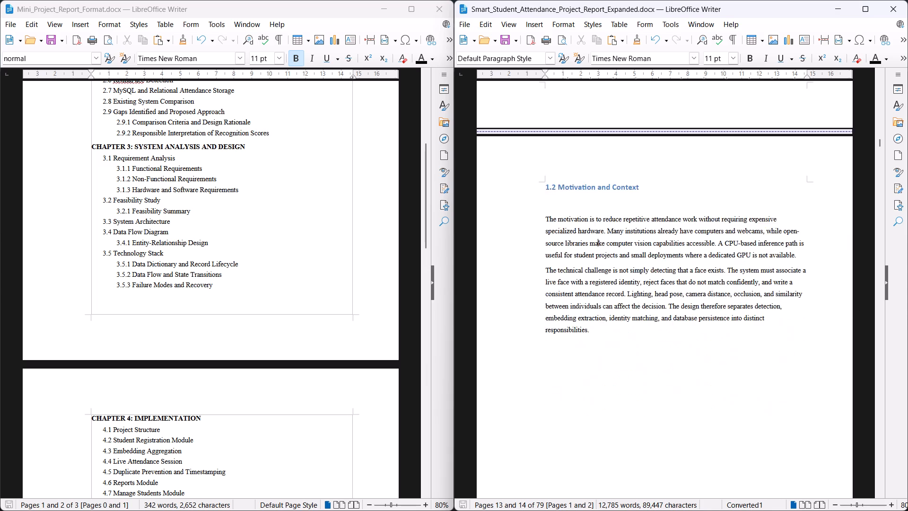
{"action": "scroll", "coordinate": [826, 311], "scroll_direction": "down", "scroll_amount": 13}
{"action": "scroll", "coordinate": [830, 311], "scroll_direction": "up", "scroll_amount": 11}
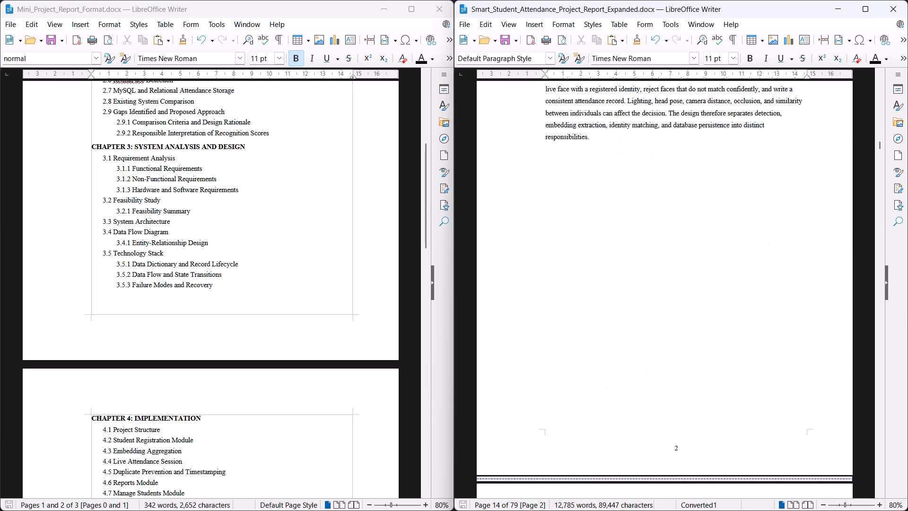
{"action": "scroll", "coordinate": [830, 310], "scroll_direction": "up", "scroll_amount": 20}
{"action": "scroll", "coordinate": [830, 310], "scroll_direction": "up", "scroll_amount": 8}
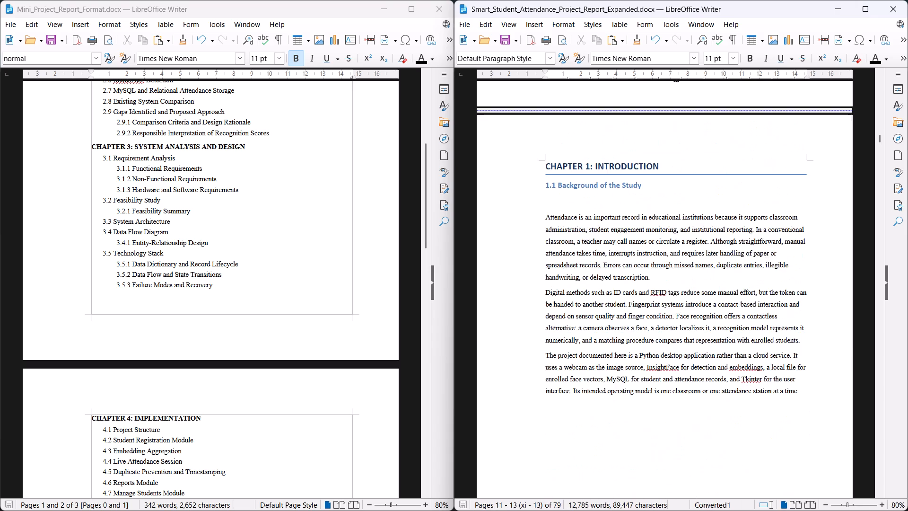
Enter page number 1 in the footer of Chapter 1's first page and centre it.
{"action": "scroll", "coordinate": [829, 310], "scroll_direction": "down", "scroll_amount": 10}
{"action": "scroll", "coordinate": [830, 307], "scroll_direction": "down", "scroll_amount": 16}
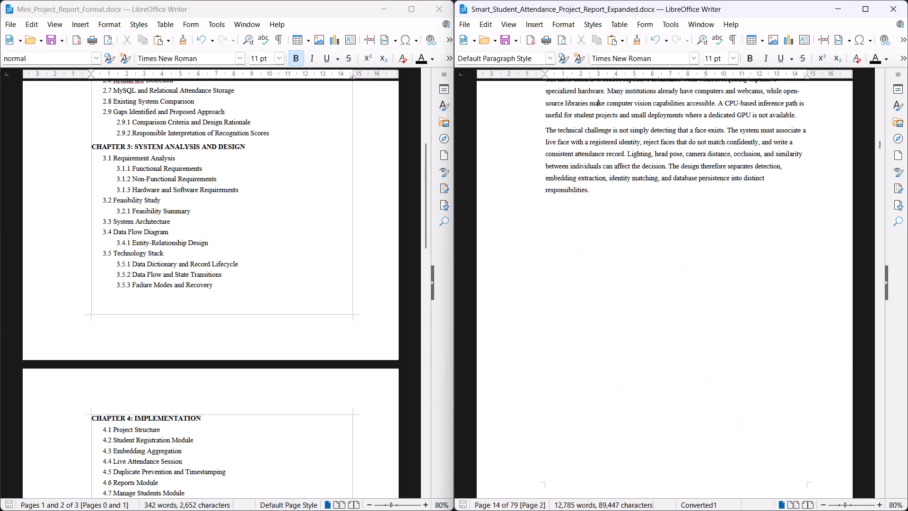
{"action": "scroll", "coordinate": [834, 296], "scroll_direction": "down", "scroll_amount": 7}
{"action": "scroll", "coordinate": [834, 296], "scroll_direction": "up", "scroll_amount": 18}
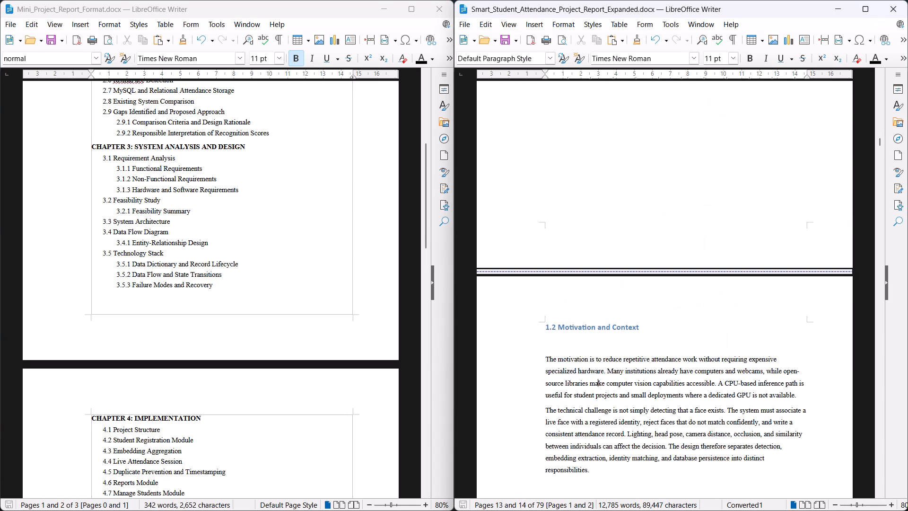
{"action": "left_click", "coordinate": [664, 270]}
{"action": "key", "text": "1"}
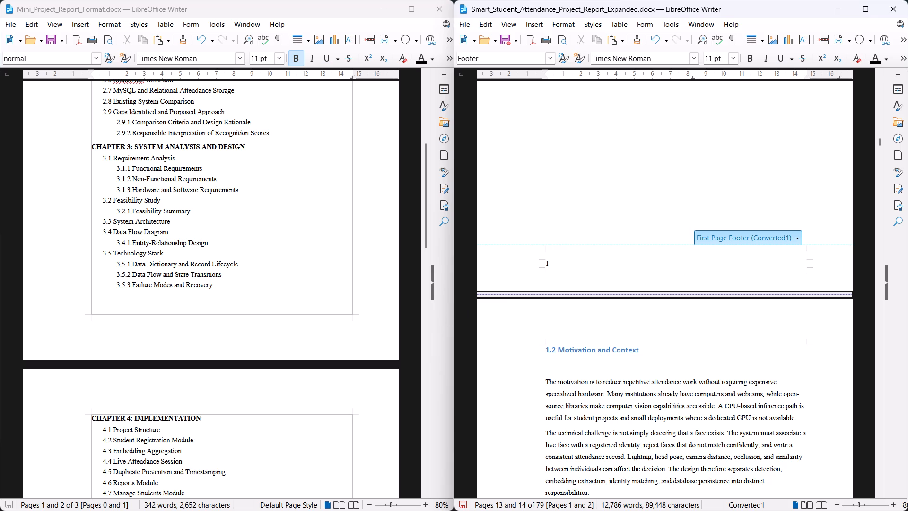
{"action": "left_click_drag", "start_coordinate": [555, 263], "coordinate": [533, 262]}
{"action": "left_click", "coordinate": [900, 58]}
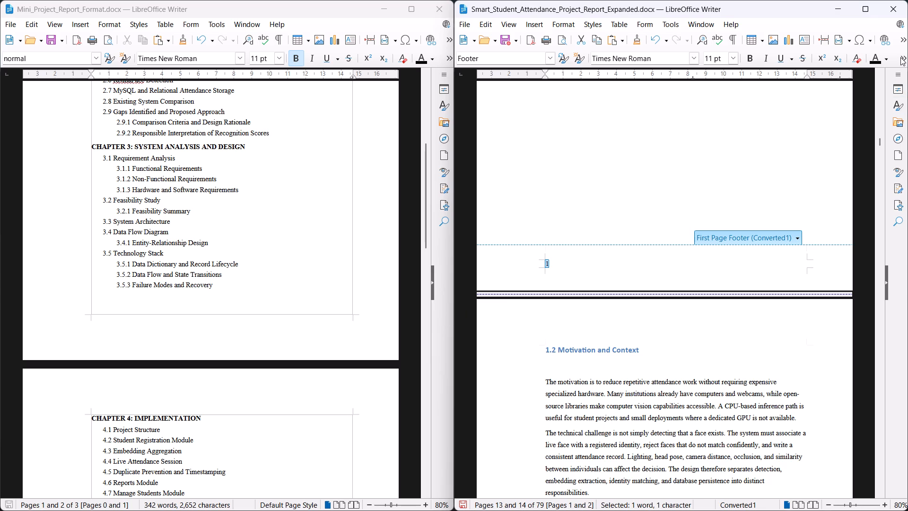
{"action": "left_click", "coordinate": [905, 54]}
{"action": "left_click", "coordinate": [868, 92]}
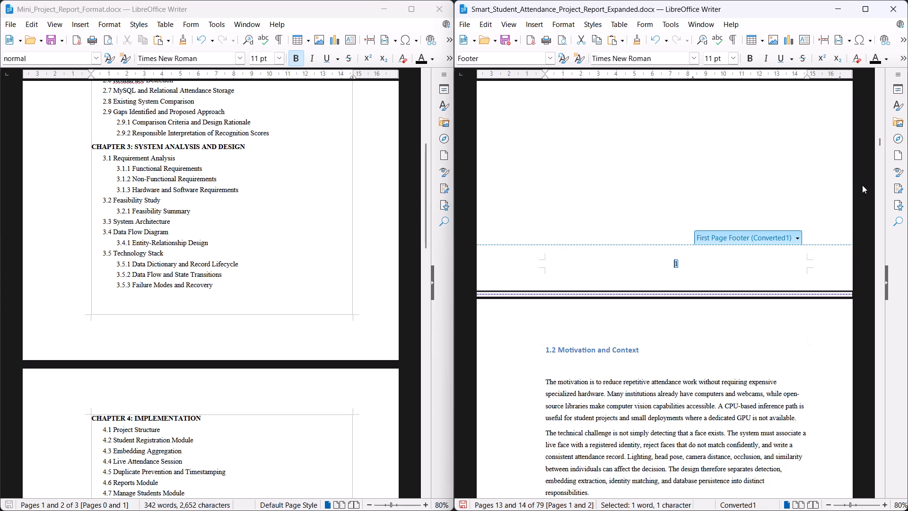
{"action": "left_click", "coordinate": [863, 185]}
Check the footer page numbering around the end of the front matter and the start of Chapter 1.
{"action": "scroll", "coordinate": [791, 268], "scroll_direction": "down", "scroll_amount": 18}
{"action": "scroll", "coordinate": [780, 244], "scroll_direction": "down", "scroll_amount": 6}
{"action": "scroll", "coordinate": [780, 244], "scroll_direction": "up", "scroll_amount": 20}
{"action": "scroll", "coordinate": [780, 244], "scroll_direction": "up", "scroll_amount": 10}
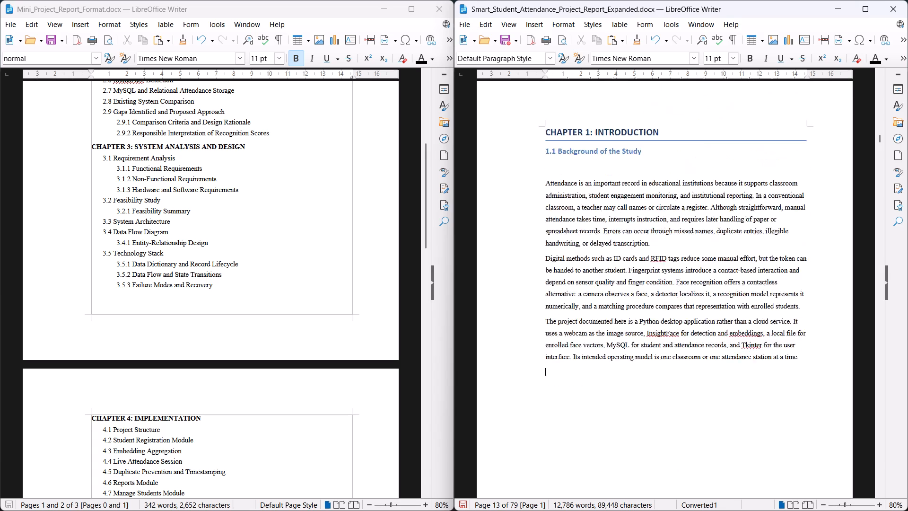
{"action": "scroll", "coordinate": [782, 234], "scroll_direction": "up", "scroll_amount": 13}
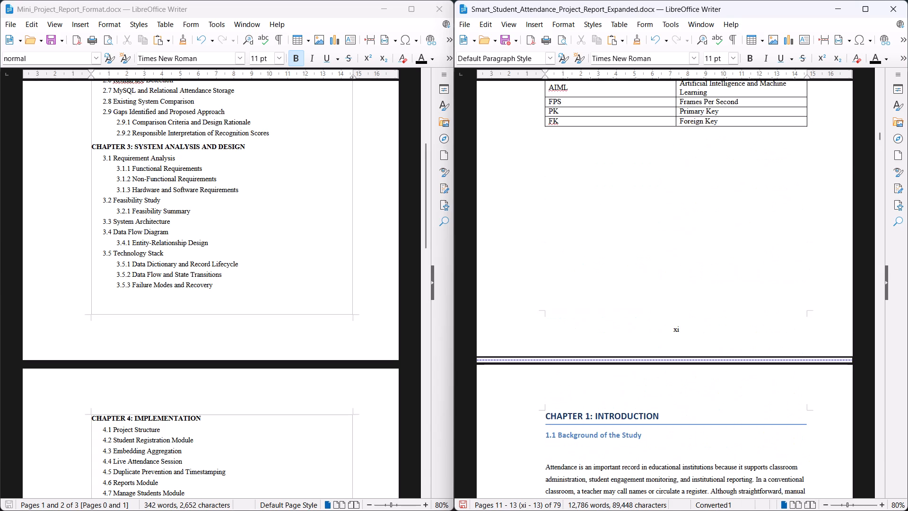
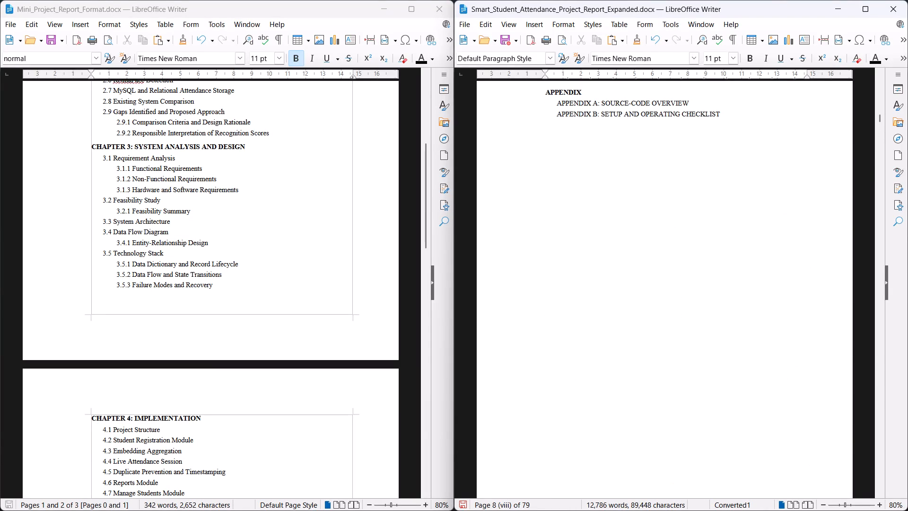
Return to the title page of the project report and save the document.
{"action": "left_click_drag", "start_coordinate": [881, 118], "coordinate": [878, 73]}
{"action": "left_click", "coordinate": [866, 163]}
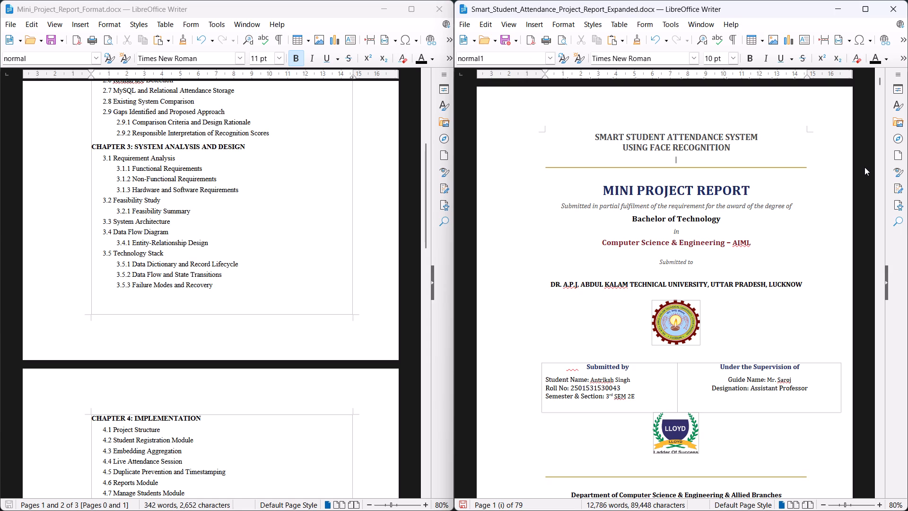
{"action": "key", "text": "ctrl+s"}
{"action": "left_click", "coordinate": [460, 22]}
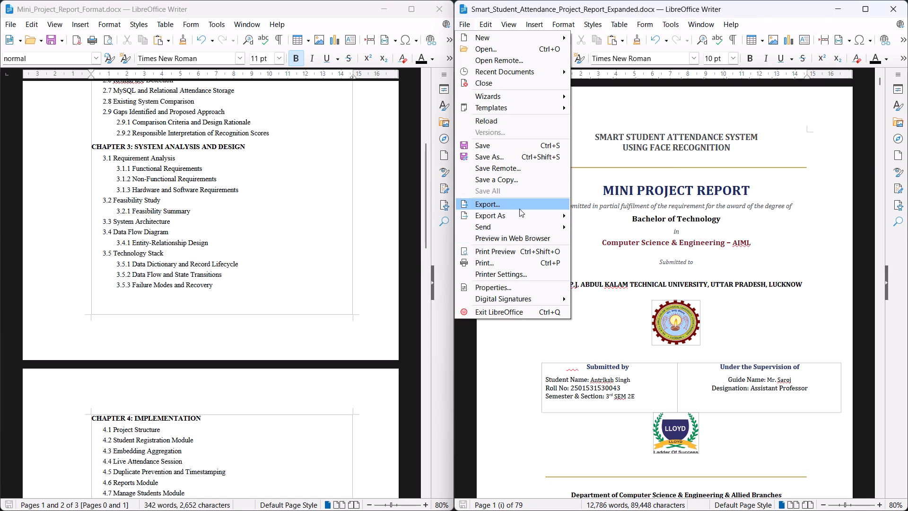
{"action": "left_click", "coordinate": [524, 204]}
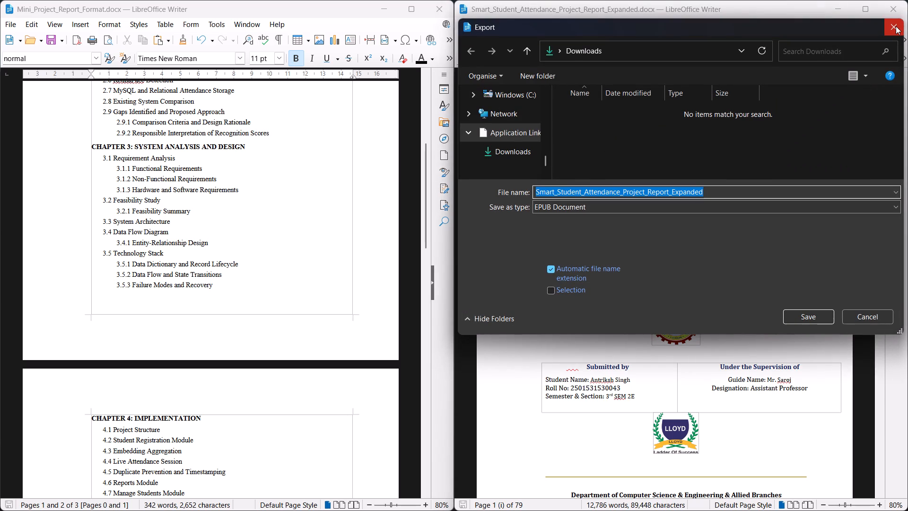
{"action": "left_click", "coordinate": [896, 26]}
Start exporting the whole report as a PDF with the default options and choose the Desktop > Coding > Mini_Project folder.
{"action": "left_click", "coordinate": [467, 25]}
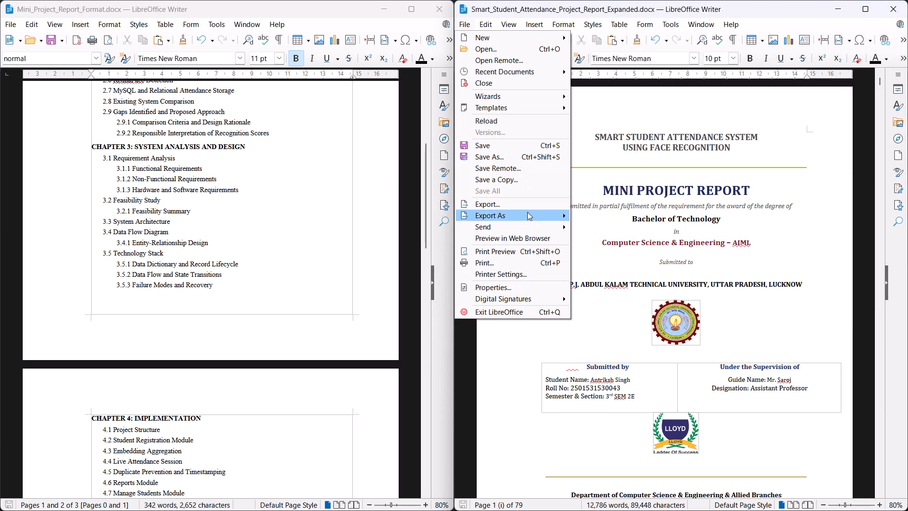
{"action": "left_click", "coordinate": [585, 218]}
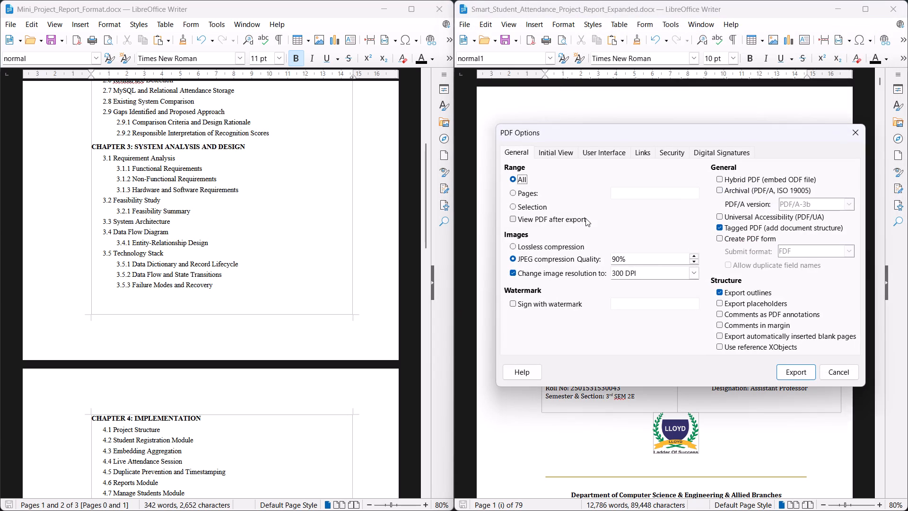
{"action": "left_click", "coordinate": [786, 368]}
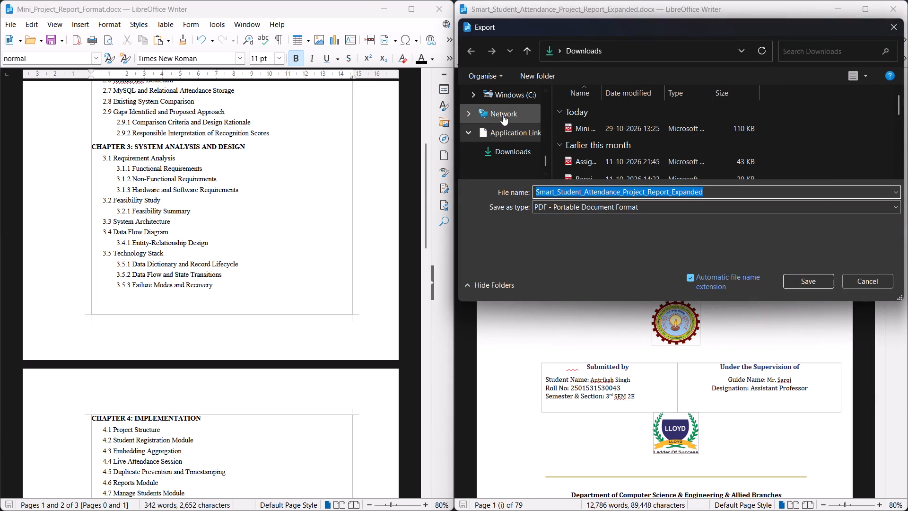
{"action": "scroll", "coordinate": [524, 124], "scroll_direction": "down", "scroll_amount": 4}
{"action": "scroll", "coordinate": [507, 130], "scroll_direction": "up", "scroll_amount": 4}
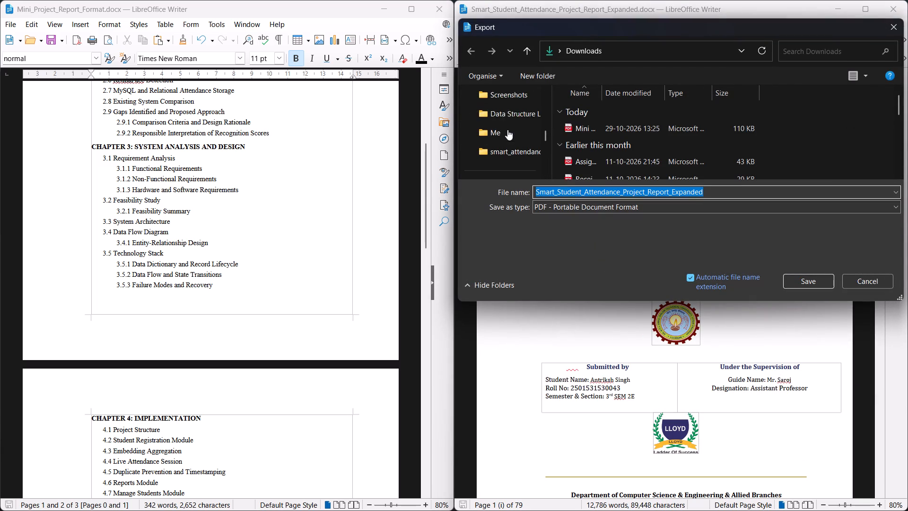
{"action": "scroll", "coordinate": [506, 118], "scroll_direction": "up", "scroll_amount": 4}
{"action": "double_click", "coordinate": [501, 146]}
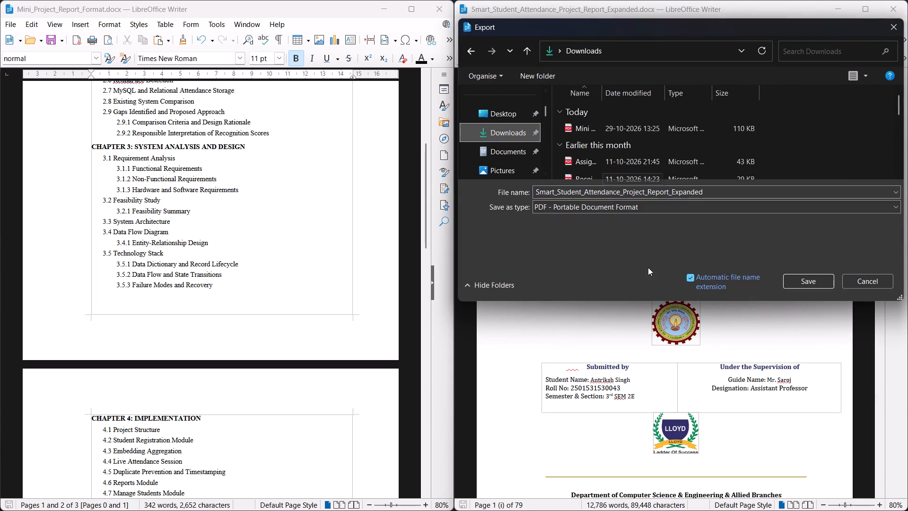
{"action": "left_click_drag", "start_coordinate": [640, 302], "coordinate": [632, 378]}
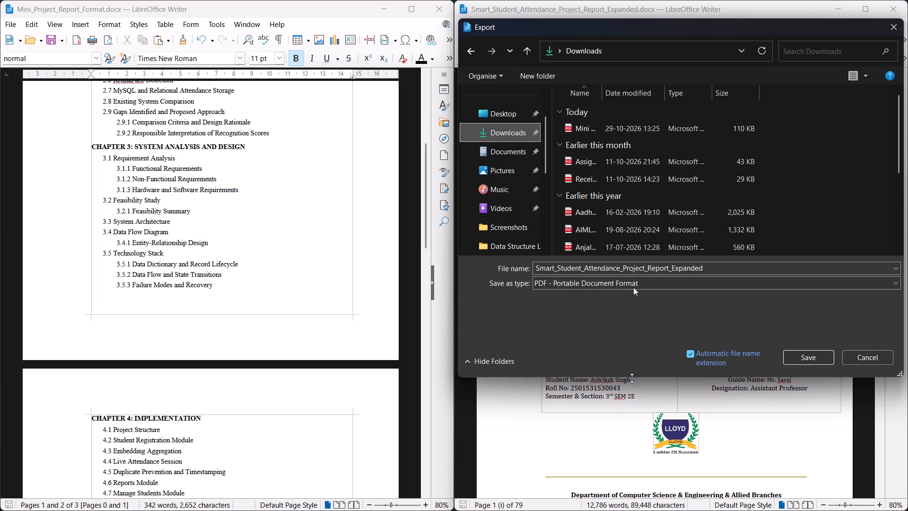
{"action": "scroll", "coordinate": [504, 143], "scroll_direction": "down", "scroll_amount": 2}
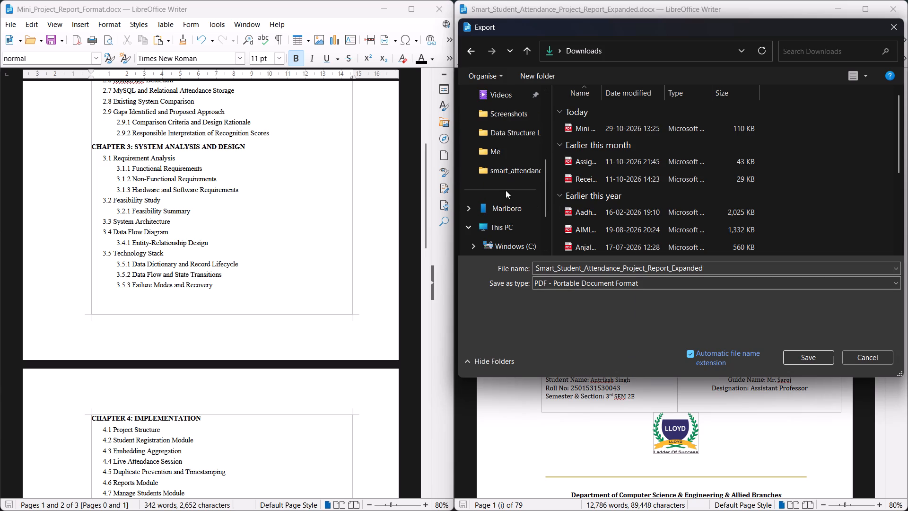
{"action": "scroll", "coordinate": [506, 187], "scroll_direction": "up", "scroll_amount": 5}
{"action": "double_click", "coordinate": [496, 173]}
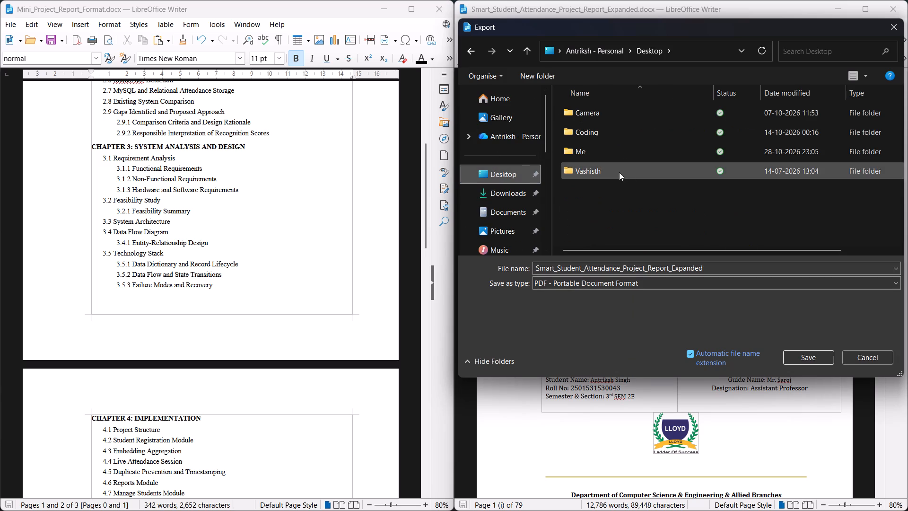
{"action": "double_click", "coordinate": [629, 132]}
{"action": "double_click", "coordinate": [621, 199]}
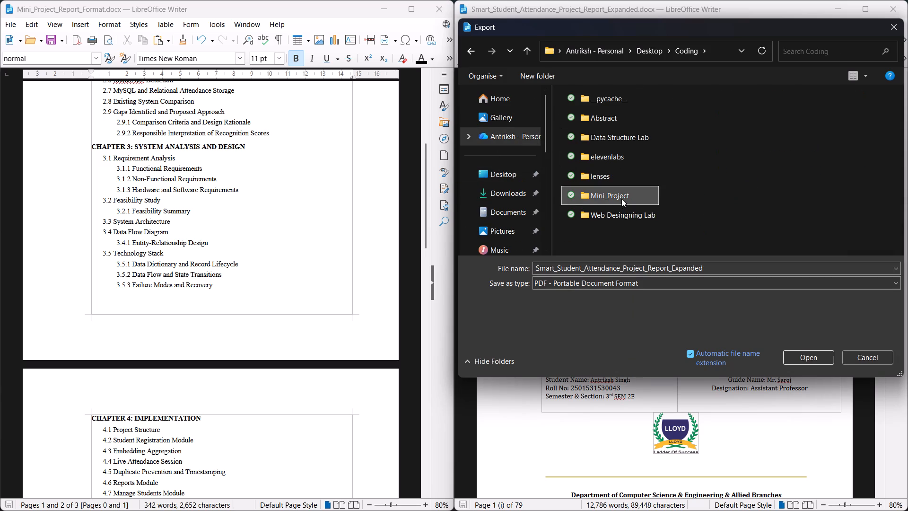
Name the PDF Smart_Student_Attendance_Project_Report and save it in the smart_attendance subfolder.
{"action": "left_click", "coordinate": [709, 270]}
{"action": "left_click", "coordinate": [707, 268]}
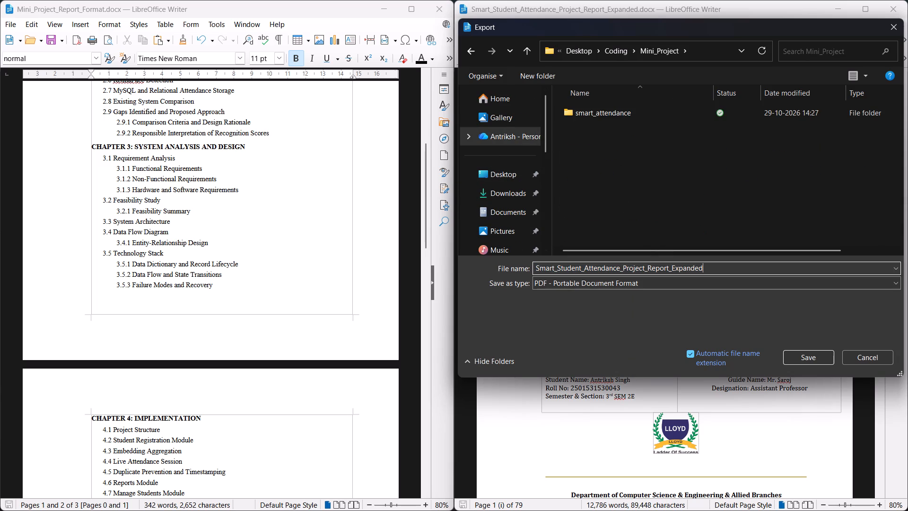
{"action": "key", "text": "BackSpace"}
{"action": "key", "text": "BackSpace"}
{"action": "key", "text": "BackSpace"}
{"action": "key", "text": "BackSpace"}
{"action": "key", "text": "BackSpace"}
{"action": "key", "text": "BackSpace"}
{"action": "key", "text": "BackSpace"}
{"action": "key", "text": "BackSpace"}
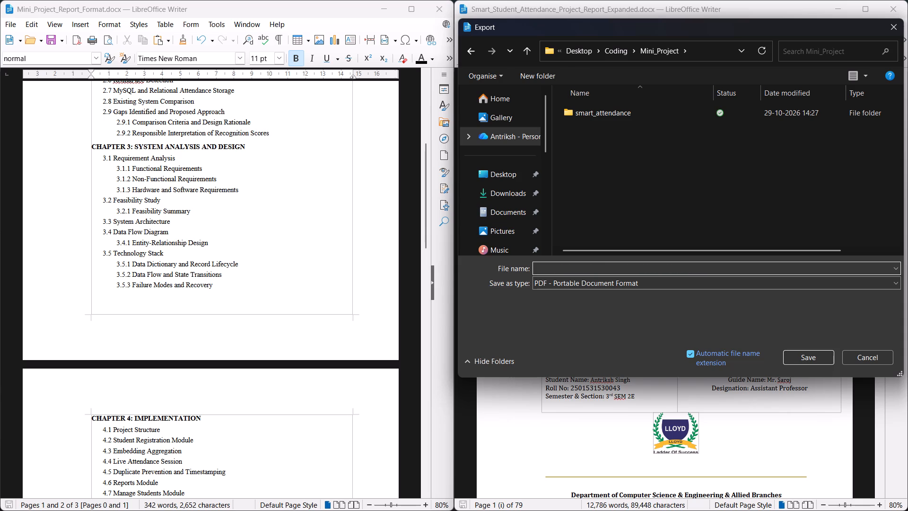
{"action": "key", "text": "BackSpace"}
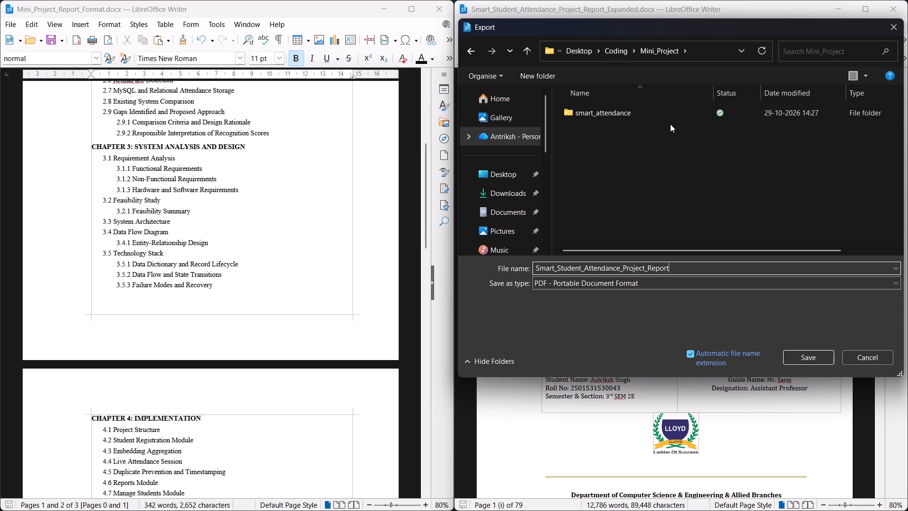
{"action": "double_click", "coordinate": [666, 116]}
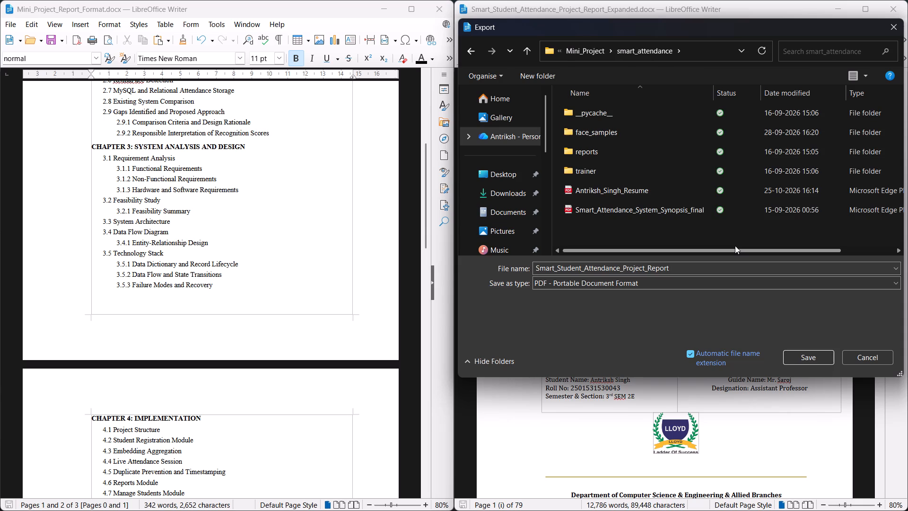
{"action": "left_click", "coordinate": [806, 359]}
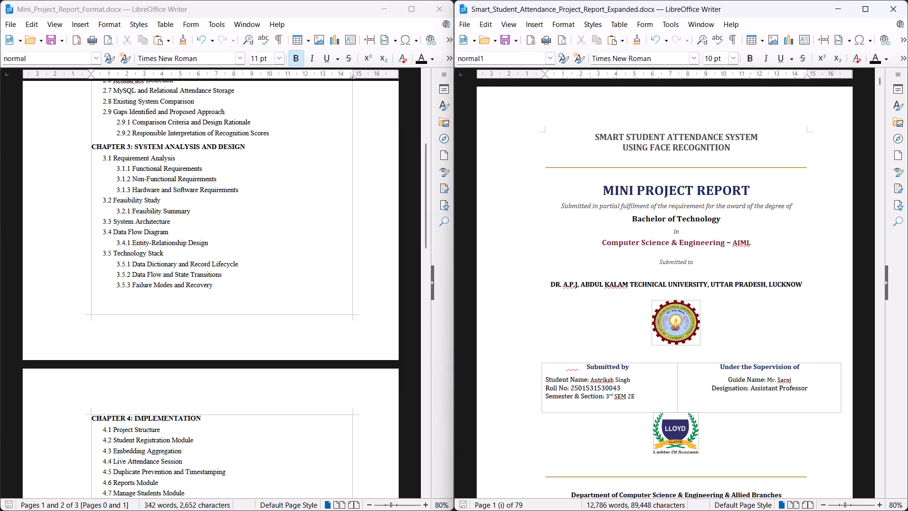
Minimise the windows of the project report and the format document.
{"action": "left_click", "coordinate": [837, 3]}
{"action": "left_click", "coordinate": [384, 8]}
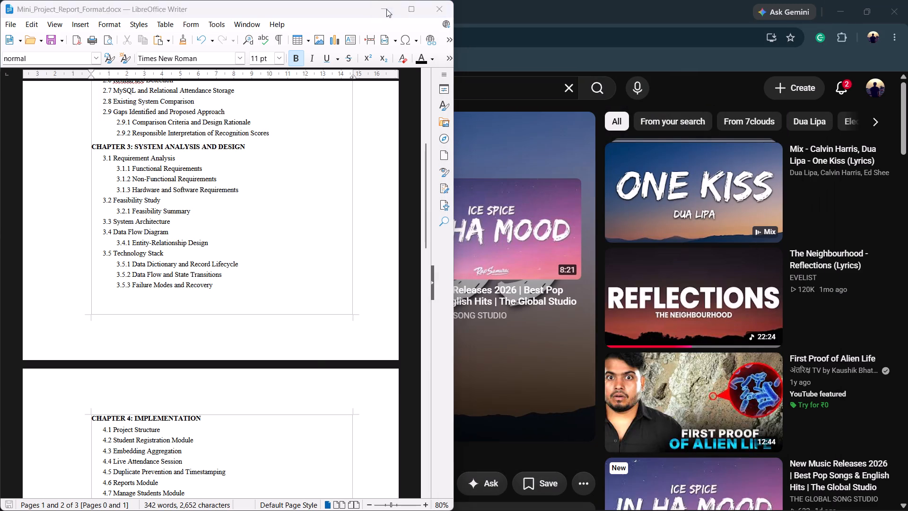